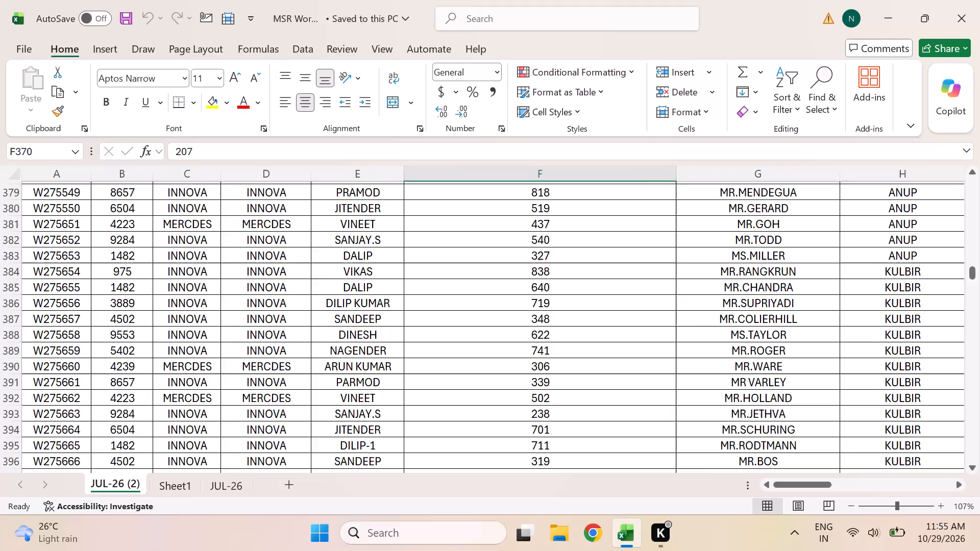
pyautogui.hscroll(-1, 414, 431)
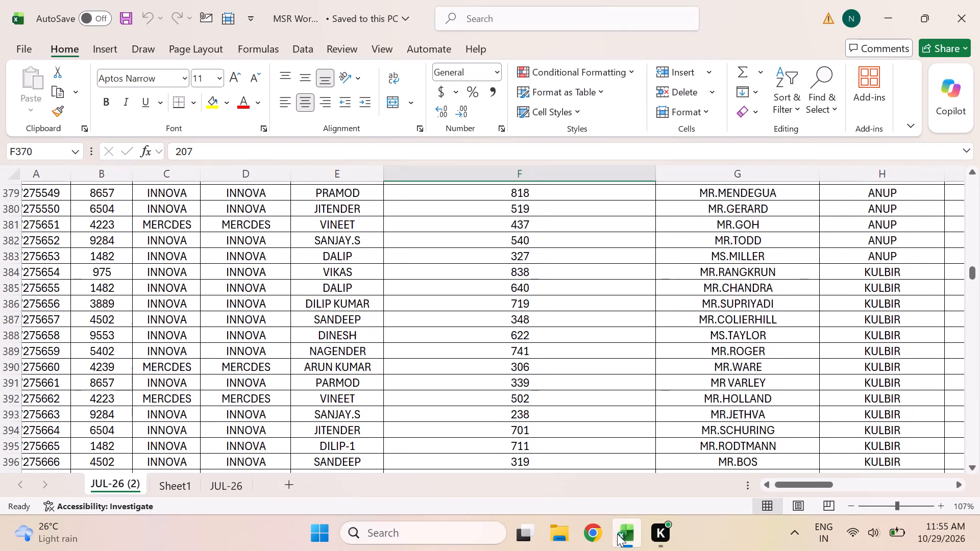
pyautogui.hscroll(-1, 542, 425)
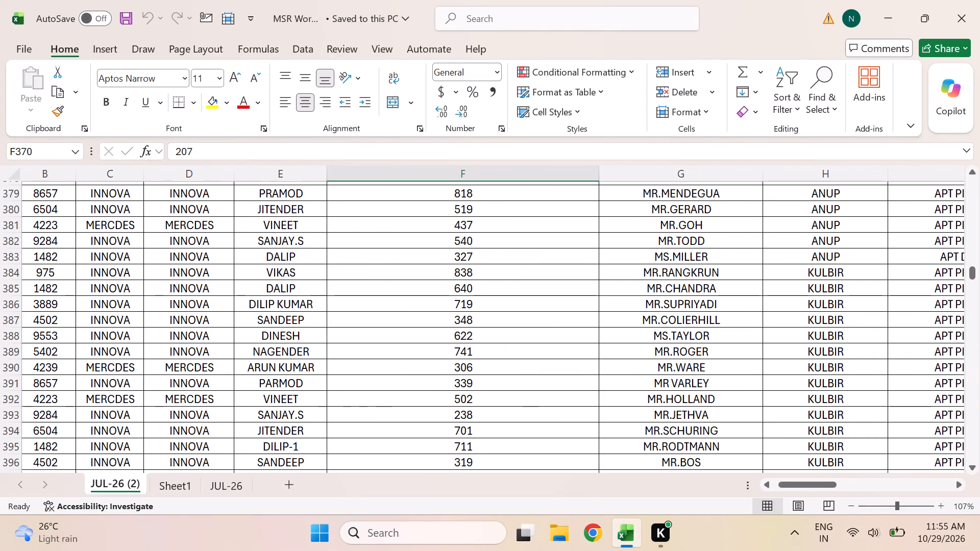
pyautogui.hscroll(-1, 542, 425)
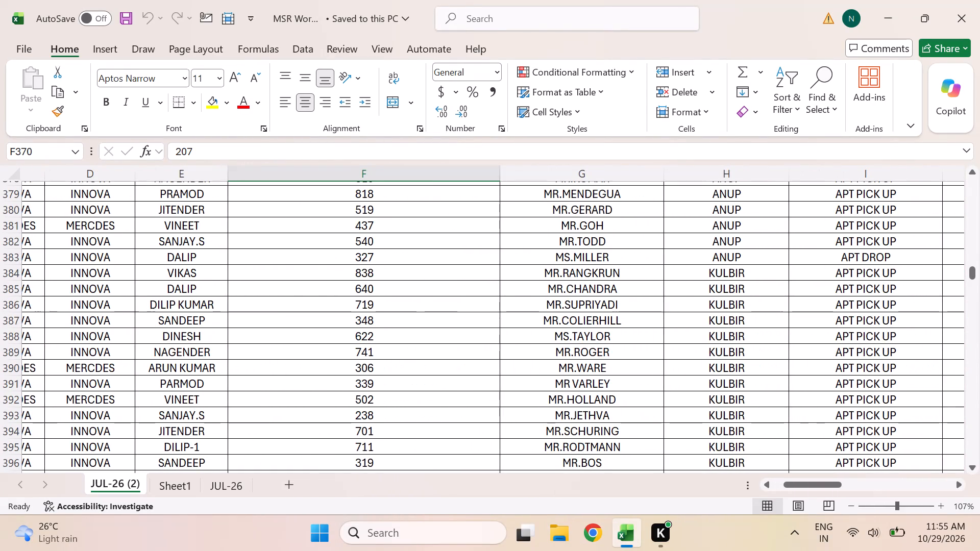
pyautogui.hscroll(-2, 542, 425)
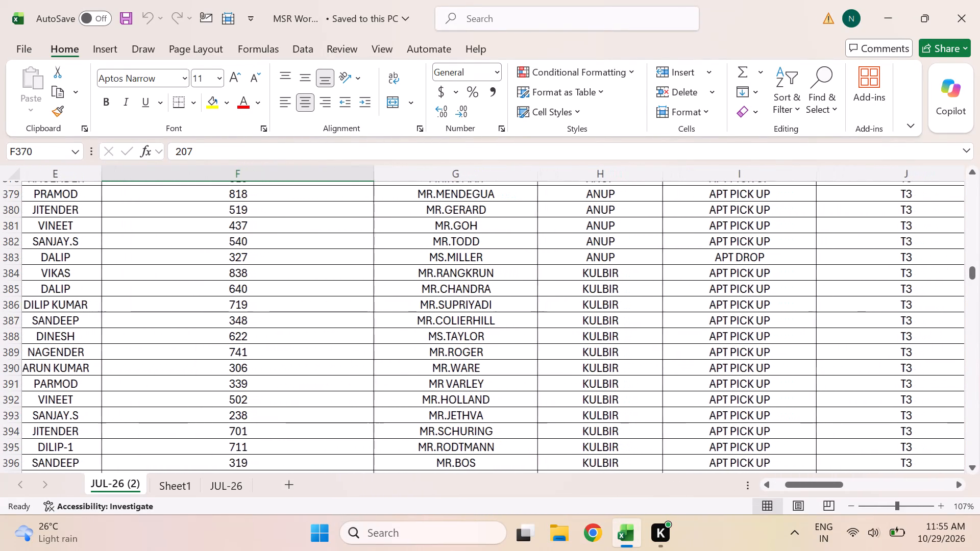
pyautogui.hscroll(-2, 542, 425)
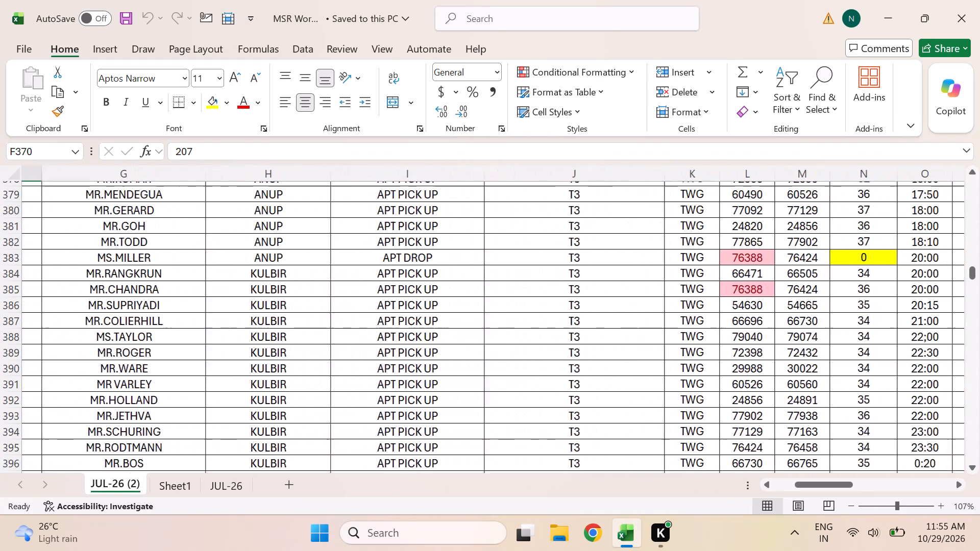
pyautogui.hscroll(-1, 542, 425)
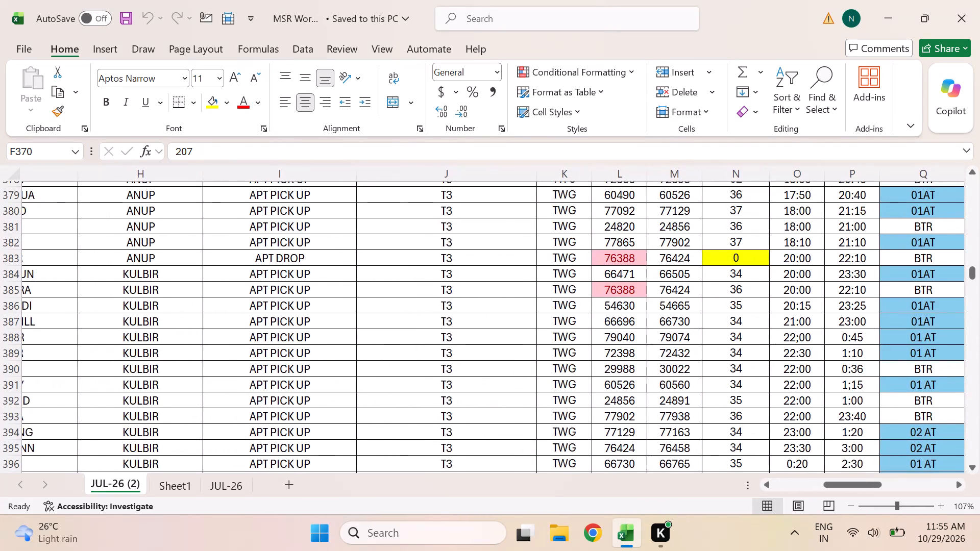
pyautogui.hscroll(-3, 542, 425)
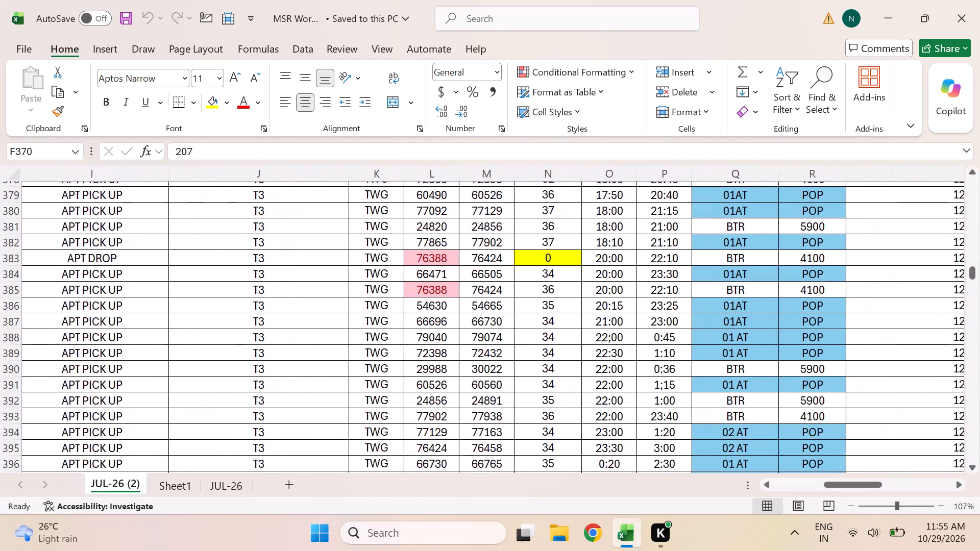
pyautogui.hscroll(-2, 542, 425)
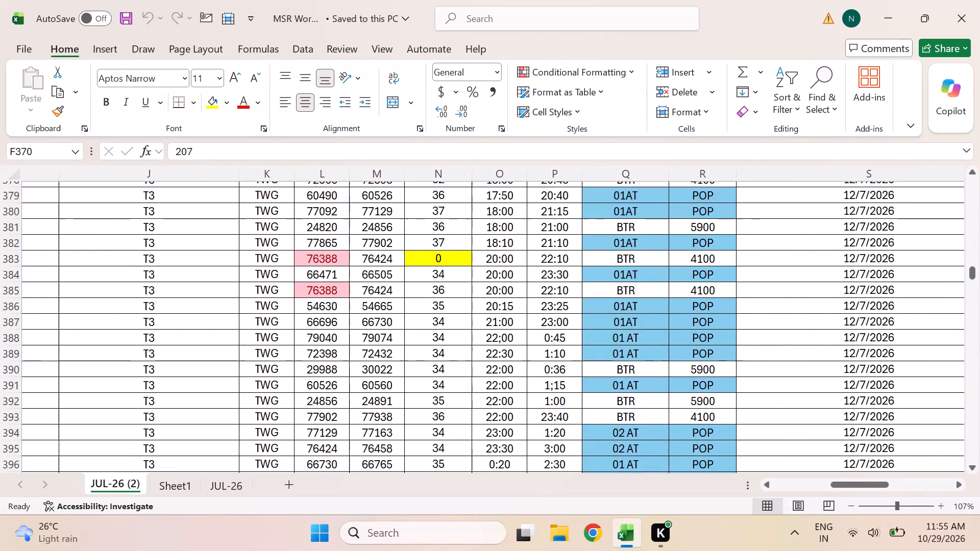
pyautogui.hscroll(-2, 542, 425)
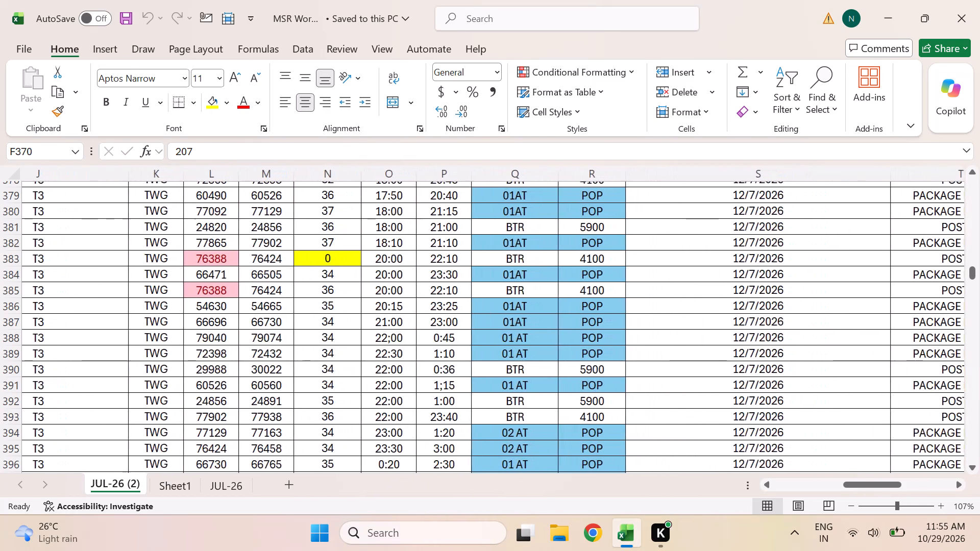
pyautogui.hscroll(-2, 542, 425)
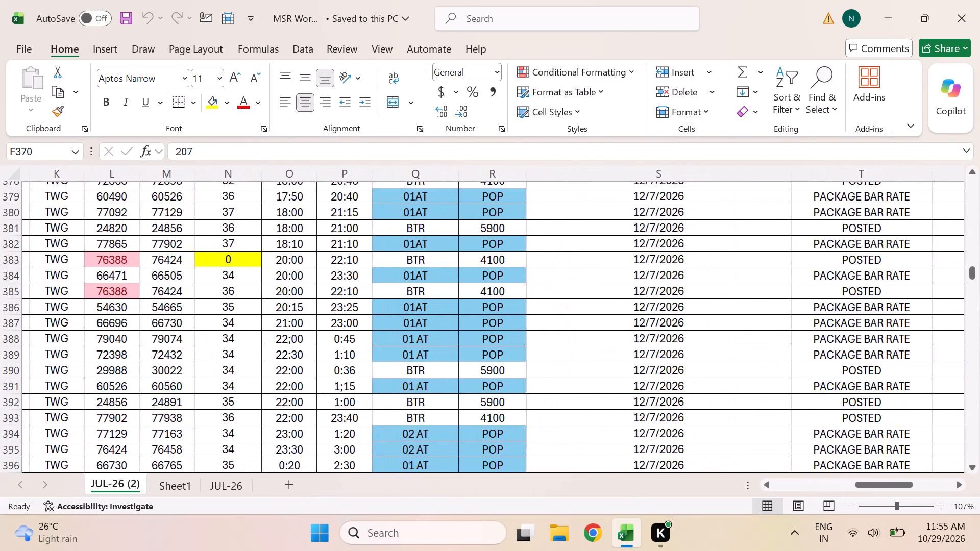
pyautogui.hscroll(-2, 542, 425)
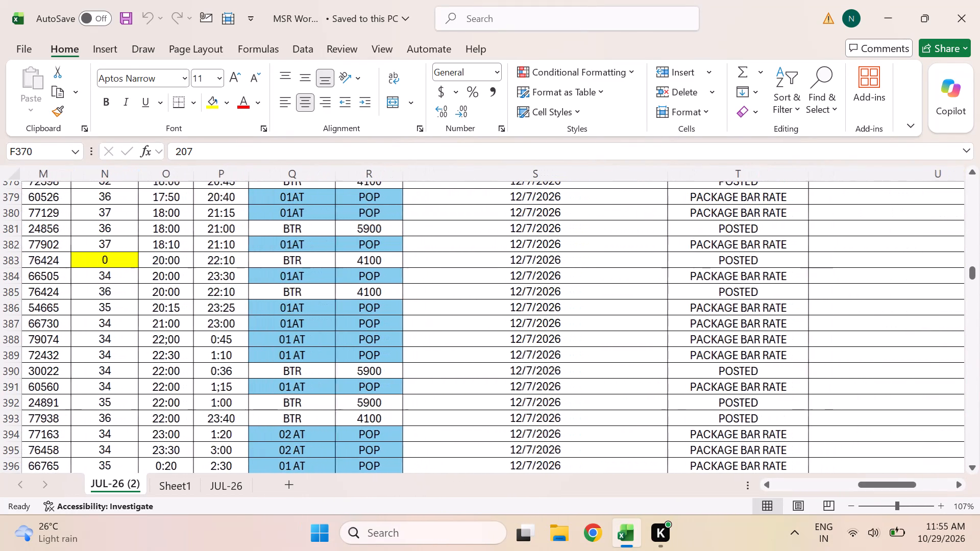
pyautogui.hscroll(-3, 542, 425)
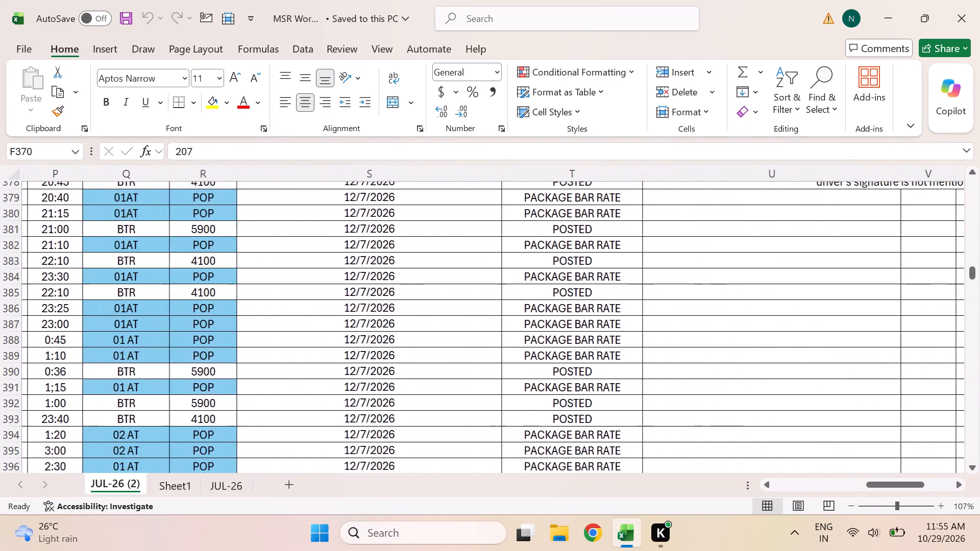
pyautogui.hscroll(-2, 542, 425)
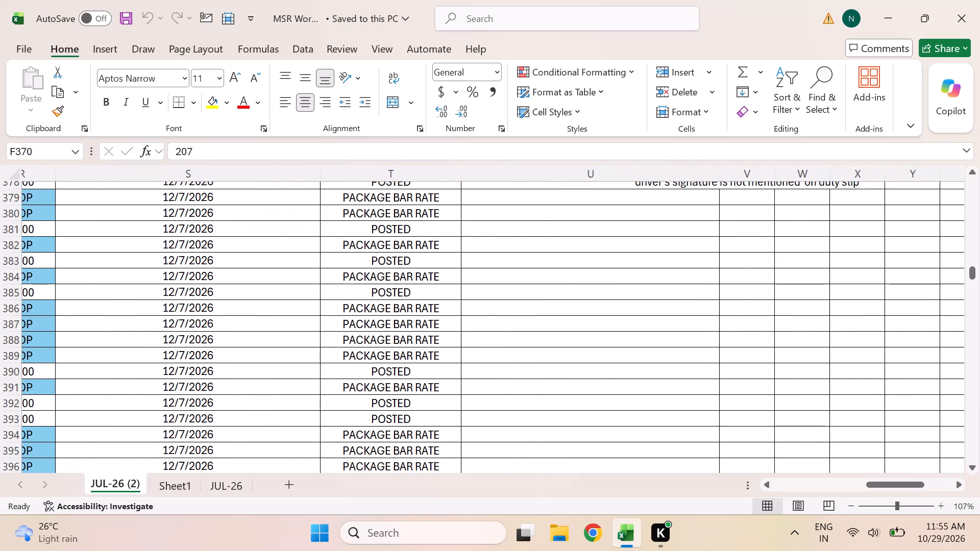
pyautogui.hscroll(-1, 542, 425)
pyautogui.click(763, 198)
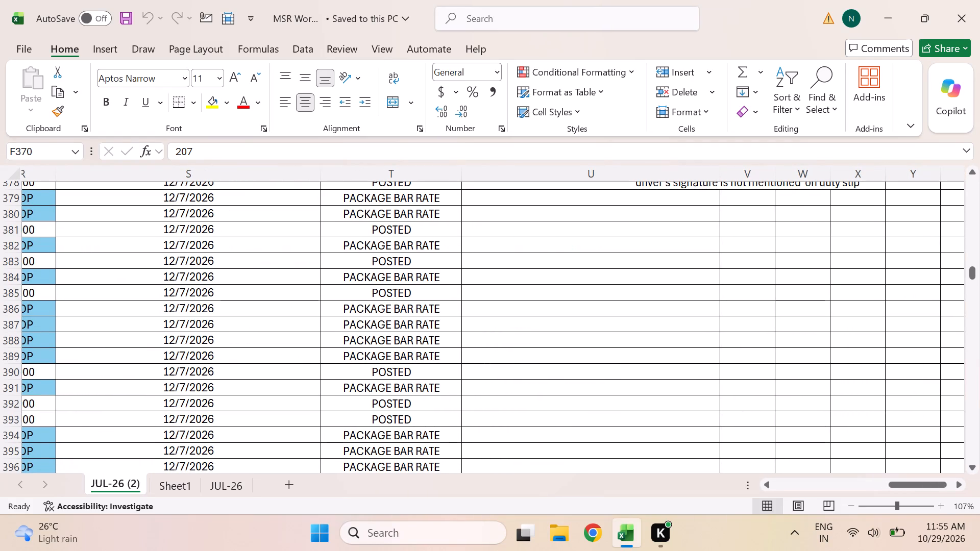
pyautogui.write('dr')
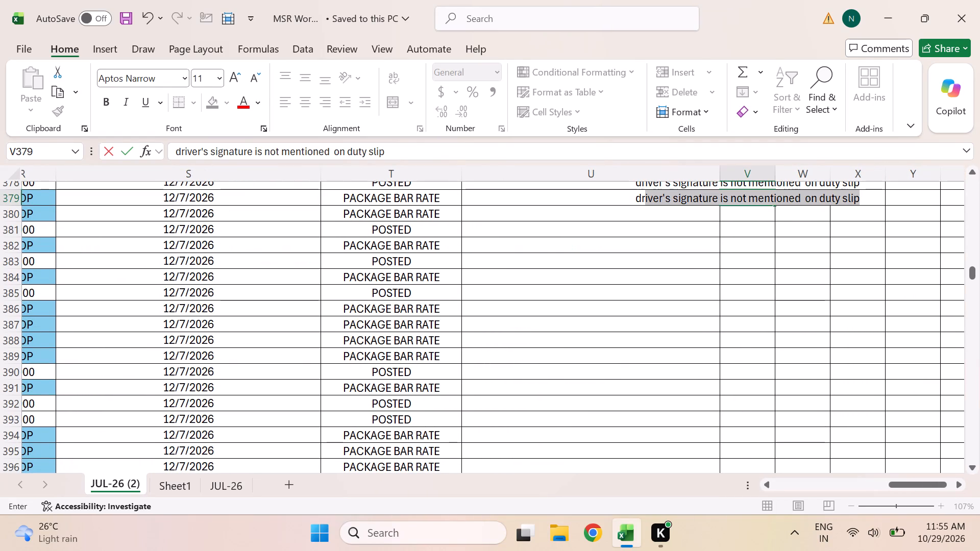
pyautogui.press('Return')
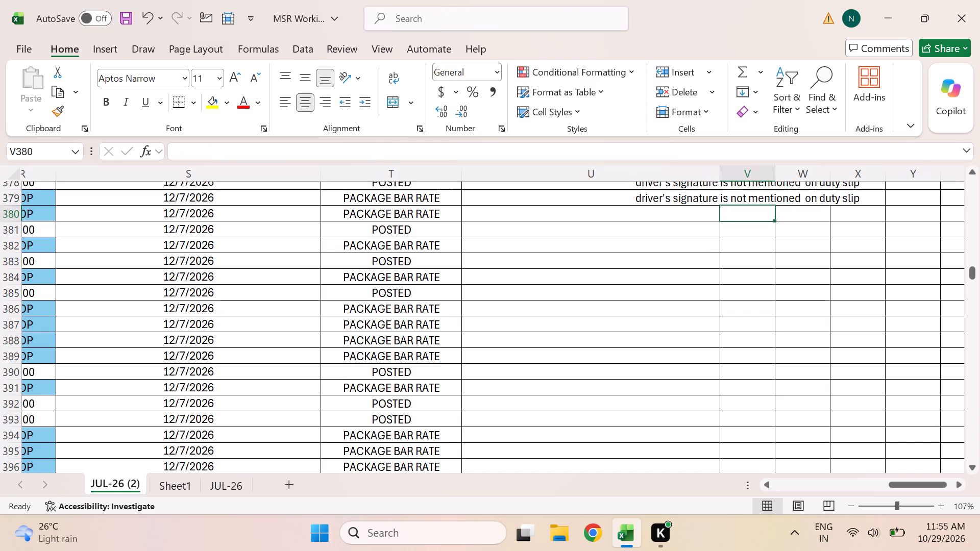
# Enter the remark "driver's signature is not mentioned on duty slip" in cell V380, for duty slip W275550.
pyautogui.hscroll(10, 513, 200)
pyautogui.scroll(-1, 397, 258)
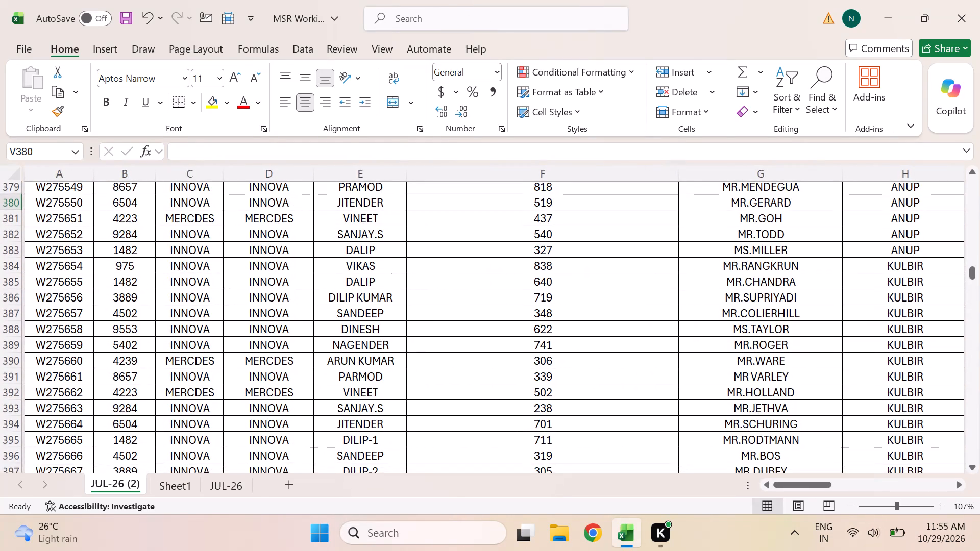
pyautogui.scroll(-1, 397, 258)
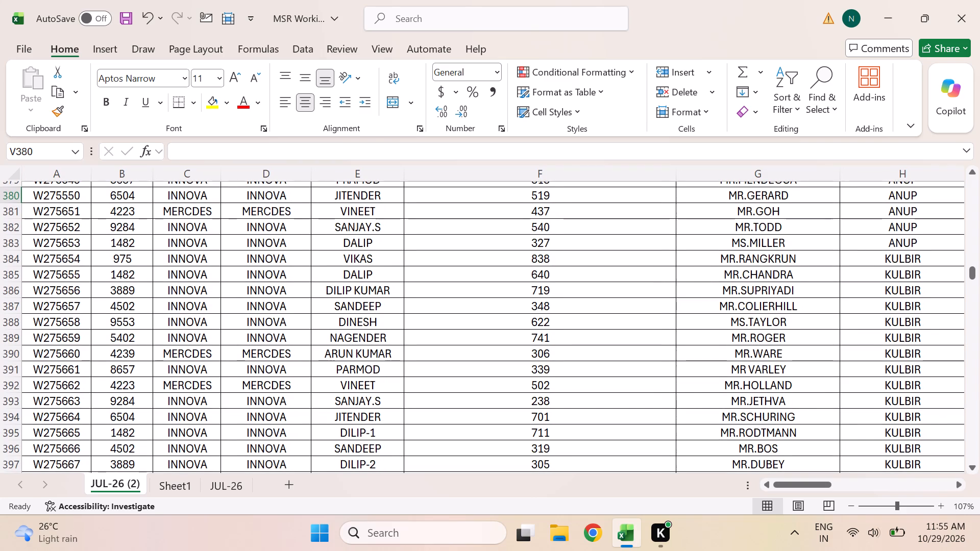
pyautogui.hscroll(-1, 397, 258)
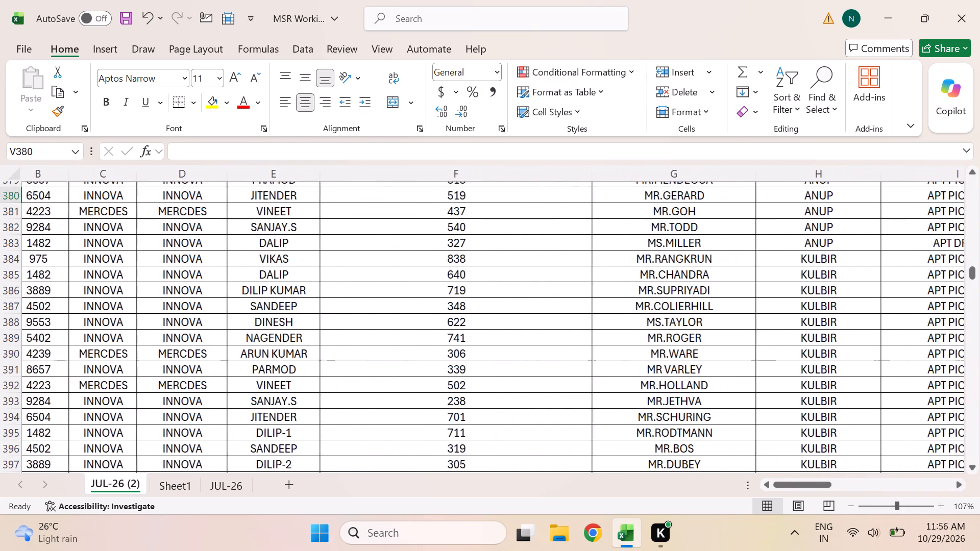
pyautogui.hscroll(-2, 397, 258)
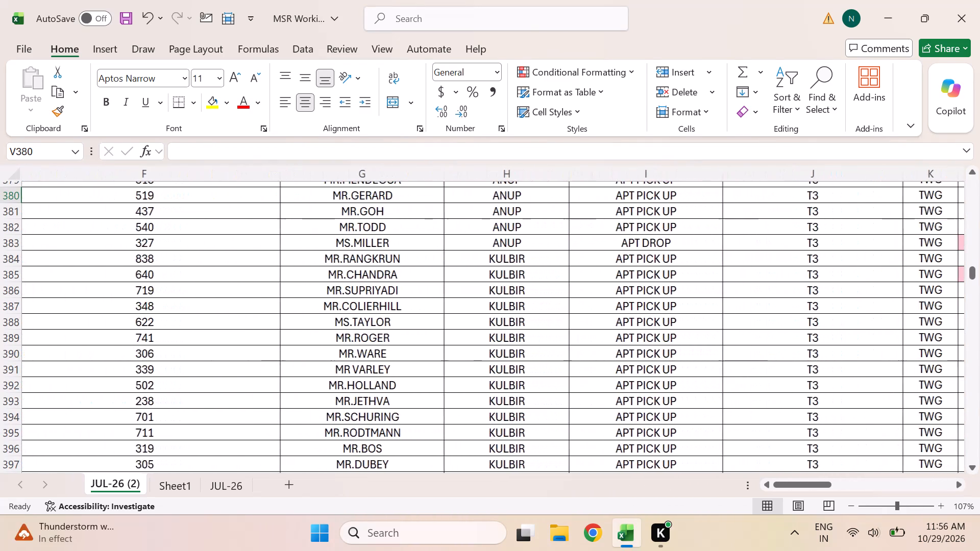
pyautogui.hscroll(-2, 397, 258)
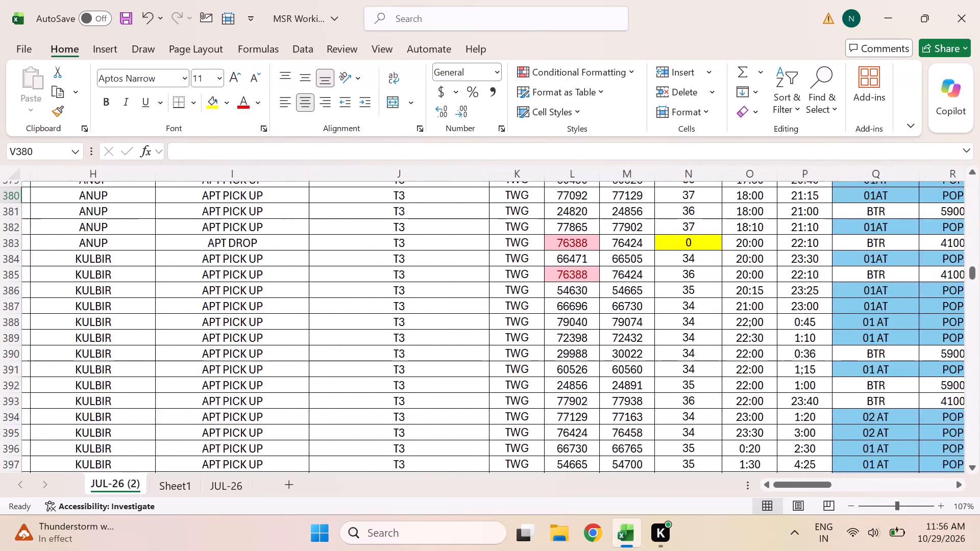
pyautogui.hscroll(-3, 397, 258)
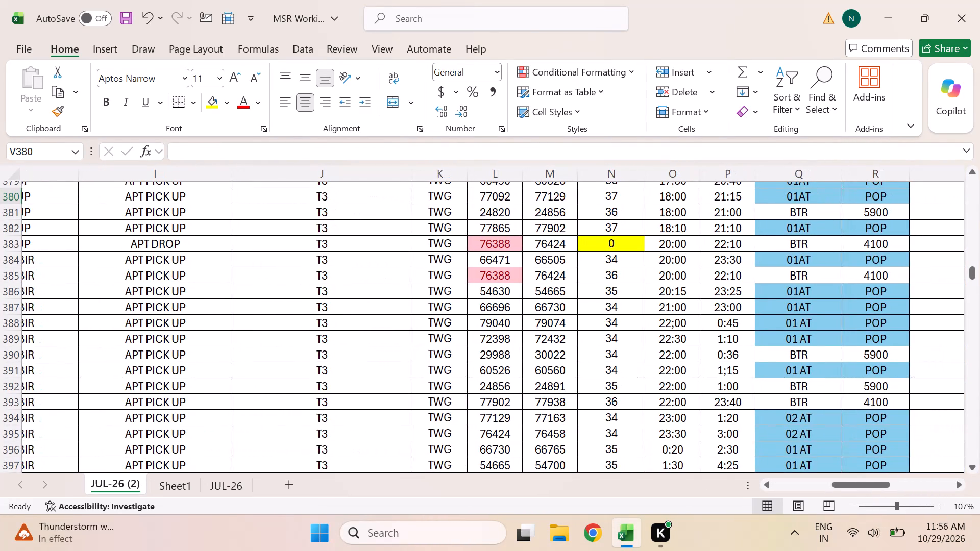
pyautogui.hscroll(-3, 397, 258)
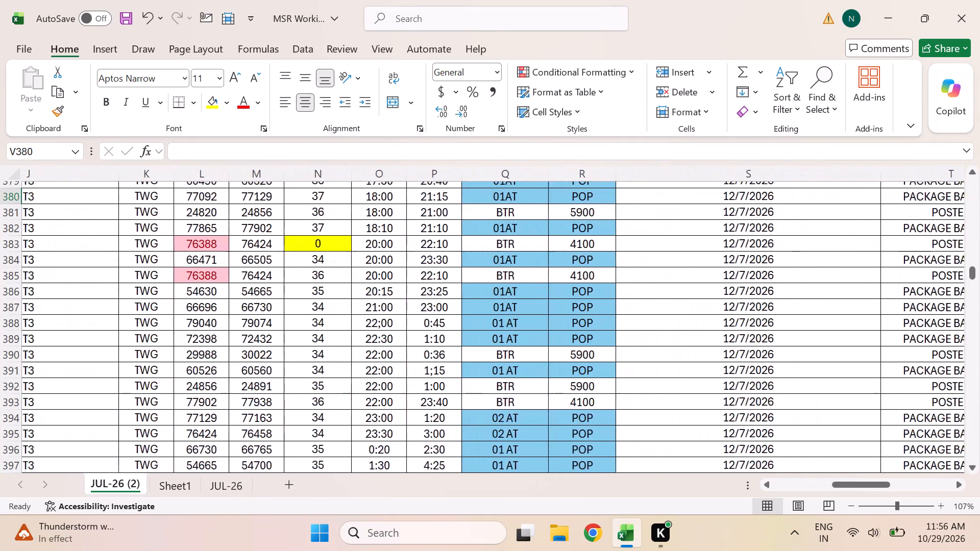
pyautogui.hscroll(-3, 397, 258)
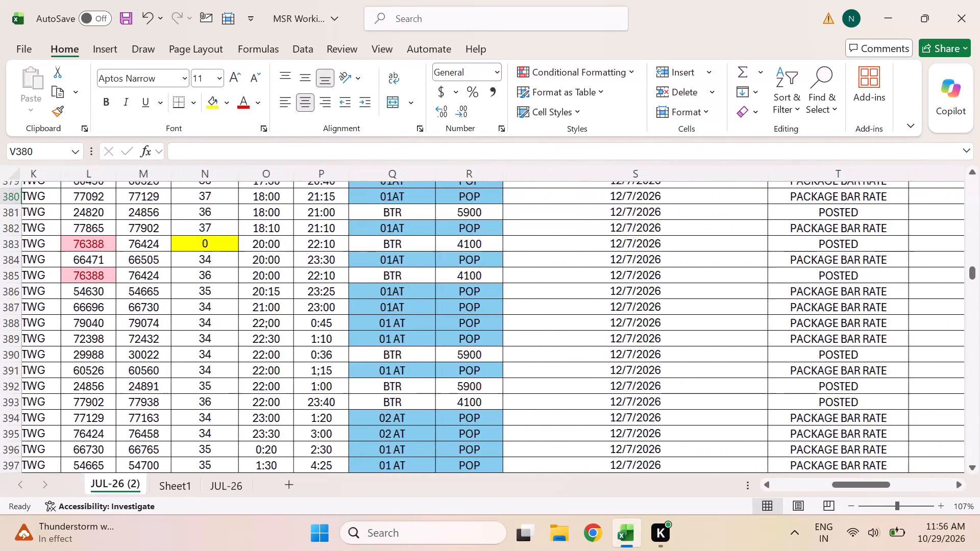
pyautogui.hscroll(-3, 397, 258)
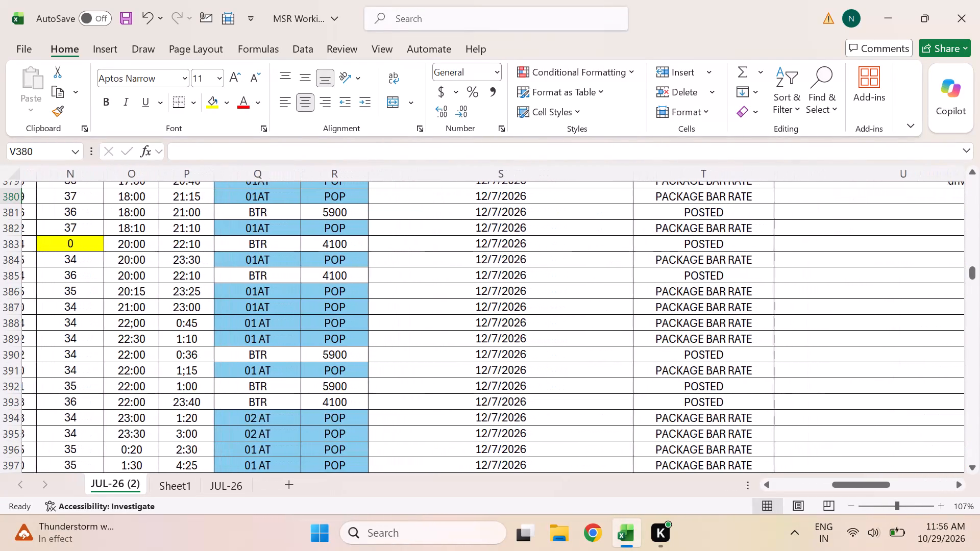
pyautogui.hscroll(-2, 397, 258)
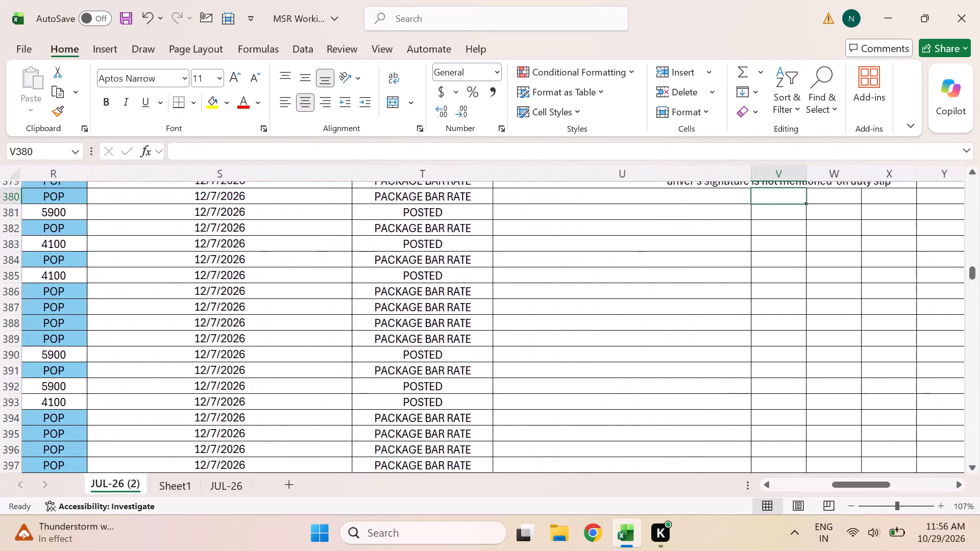
pyautogui.write('dr')
pyautogui.press('Return')
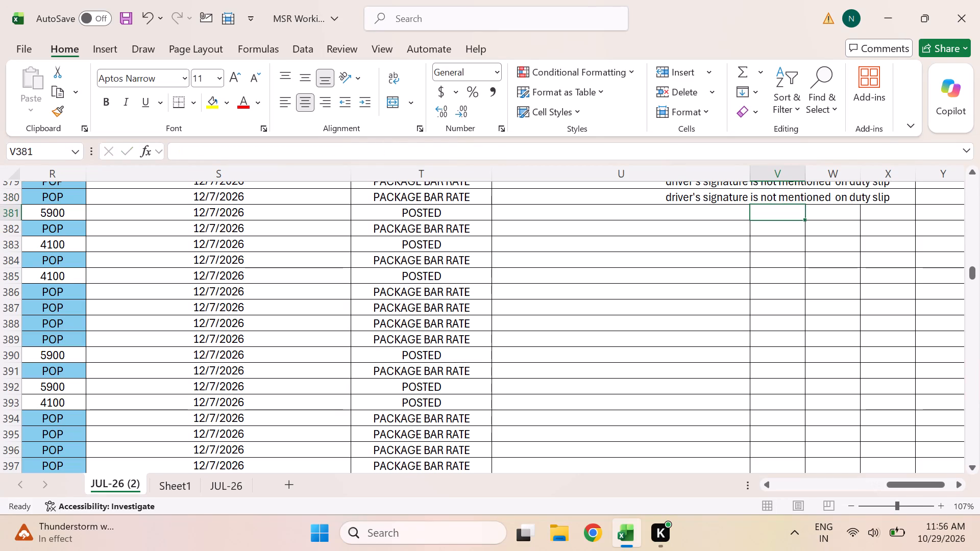
# Check the record for duty slip W275651 in row 381 across its columns, and move on to cell V382 without a remark.
pyautogui.scroll(-1, 678, 206)
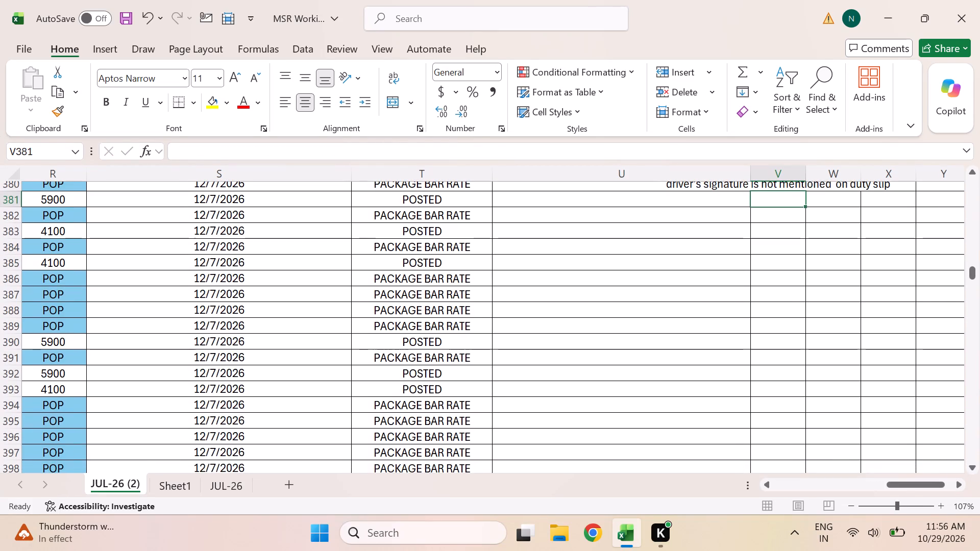
pyautogui.hscroll(9, 678, 206)
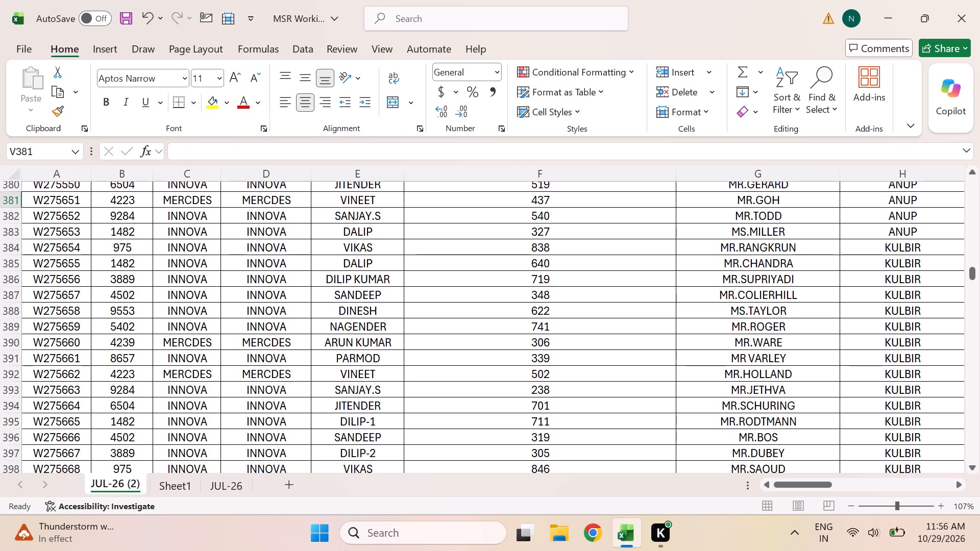
pyautogui.hscroll(-1, 354, 218)
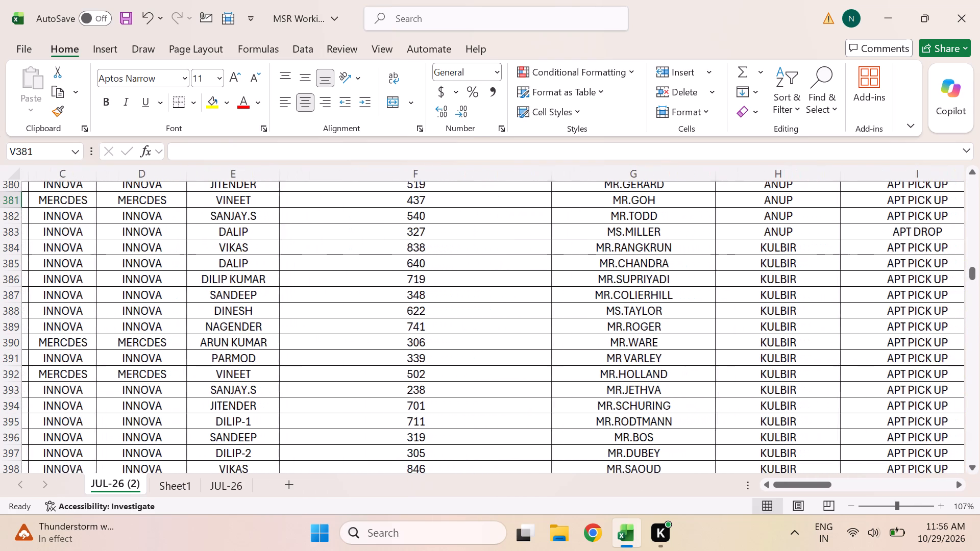
pyautogui.hscroll(-2, 354, 218)
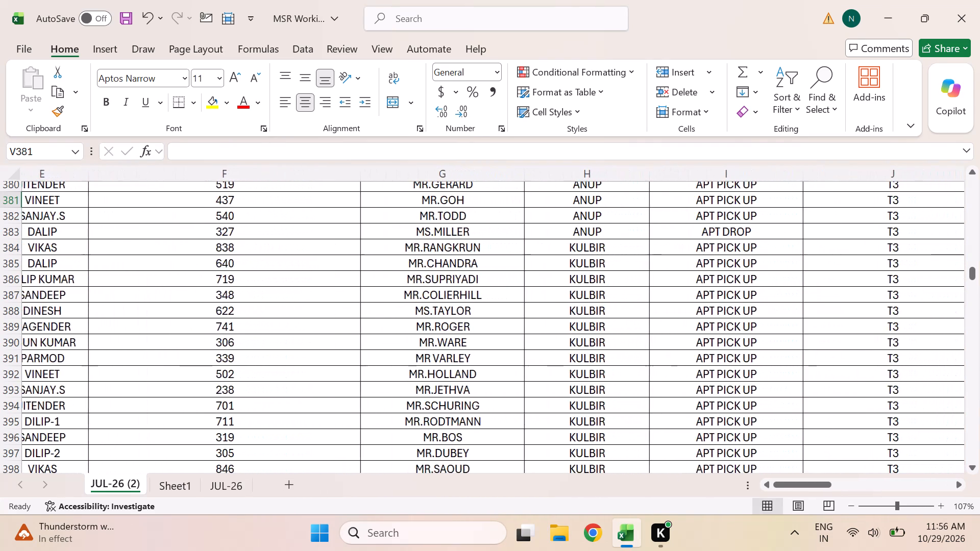
pyautogui.hscroll(-3, 354, 218)
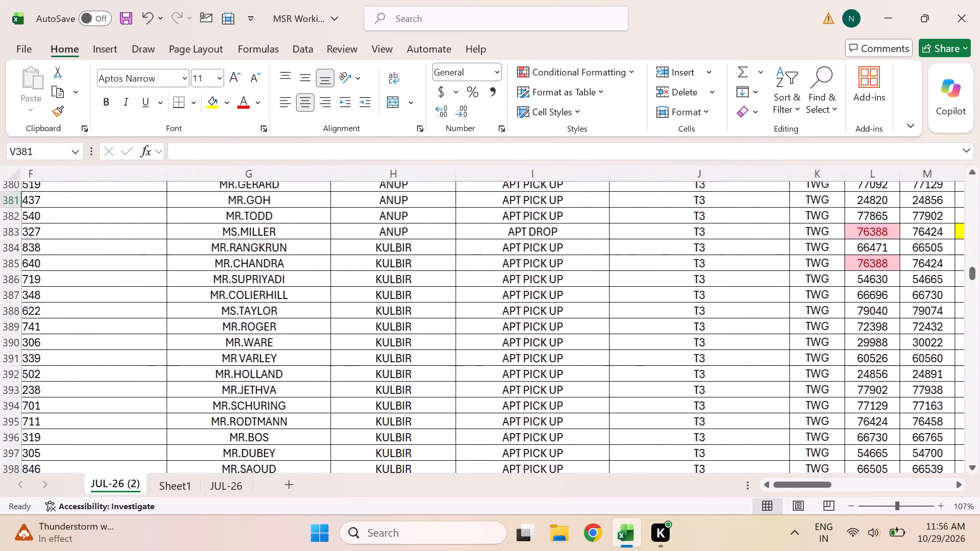
pyautogui.hscroll(-3, 354, 218)
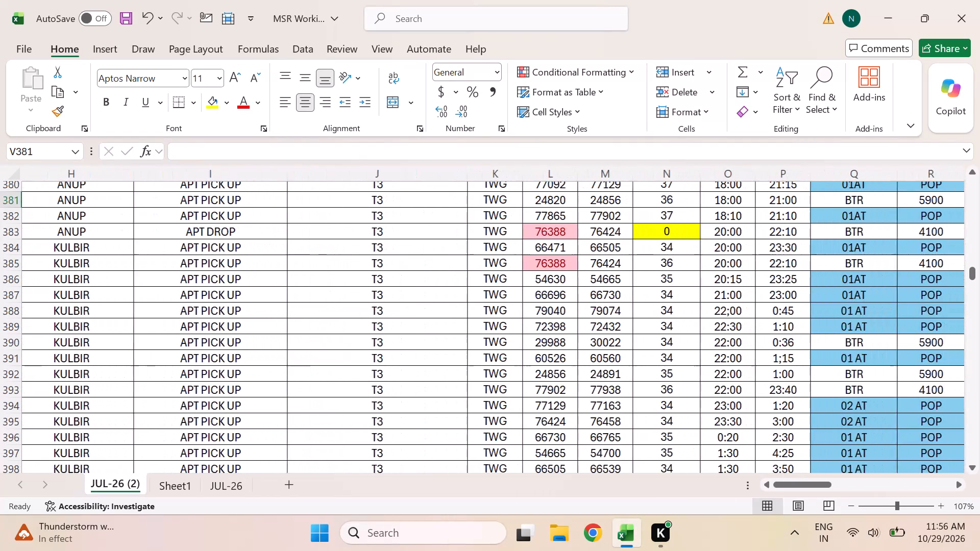
pyautogui.hscroll(-2, 354, 218)
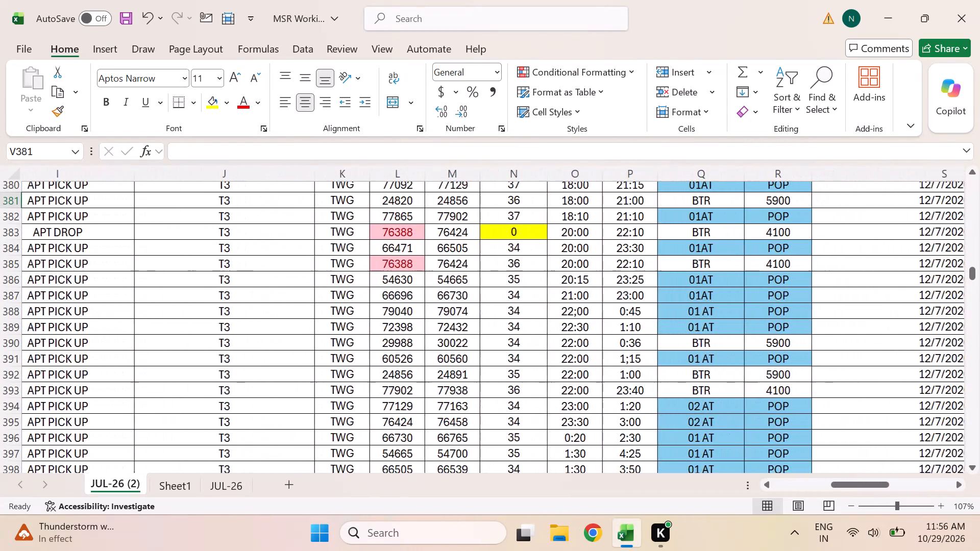
pyautogui.hscroll(-2, 354, 218)
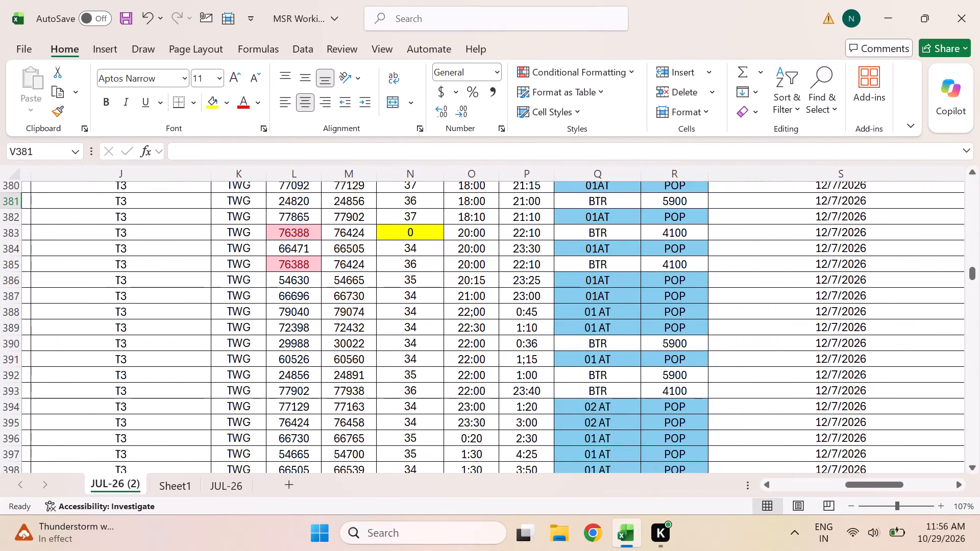
pyautogui.hscroll(-1, 354, 218)
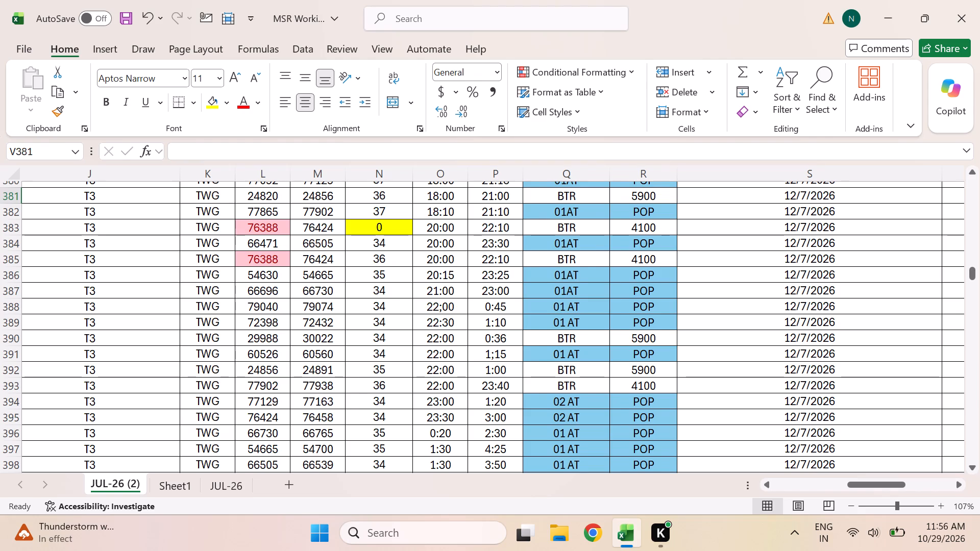
pyautogui.hscroll(-2, 435, 228)
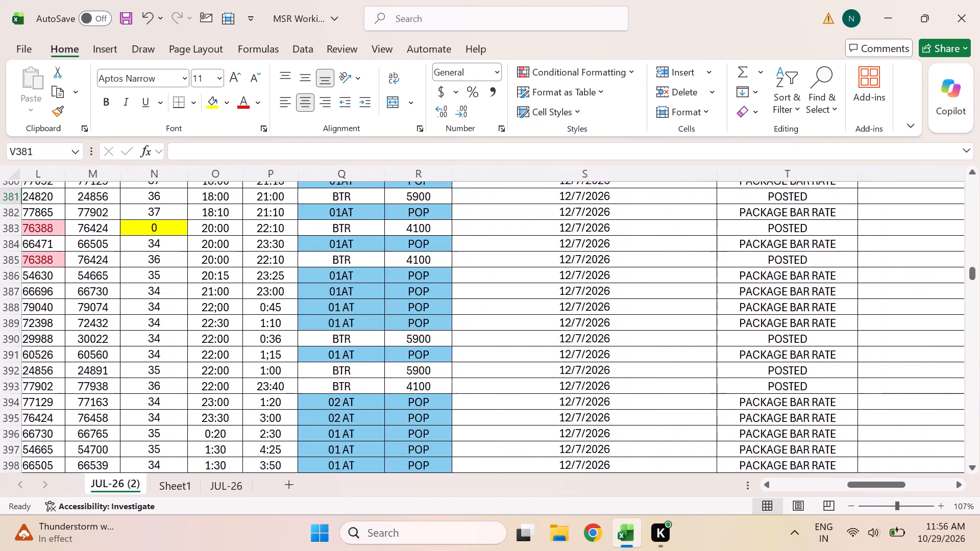
pyautogui.hscroll(-2, 435, 228)
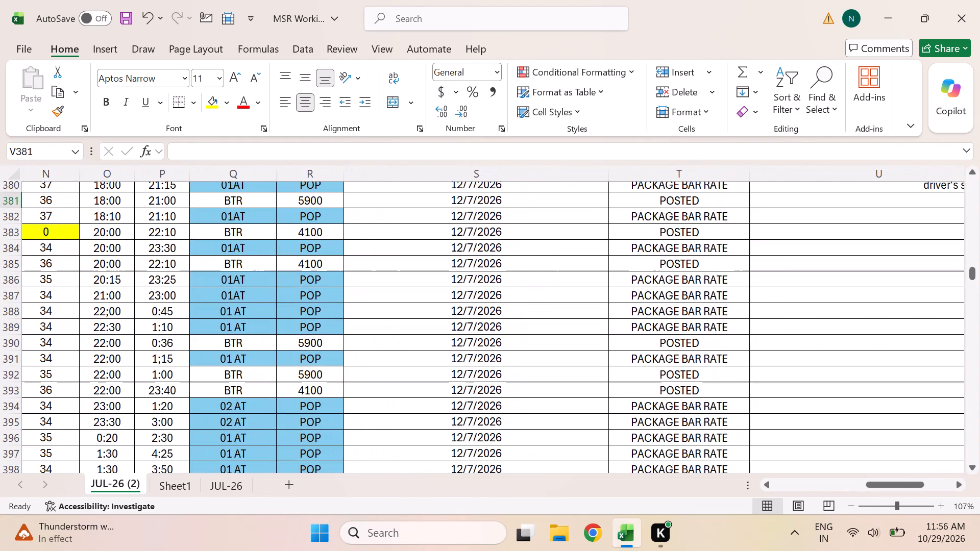
pyautogui.hscroll(-1, 540, 222)
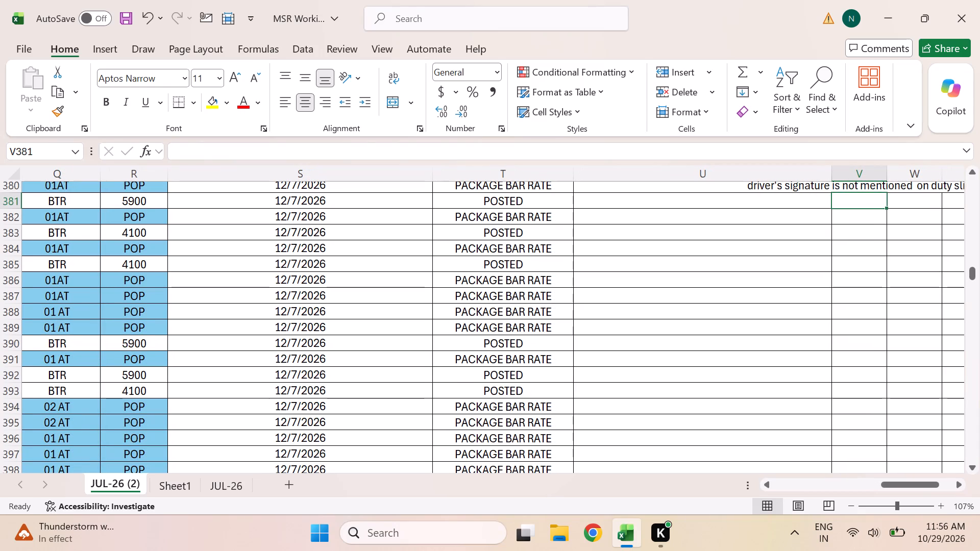
pyautogui.press('Return')
pyautogui.hscroll(4, 602, 211)
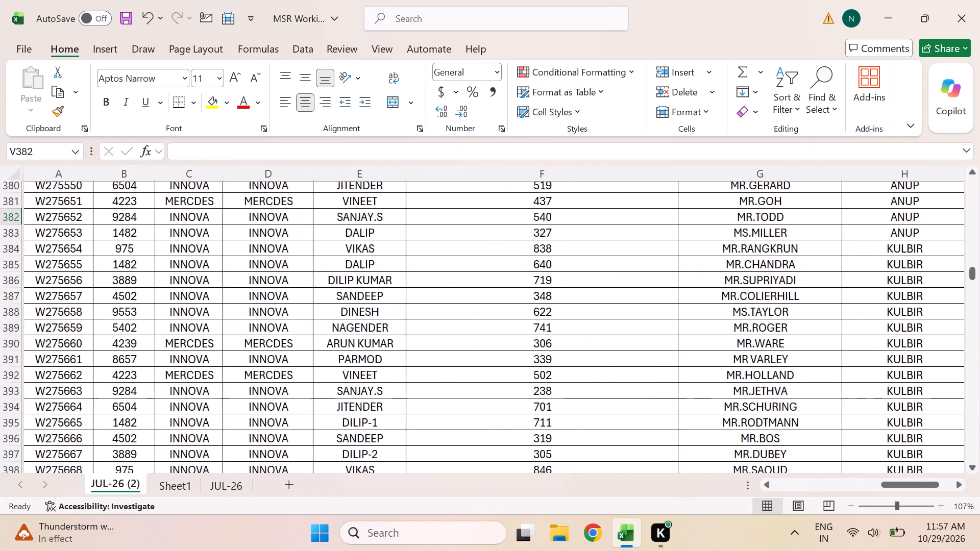
pyautogui.scroll(-1, 516, 245)
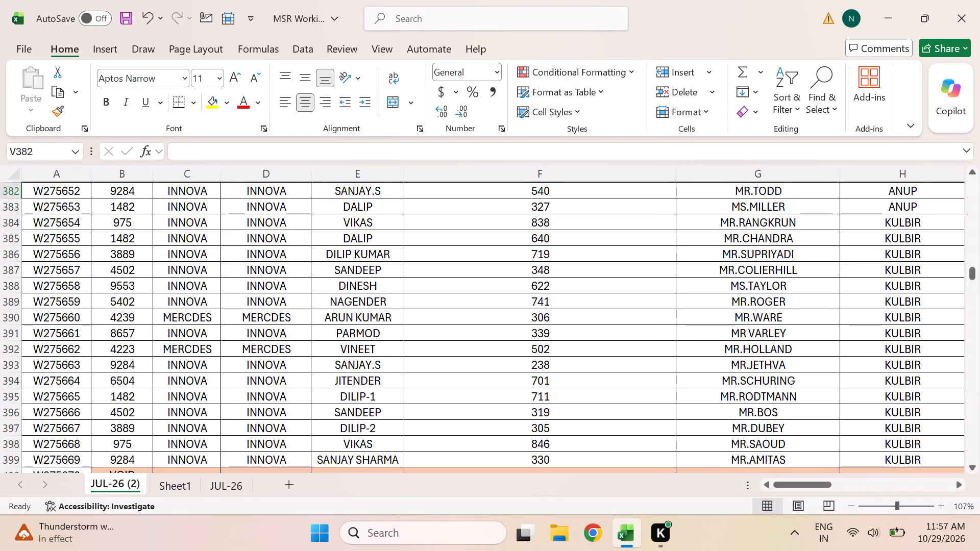
pyautogui.hscroll(-1, 303, 228)
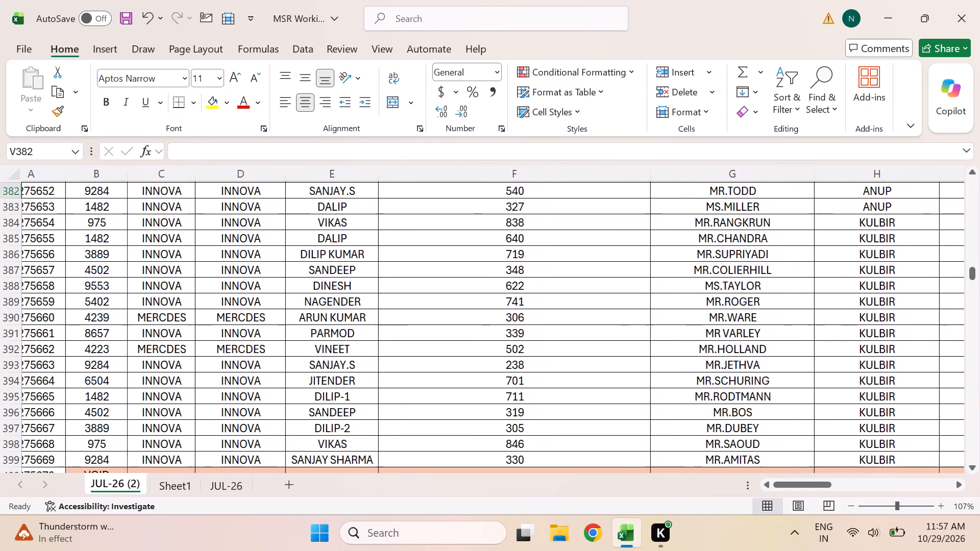
pyautogui.hscroll(-3, 303, 228)
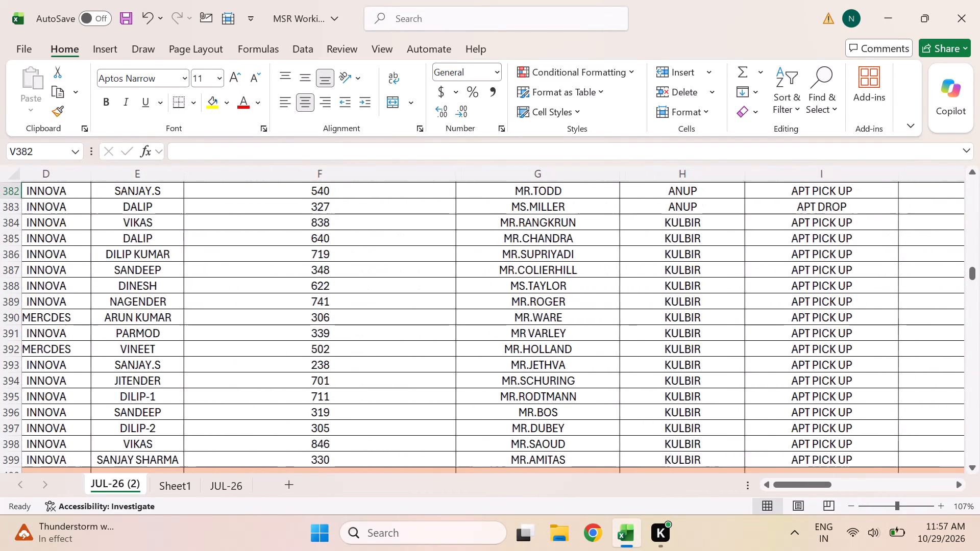
pyautogui.hscroll(-2, 303, 228)
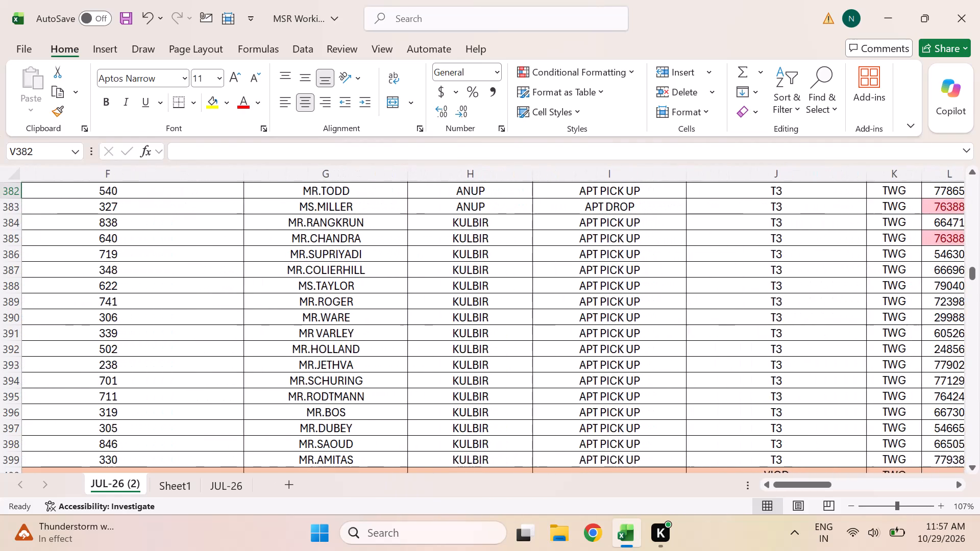
pyautogui.hscroll(-3, 303, 228)
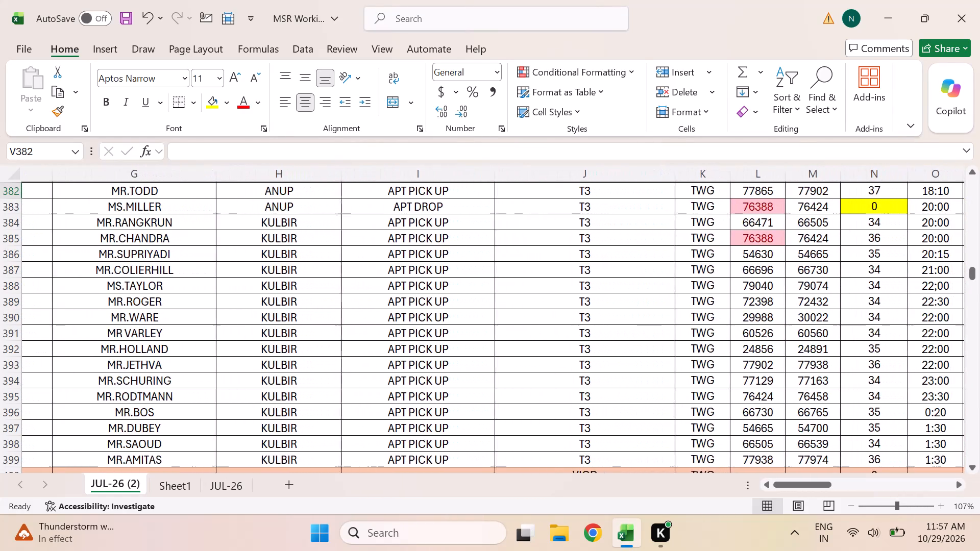
pyautogui.hscroll(-2, 303, 228)
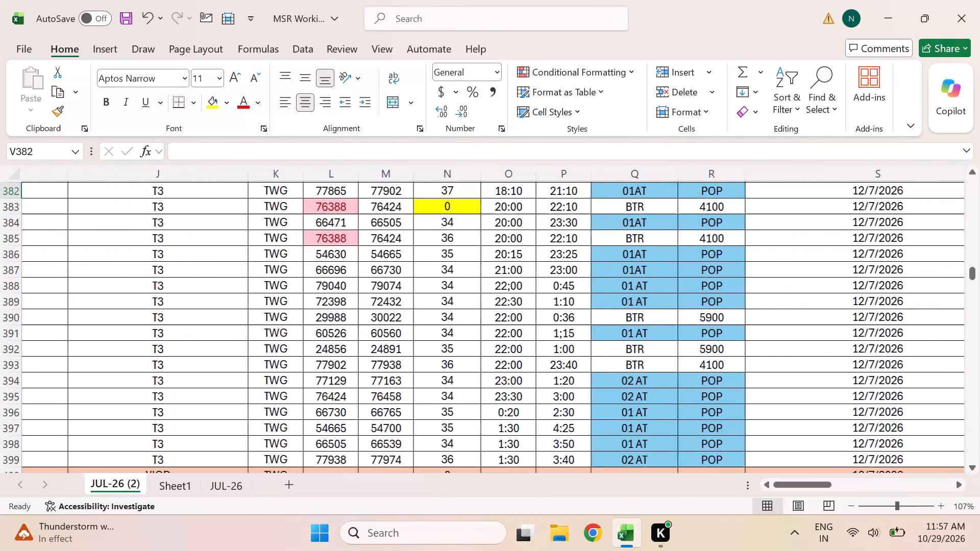
pyautogui.hscroll(-1, 303, 228)
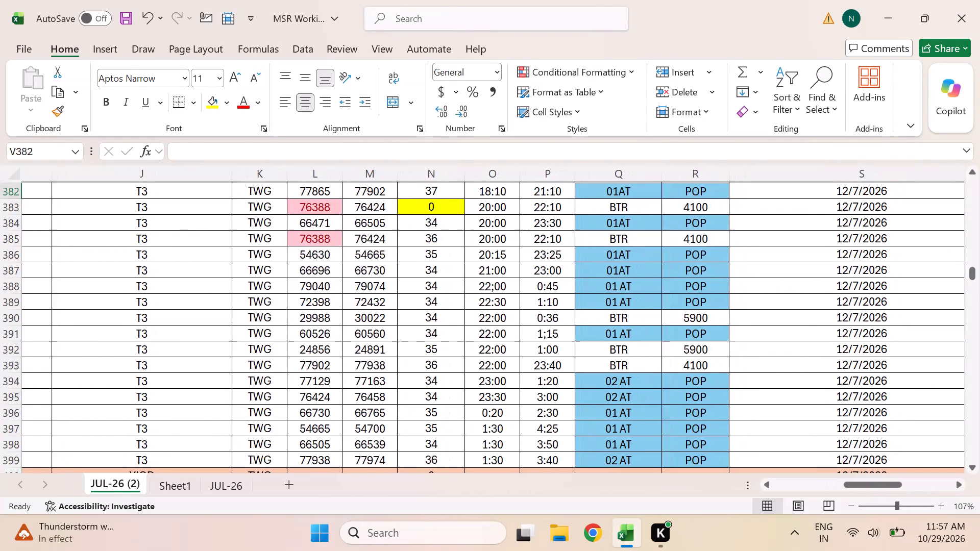
pyautogui.hscroll(-2, 303, 228)
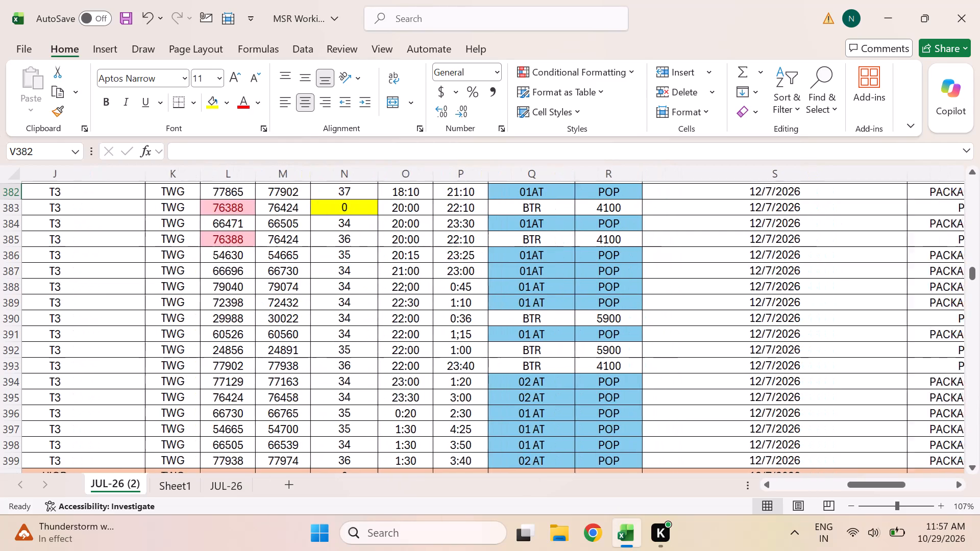
pyautogui.hscroll(-3, 303, 228)
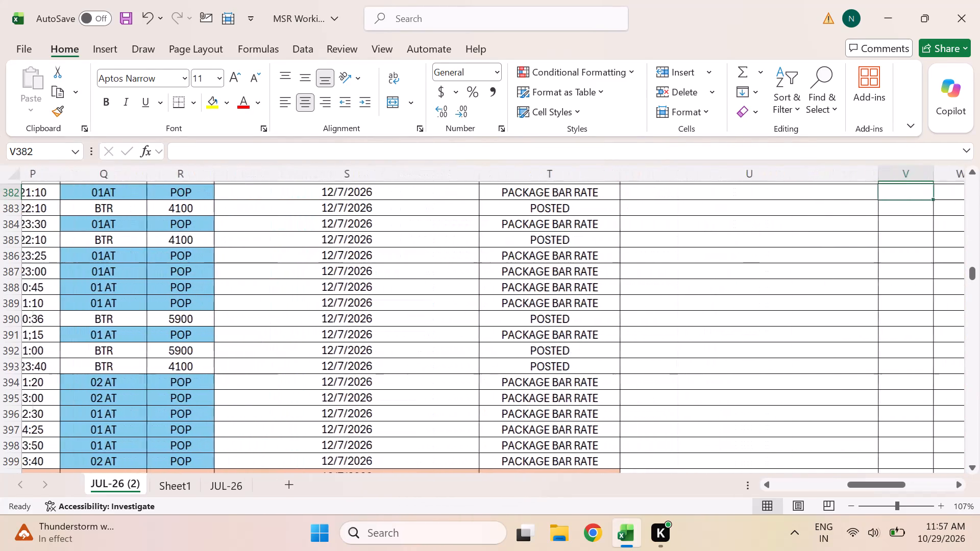
pyautogui.hscroll(-1, 303, 228)
pyautogui.write('dr')
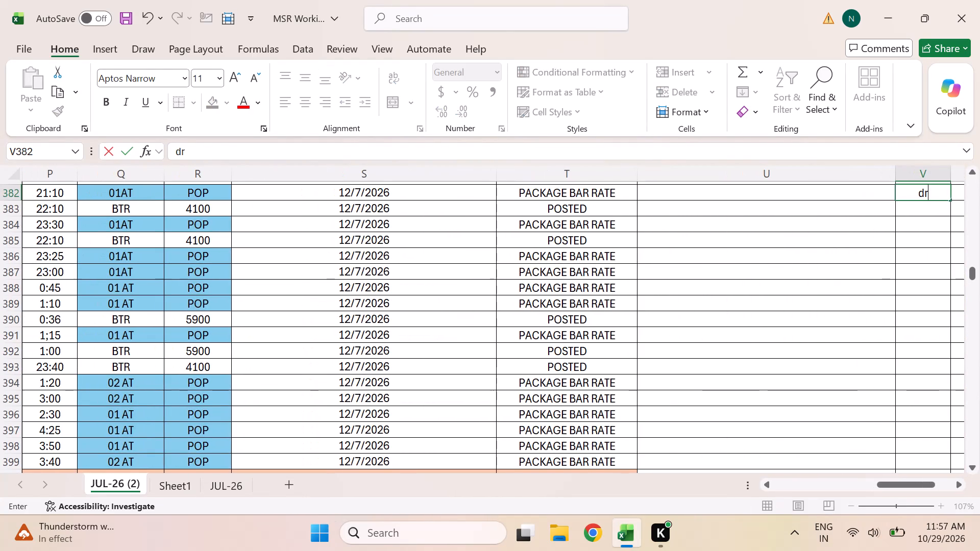
pyautogui.write('iver')
pyautogui.write("'s su")
pyautogui.press('BackSpace')
pyautogui.write('ignature')
pyautogui.press('space')
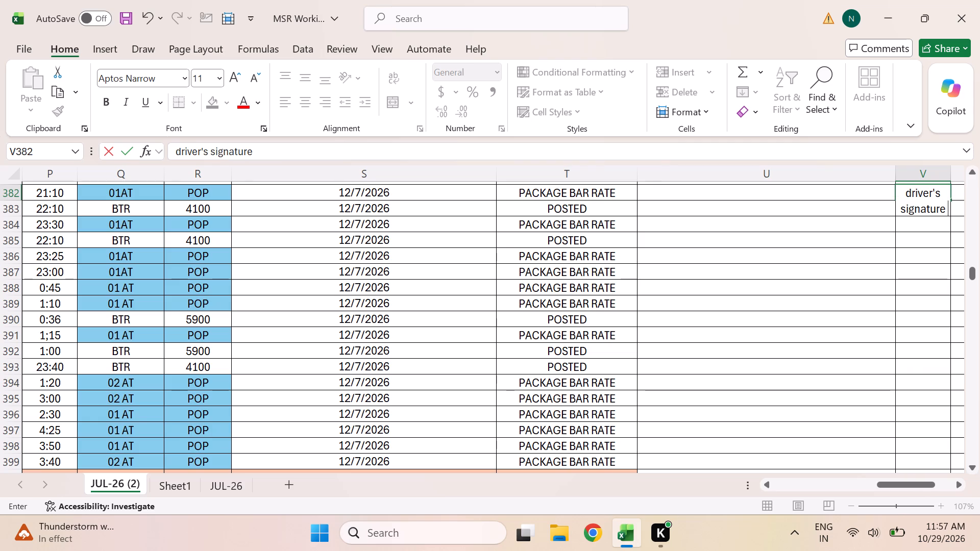
pyautogui.write('is not mentioned o')
pyautogui.write('n duty slip')
pyautogui.press('Return')
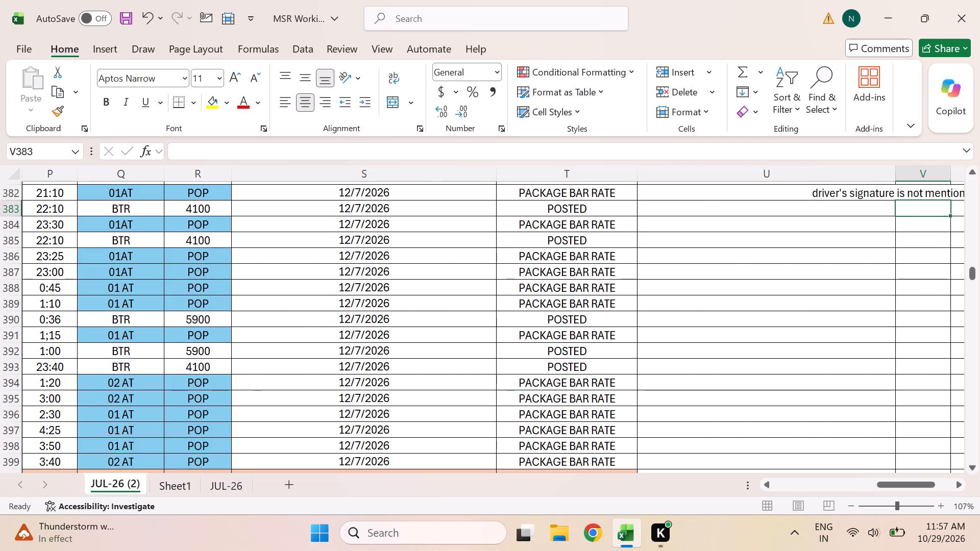
# Check the row 383 record for duty slip W275653 and enter the remark "total kms and refrence not mentioned on MSR report" in cell V383.
pyautogui.hscroll(10, 146, 247)
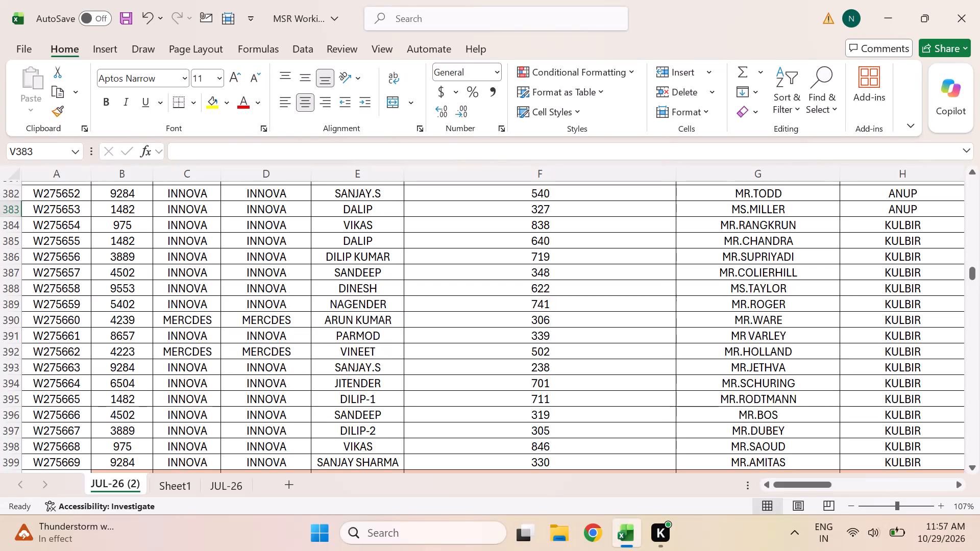
pyautogui.scroll(-1, 146, 247)
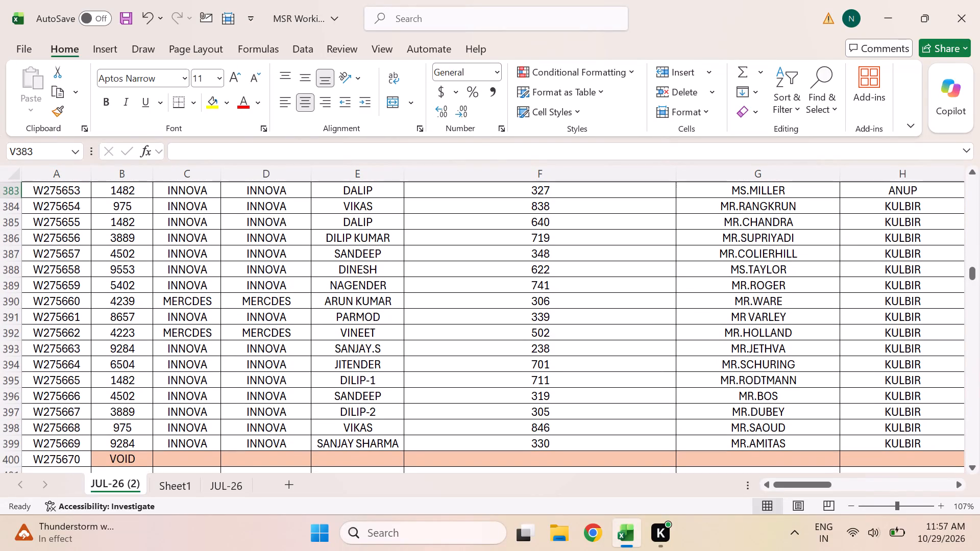
pyautogui.scroll(-2, 146, 247)
pyautogui.hscroll(-2, 146, 247)
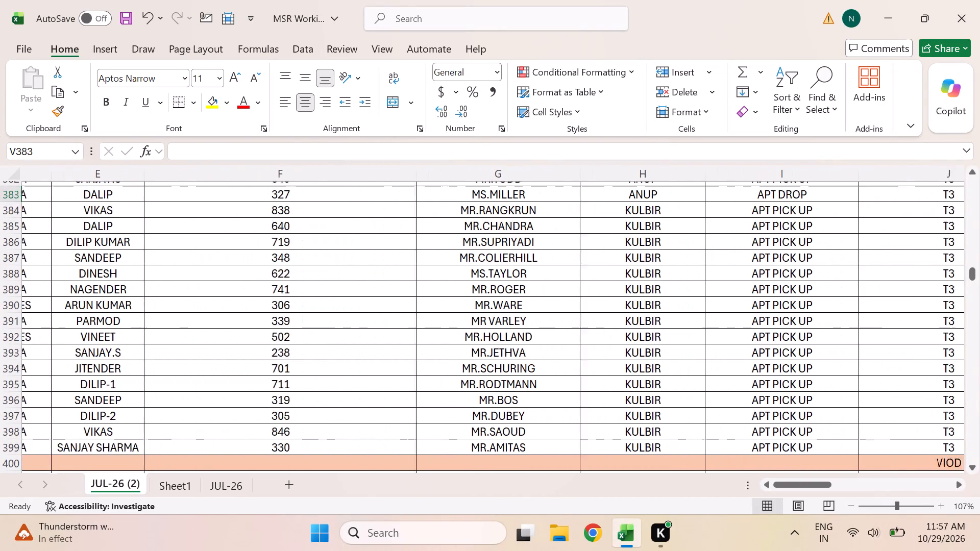
pyautogui.hscroll(-2, 146, 247)
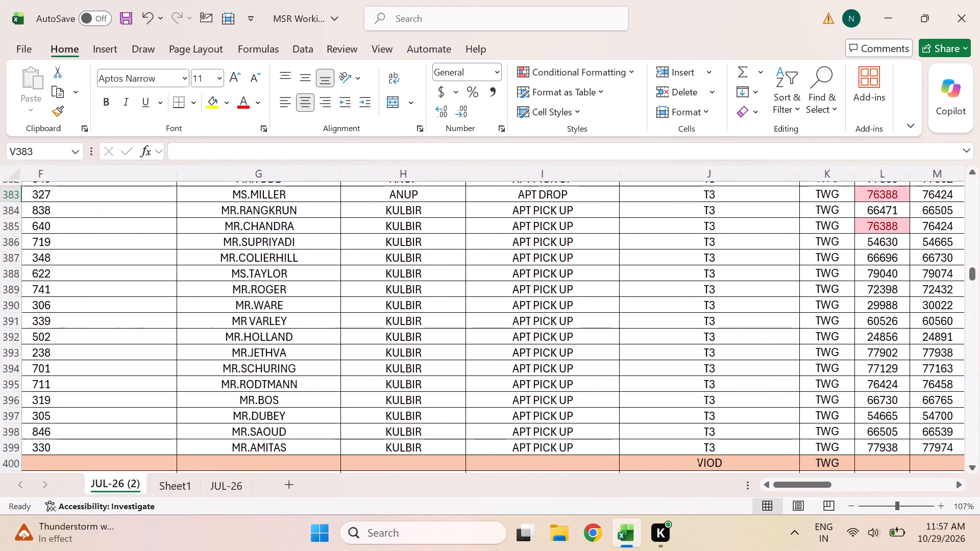
pyautogui.hscroll(-2, 146, 247)
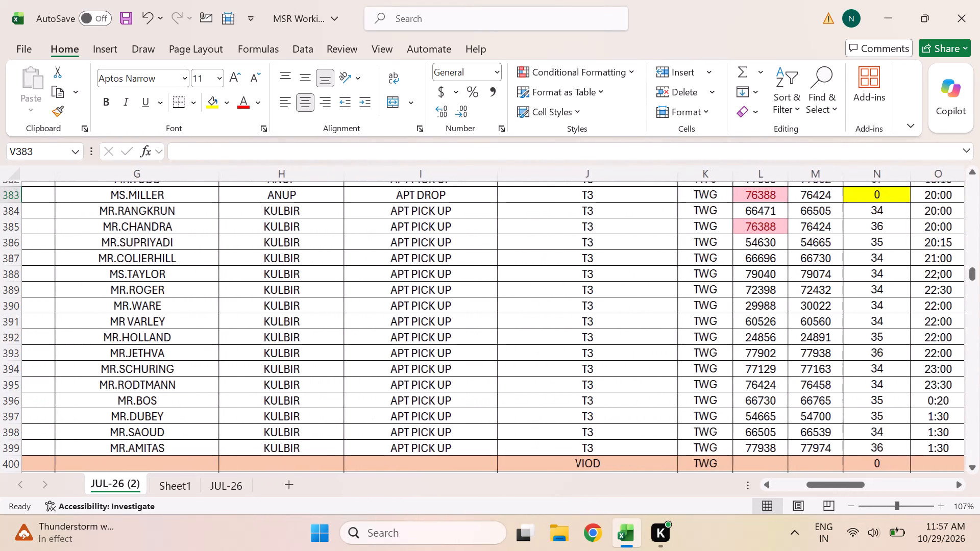
pyautogui.hscroll(-3, 146, 247)
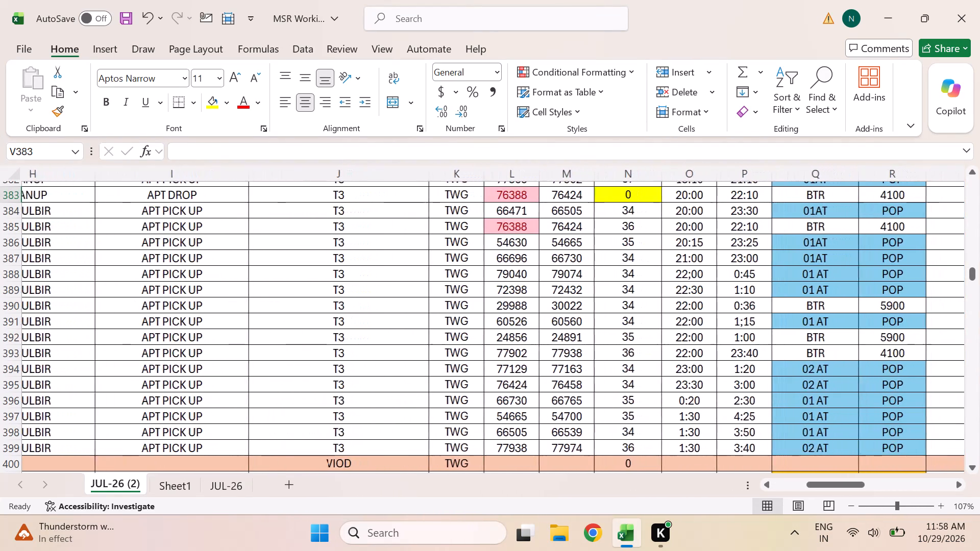
pyautogui.hscroll(-1, 146, 247)
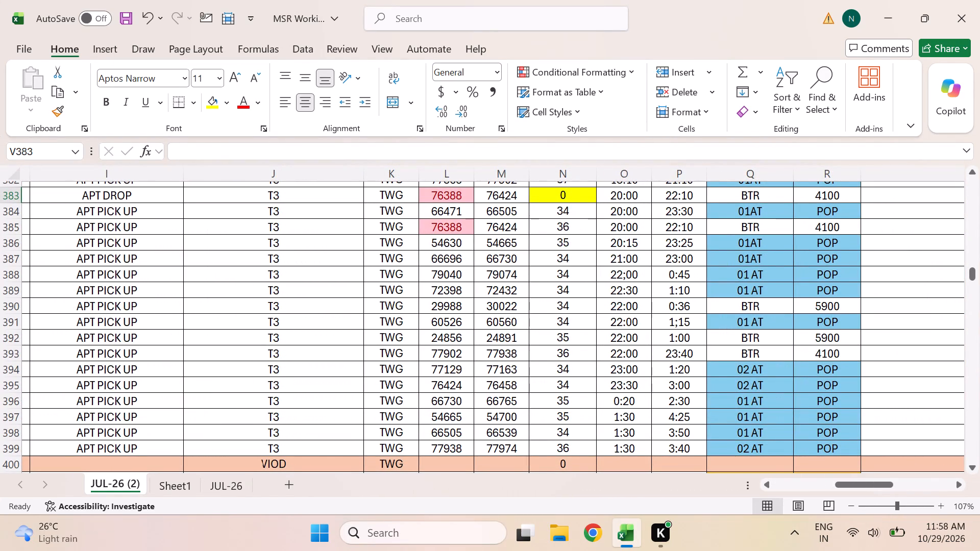
pyautogui.hscroll(-1, 351, 238)
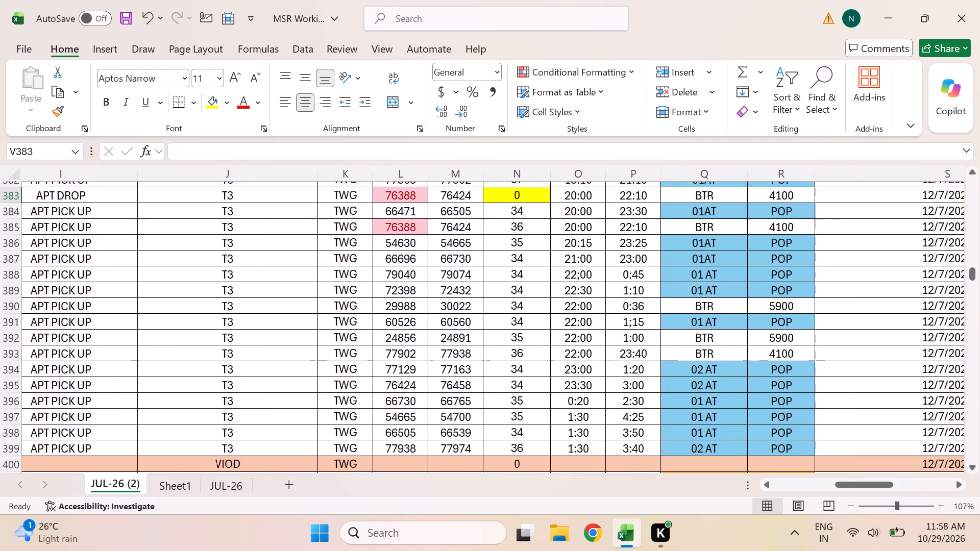
pyautogui.hscroll(-1, 351, 238)
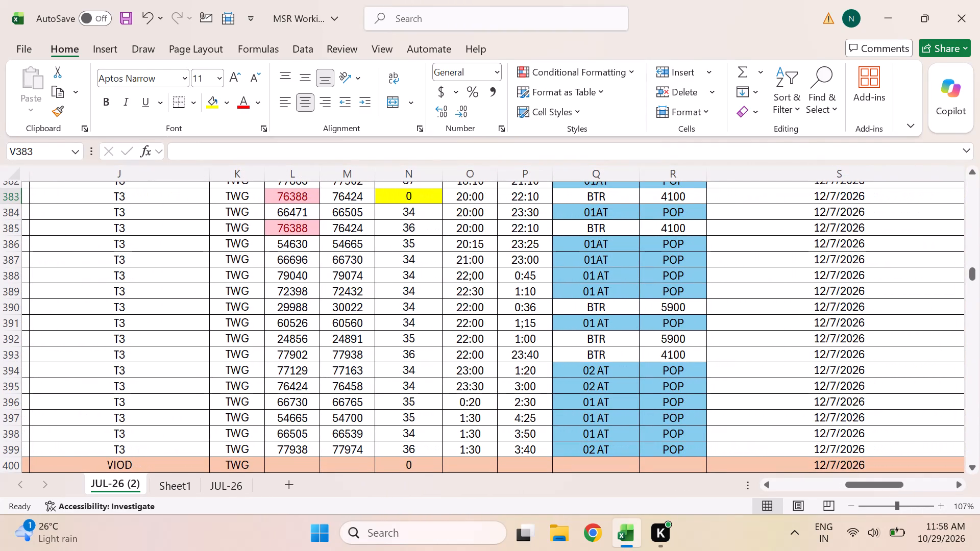
pyautogui.hscroll(-1, 445, 232)
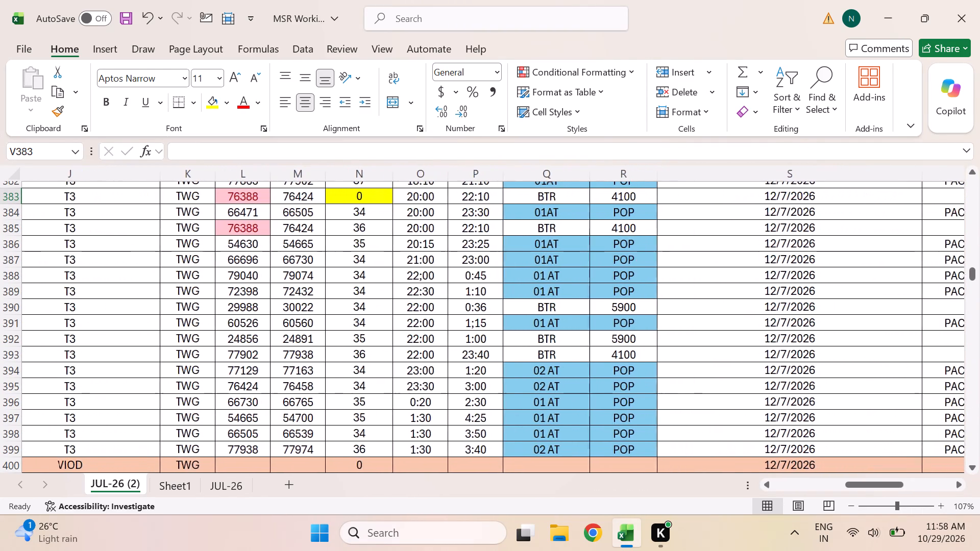
pyautogui.hscroll(-2, 445, 232)
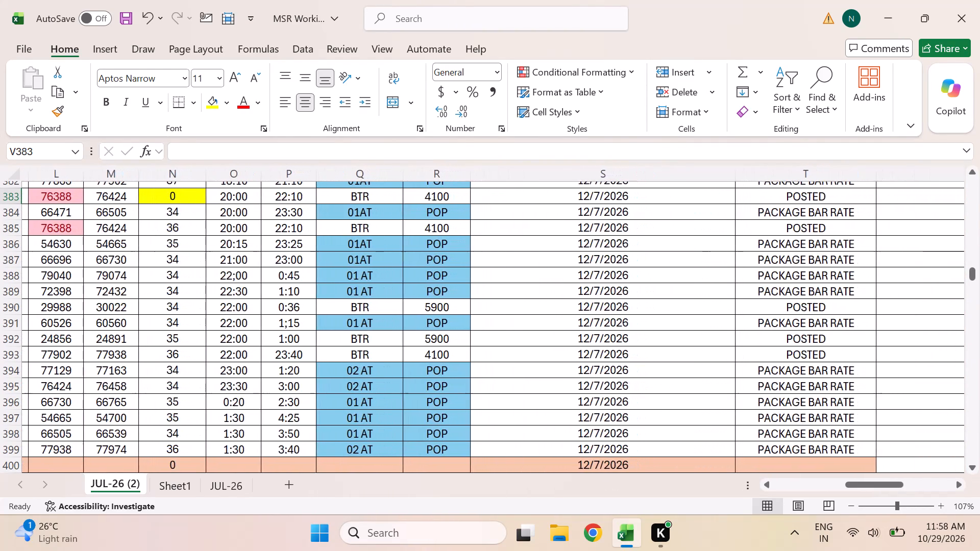
pyautogui.hscroll(-2, 445, 232)
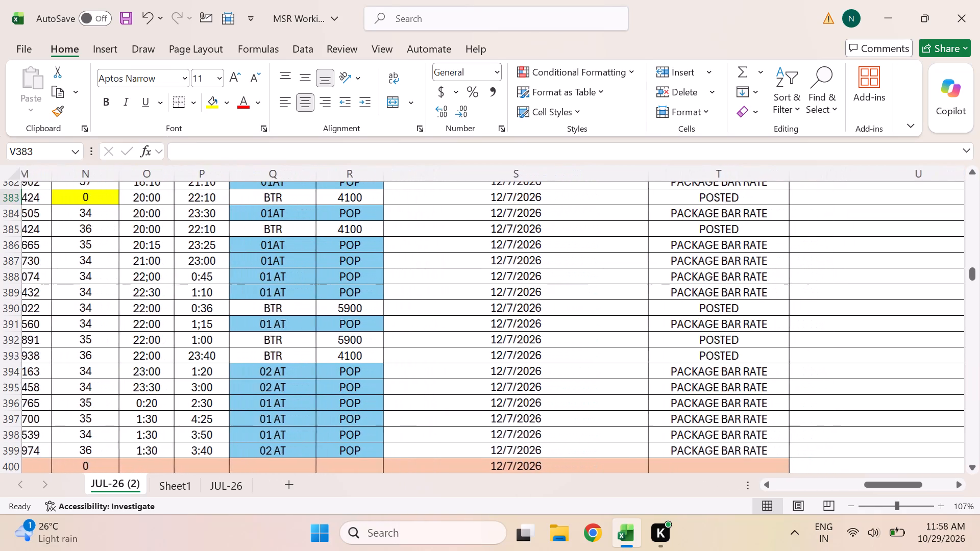
pyautogui.hscroll(-3, 445, 232)
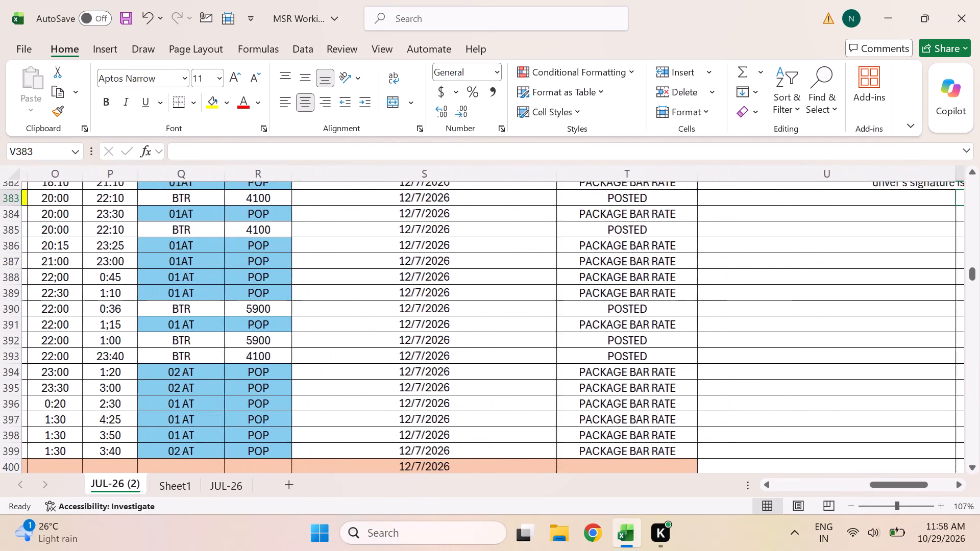
pyautogui.hscroll(-1, 445, 232)
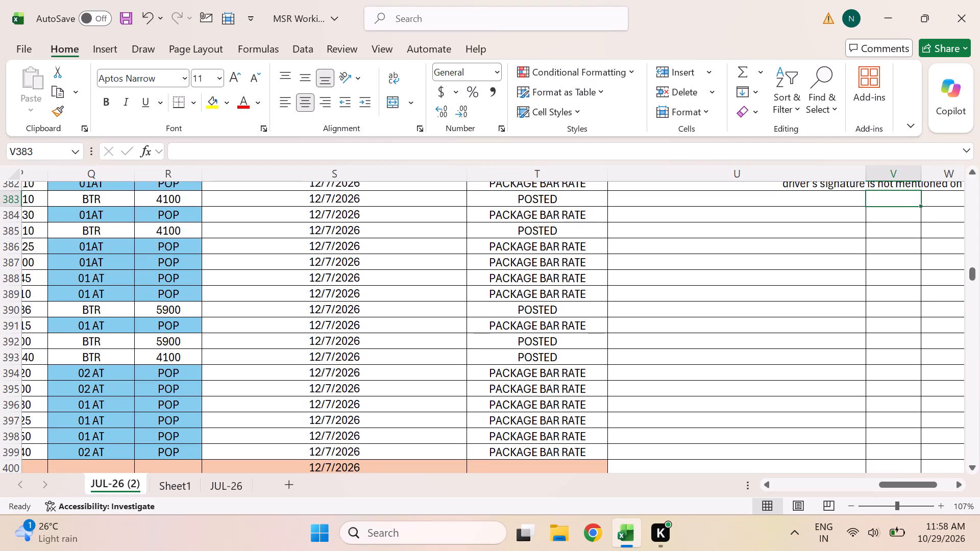
pyautogui.write('total')
pyautogui.press('space')
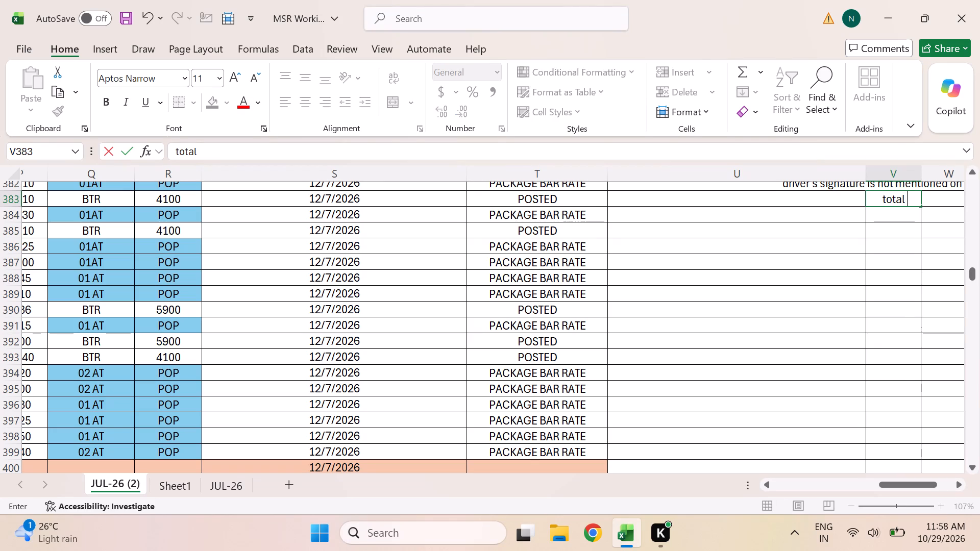
pyautogui.write('kms andre')
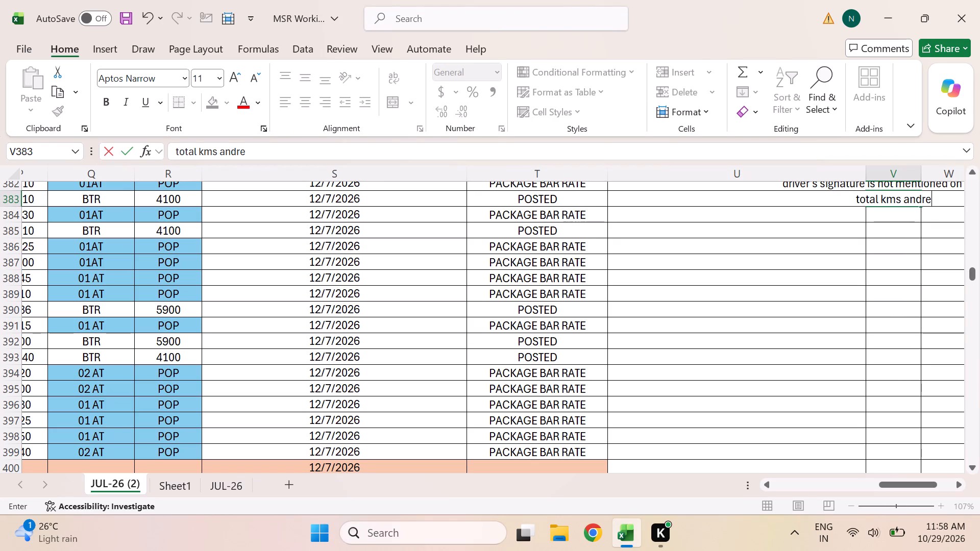
pyautogui.press('BackSpace')
pyautogui.press('BackSpace')
pyautogui.press('space')
pyautogui.write('refrence')
pyautogui.press('space')
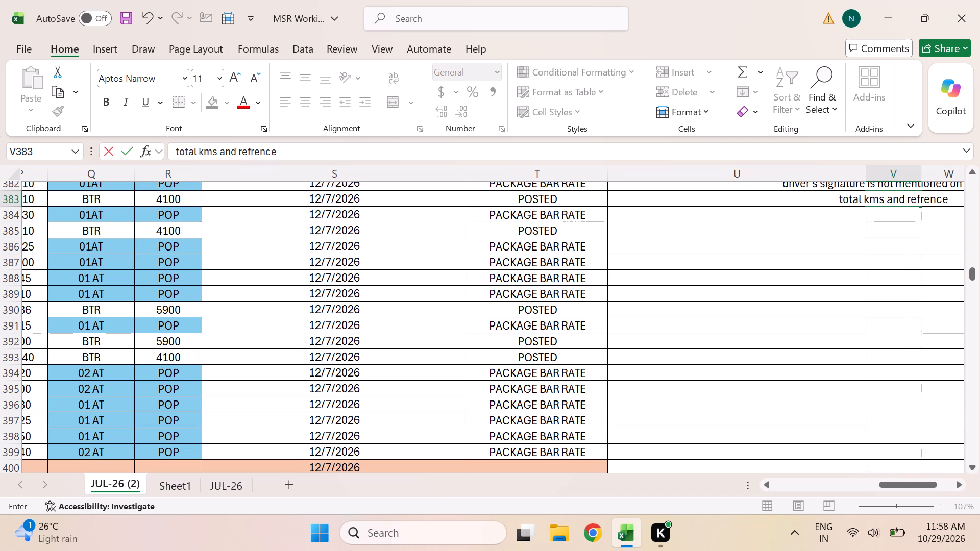
pyautogui.write('not mentioned on')
pyautogui.press('space')
pyautogui.write('MSR')
pyautogui.press('space')
pyautogui.write('report')
pyautogui.press('Return')
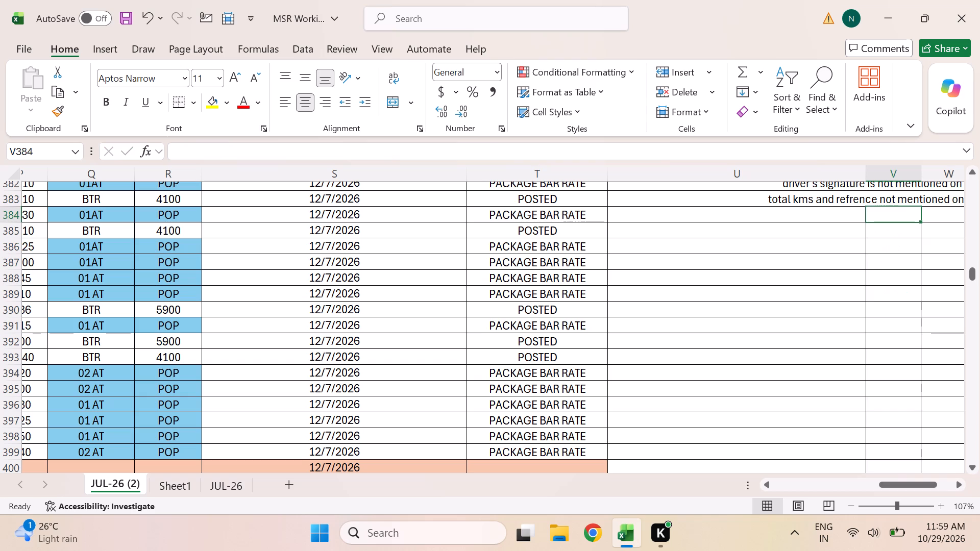
pyautogui.hscroll(11, 209, 266)
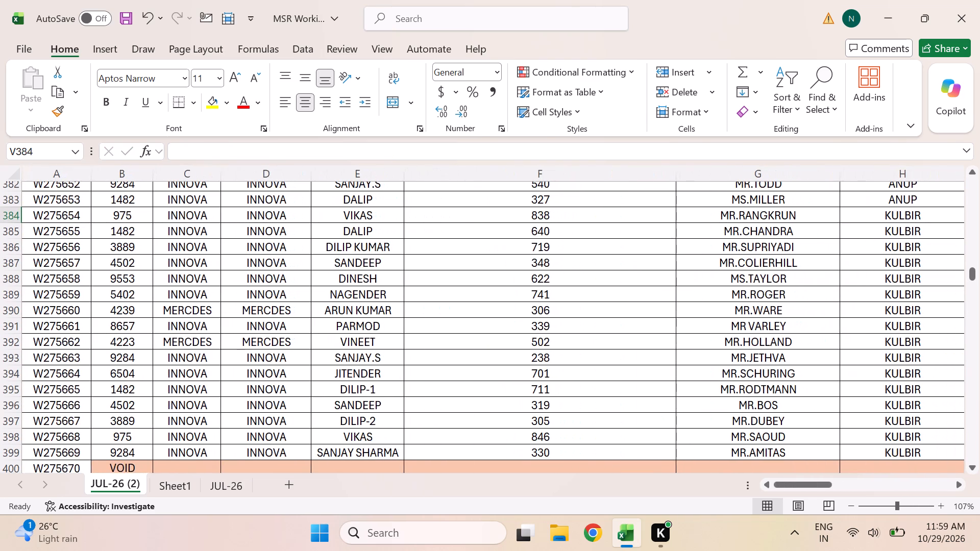
pyautogui.scroll(-1, 209, 266)
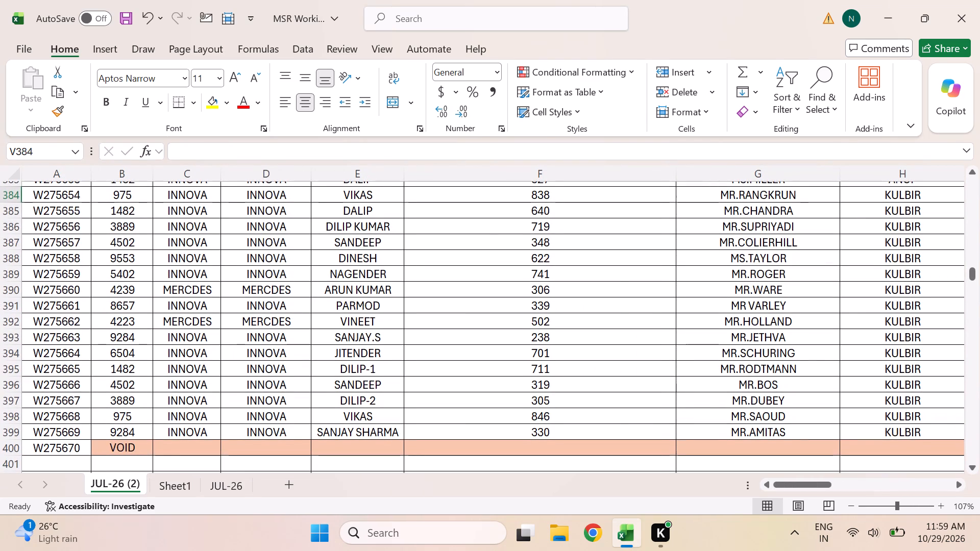
pyautogui.hscroll(-2, 209, 266)
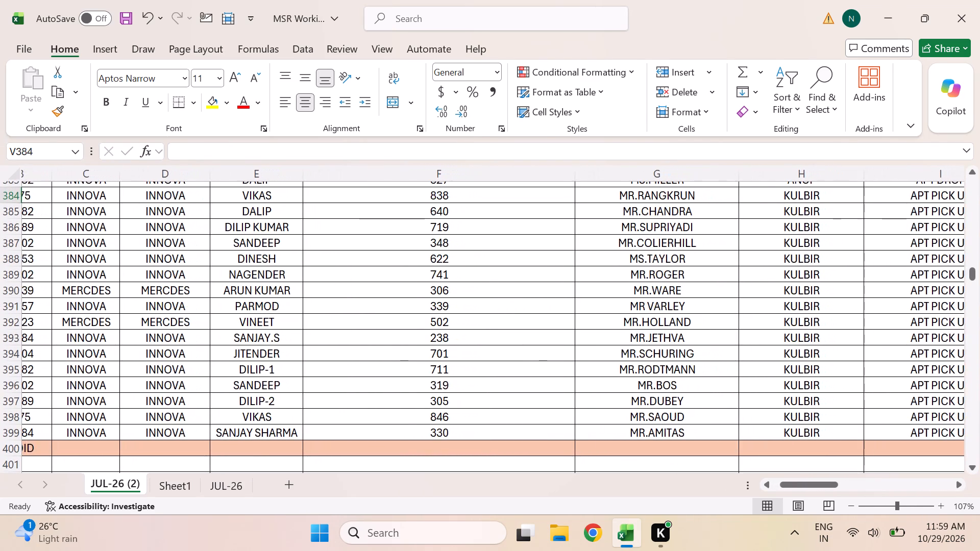
pyautogui.hscroll(-3, 209, 266)
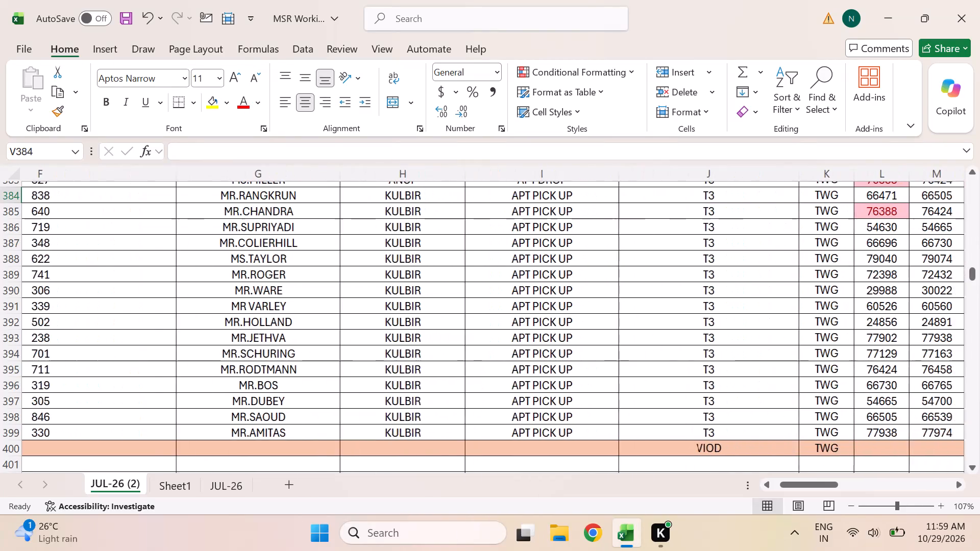
pyautogui.hscroll(-1, 209, 266)
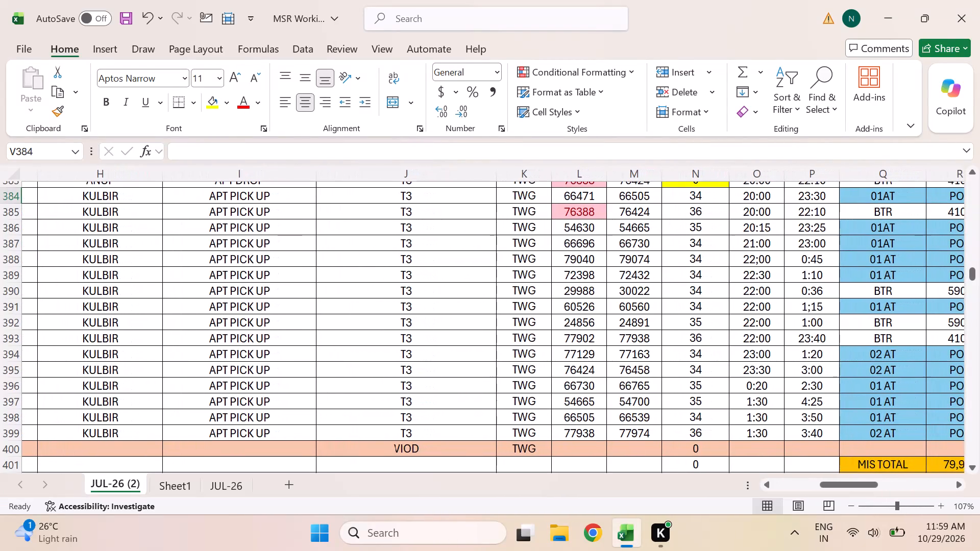
pyautogui.hscroll(-1, 209, 266)
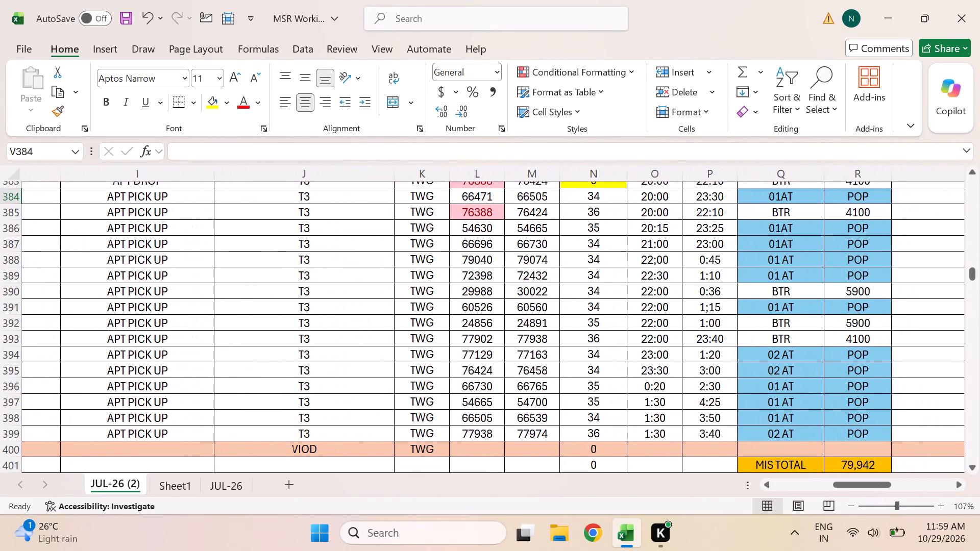
pyautogui.hscroll(-2, 209, 266)
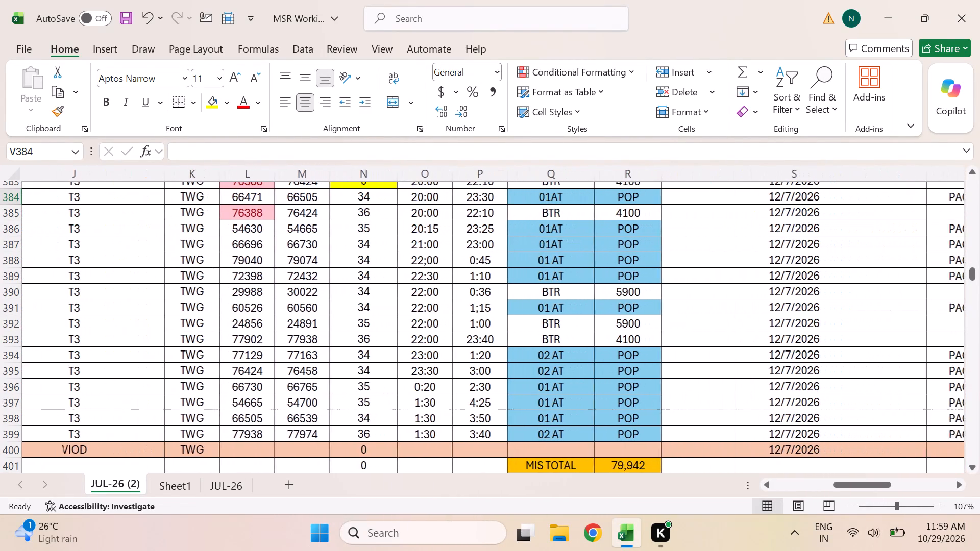
pyautogui.hscroll(-2, 209, 266)
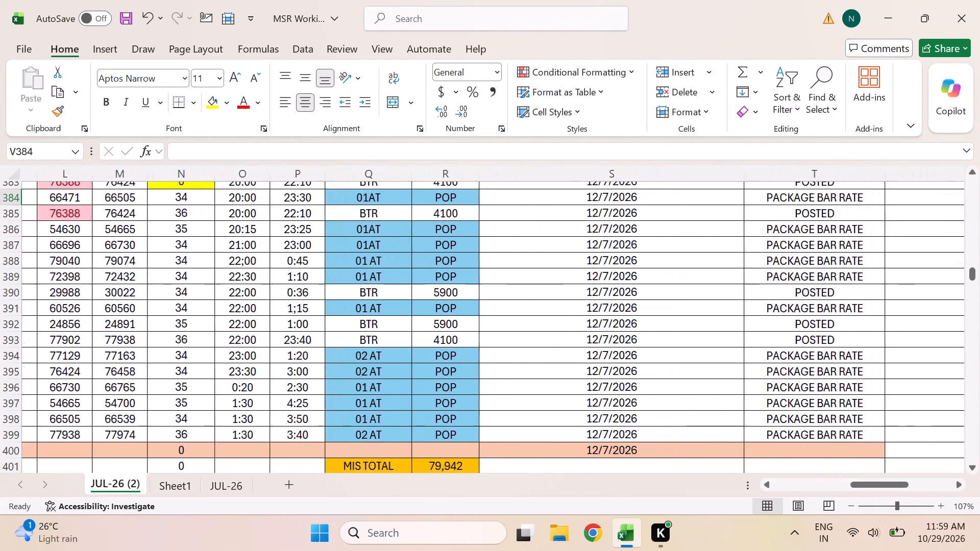
pyautogui.hscroll(-2, 209, 266)
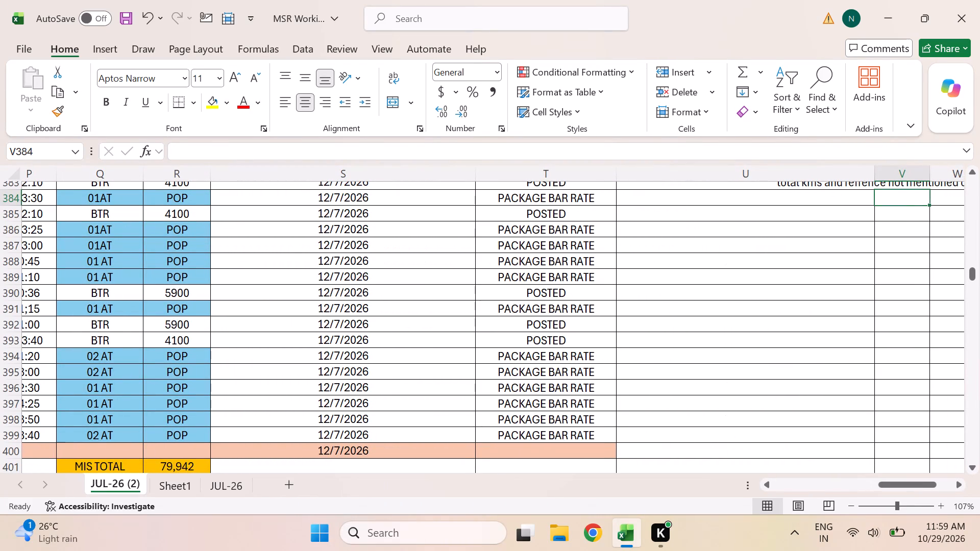
pyautogui.write('dr')
pyautogui.press('Return')
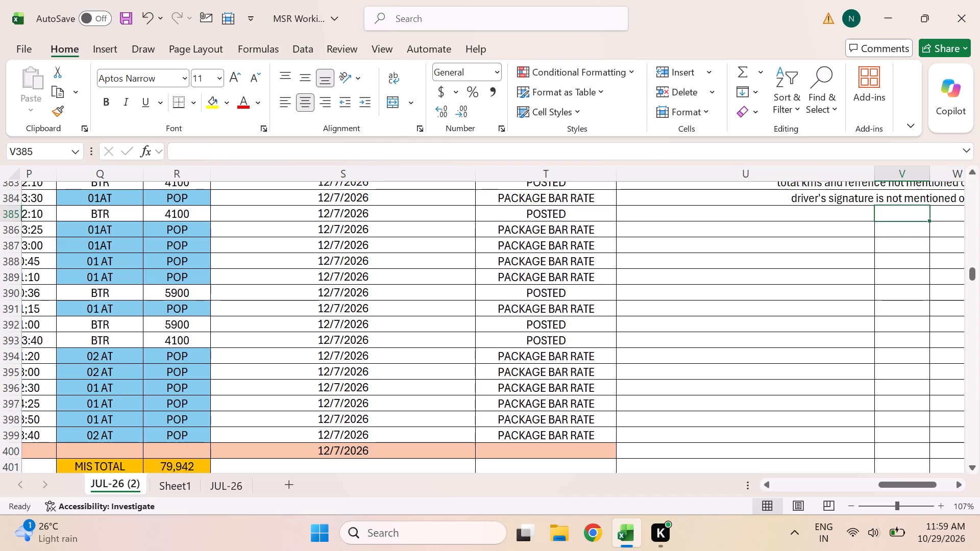
pyautogui.hscroll(11, 217, 265)
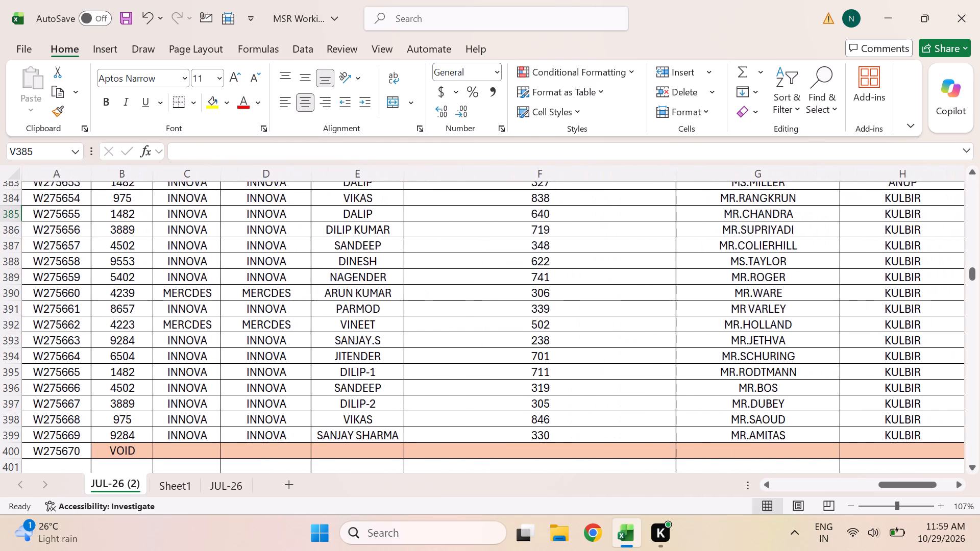
pyautogui.scroll(-1, 217, 265)
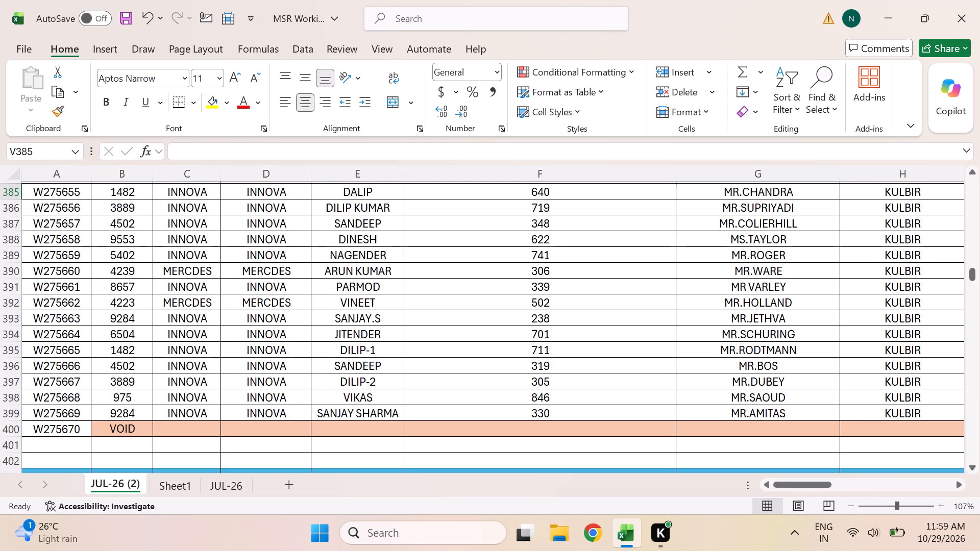
pyautogui.hscroll(-2, 217, 265)
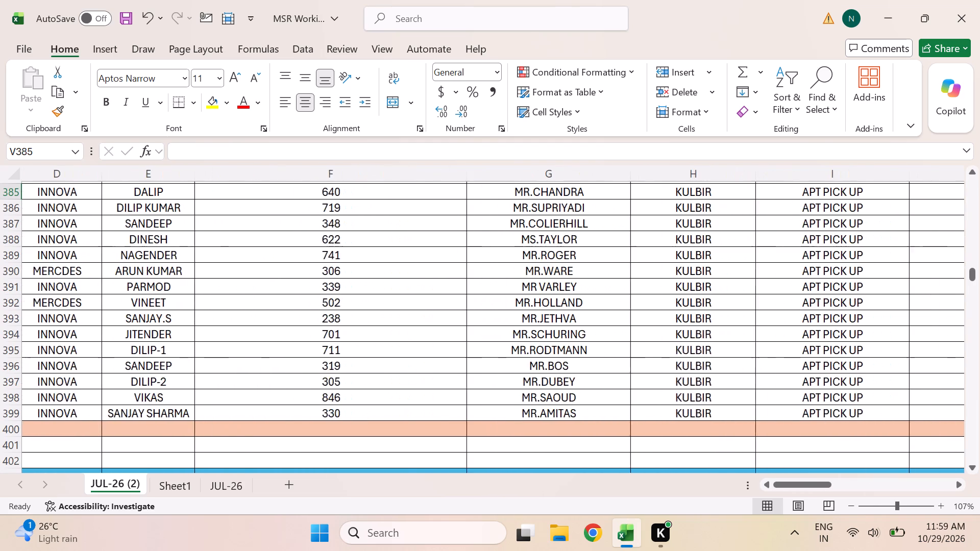
pyautogui.hscroll(-3, 217, 265)
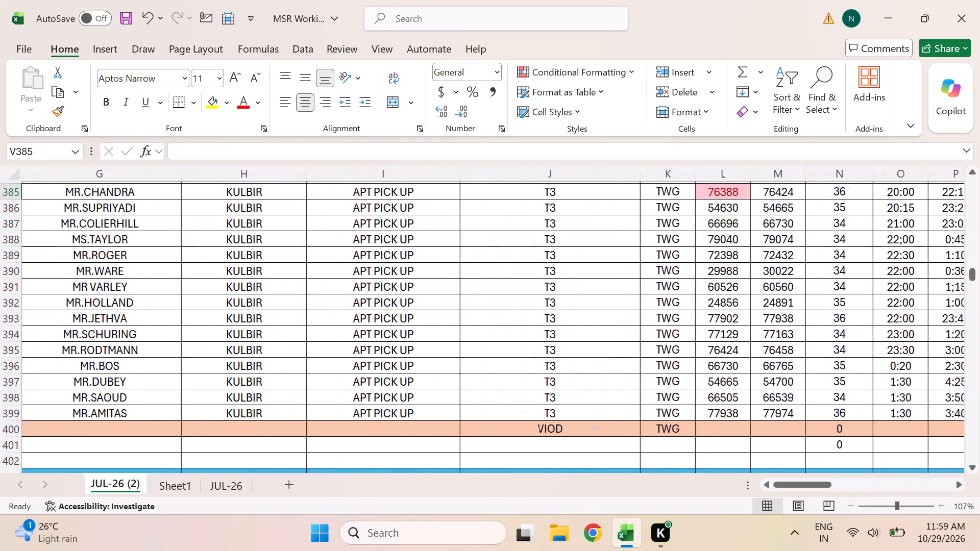
pyautogui.hscroll(-3, 217, 265)
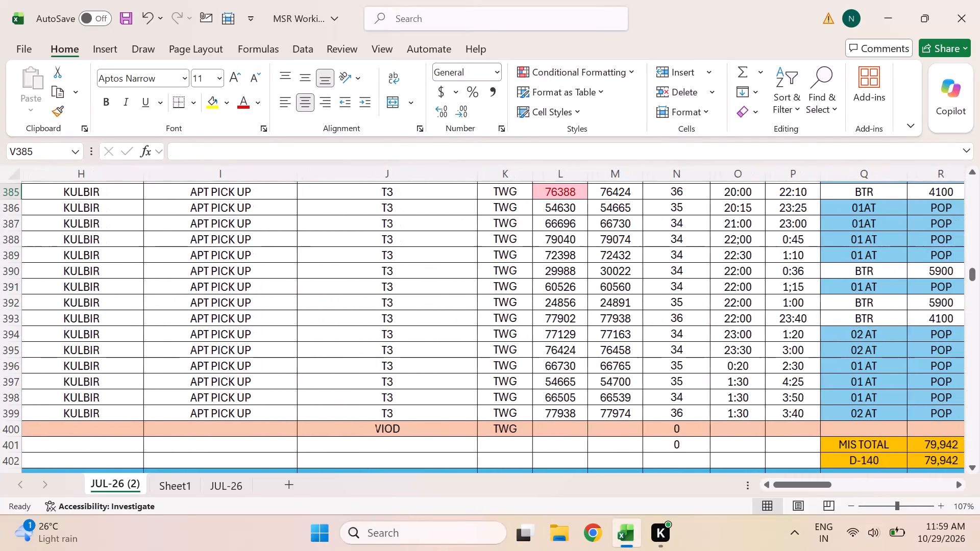
pyautogui.hscroll(-3, 217, 265)
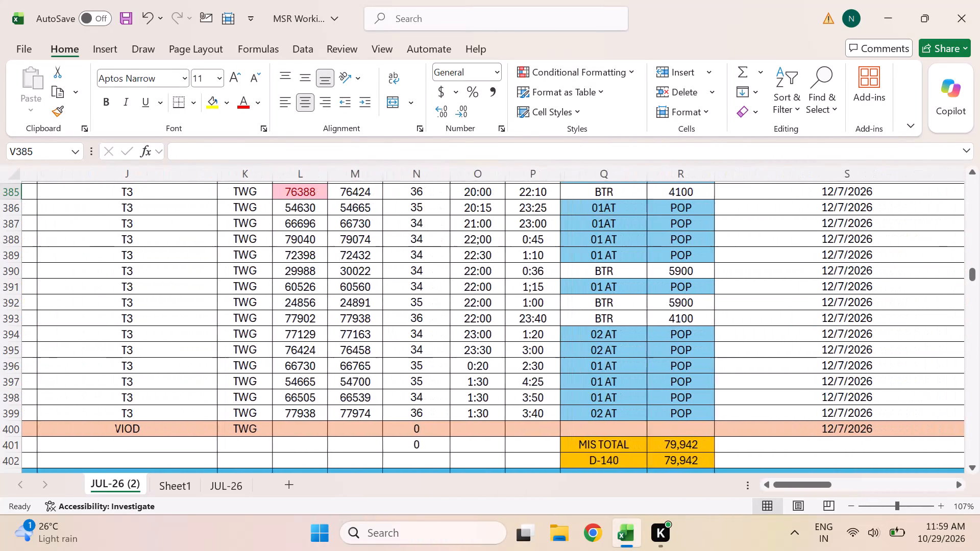
pyautogui.hscroll(-2, 217, 265)
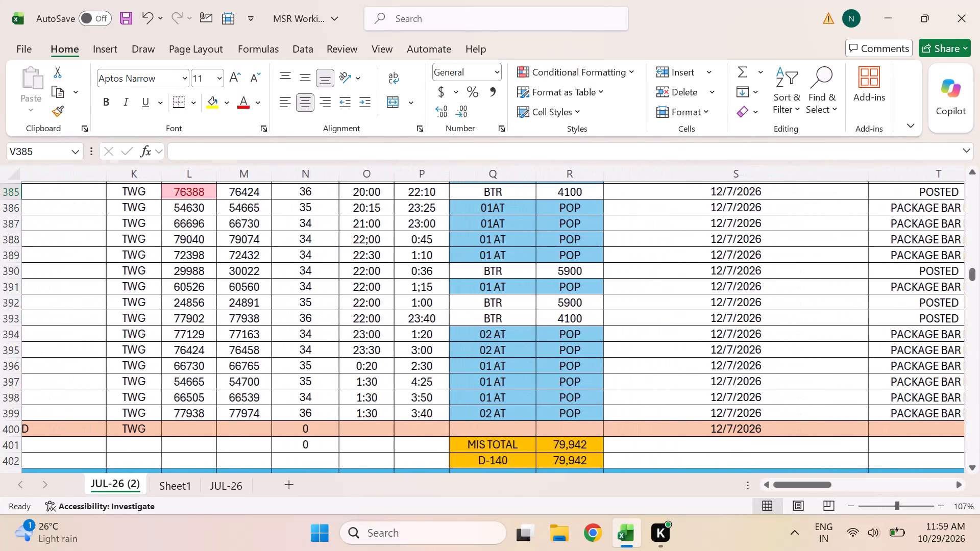
pyautogui.hscroll(-3, 217, 265)
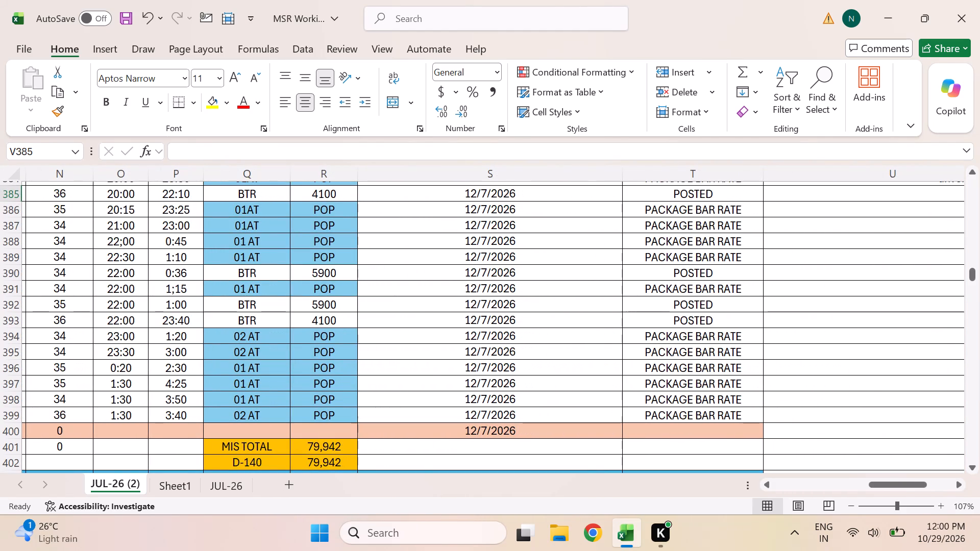
pyautogui.hscroll(-2, 162, 243)
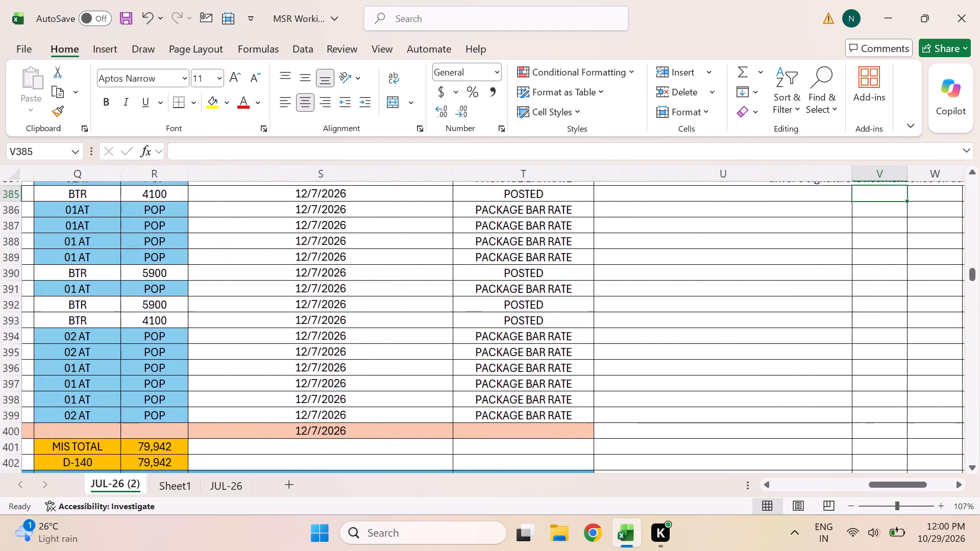
pyautogui.hscroll(-1, 162, 243)
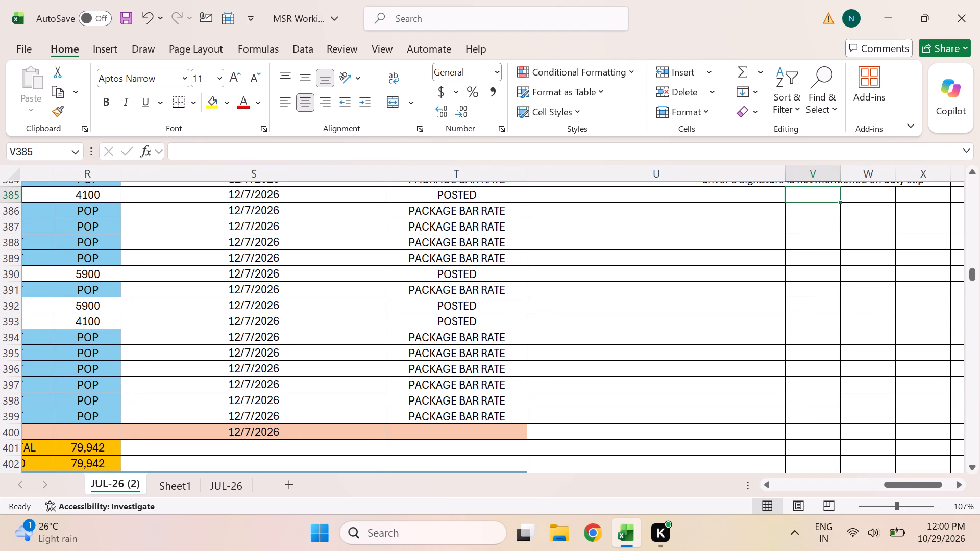
pyautogui.write('dr')
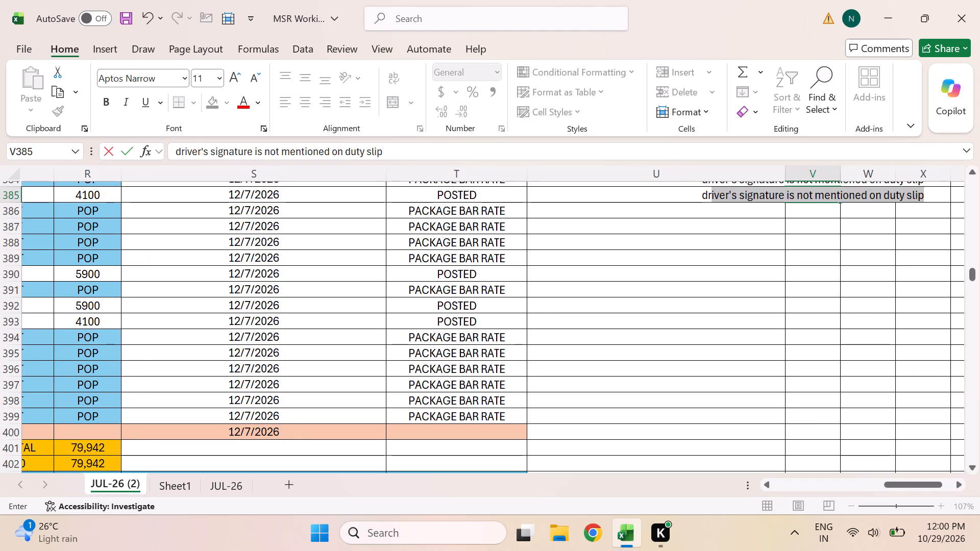
pyautogui.press('Return')
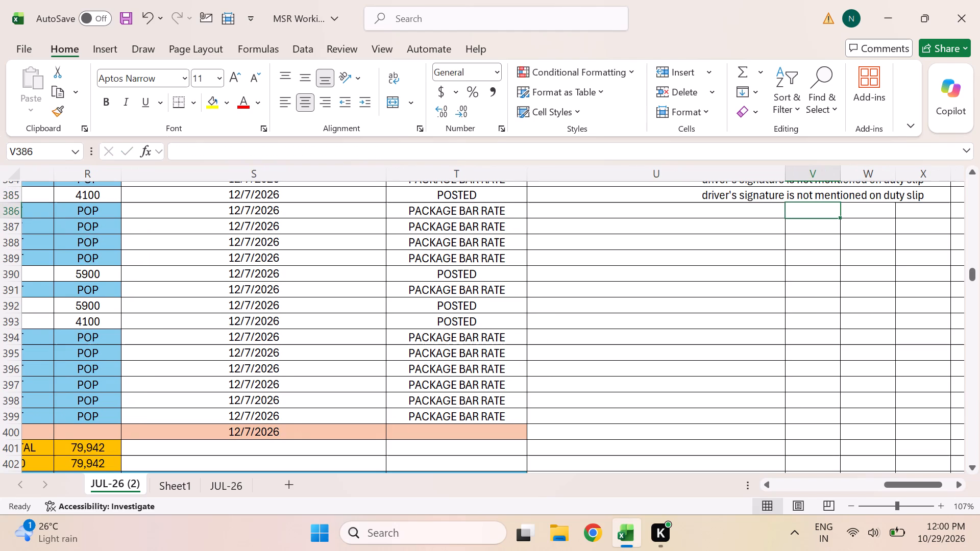
pyautogui.hscroll(6, 192, 255)
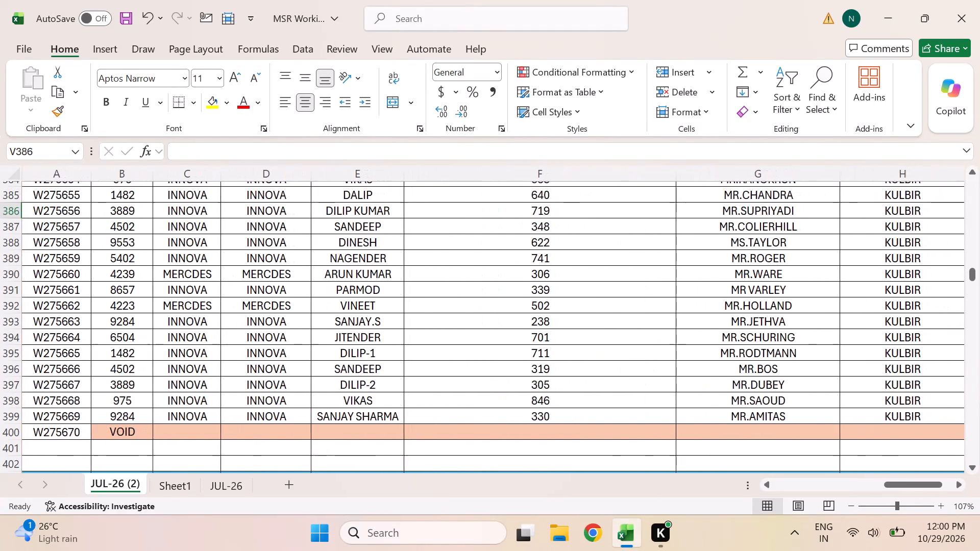
pyautogui.scroll(-1, 192, 255)
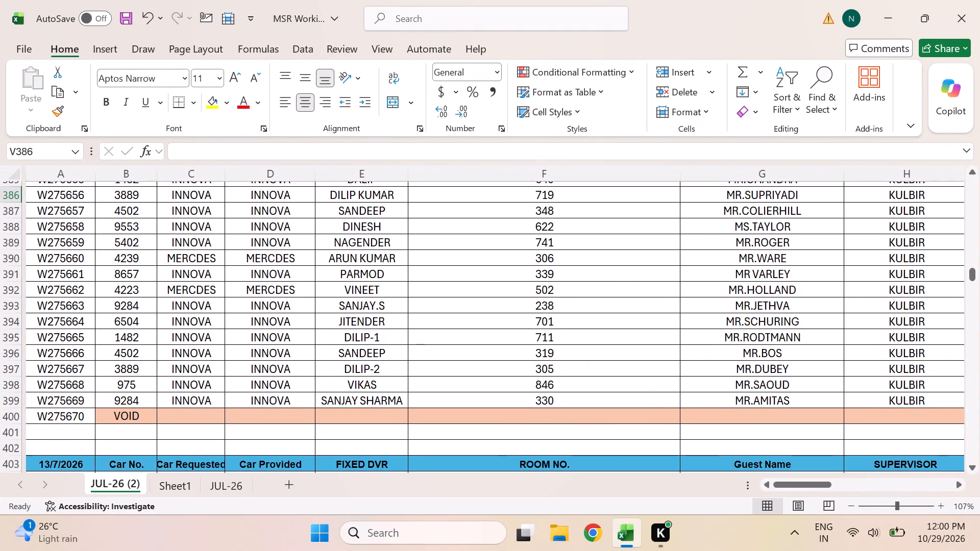
pyautogui.scroll(-1, 192, 255)
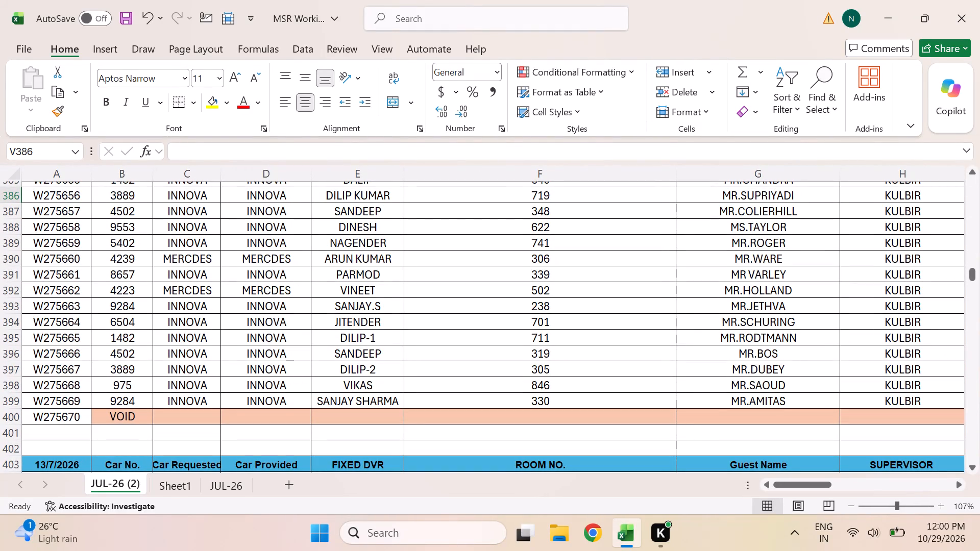
pyautogui.hscroll(-2, 192, 255)
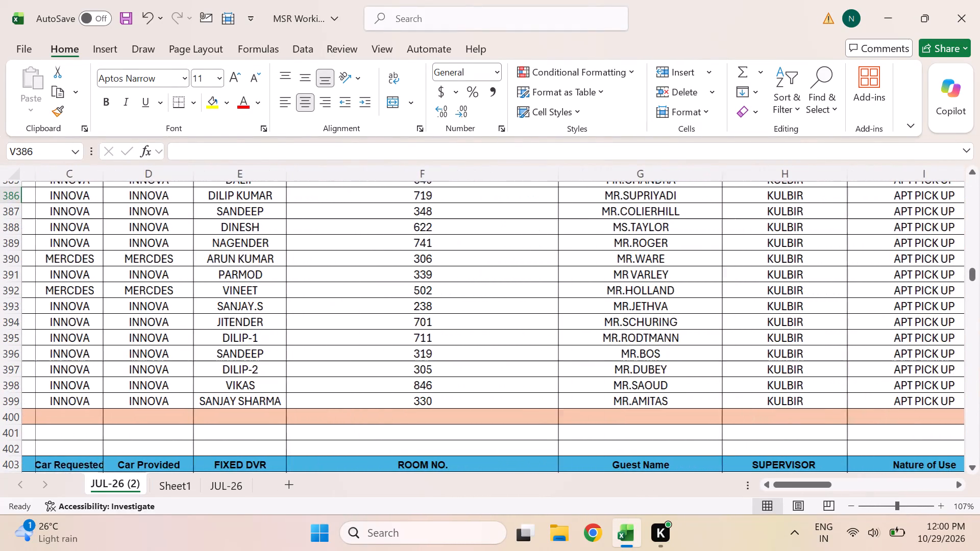
pyautogui.hscroll(-1, 192, 255)
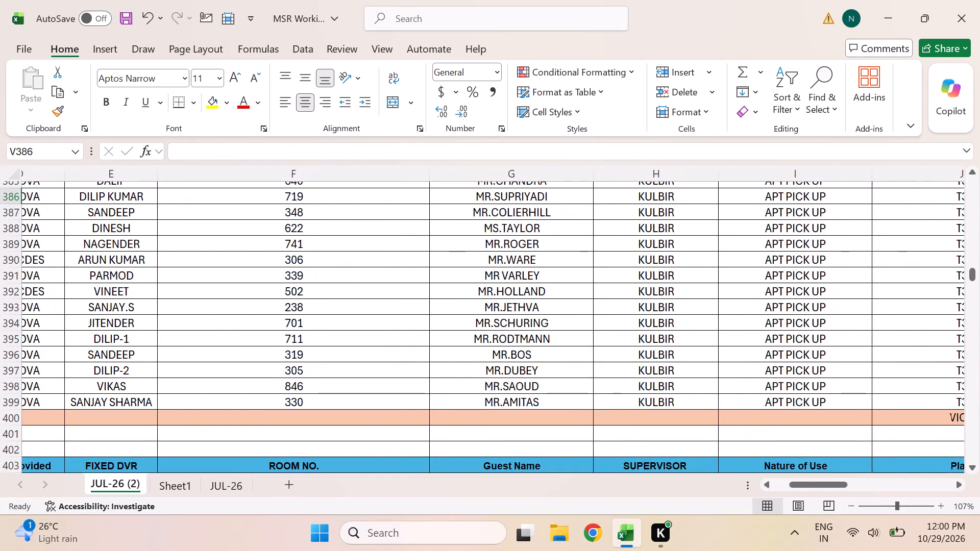
pyautogui.hscroll(-3, 192, 255)
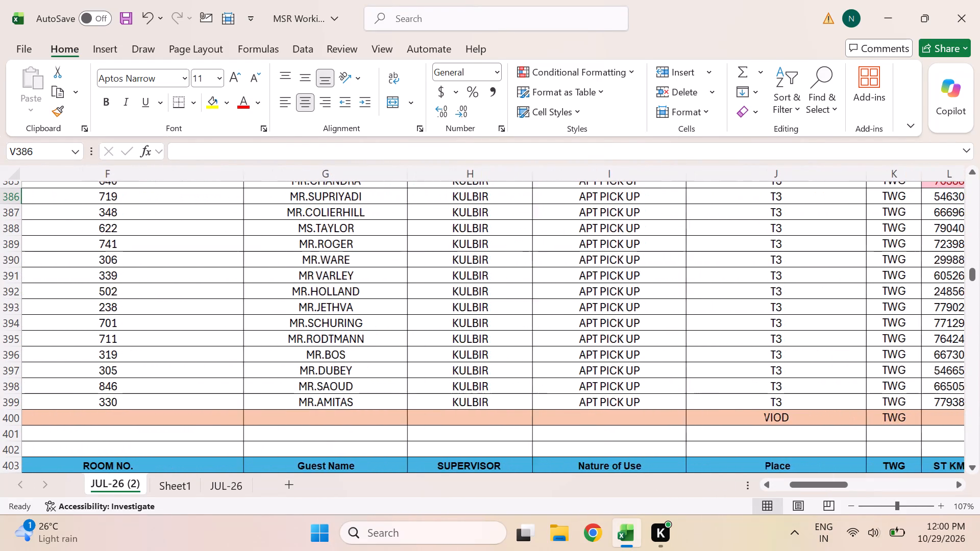
pyautogui.hscroll(-2, 192, 255)
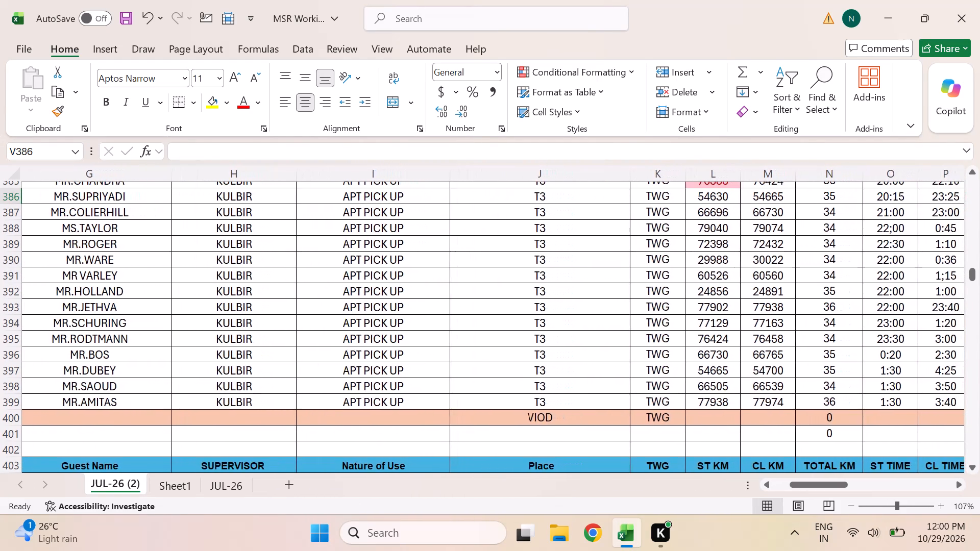
pyautogui.hscroll(3, 192, 255)
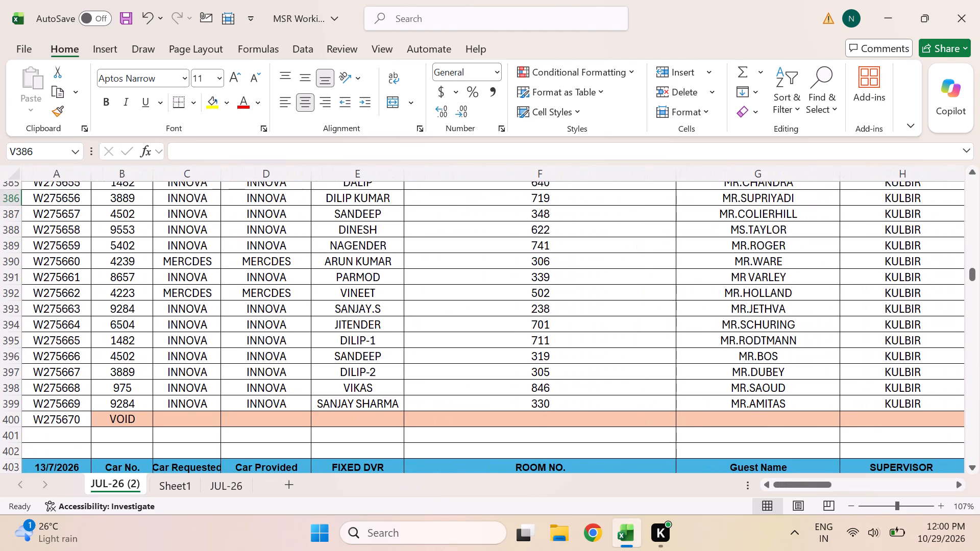
pyautogui.hscroll(-2, 192, 255)
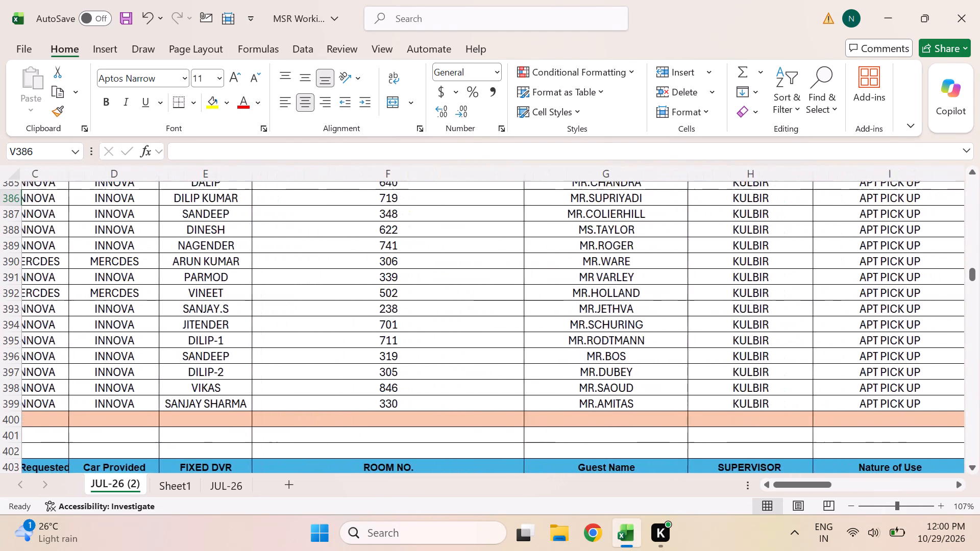
pyautogui.hscroll(-2, 192, 255)
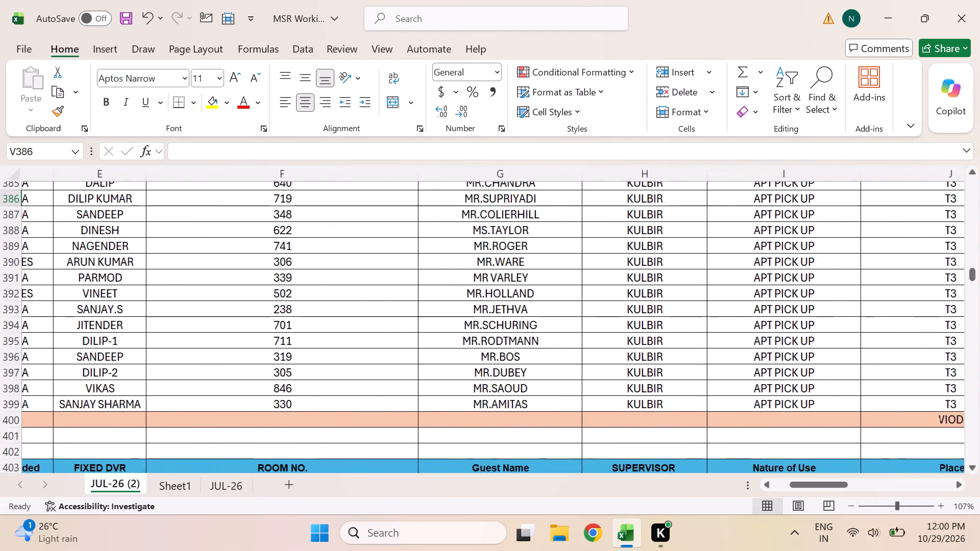
pyautogui.hscroll(-3, 192, 255)
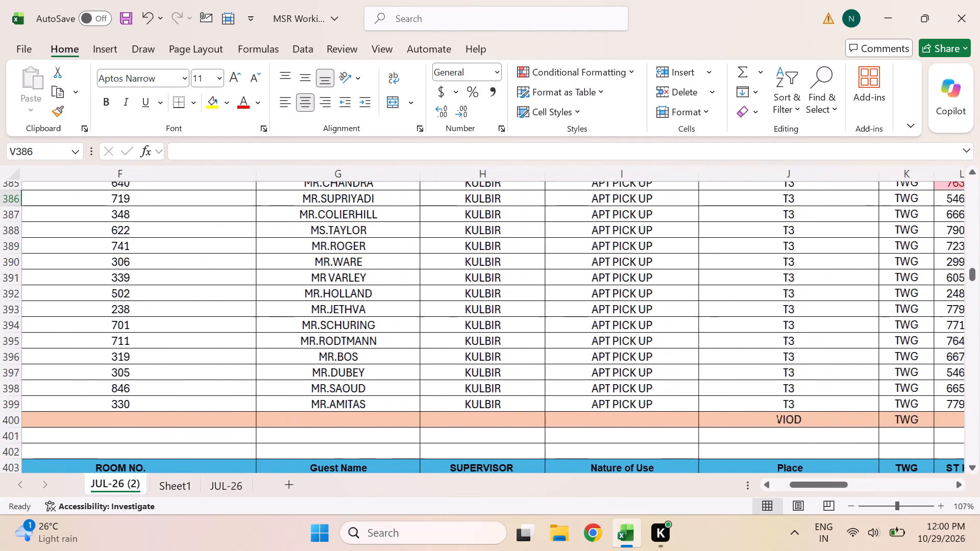
pyautogui.hscroll(-1, 192, 255)
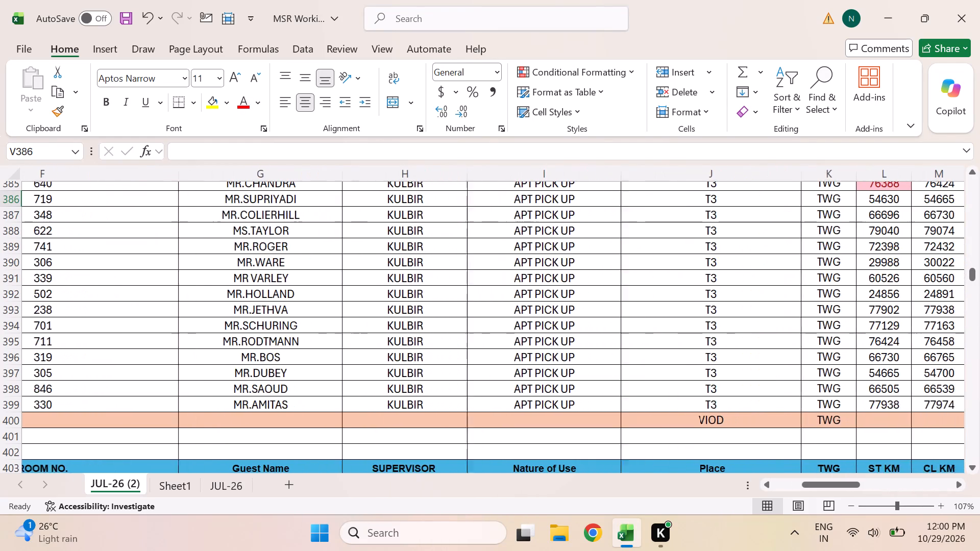
pyautogui.hscroll(-1, 192, 255)
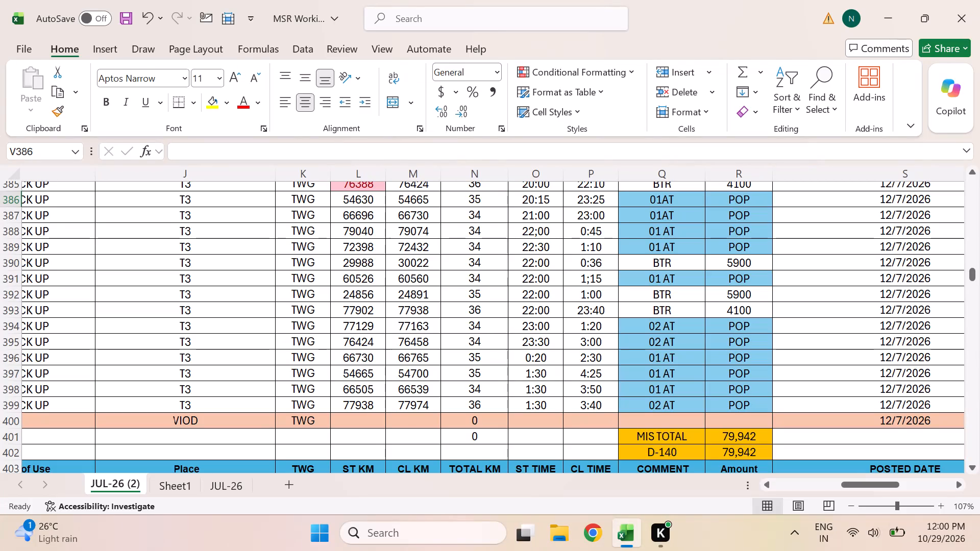
pyautogui.hscroll(-1, 418, 242)
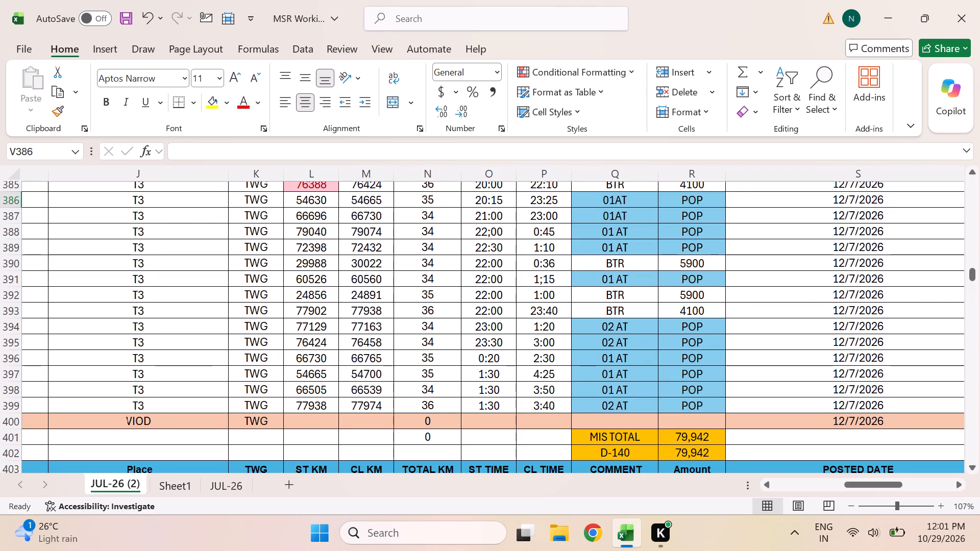
pyautogui.hscroll(-2, 514, 258)
pyautogui.hscroll(-2, 537, 303)
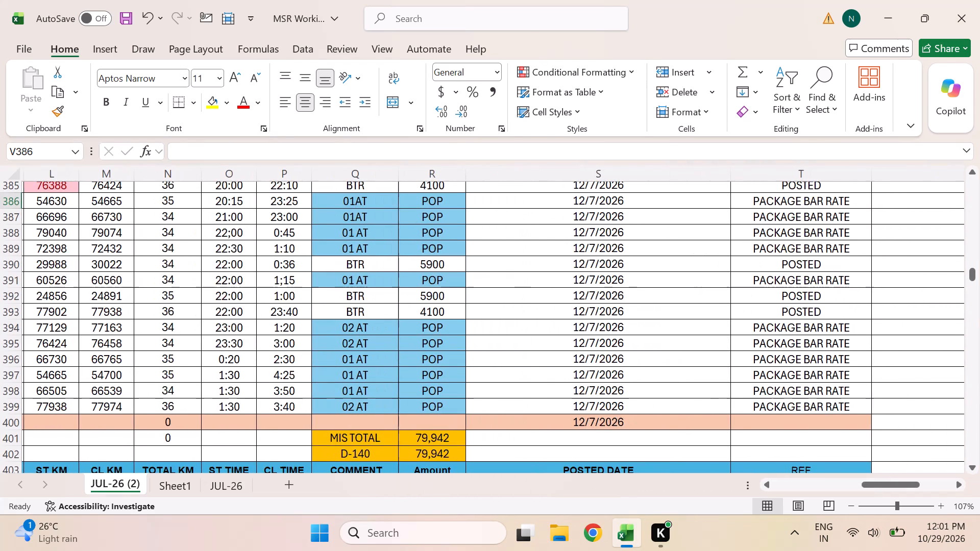
pyautogui.hscroll(-2, 537, 303)
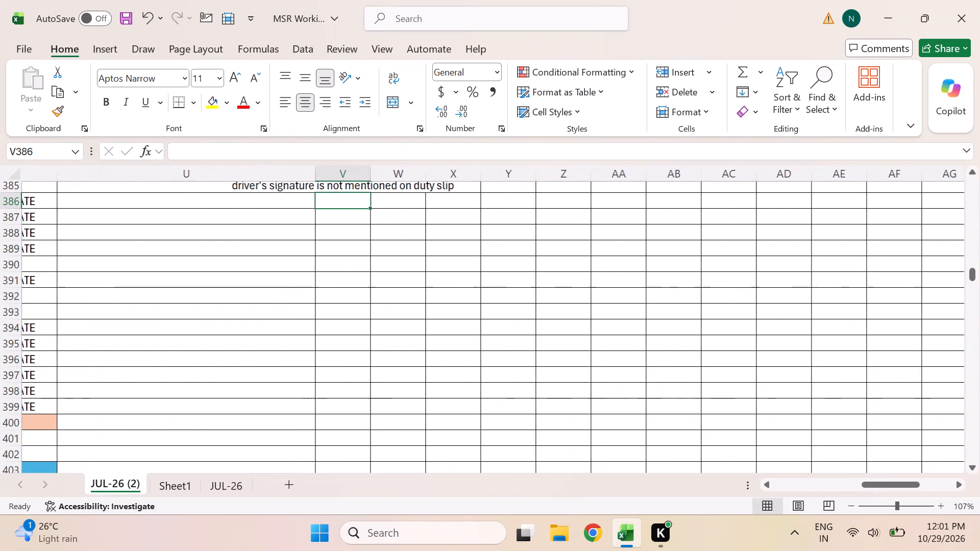
pyautogui.write('dr')
pyautogui.press('Return')
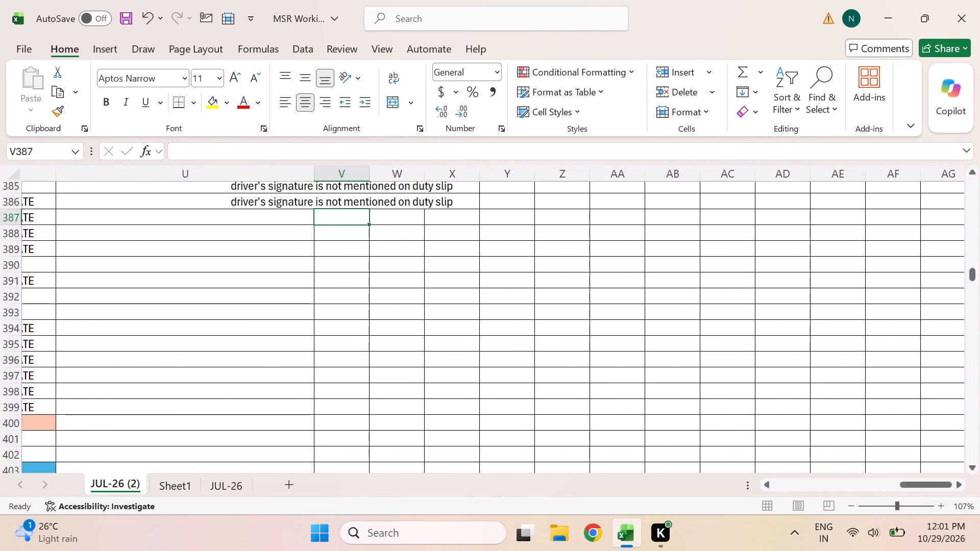
pyautogui.hscroll(17, 311, 283)
pyautogui.scroll(-1, 311, 283)
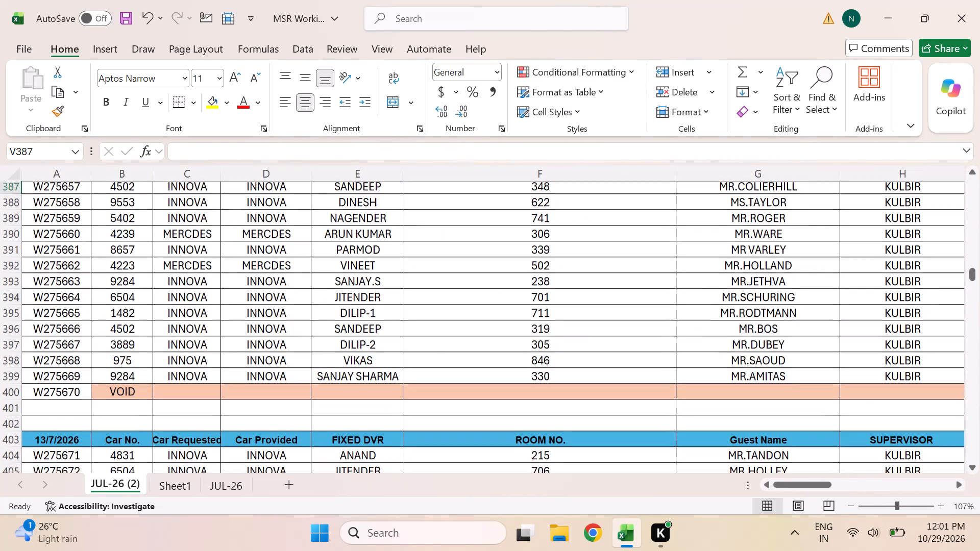
pyautogui.scroll(-1, 311, 283)
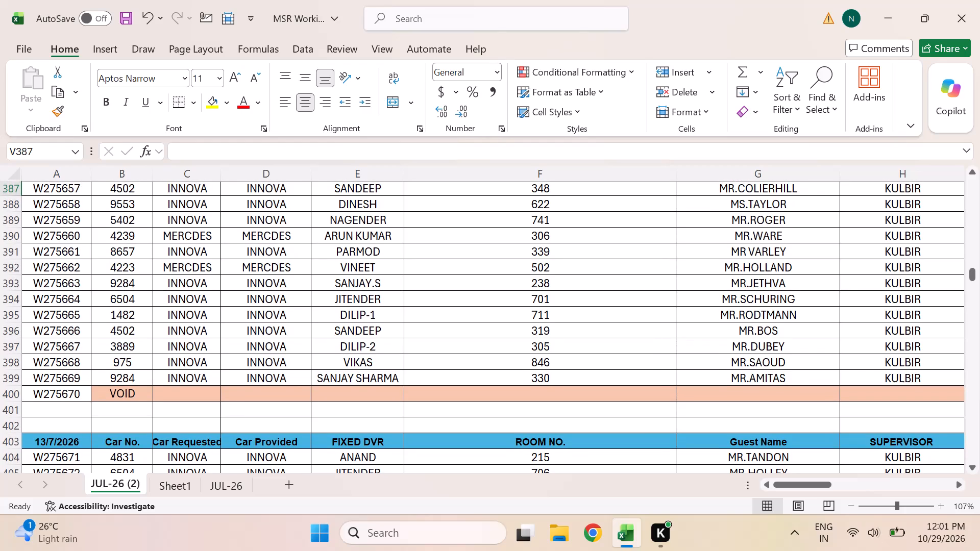
pyautogui.click(311, 283)
pyautogui.hscroll(-1, 311, 283)
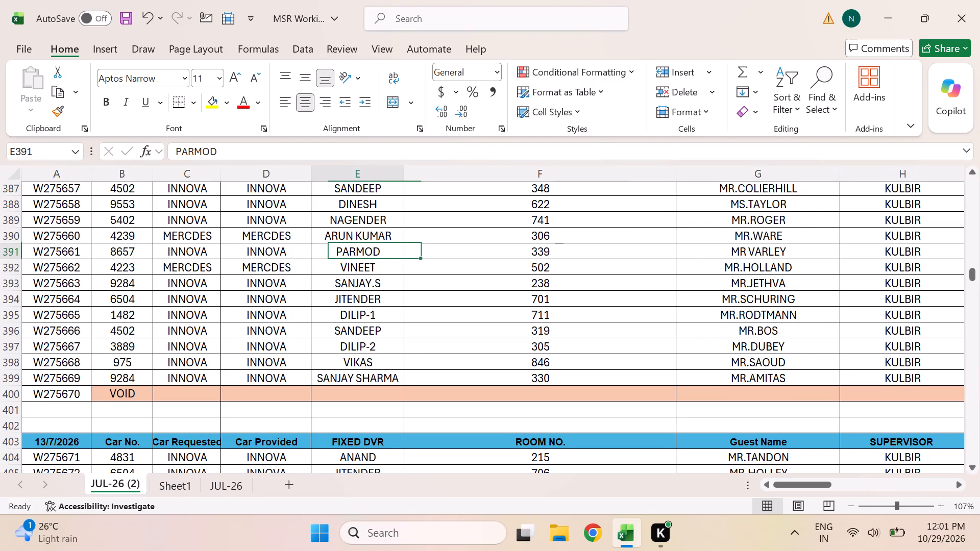
pyautogui.hscroll(-1, 297, 284)
pyautogui.hscroll(-3, 430, 310)
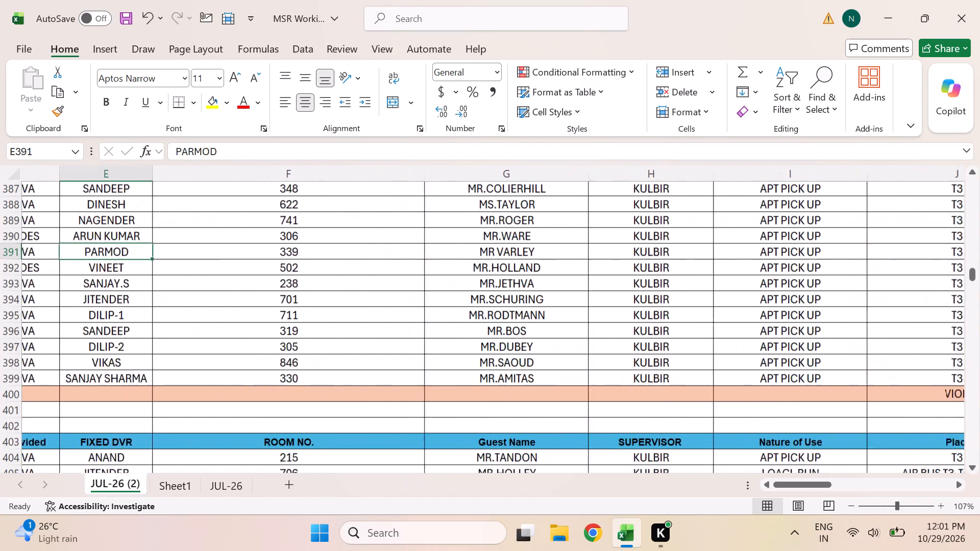
pyautogui.hscroll(-4, 430, 310)
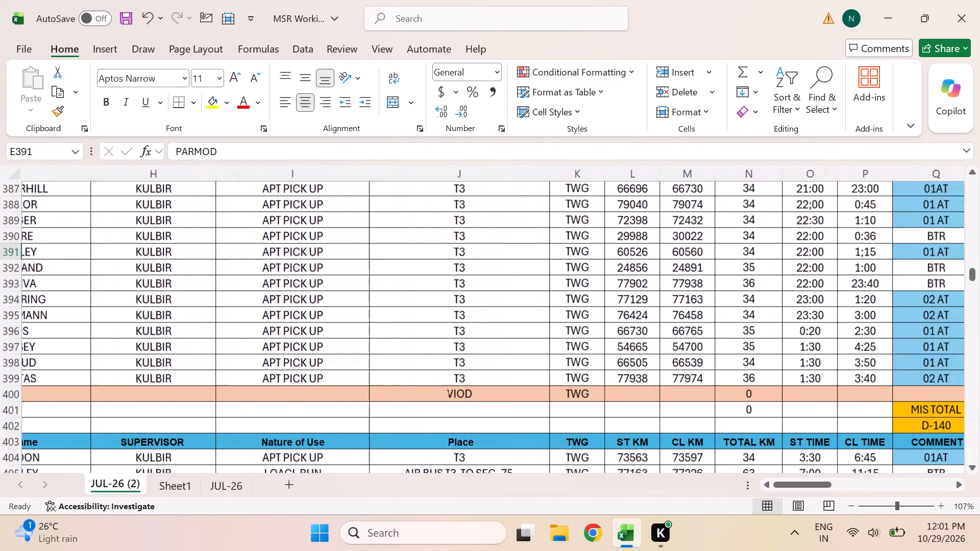
pyautogui.hscroll(-1, 430, 310)
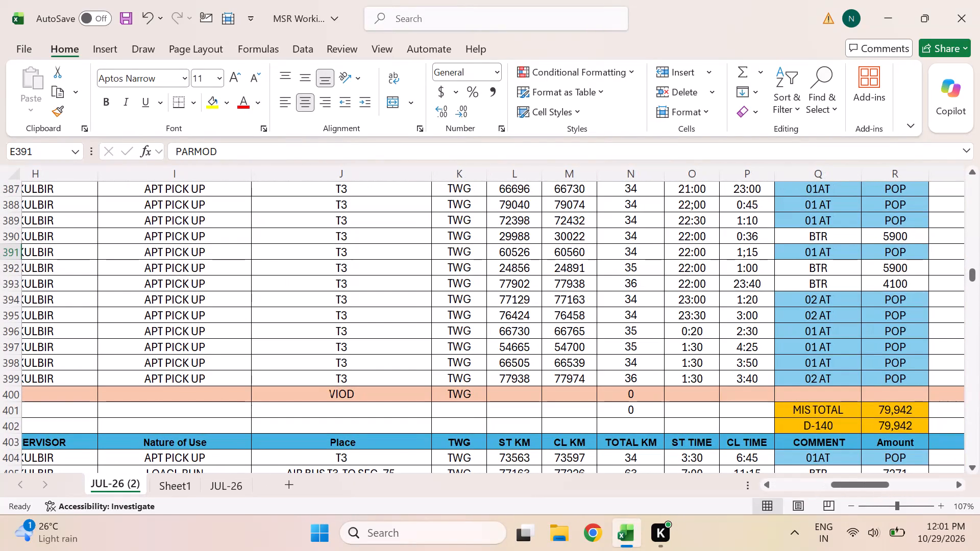
pyautogui.hscroll(-2, 430, 310)
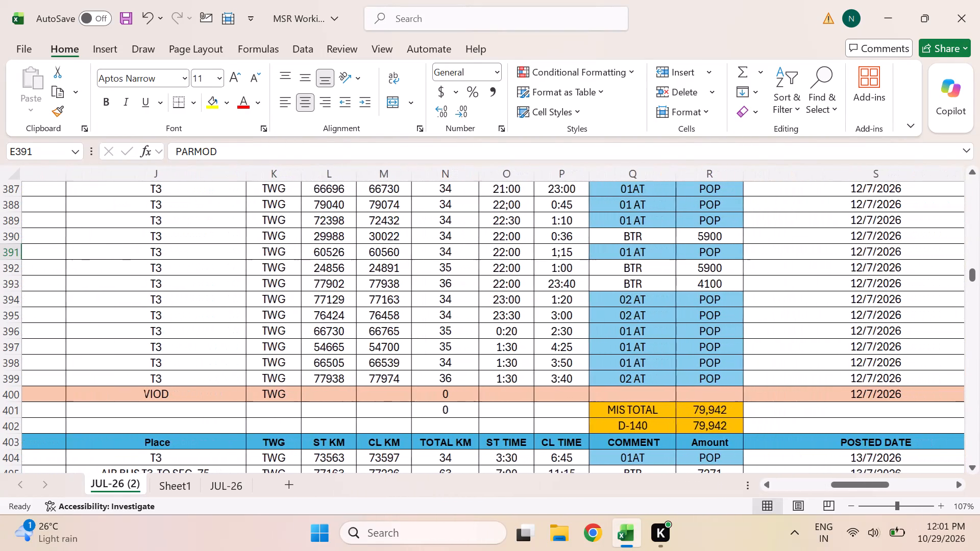
pyautogui.hscroll(-4, 430, 310)
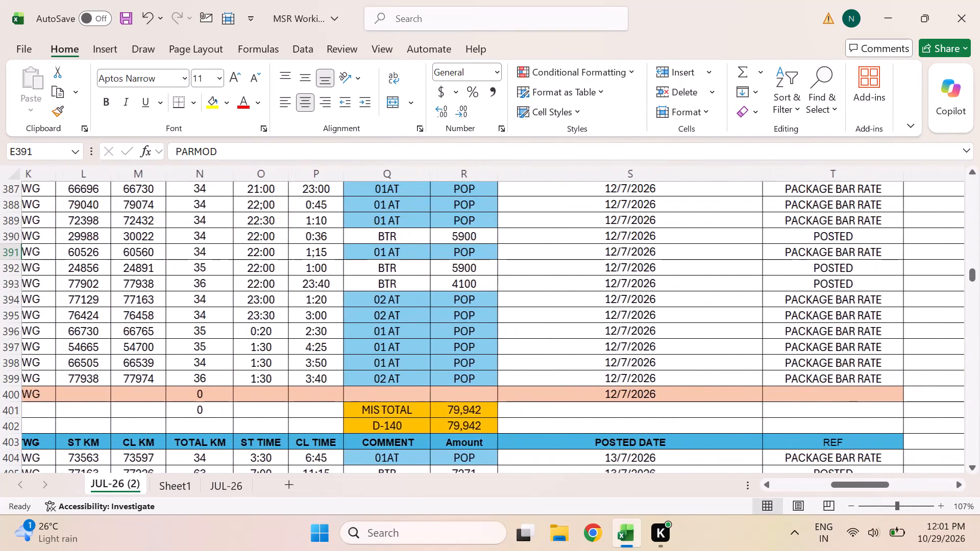
pyautogui.hscroll(-3, 430, 310)
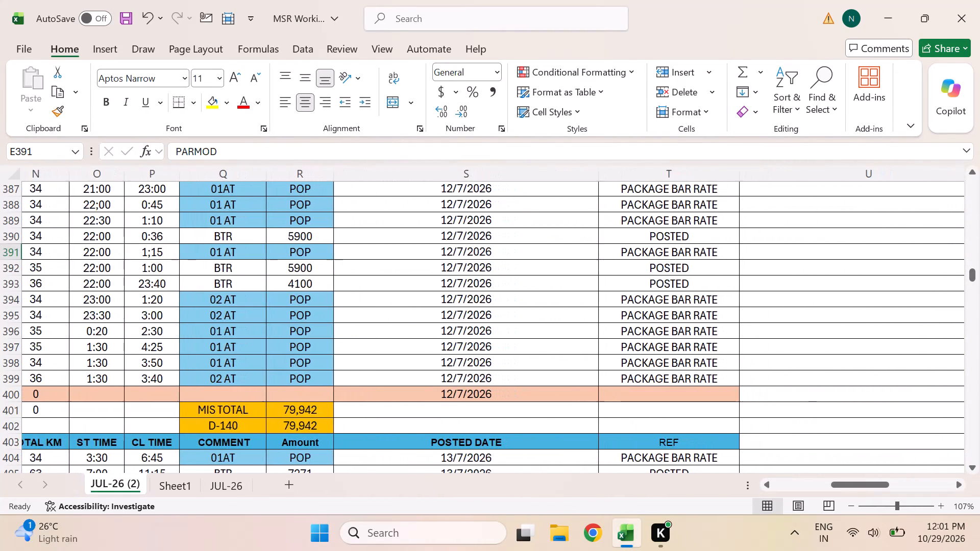
pyautogui.hscroll(-2, 430, 310)
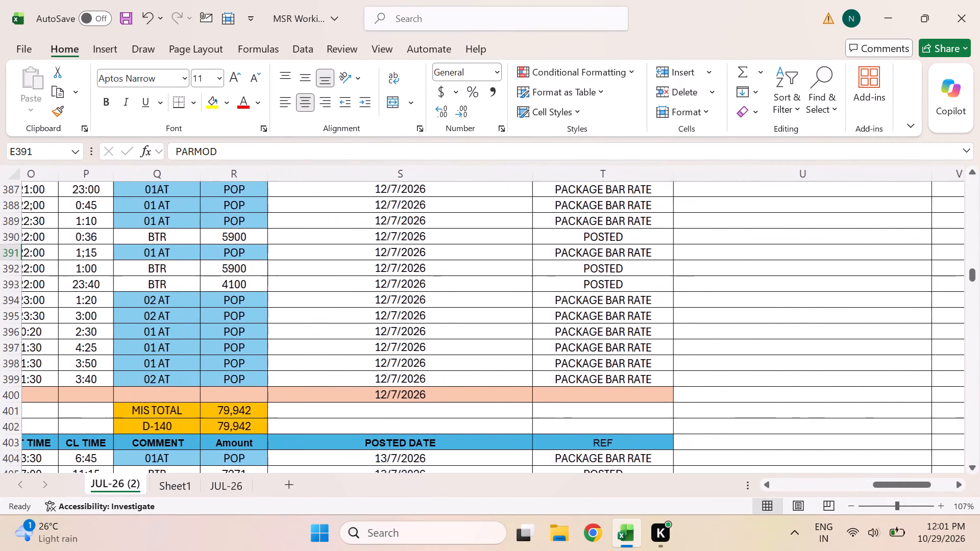
pyautogui.hscroll(-2, 430, 310)
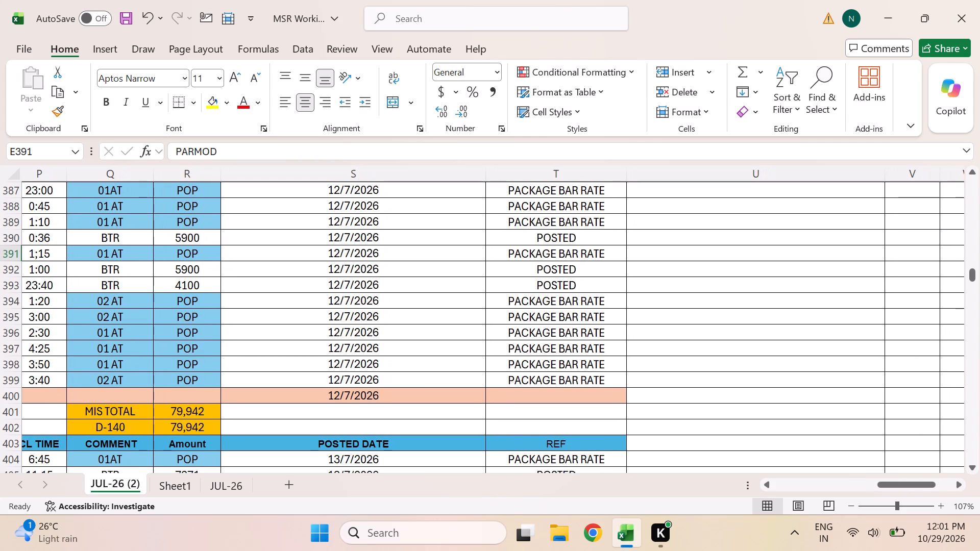
pyautogui.click(901, 193)
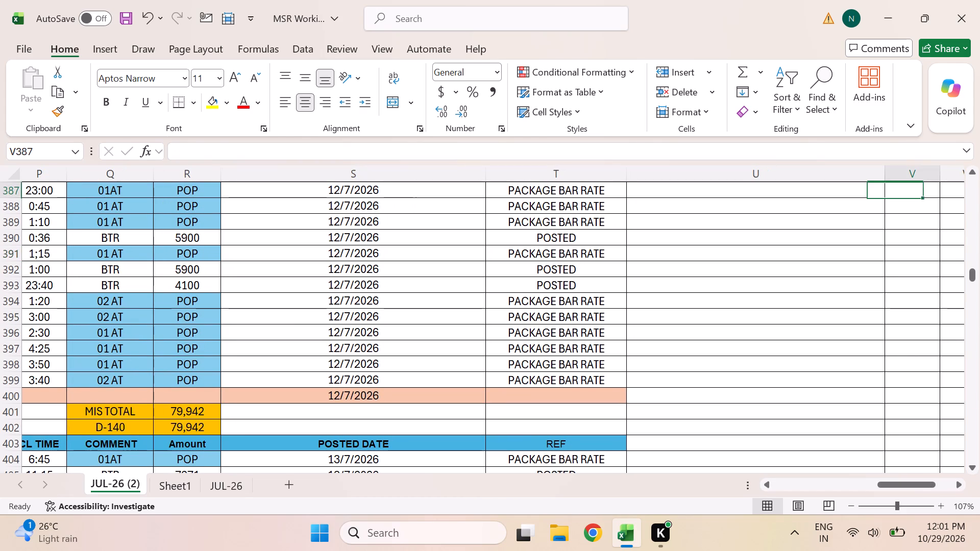
pyautogui.write('dr')
pyautogui.press('Return')
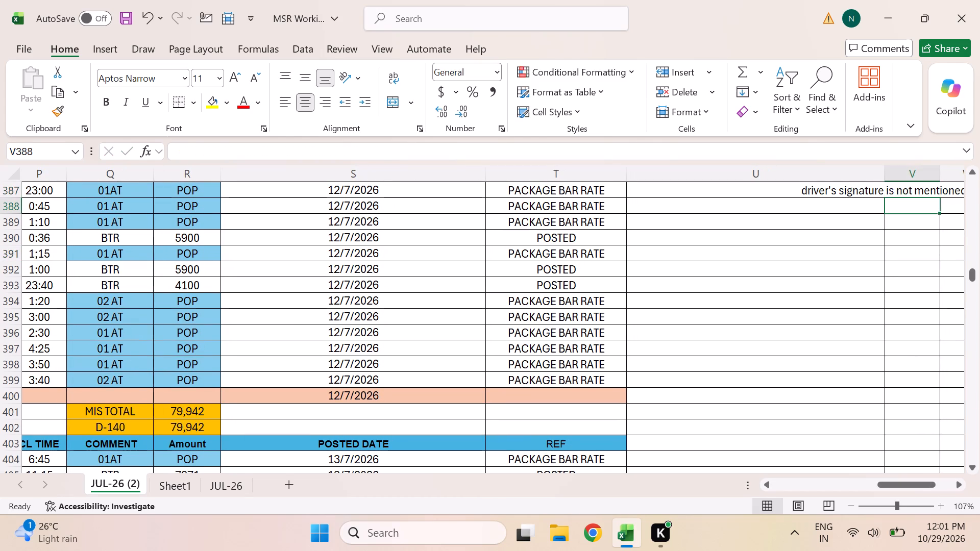
pyautogui.hscroll(4, 523, 211)
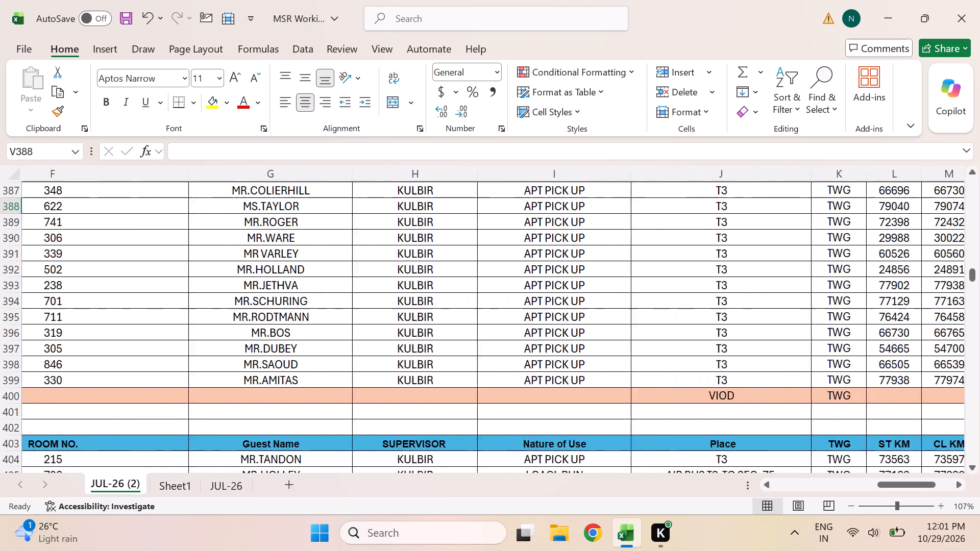
pyautogui.hscroll(6, 195, 211)
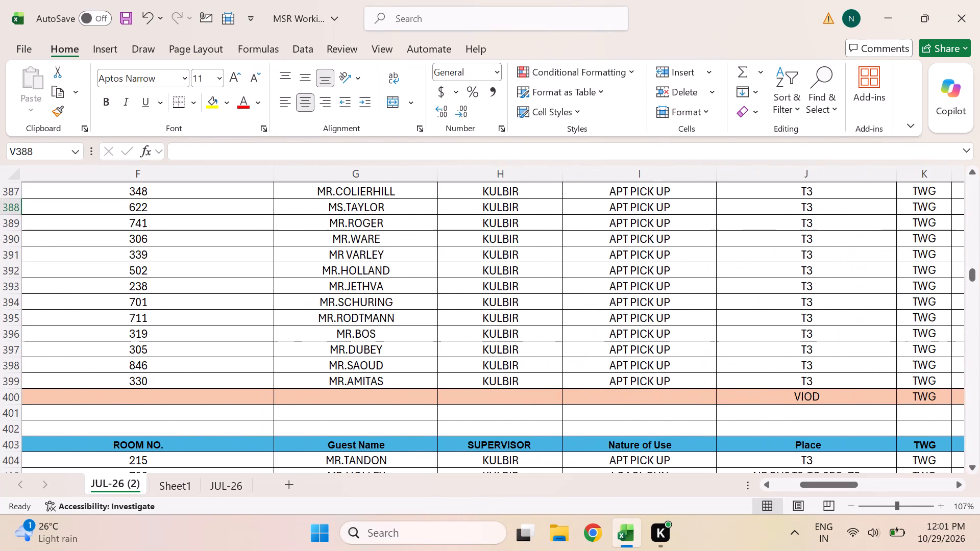
pyautogui.hscroll(5, 235, 224)
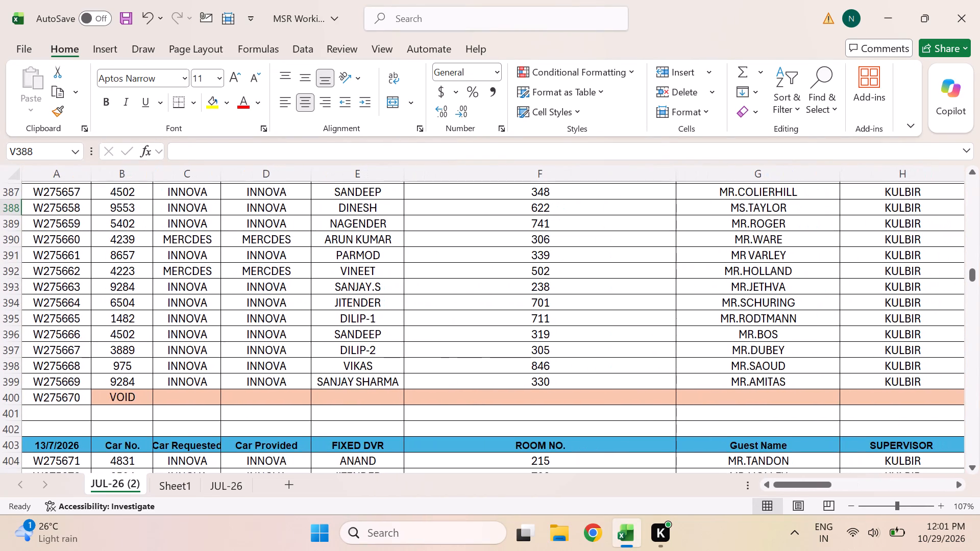
pyautogui.scroll(-1, 222, 238)
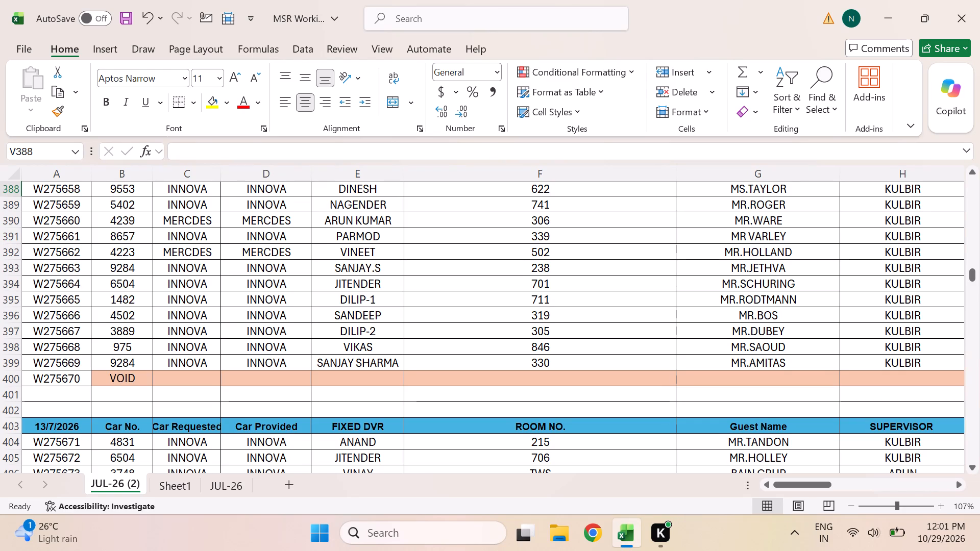
pyautogui.hscroll(-3, 126, 227)
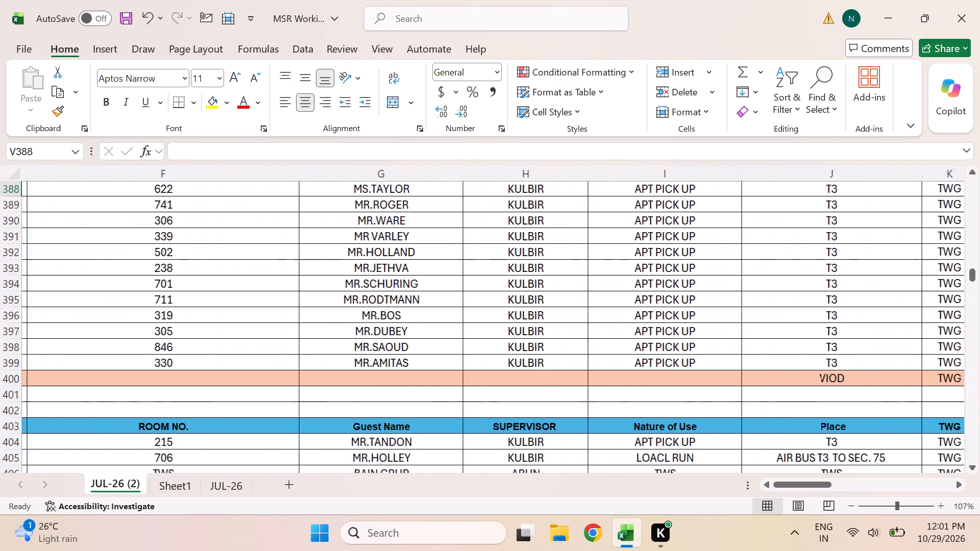
pyautogui.hscroll(-2, 126, 227)
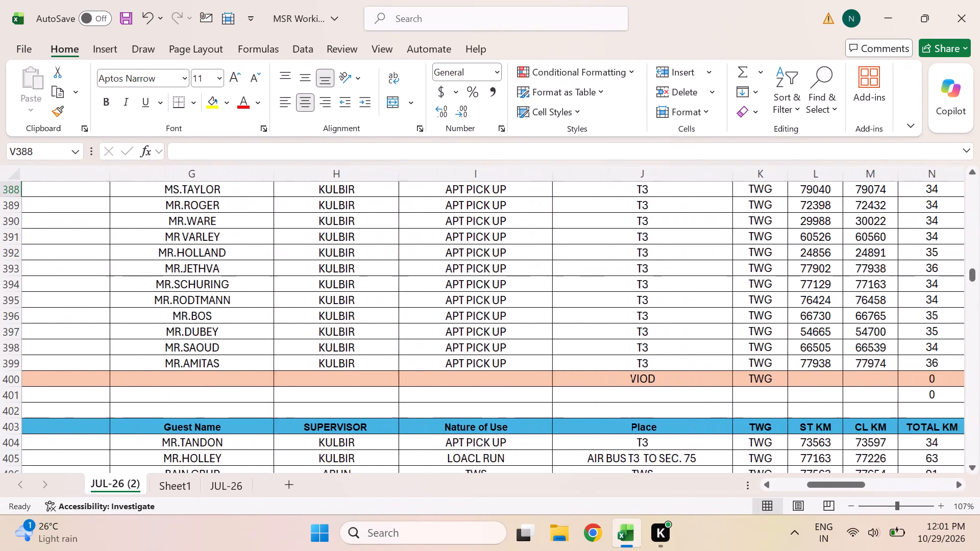
pyautogui.hscroll(-3, 126, 227)
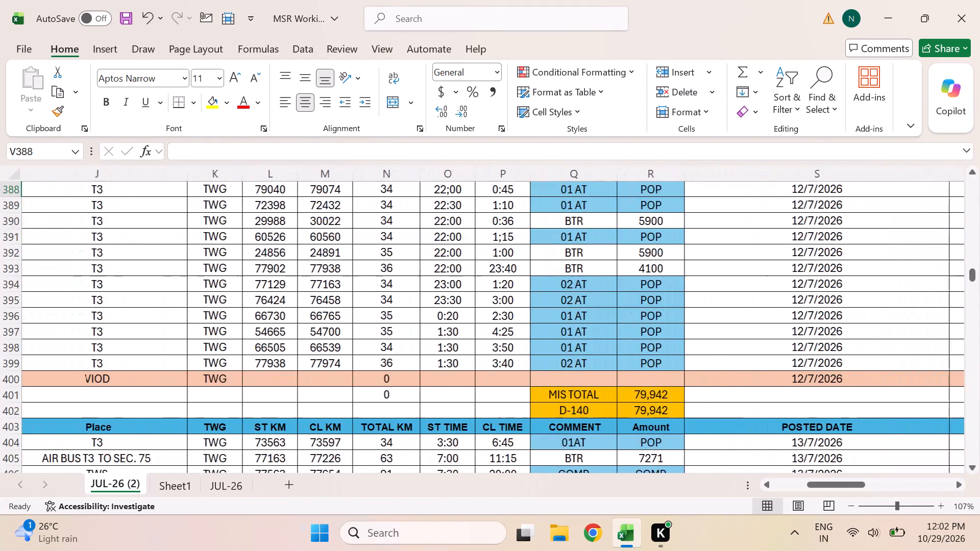
pyautogui.hscroll(-1, 126, 227)
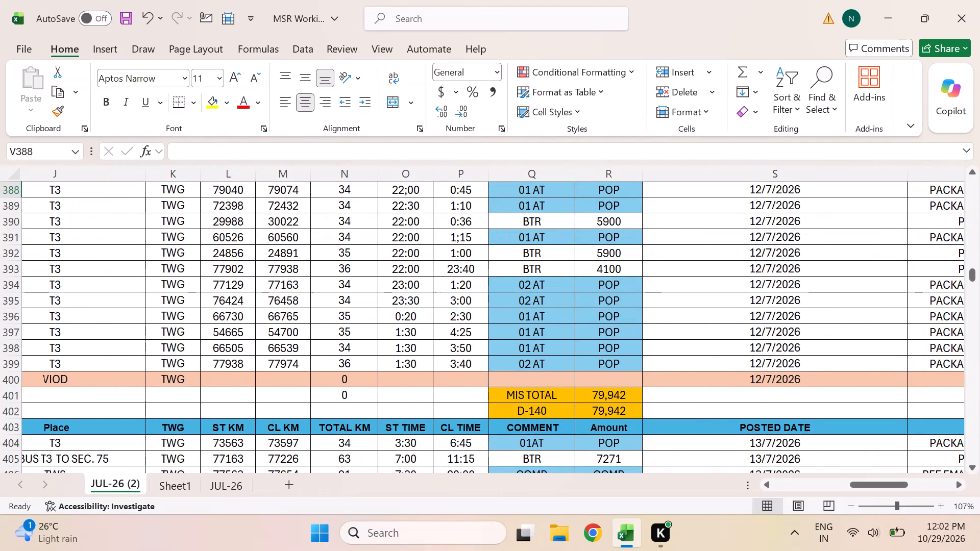
pyautogui.hscroll(-1, 126, 227)
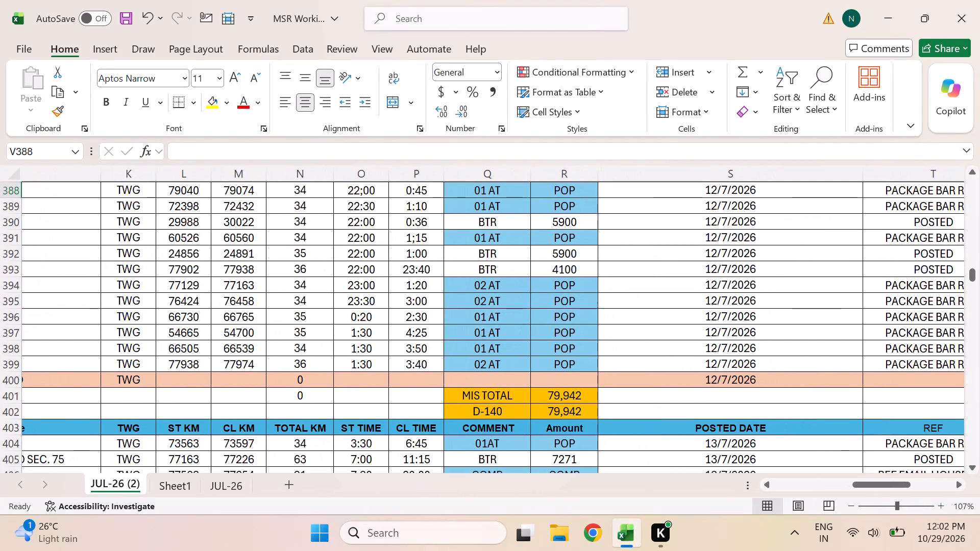
pyautogui.hscroll(-1, 105, 230)
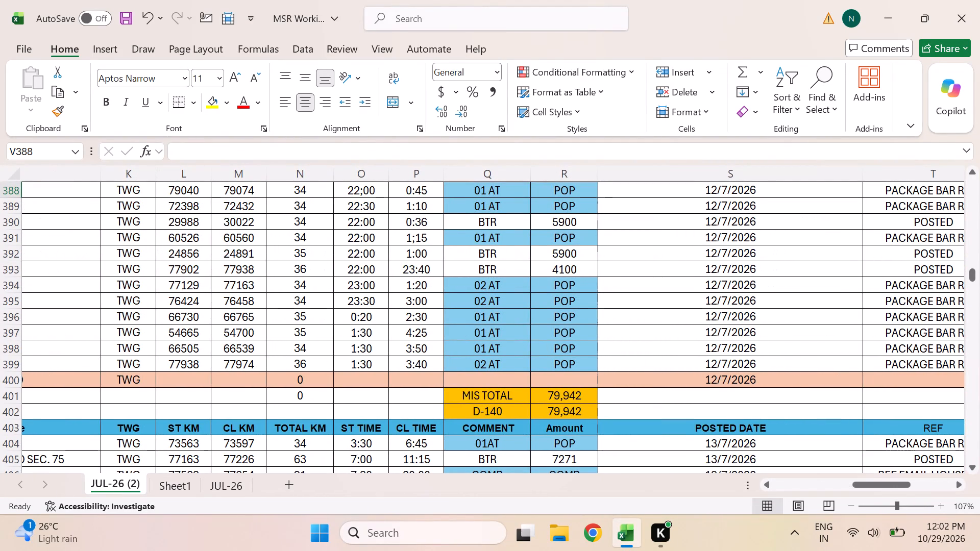
pyautogui.hscroll(-3, 105, 230)
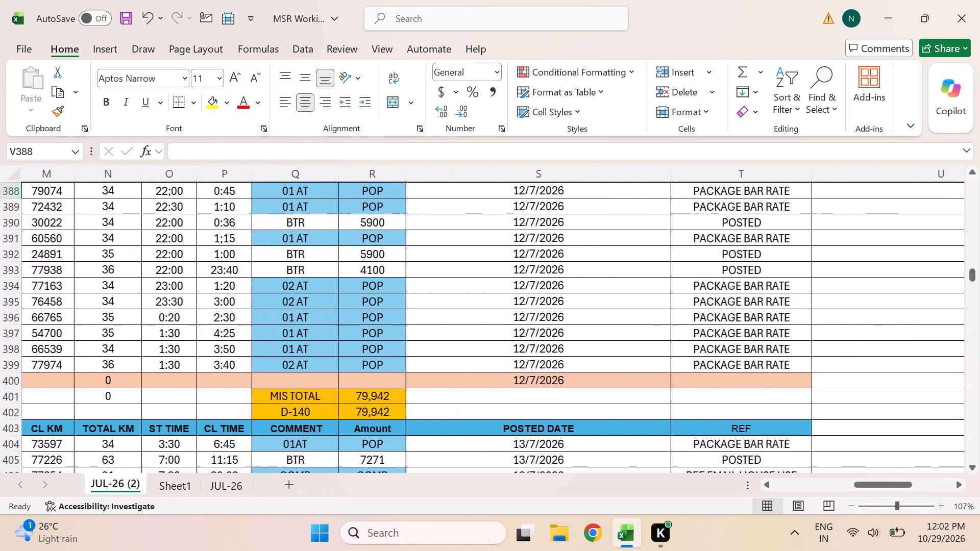
pyautogui.hscroll(-2, 105, 230)
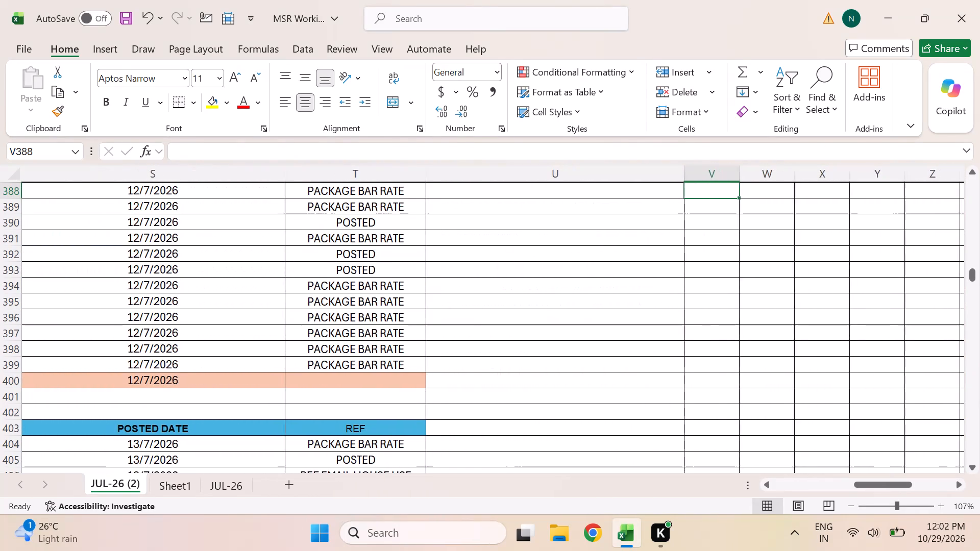
pyautogui.write('gue')
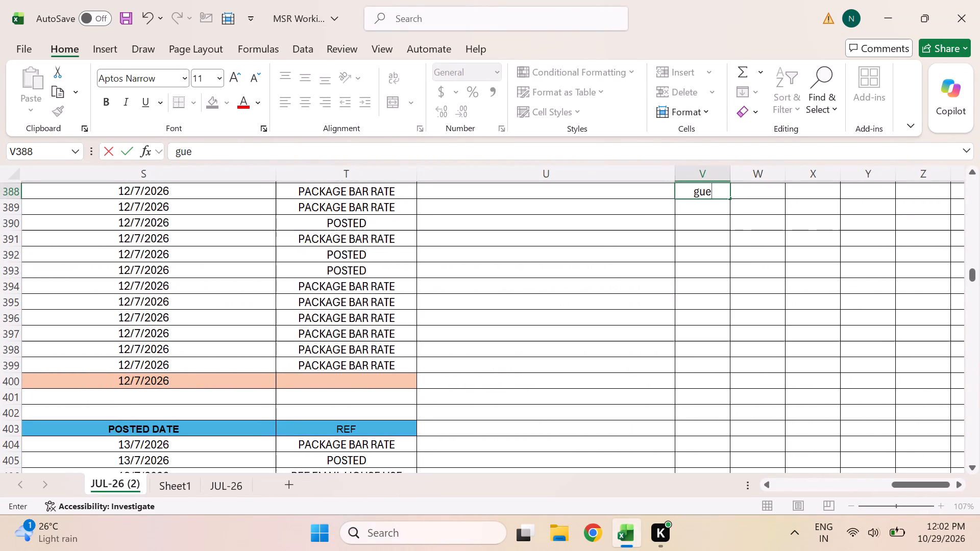
pyautogui.write('st')
pyautogui.write("'s signature is not mentioned on duty")
pyautogui.press('space')
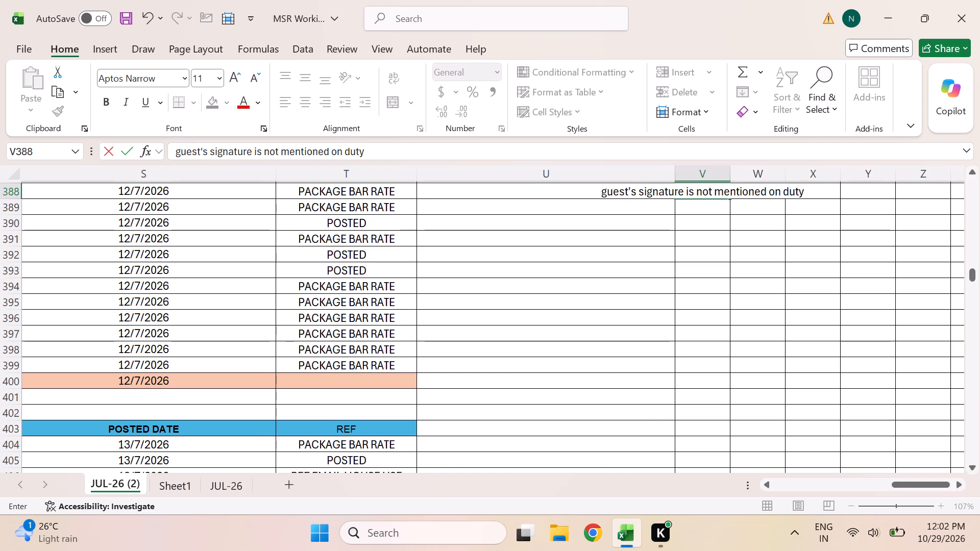
pyautogui.write('slip')
pyautogui.press('Return')
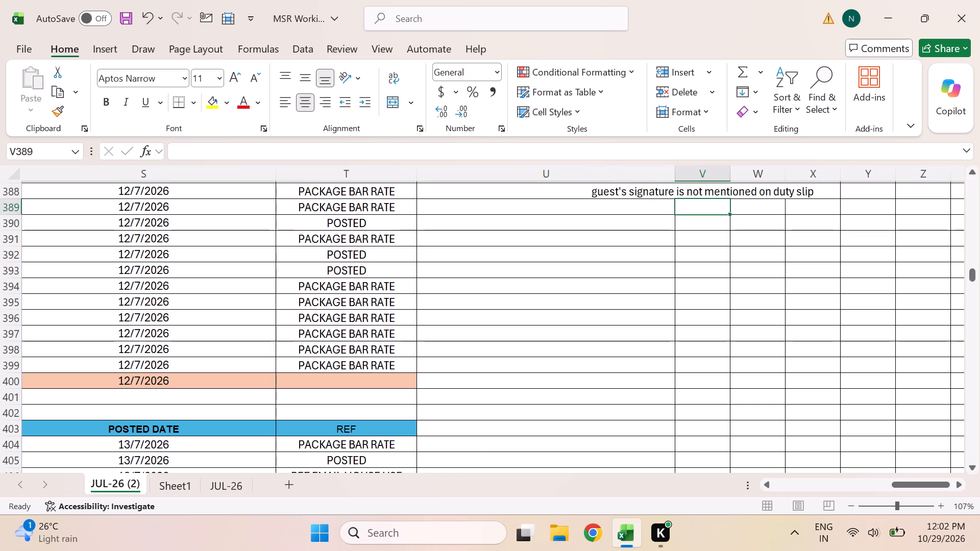
pyautogui.hscroll(9, 105, 230)
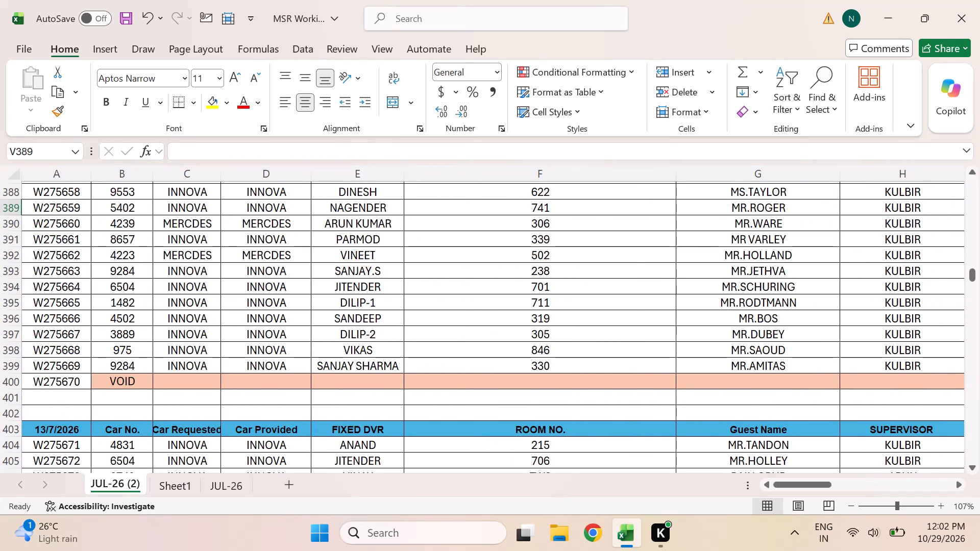
pyautogui.hscroll(2, 76, 251)
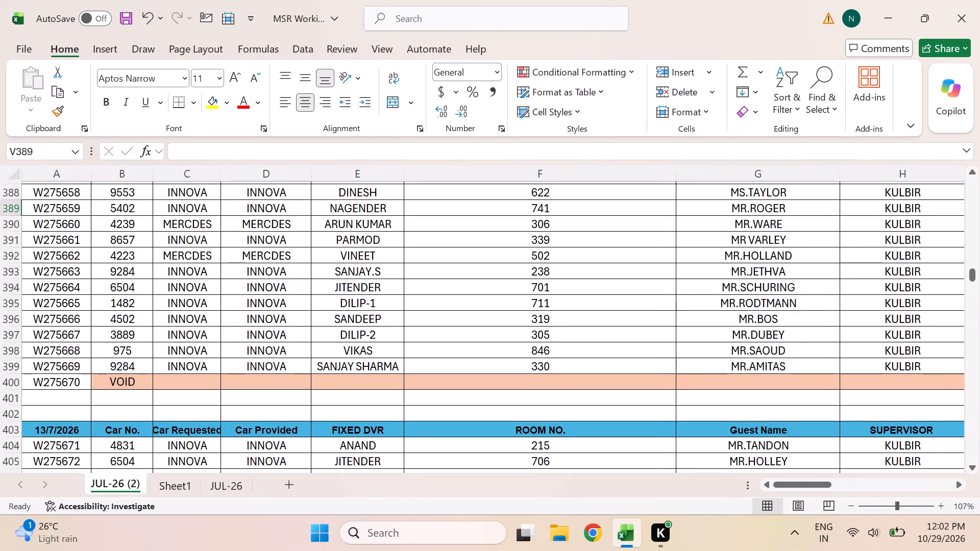
pyautogui.scroll(-1, 76, 251)
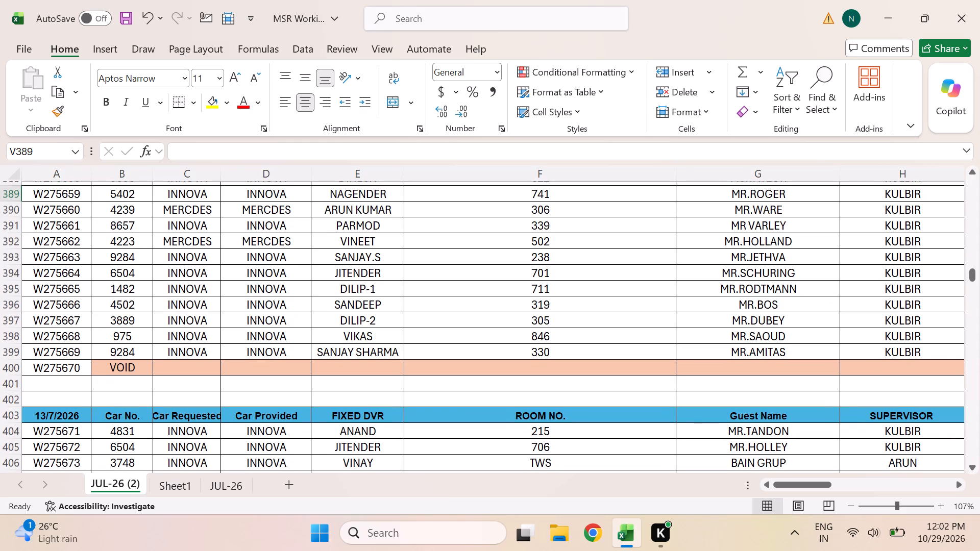
pyautogui.scroll(-1, 76, 251)
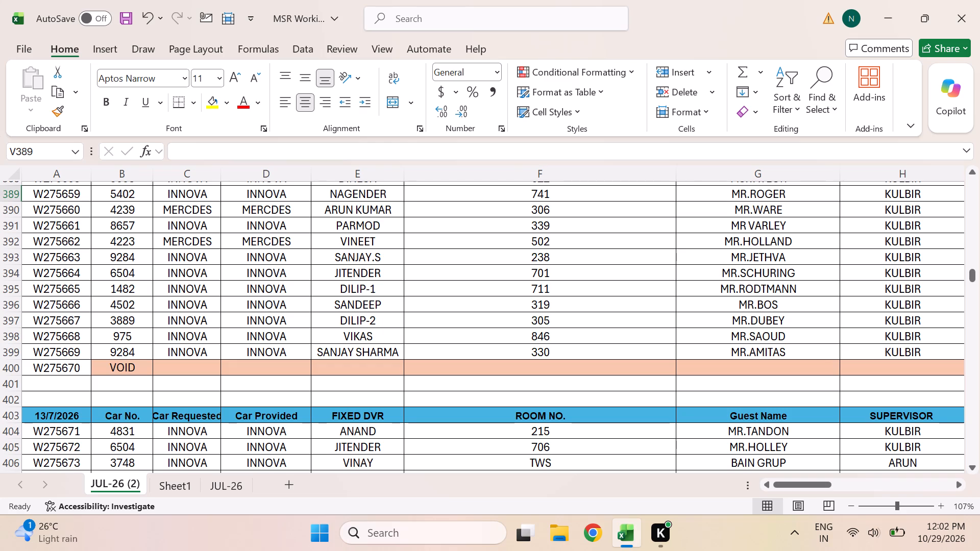
pyautogui.hscroll(-1, 76, 251)
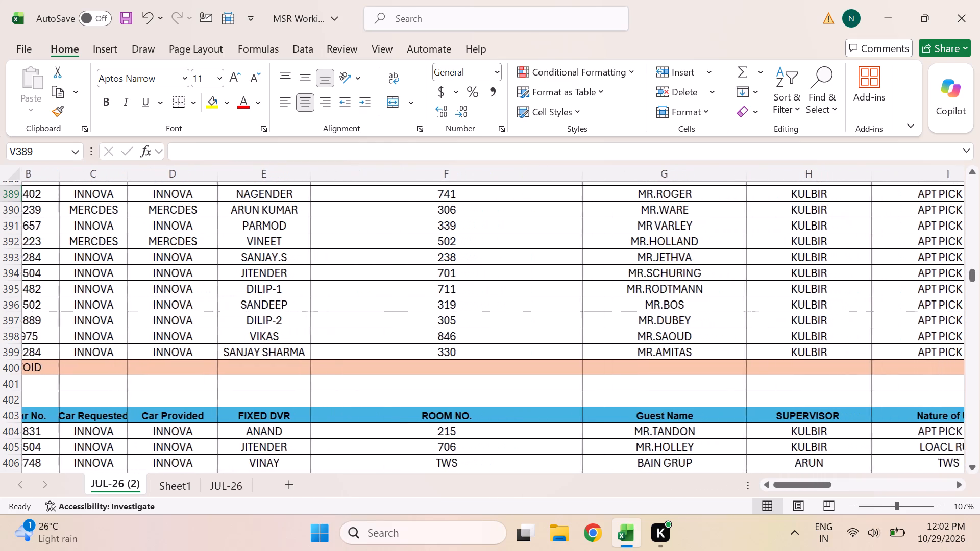
pyautogui.hscroll(-1, 76, 251)
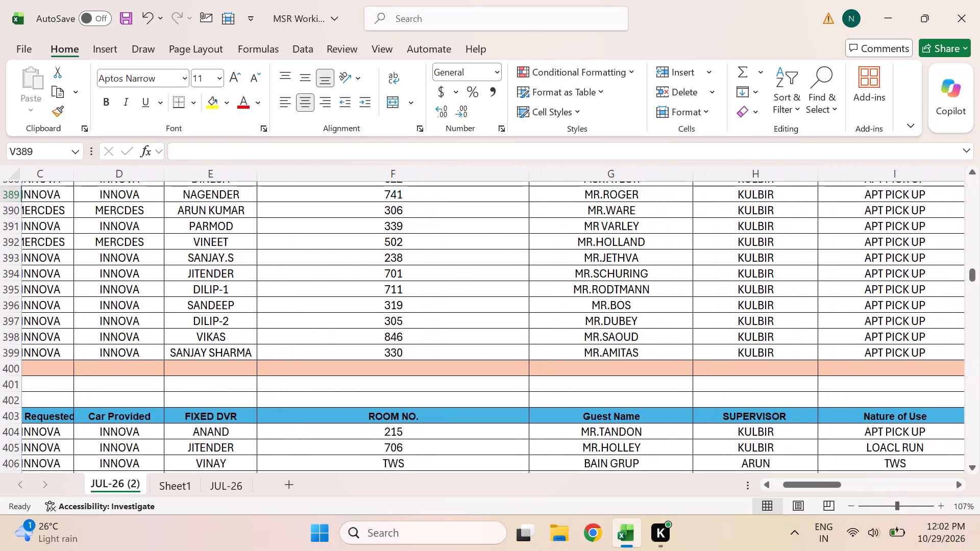
pyautogui.hscroll(-1, 187, 243)
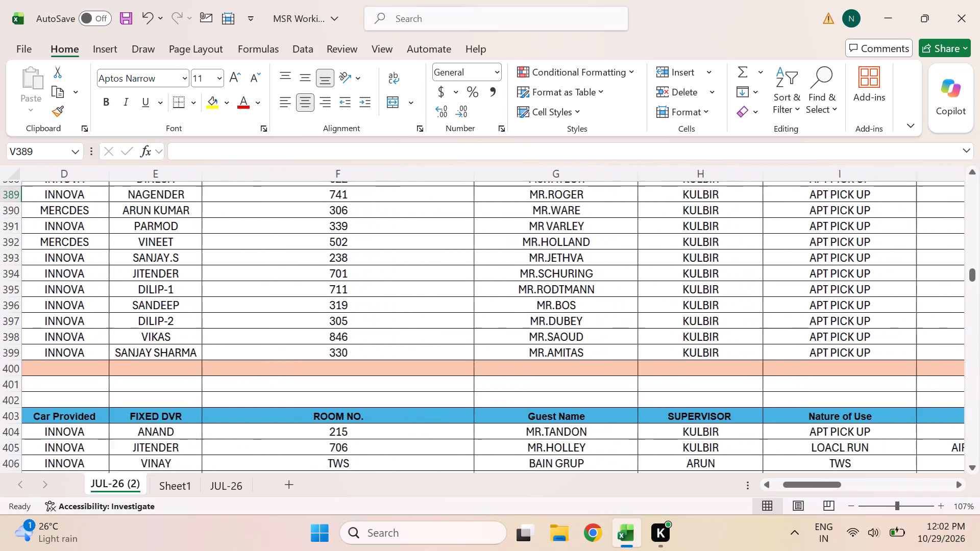
pyautogui.hscroll(-1, 187, 243)
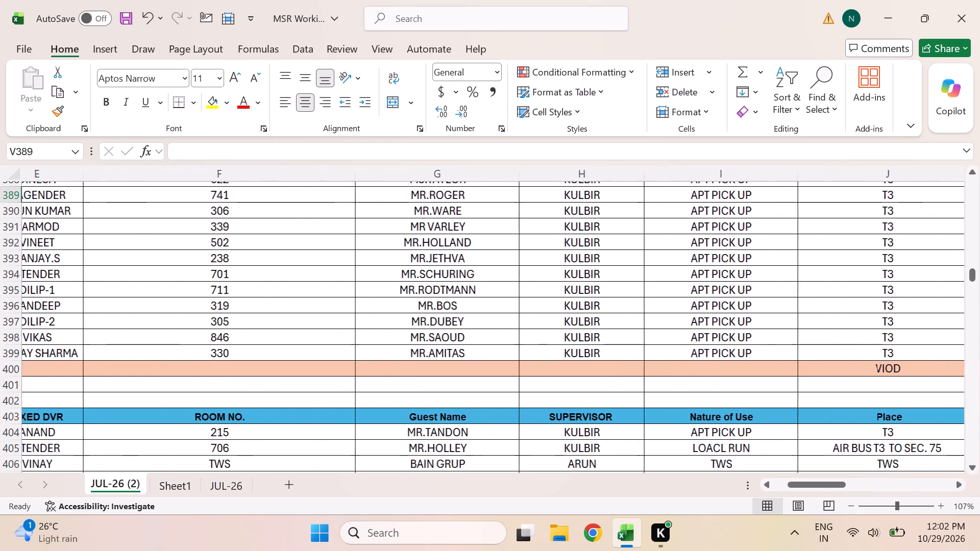
pyautogui.hscroll(-2, 187, 243)
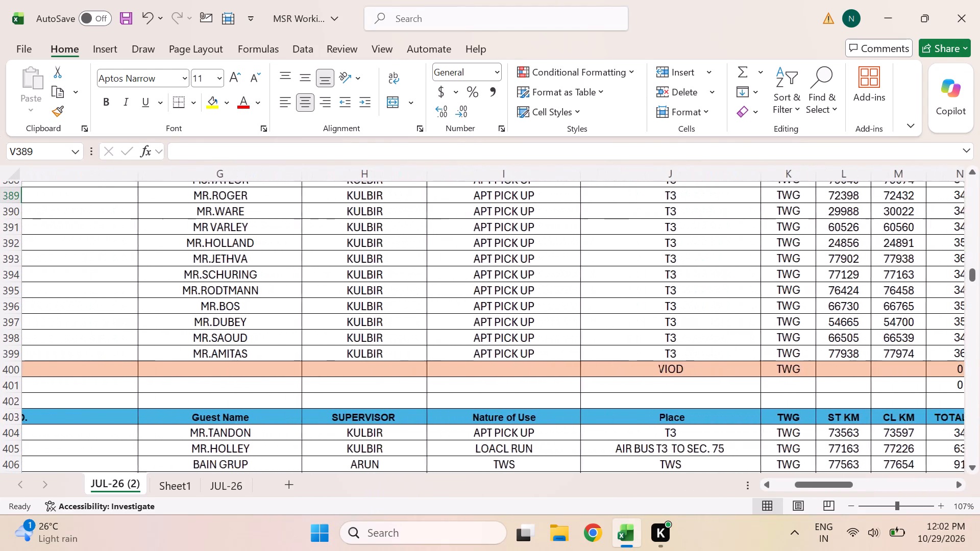
pyautogui.hscroll(-3, 187, 243)
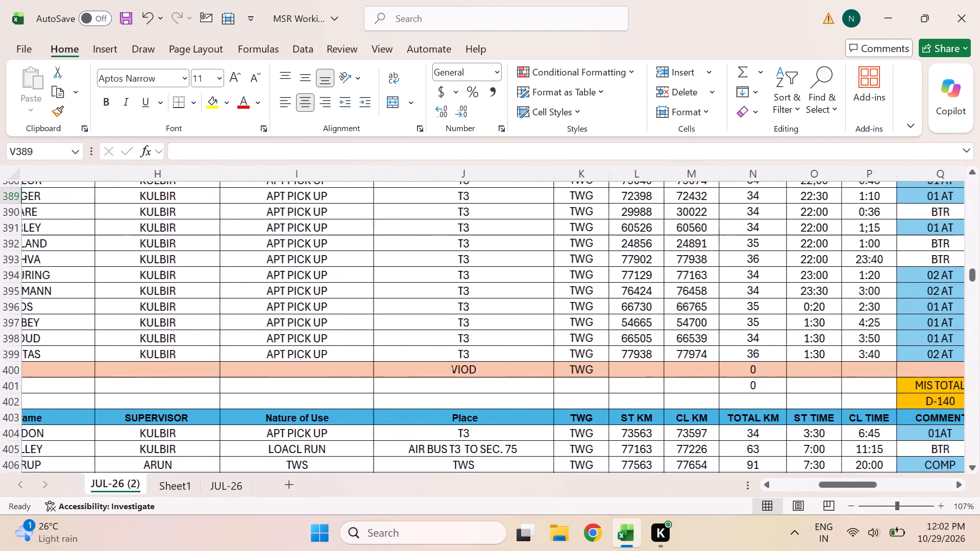
pyautogui.hscroll(-2, 187, 243)
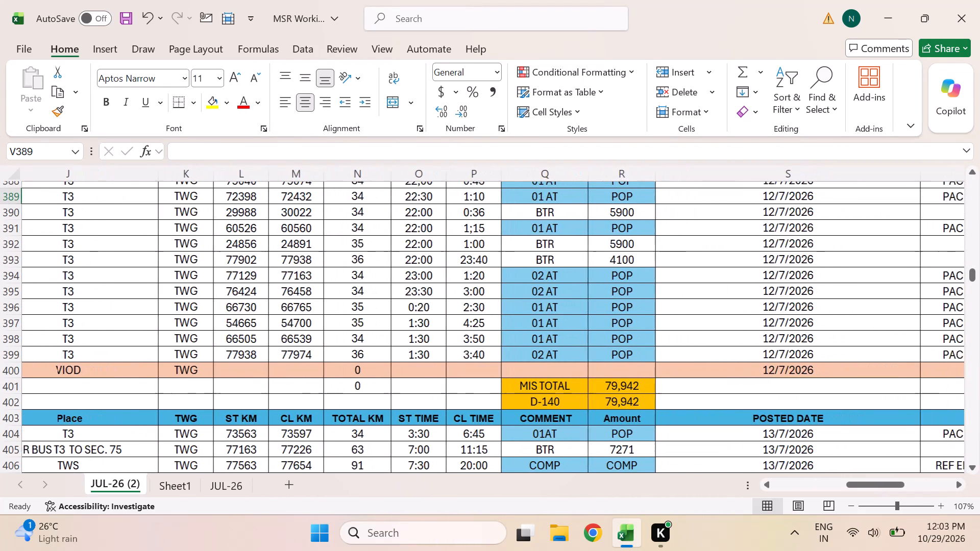
pyautogui.hscroll(-2, 187, 243)
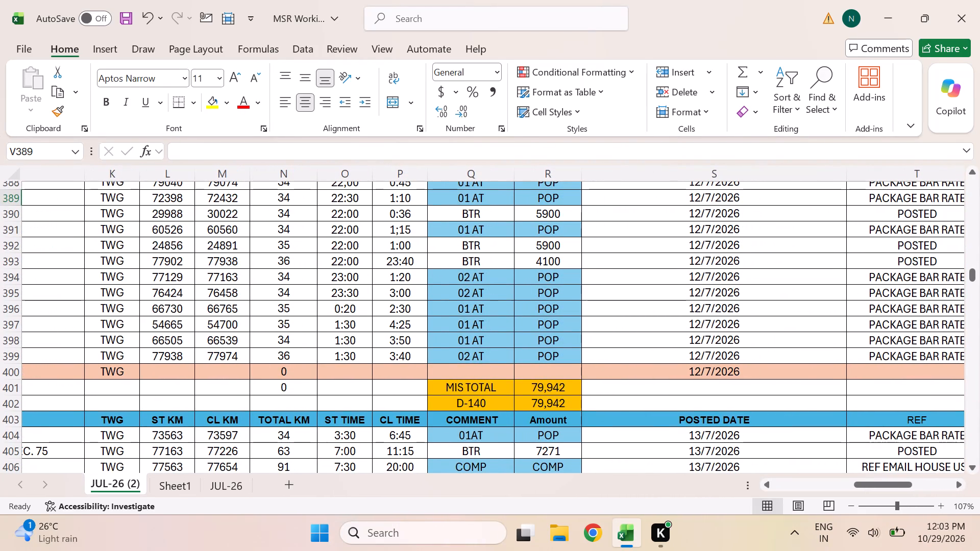
pyautogui.hscroll(-2, 187, 243)
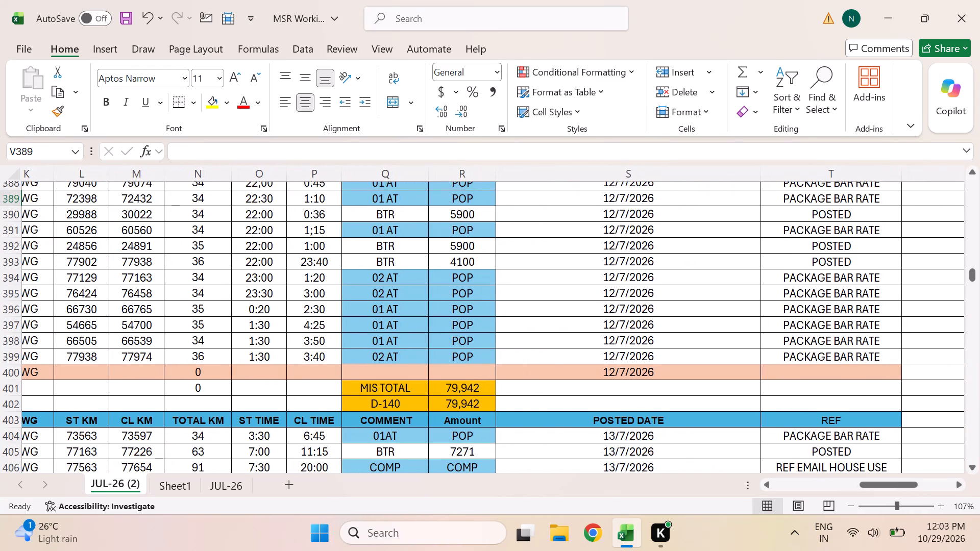
pyautogui.hscroll(-1, 187, 243)
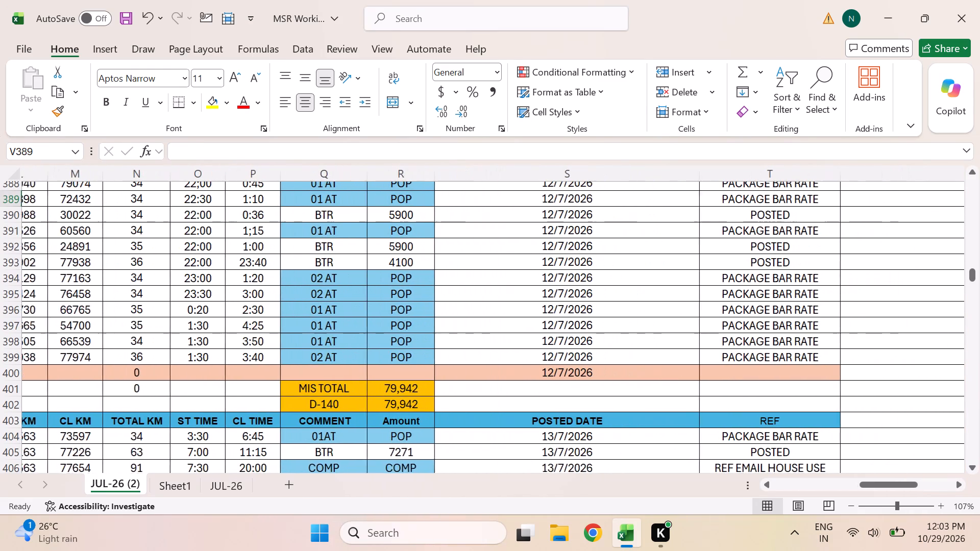
pyautogui.hscroll(-1, 187, 243)
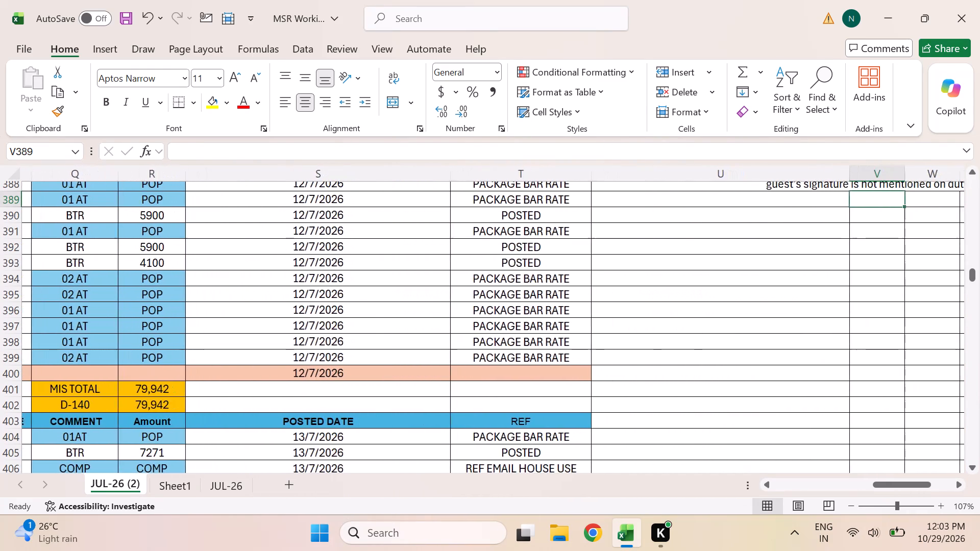
pyautogui.write('dr')
pyautogui.press('Return')
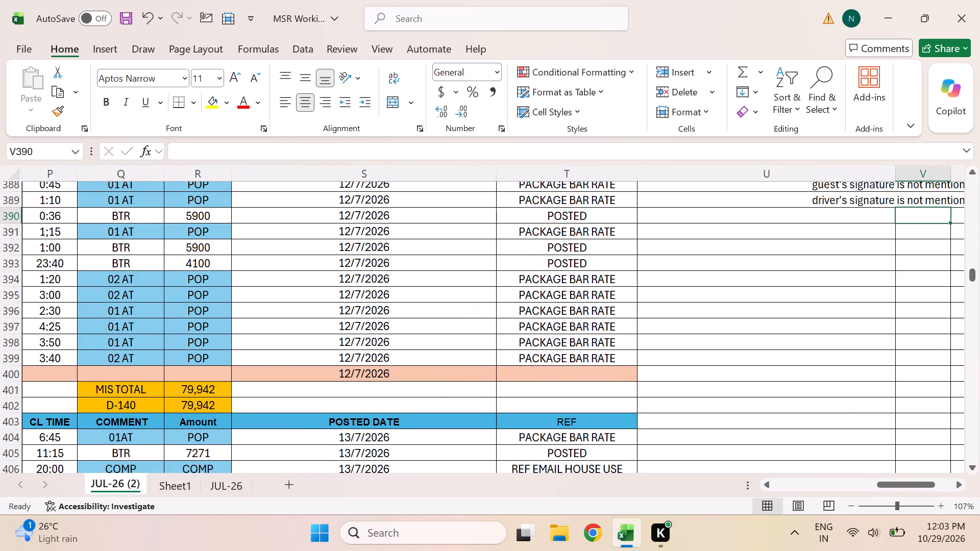
pyautogui.hscroll(8, 187, 243)
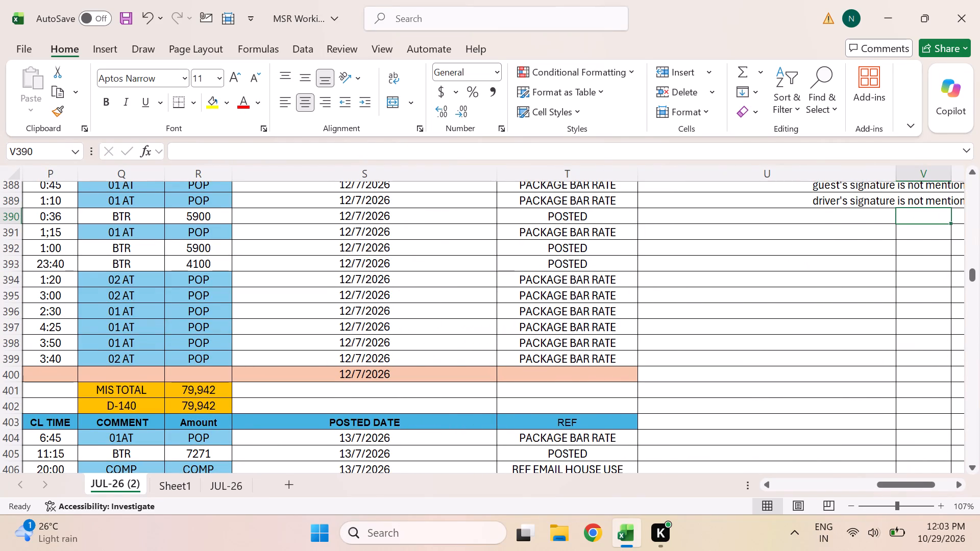
pyautogui.hscroll(5, 188, 257)
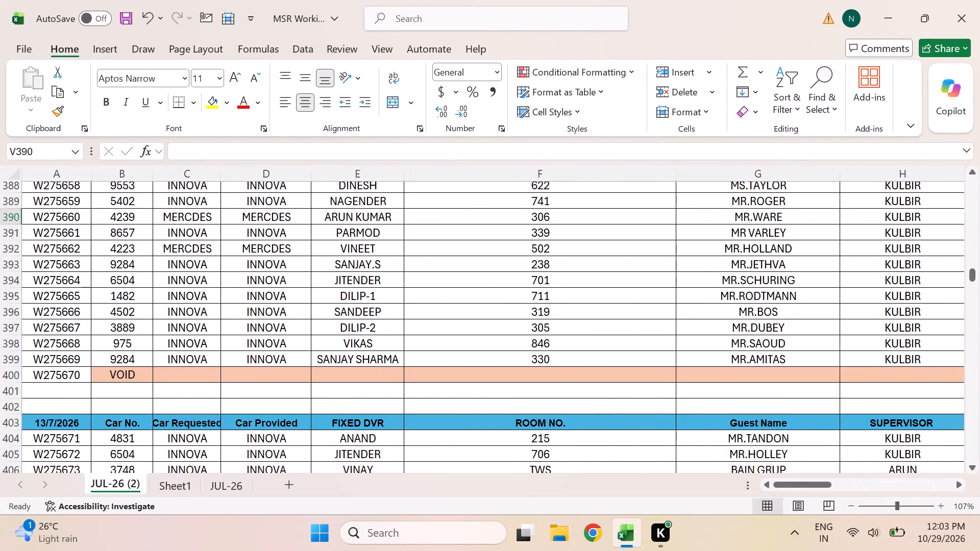
pyautogui.scroll(-1, 184, 275)
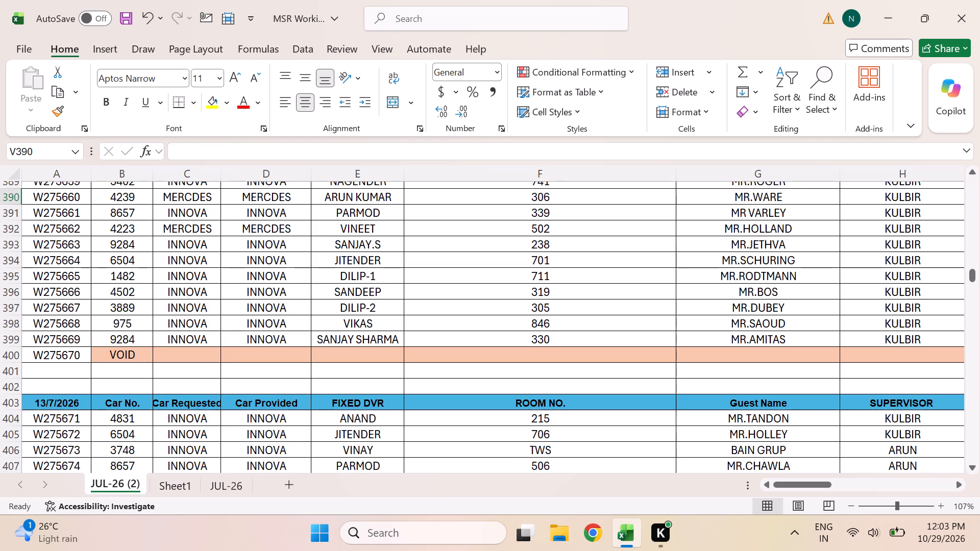
pyautogui.hscroll(-1, 217, 253)
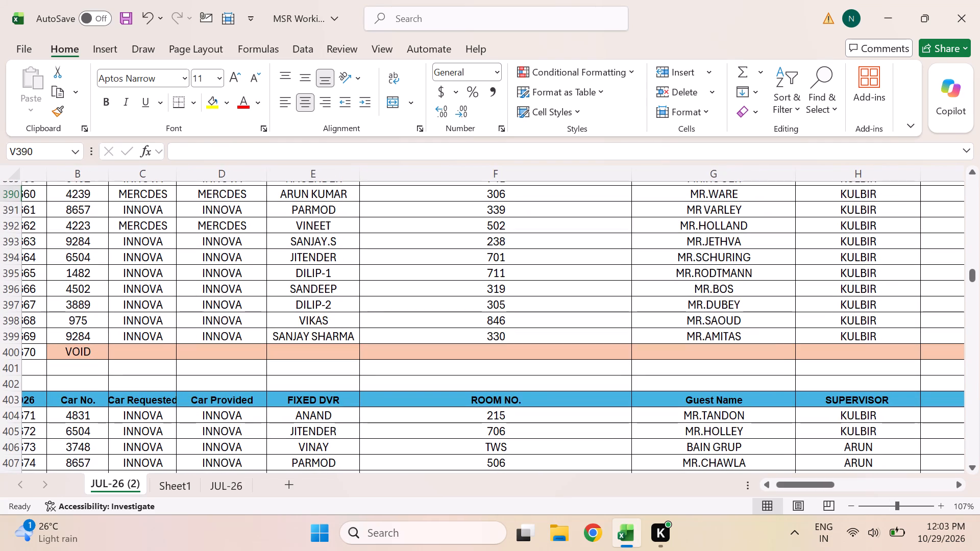
pyautogui.hscroll(-2, 217, 253)
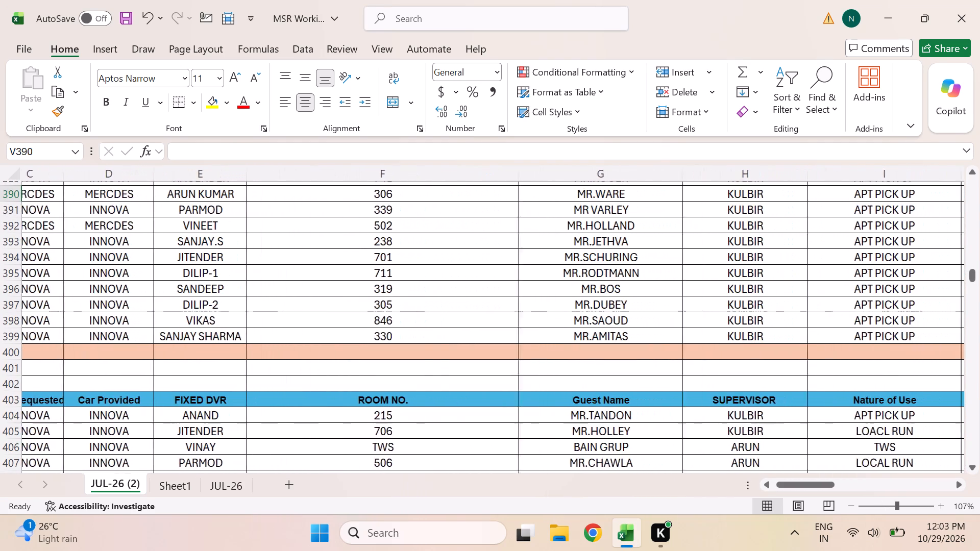
pyautogui.hscroll(-1, 217, 253)
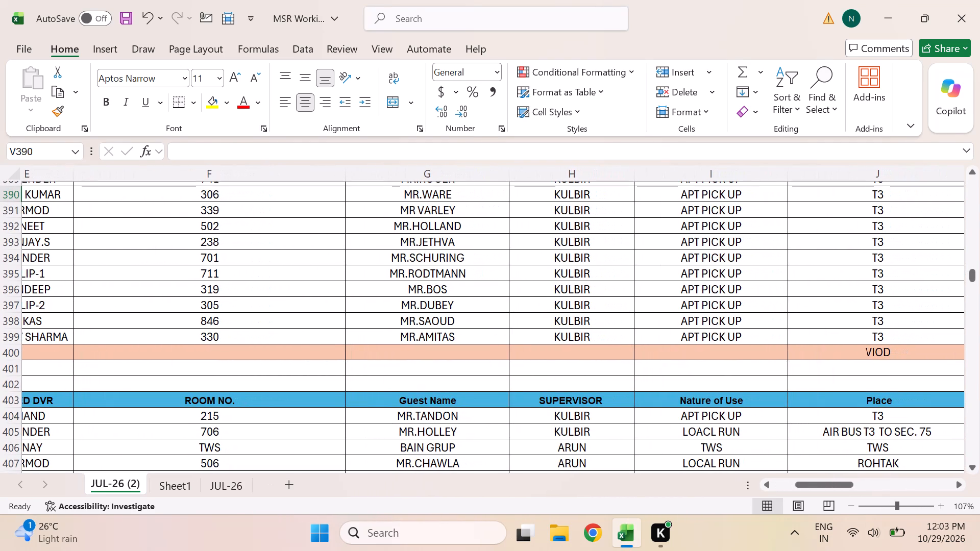
pyautogui.hscroll(-2, 217, 253)
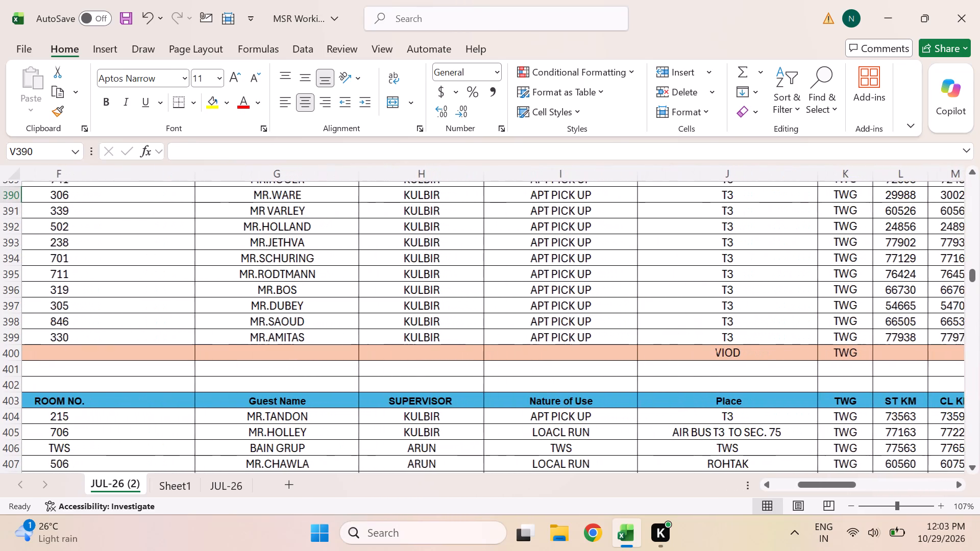
pyautogui.hscroll(-1, 217, 253)
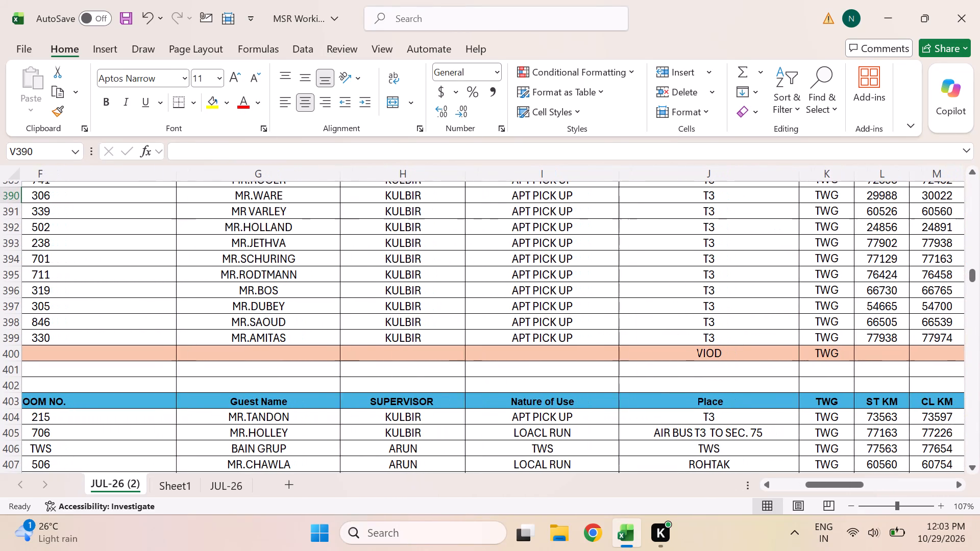
pyautogui.hscroll(-3, 217, 253)
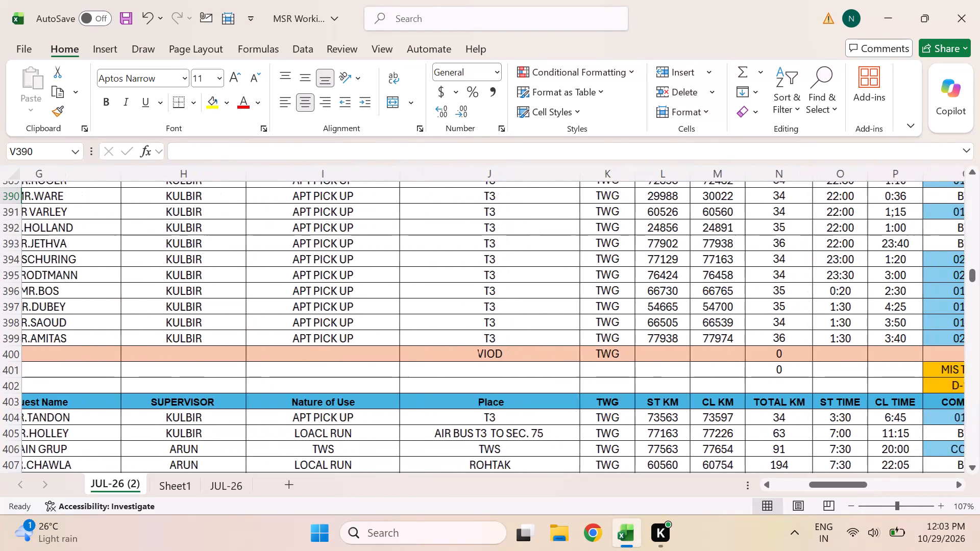
pyautogui.hscroll(-2, 217, 253)
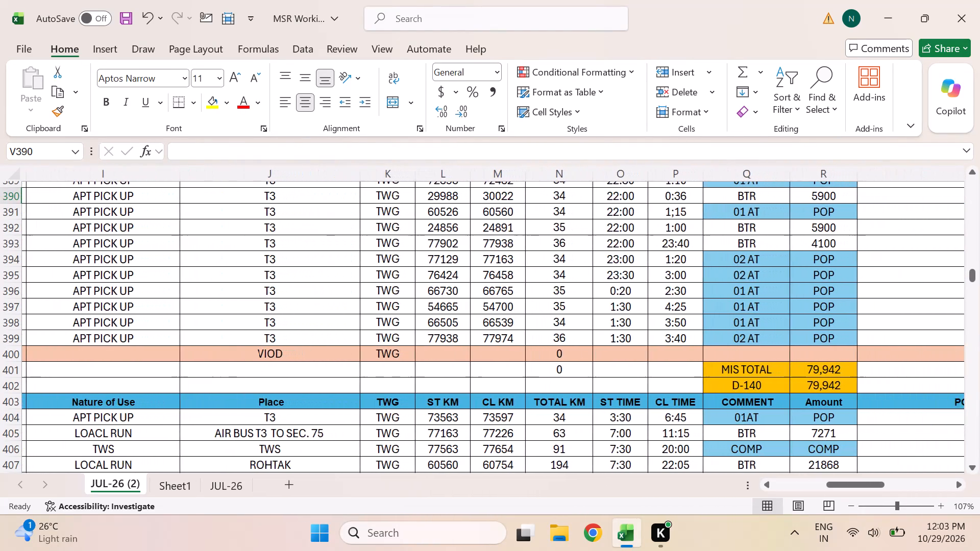
pyautogui.hscroll(-2, 217, 253)
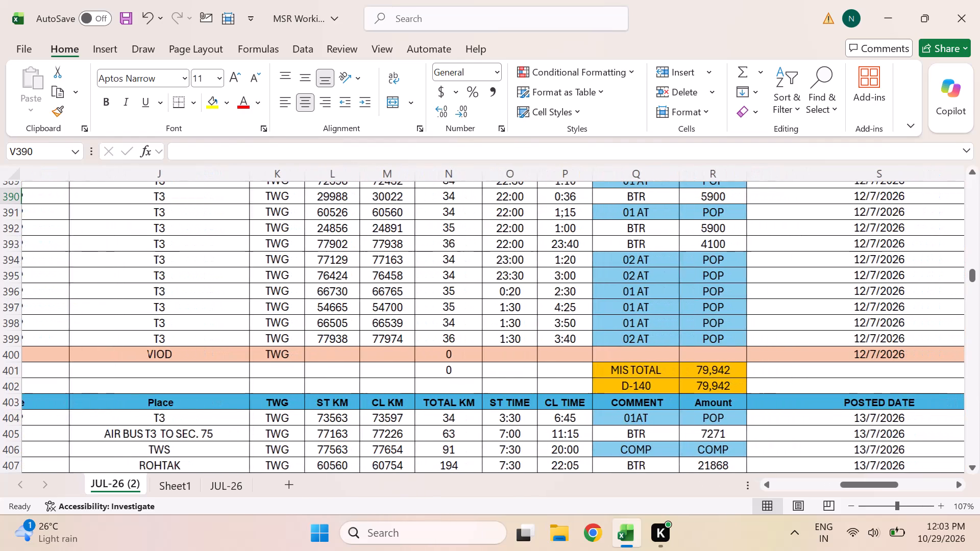
pyautogui.hscroll(-1, 217, 253)
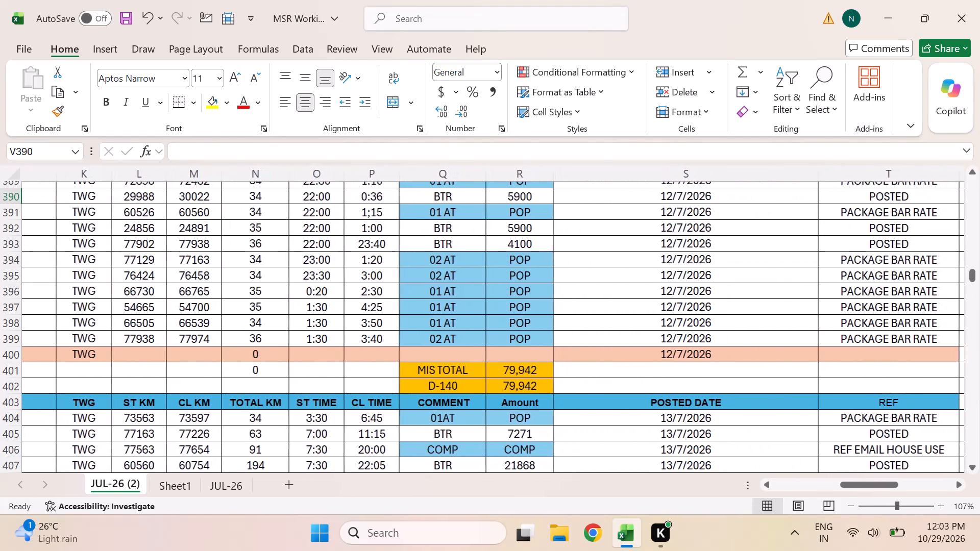
pyautogui.hscroll(-1, 217, 253)
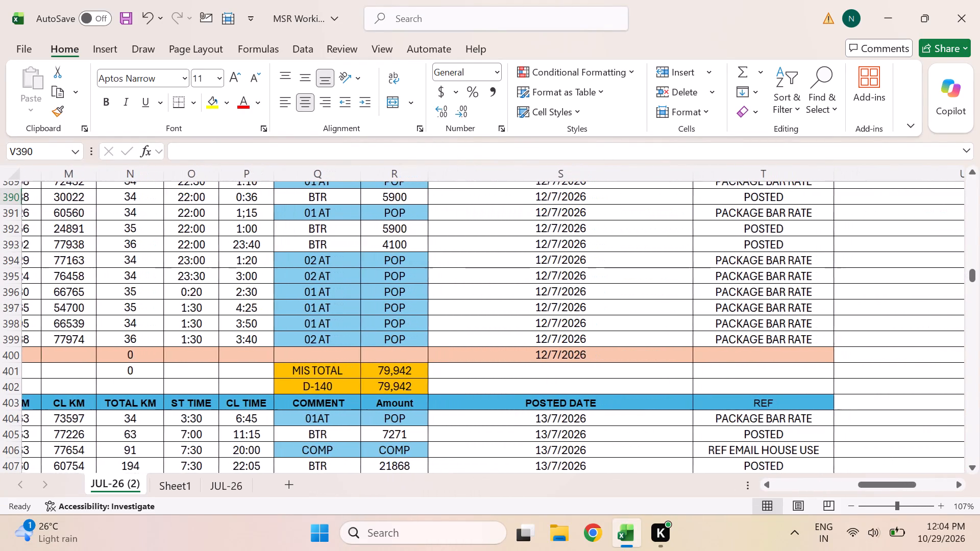
pyautogui.hscroll(-2, 217, 253)
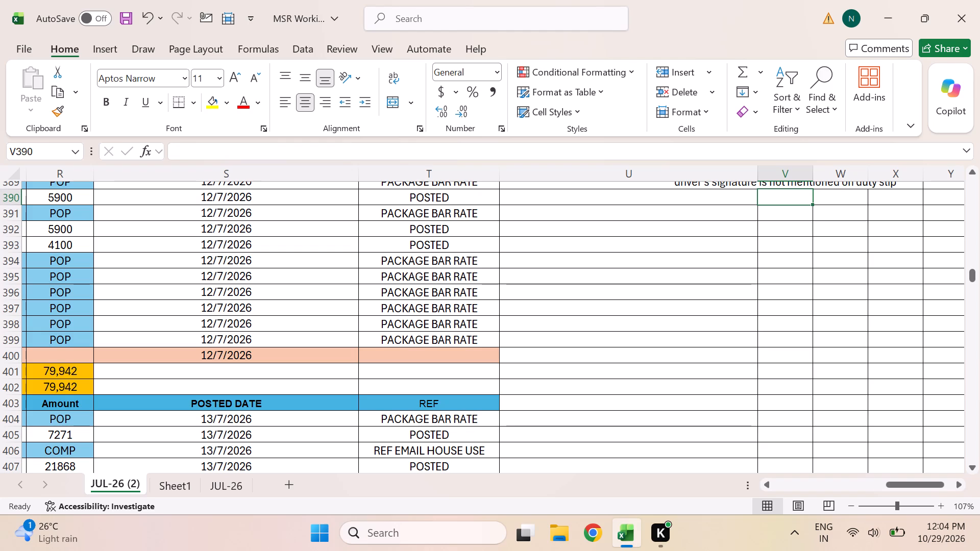
pyautogui.write('dr')
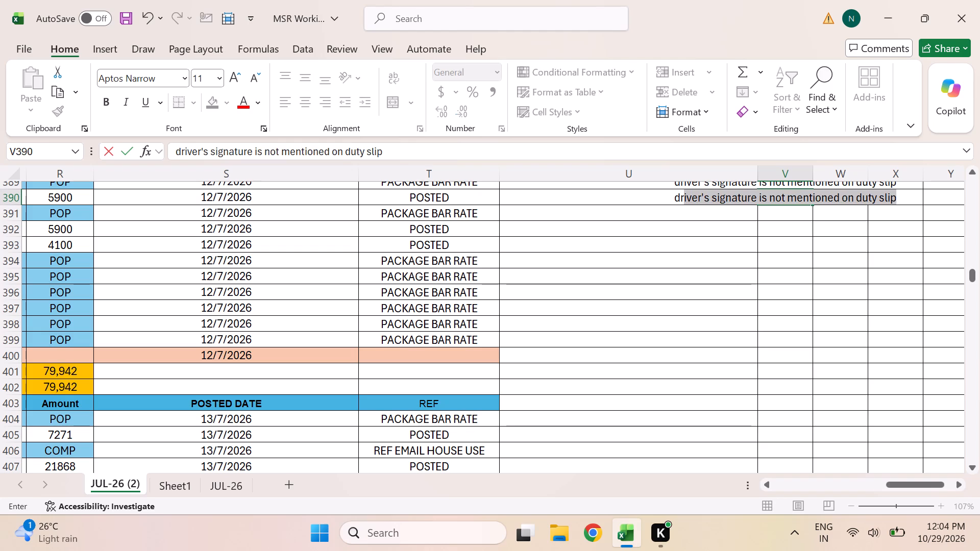
pyautogui.press('Return')
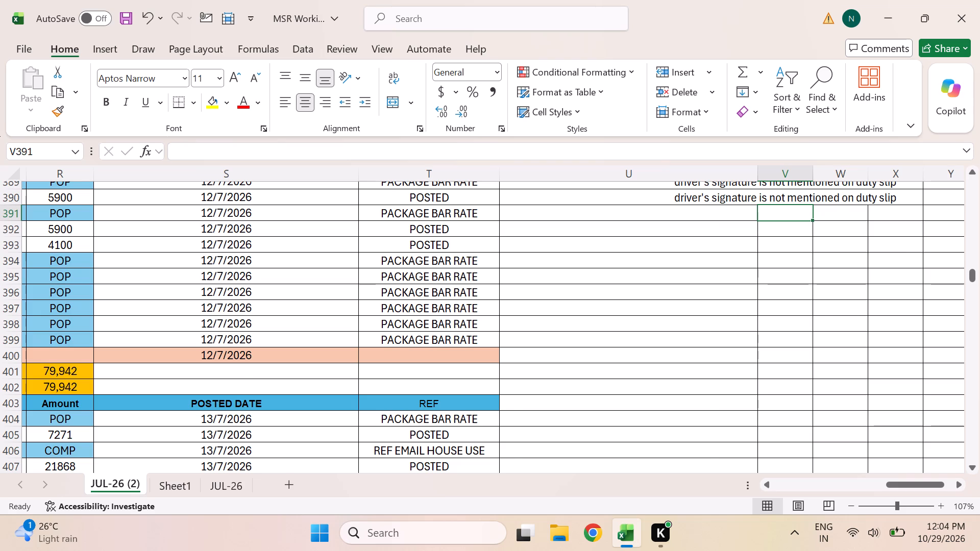
pyautogui.hscroll(9, 439, 240)
pyautogui.scroll(-1, 396, 253)
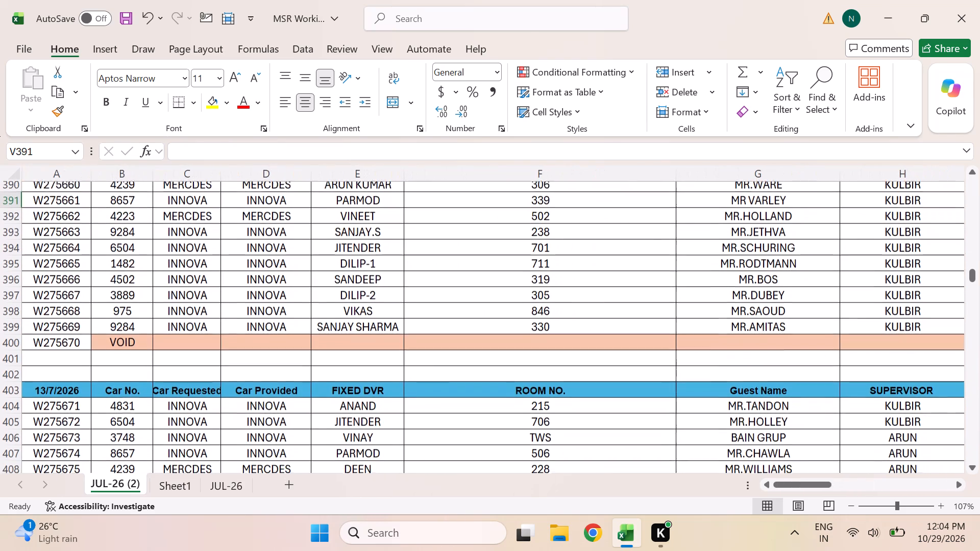
pyautogui.scroll(-1, 396, 253)
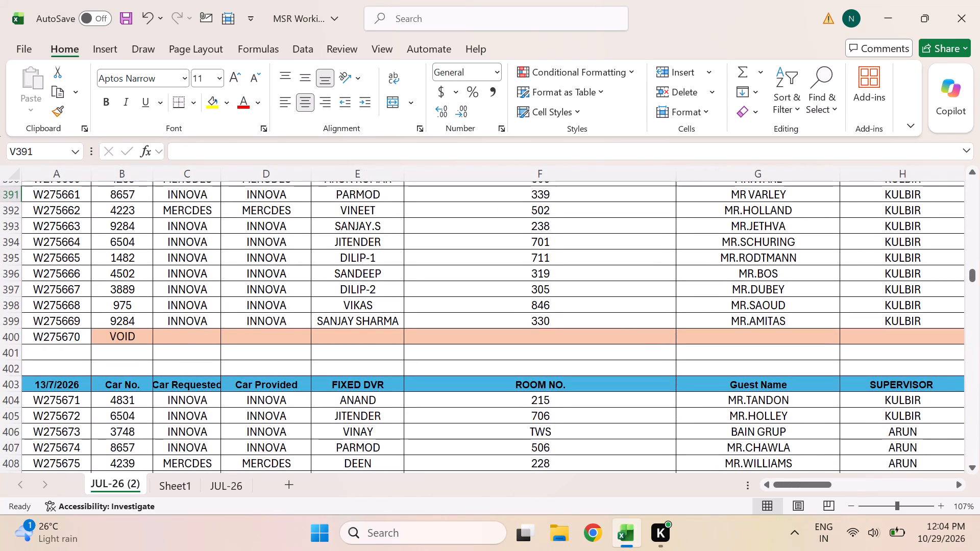
pyautogui.hscroll(-1, 396, 253)
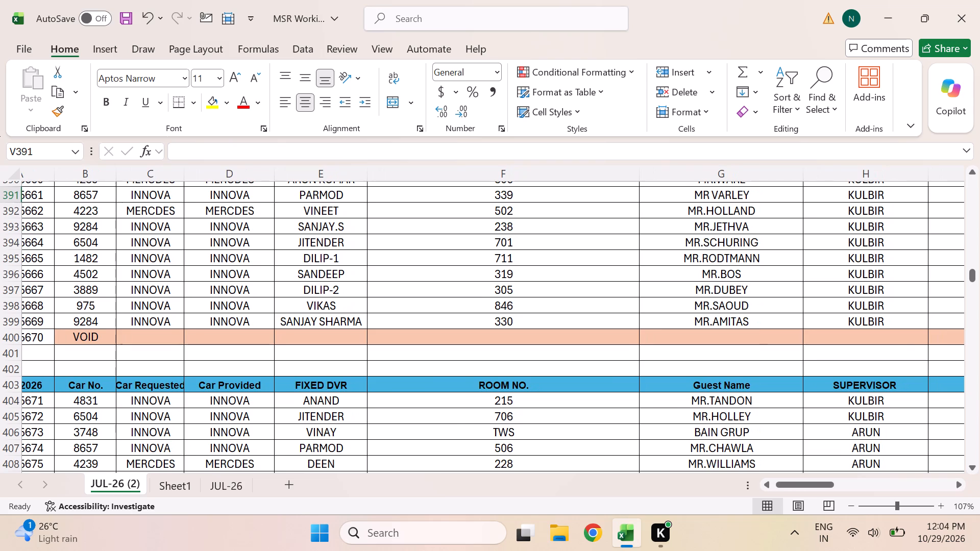
pyautogui.hscroll(-2, 396, 253)
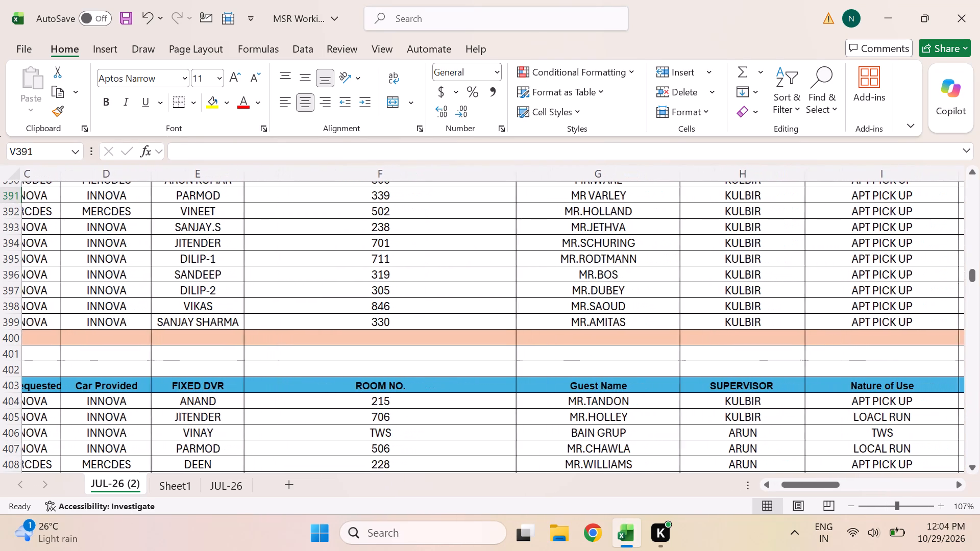
pyautogui.hscroll(-2, 396, 253)
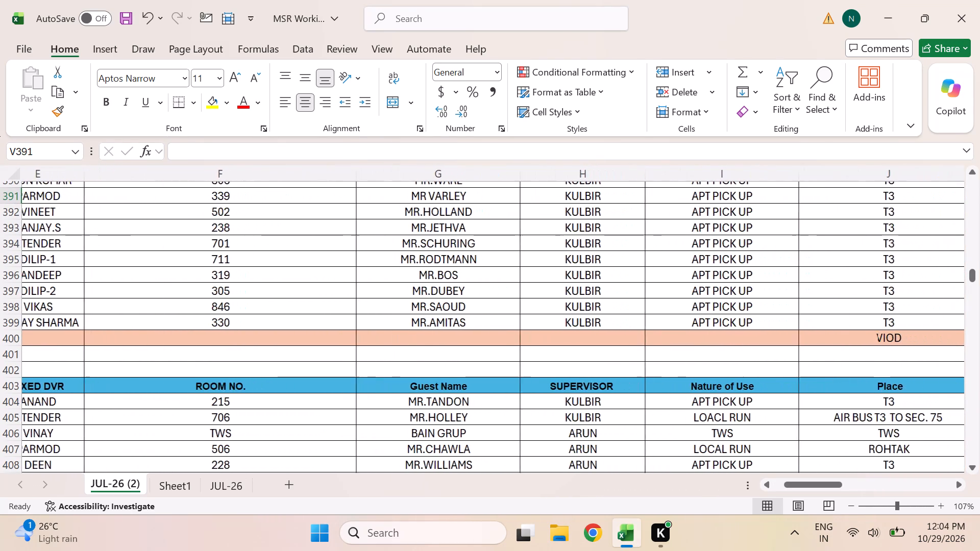
pyautogui.hscroll(-1, 396, 253)
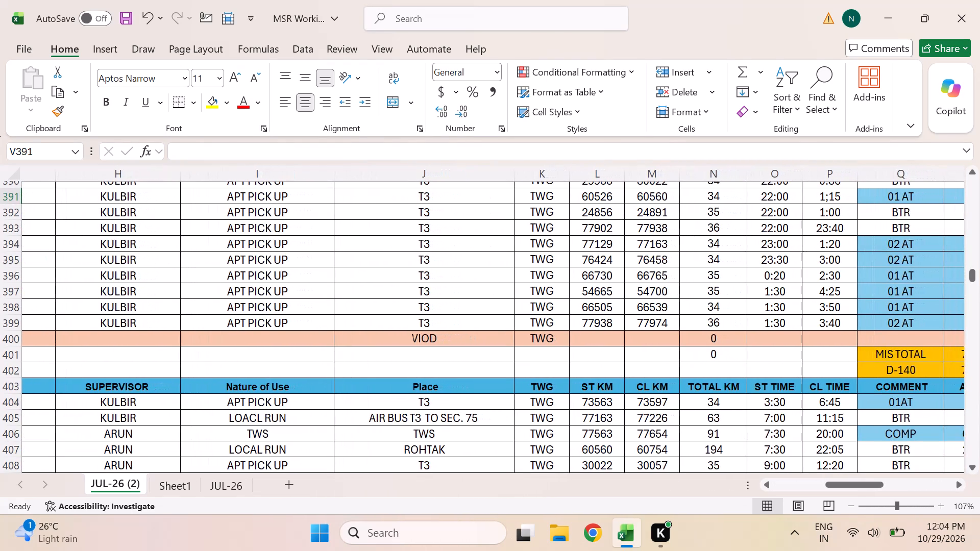
pyautogui.hscroll(-1, 396, 253)
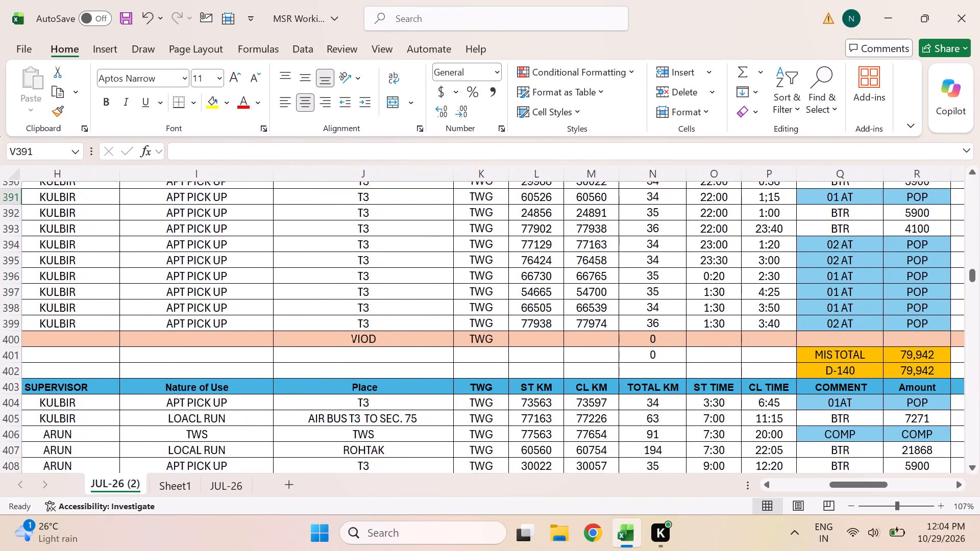
pyautogui.hscroll(-2, 396, 253)
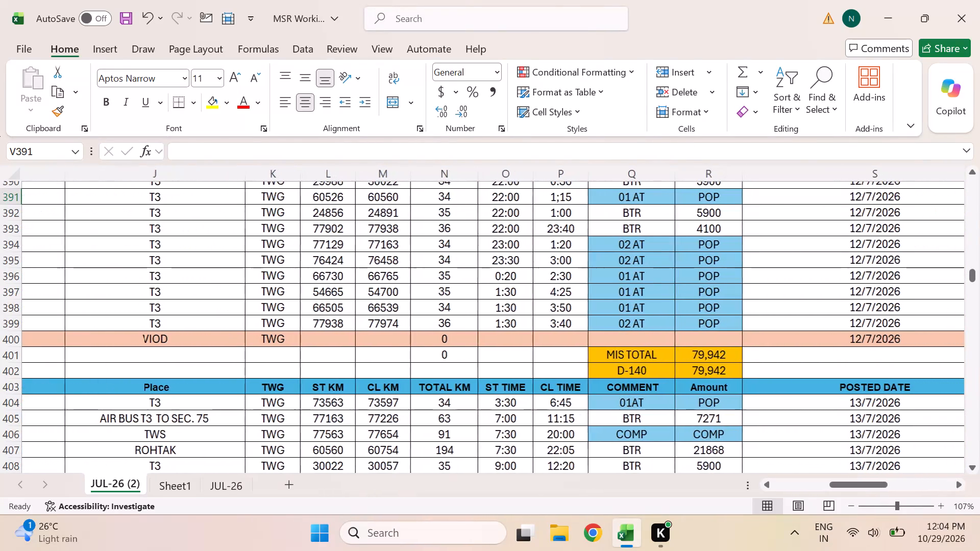
pyautogui.hscroll(-4, 396, 253)
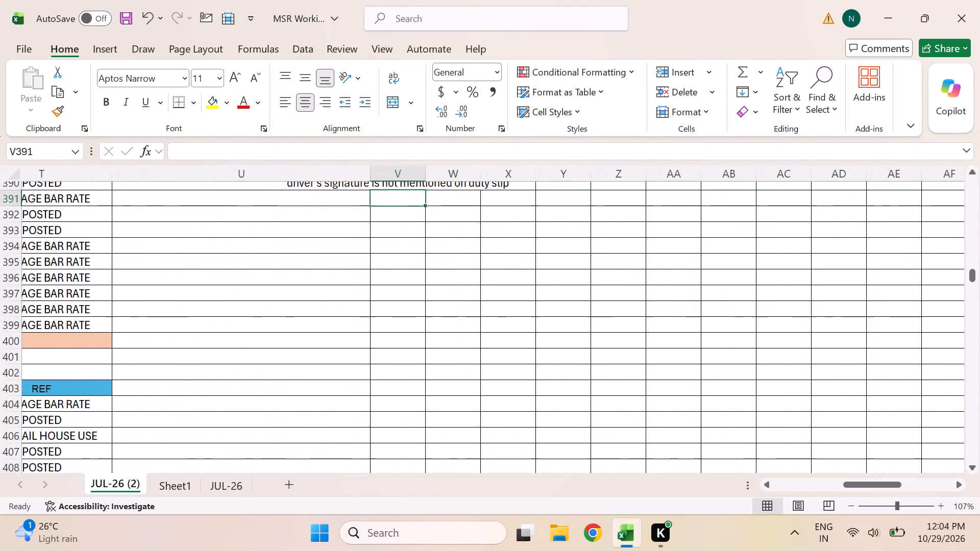
pyautogui.write('dr')
pyautogui.press('Return')
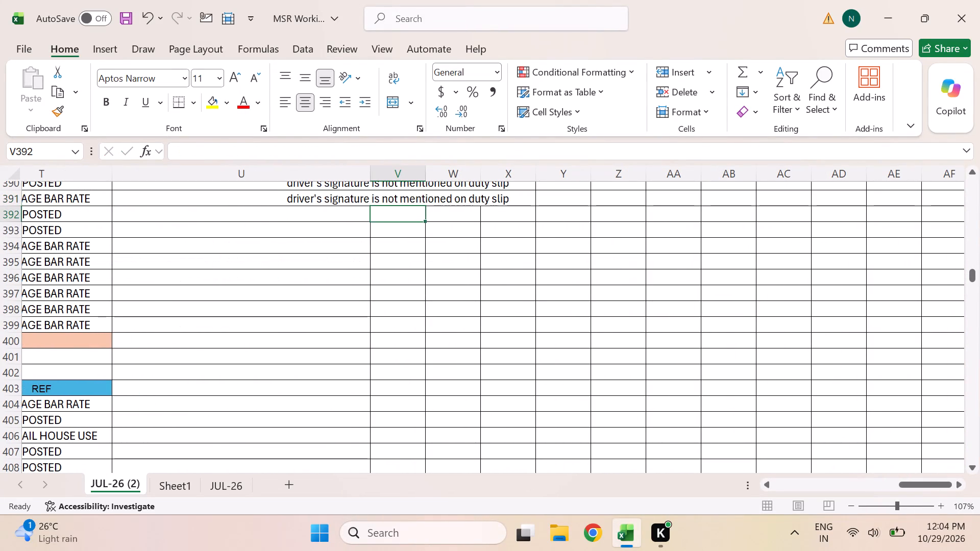
pyautogui.hscroll(13, 264, 256)
pyautogui.scroll(-2, 264, 256)
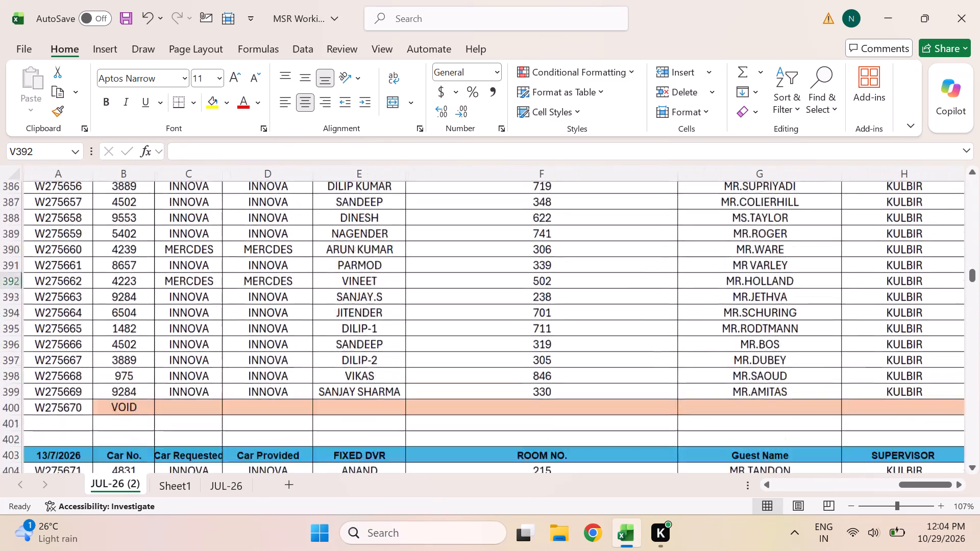
pyautogui.scroll(-1, 264, 256)
pyautogui.scroll(1, 264, 256)
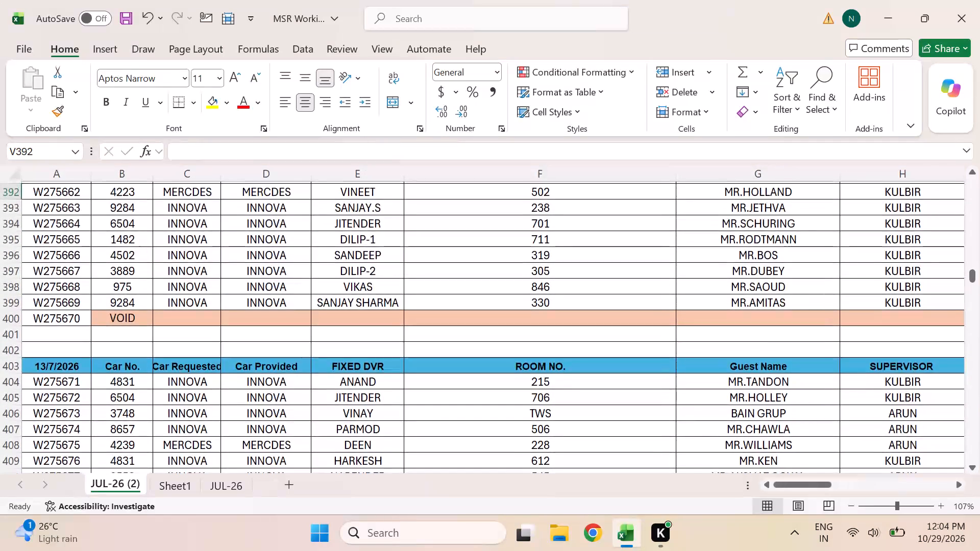
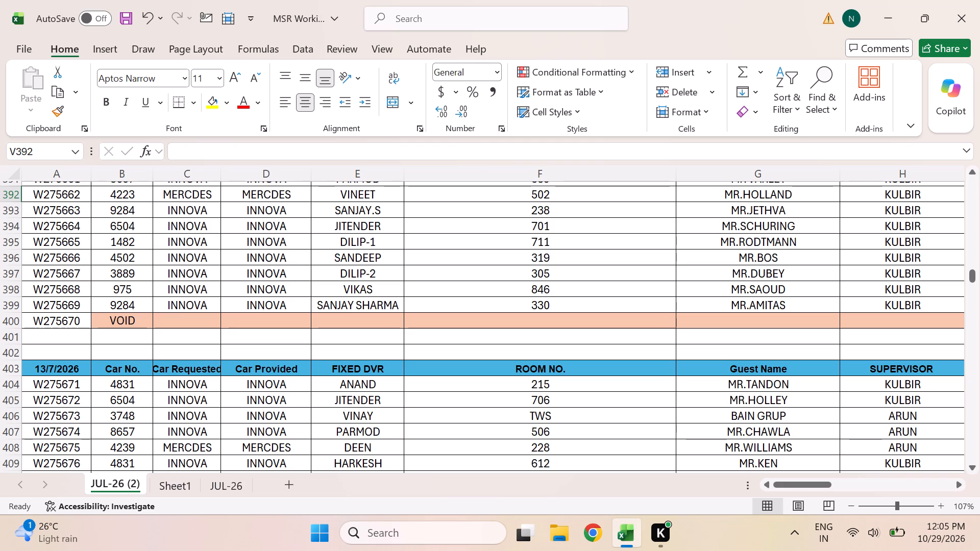
pyautogui.hscroll(-1, 198, 315)
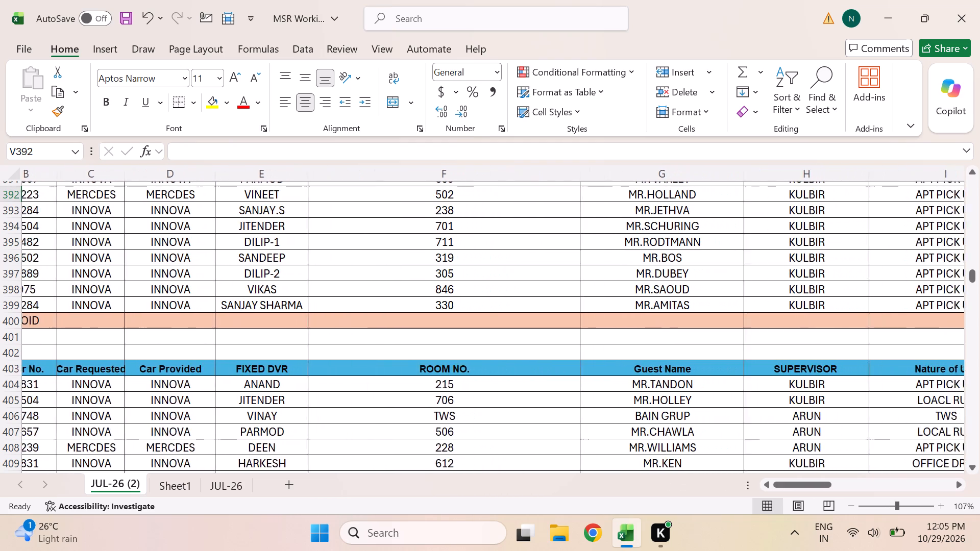
pyautogui.hscroll(-2, 198, 315)
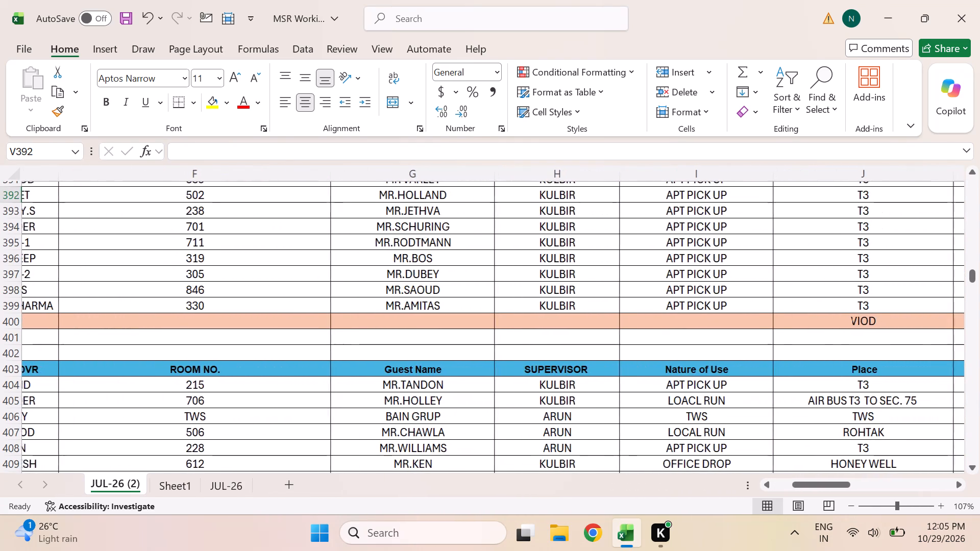
pyautogui.hscroll(-2, 198, 315)
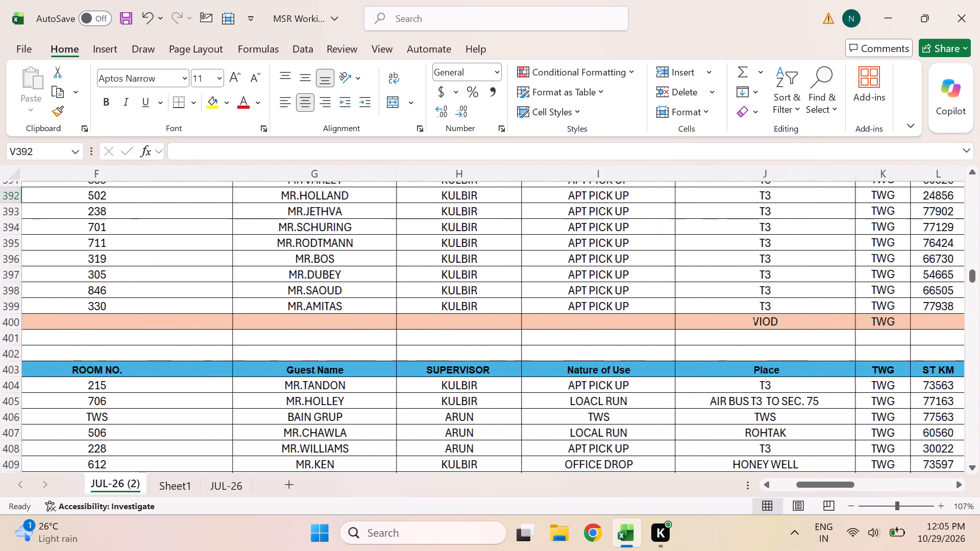
pyautogui.hscroll(-2, 198, 315)
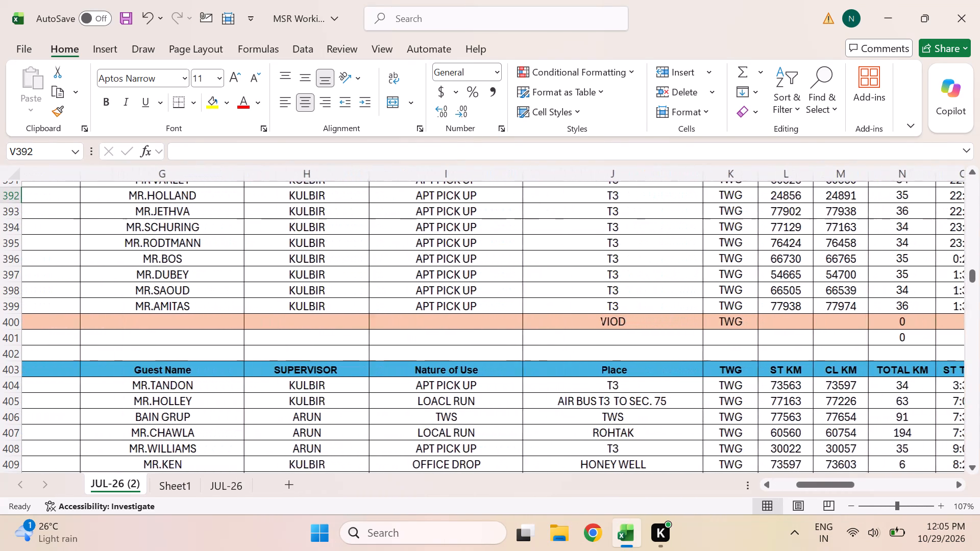
pyautogui.hscroll(-3, 198, 315)
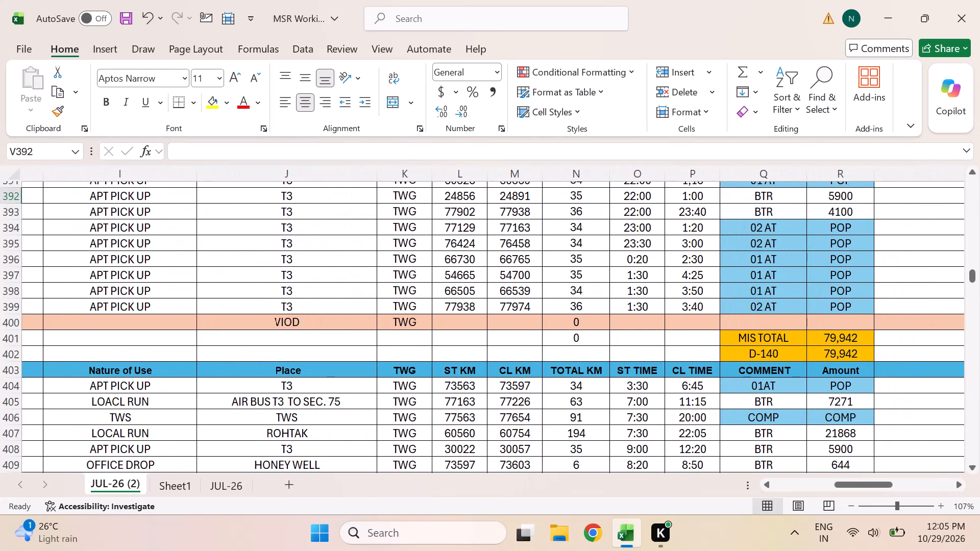
pyautogui.hscroll(-2, 198, 315)
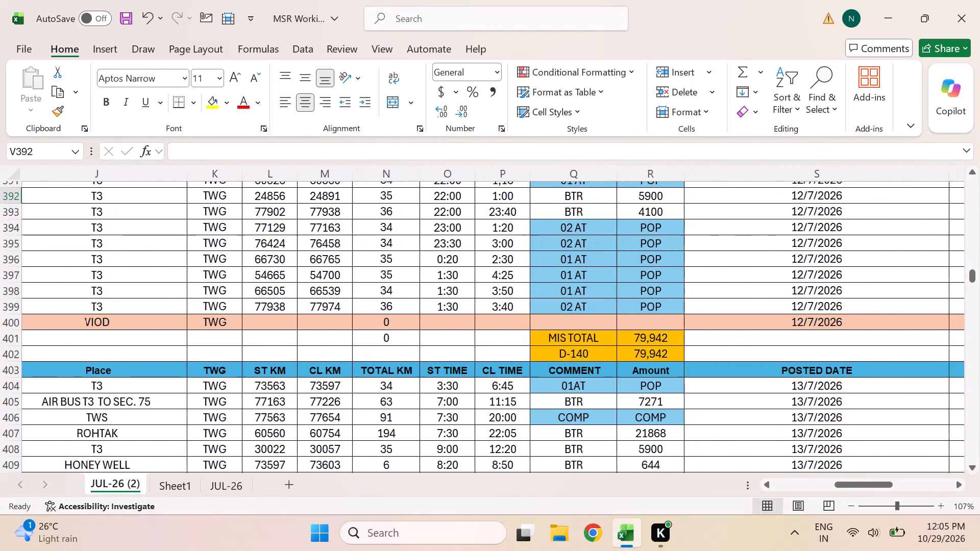
pyautogui.hscroll(-2, 198, 315)
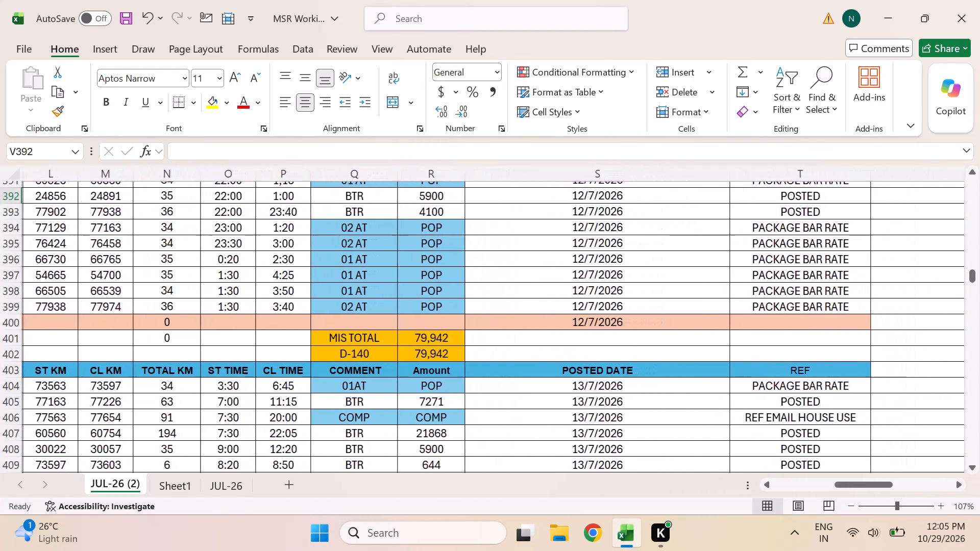
pyautogui.hscroll(-1, 198, 315)
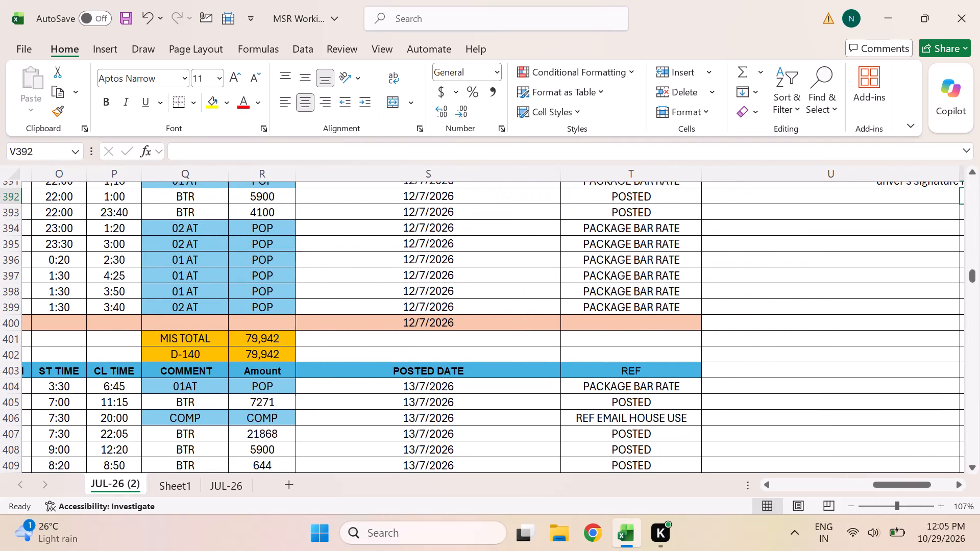
pyautogui.hscroll(-1, 198, 315)
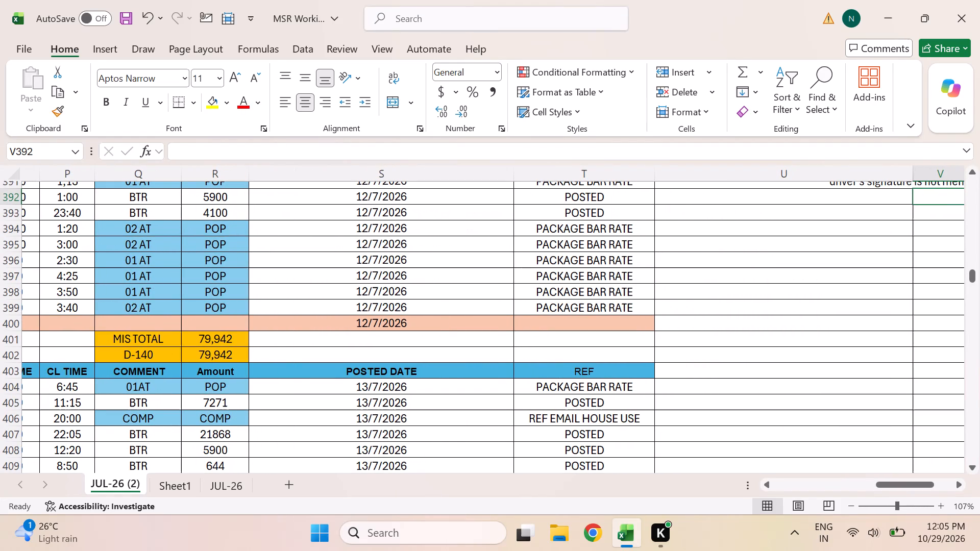
pyautogui.write('dr')
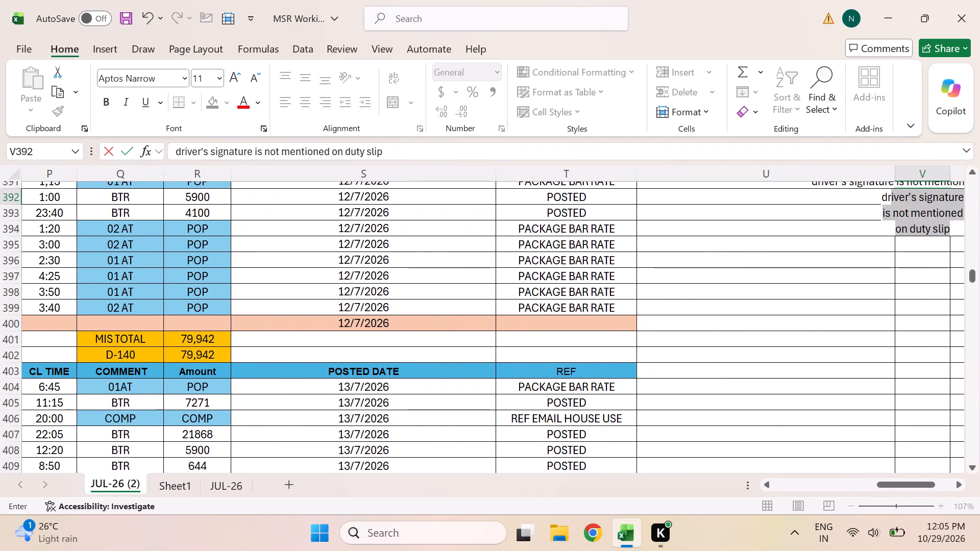
pyautogui.press('Return')
# Check the row 393 record for duty slip W275663 and enter the remark "driver's signature is not mentioned on duty slip" in cell V393.
pyautogui.hscroll(9, 181, 307)
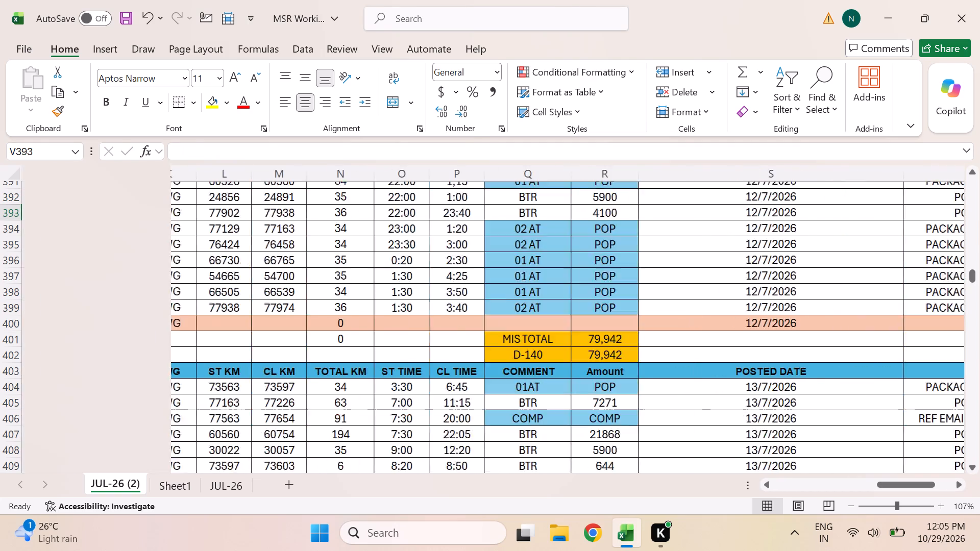
pyautogui.scroll(-1, 181, 307)
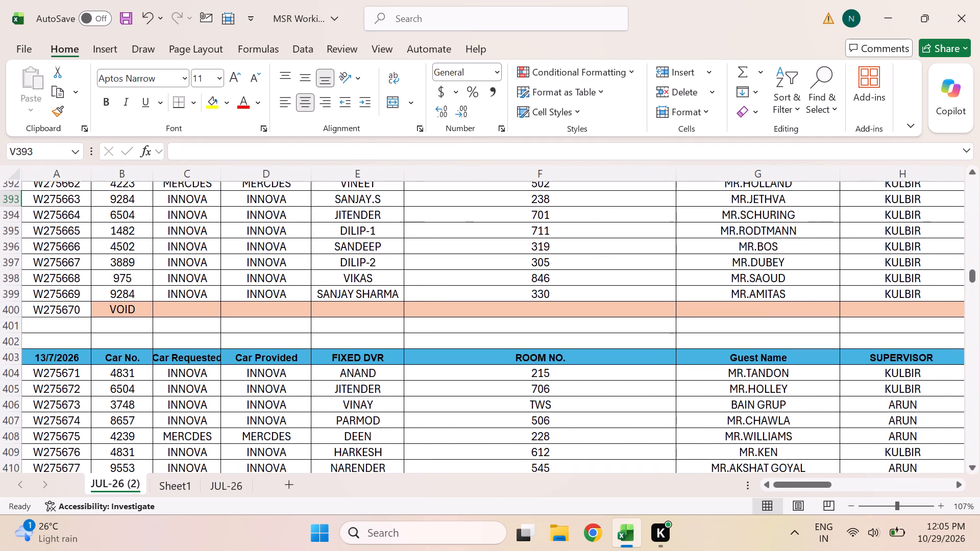
pyautogui.scroll(-1, 181, 307)
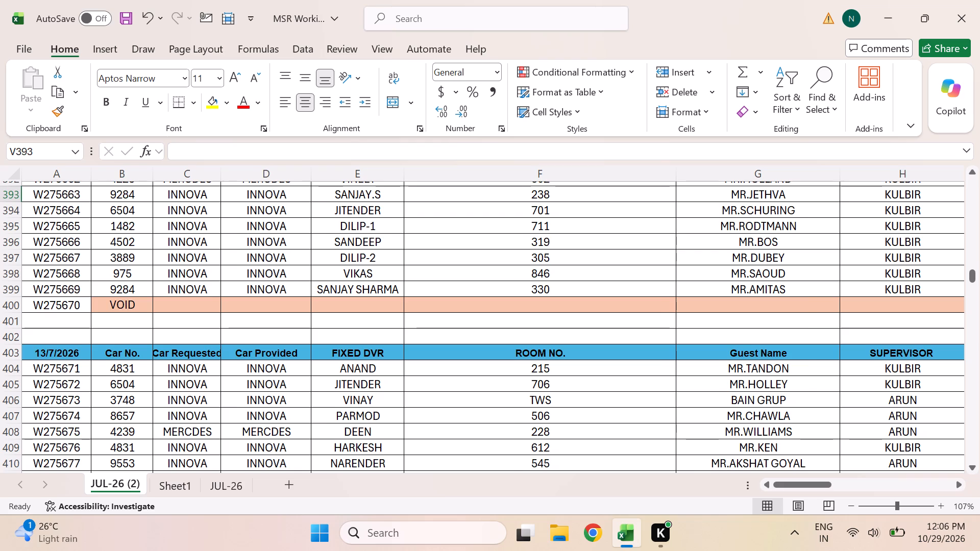
pyautogui.hscroll(-2, 270, 311)
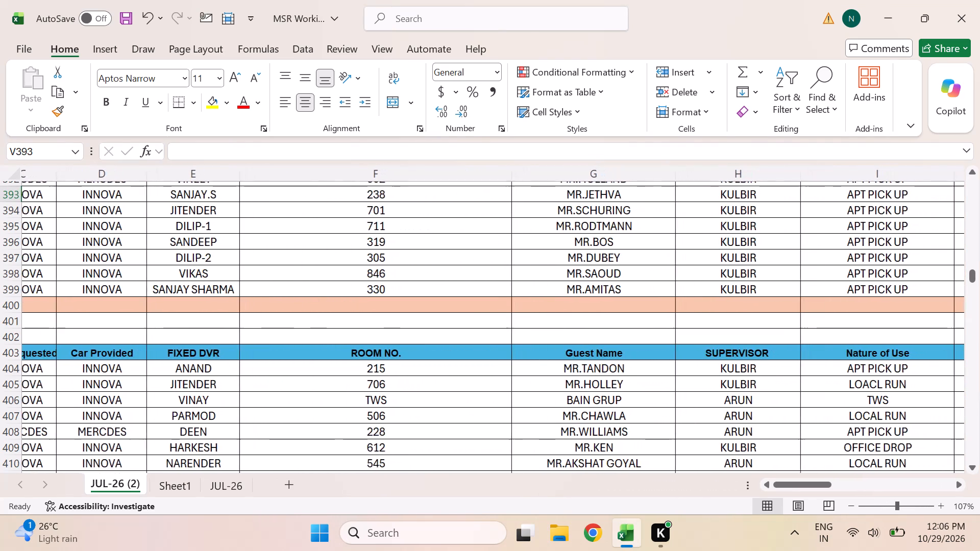
pyautogui.hscroll(-2, 270, 311)
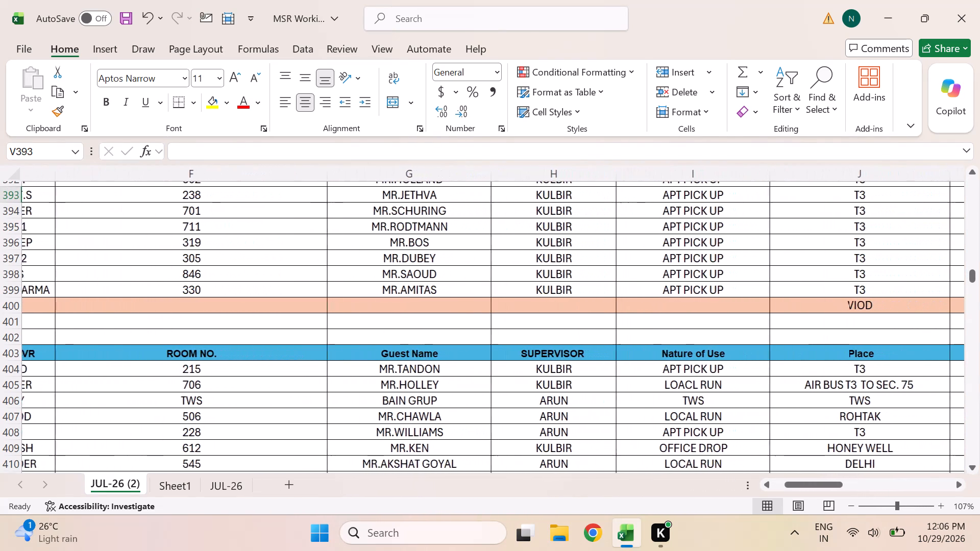
pyautogui.hscroll(-2, 270, 311)
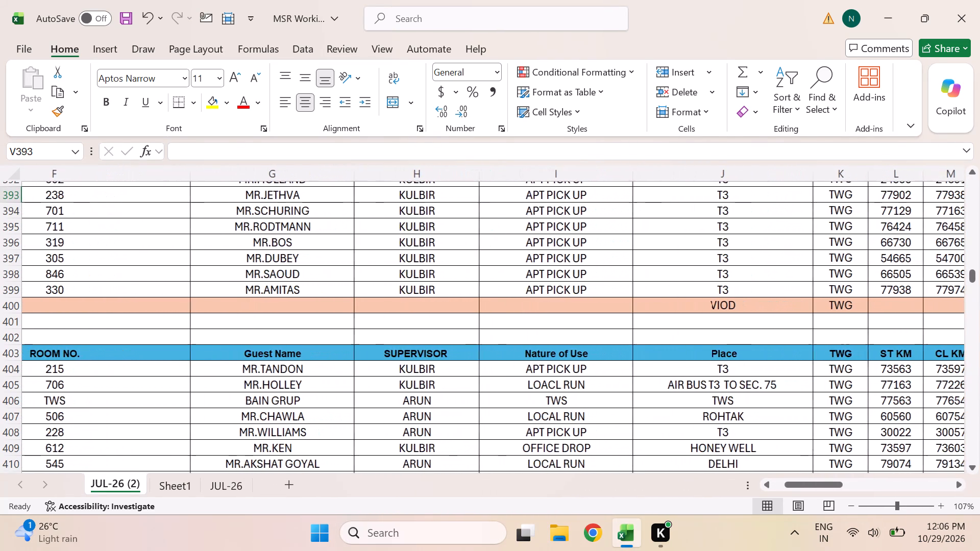
pyautogui.hscroll(-2, 270, 311)
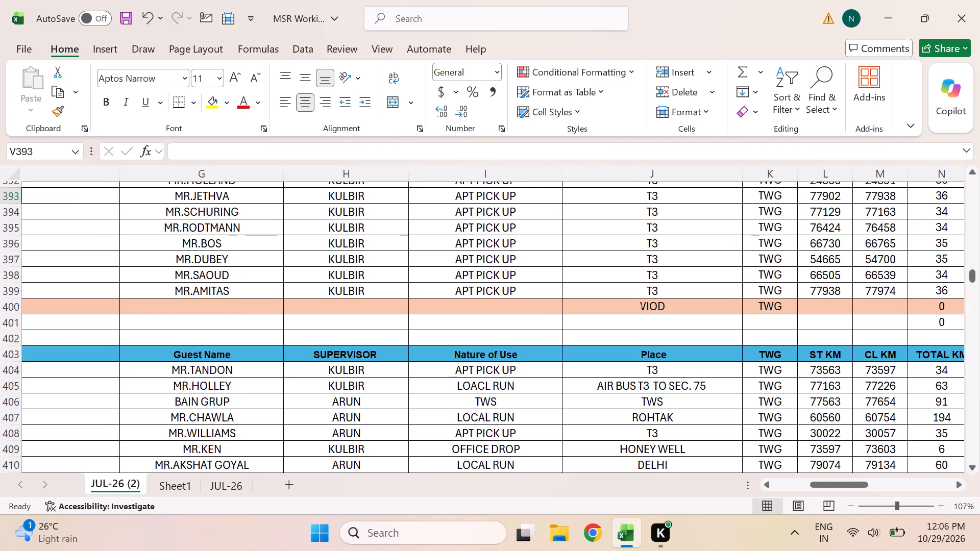
pyautogui.hscroll(-3, 270, 311)
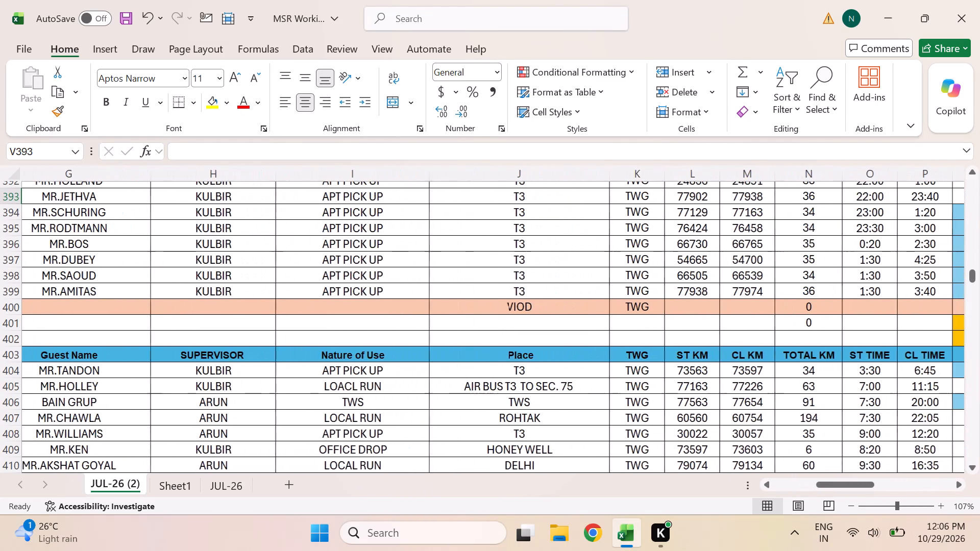
pyautogui.hscroll(-2, 270, 311)
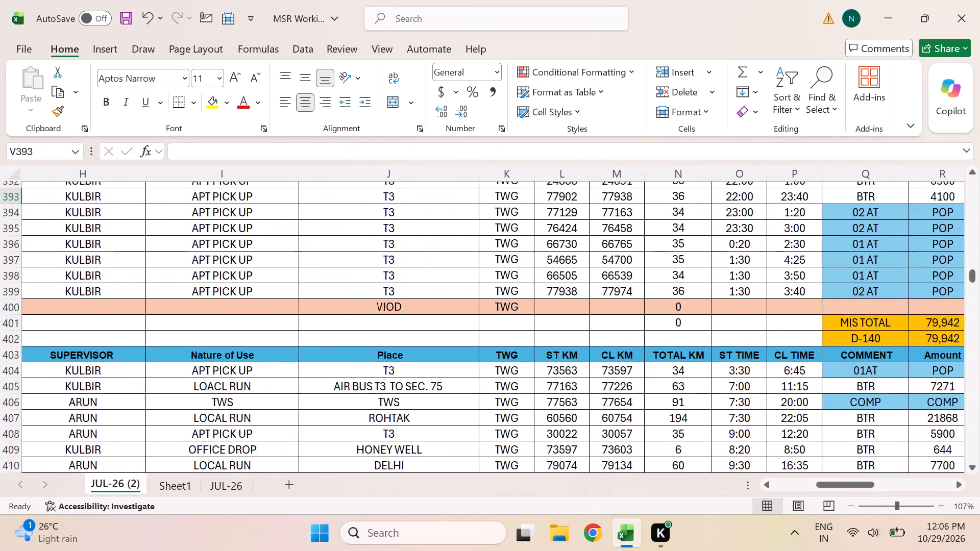
pyautogui.hscroll(-3, 270, 311)
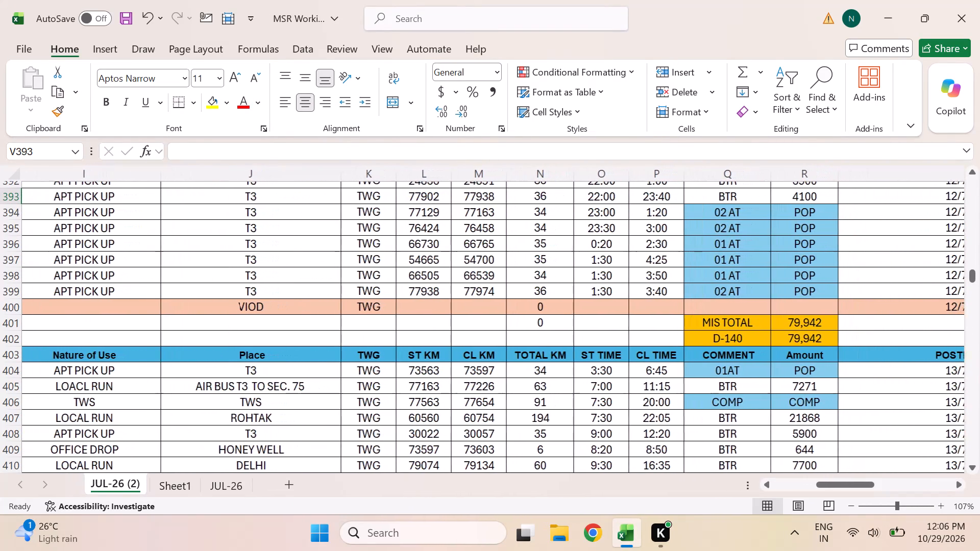
pyautogui.hscroll(-4, 270, 311)
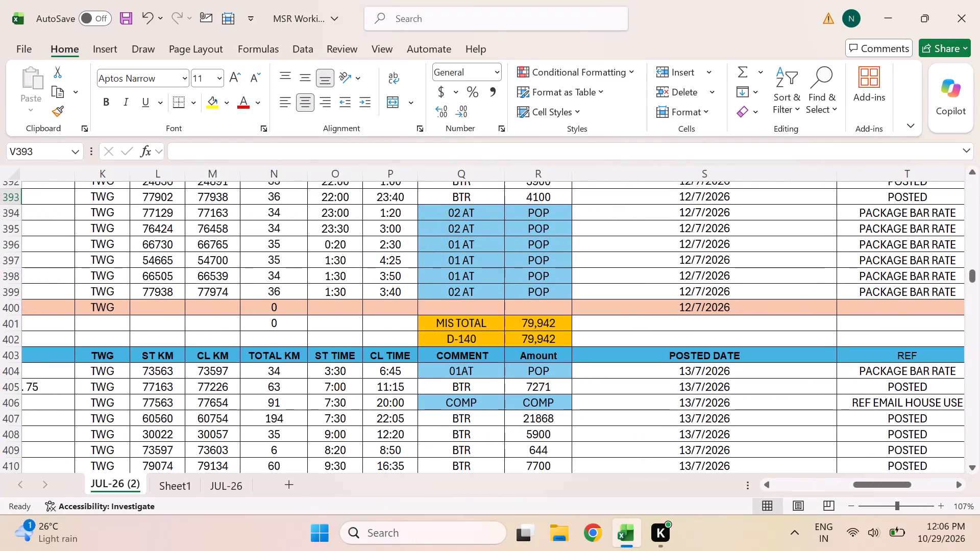
pyautogui.hscroll(-2, 270, 311)
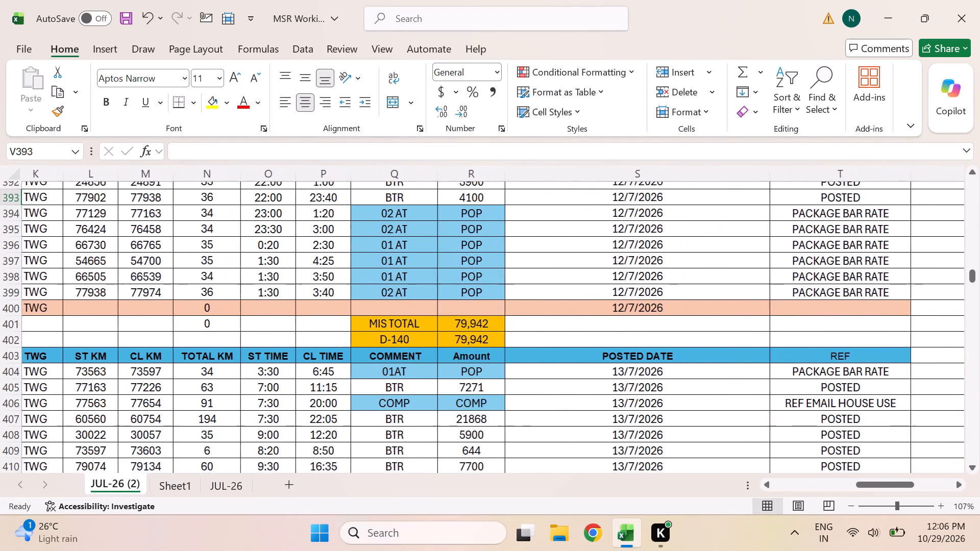
pyautogui.hscroll(-2, 270, 311)
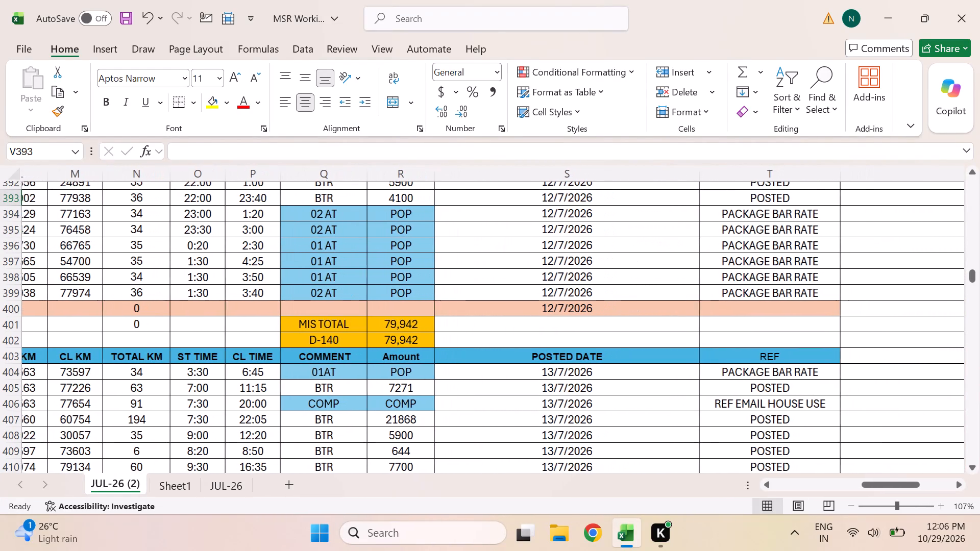
pyautogui.hscroll(-1, 270, 311)
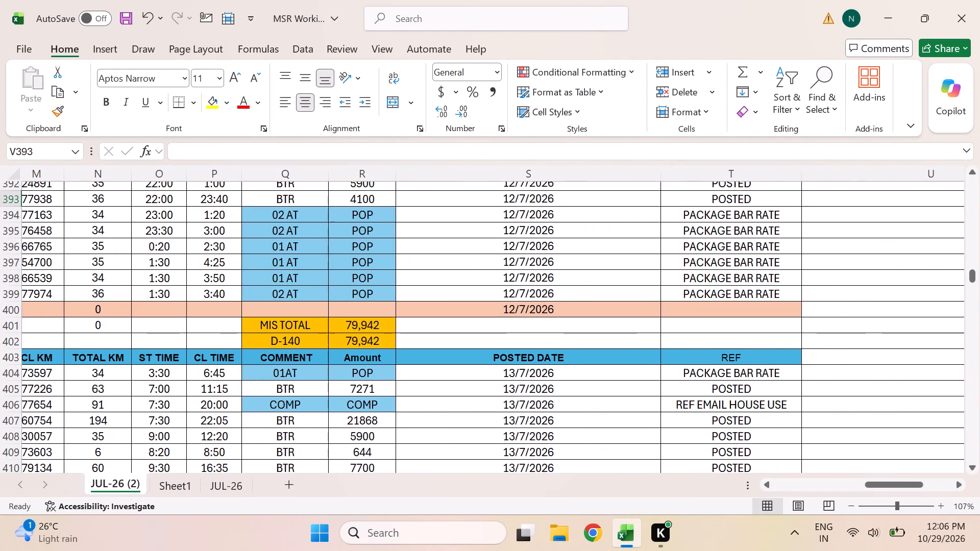
pyautogui.hscroll(-1, 385, 313)
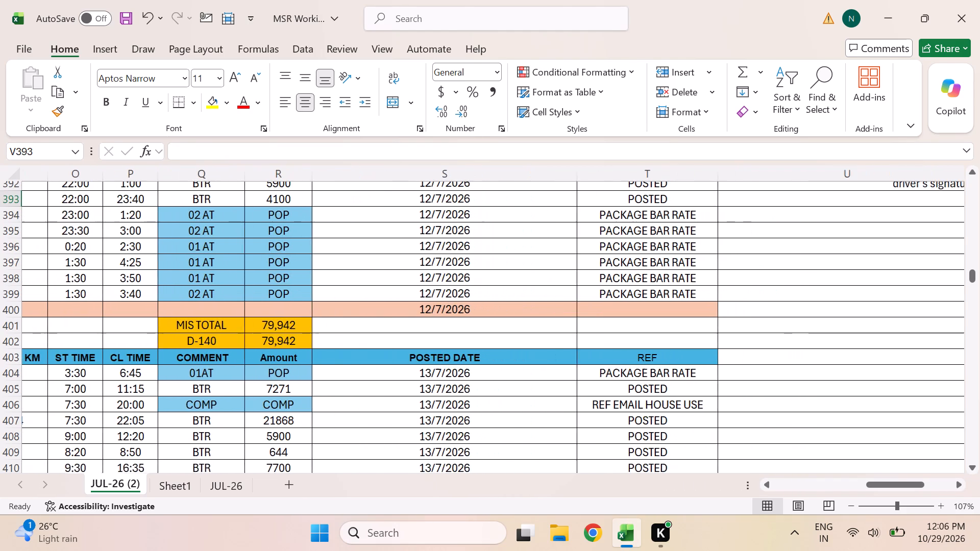
pyautogui.hscroll(-2, 385, 313)
pyautogui.write('dr')
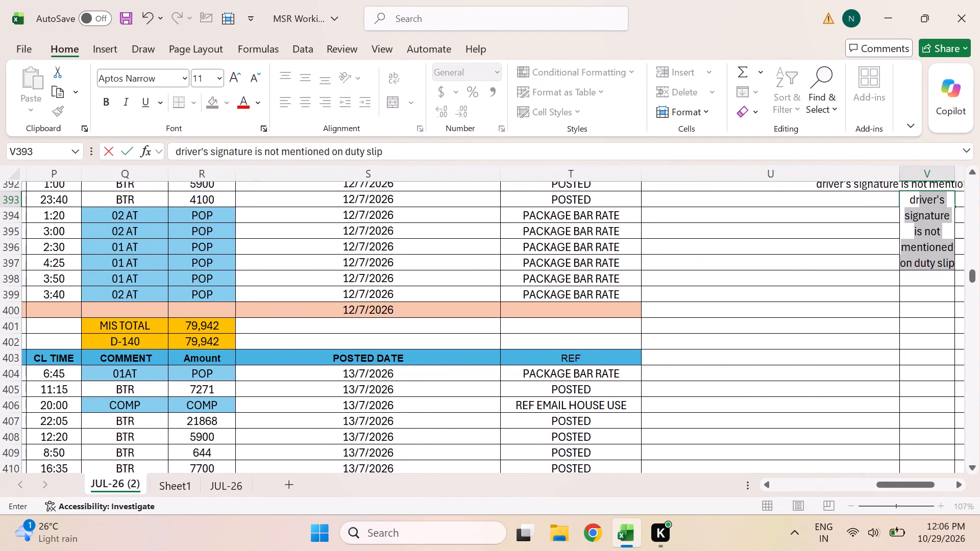
pyautogui.press('Return')
pyautogui.hscroll(1, 380, 313)
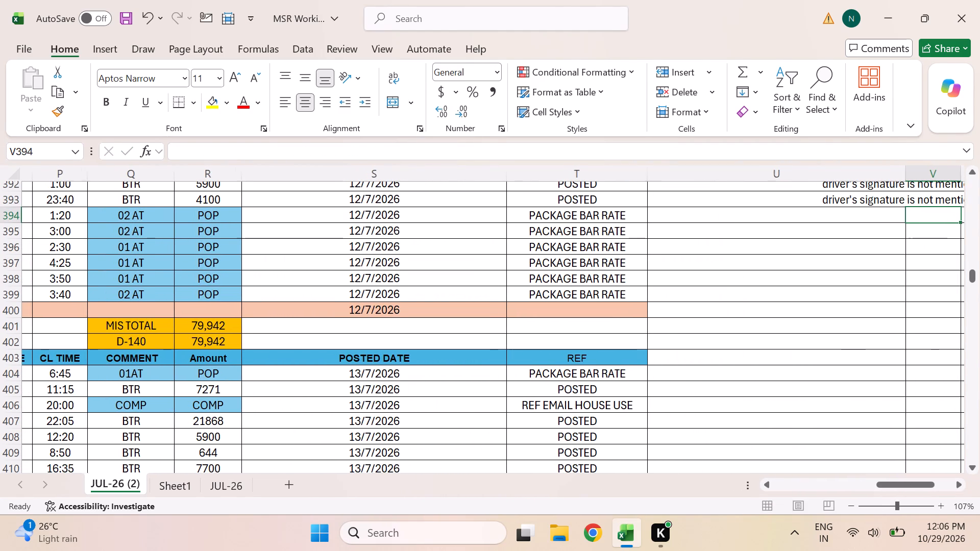
pyautogui.hscroll(1, 380, 313)
pyautogui.scroll(-1, 380, 313)
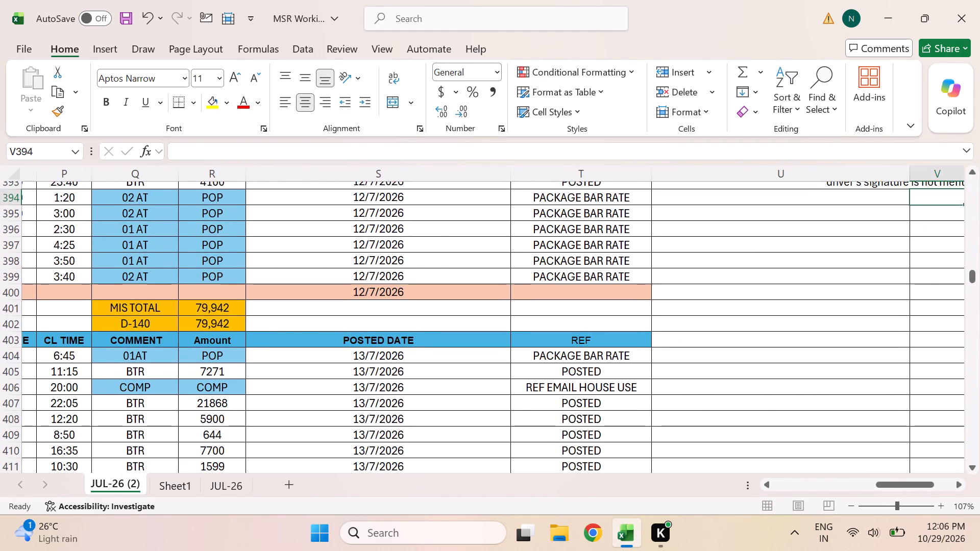
pyautogui.hscroll(11, 380, 313)
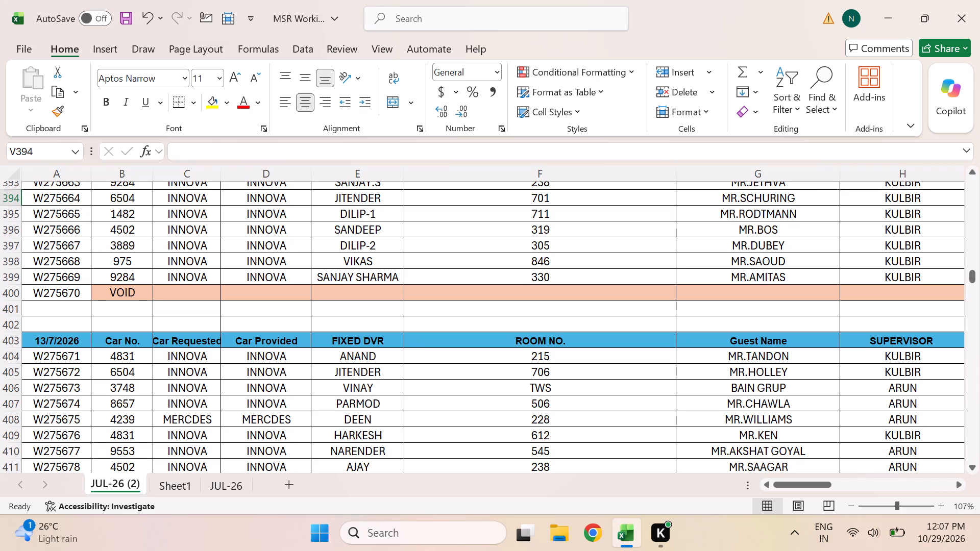
pyautogui.hscroll(-2, 198, 294)
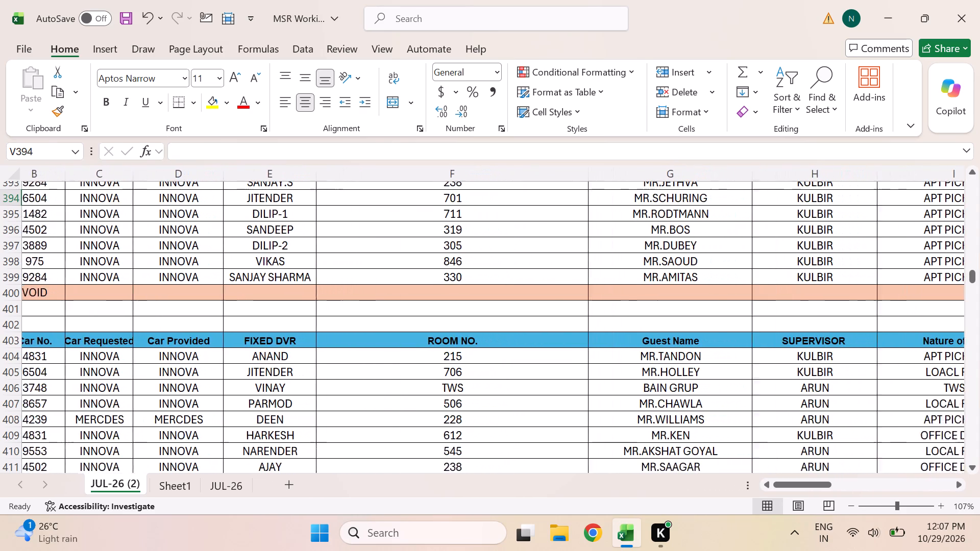
pyautogui.hscroll(-3, 198, 294)
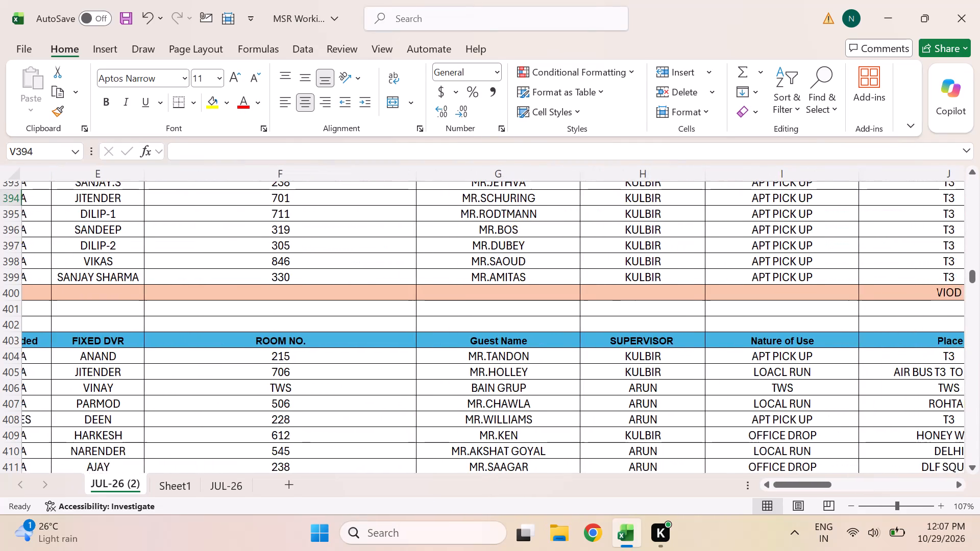
pyautogui.hscroll(-2, 198, 294)
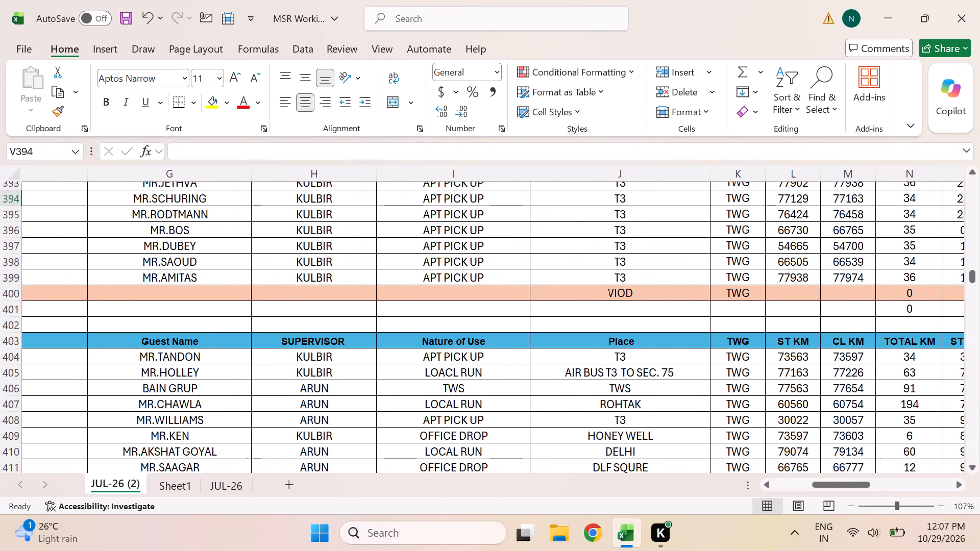
pyautogui.hscroll(-1, 181, 283)
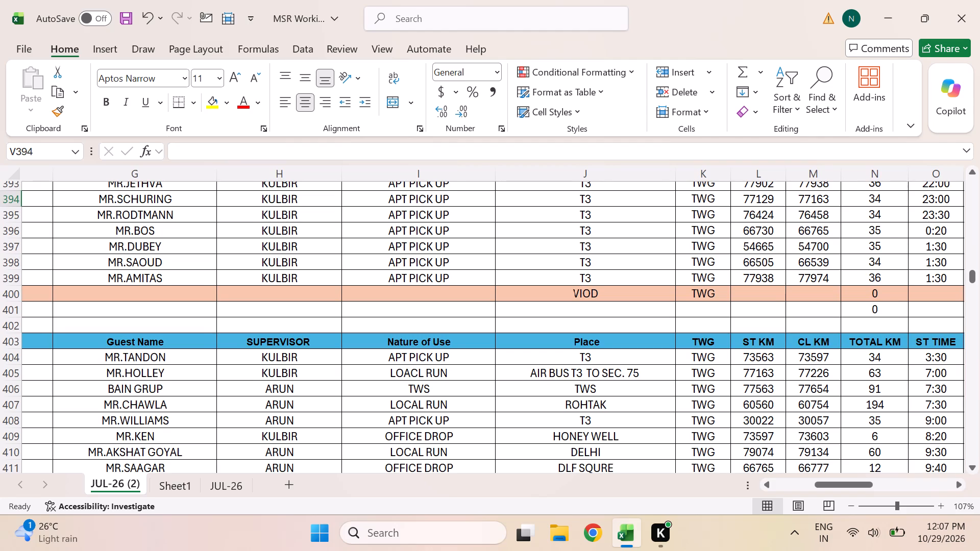
pyautogui.hscroll(-2, 181, 283)
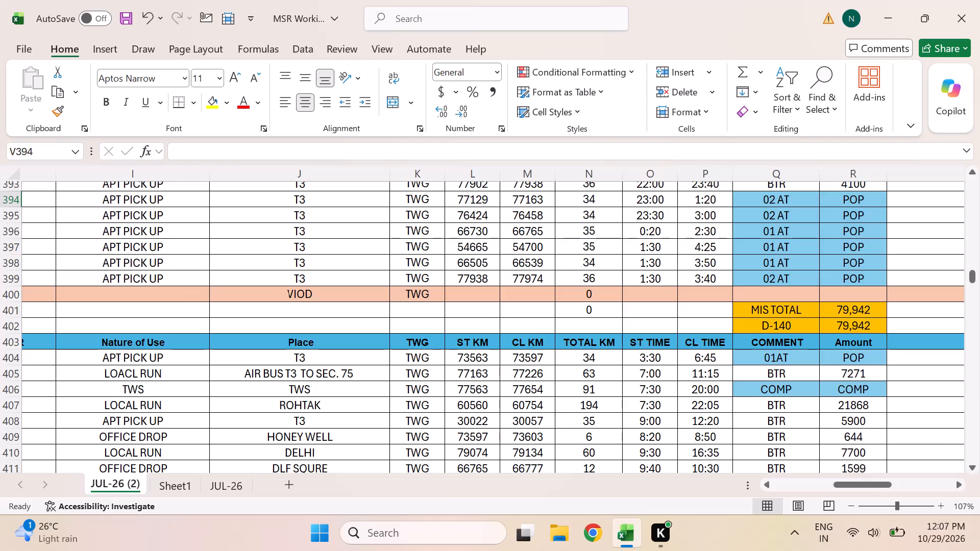
pyautogui.hscroll(-3, 181, 283)
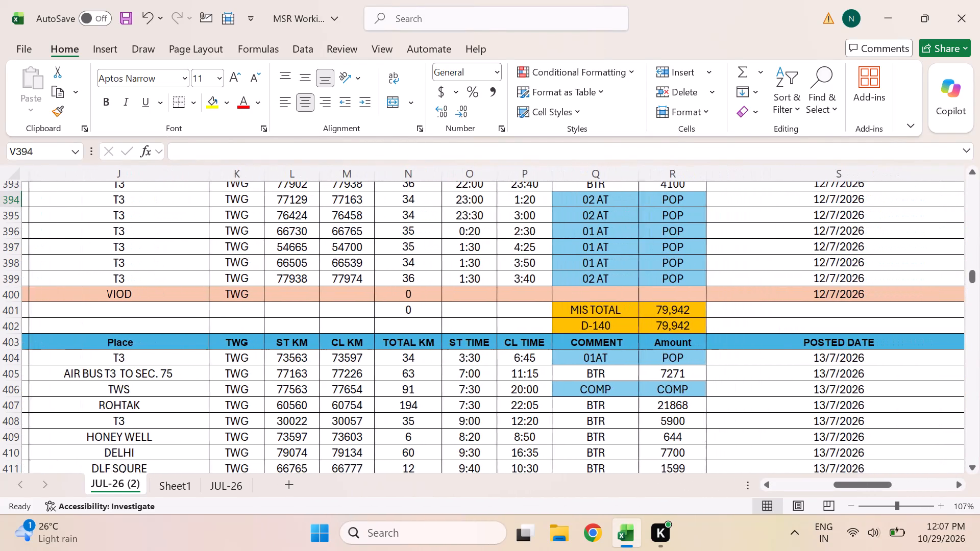
pyautogui.hscroll(-2, 181, 283)
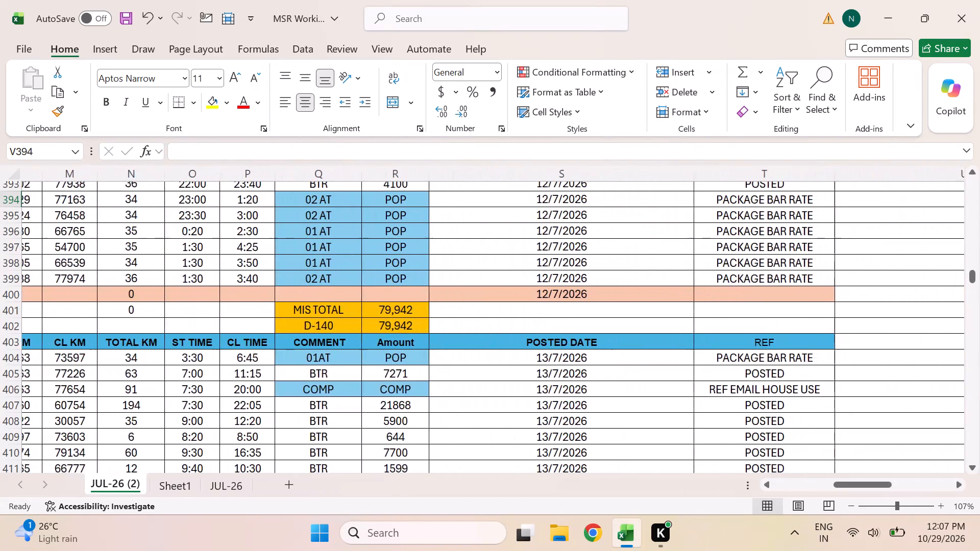
pyautogui.hscroll(-2, 181, 283)
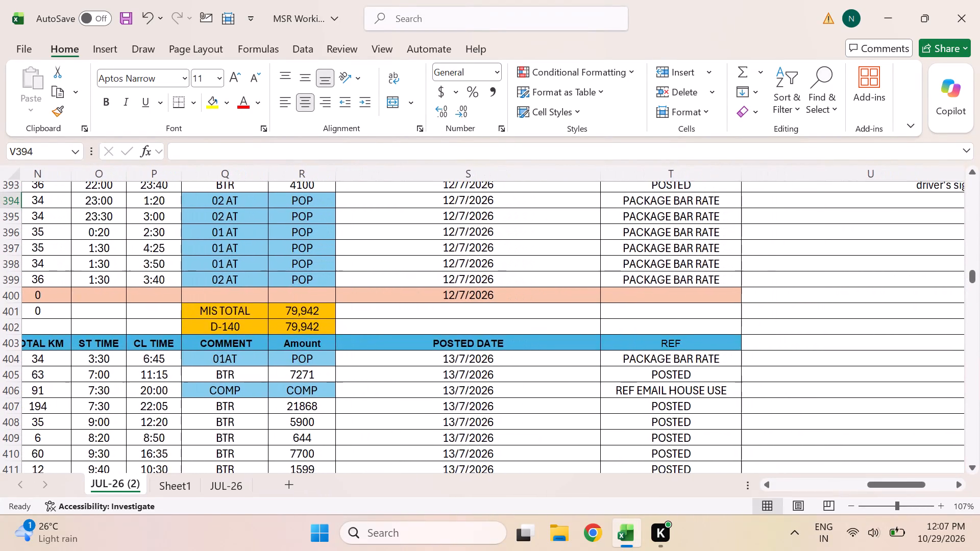
pyautogui.hscroll(-2, 181, 283)
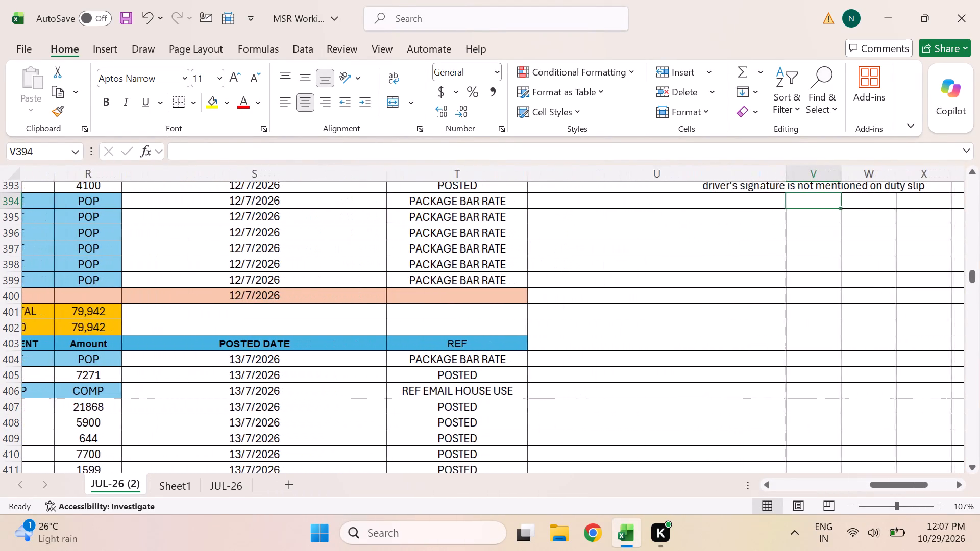
pyautogui.write('dr')
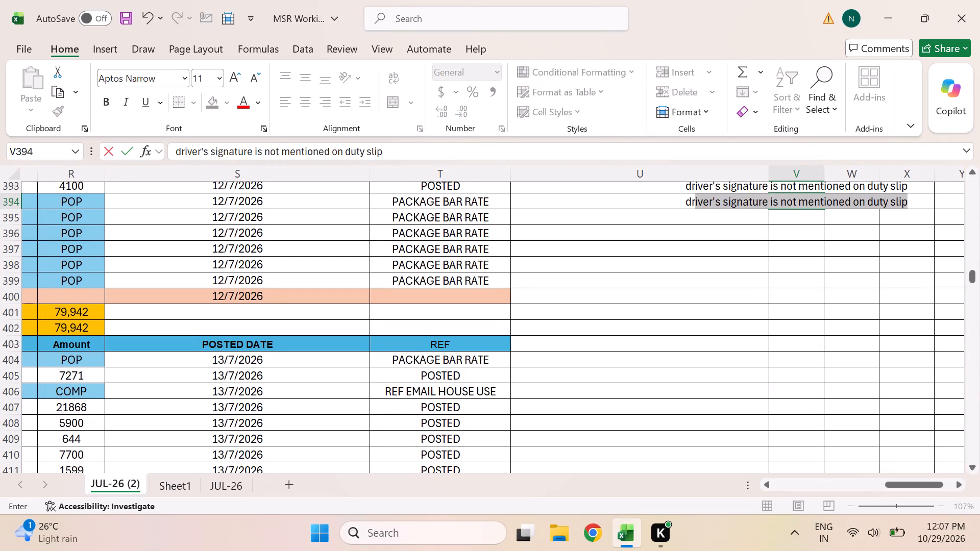
pyautogui.press('Return')
# Check the row 395 record for duty slip W275665 and enter the remark "driver's signature is not mentioned on duty slip" in cell V395.
pyautogui.hscroll(7, 192, 283)
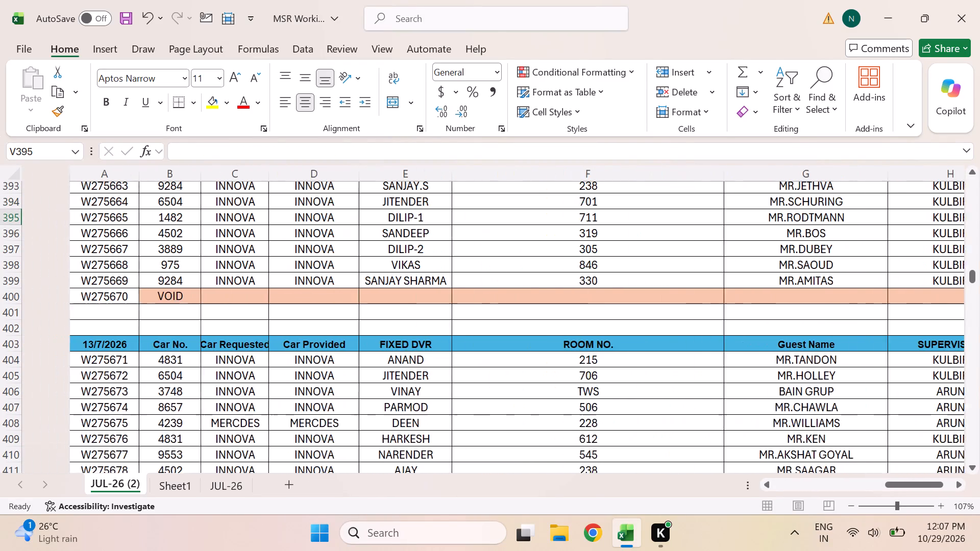
pyautogui.scroll(-1, 192, 283)
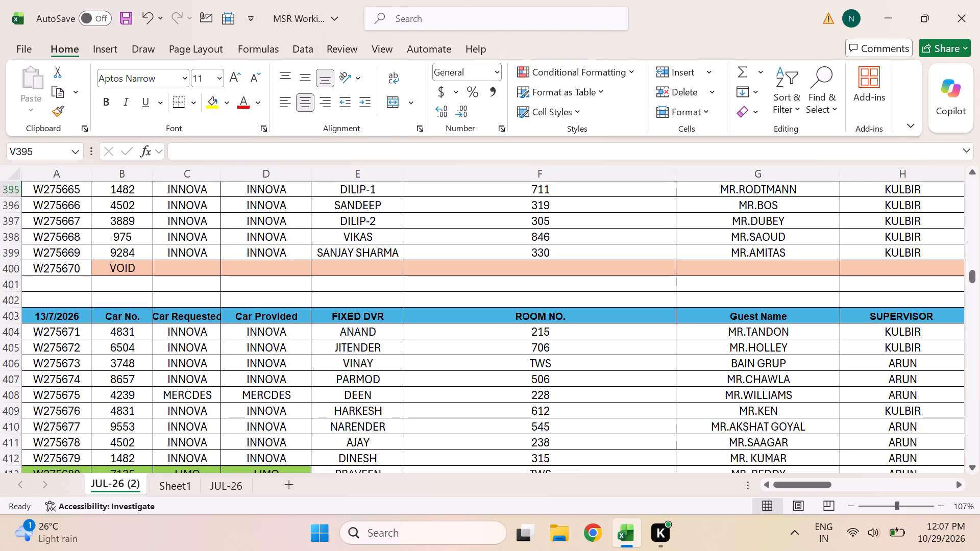
pyautogui.hscroll(-2, 192, 283)
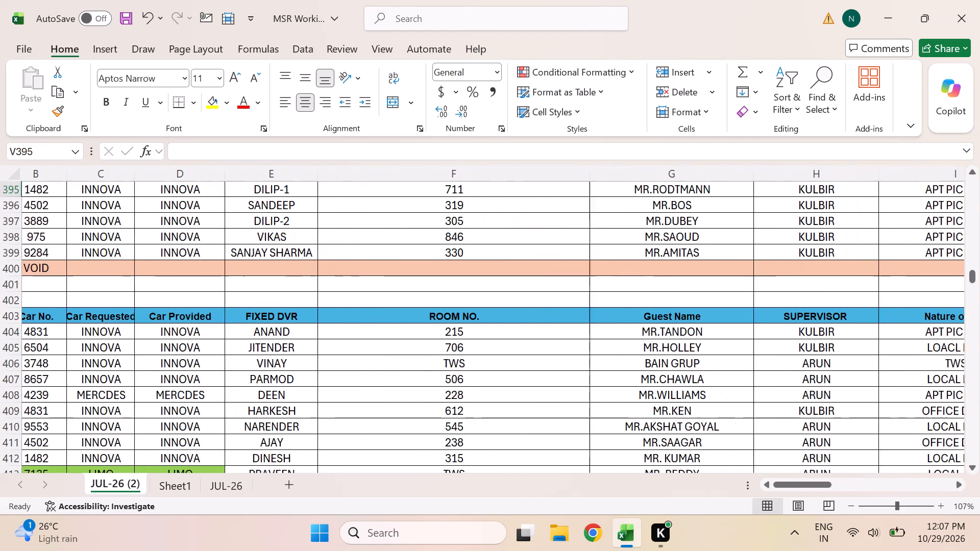
pyautogui.hscroll(-3, 192, 283)
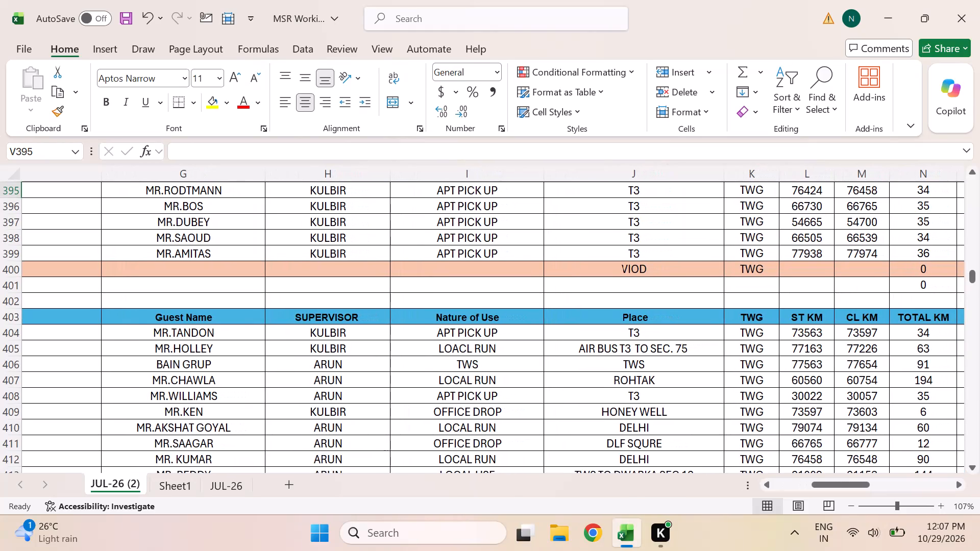
pyautogui.hscroll(-3, 192, 283)
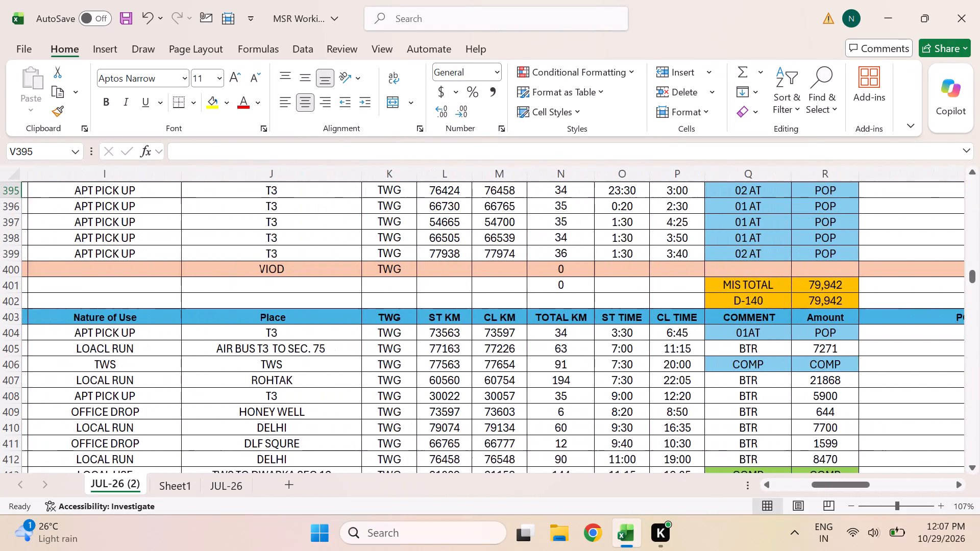
pyautogui.hscroll(-2, 192, 283)
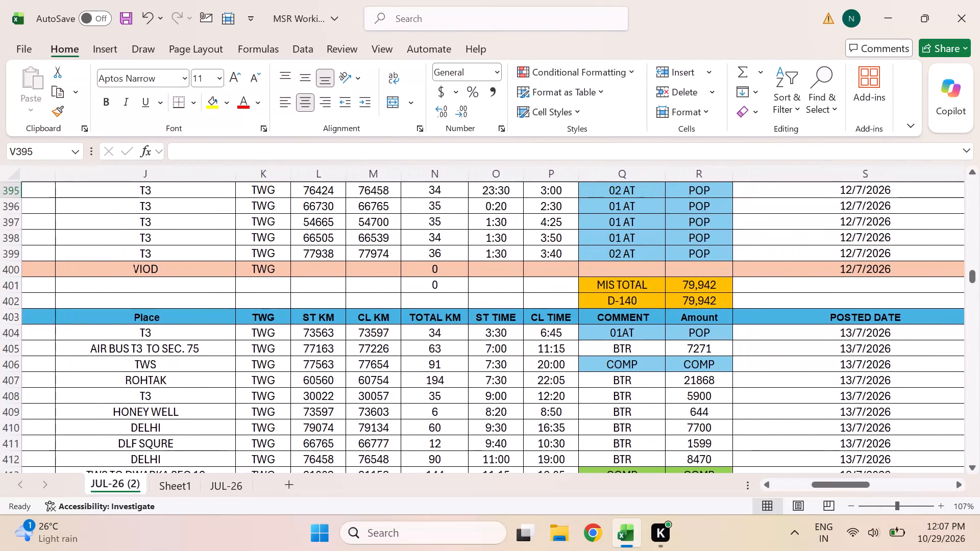
pyautogui.hscroll(-1, 192, 283)
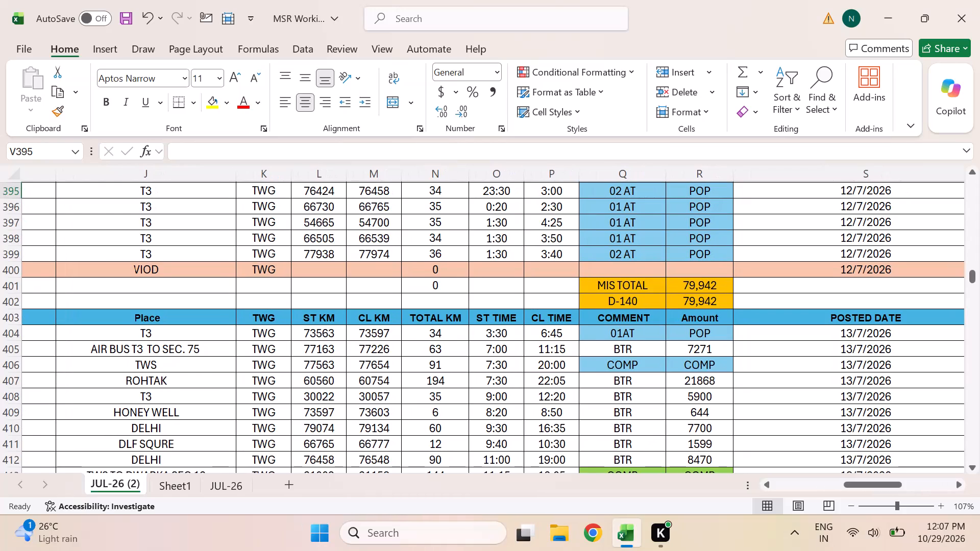
pyautogui.hscroll(-6, 192, 283)
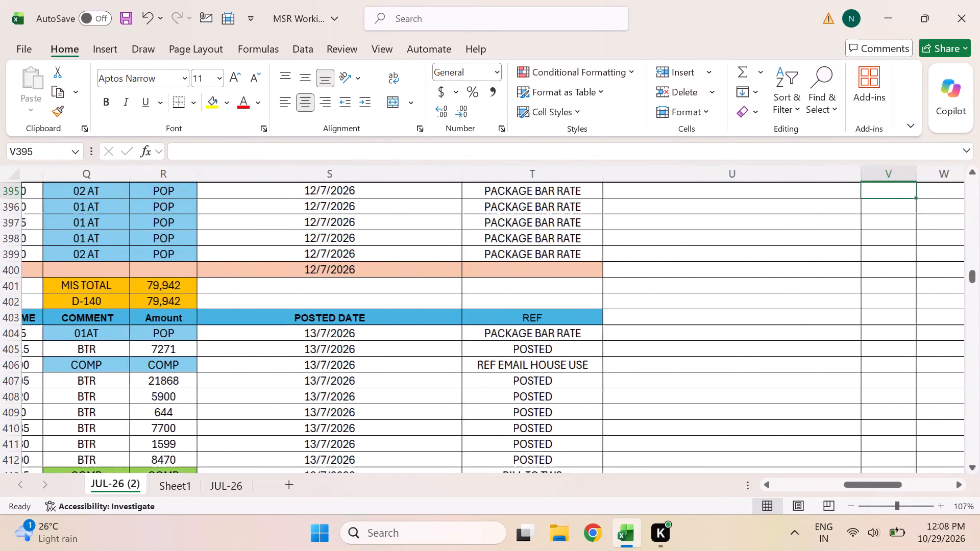
pyautogui.hscroll(-1, 192, 283)
pyautogui.write('dr')
pyautogui.press('Return')
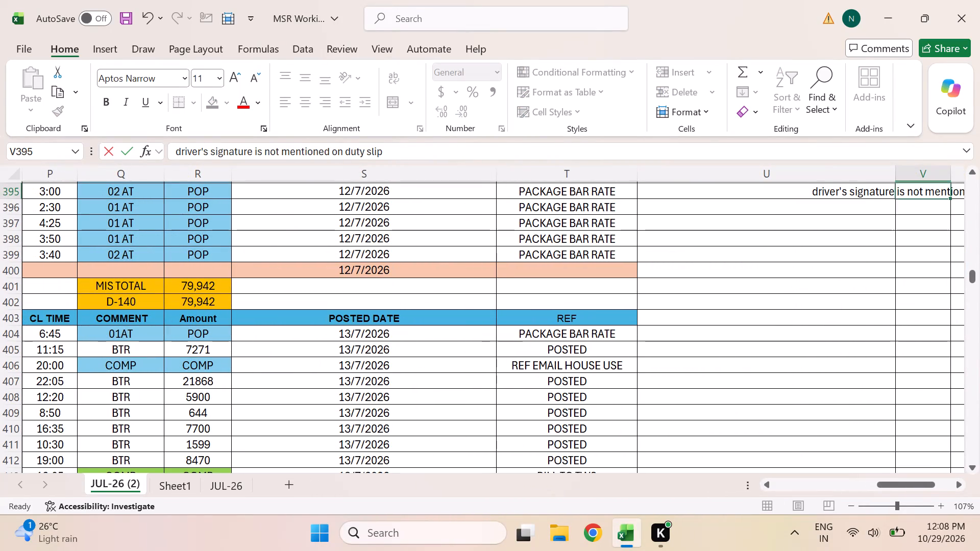
# Check the row 396 record for duty slip W275666 and enter the remark "driver's signature is not mentioned on duty slip" in cell V396.
pyautogui.hscroll(17, 75, 296)
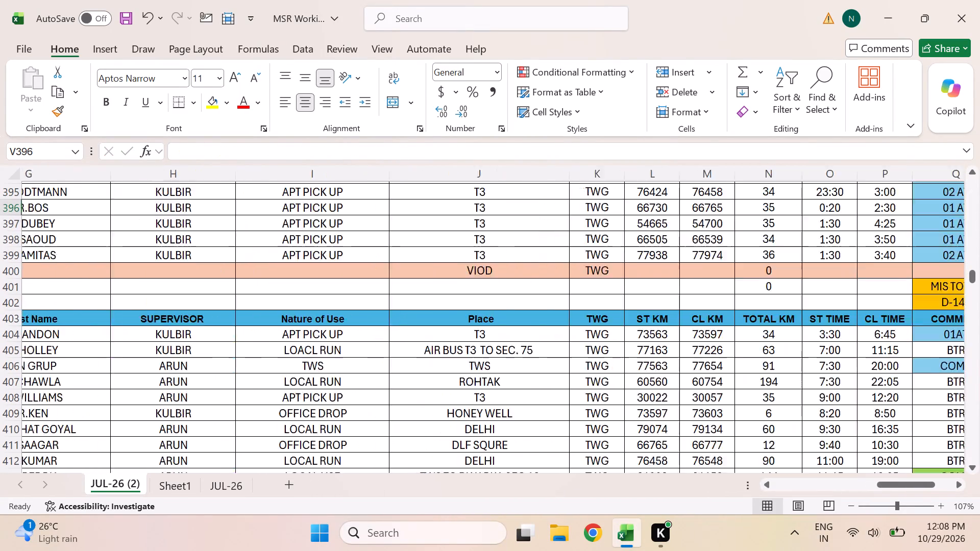
pyautogui.scroll(-2, 75, 296)
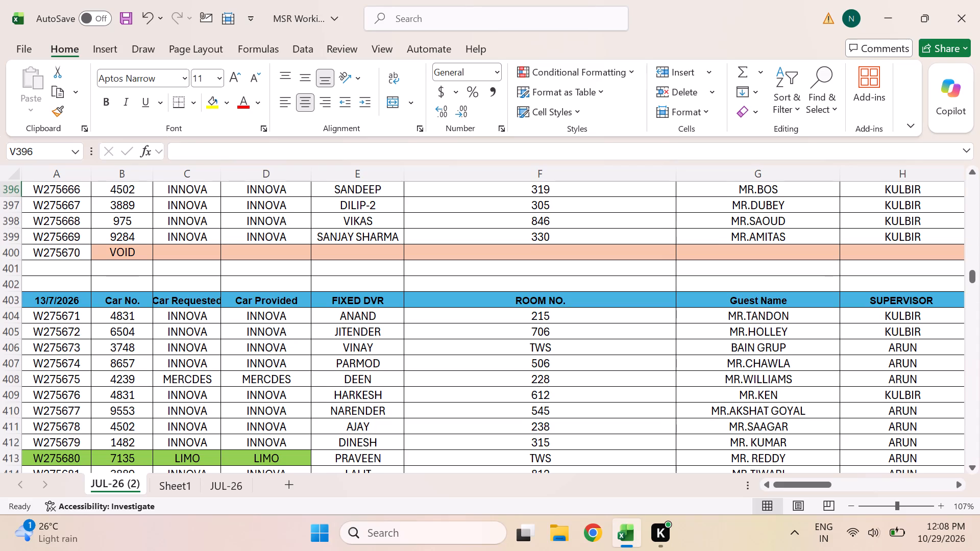
pyautogui.scroll(-1, 75, 296)
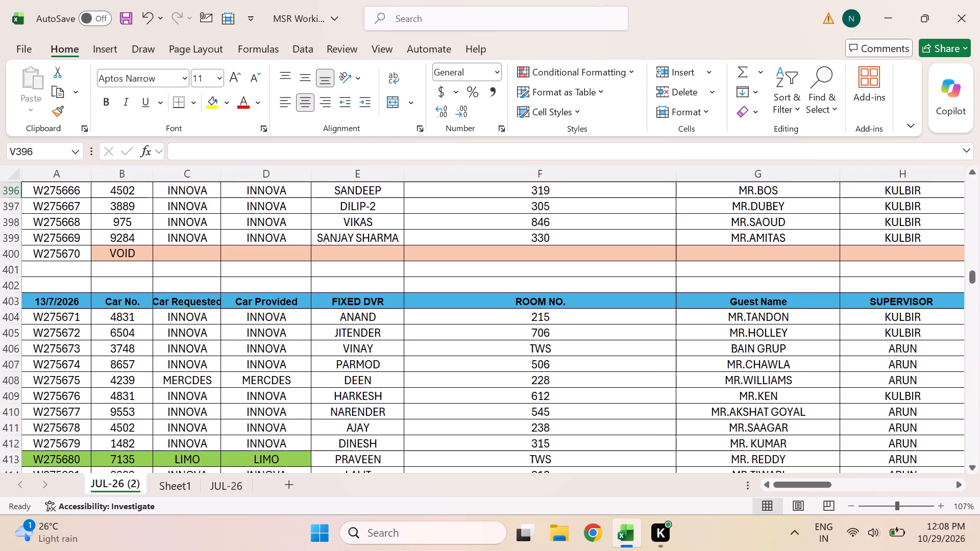
pyautogui.hscroll(-1, 75, 296)
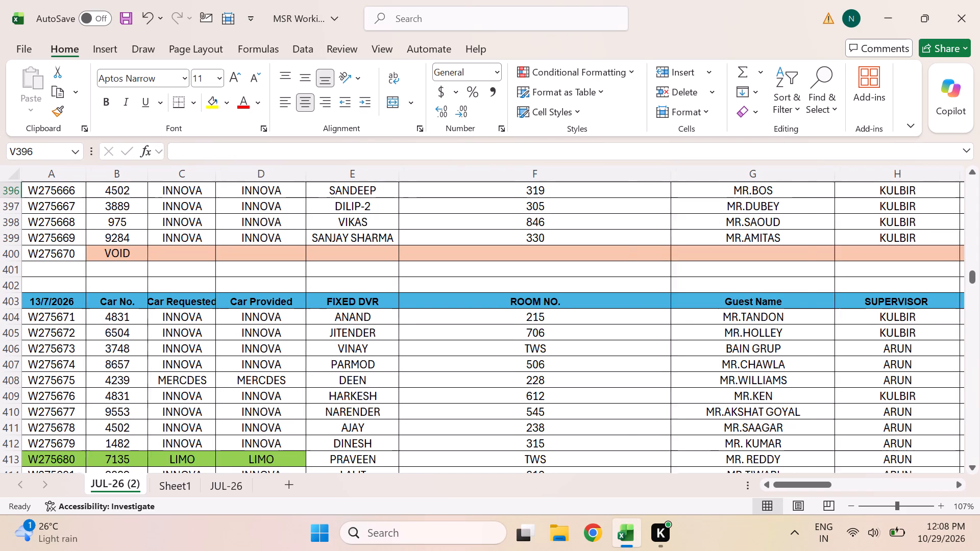
pyautogui.hscroll(-5, 75, 296)
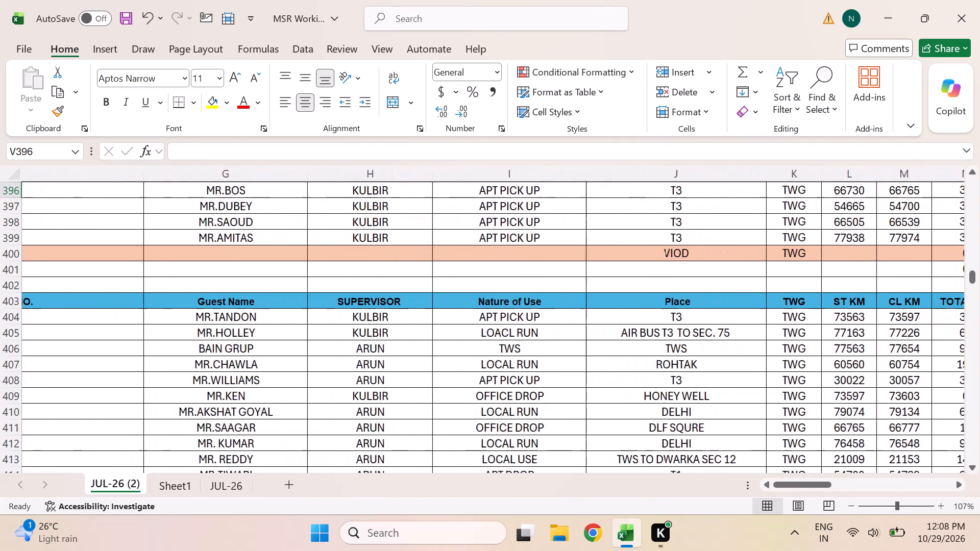
pyautogui.hscroll(-1, 75, 296)
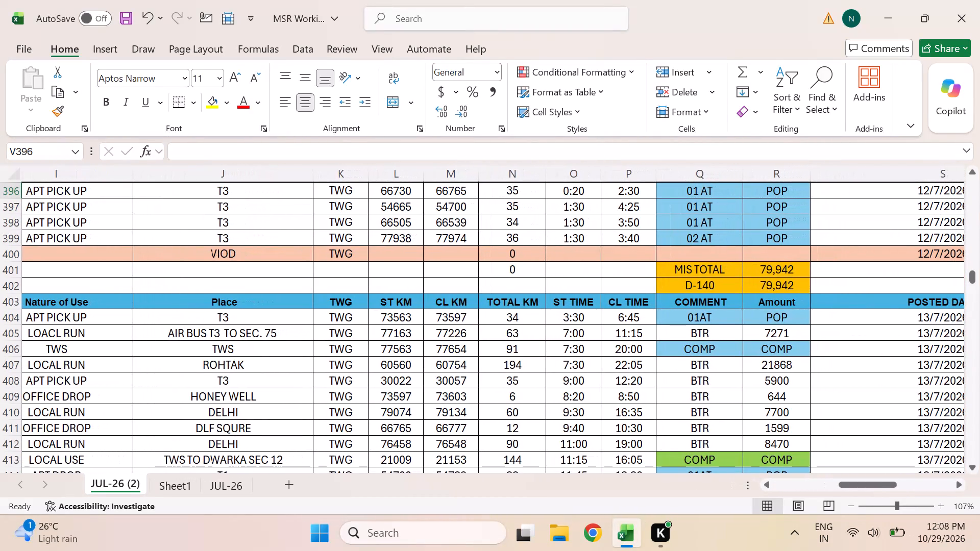
pyautogui.hscroll(-1, 75, 296)
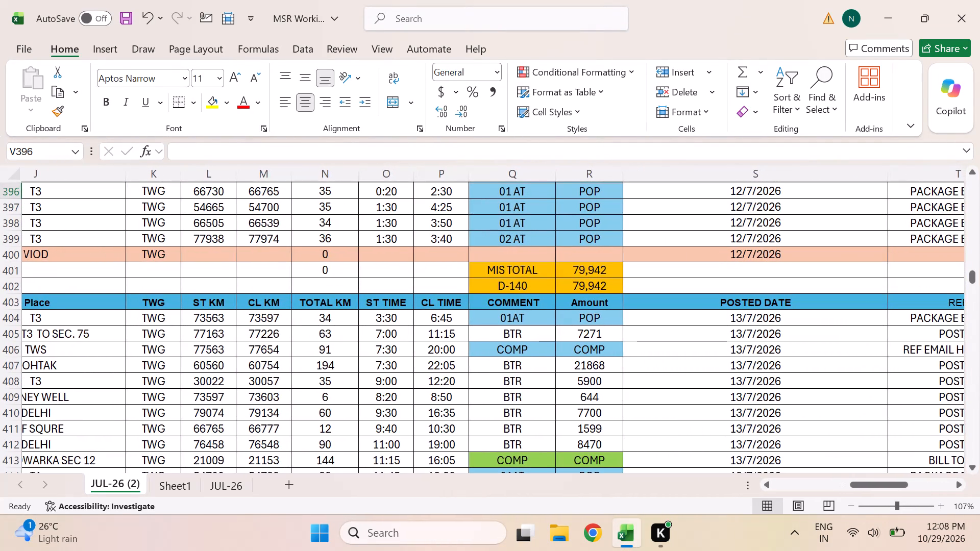
pyautogui.hscroll(-1, 75, 296)
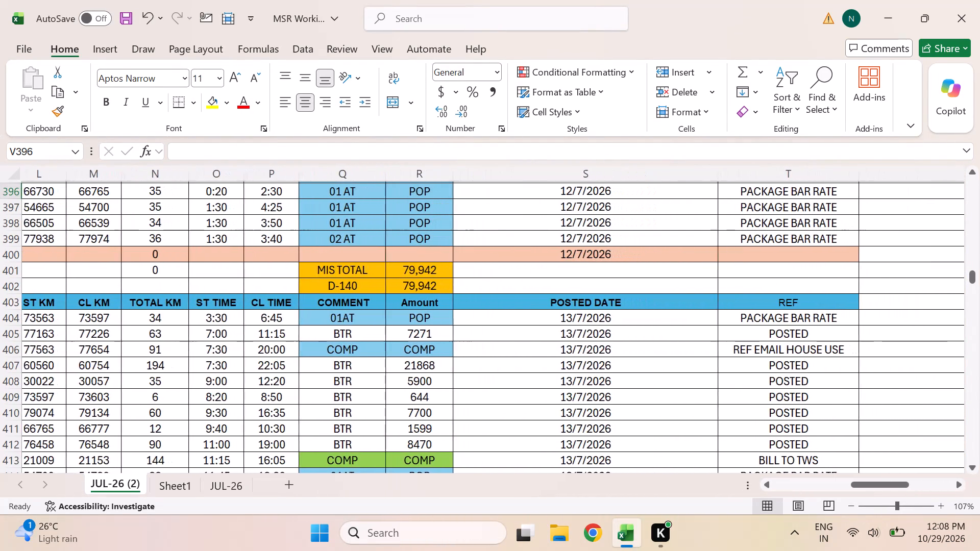
pyautogui.hscroll(-3, 75, 296)
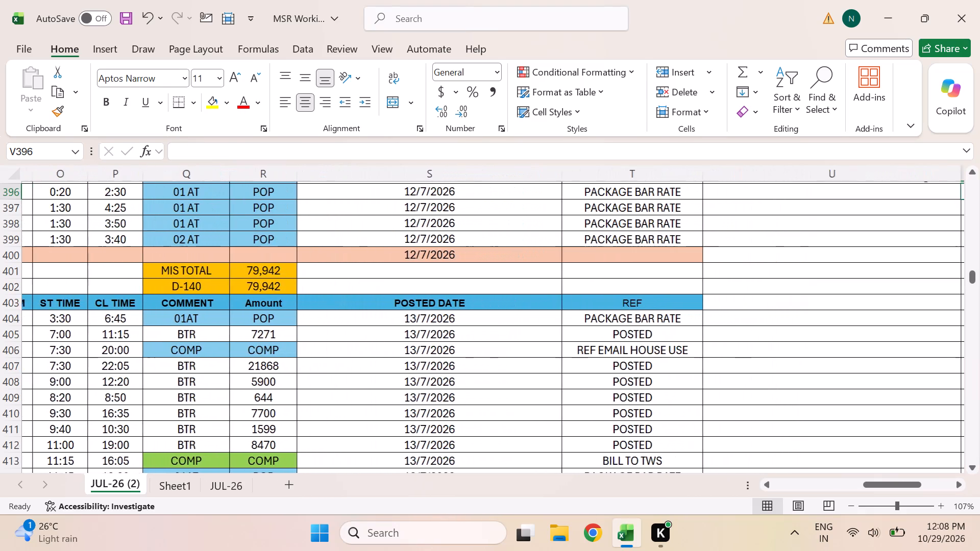
pyautogui.hscroll(-2, 75, 296)
pyautogui.write('dr')
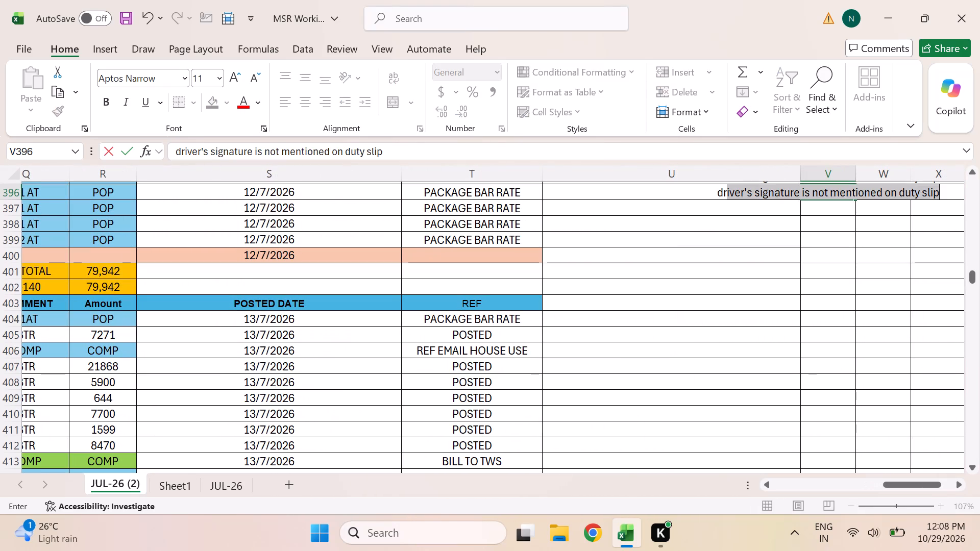
pyautogui.press('Return')
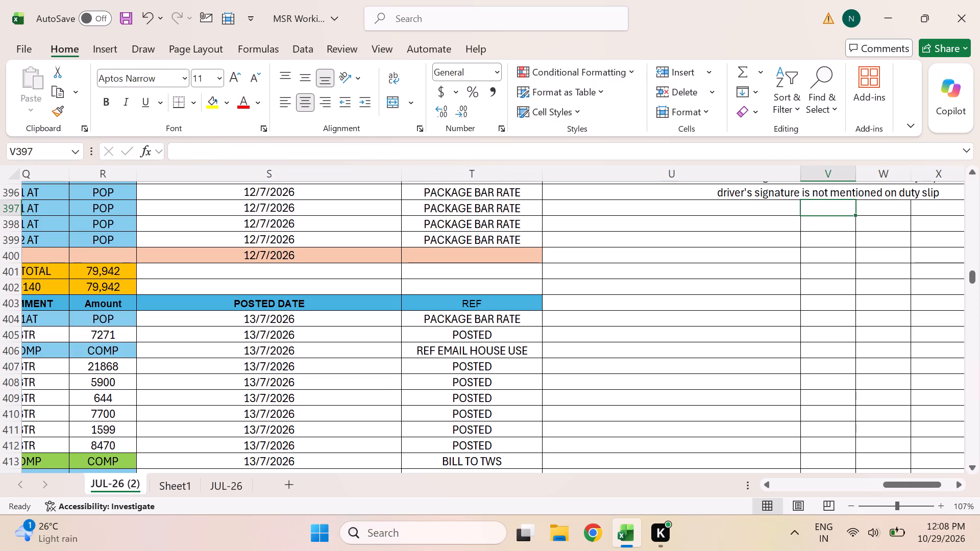
pyautogui.hscroll(7, 131, 279)
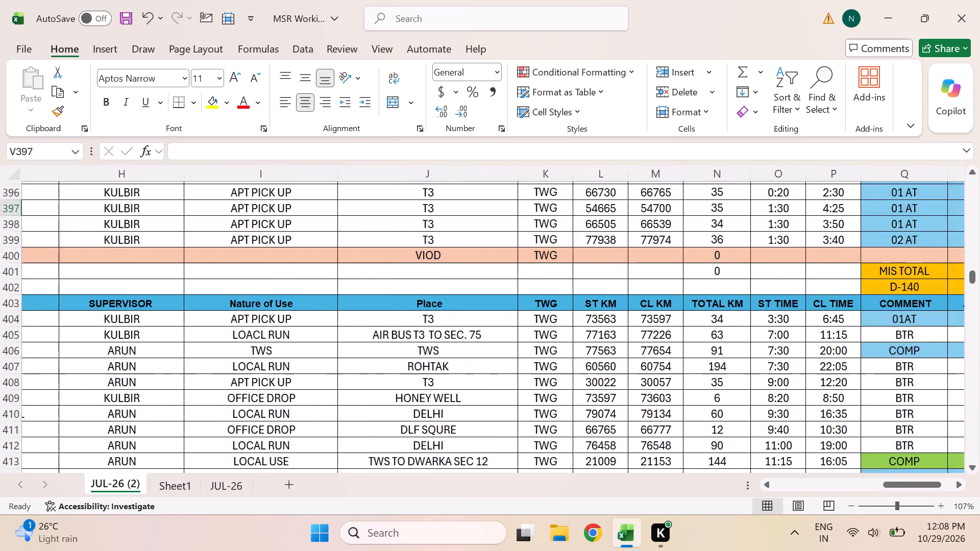
pyautogui.scroll(-1, 131, 279)
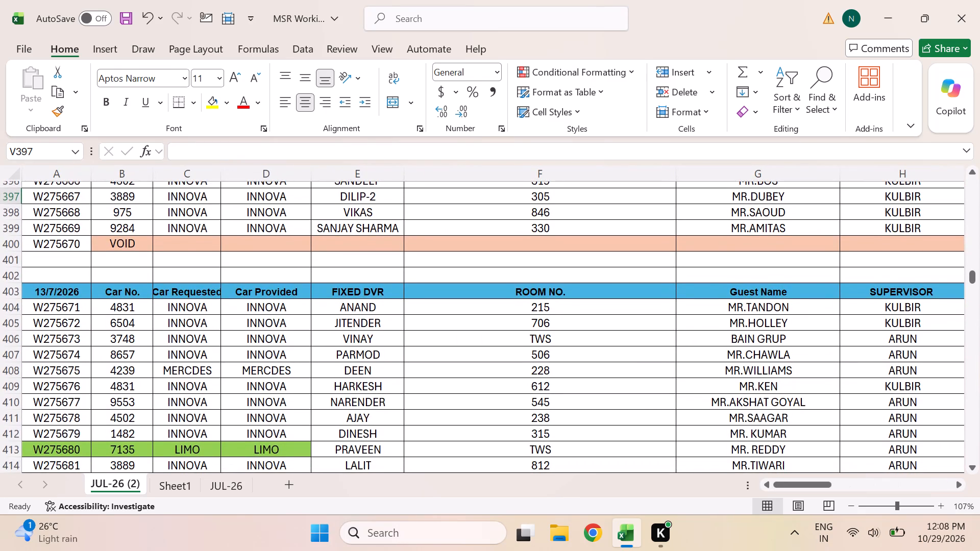
pyautogui.scroll(-1, 131, 279)
pyautogui.hscroll(-1, 131, 279)
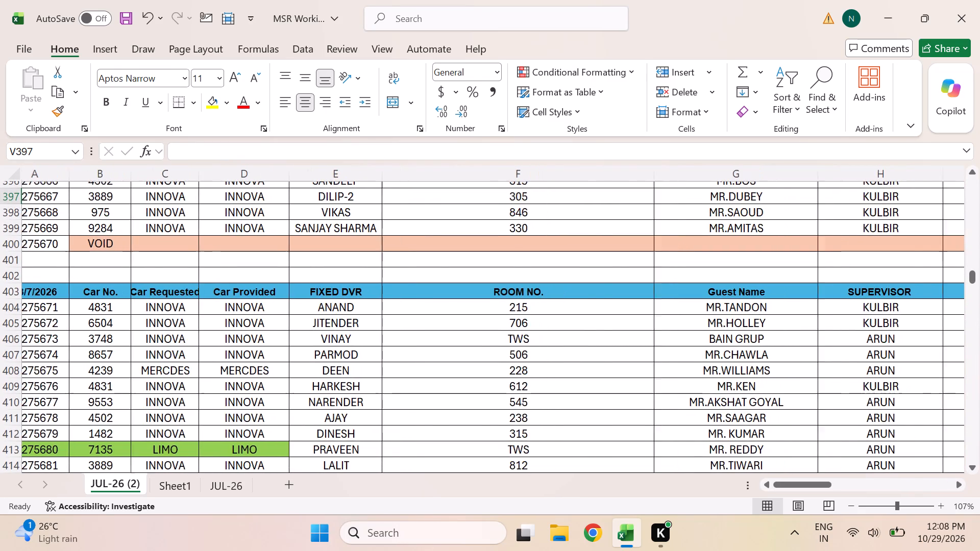
pyautogui.hscroll(-2, 131, 279)
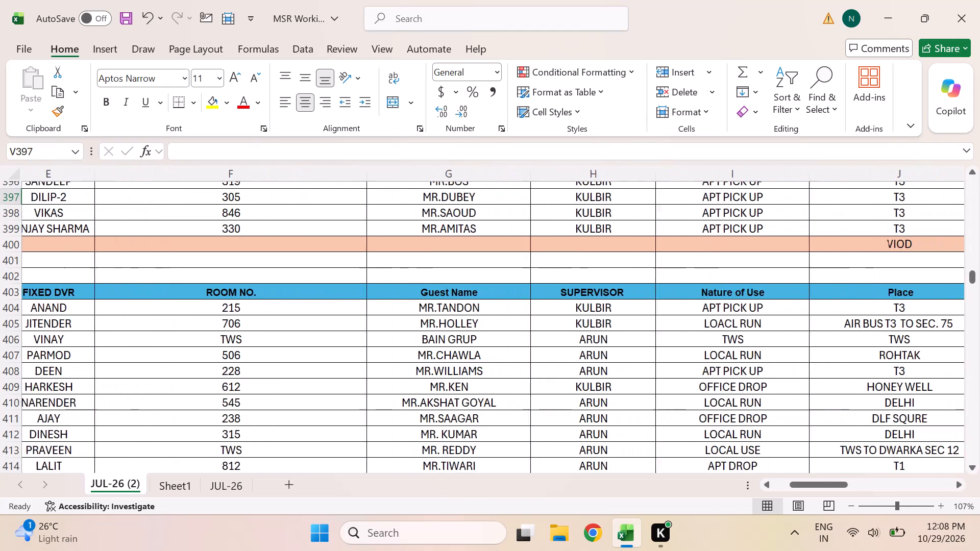
pyautogui.hscroll(-3, 131, 279)
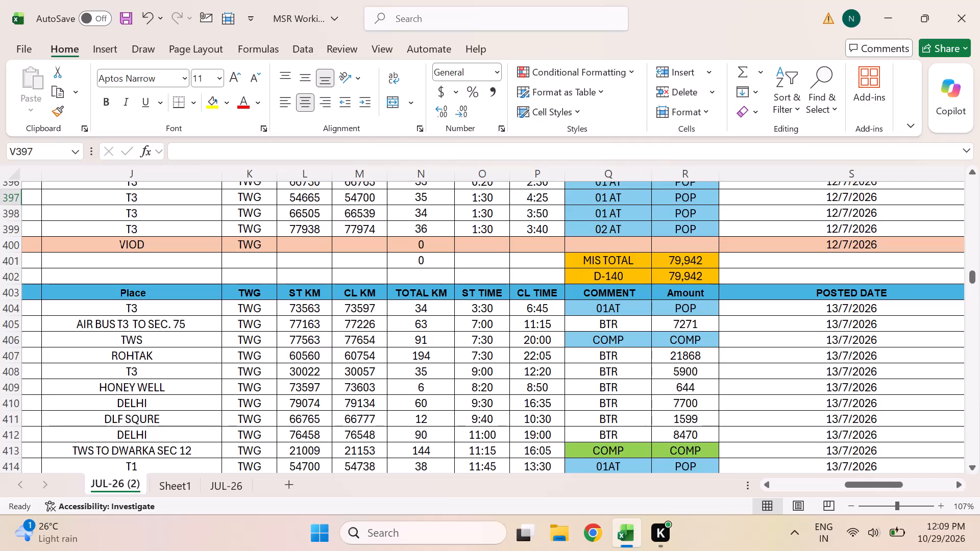
pyautogui.hscroll(-4, 131, 279)
pyautogui.write('dr')
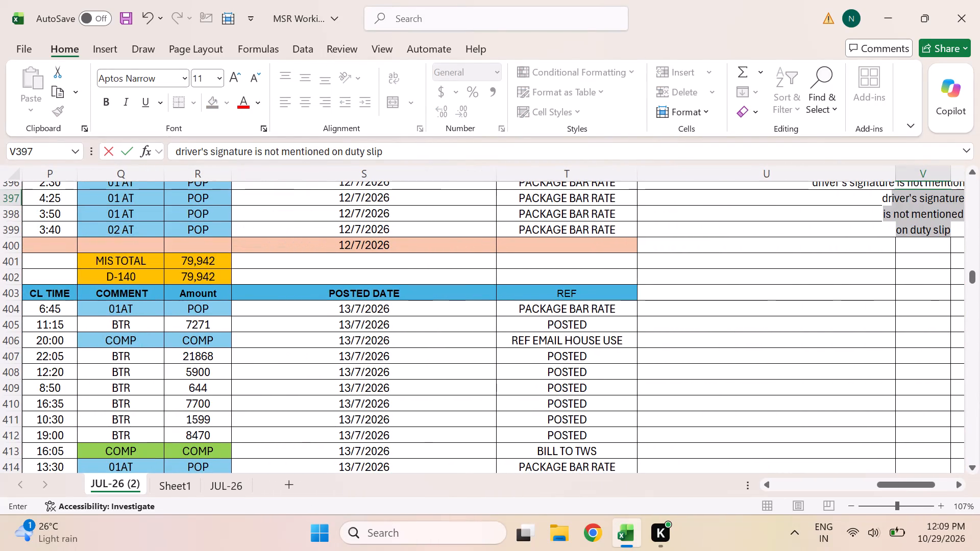
pyautogui.press('Return')
pyautogui.hscroll(10, 179, 280)
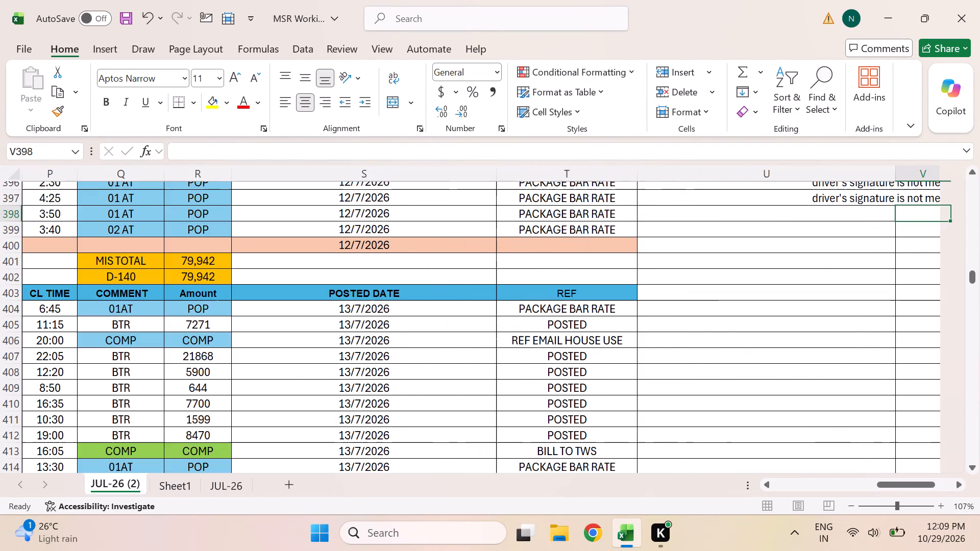
pyautogui.hscroll(10, 179, 280)
pyautogui.scroll(-1, 179, 280)
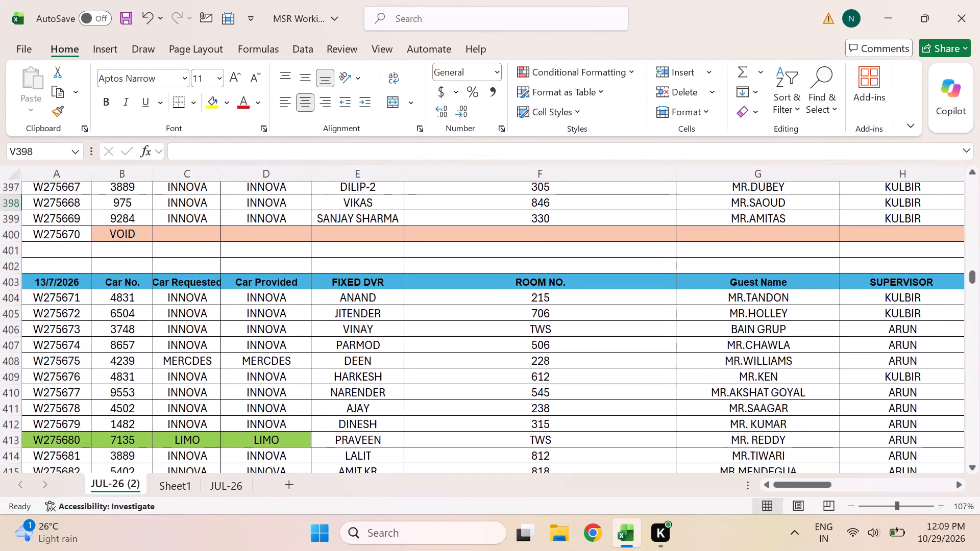
pyautogui.scroll(-1, 179, 280)
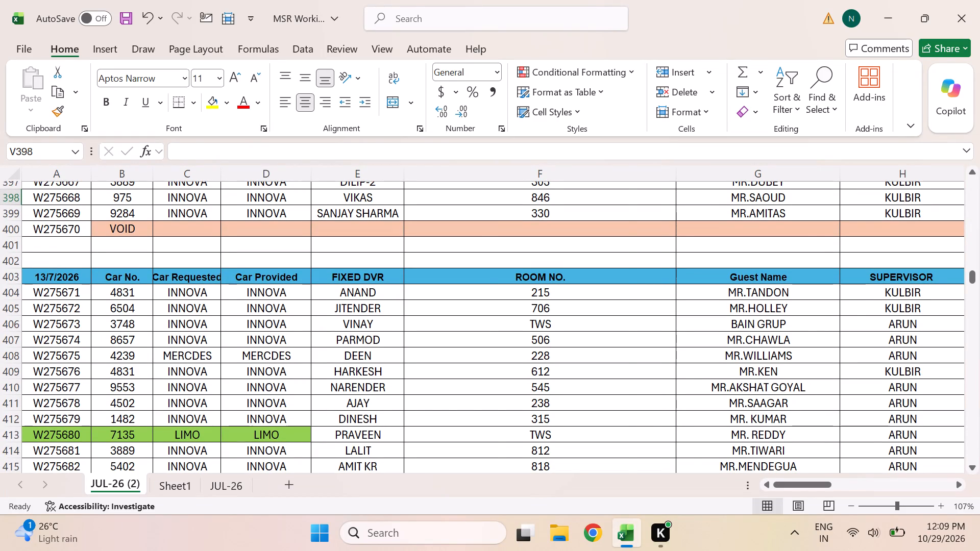
pyautogui.hscroll(-5, 585, 253)
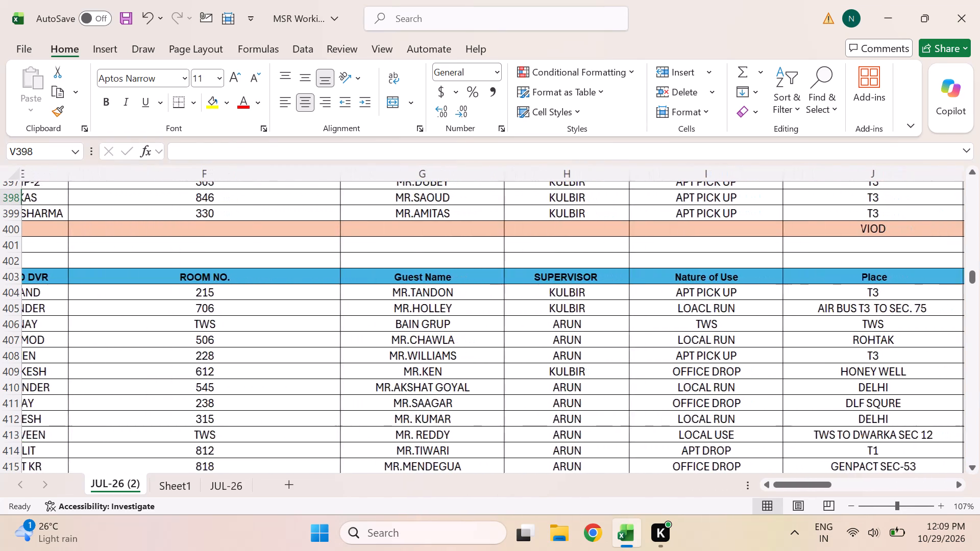
pyautogui.hscroll(-4, 585, 253)
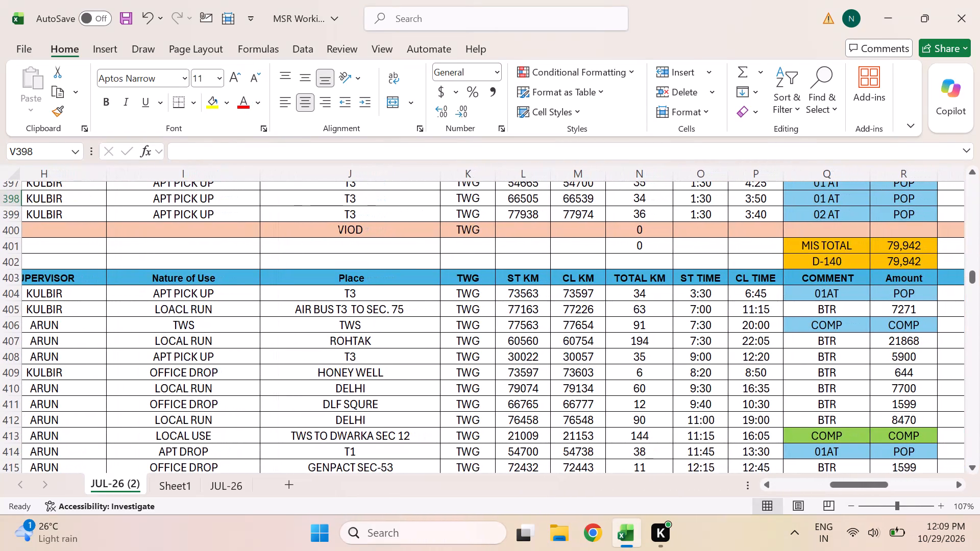
pyautogui.hscroll(-3, 585, 253)
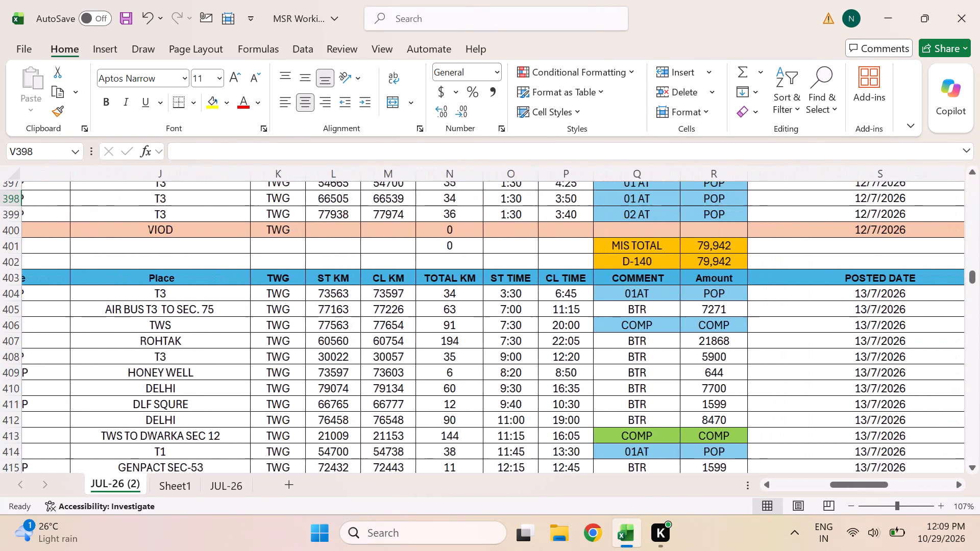
pyautogui.hscroll(-3, 585, 253)
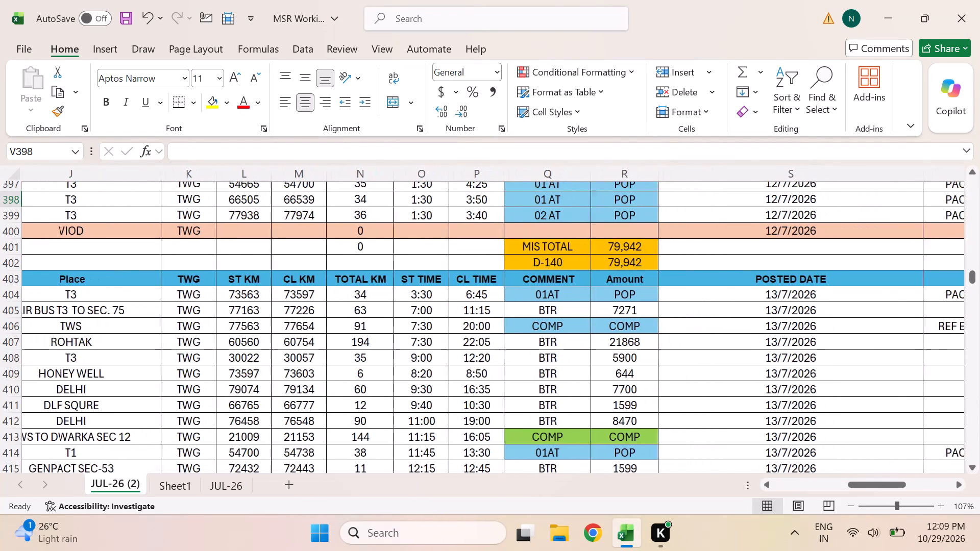
pyautogui.hscroll(-2, 585, 253)
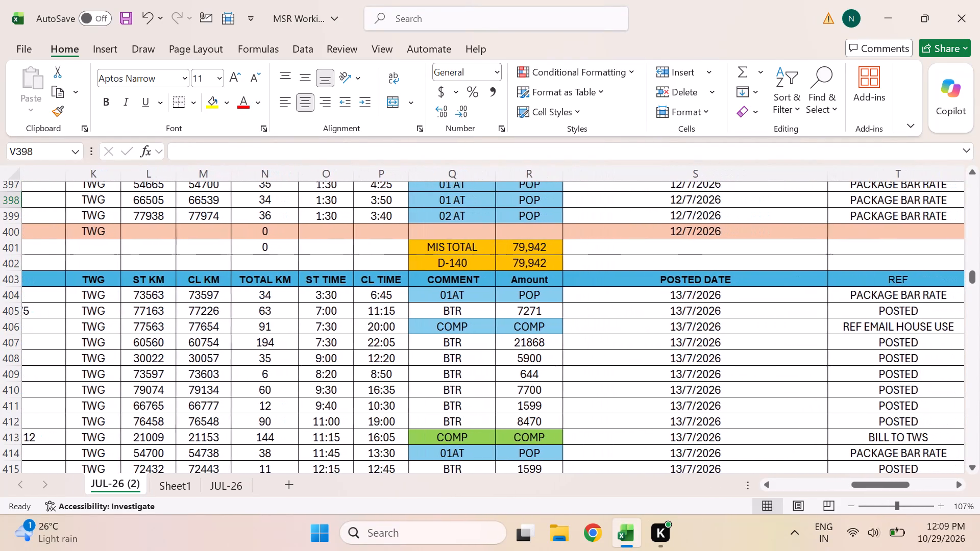
pyautogui.hscroll(-3, 585, 253)
pyautogui.write('dr')
pyautogui.press('Return')
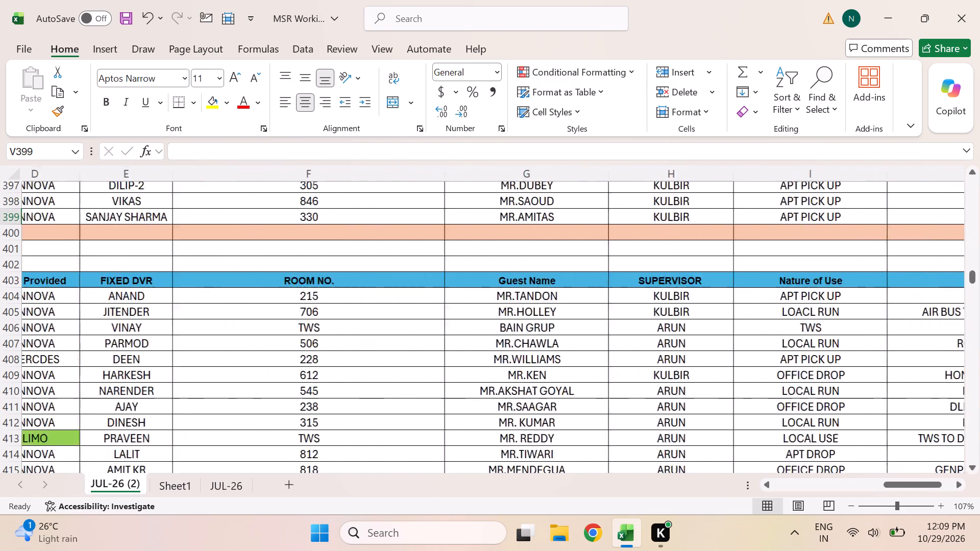
# Check the row 399 record for duty slip W275669 and enter the remark "driver's signature is not mentioned on duty slip" in cell V399.
pyautogui.hscroll(2, 447, 262)
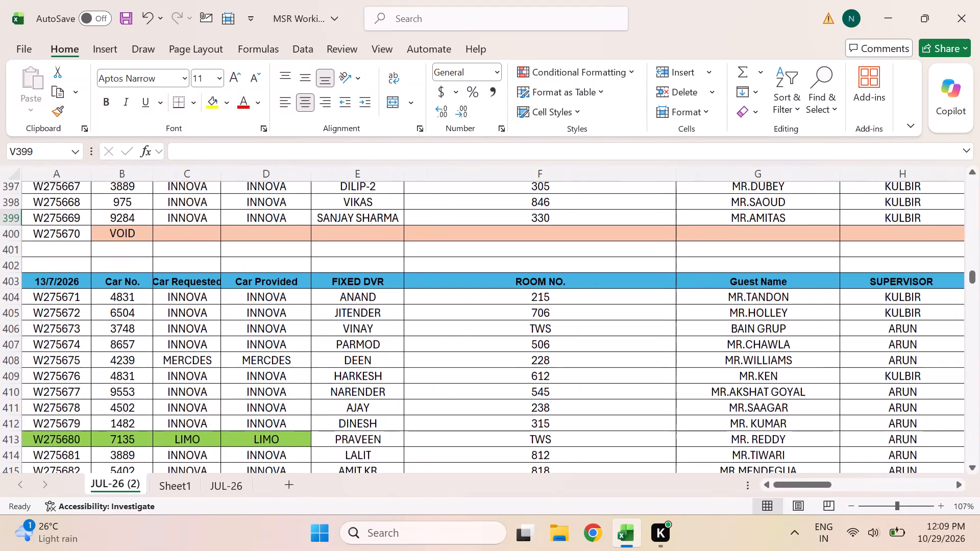
pyautogui.scroll(-1, 334, 237)
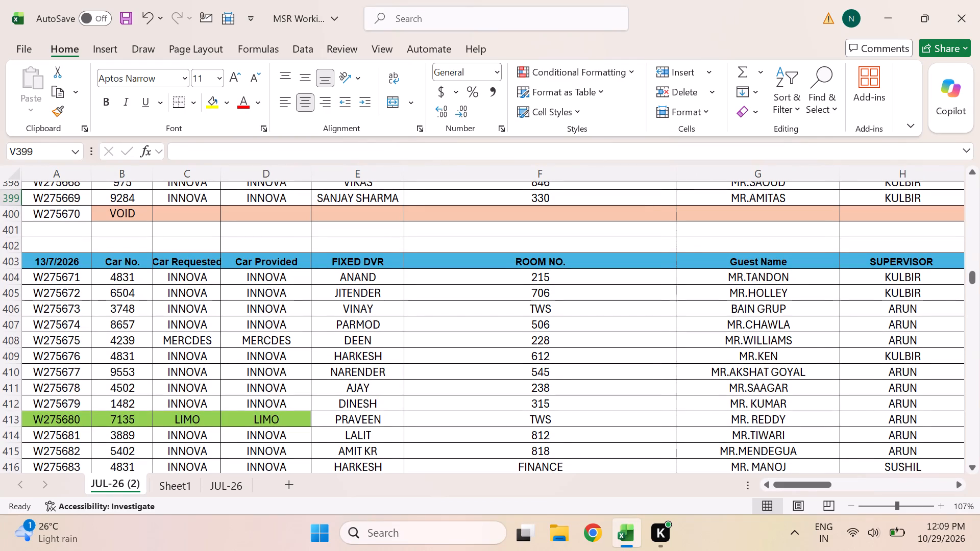
pyautogui.hscroll(-3, 334, 237)
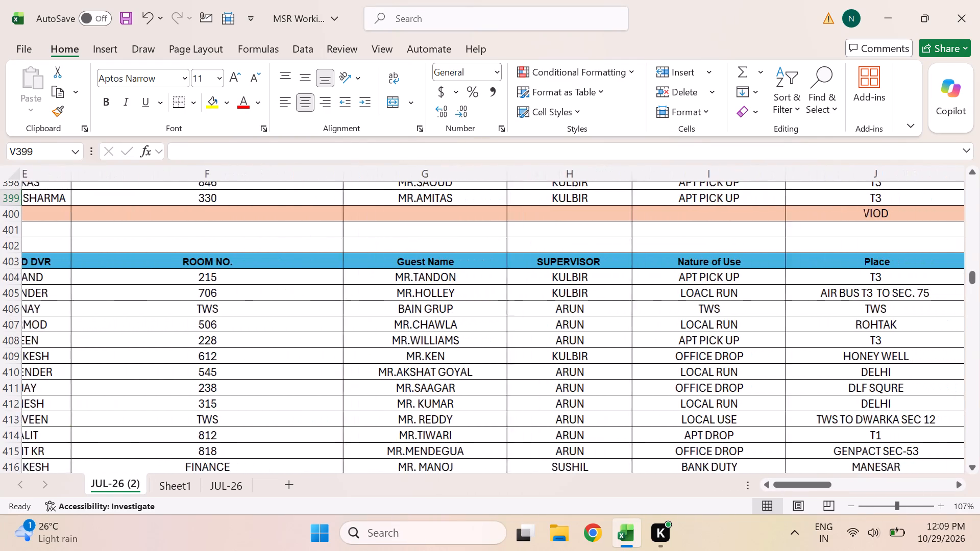
pyautogui.hscroll(-2, 334, 237)
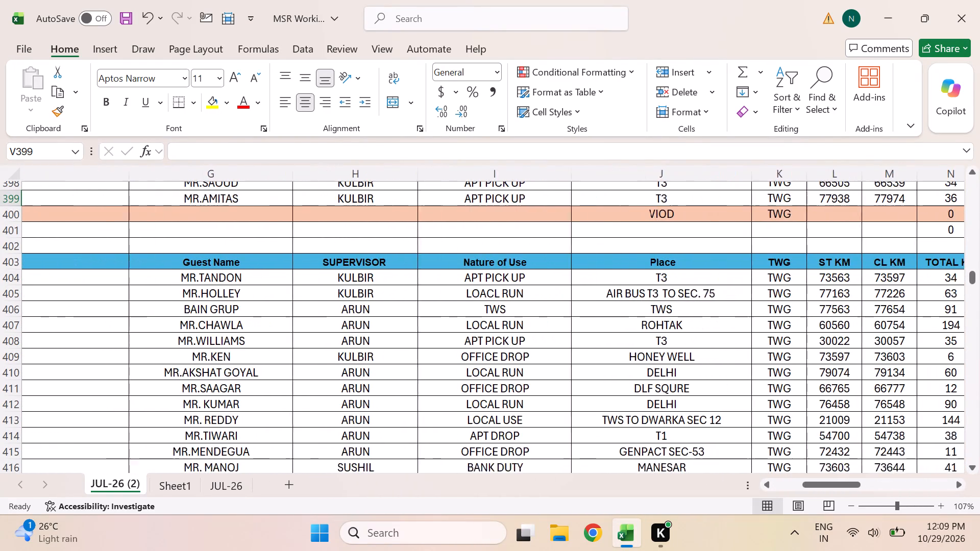
pyautogui.hscroll(-4, 334, 237)
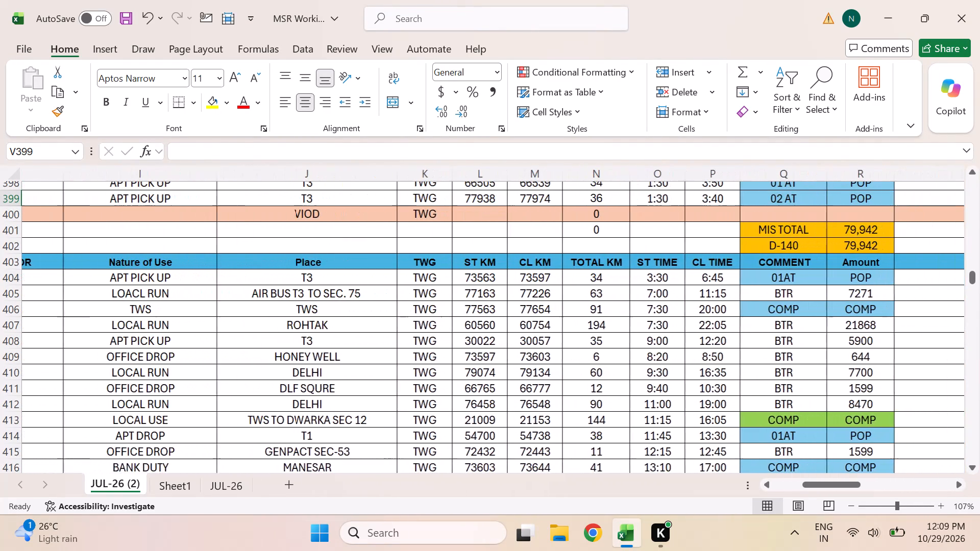
pyautogui.hscroll(-1, 334, 237)
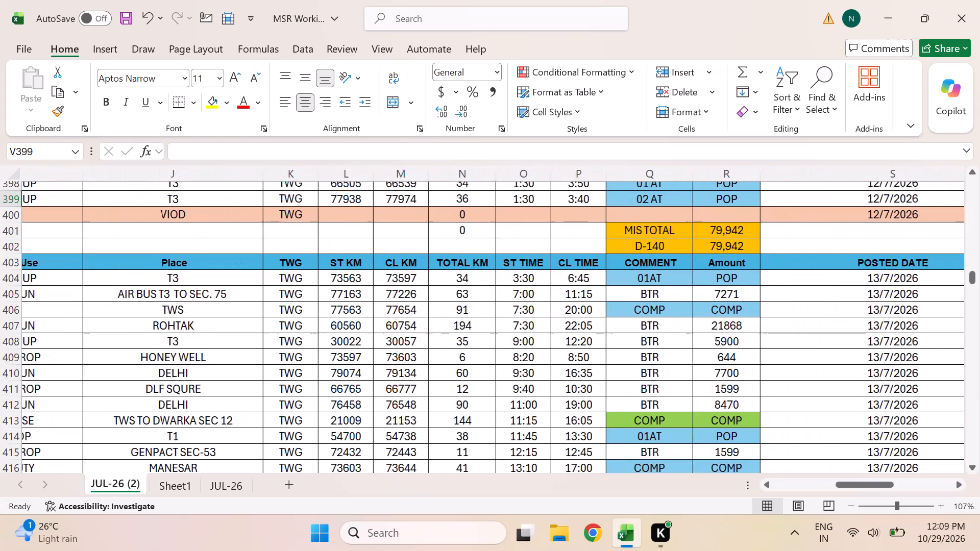
pyautogui.hscroll(-2, 334, 237)
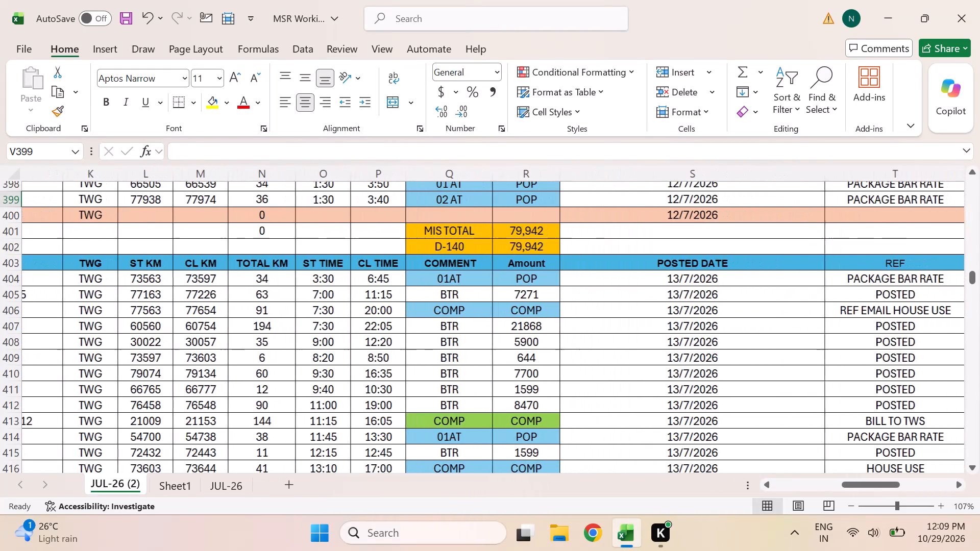
pyautogui.hscroll(-2, 334, 237)
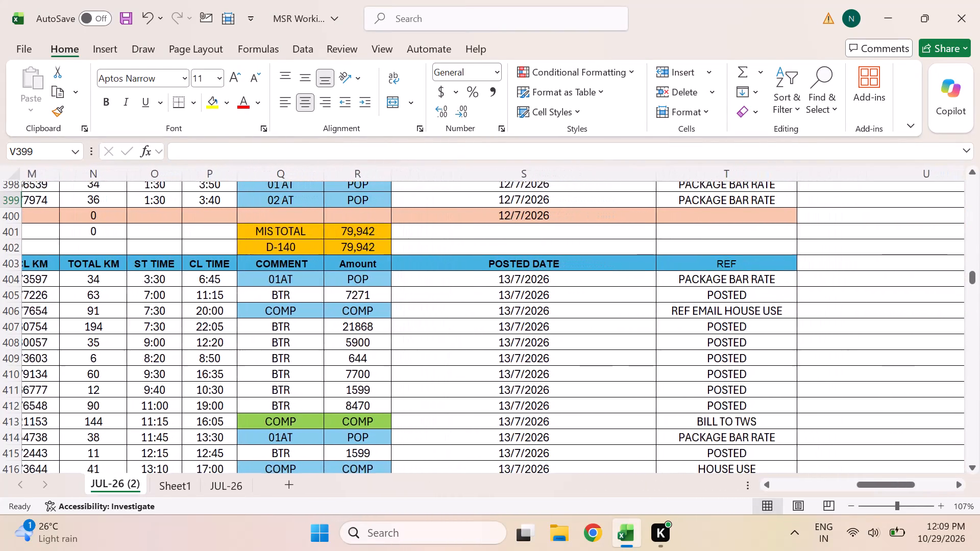
pyautogui.hscroll(-1, 334, 237)
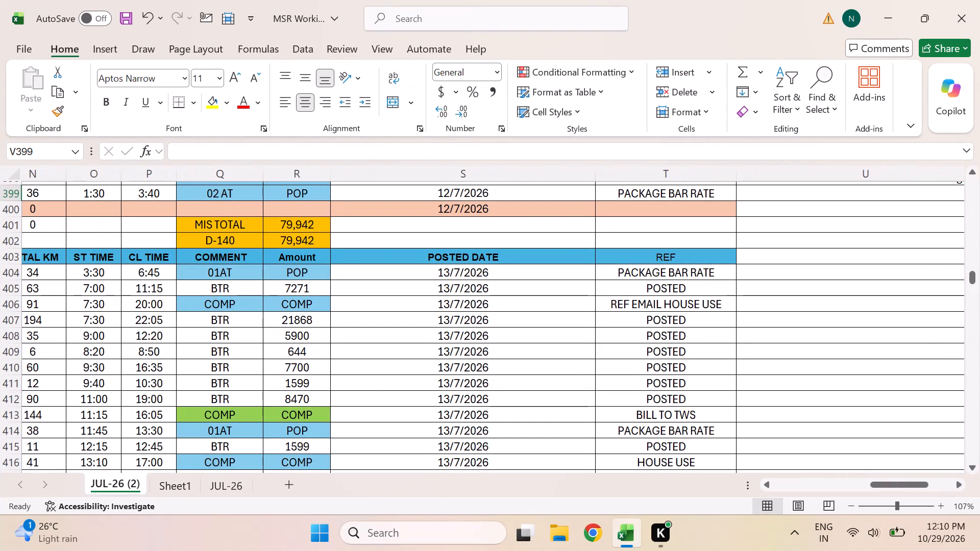
pyautogui.hscroll(-2, 334, 237)
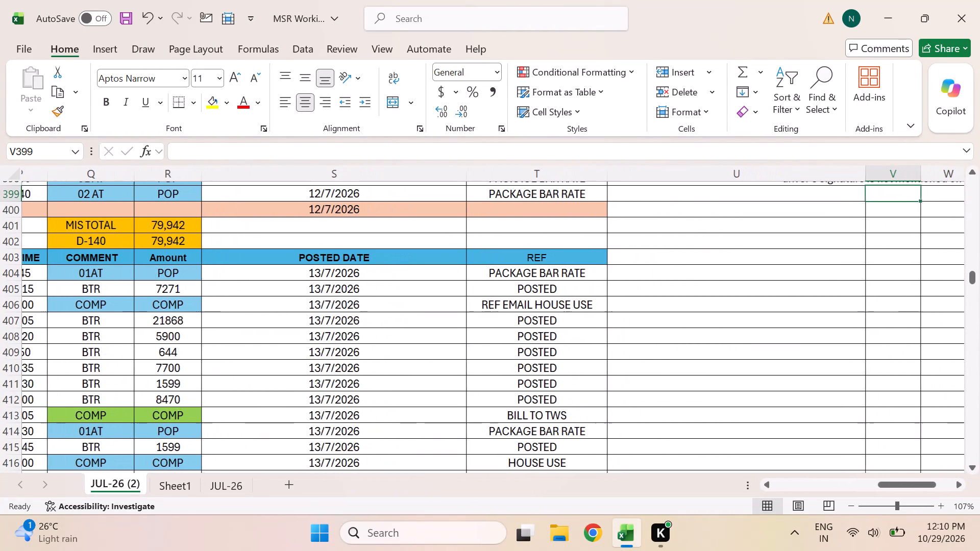
pyautogui.hscroll(-2, 334, 237)
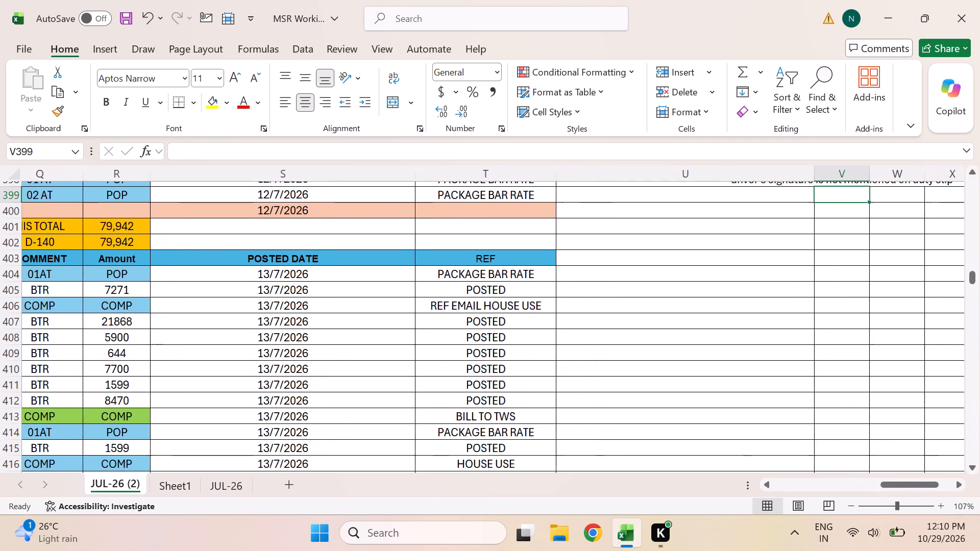
pyautogui.hscroll(-1, 334, 237)
pyautogui.write('dr')
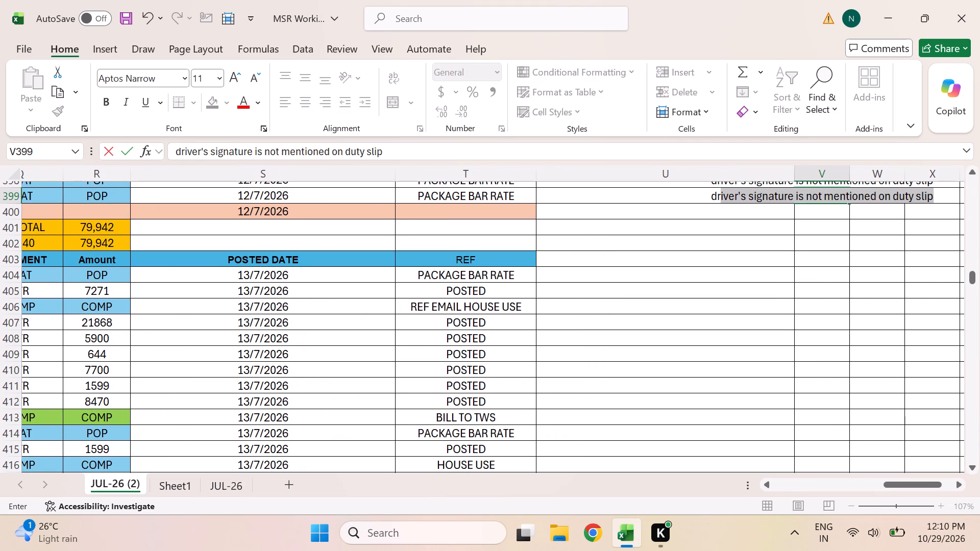
pyautogui.press('Return')
# Check the duty slip records that follow W275669, starting from row 400.
pyautogui.hscroll(14, 272, 241)
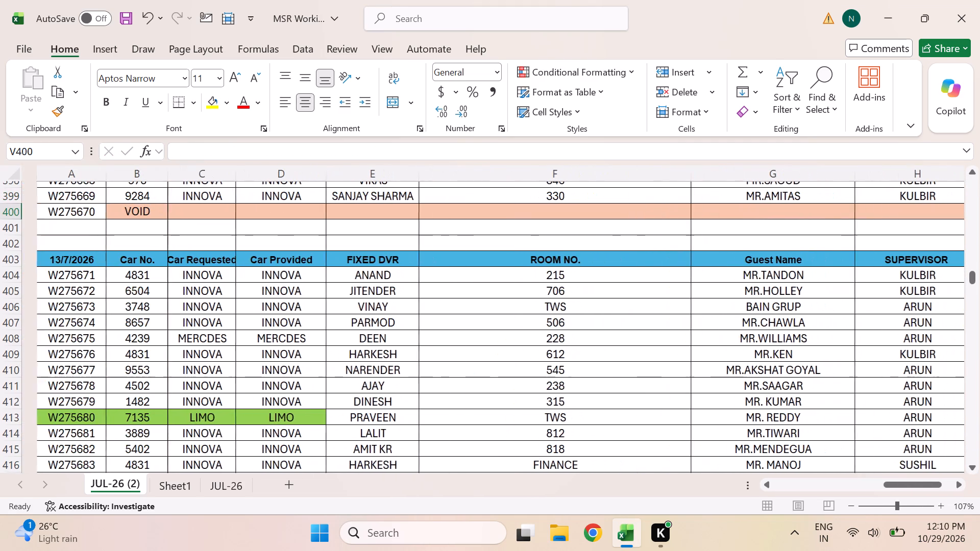
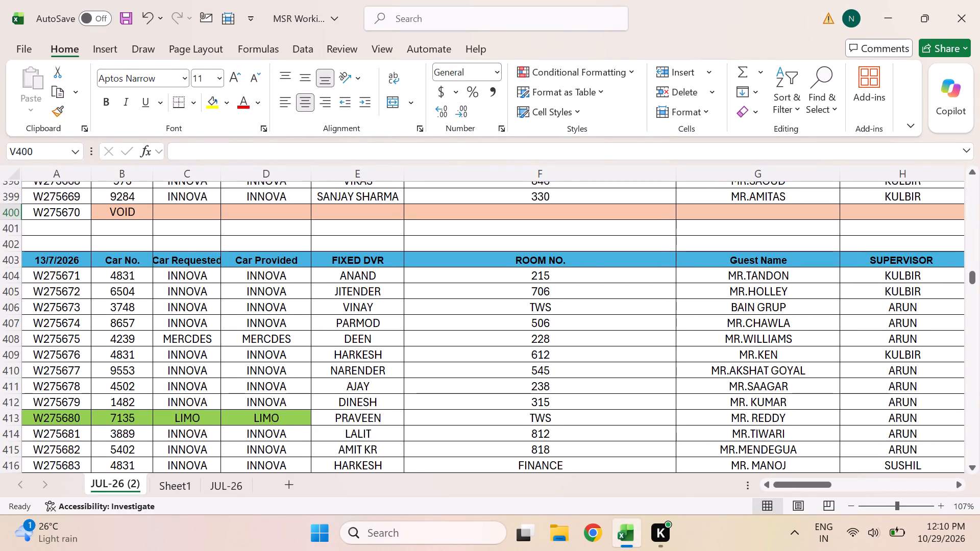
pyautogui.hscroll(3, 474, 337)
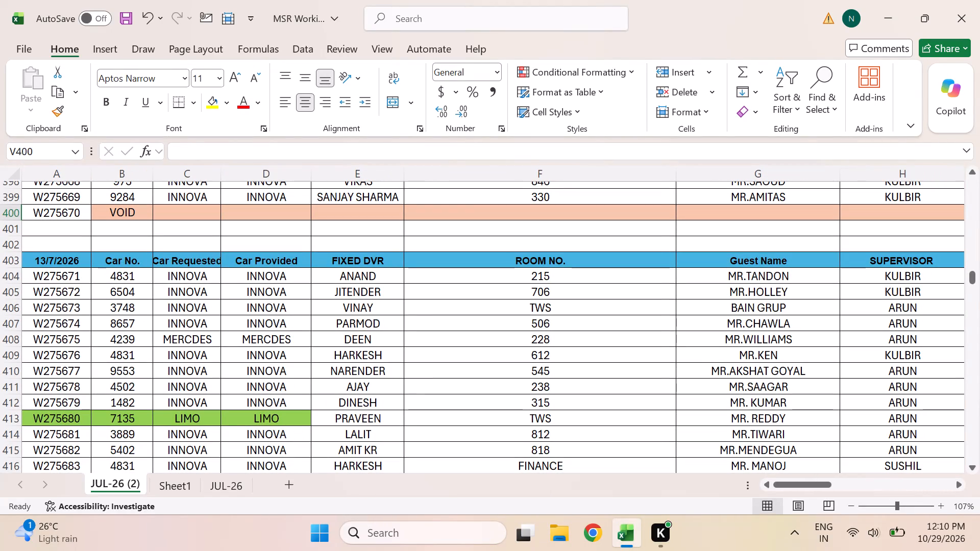
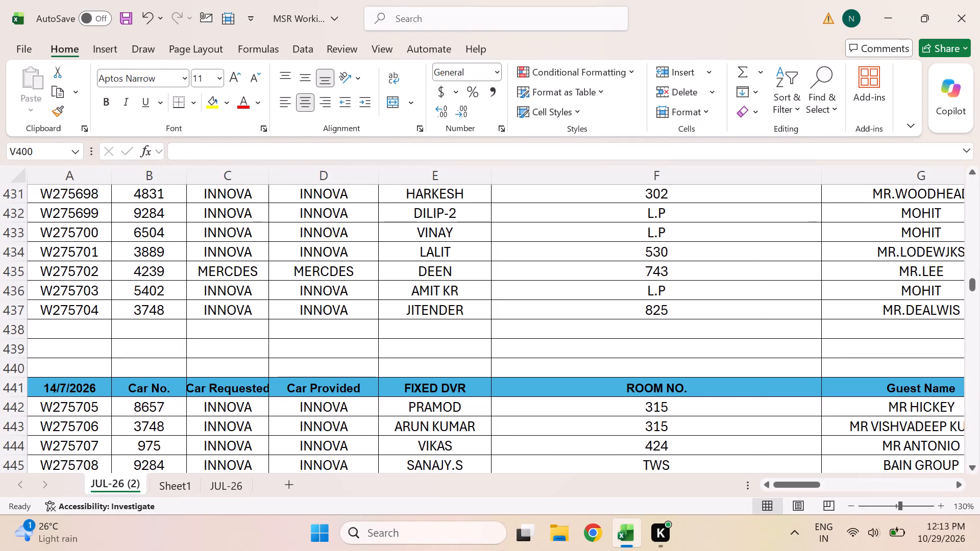
# Check the record for duty slip W275704 and enter "driver's signature is not mentioned on duty slip" in cell V437.
pyautogui.hscroll(-2, 221, 328)
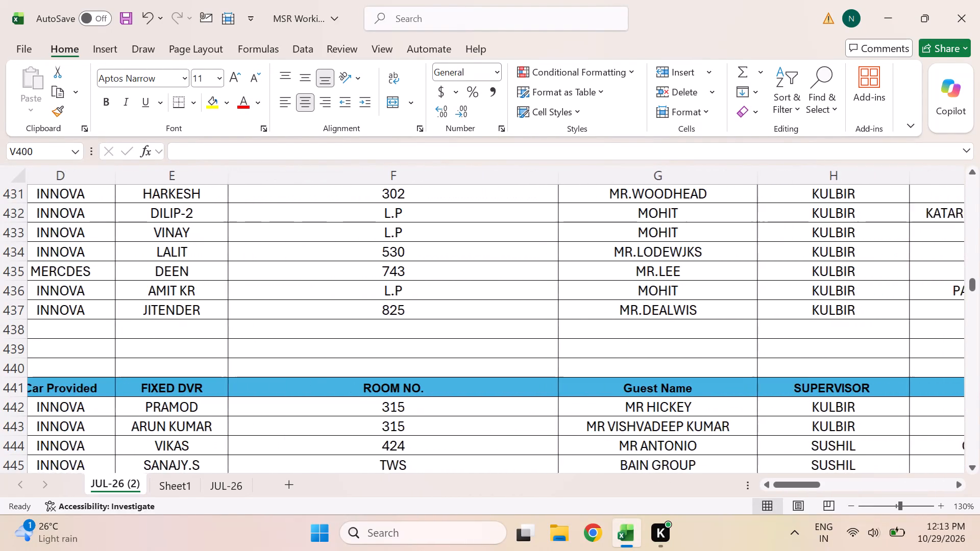
pyautogui.hscroll(-3, 221, 328)
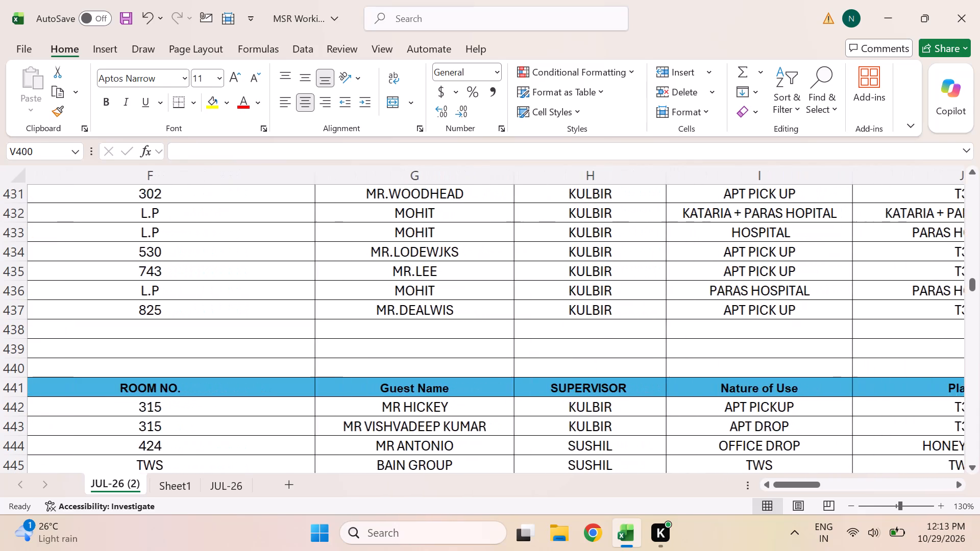
pyautogui.hscroll(-2, 221, 328)
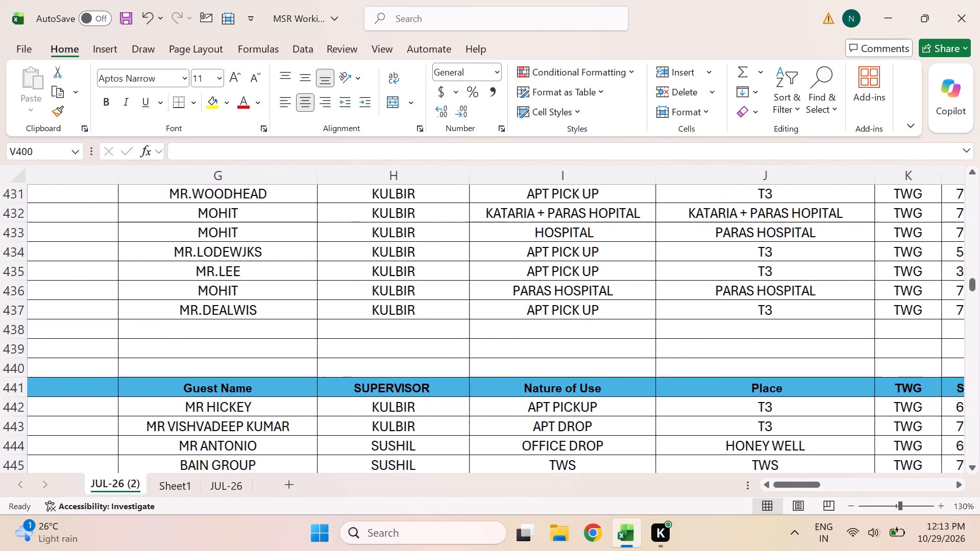
pyautogui.hscroll(-2, 221, 328)
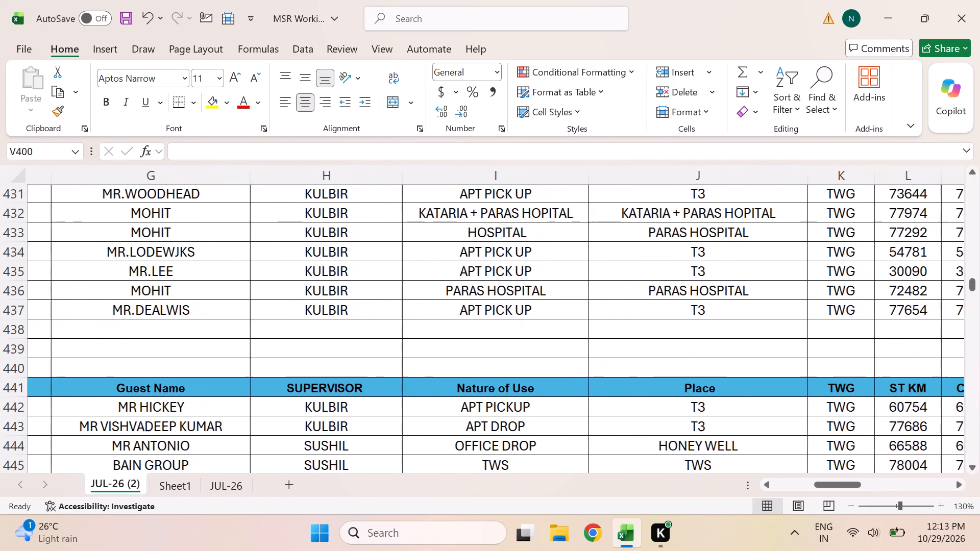
pyautogui.scroll(-2, 221, 328)
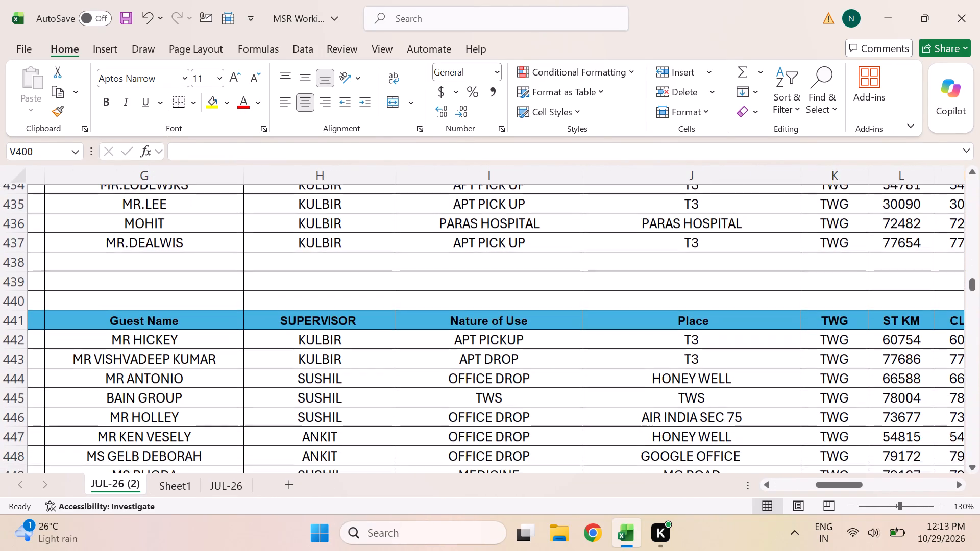
pyautogui.scroll(-1, 221, 328)
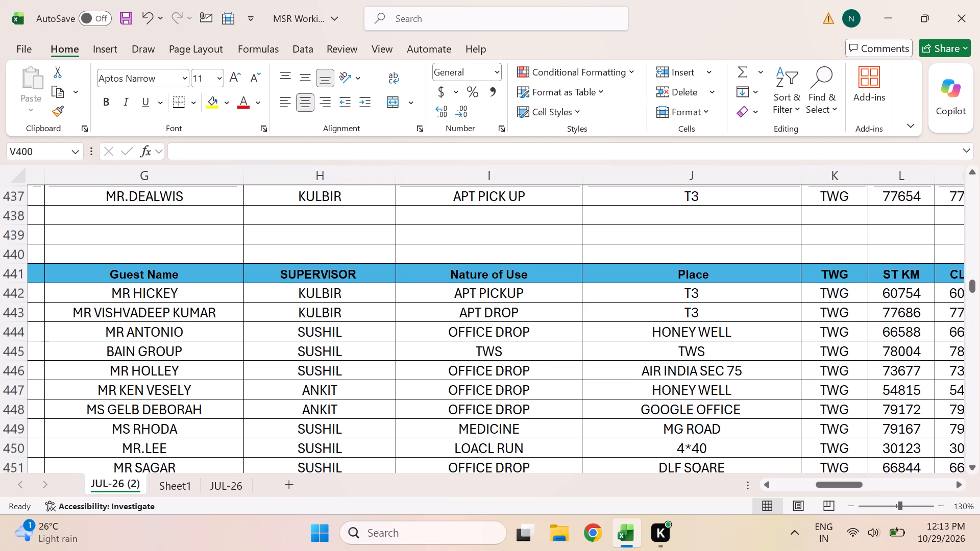
pyautogui.hscroll(-1, 221, 328)
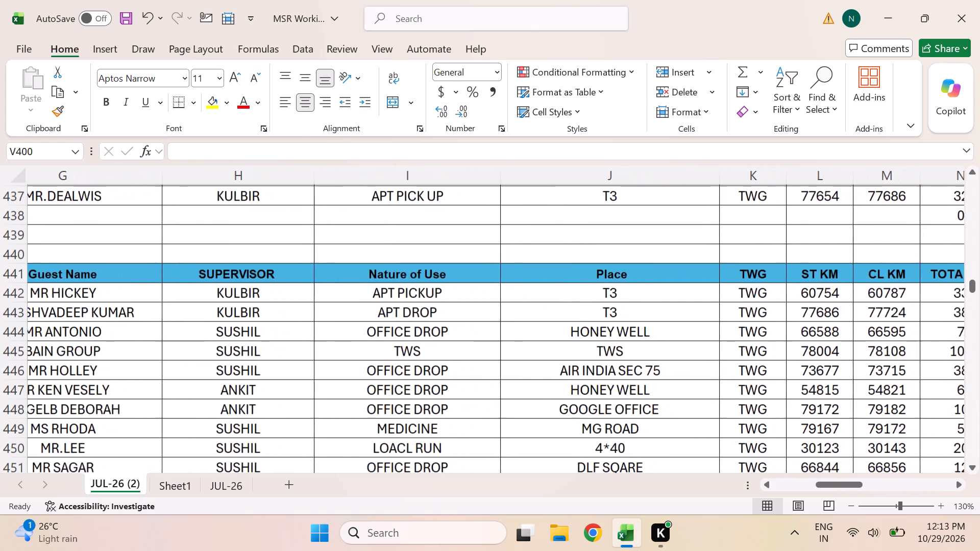
pyautogui.hscroll(-1, 221, 328)
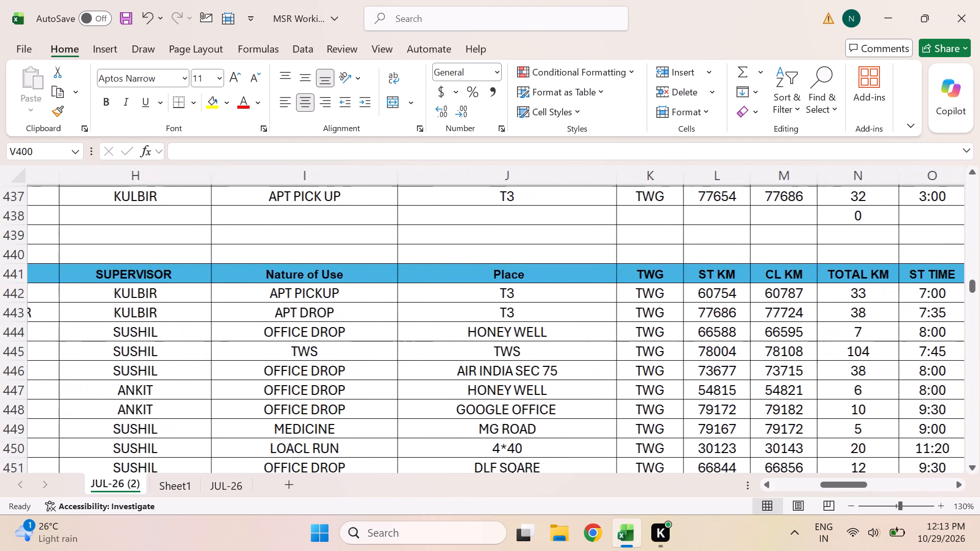
pyautogui.hscroll(-2, 221, 328)
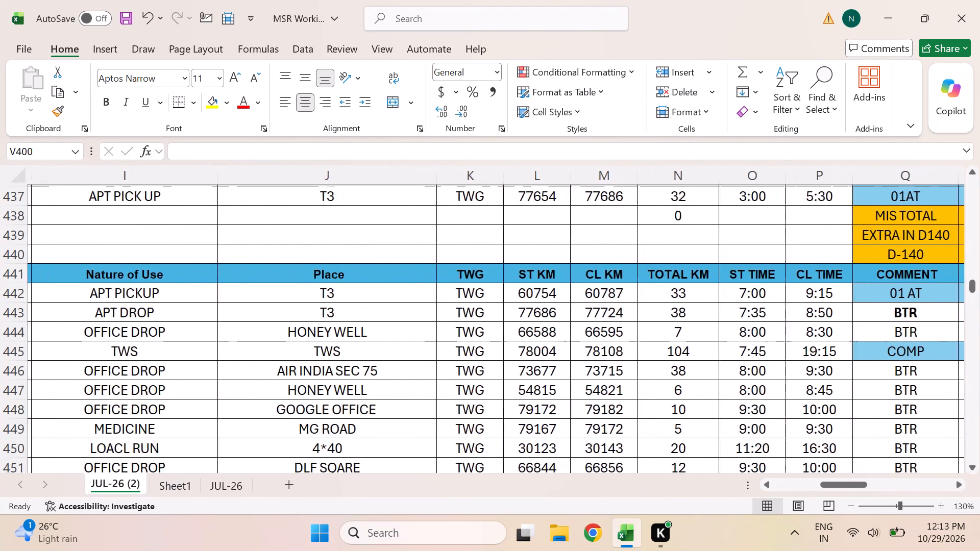
pyautogui.hscroll(-2, 221, 328)
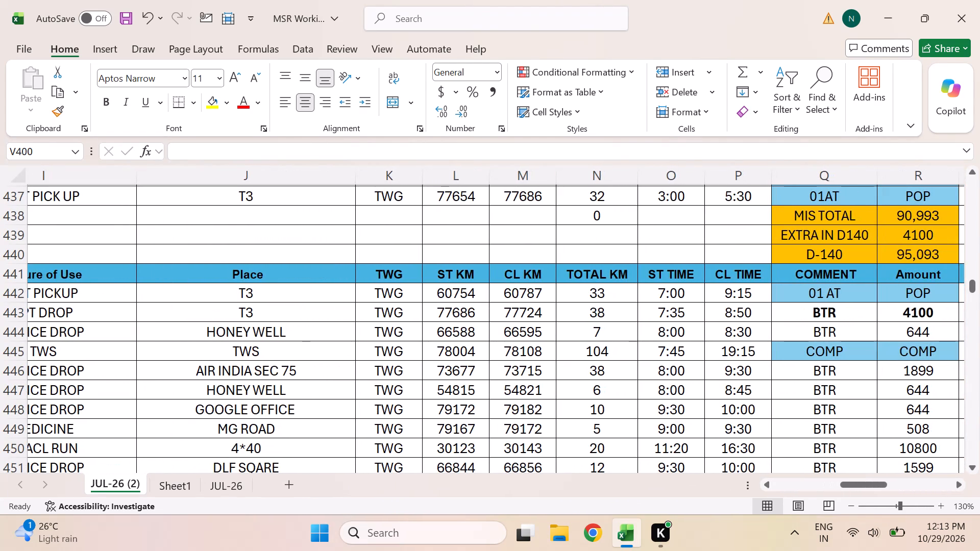
pyautogui.hscroll(-2, 327, 328)
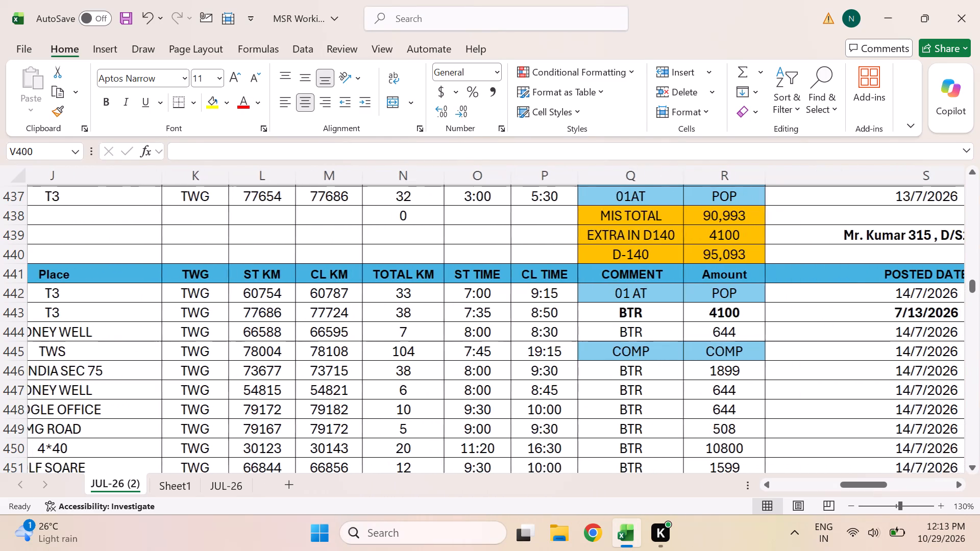
pyautogui.hscroll(-2, 327, 328)
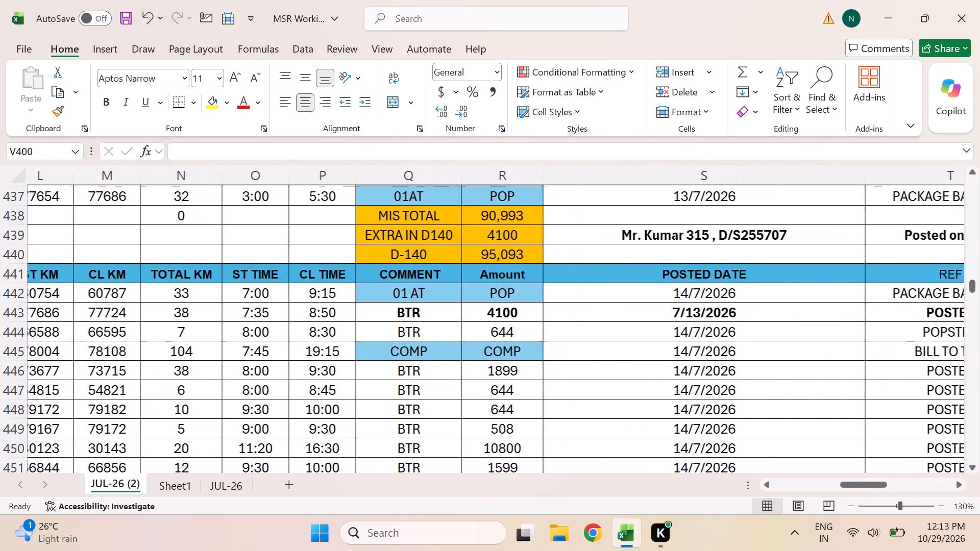
pyautogui.hscroll(-2, 496, 304)
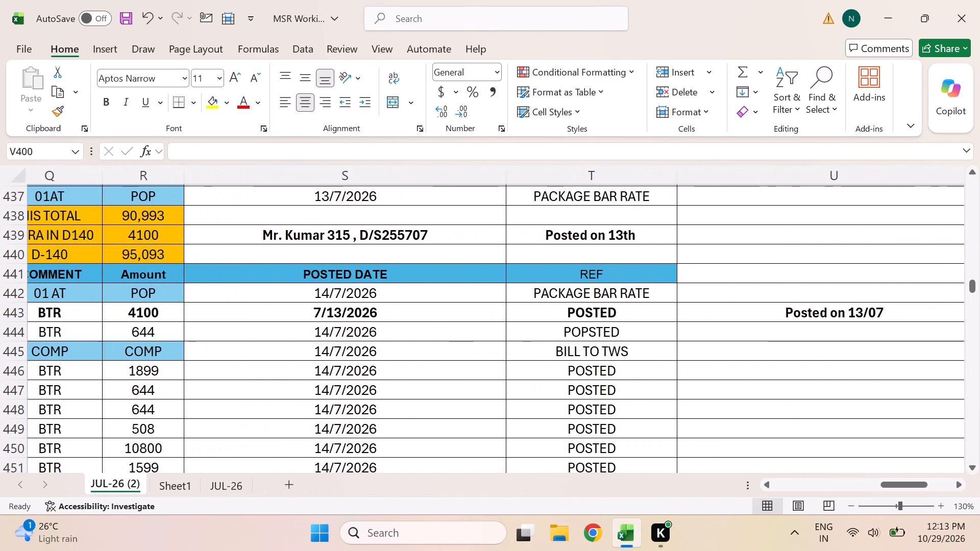
pyautogui.hscroll(-2, 543, 298)
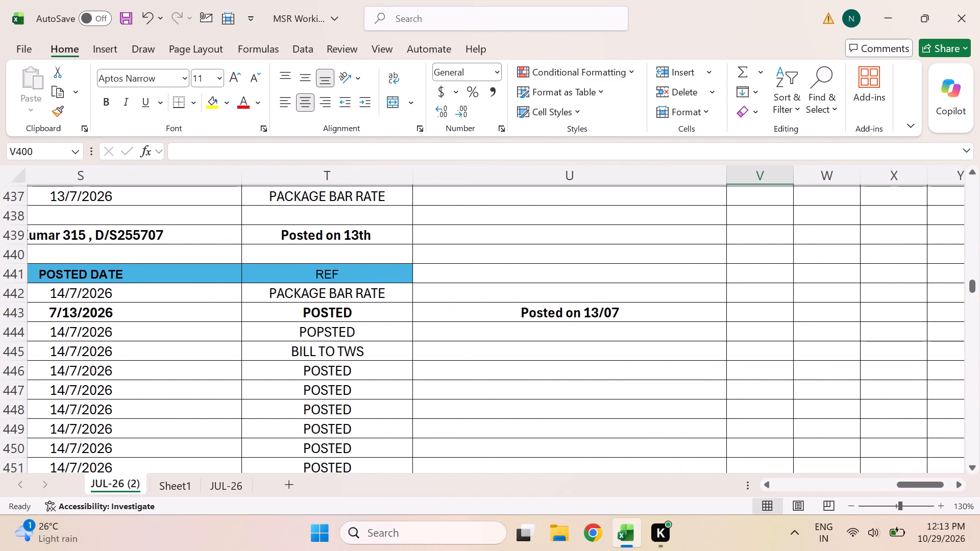
pyautogui.click(748, 199)
pyautogui.write('dr')
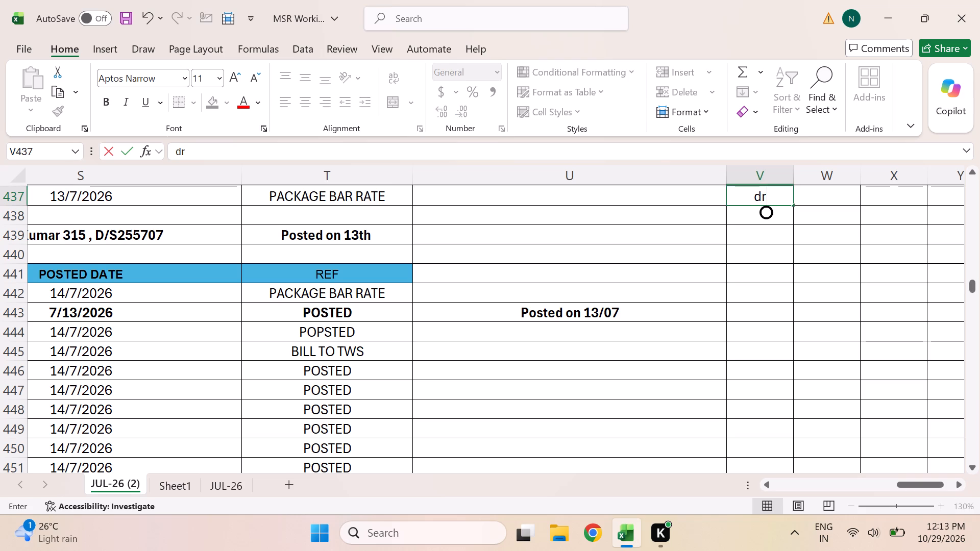
pyautogui.write("iver's")
pyautogui.press('space')
pyautogui.write('signature is not mentioned on duty slip')
pyautogui.press('Return')
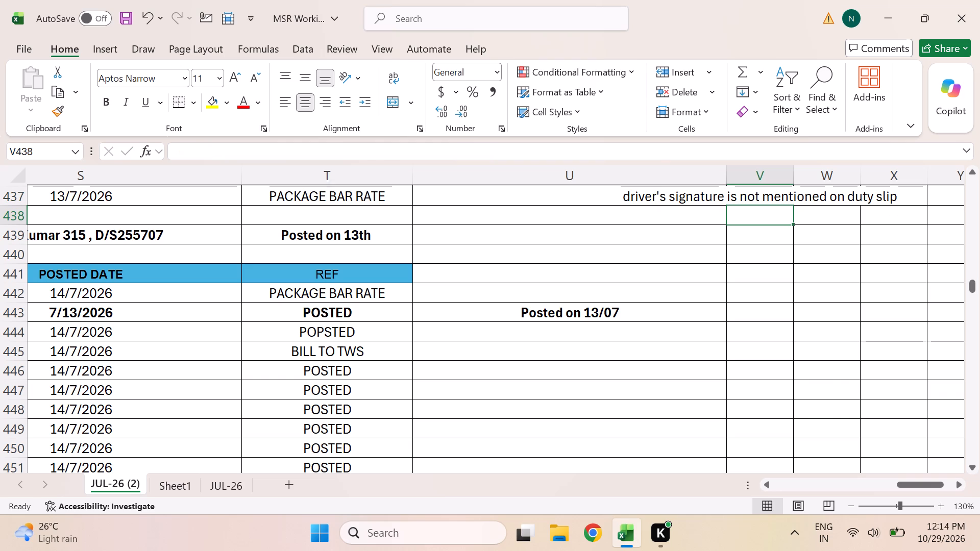
# Examine the duty slip records around row 437 and the start of the 14/7/2026 block from the first columns.
pyautogui.scroll(1, 688, 206)
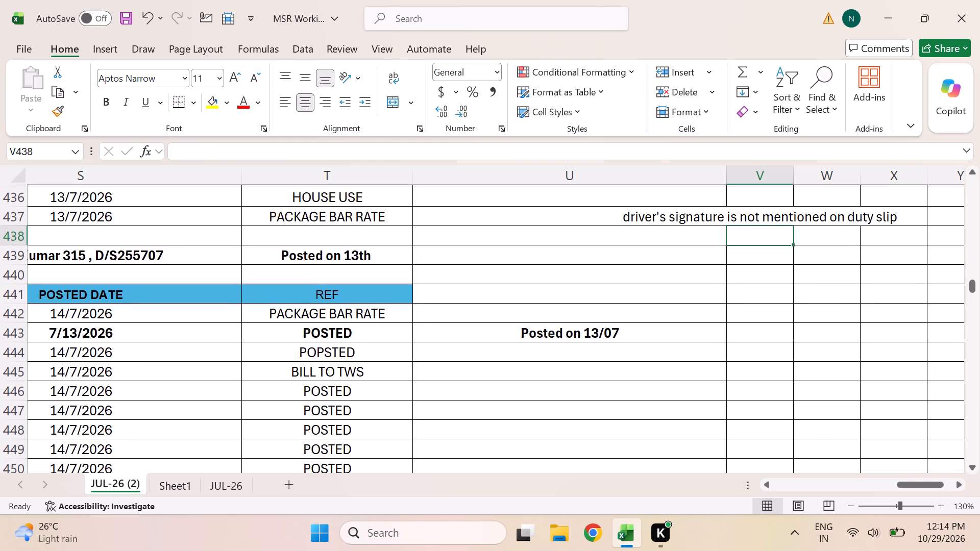
pyautogui.scroll(1, 688, 206)
pyautogui.hscroll(8, 688, 206)
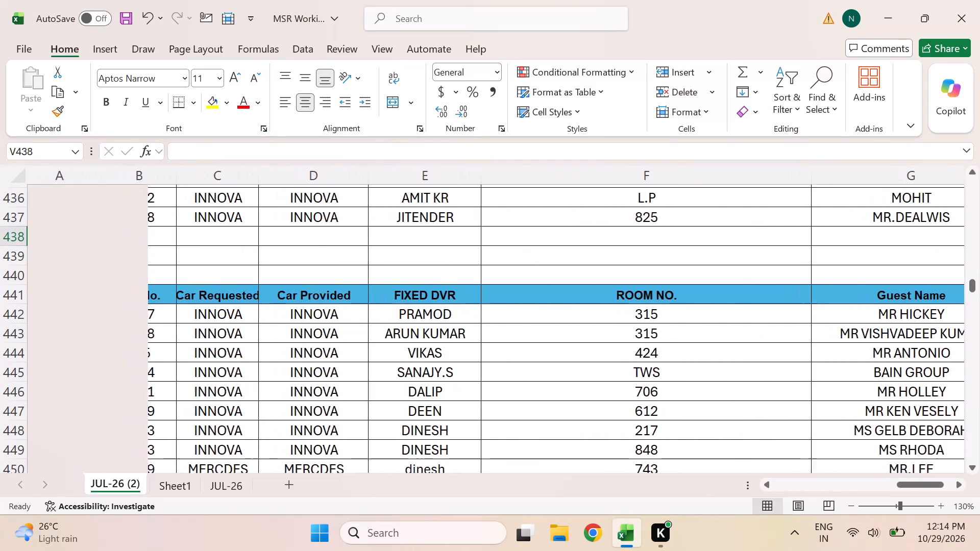
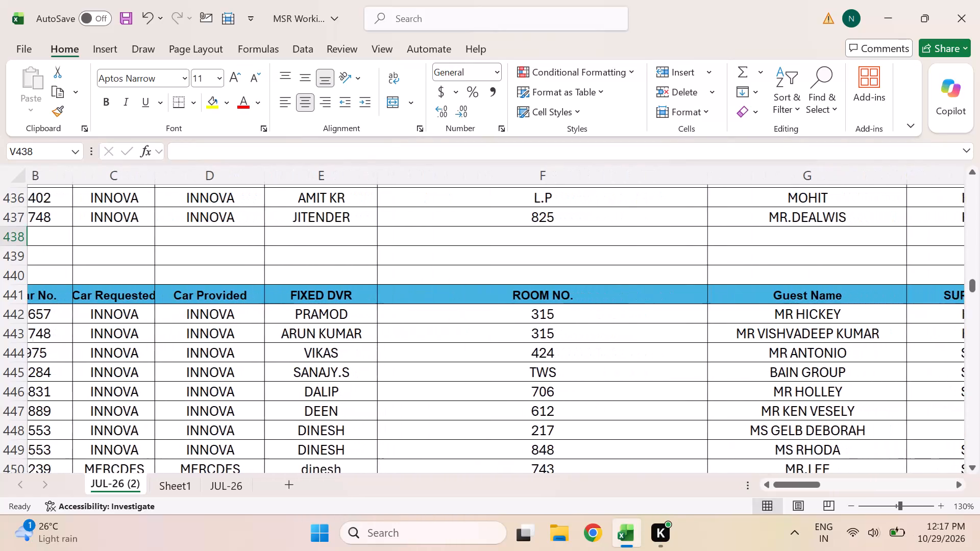
pyautogui.hscroll(-3, 688, 206)
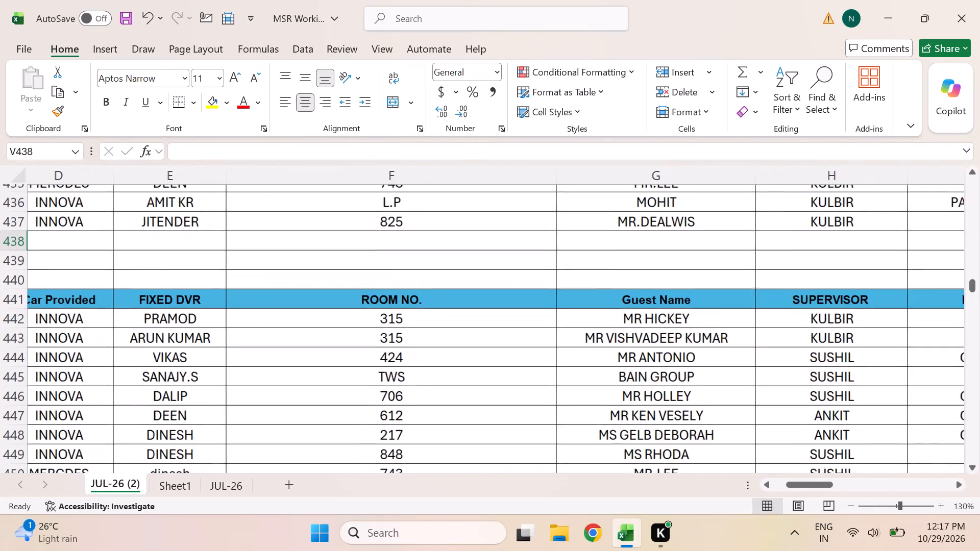
pyautogui.hscroll(-4, 688, 206)
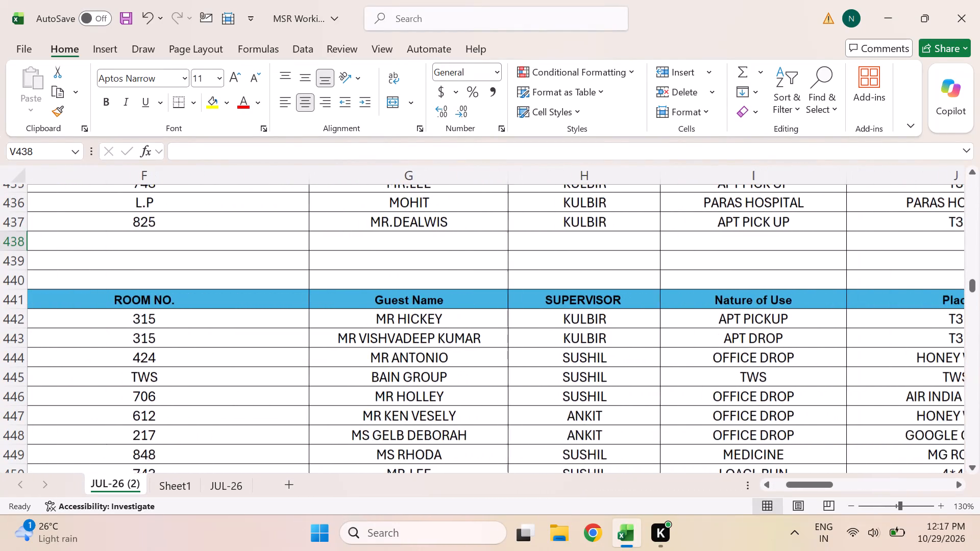
pyautogui.hscroll(-2, 688, 206)
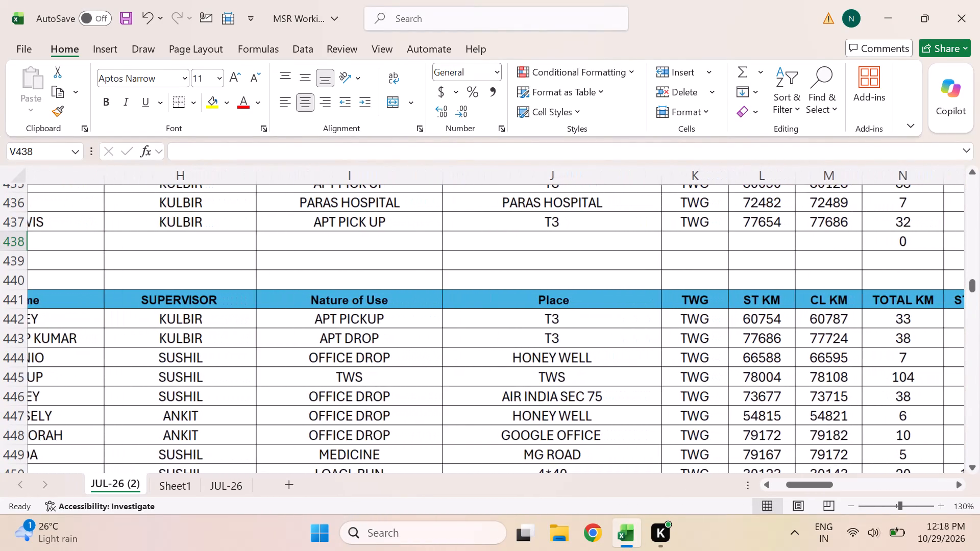
pyautogui.hscroll(-3, 688, 206)
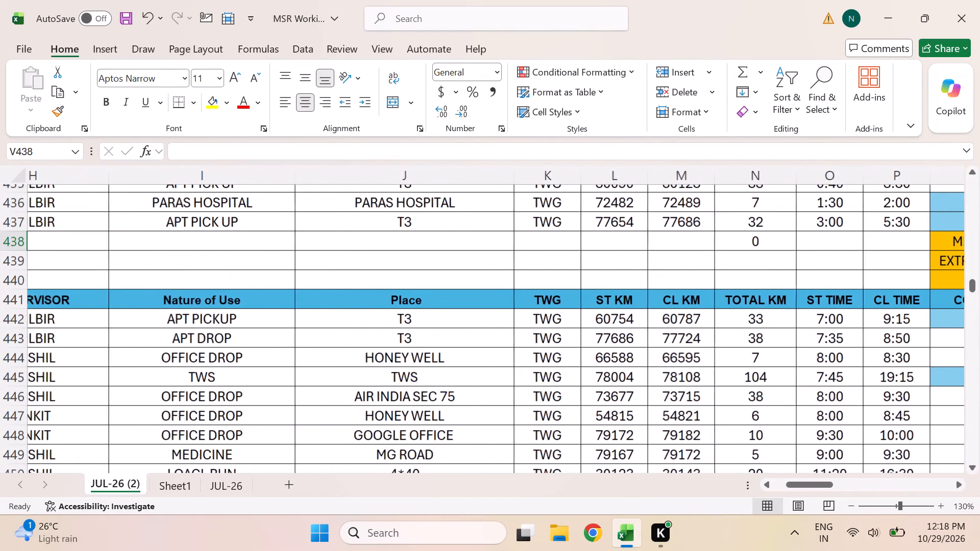
pyautogui.hscroll(-3, 688, 206)
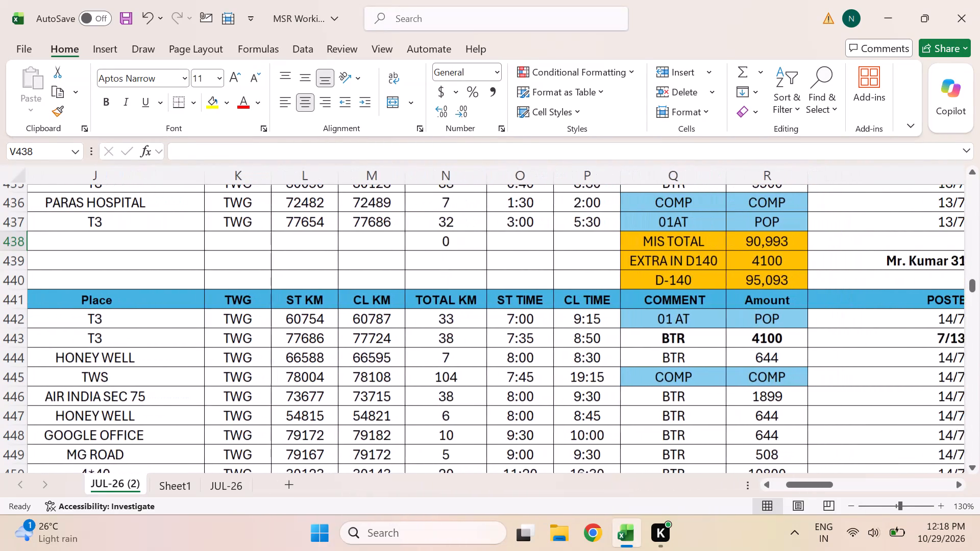
pyautogui.hscroll(-2, 688, 206)
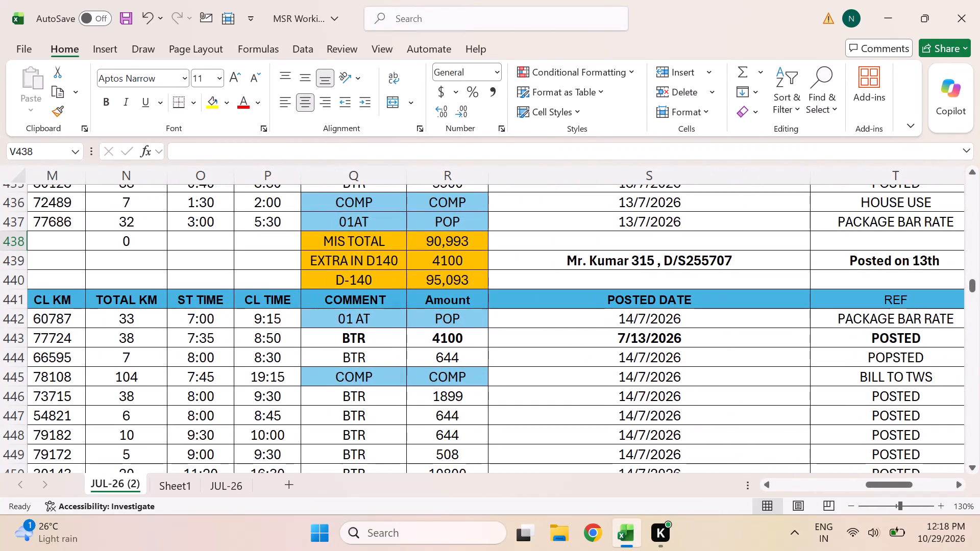
pyautogui.hscroll(-2, 726, 214)
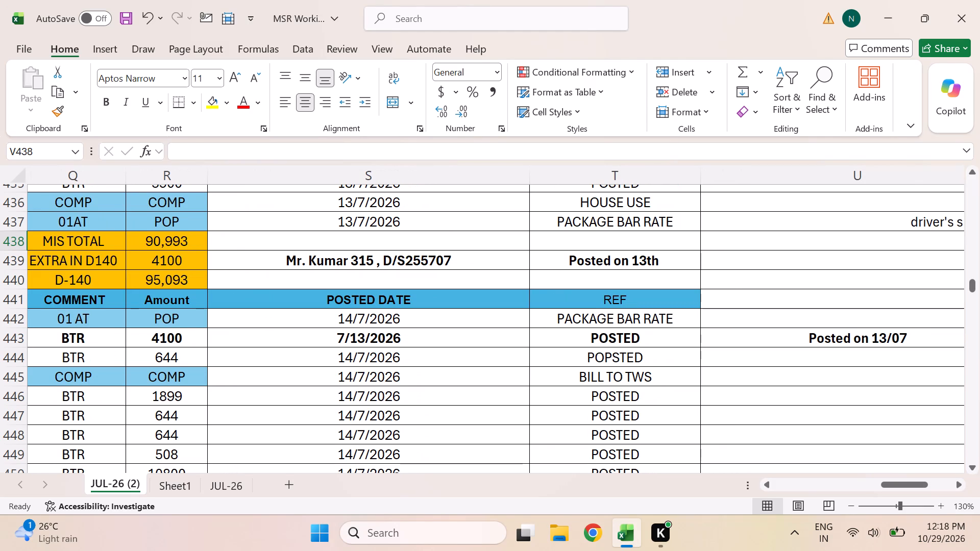
pyautogui.hscroll(-3, 726, 214)
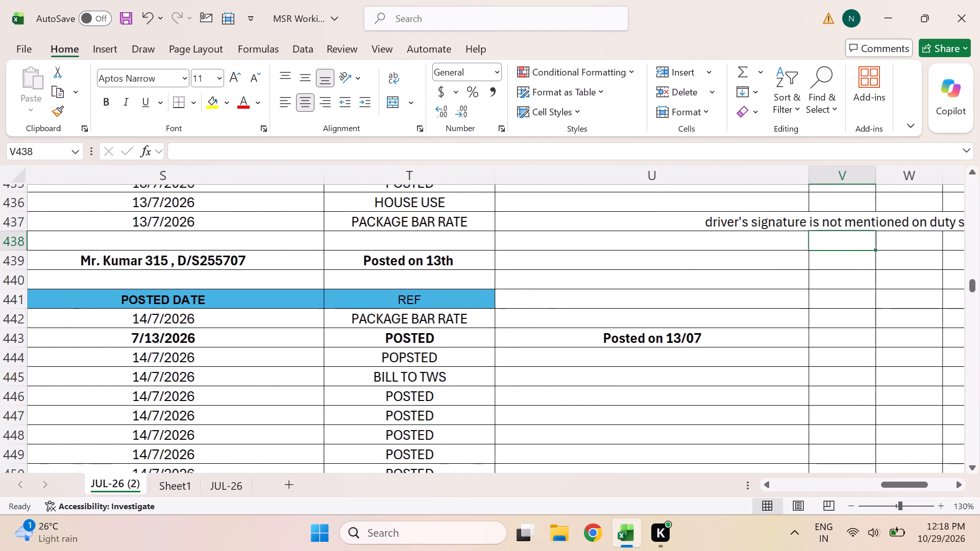
pyautogui.click(839, 206)
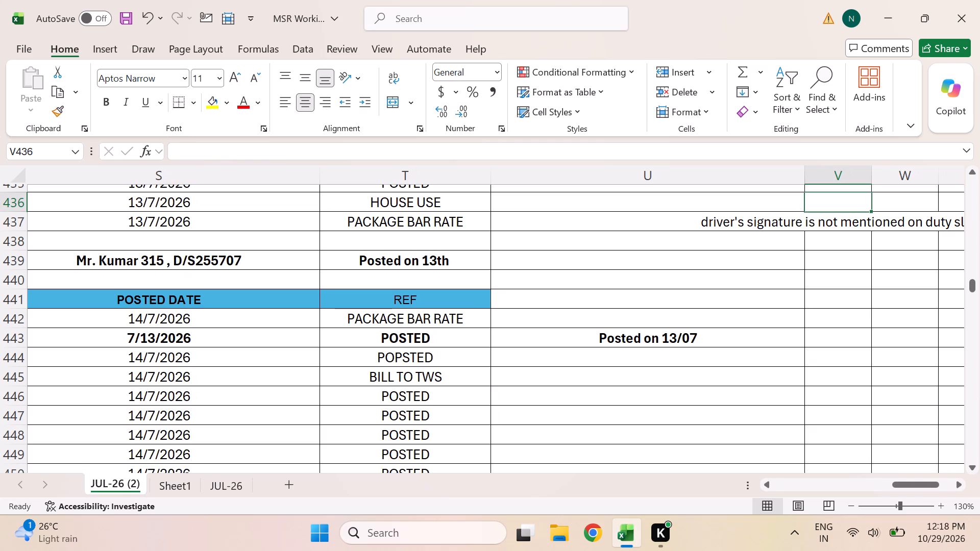
pyautogui.write('re')
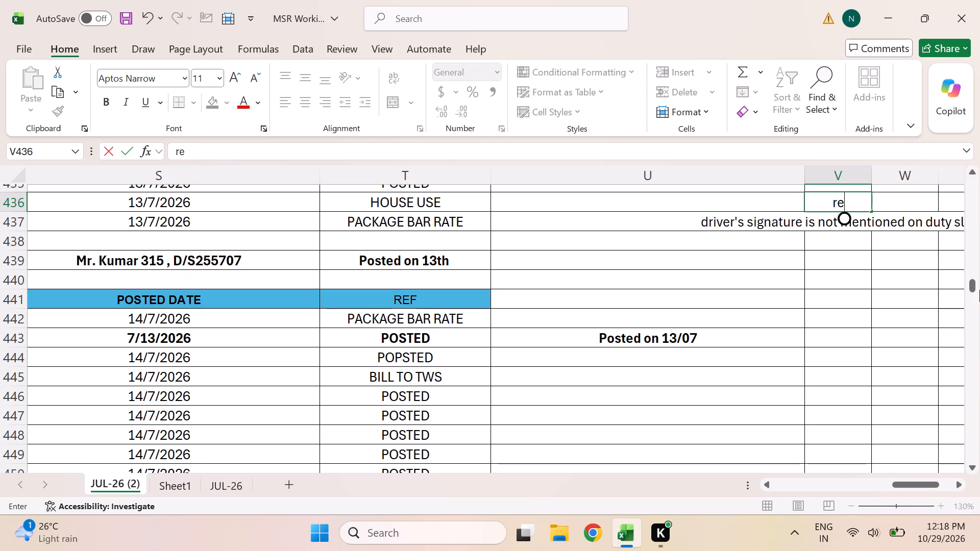
pyautogui.write('fre')
pyautogui.write('nce')
pyautogui.press('space')
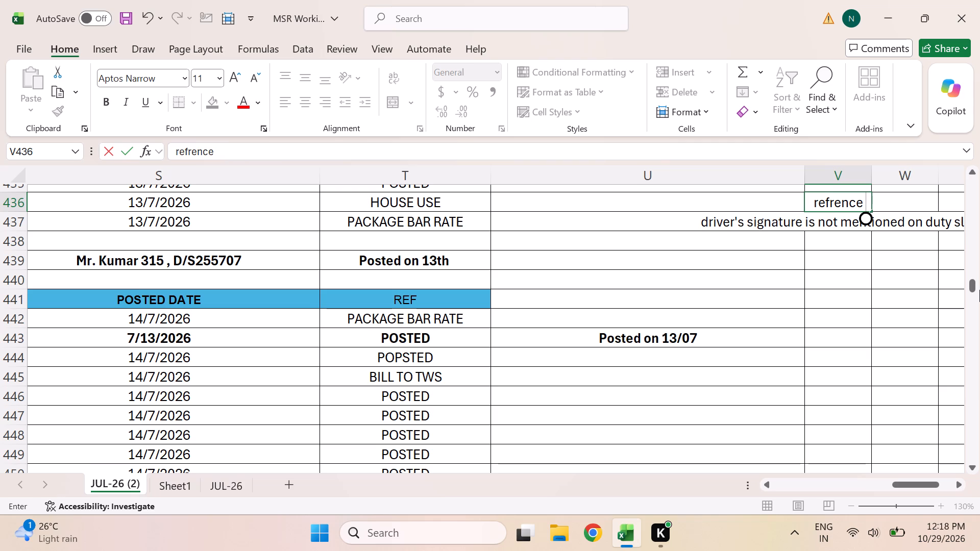
pyautogui.write(", driver's and")
pyautogui.press('space')
pyautogui.write("guest's")
pyautogui.press('space')
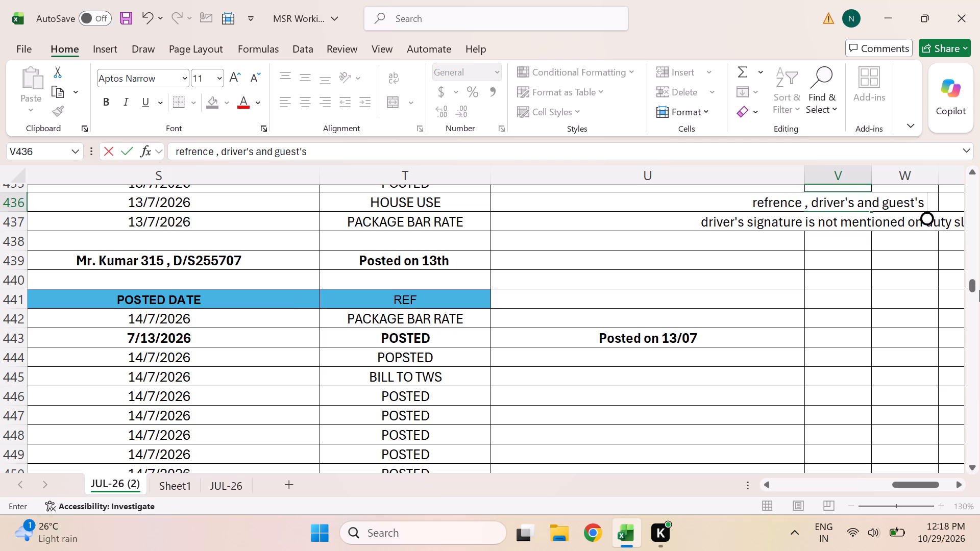
pyautogui.write('signature is not mentioned on dut')
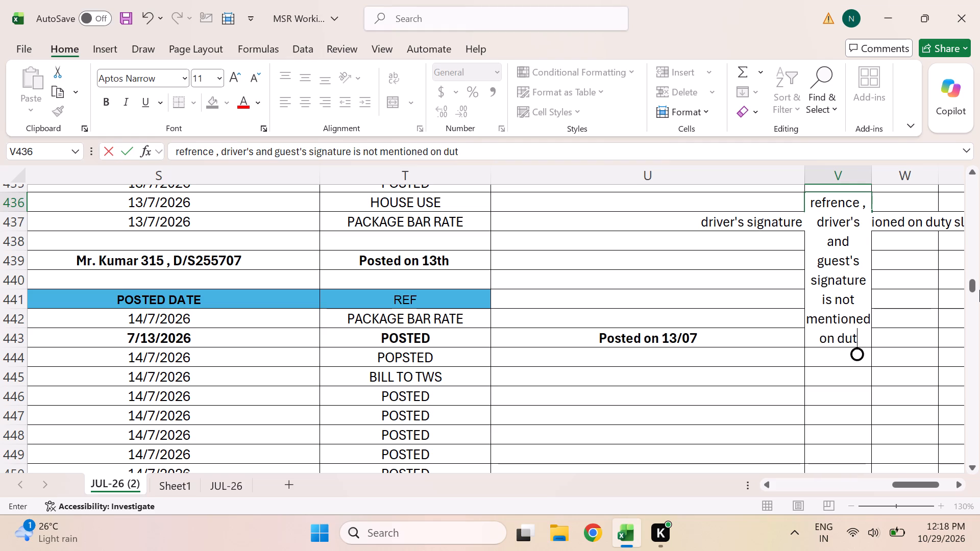
pyautogui.write('y slip')
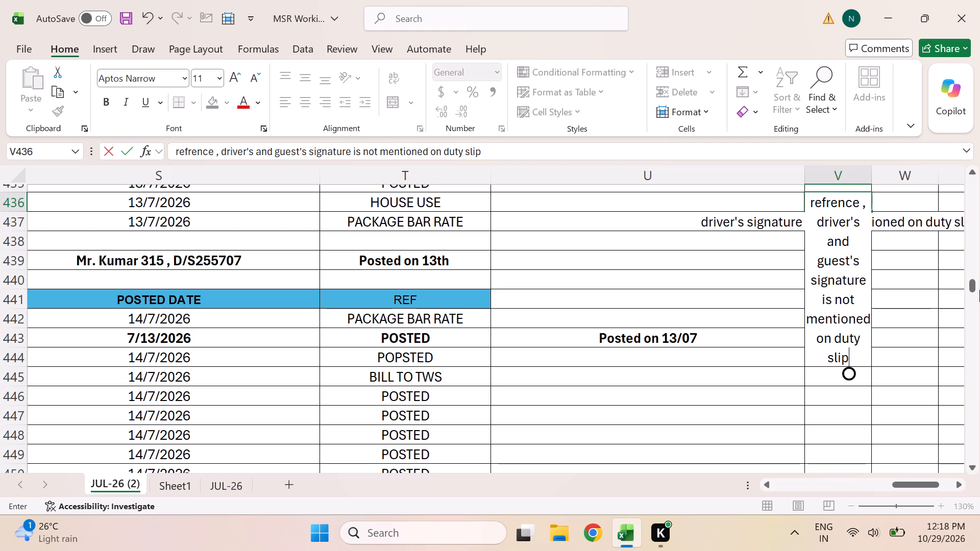
pyautogui.press('Return')
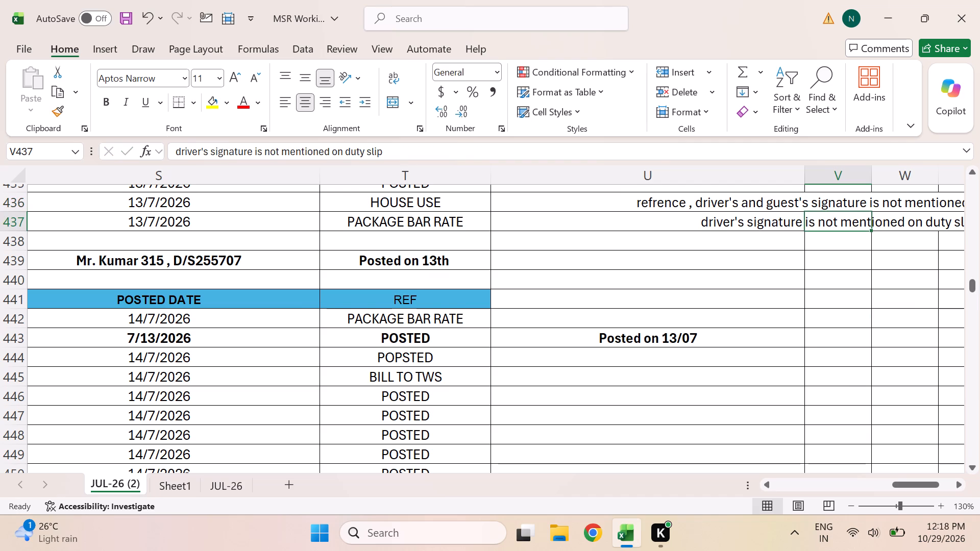
pyautogui.scroll(1, 860, 278)
pyautogui.click(834, 225)
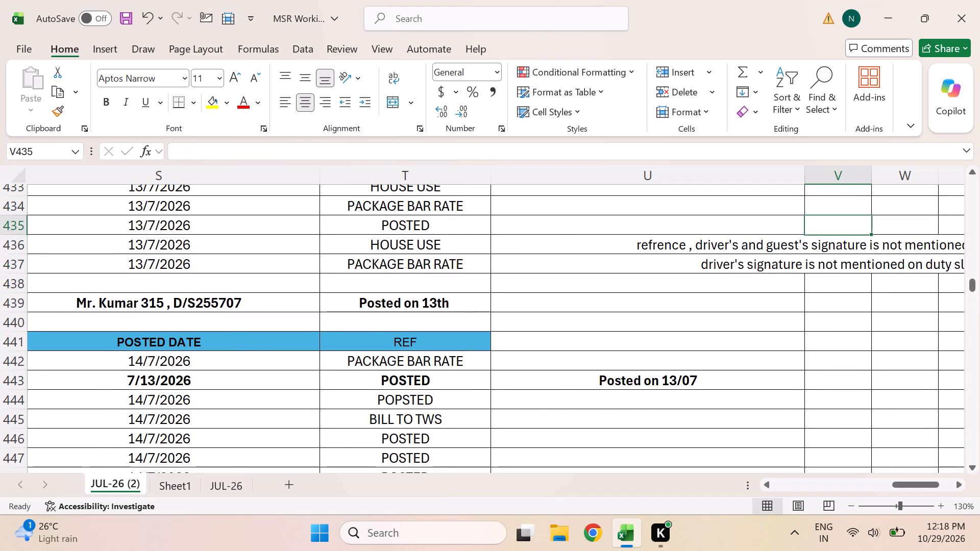
pyautogui.hscroll(18, 834, 225)
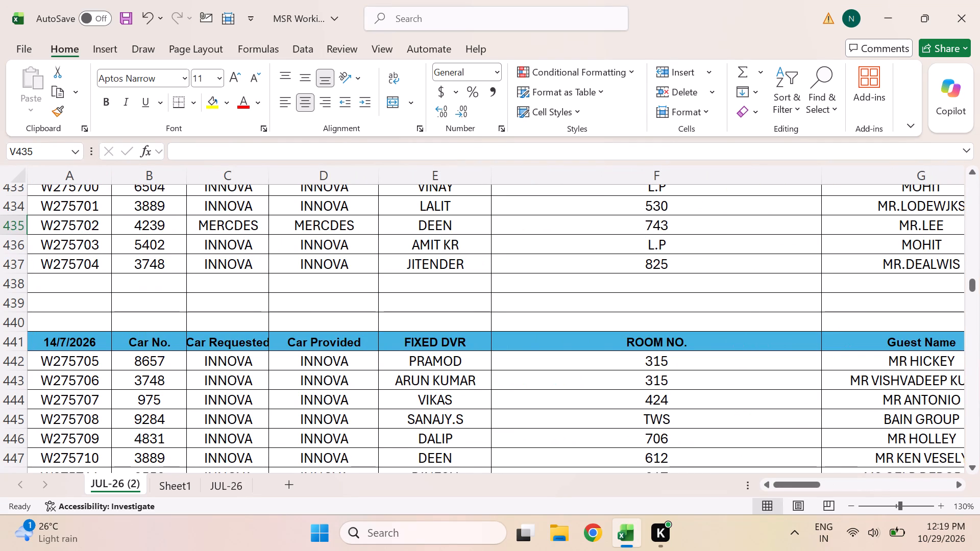
pyautogui.hscroll(-3, 583, 224)
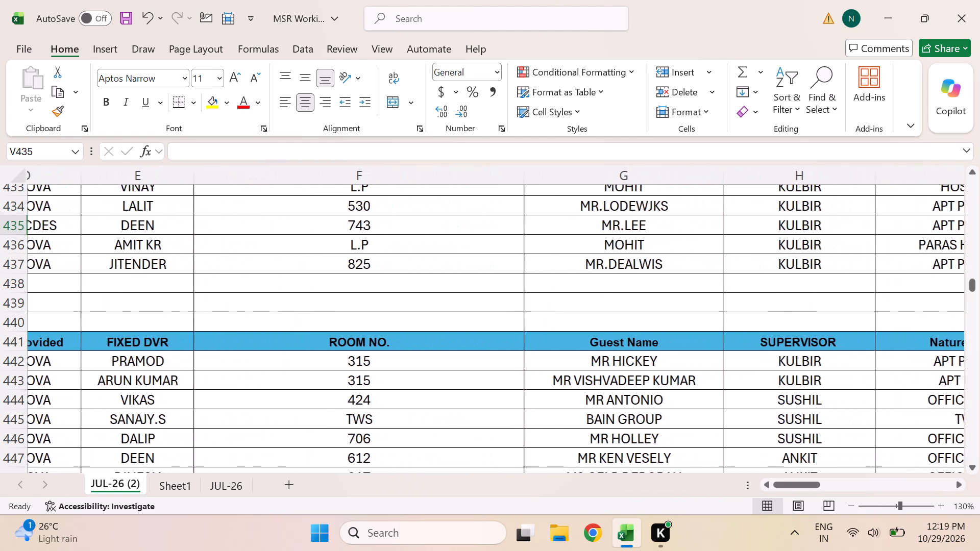
pyautogui.hscroll(-2, 583, 224)
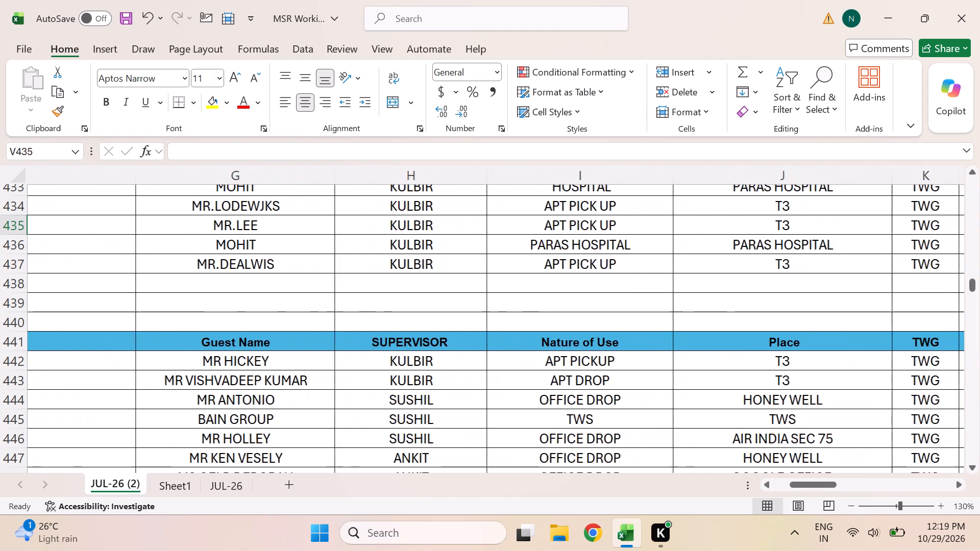
pyautogui.hscroll(-3, 583, 224)
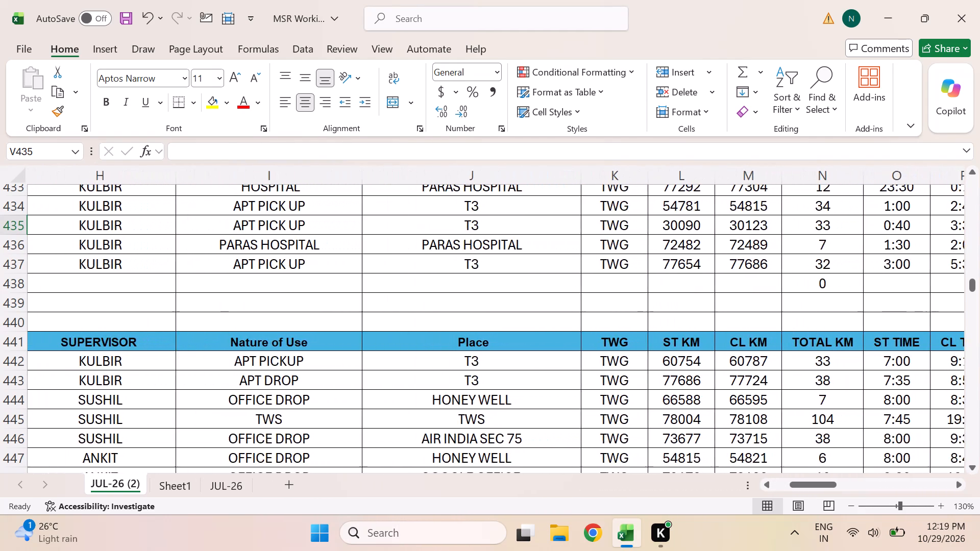
pyautogui.scroll(-1, 583, 224)
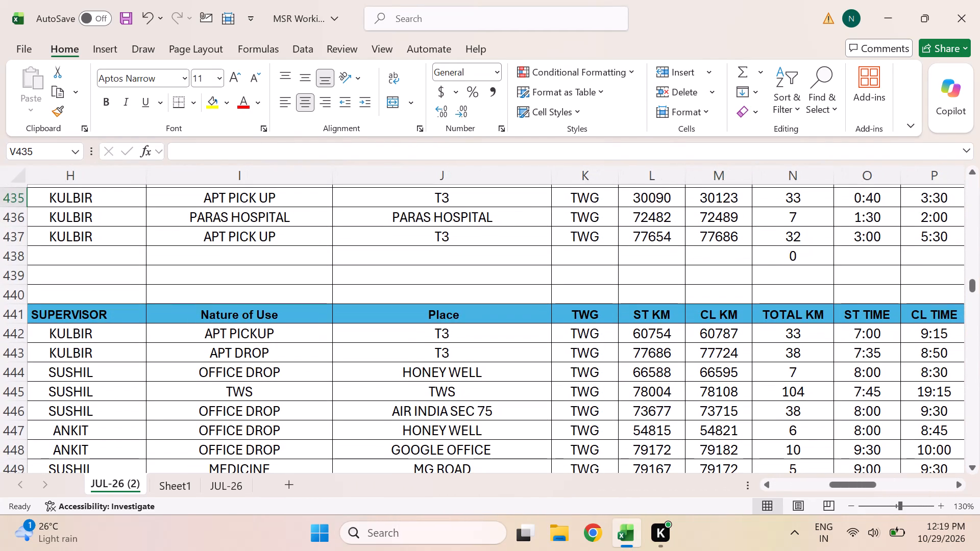
pyautogui.hscroll(-3, 583, 224)
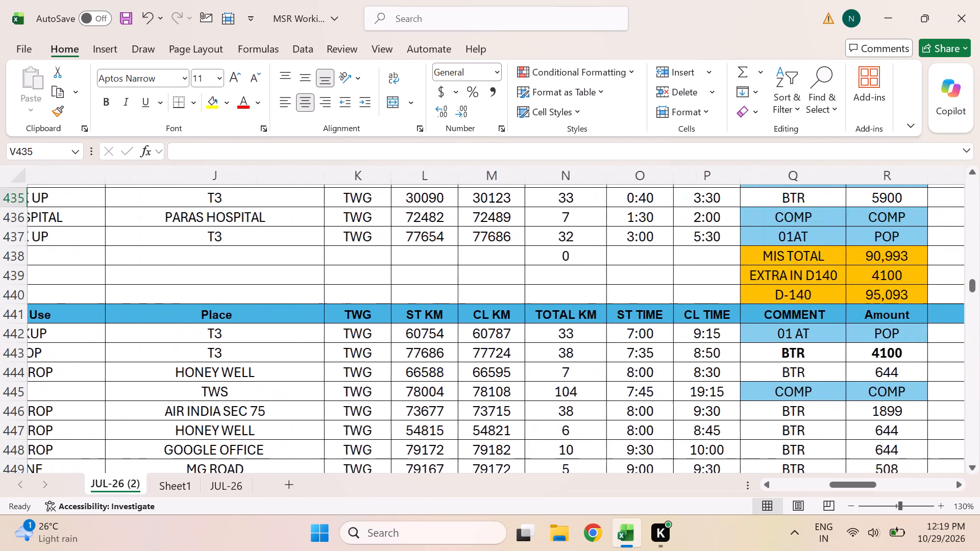
pyautogui.hscroll(-1, 583, 224)
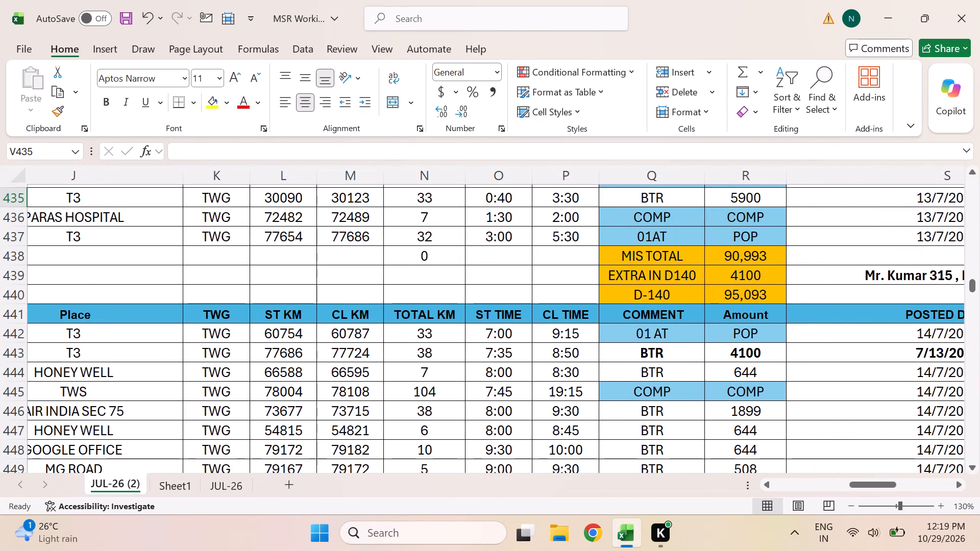
pyautogui.hscroll(-2, 611, 239)
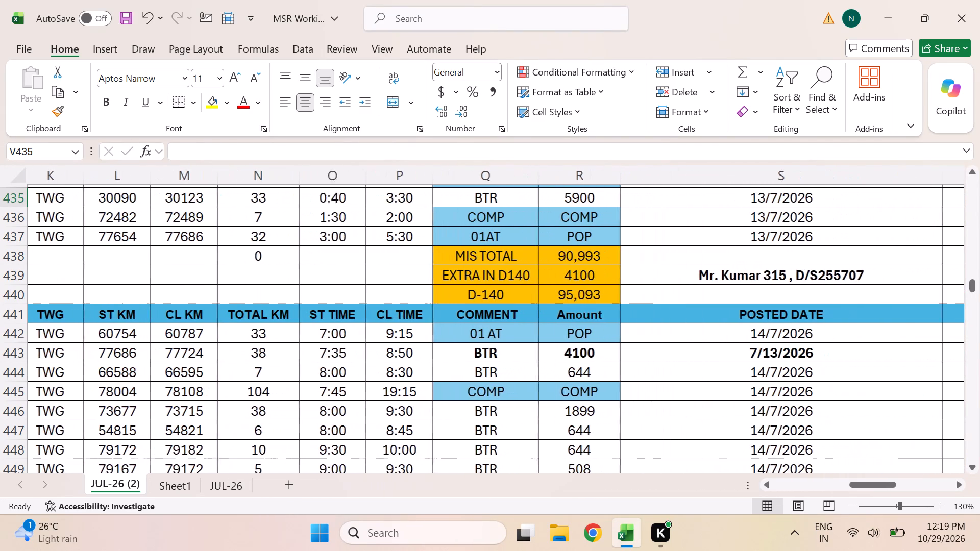
pyautogui.hscroll(-2, 611, 239)
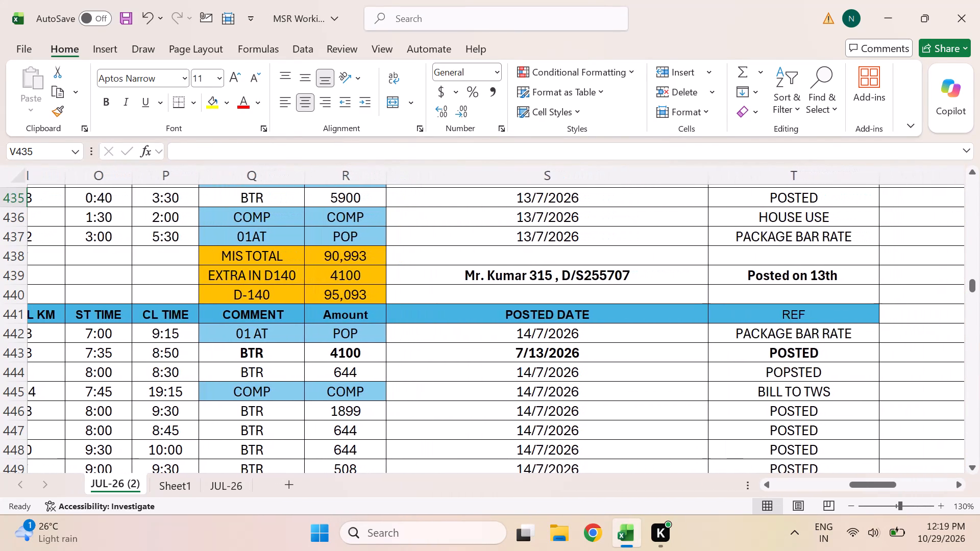
pyautogui.hscroll(-1, 611, 239)
pyautogui.hscroll(-2, 493, 234)
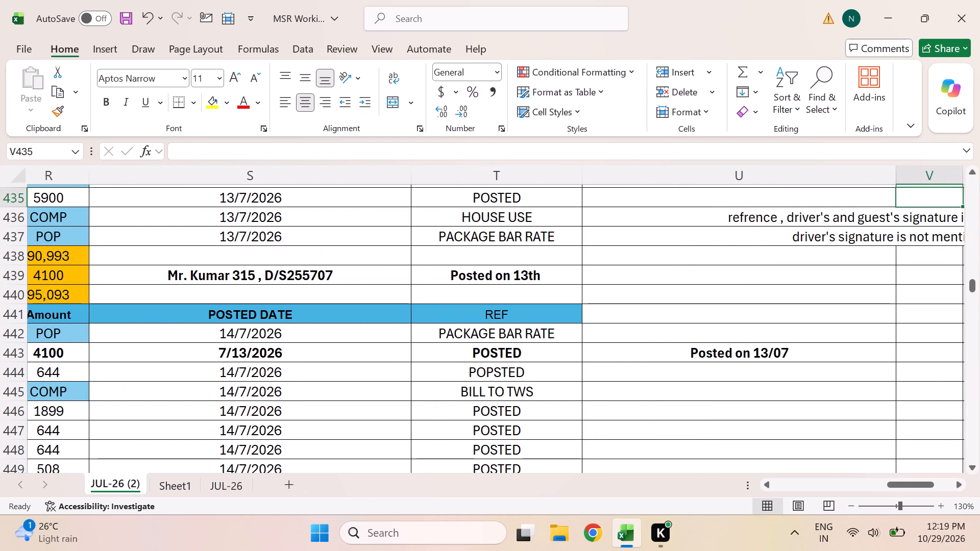
pyautogui.write('dr')
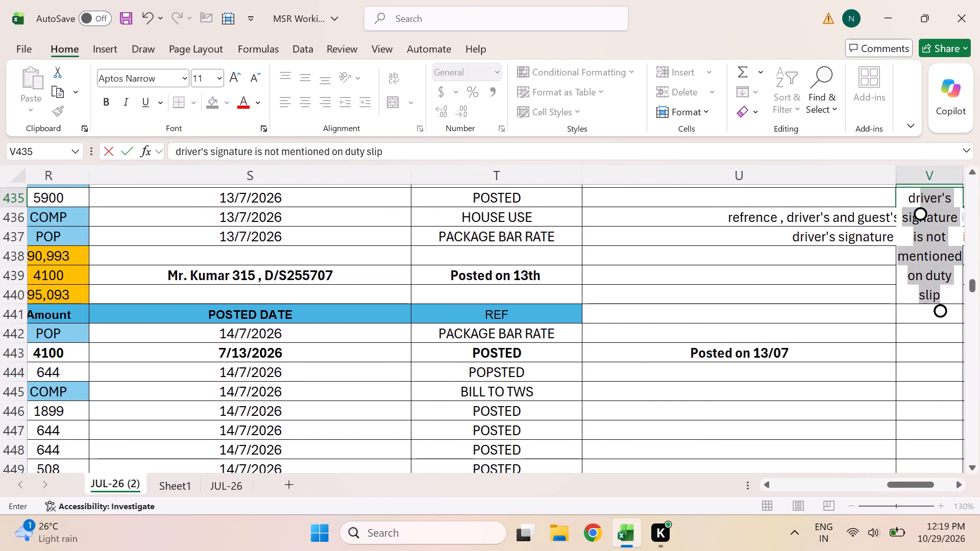
pyautogui.press('Return')
pyautogui.scroll(1, 859, 204)
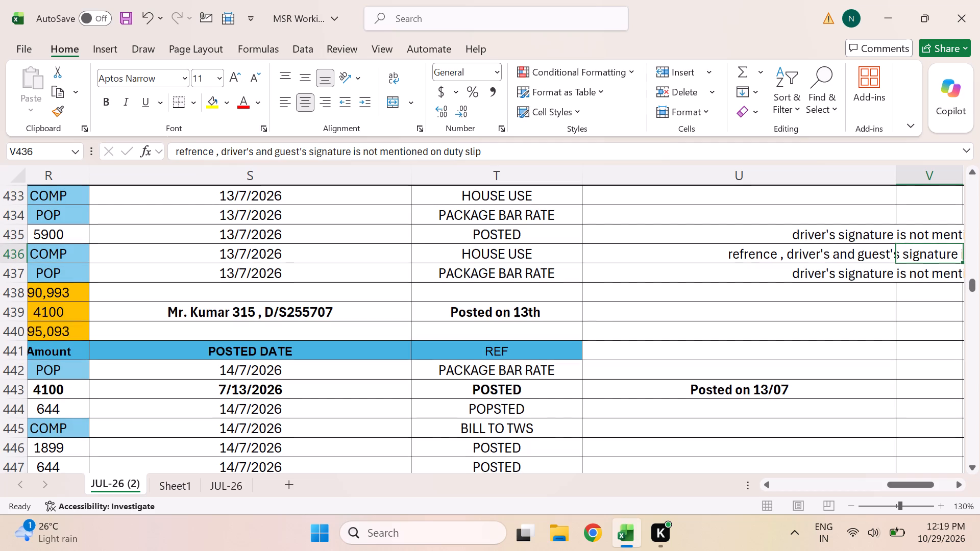
pyautogui.click(938, 209)
pyautogui.hscroll(6, 938, 209)
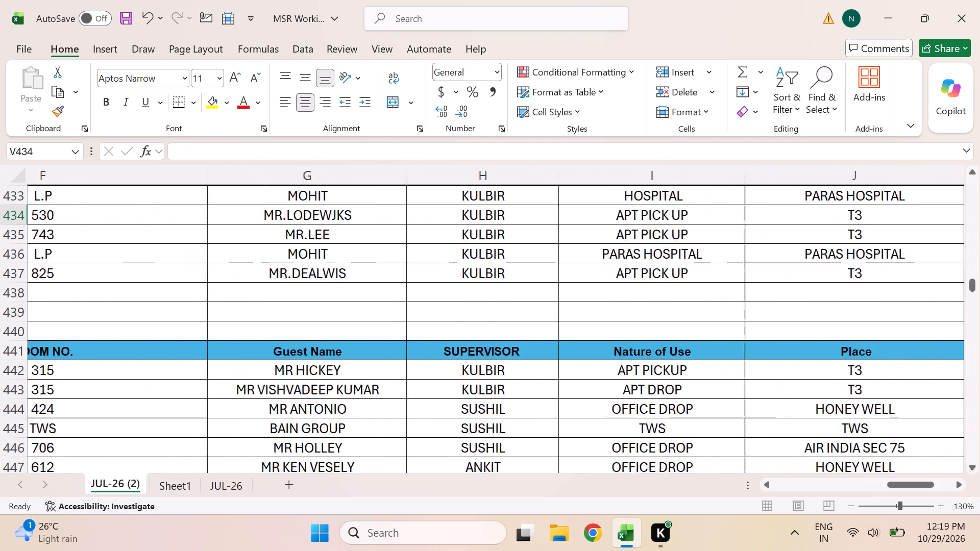
pyautogui.hscroll(6, 938, 209)
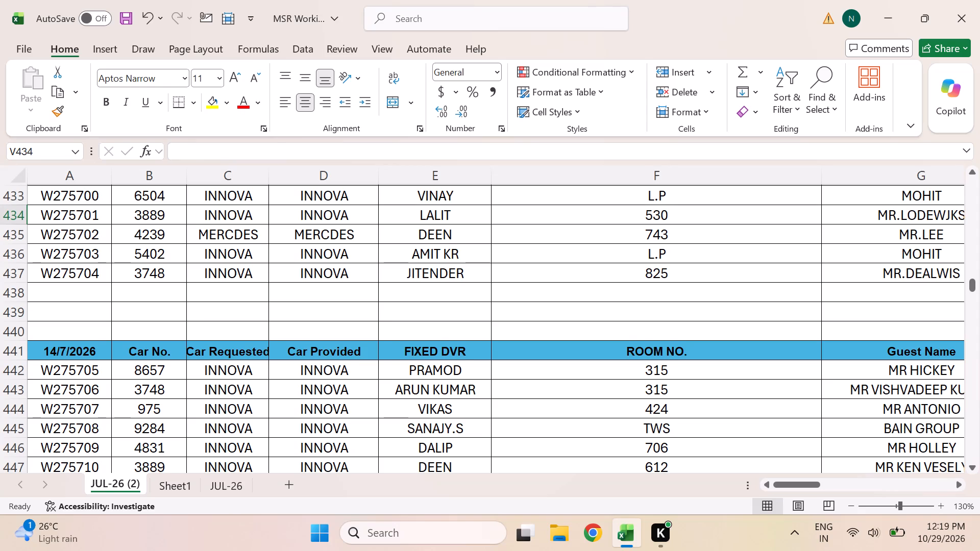
pyautogui.hscroll(-1, 529, 263)
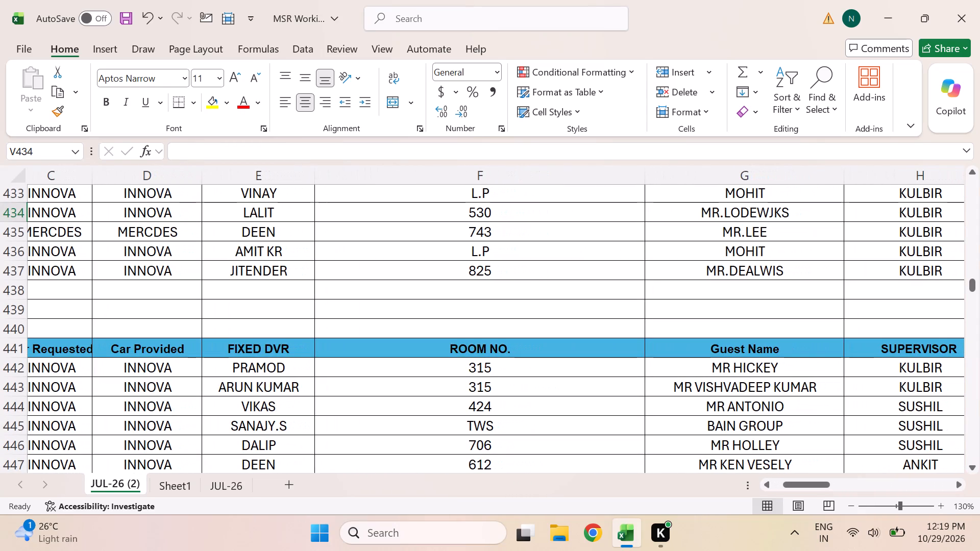
pyautogui.hscroll(-1, 529, 263)
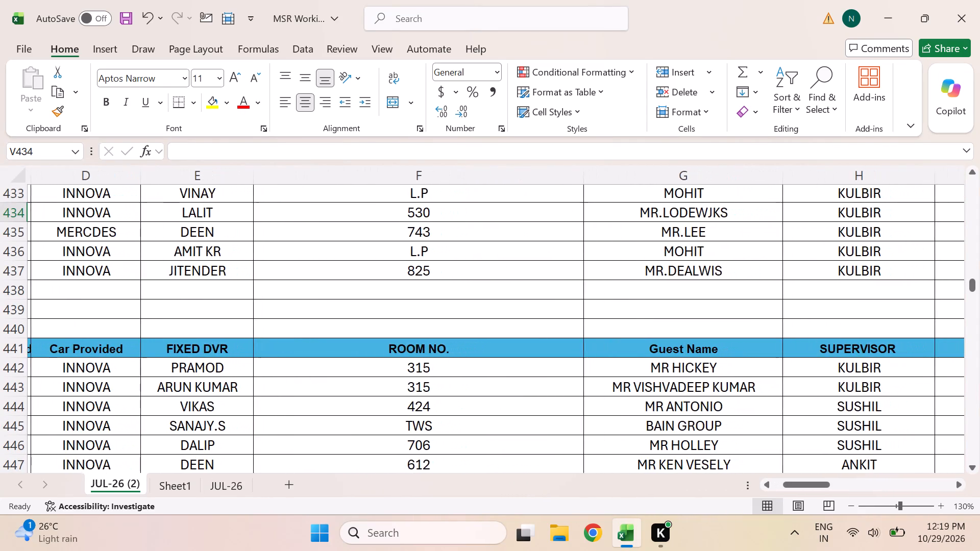
pyautogui.hscroll(-4, 529, 263)
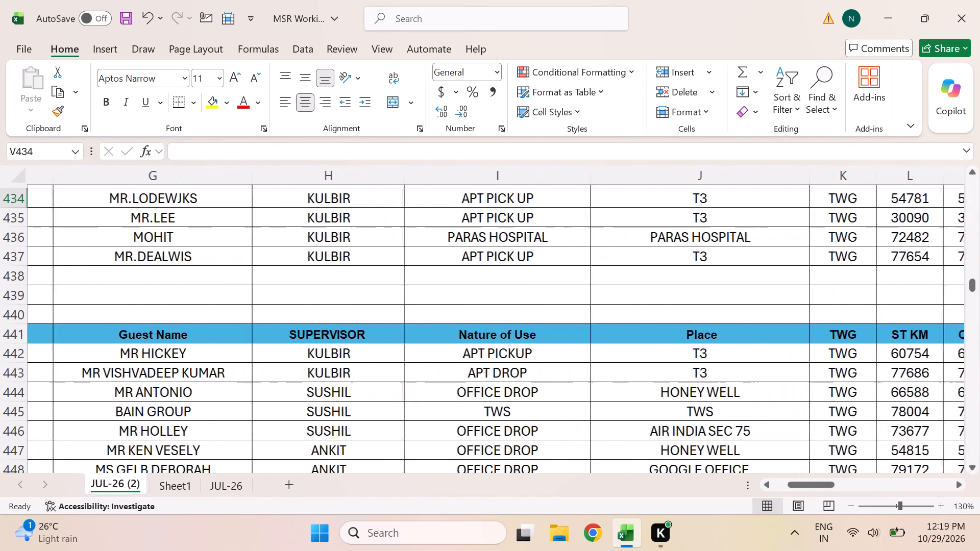
pyautogui.hscroll(-3, 529, 263)
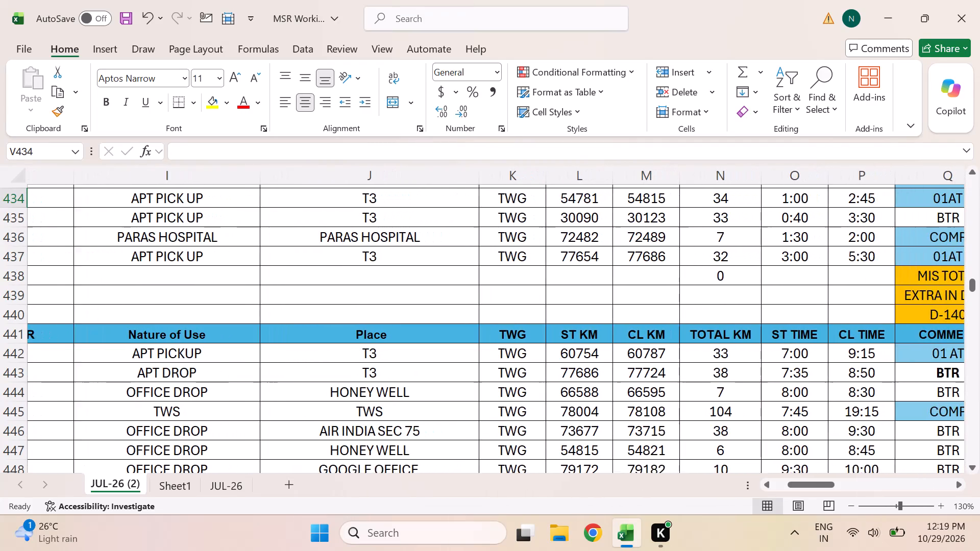
pyautogui.hscroll(-4, 529, 263)
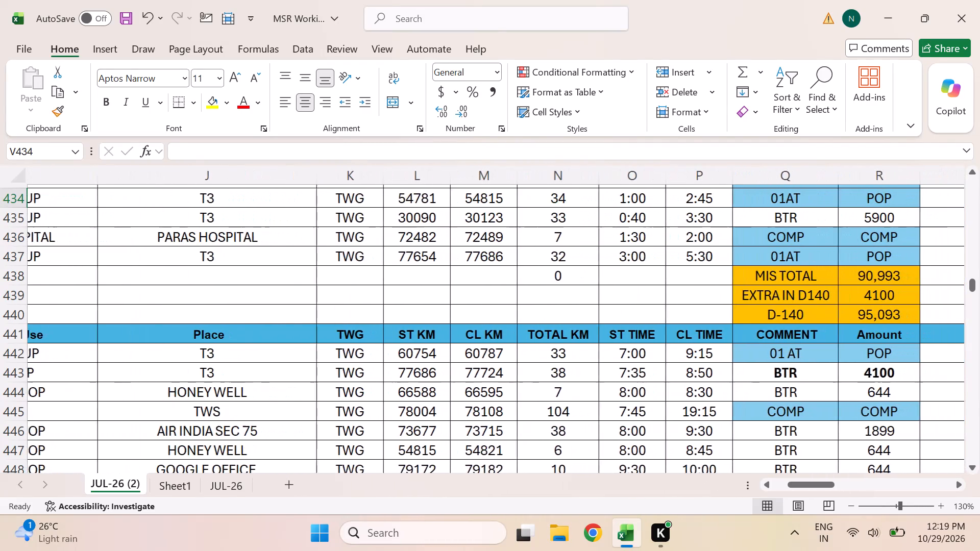
pyautogui.hscroll(-2, 529, 263)
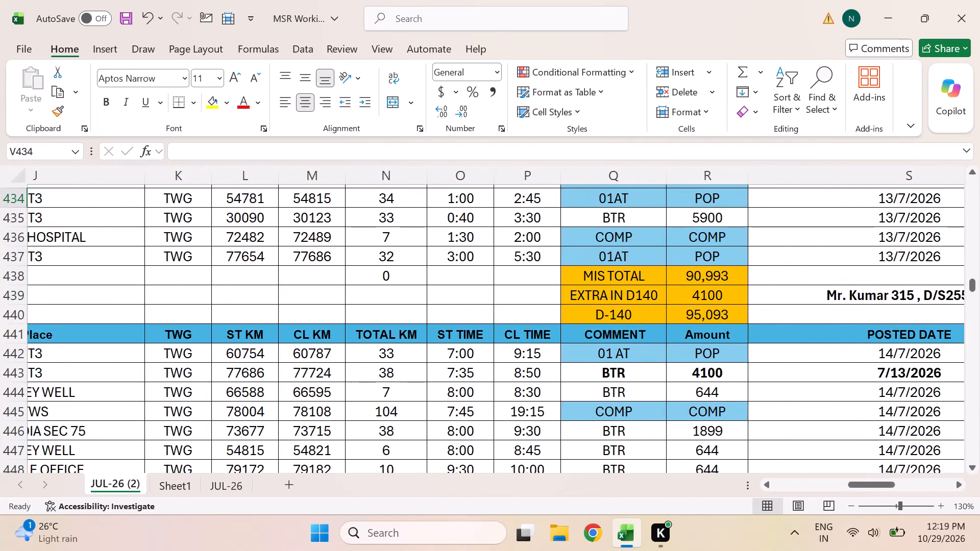
pyautogui.hscroll(-2, 529, 263)
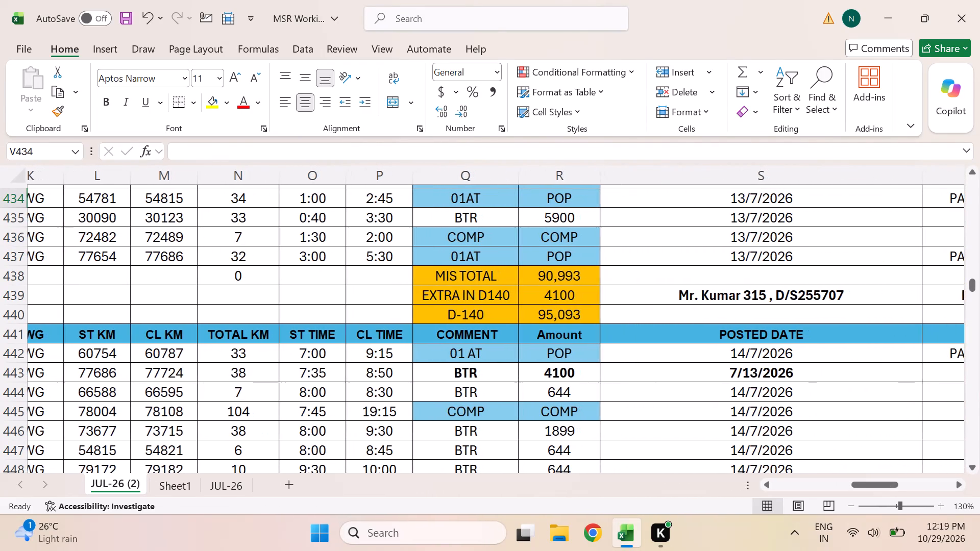
pyautogui.hscroll(-2, 529, 263)
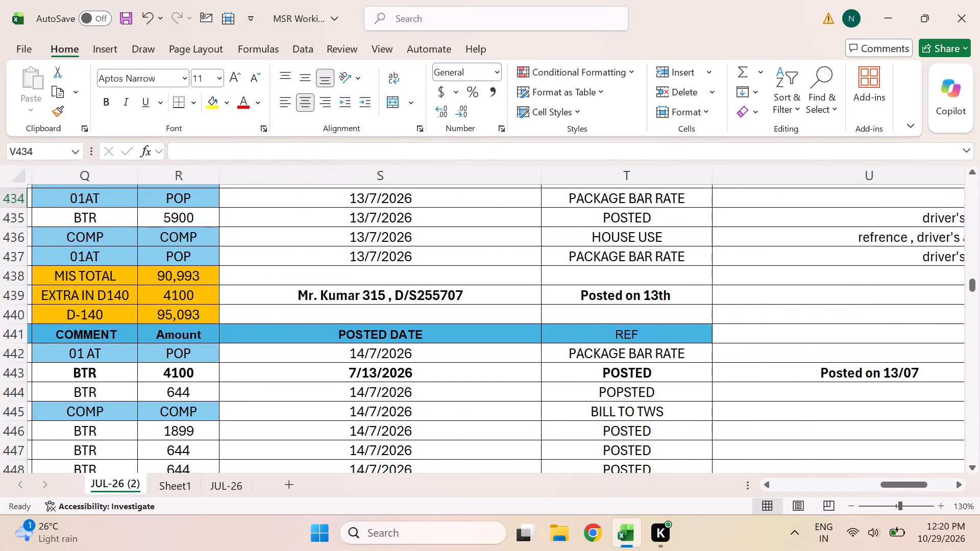
pyautogui.hscroll(-2, 529, 263)
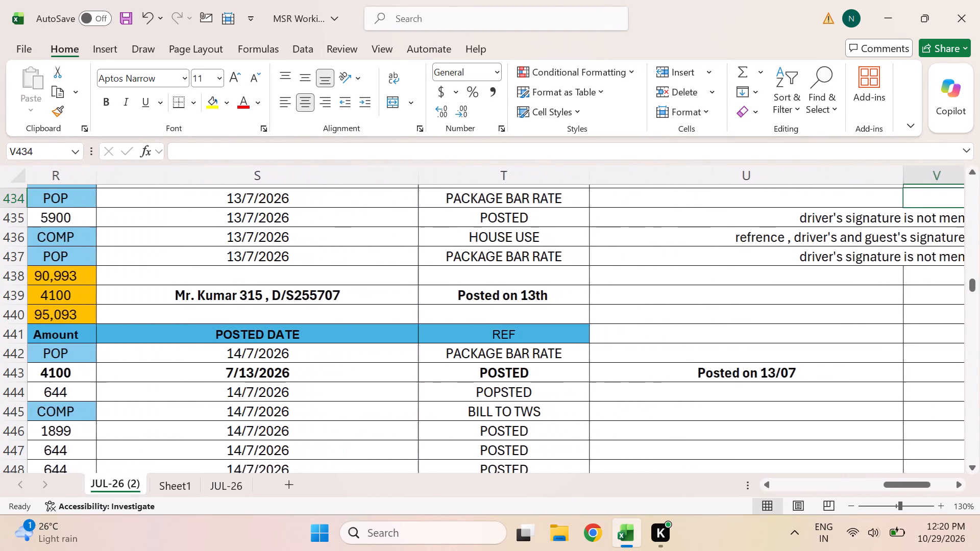
pyautogui.write('dr')
pyautogui.press('Return')
pyautogui.scroll(1, 733, 316)
pyautogui.click(889, 221)
pyautogui.hscroll(14, 889, 221)
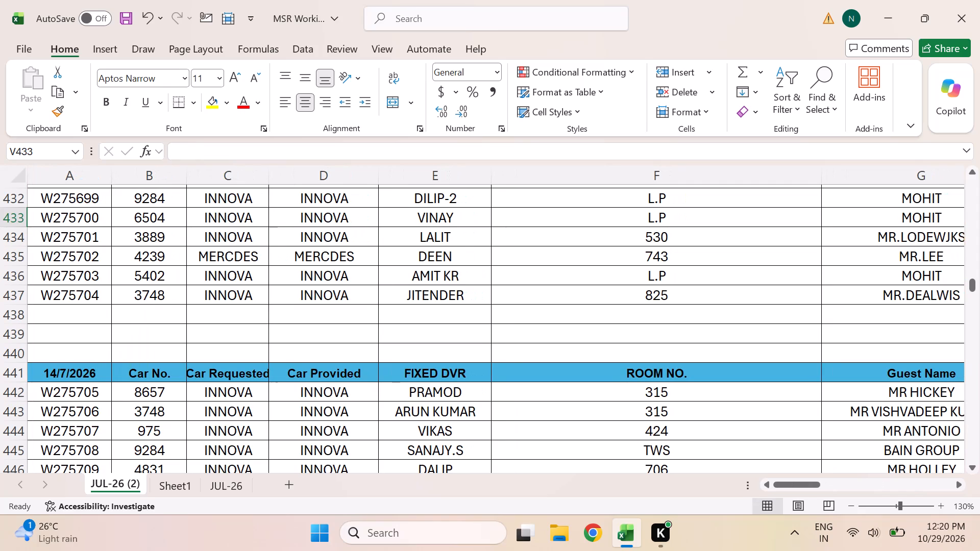
pyautogui.scroll(-1, 533, 223)
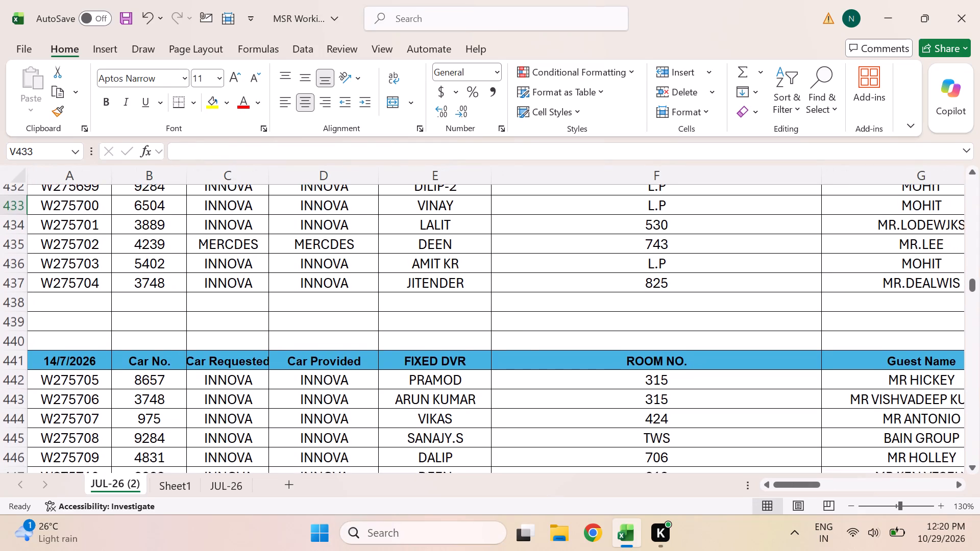
pyautogui.scroll(-1, 533, 223)
pyautogui.hscroll(-3, 533, 223)
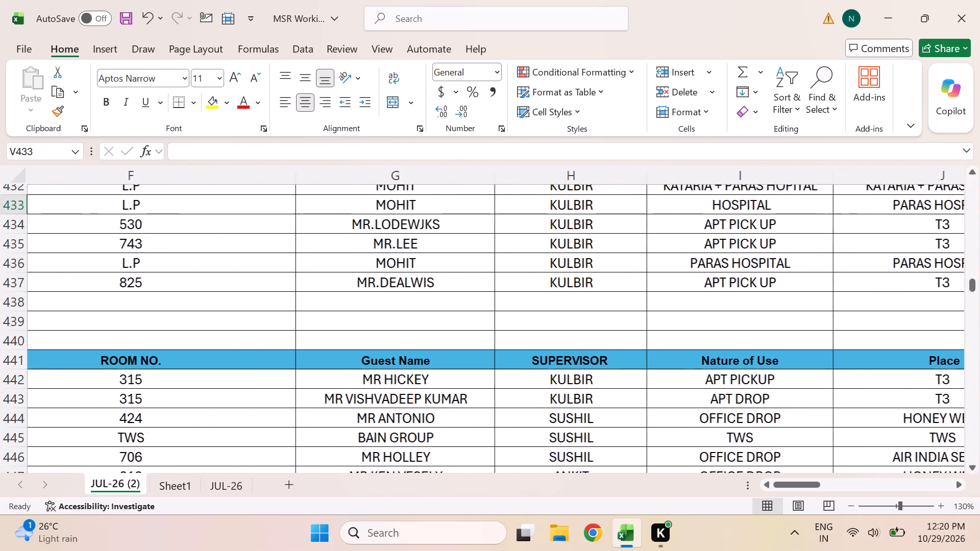
pyautogui.hscroll(-8, 533, 223)
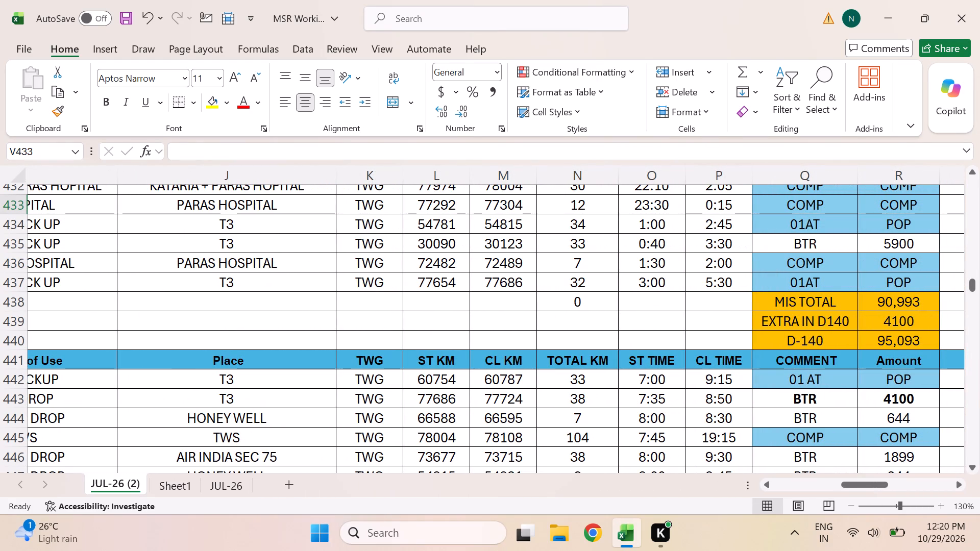
pyautogui.hscroll(-2, 572, 220)
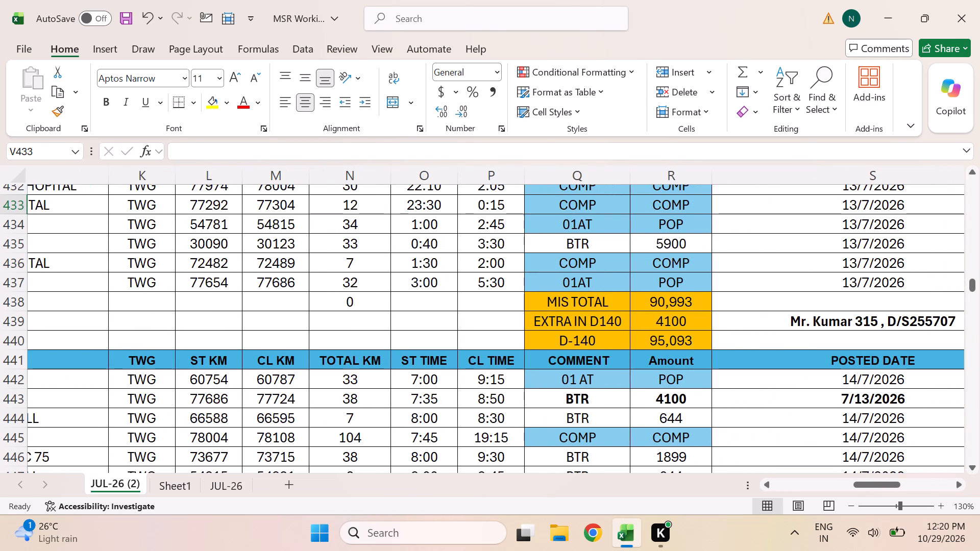
pyautogui.hscroll(-2, 600, 202)
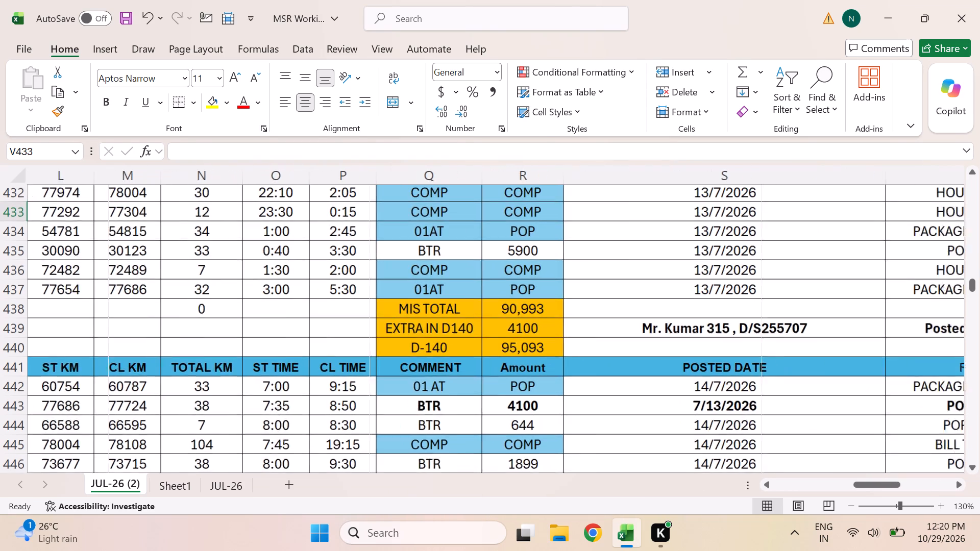
pyautogui.hscroll(-1, 600, 202)
pyautogui.hscroll(-2, 805, 223)
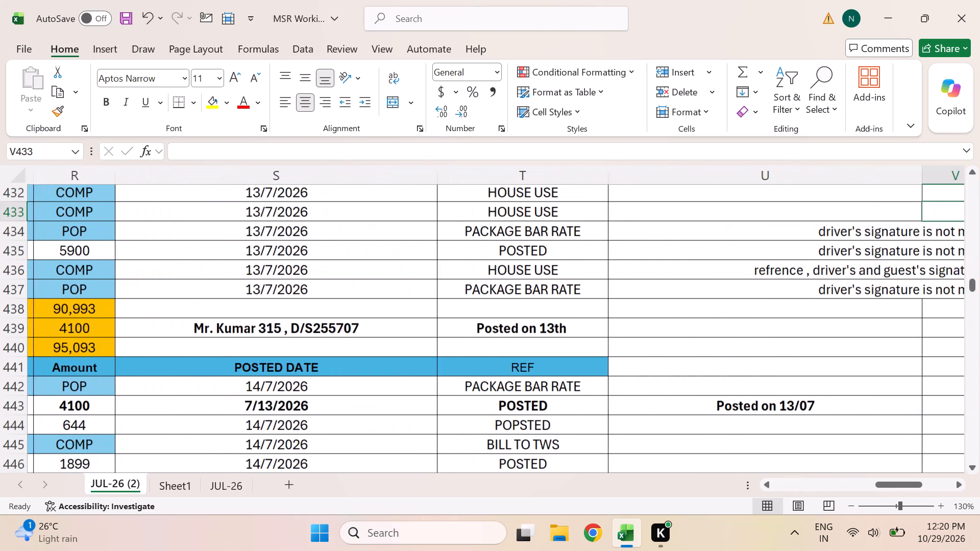
pyautogui.hscroll(-2, 805, 223)
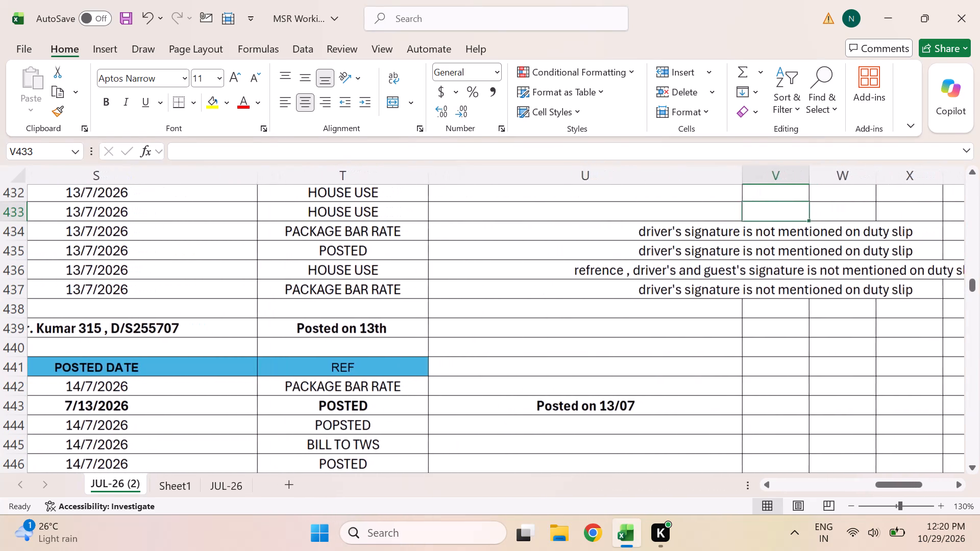
pyautogui.write('re')
pyautogui.press('Return')
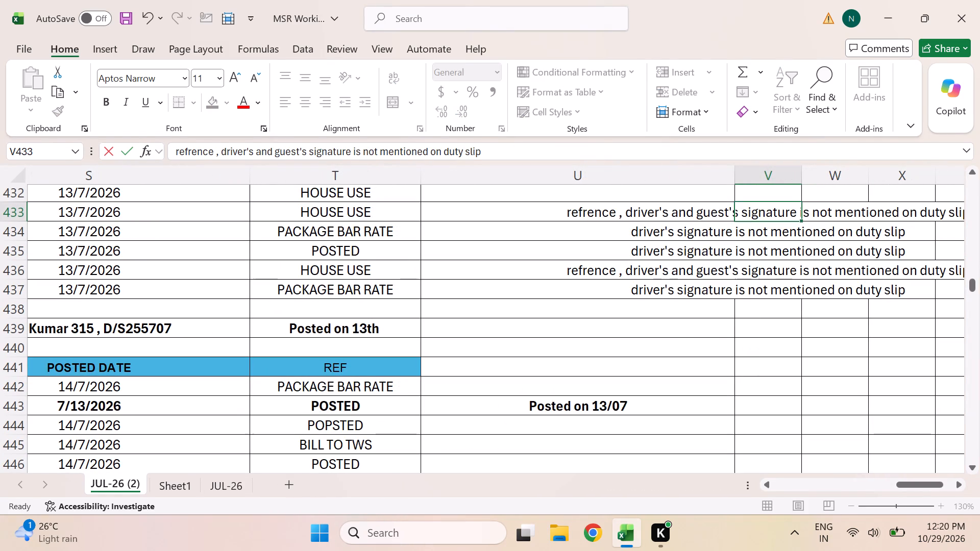
pyautogui.scroll(1, 805, 223)
pyautogui.click(773, 231)
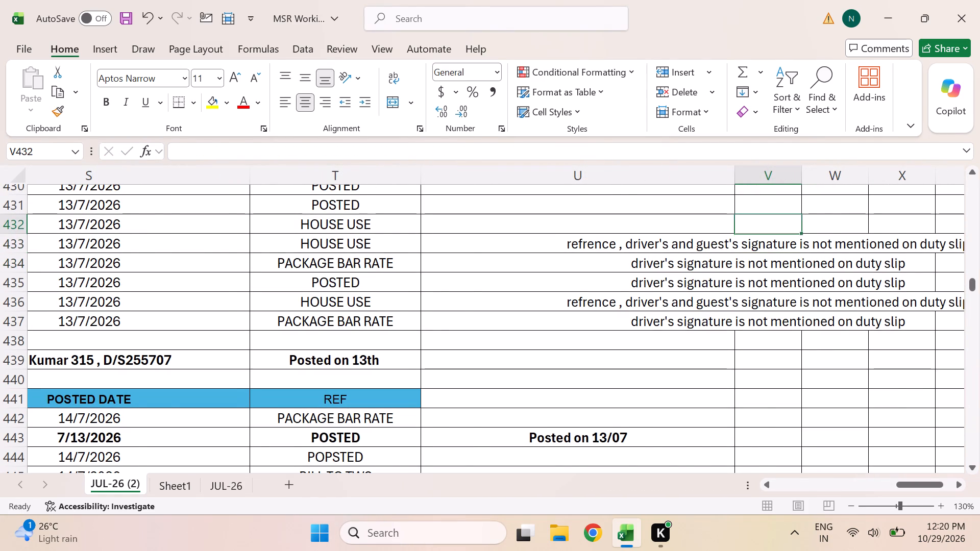
pyautogui.hscroll(16, 773, 231)
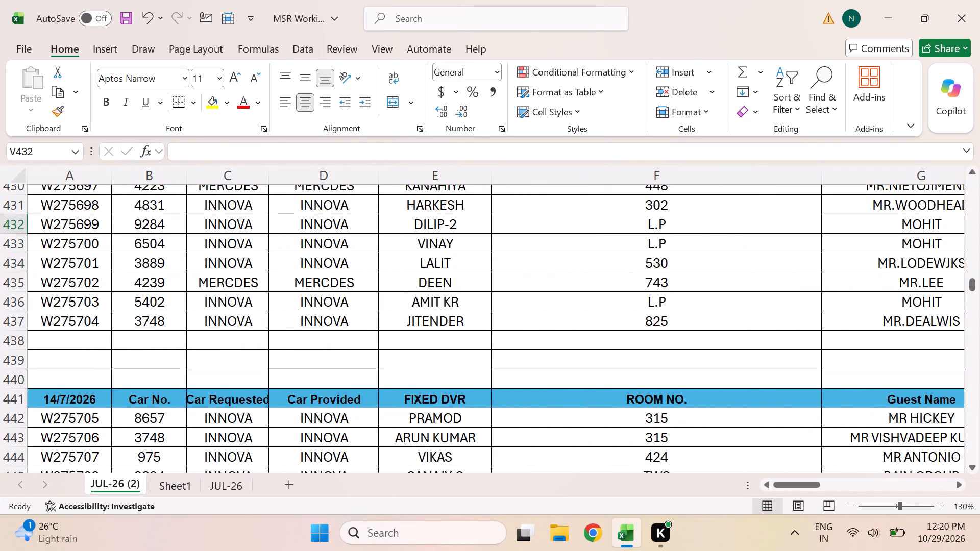
pyautogui.scroll(-1, 451, 254)
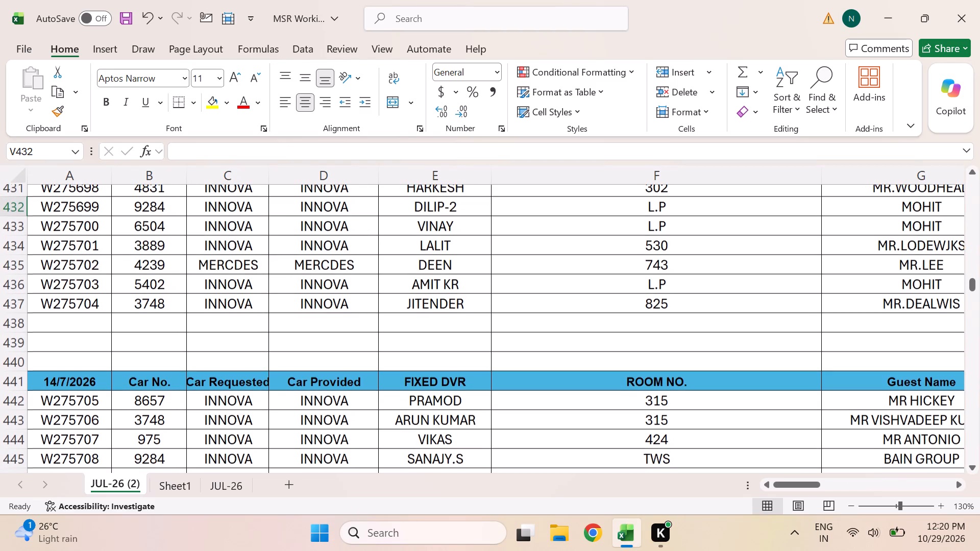
pyautogui.hscroll(-3, 451, 254)
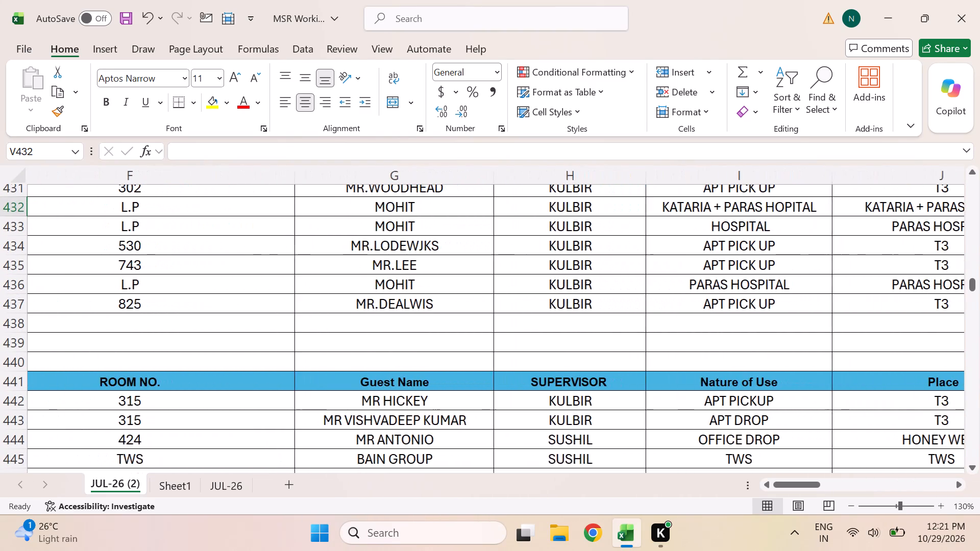
pyautogui.hscroll(-3, 451, 254)
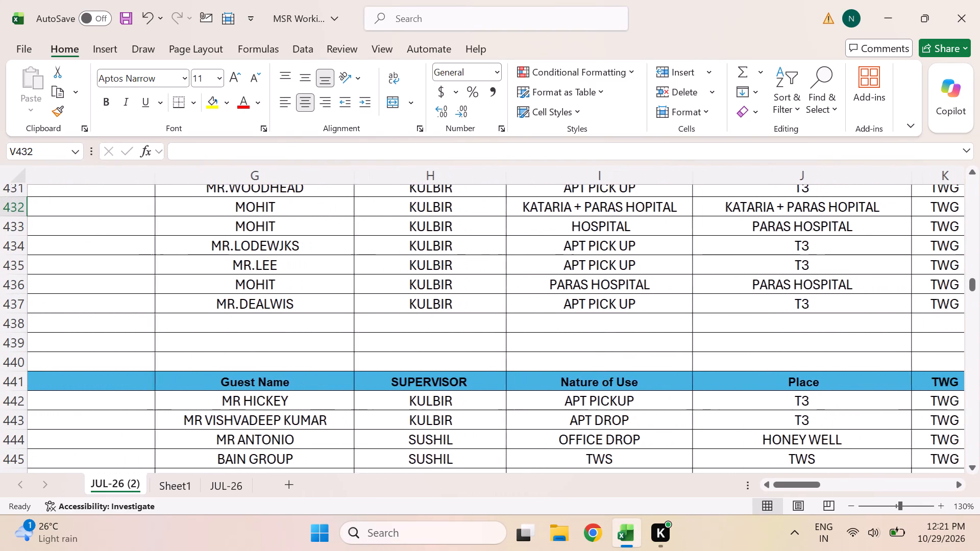
pyautogui.hscroll(-2, 451, 254)
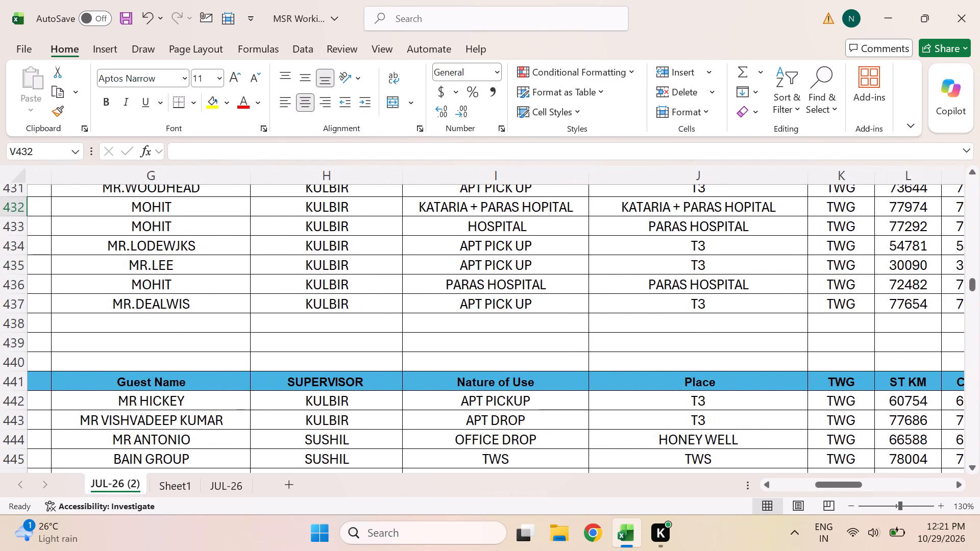
pyautogui.hscroll(-2, 451, 254)
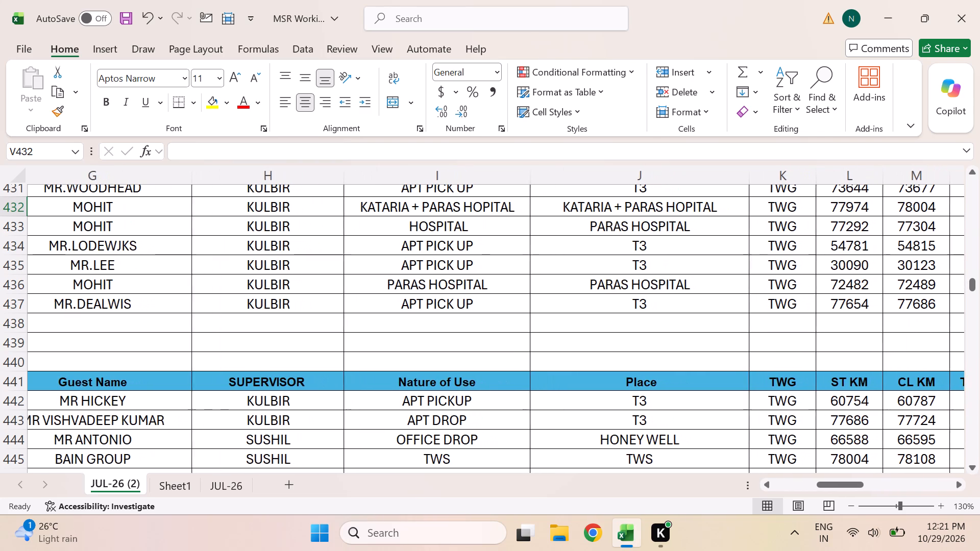
pyautogui.hscroll(-3, 451, 254)
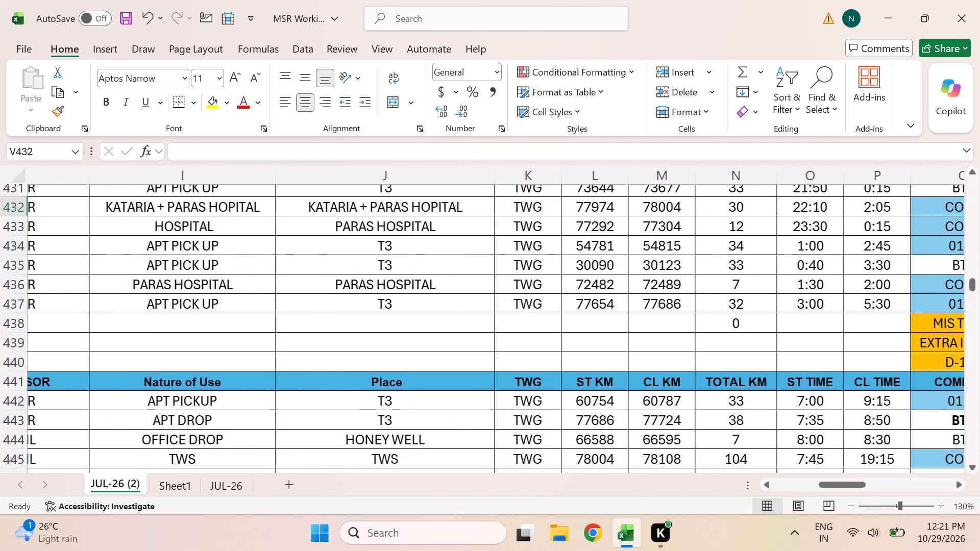
pyautogui.hscroll(-3, 451, 254)
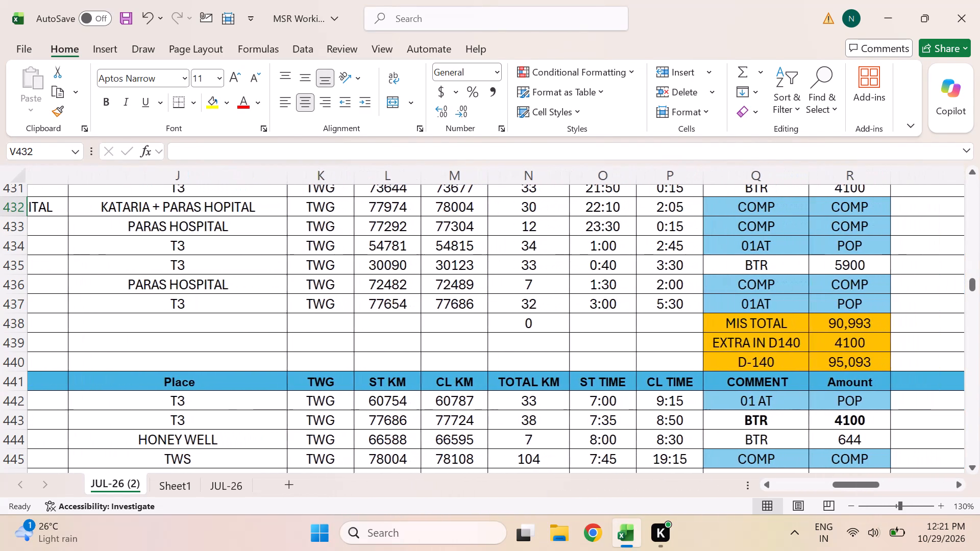
pyautogui.hscroll(-3, 451, 254)
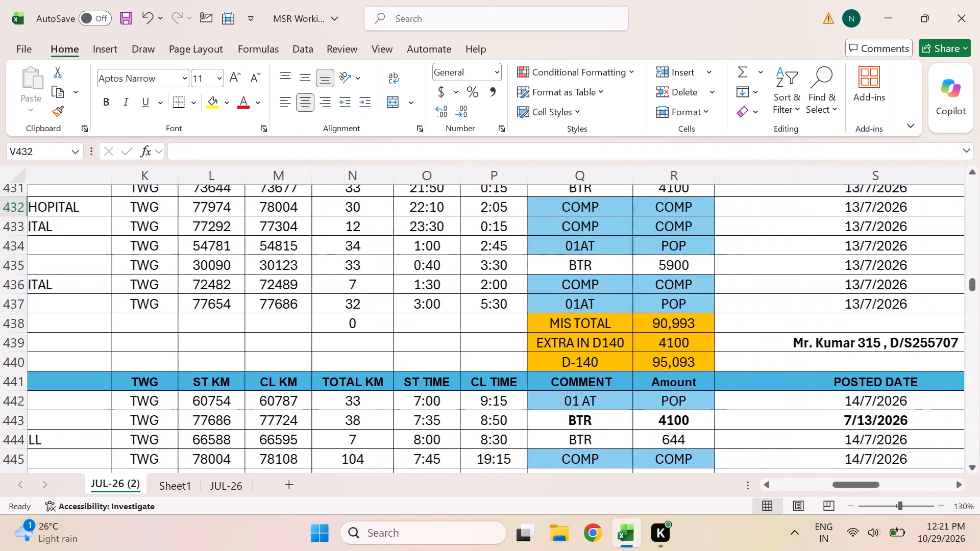
pyautogui.hscroll(-3, 451, 254)
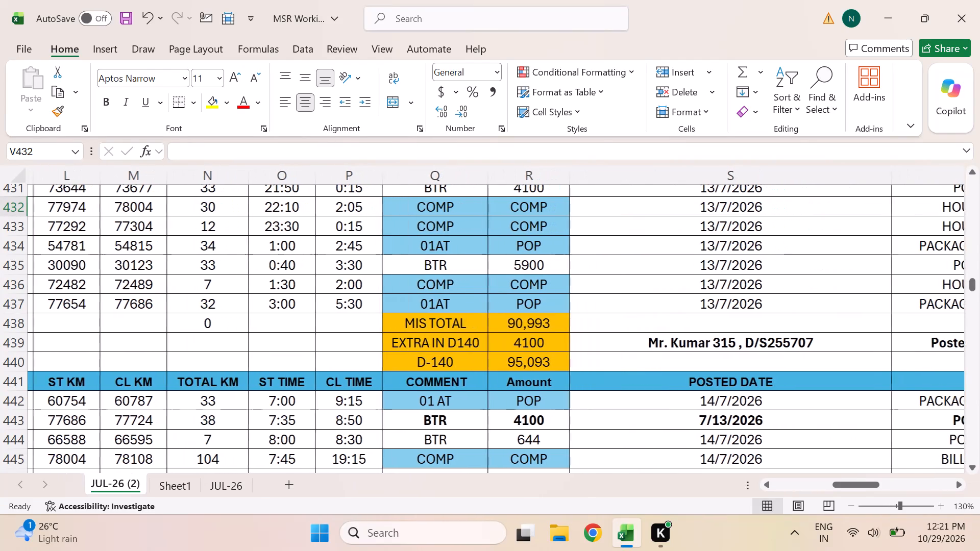
pyautogui.hscroll(-2, 451, 254)
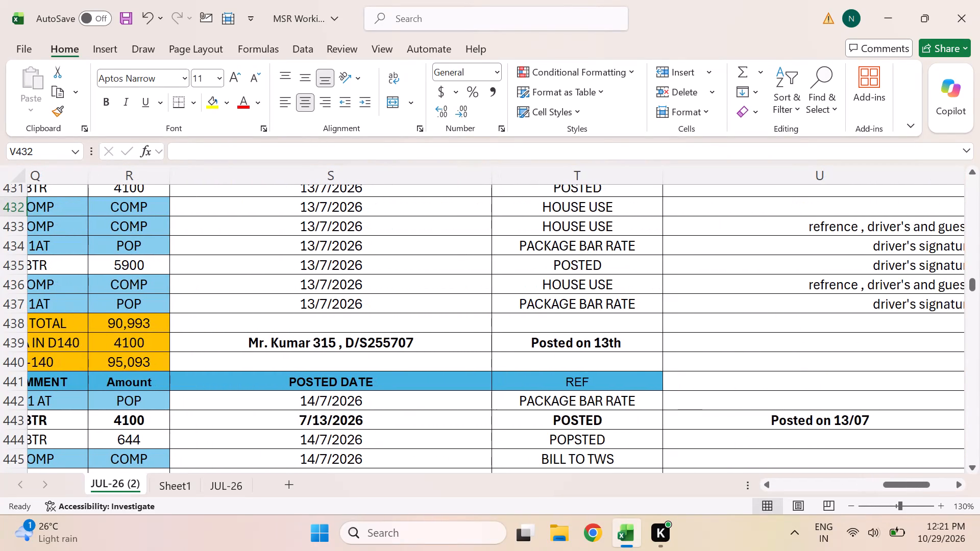
pyautogui.hscroll(-2, 451, 254)
pyautogui.write('ref')
pyautogui.press('Return')
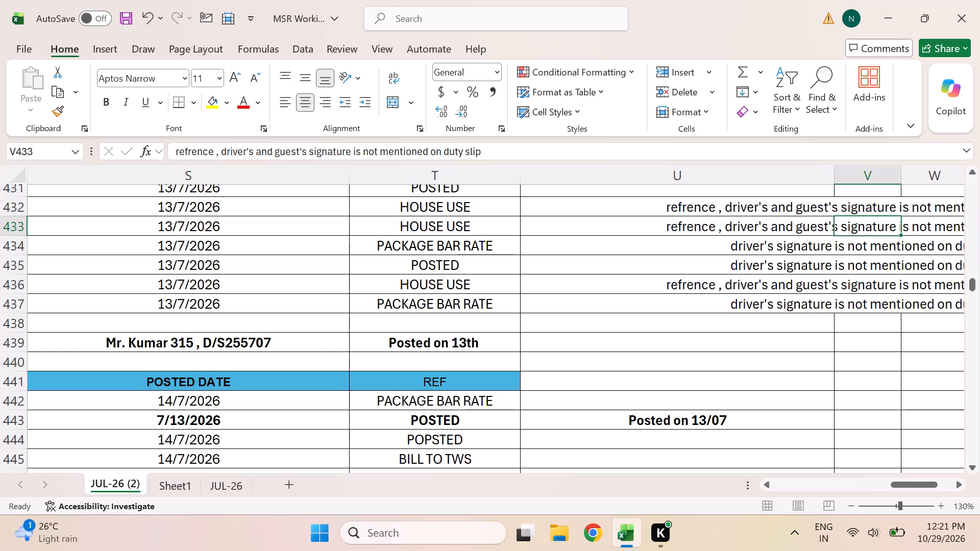
pyautogui.press('Up')
pyautogui.press('Up')
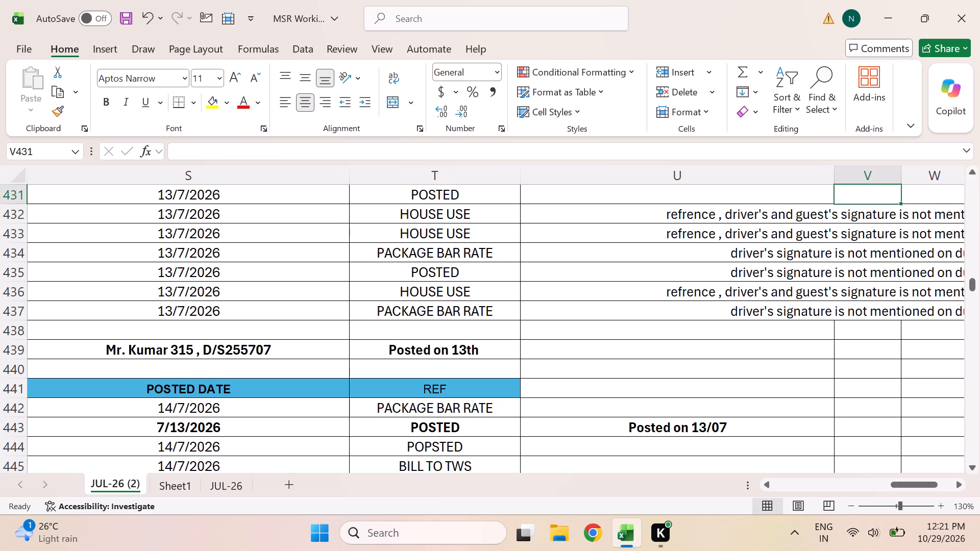
pyautogui.hscroll(8, 337, 254)
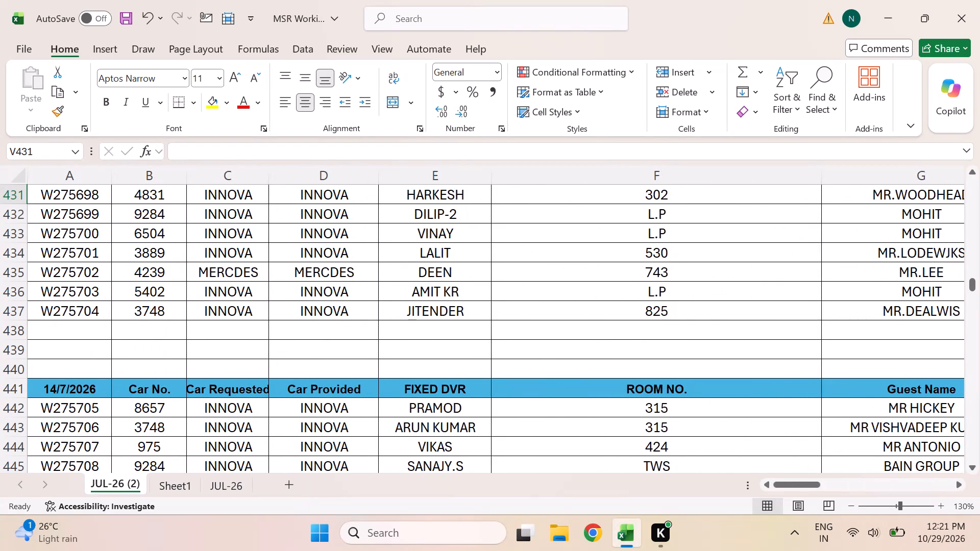
pyautogui.hscroll(-3, 337, 254)
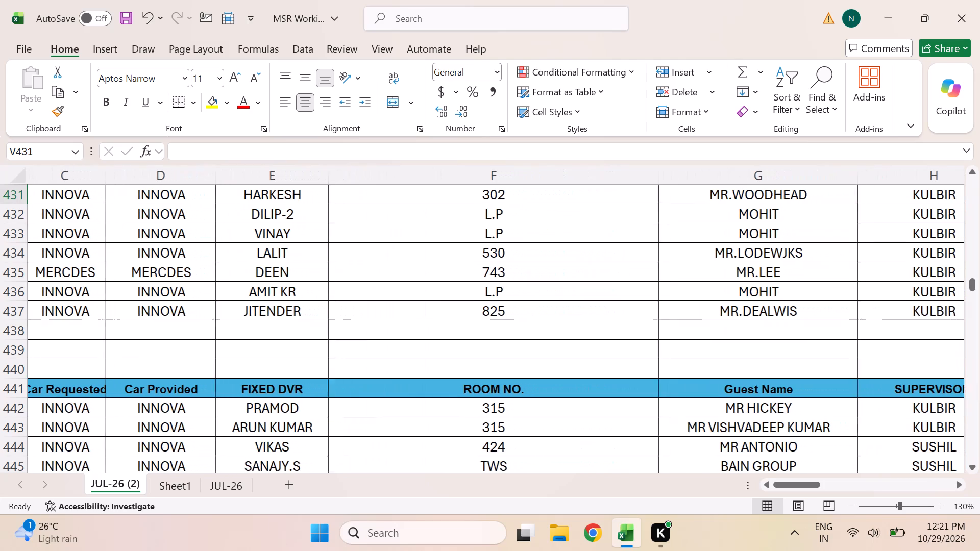
pyautogui.hscroll(-3, 337, 254)
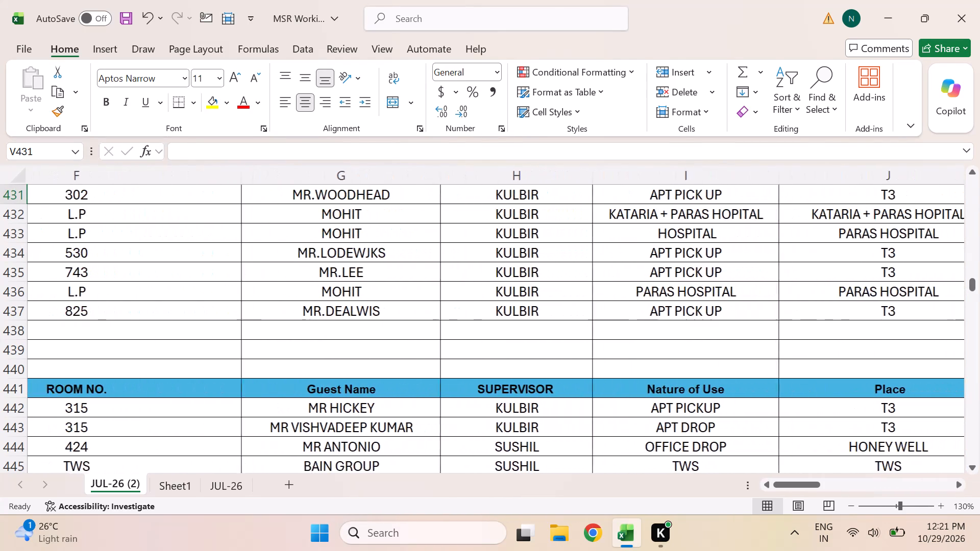
pyautogui.hscroll(-2, 337, 254)
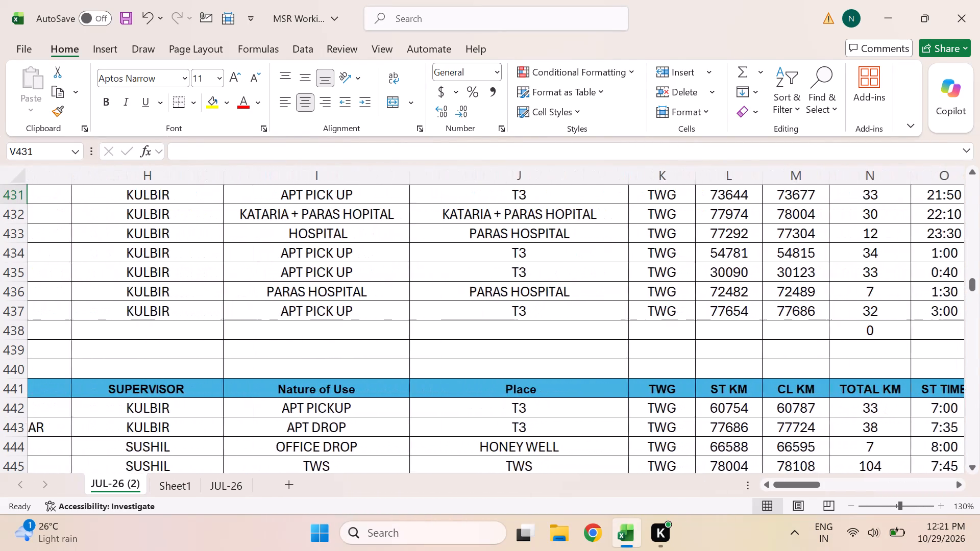
pyautogui.hscroll(-2, 337, 254)
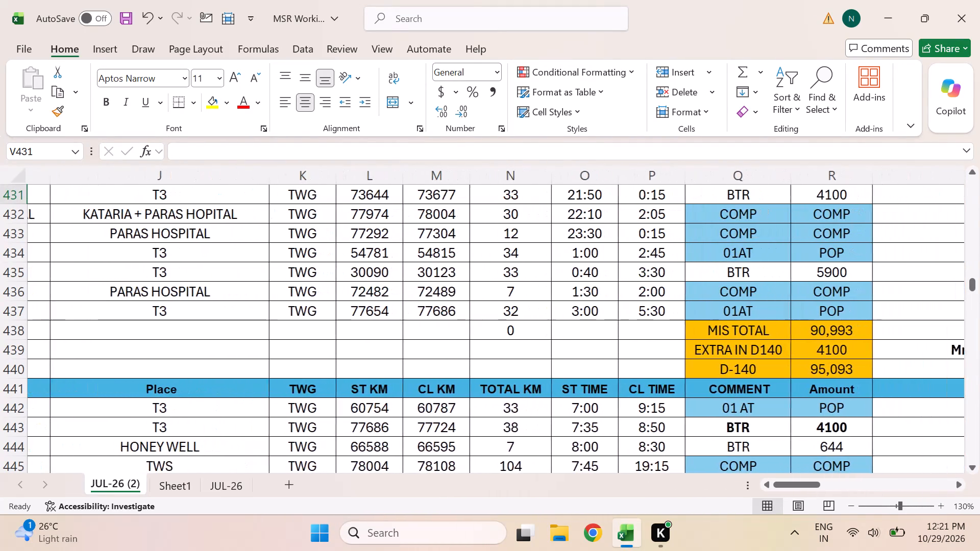
pyautogui.hscroll(-2, 337, 254)
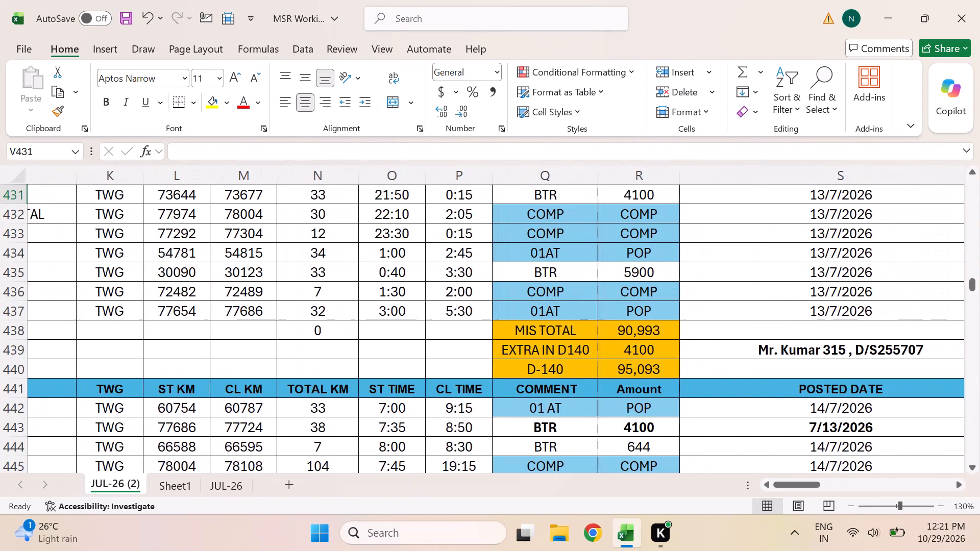
pyautogui.hscroll(-2, 337, 254)
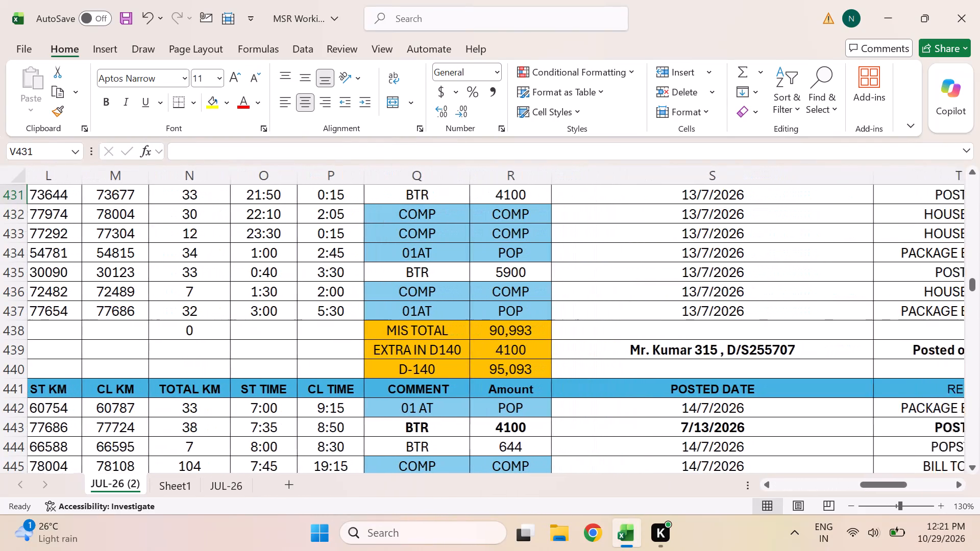
pyautogui.hscroll(-4, 337, 254)
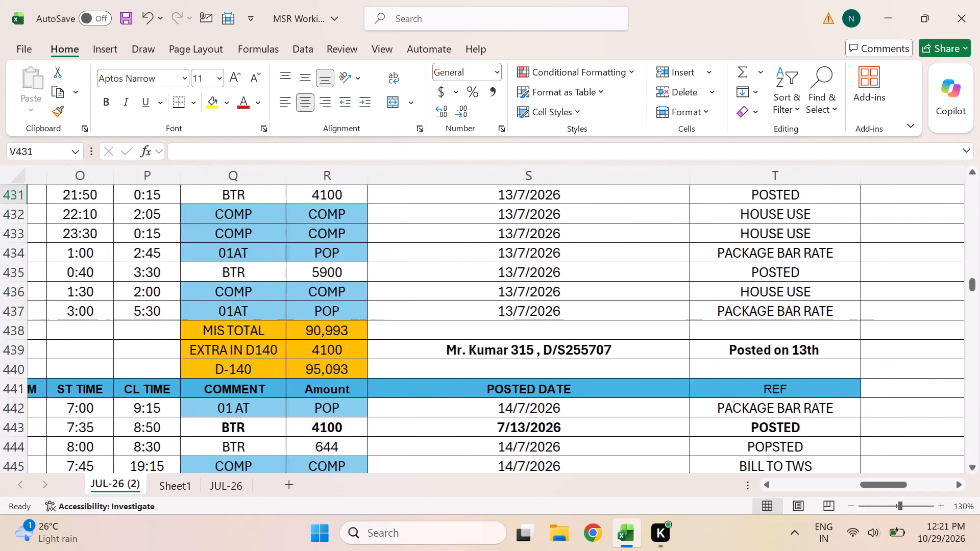
pyautogui.hscroll(-3, 337, 254)
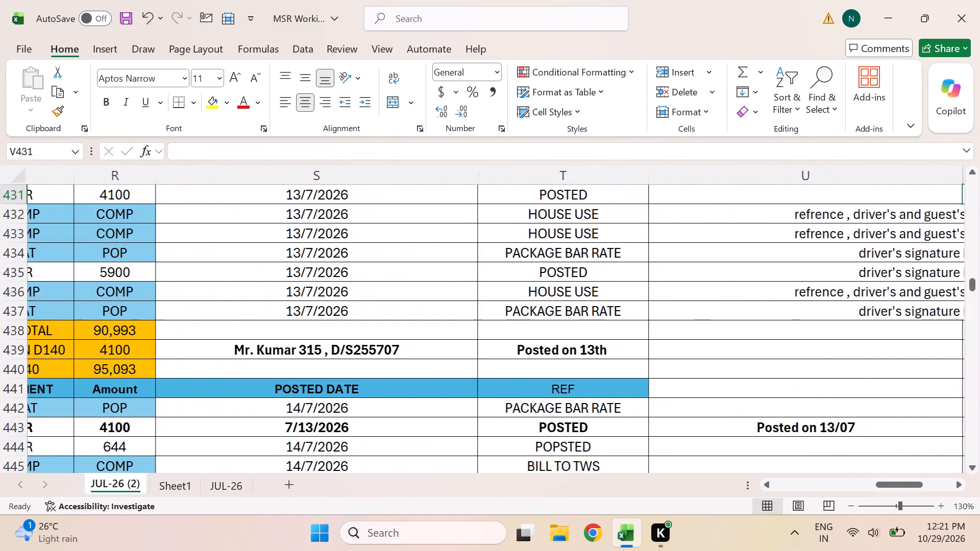
pyautogui.hscroll(-1, 337, 254)
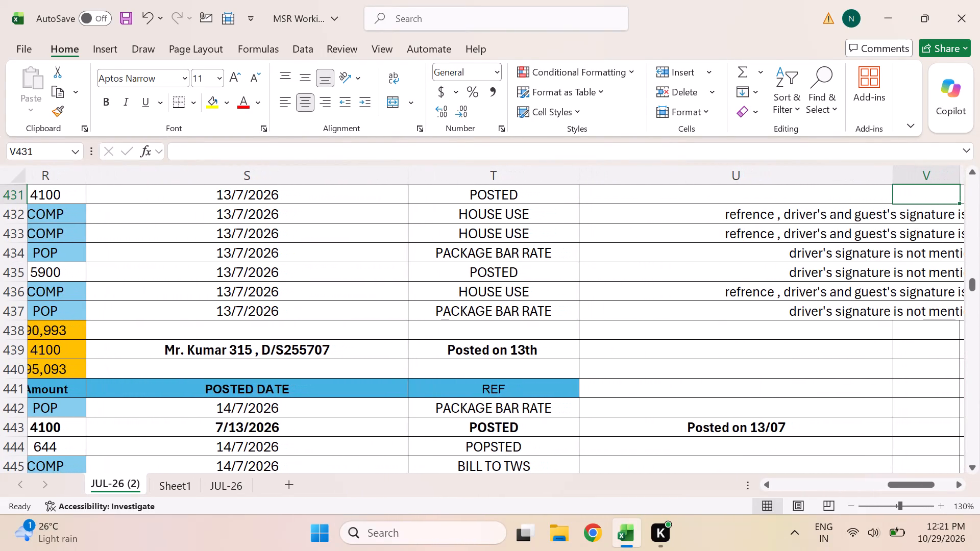
pyautogui.write('dr')
pyautogui.press('Return')
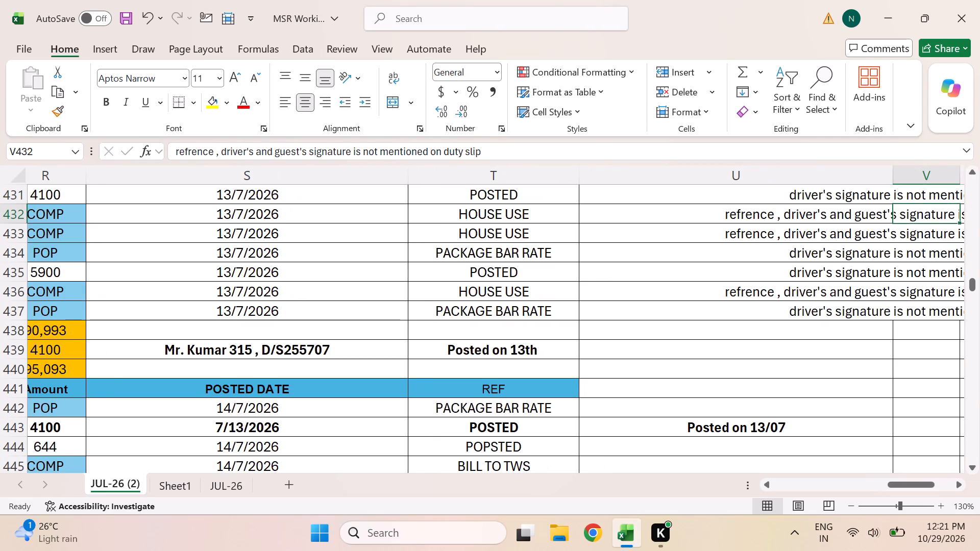
pyautogui.press('Up')
pyautogui.press('Up')
pyautogui.hscroll(16, 337, 254)
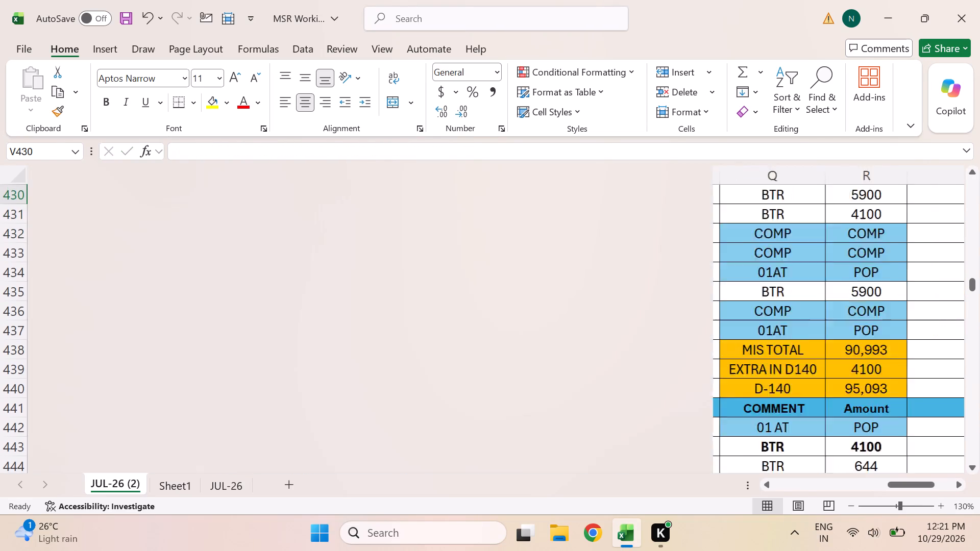
pyautogui.hscroll(7, 337, 254)
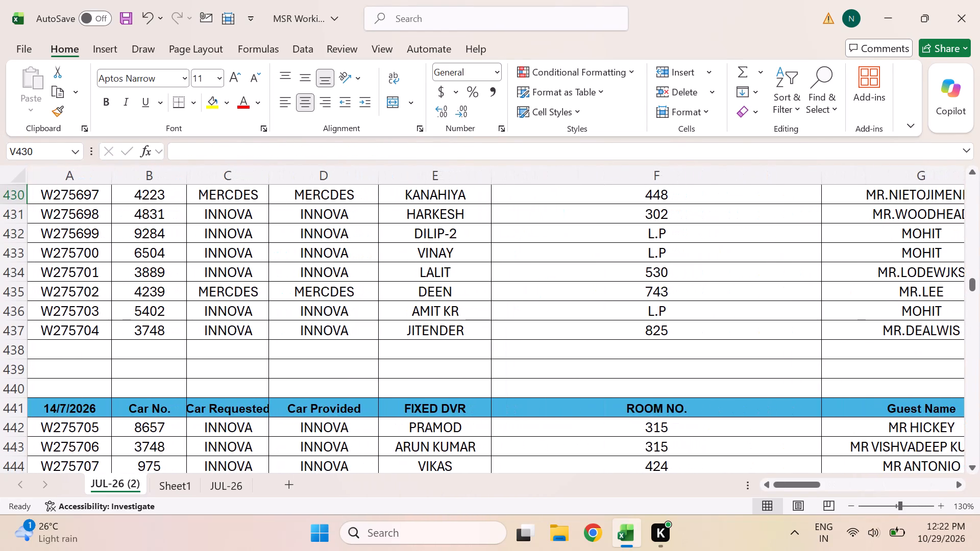
pyautogui.hscroll(-1, 337, 254)
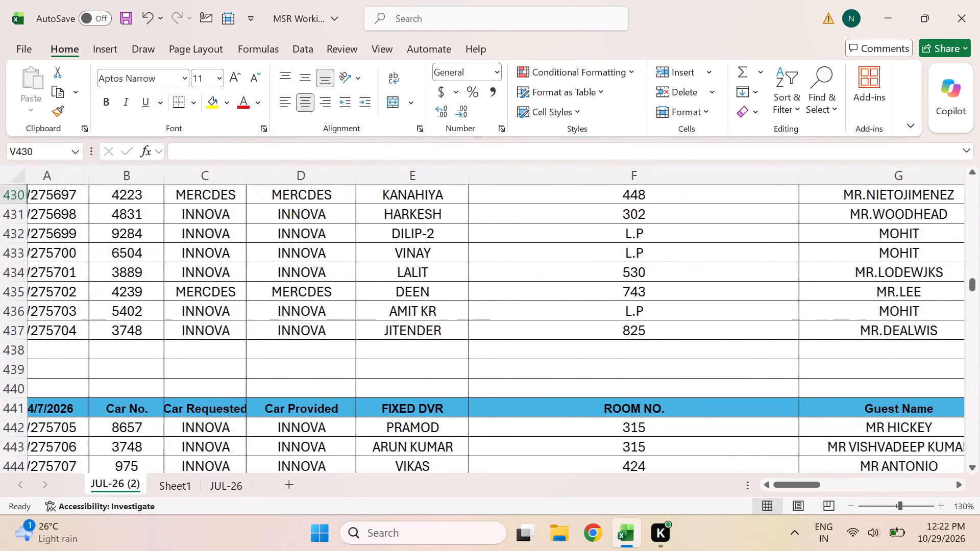
pyautogui.hscroll(-6, 337, 254)
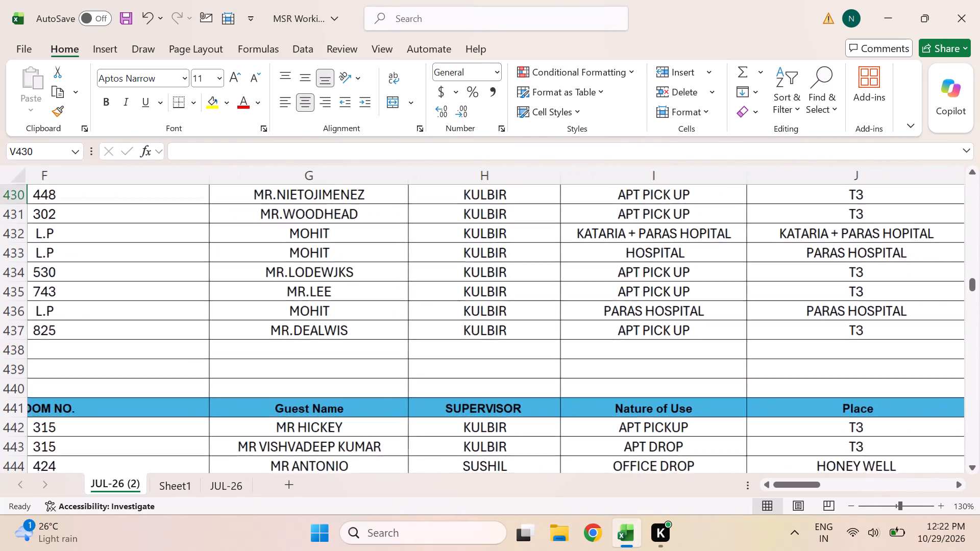
pyautogui.hscroll(-2, 337, 254)
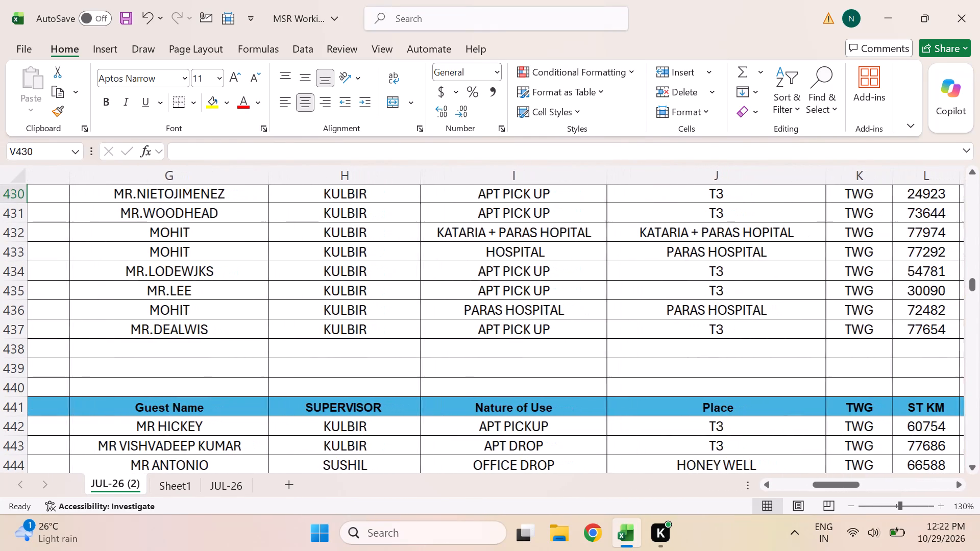
pyautogui.hscroll(-2, 337, 254)
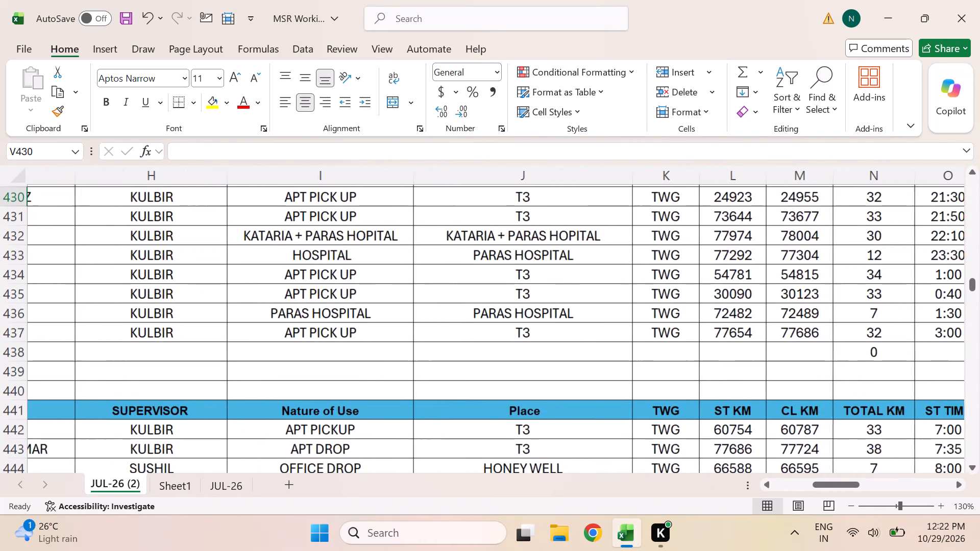
pyautogui.hscroll(-2, 337, 254)
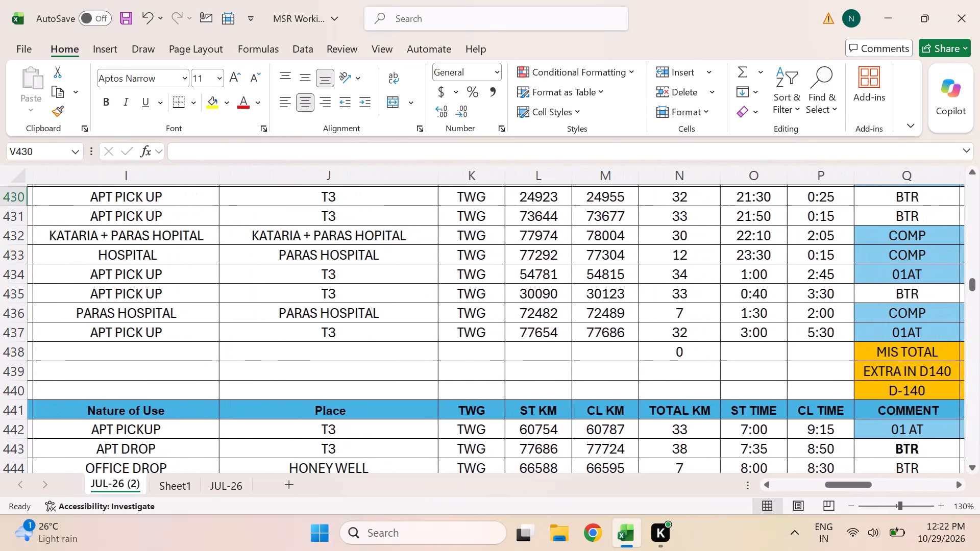
pyautogui.hscroll(-3, 337, 254)
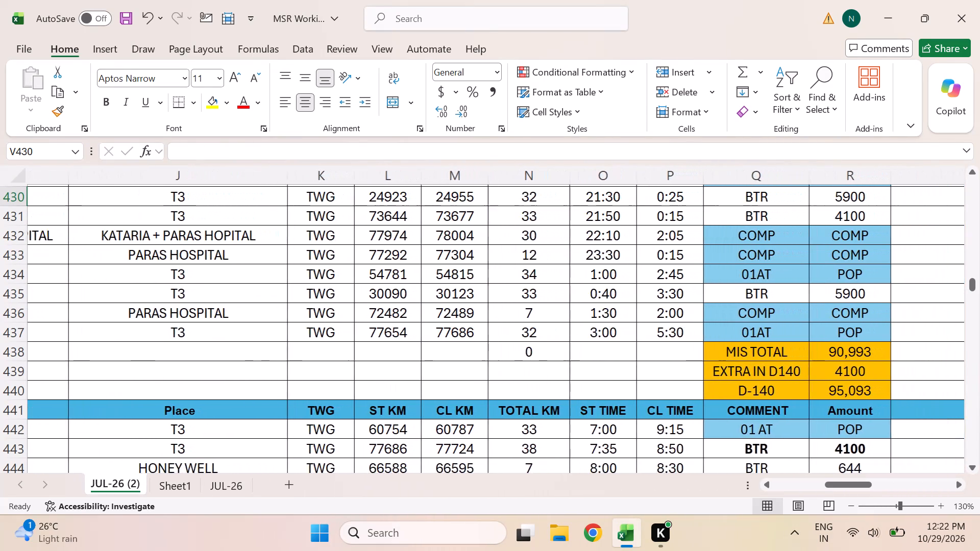
pyautogui.hscroll(-3, 337, 254)
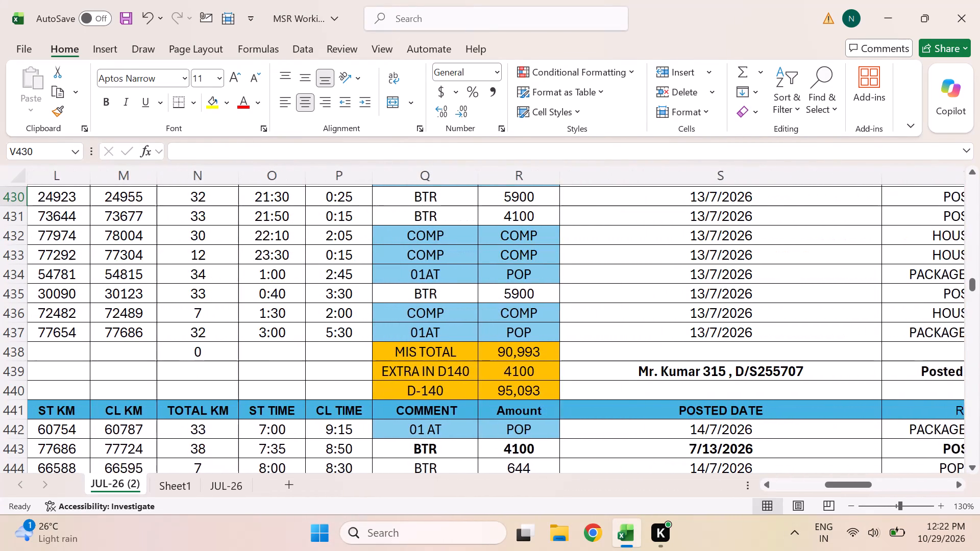
pyautogui.hscroll(-2, 337, 254)
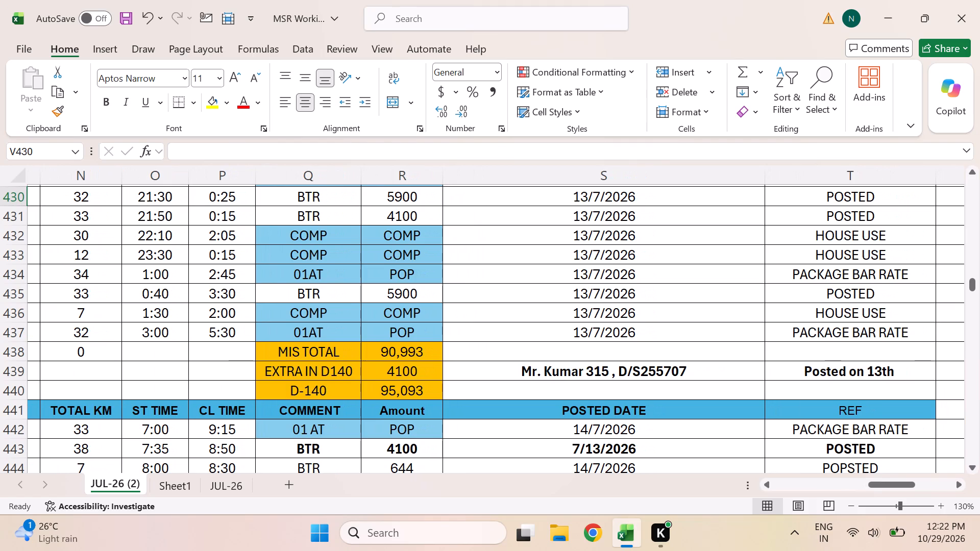
pyautogui.hscroll(-1, 337, 254)
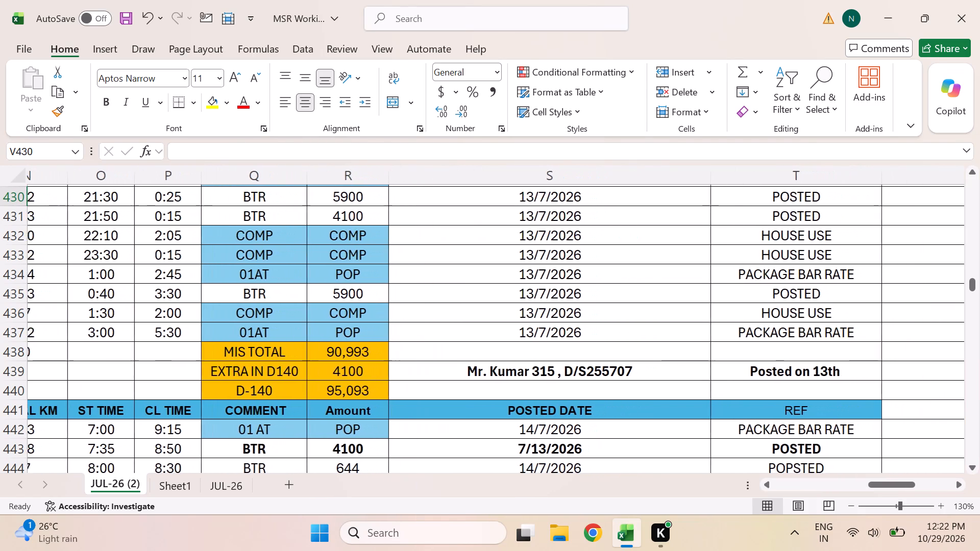
pyautogui.hscroll(-2, 337, 254)
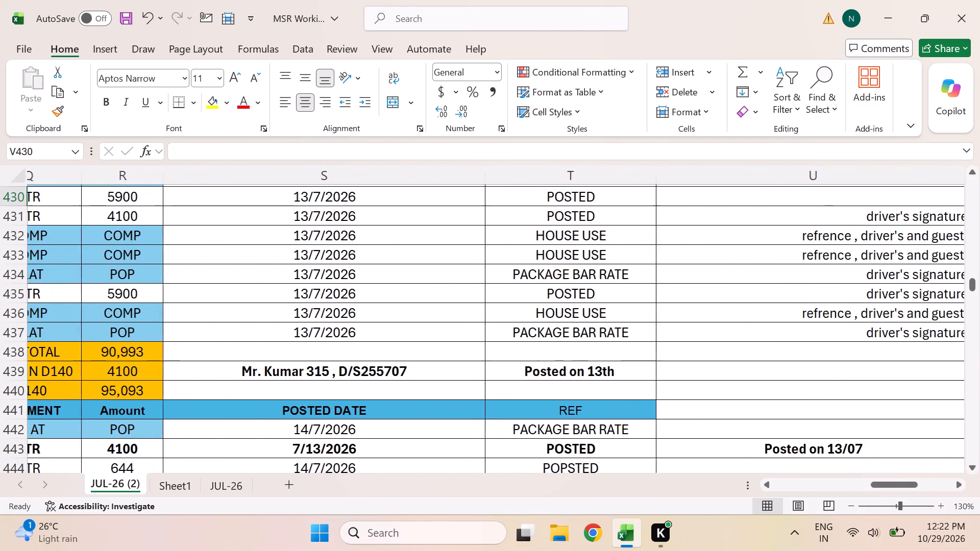
pyautogui.hscroll(-1, 337, 254)
pyautogui.write('dr')
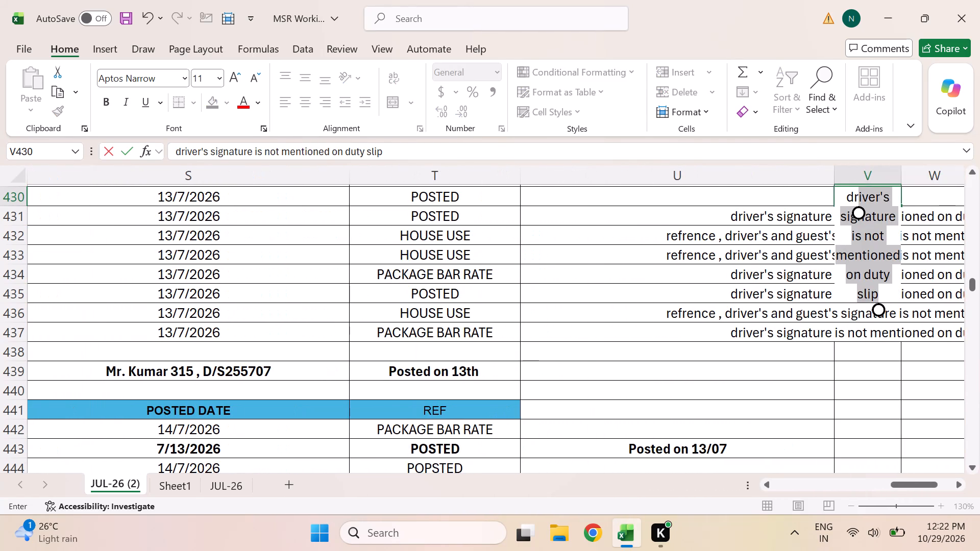
pyautogui.press('Return')
pyautogui.press('Up')
pyautogui.press('Up')
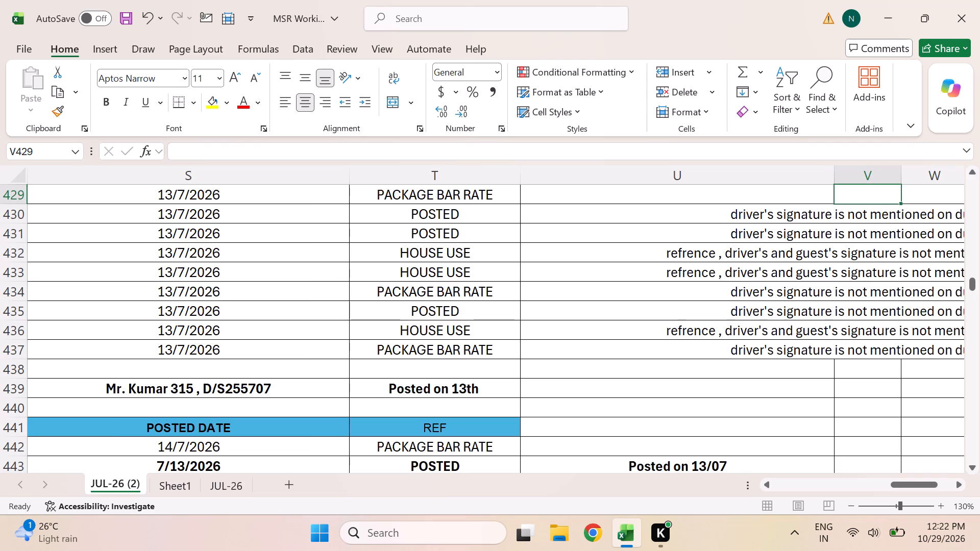
pyautogui.hscroll(17, 337, 254)
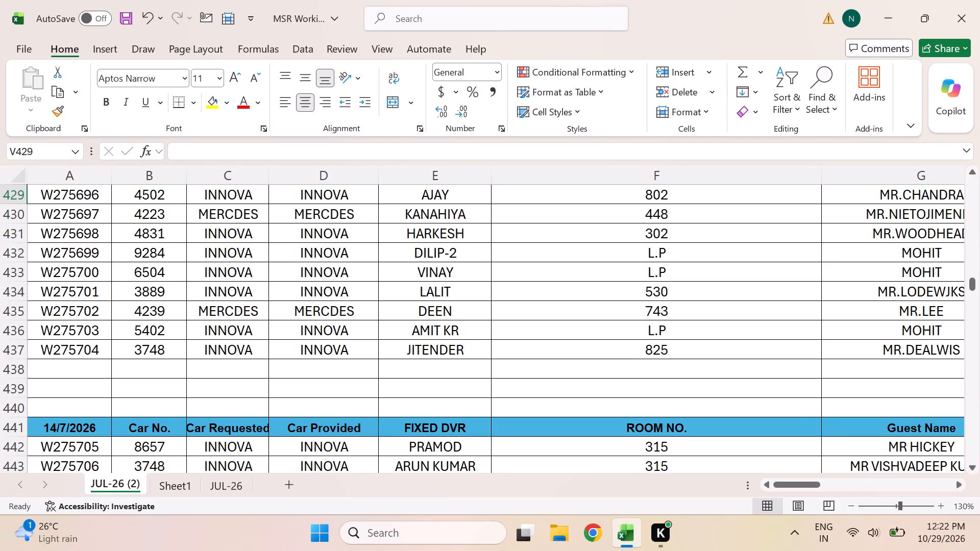
pyautogui.hscroll(-3, 337, 254)
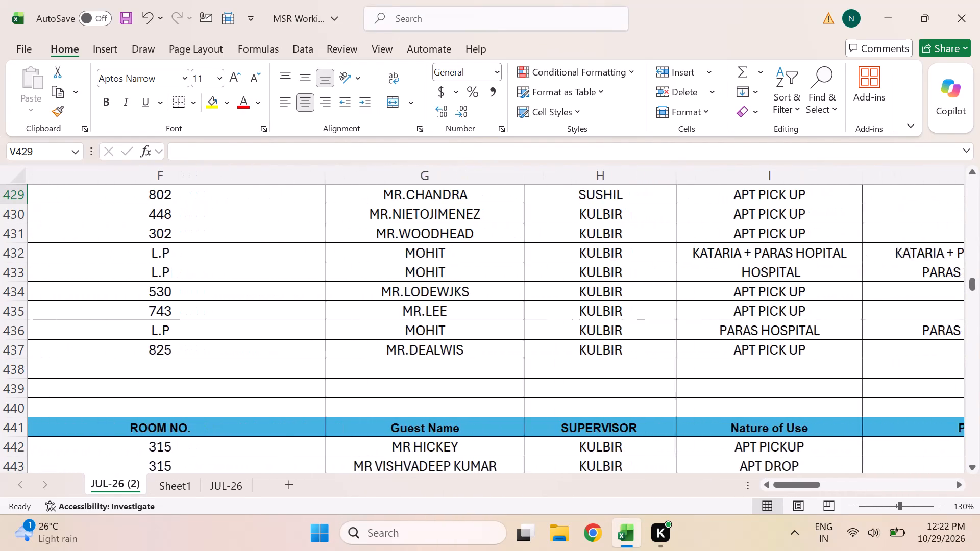
pyautogui.hscroll(-2, 337, 254)
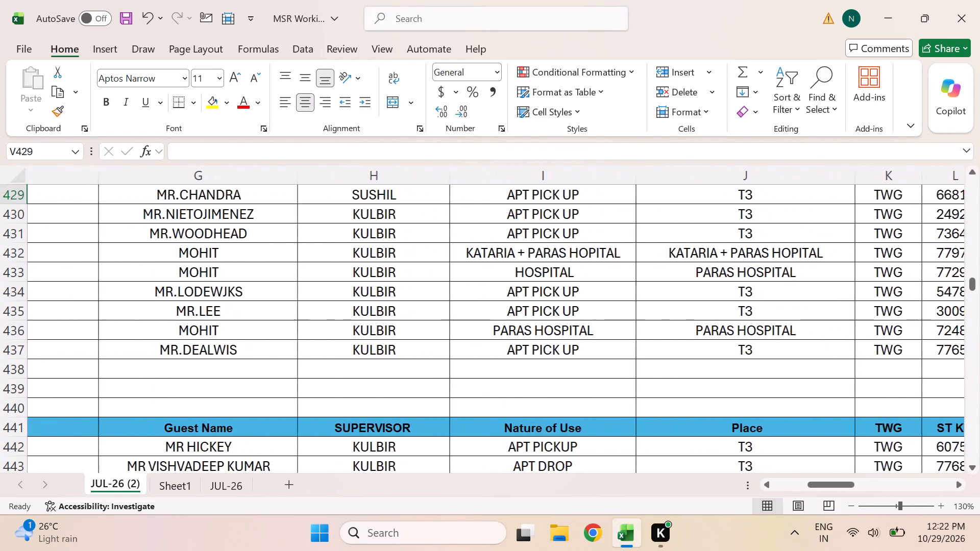
pyautogui.hscroll(-2, 337, 254)
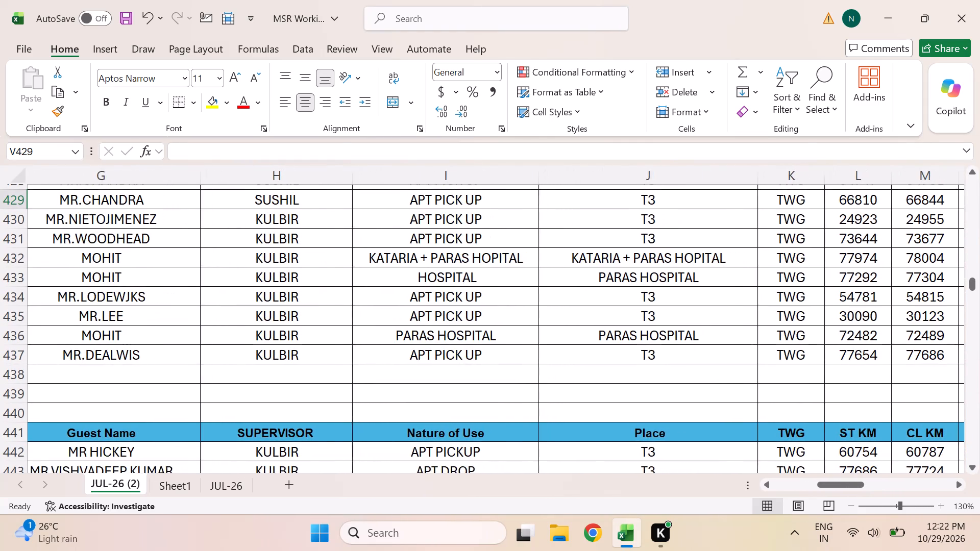
pyautogui.hscroll(-1, 337, 254)
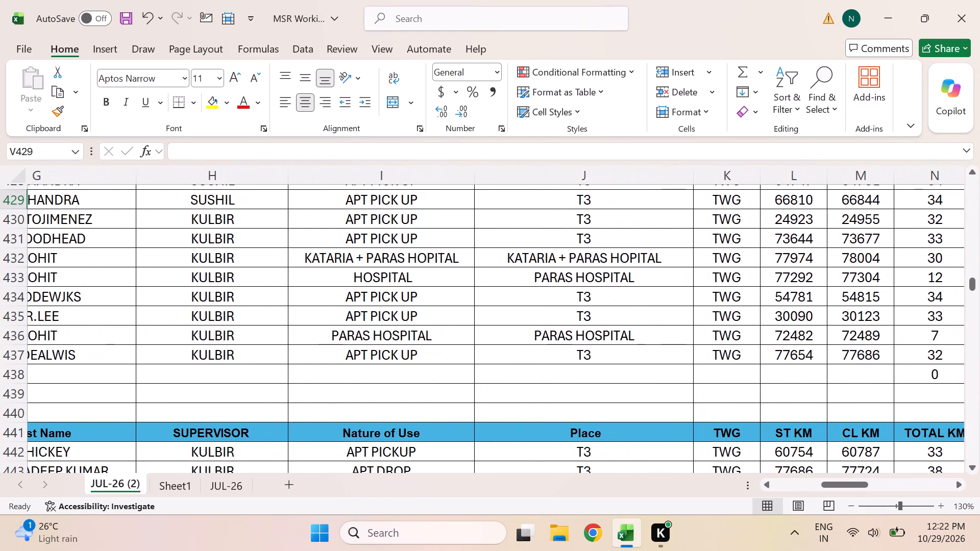
pyautogui.hscroll(-2, 337, 254)
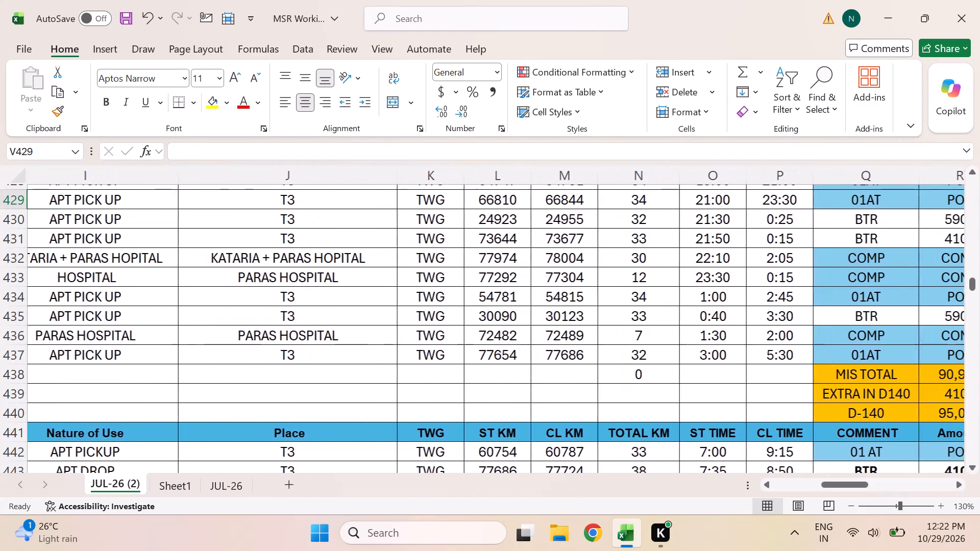
pyautogui.hscroll(-3, 337, 254)
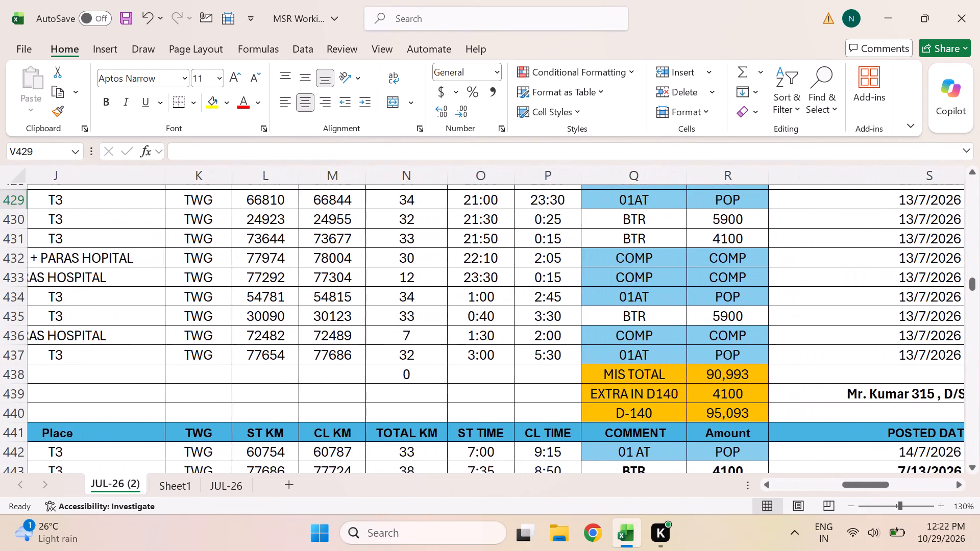
pyautogui.hscroll(-1, 337, 254)
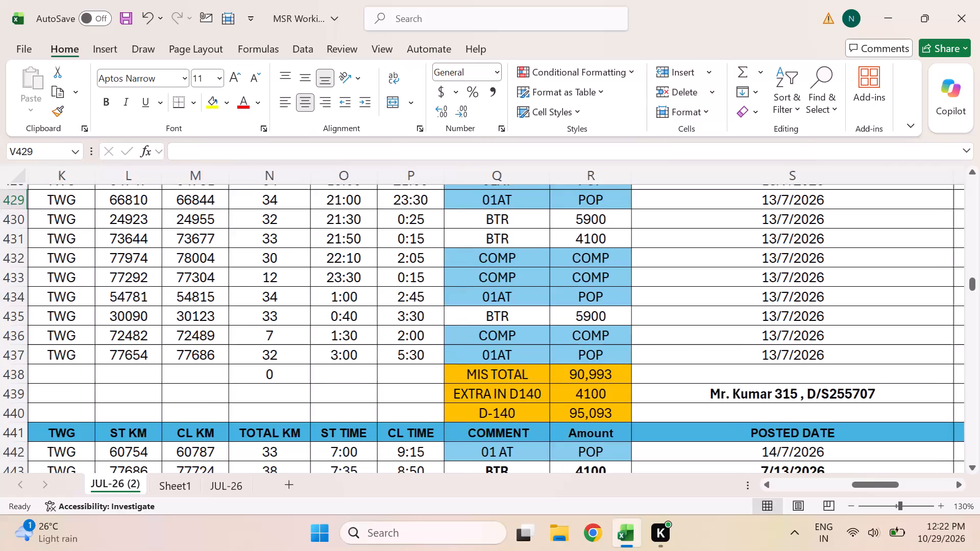
pyautogui.hscroll(-2, 337, 254)
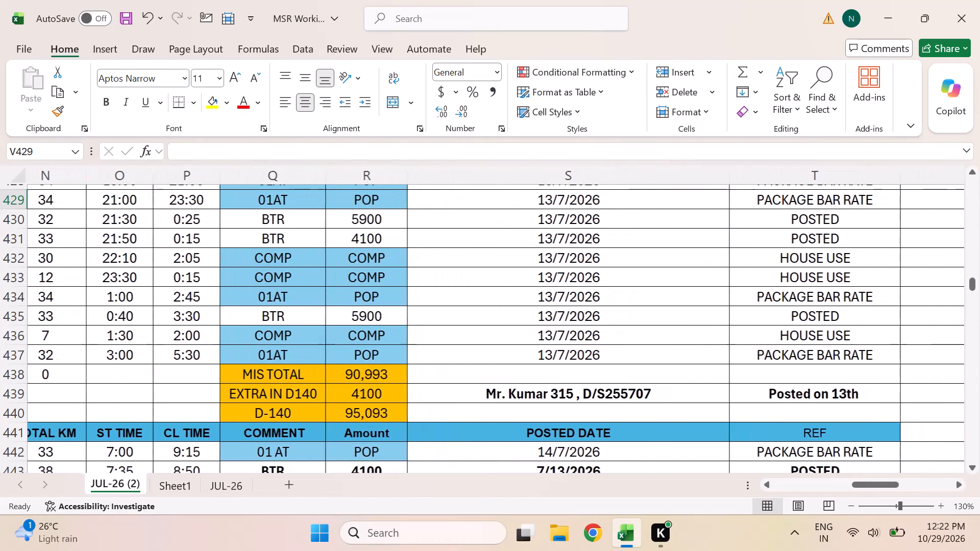
pyautogui.hscroll(-2, 337, 254)
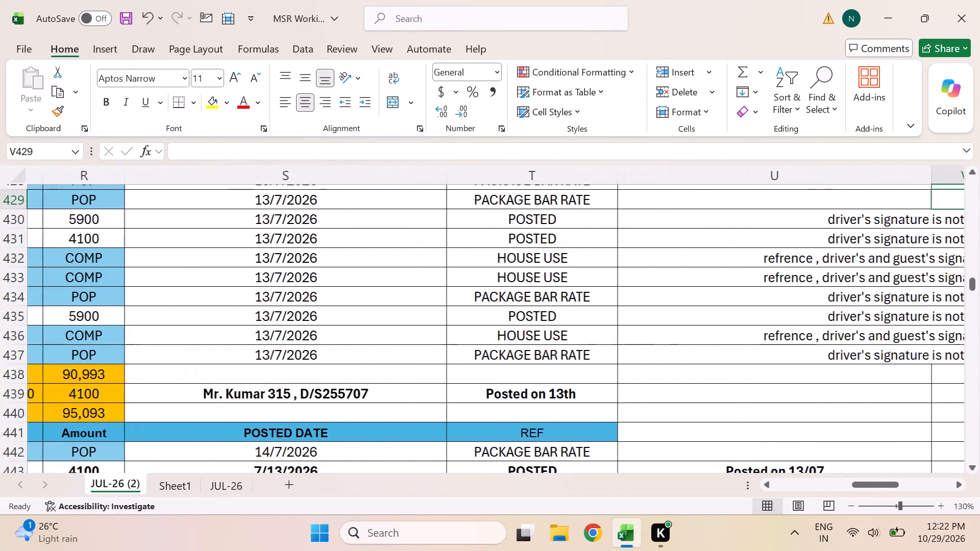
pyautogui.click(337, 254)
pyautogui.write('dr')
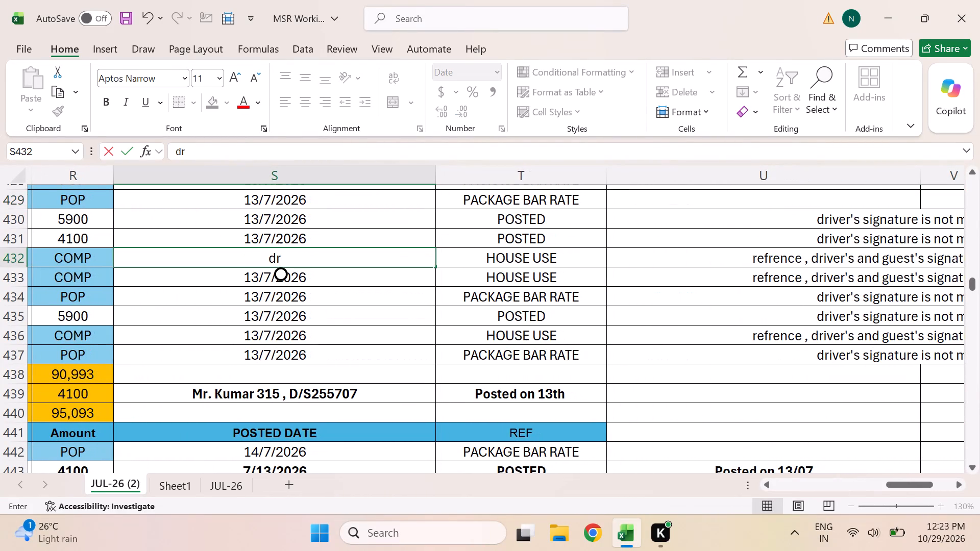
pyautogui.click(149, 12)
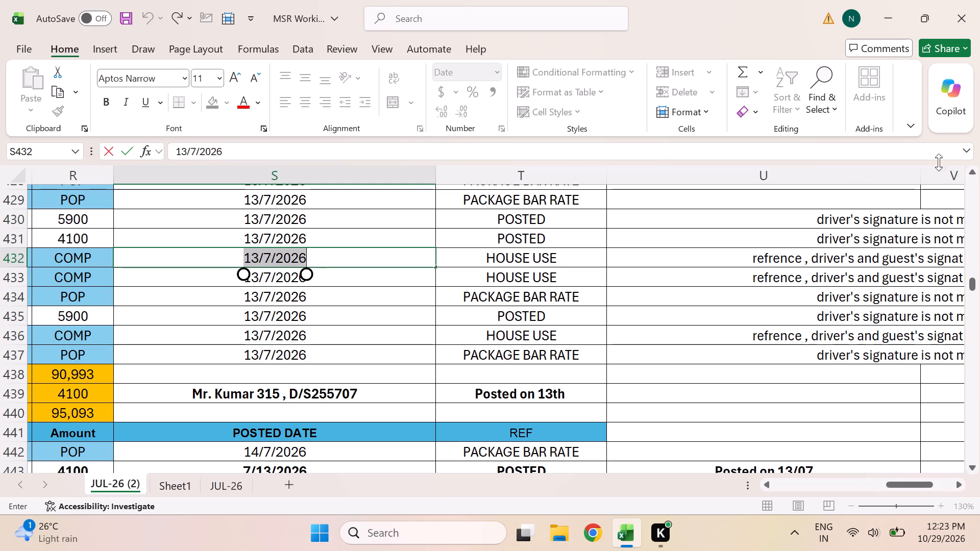
pyautogui.click(944, 209)
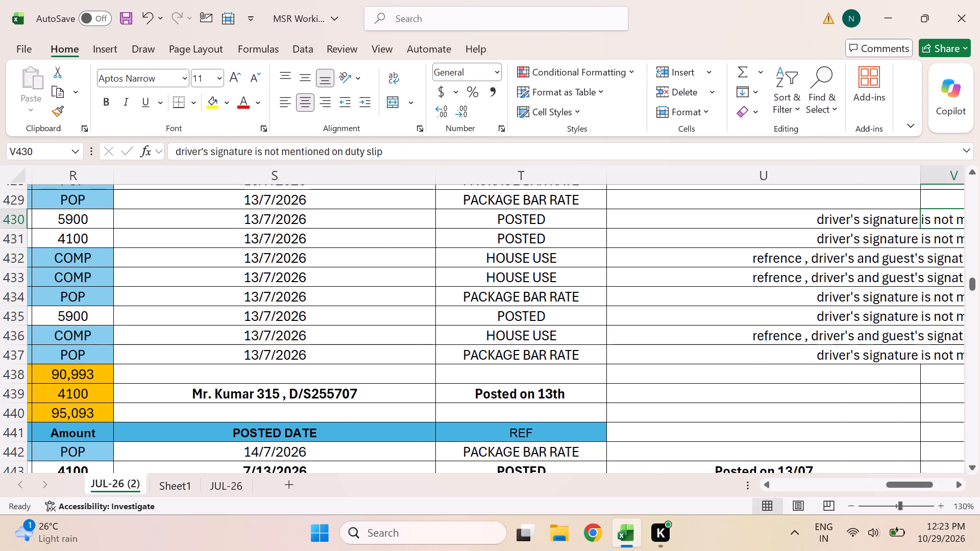
pyautogui.press('Up')
pyautogui.write('dr')
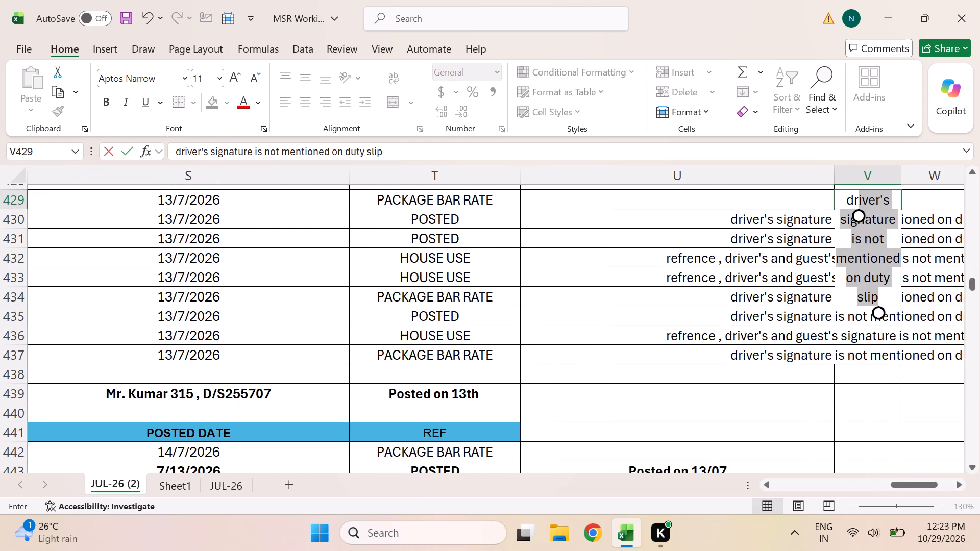
pyautogui.press('Return')
pyautogui.press('Up')
pyautogui.press('Up')
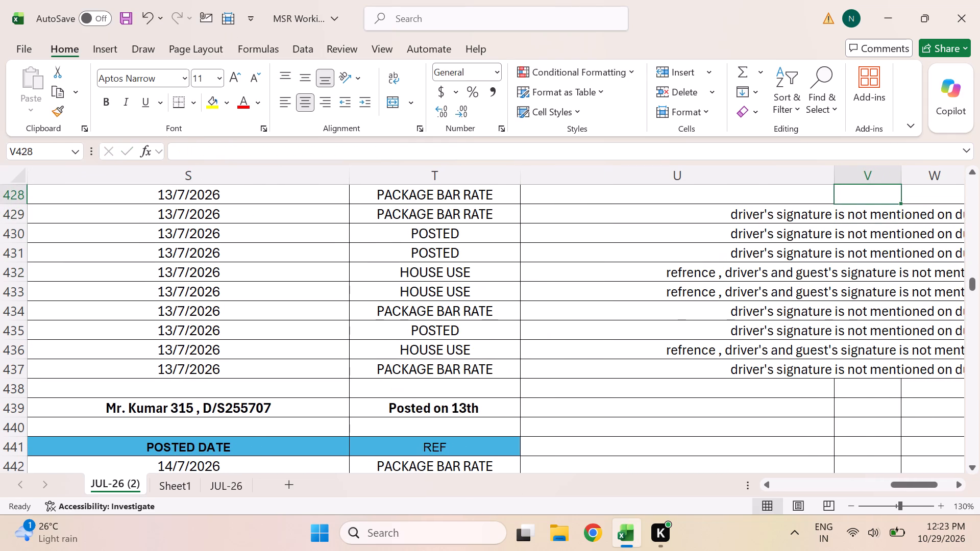
pyautogui.hscroll(17, 661, 246)
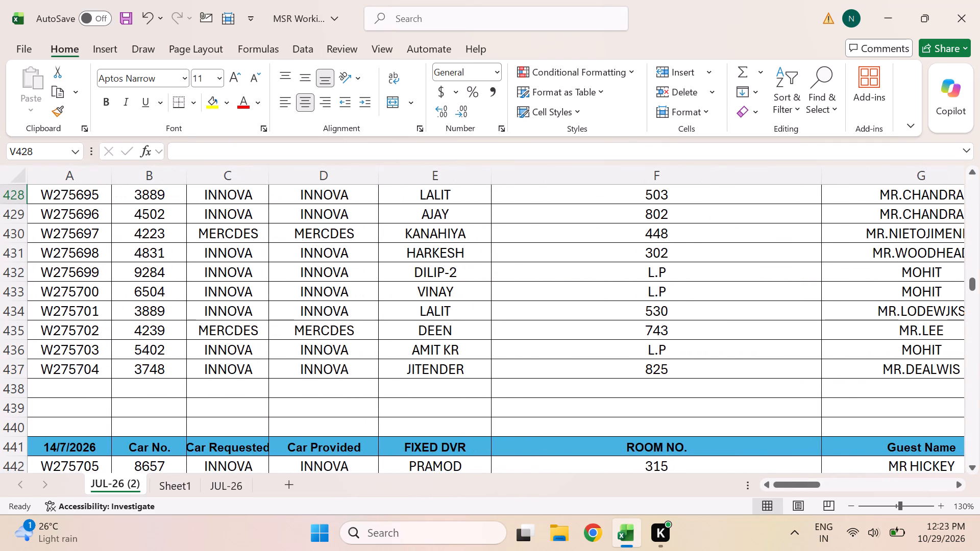
pyautogui.hscroll(-2, 475, 237)
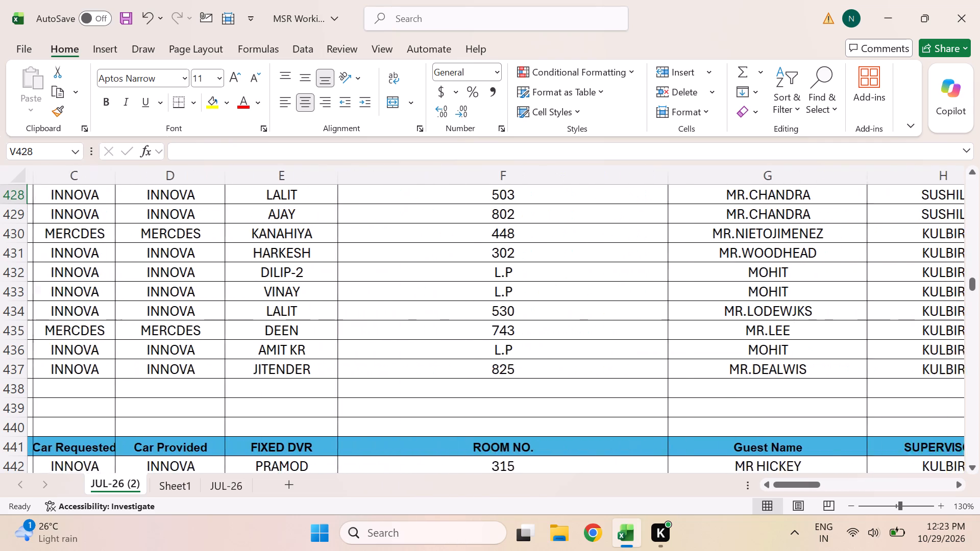
pyautogui.hscroll(-4, 475, 237)
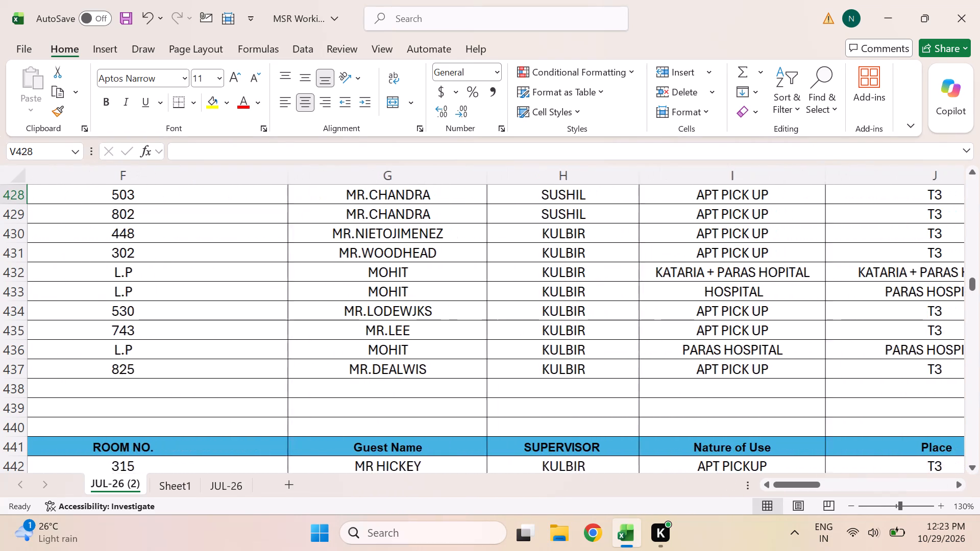
pyautogui.hscroll(-4, 475, 237)
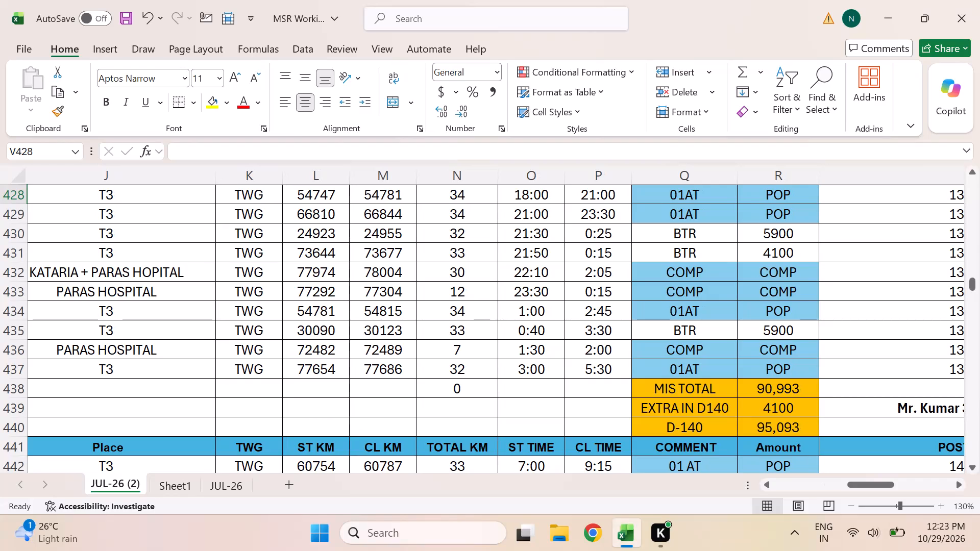
pyautogui.hscroll(-2, 475, 237)
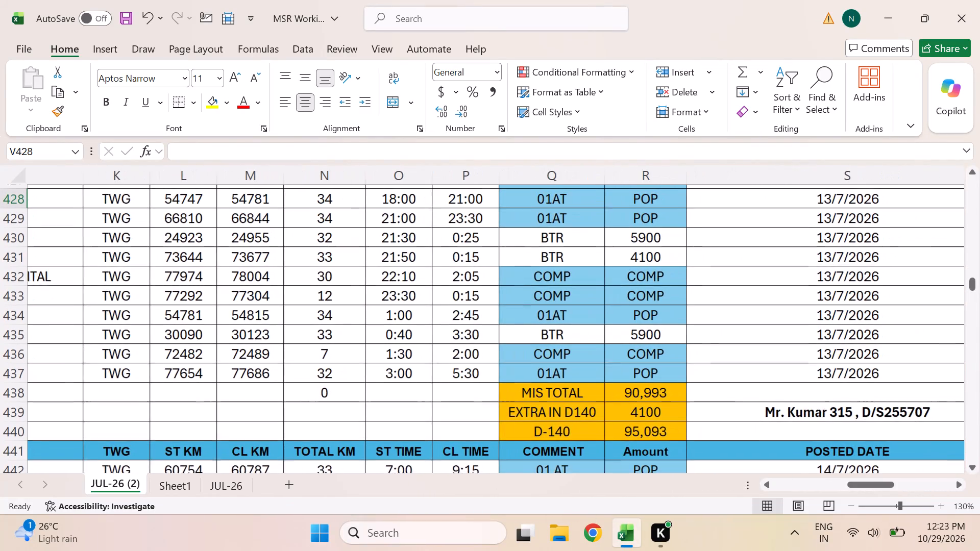
pyautogui.hscroll(-3, 475, 237)
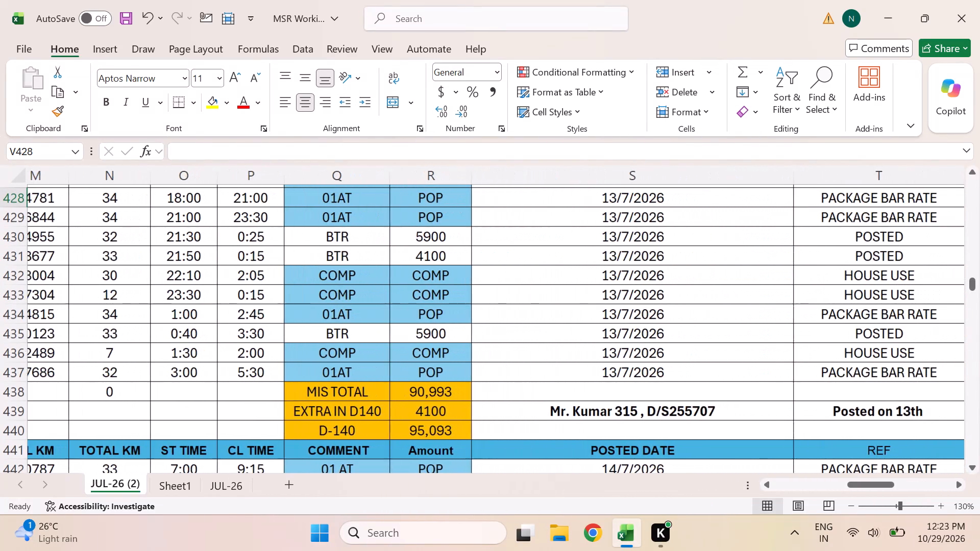
pyautogui.hscroll(-3, 475, 237)
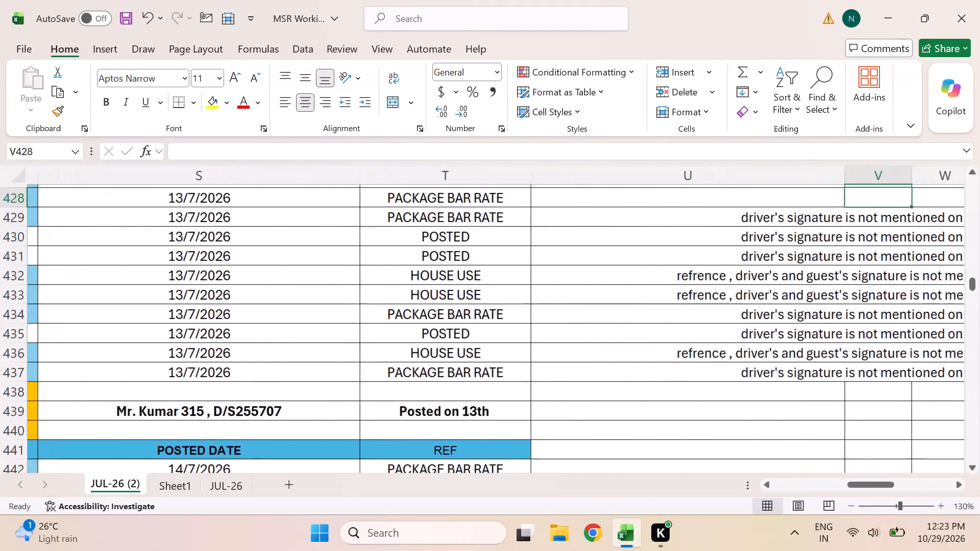
pyautogui.write('dr')
pyautogui.press('Up')
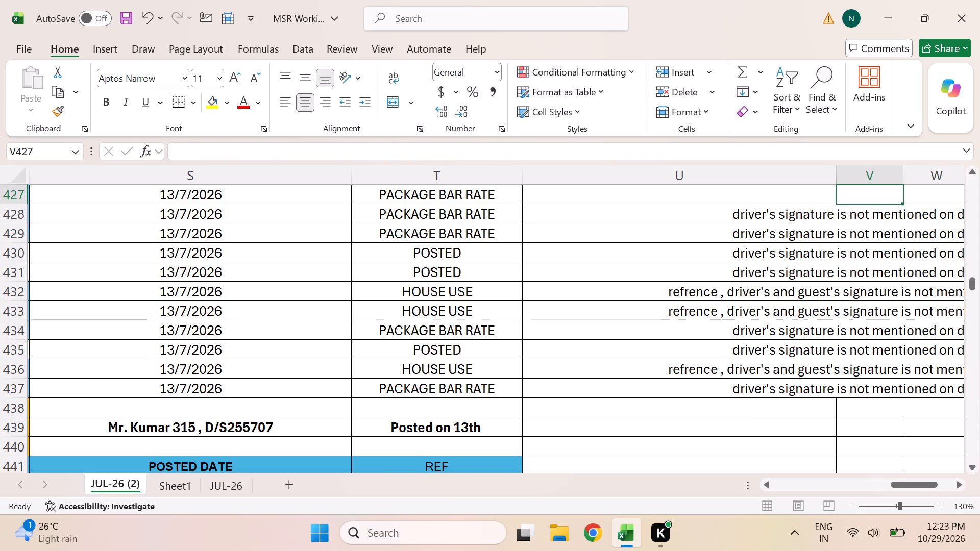
# Check the record for duty slip W275694 and enter "driver's signature is not mentioned on duty slip" in cell V427.
pyautogui.press('Up')
pyautogui.press('Down')
pyautogui.hscroll(12, 475, 237)
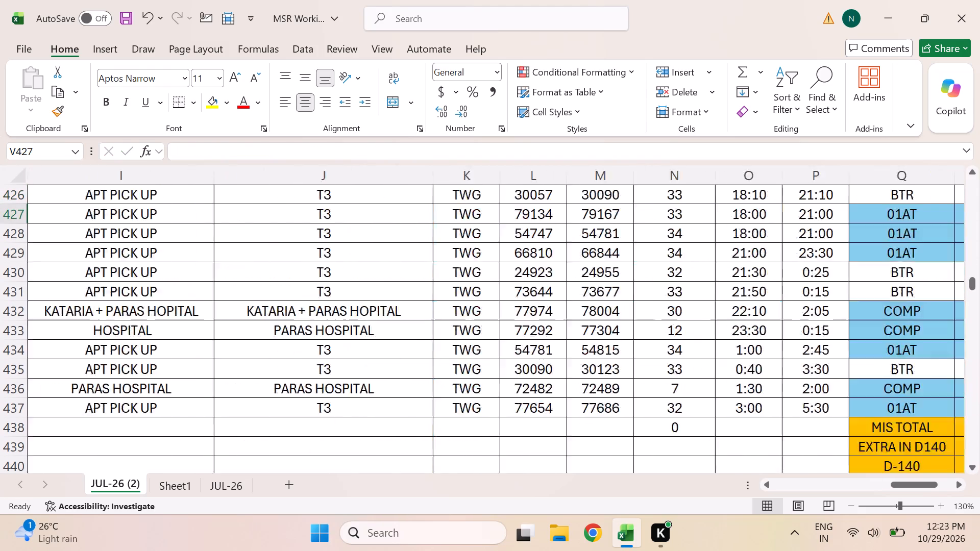
pyautogui.hscroll(10, 475, 237)
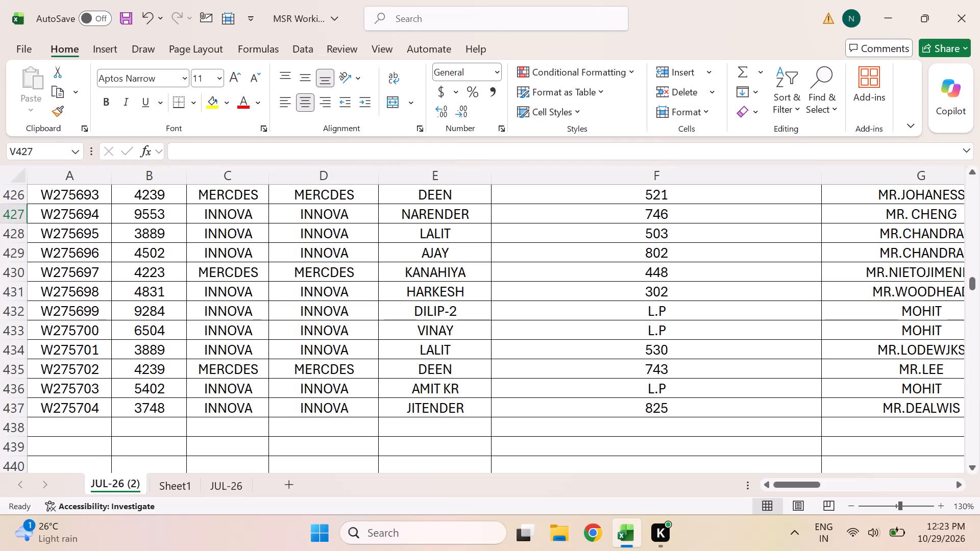
pyautogui.hscroll(-2, 475, 237)
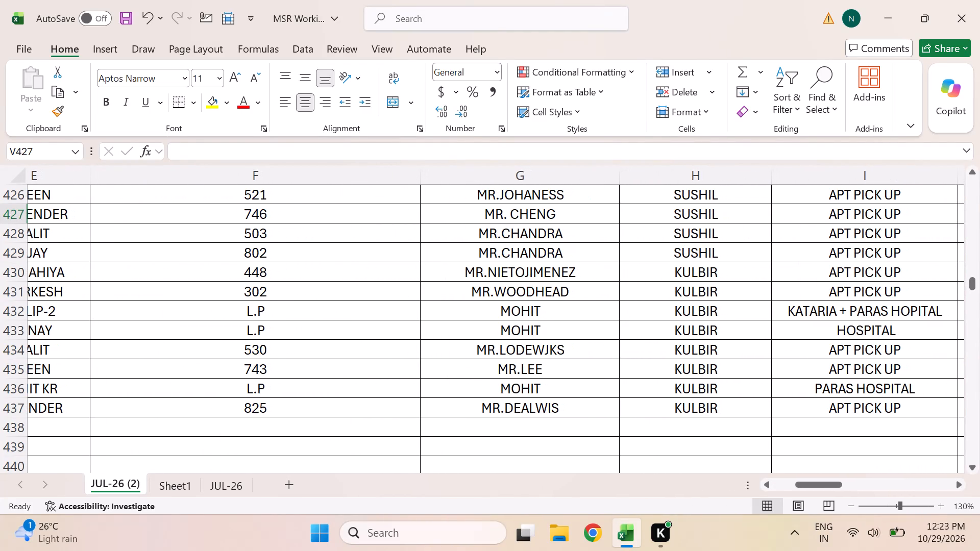
pyautogui.hscroll(-3, 475, 237)
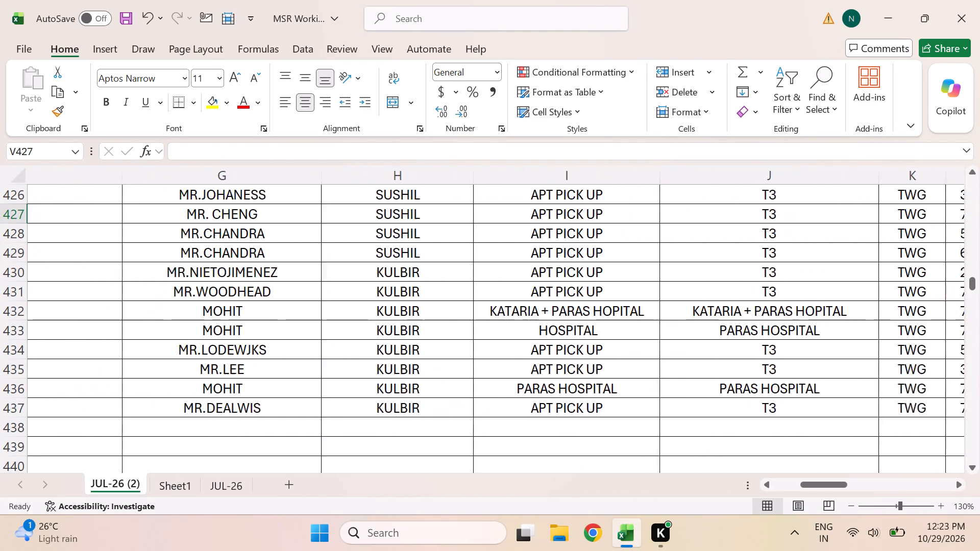
pyautogui.hscroll(-2, 475, 237)
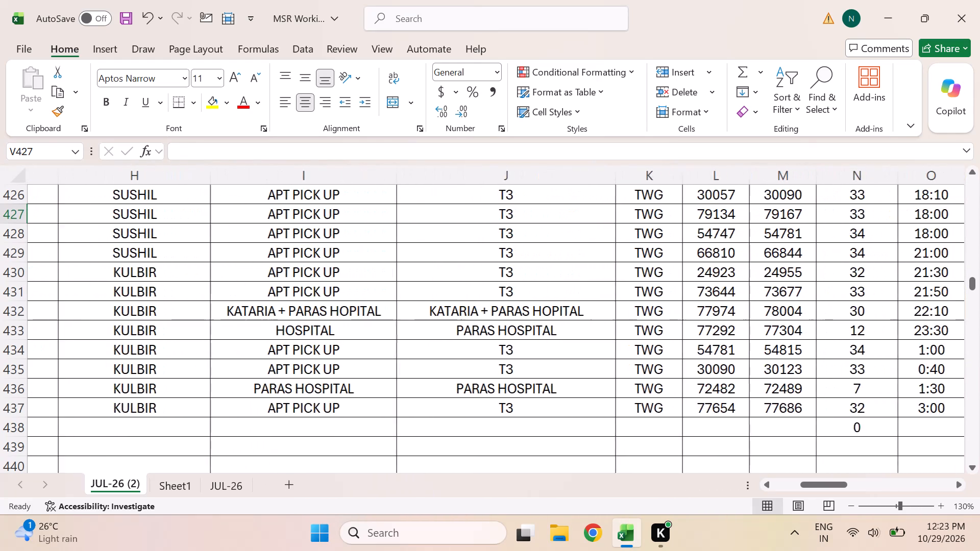
pyautogui.hscroll(-1, 475, 237)
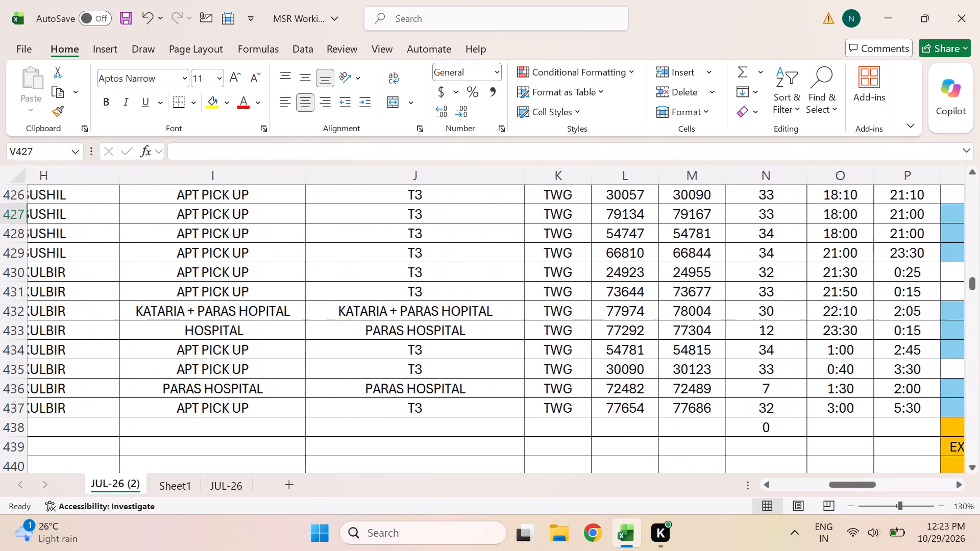
pyautogui.hscroll(-2, 475, 237)
pyautogui.scroll(-1, 475, 237)
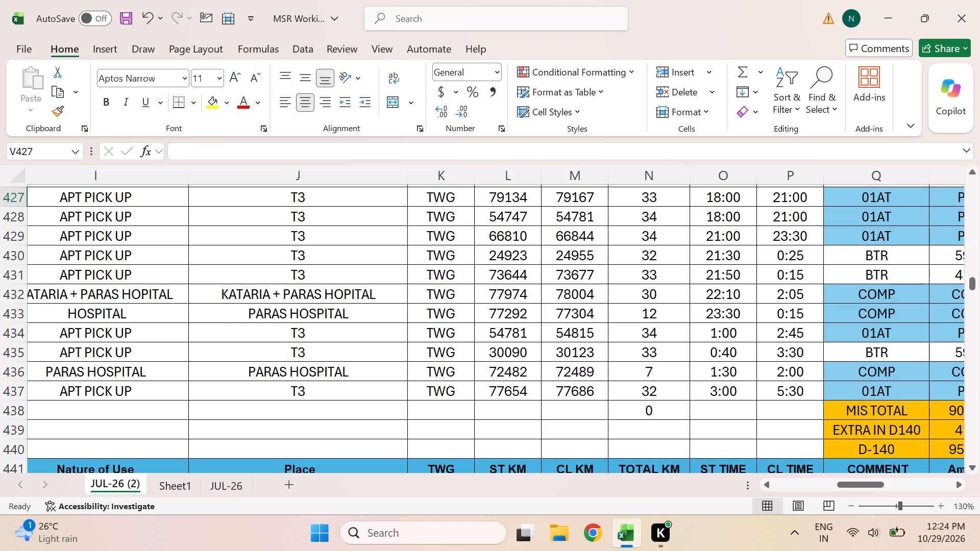
pyautogui.hscroll(-2, 475, 237)
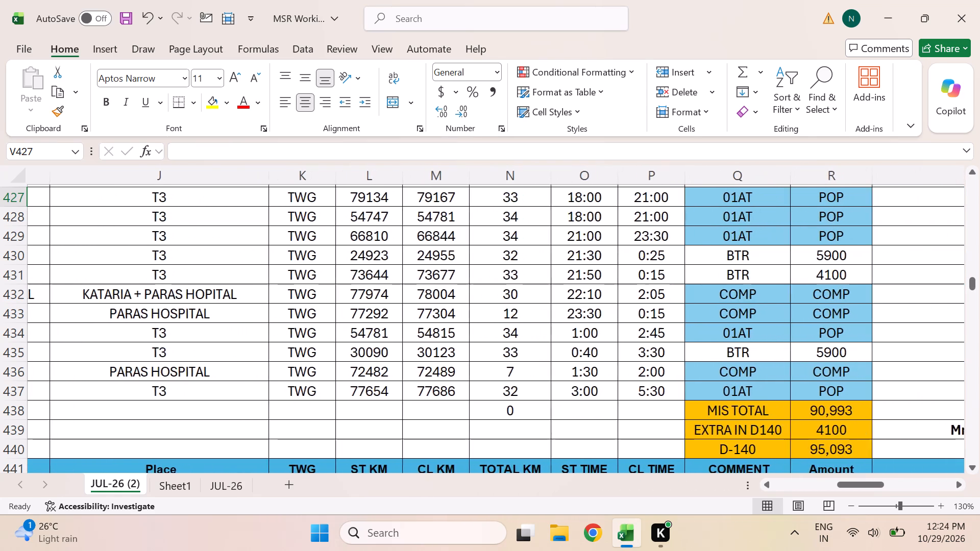
pyautogui.hscroll(-3, 475, 237)
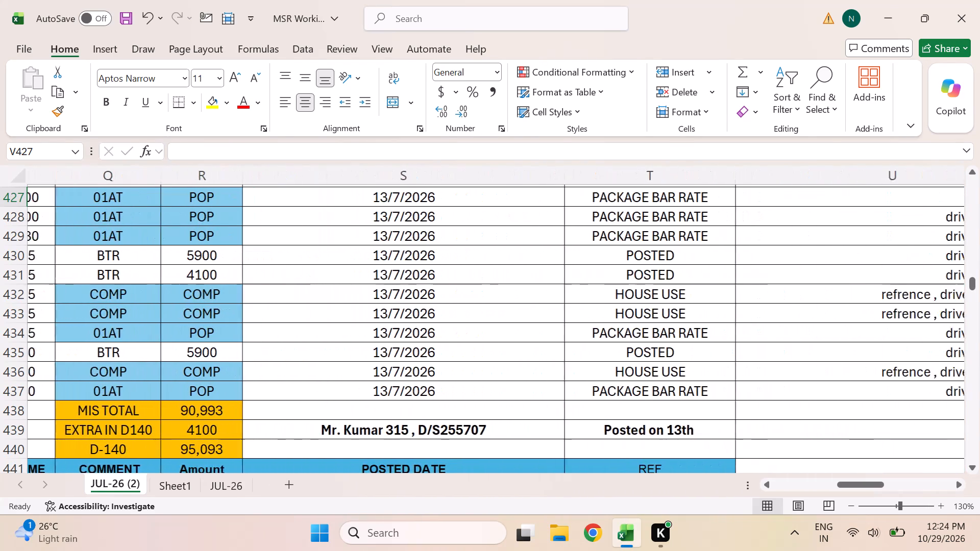
pyautogui.hscroll(-1, 475, 237)
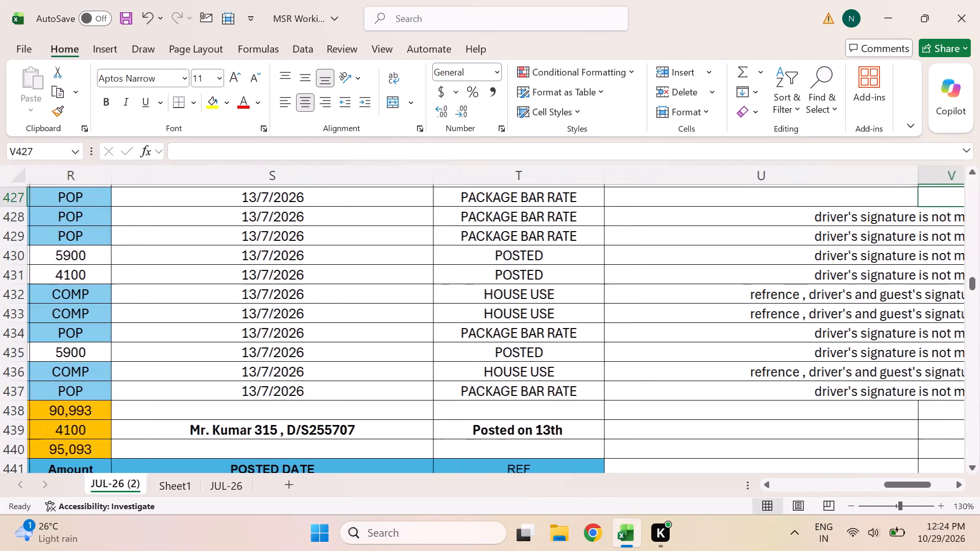
pyautogui.write('dr')
pyautogui.press('Return')
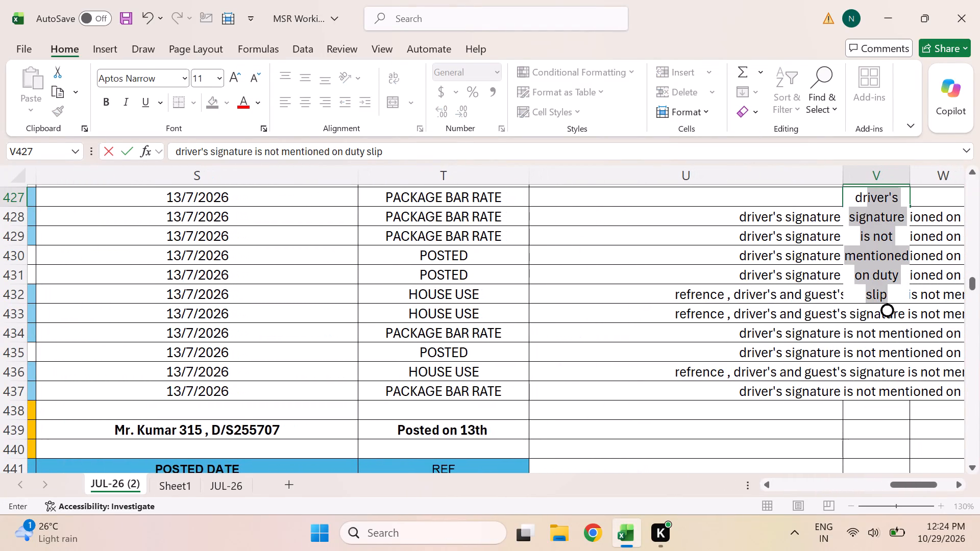
# Check the record for duty slip W275693 and enter "driver's signature is not mentioned on duty slip" in cell V426.
pyautogui.press('Up')
pyautogui.press('Up')
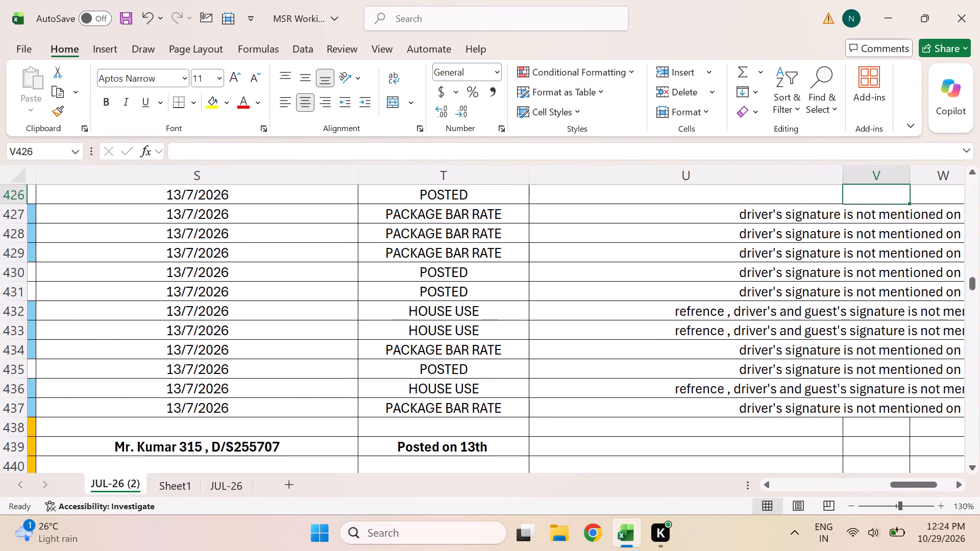
pyautogui.hscroll(17, 475, 237)
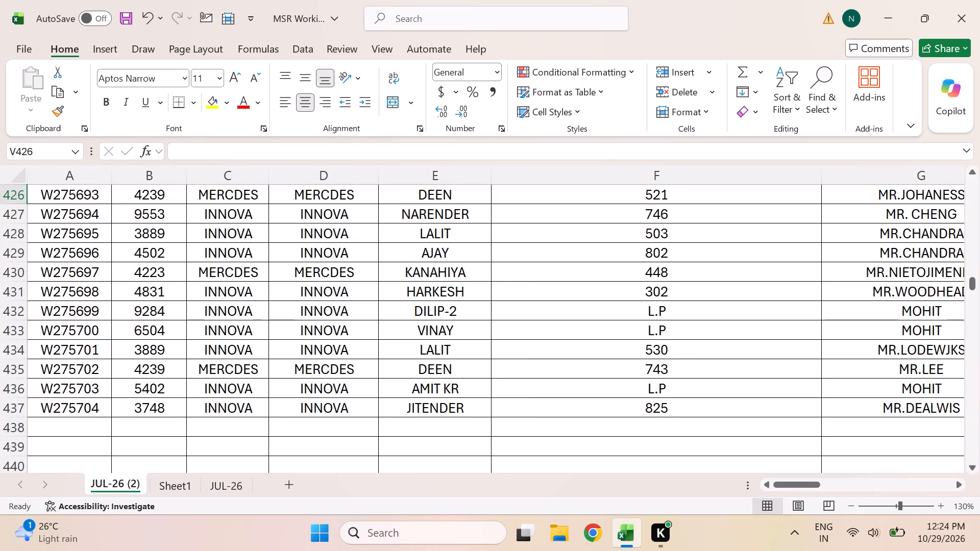
pyautogui.hscroll(-3, 282, 232)
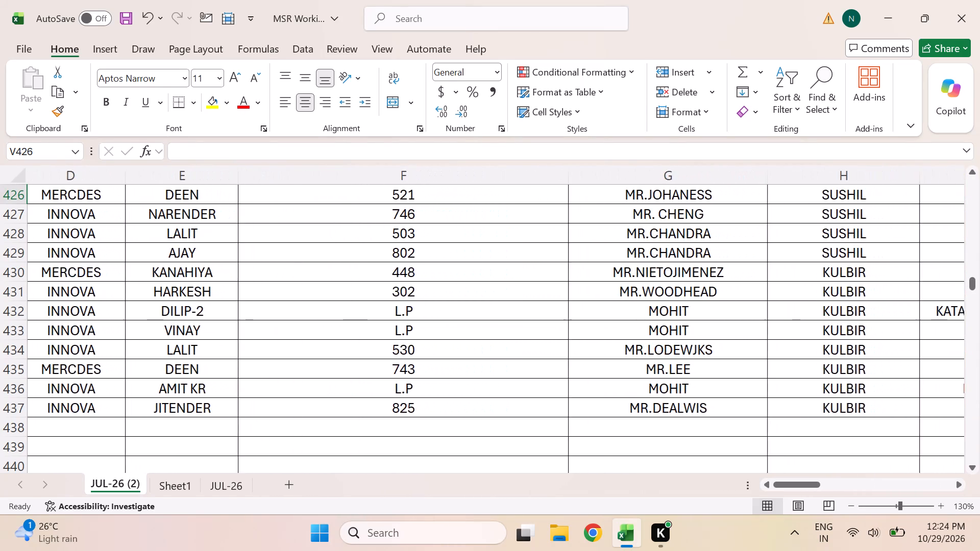
pyautogui.hscroll(-2, 282, 232)
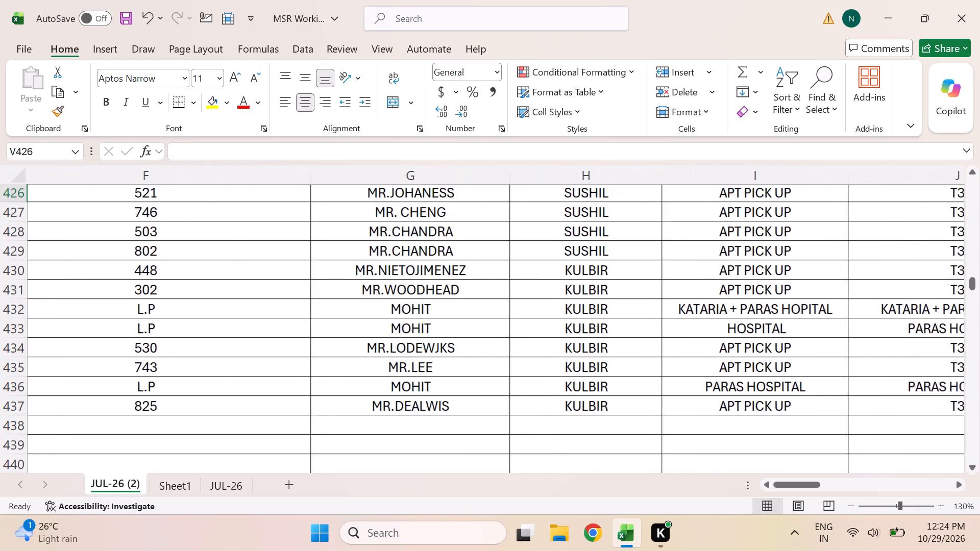
pyautogui.hscroll(-3, 282, 232)
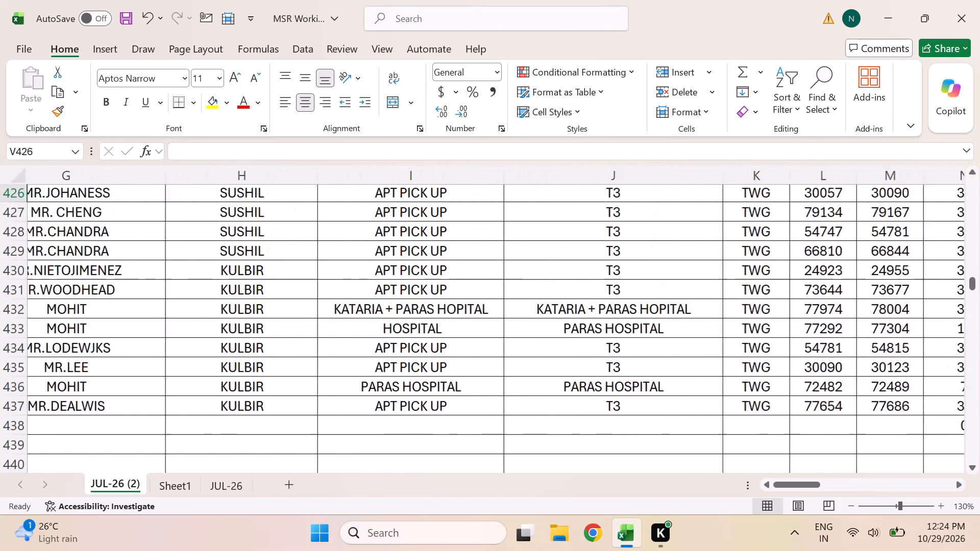
pyautogui.hscroll(-1, 282, 232)
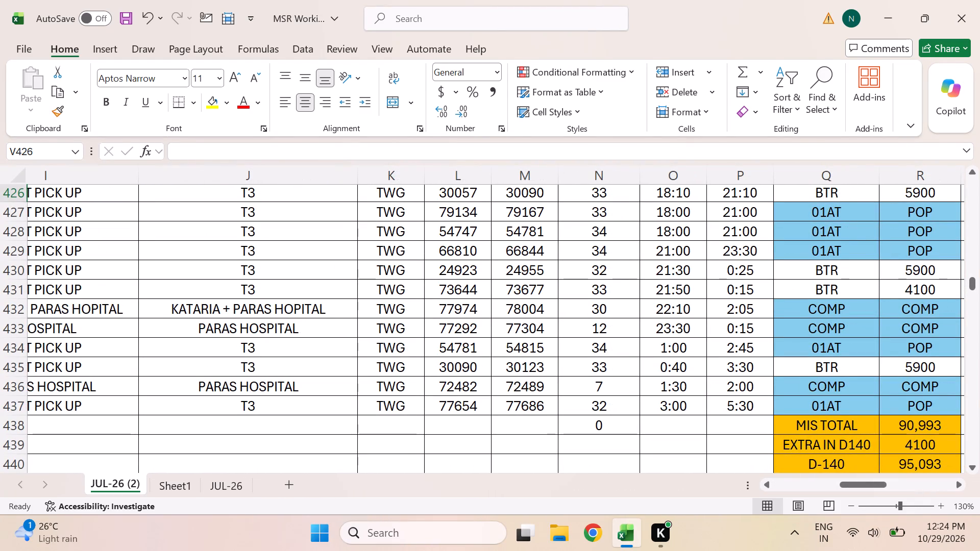
pyautogui.hscroll(-2, 471, 218)
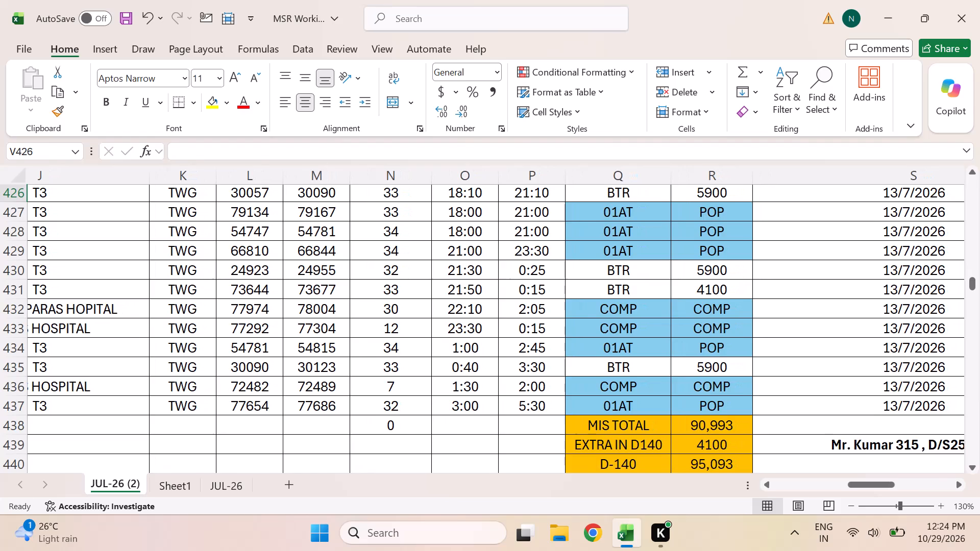
pyautogui.hscroll(-2, 471, 218)
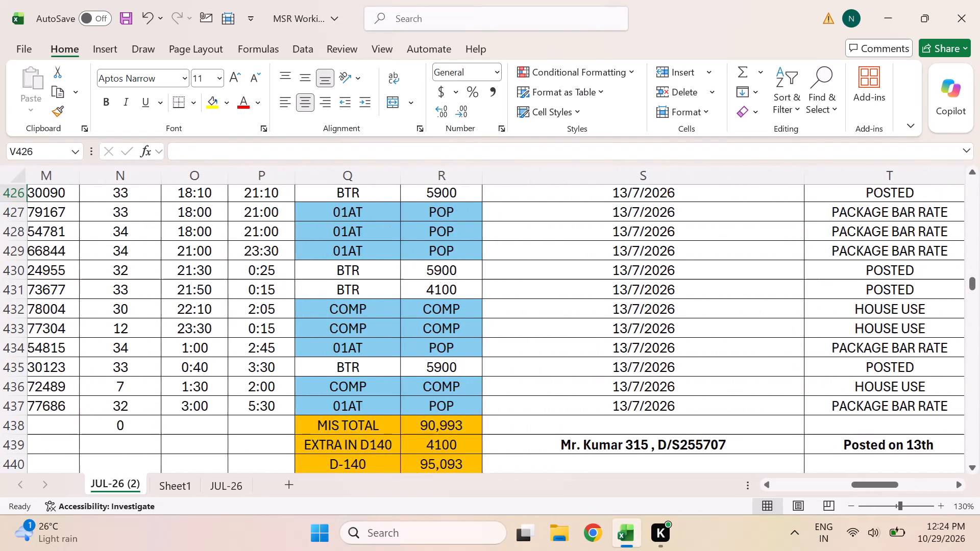
pyautogui.hscroll(-2, 471, 218)
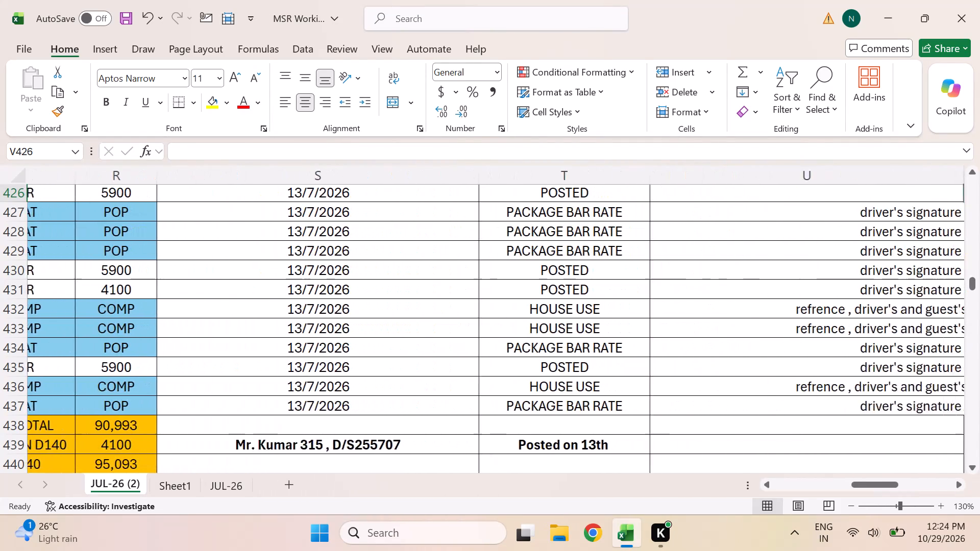
pyautogui.write('dr')
pyautogui.press('Return')
pyautogui.press('Up')
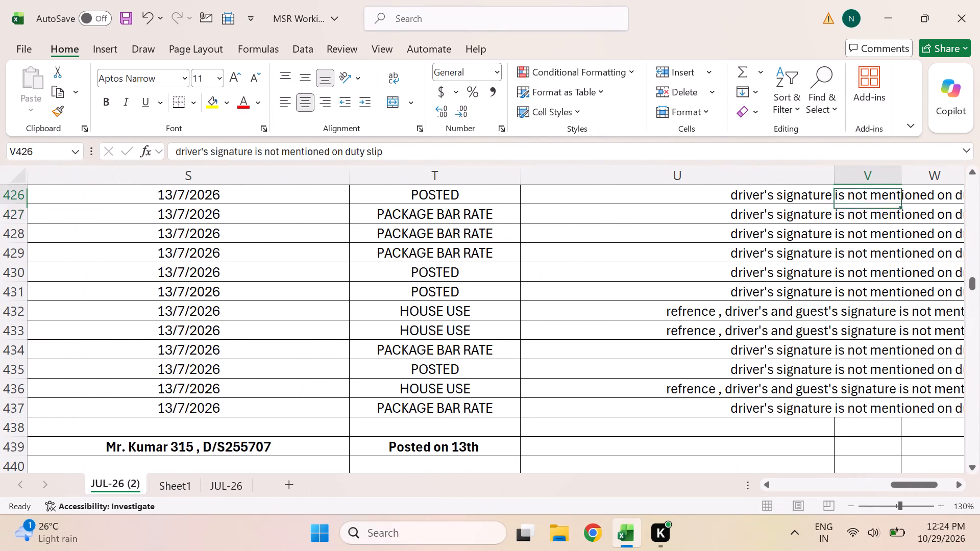
pyautogui.press('Up')
pyautogui.hscroll(11, 471, 218)
pyautogui.hscroll(12, 471, 218)
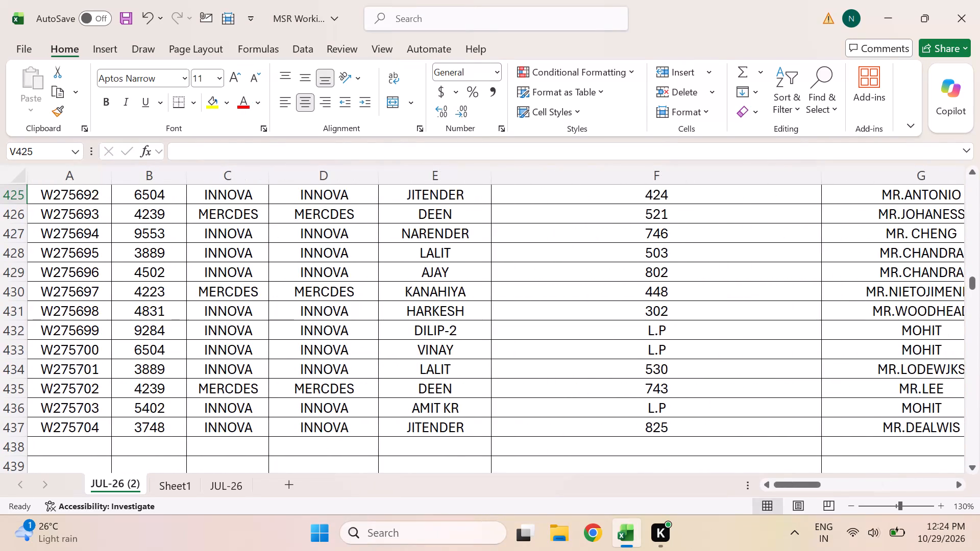
pyautogui.hscroll(-3, 471, 218)
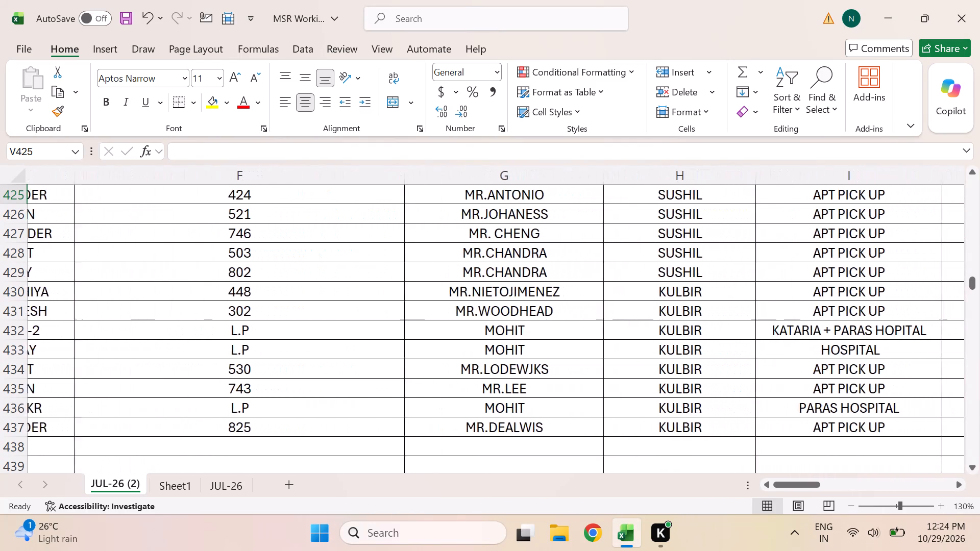
pyautogui.hscroll(-2, 471, 218)
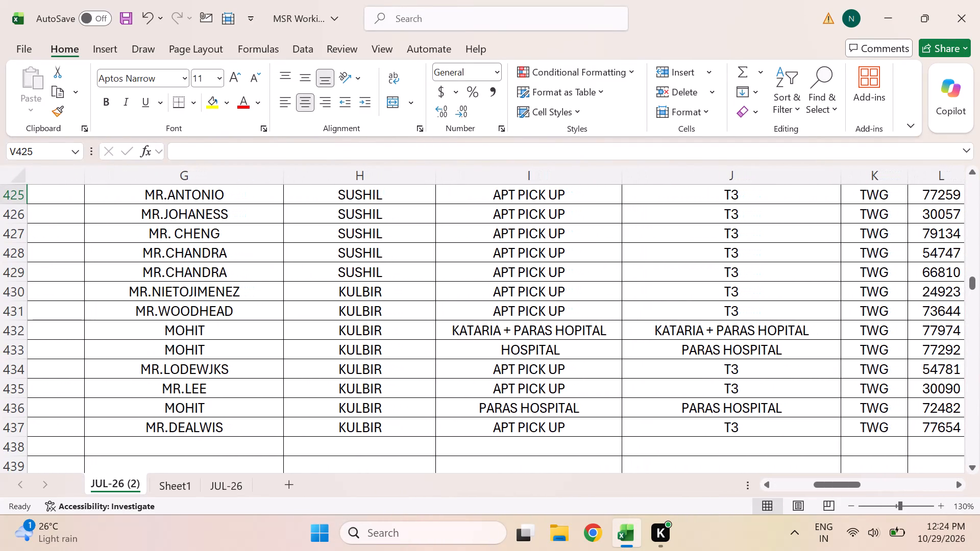
pyautogui.hscroll(-1, 471, 218)
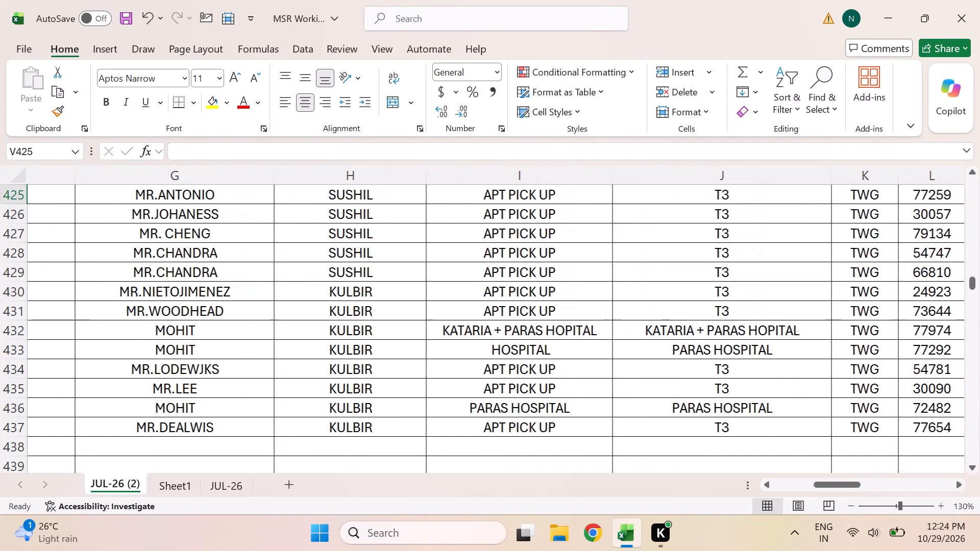
pyautogui.hscroll(-2, 471, 218)
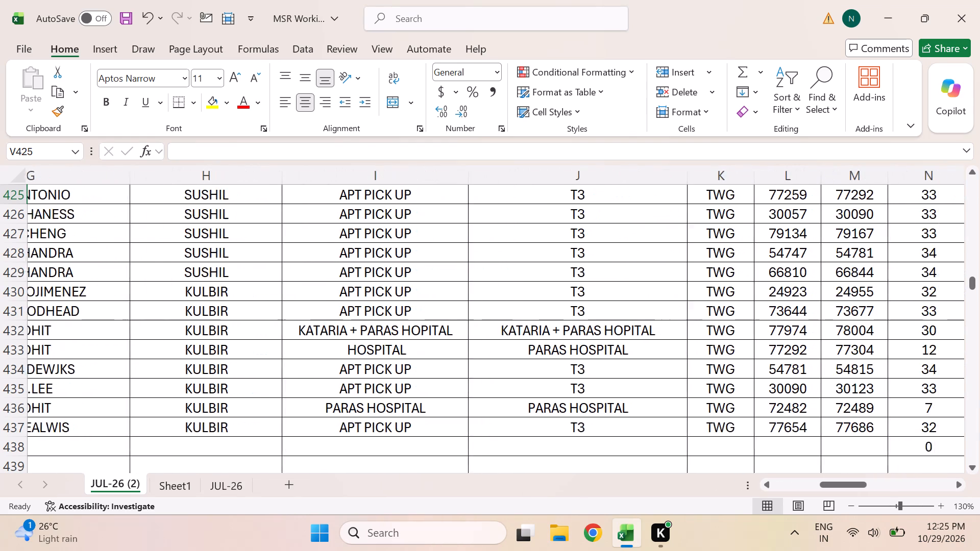
pyautogui.hscroll(-2, 471, 218)
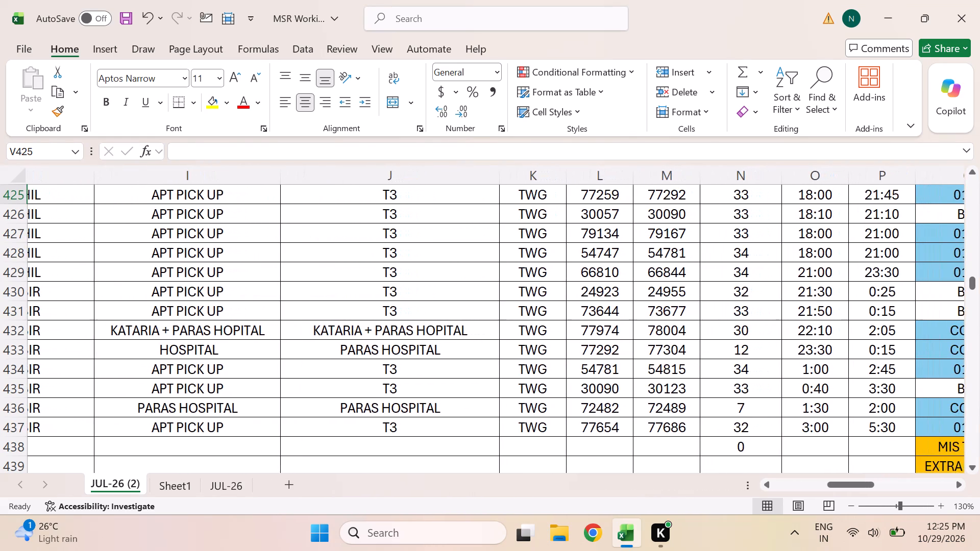
pyautogui.hscroll(-1, 471, 218)
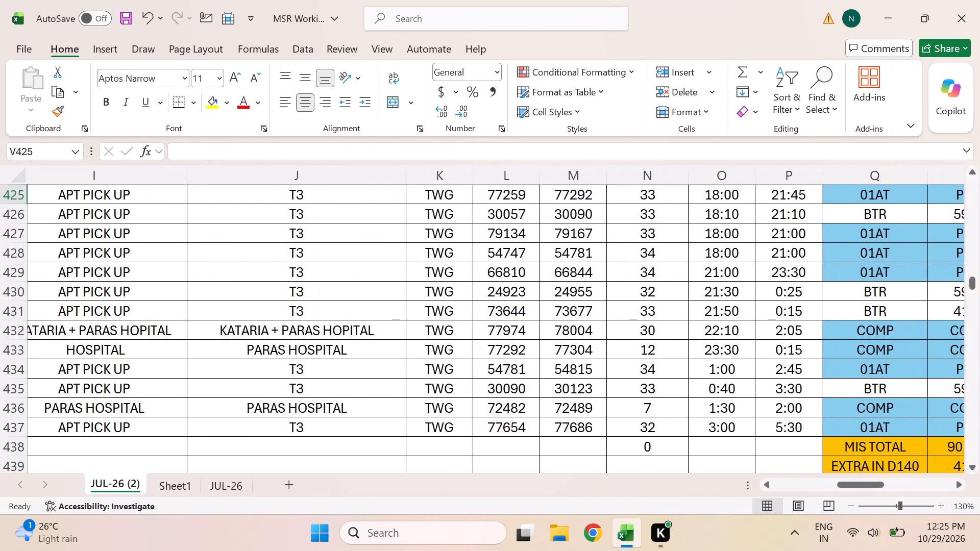
pyautogui.hscroll(-1, 471, 218)
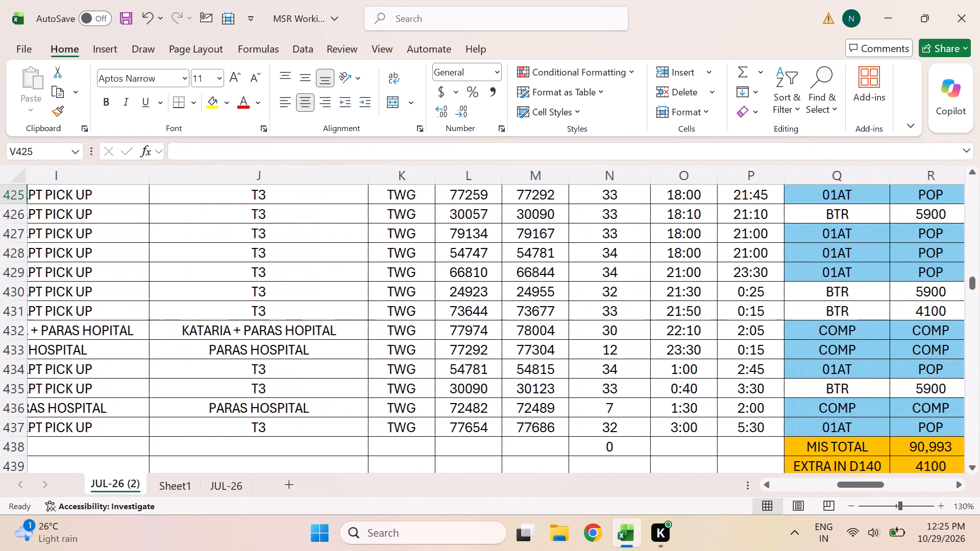
pyautogui.hscroll(-2, 471, 218)
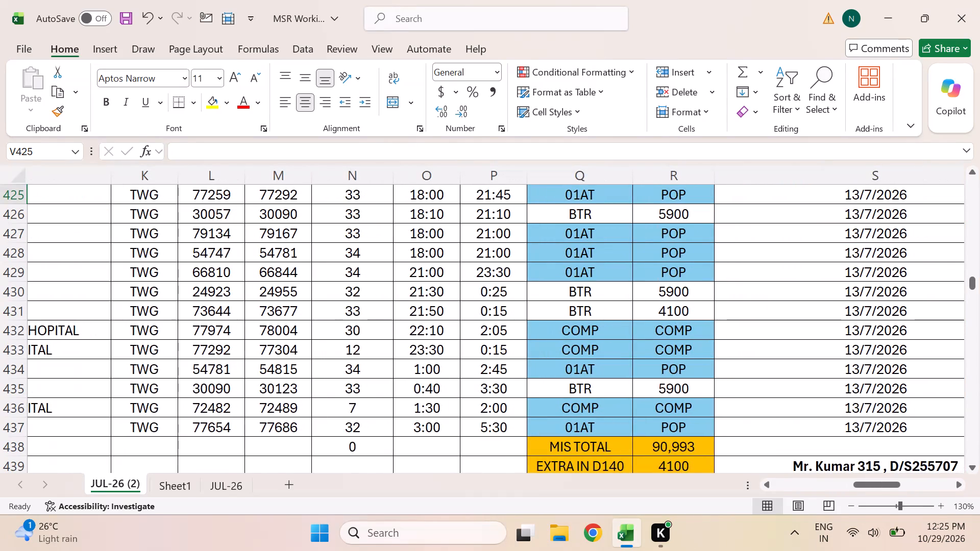
pyautogui.hscroll(-3, 471, 218)
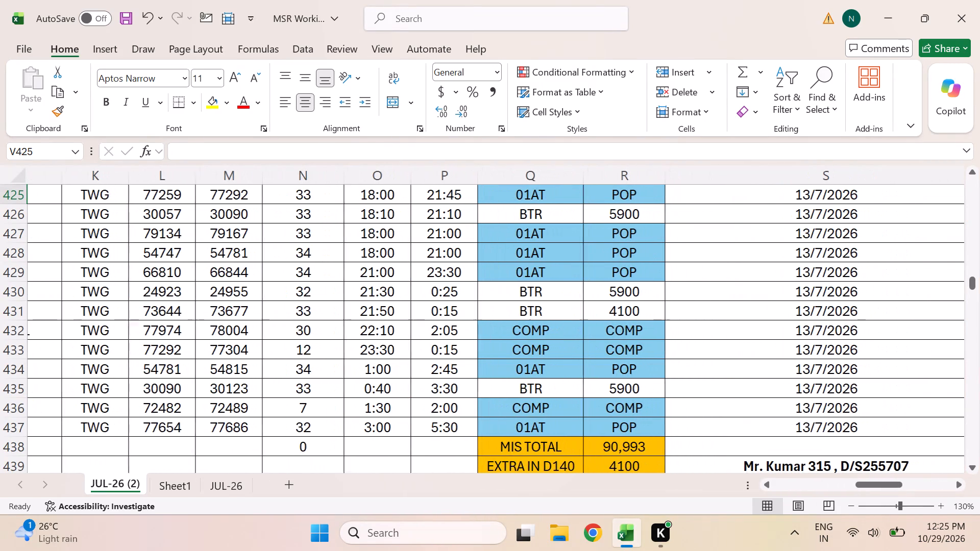
pyautogui.hscroll(-3, 471, 218)
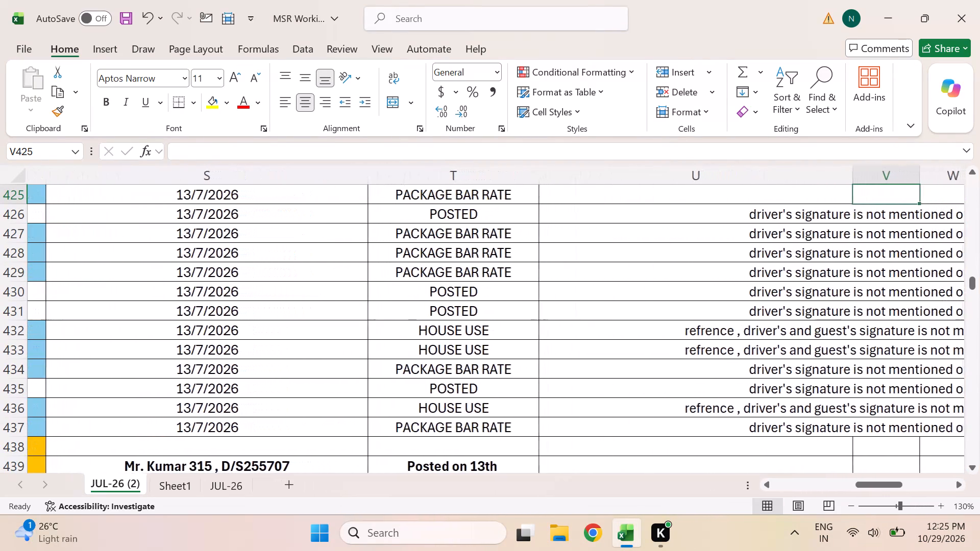
pyautogui.write('dr')
pyautogui.press('Up')
# Check the record for duty slip W275691 and enter "driver's signature is not mentioned on duty slip" in cell V424.
pyautogui.press('Up')
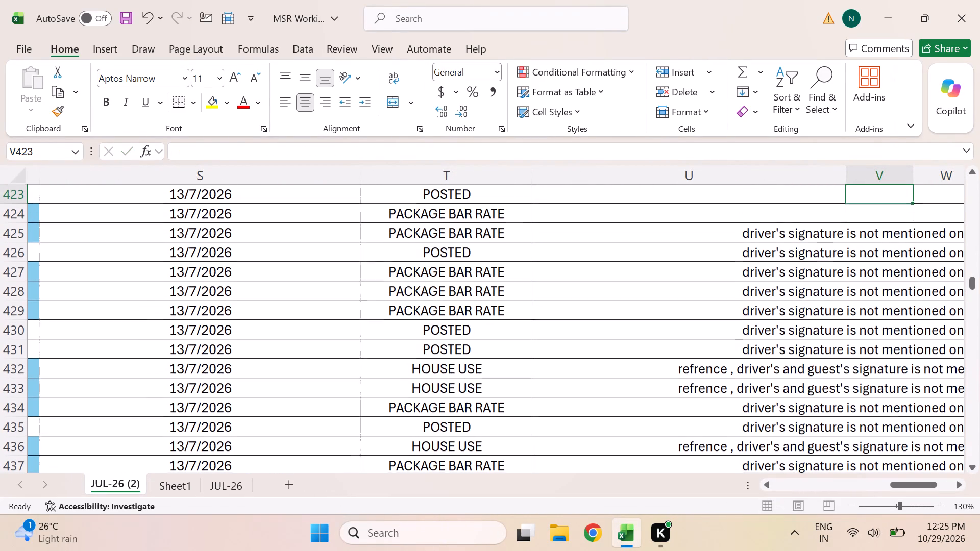
pyautogui.press('Down')
pyautogui.hscroll(13, 471, 218)
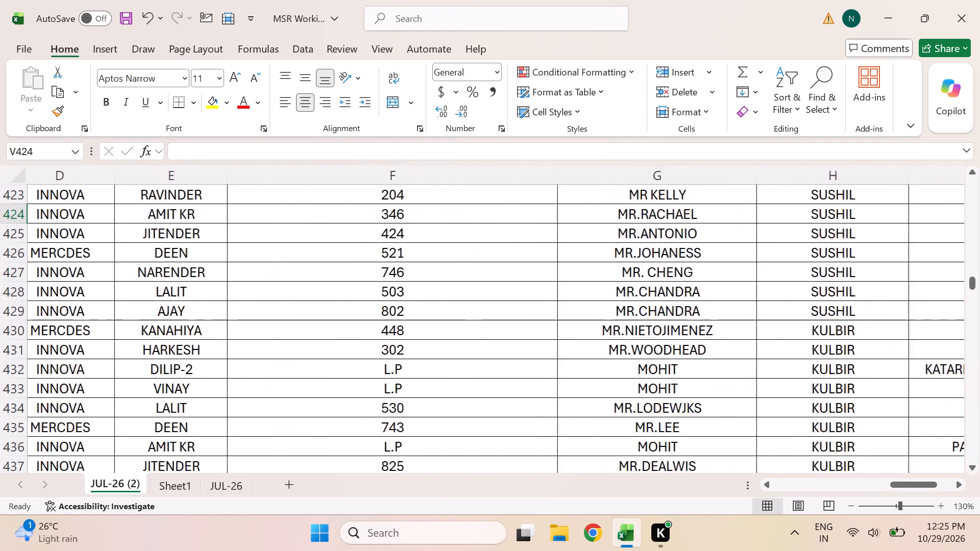
pyautogui.hscroll(14, 471, 218)
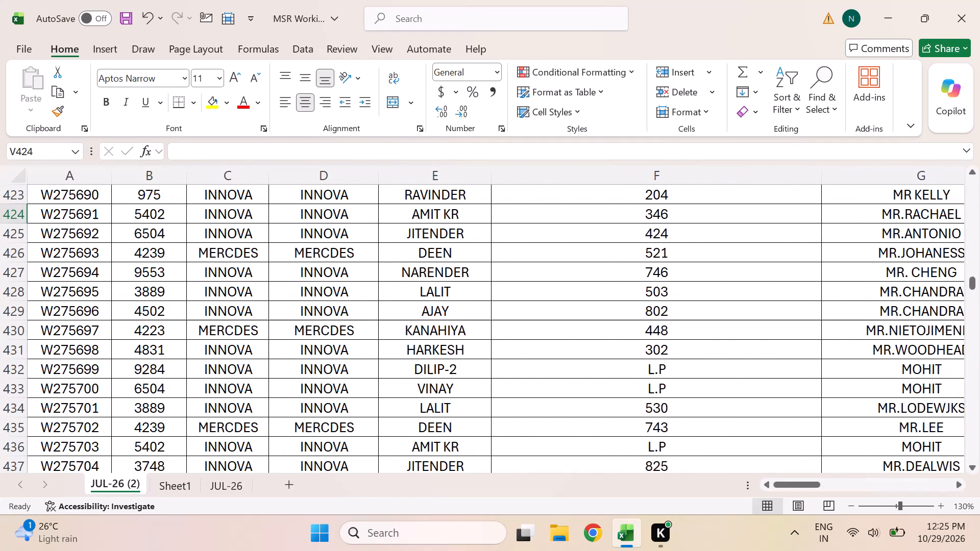
pyautogui.hscroll(-1, 350, 228)
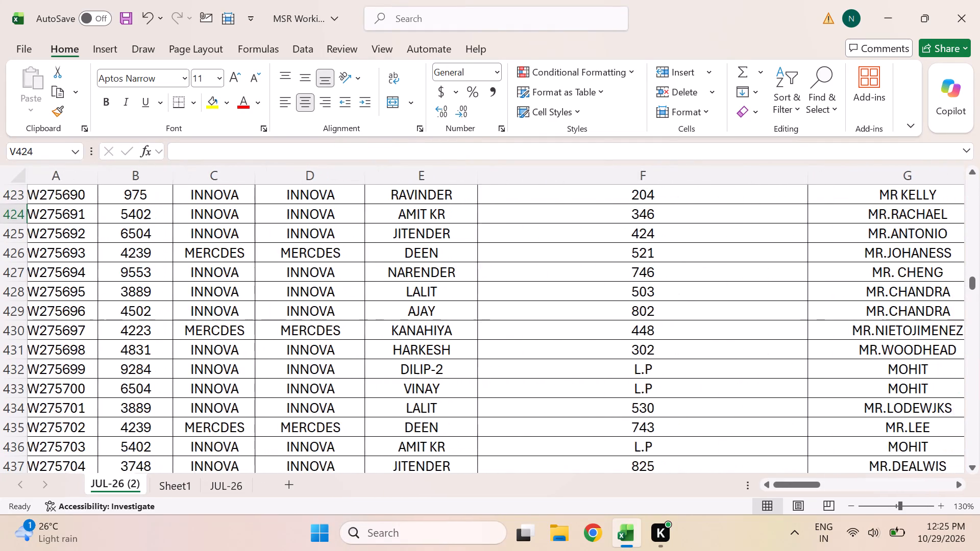
pyautogui.hscroll(-3, 350, 228)
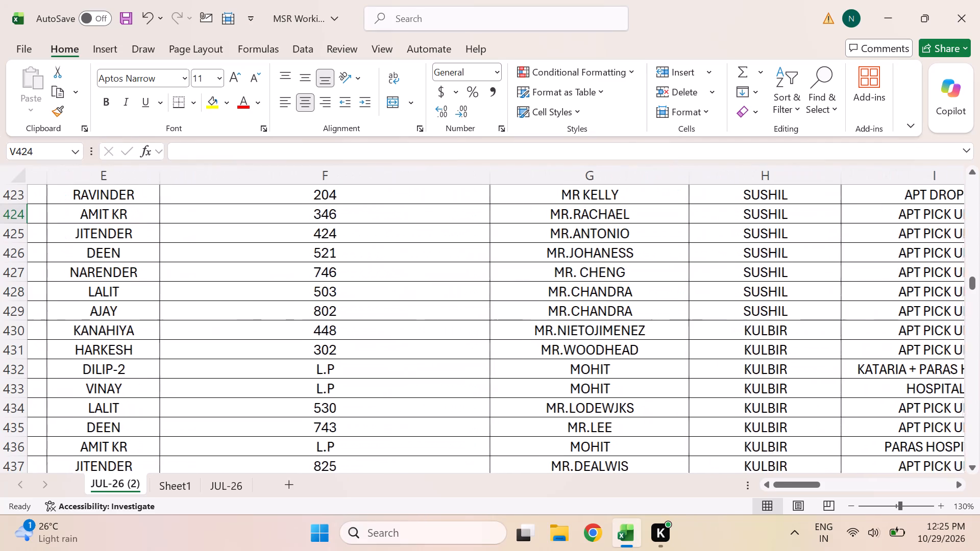
pyautogui.hscroll(-2, 350, 228)
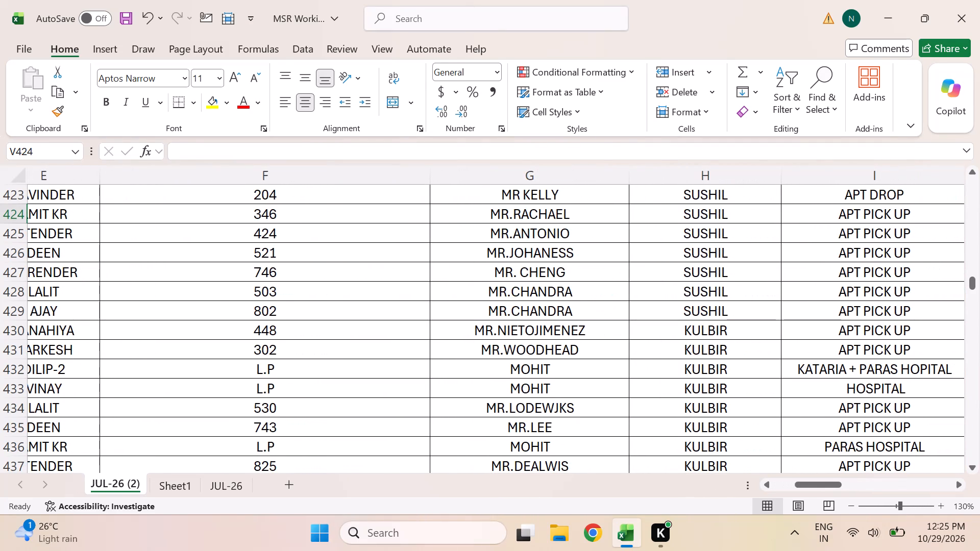
pyautogui.scroll(-1, 350, 228)
pyautogui.hscroll(-2, 350, 228)
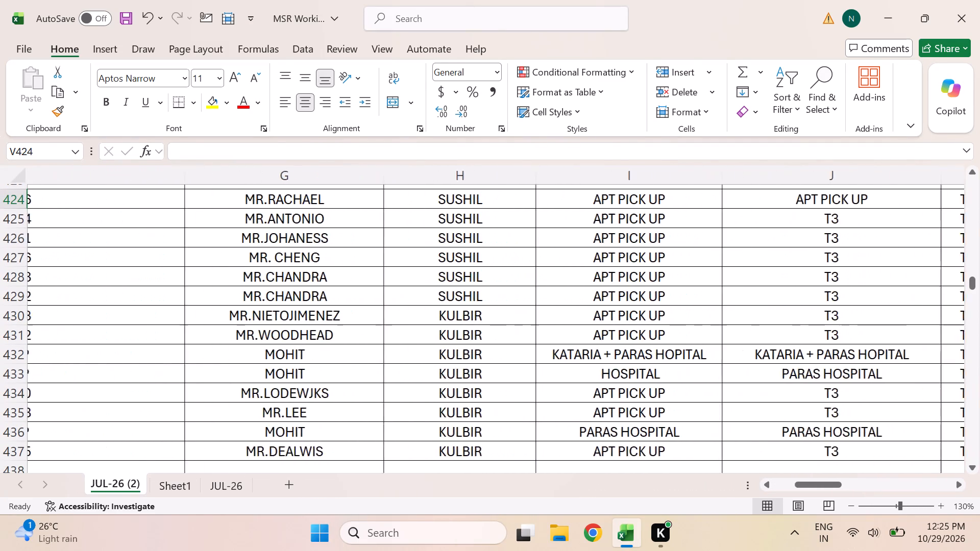
pyautogui.hscroll(-1, 350, 228)
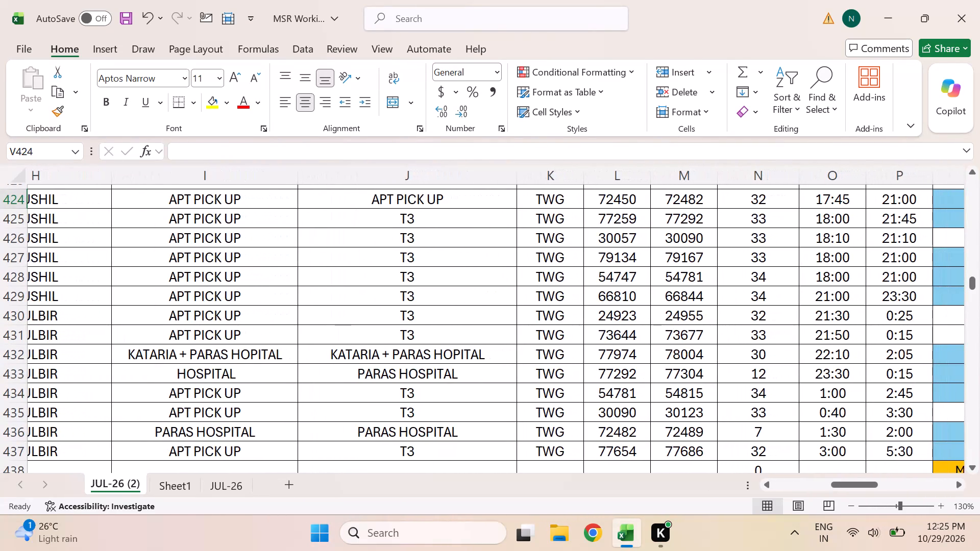
pyautogui.hscroll(-2, 350, 228)
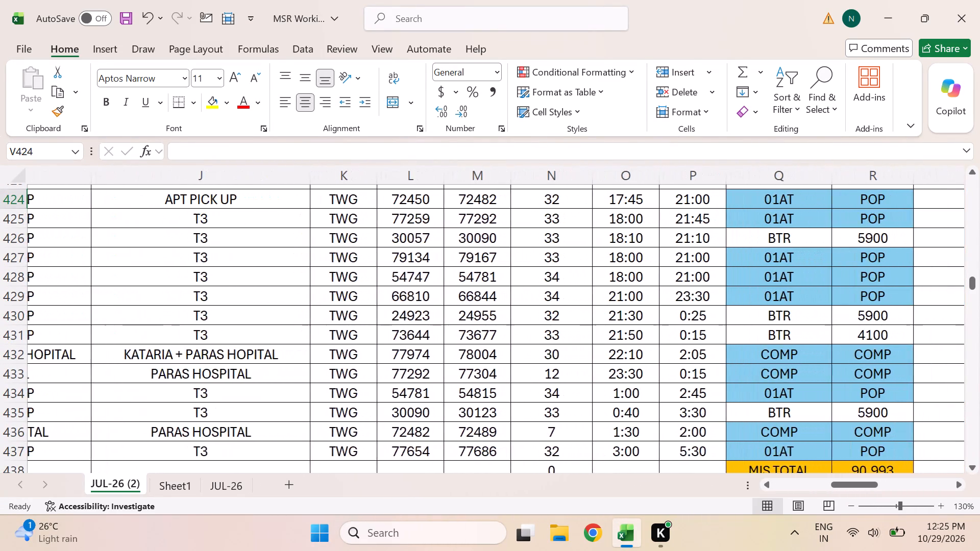
pyautogui.hscroll(-2, 350, 228)
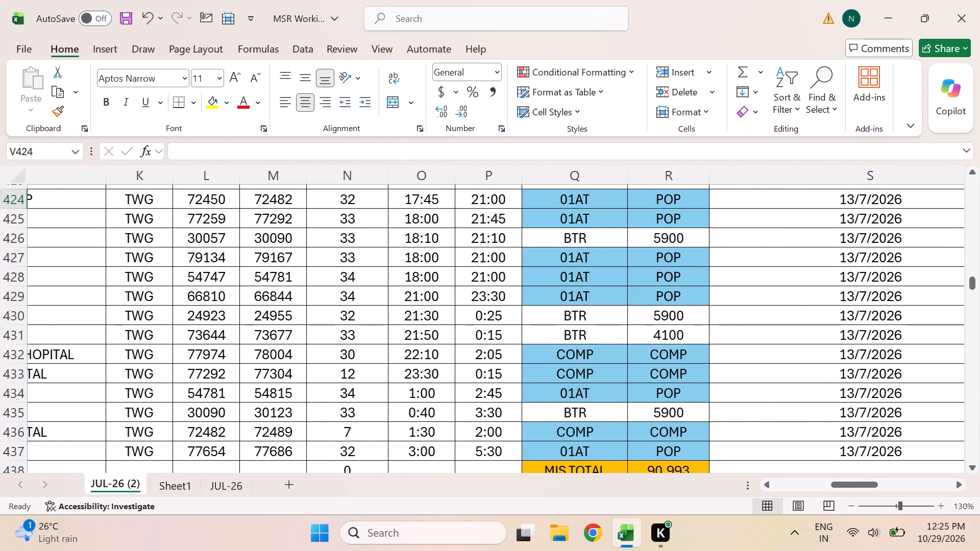
pyautogui.hscroll(-2, 350, 228)
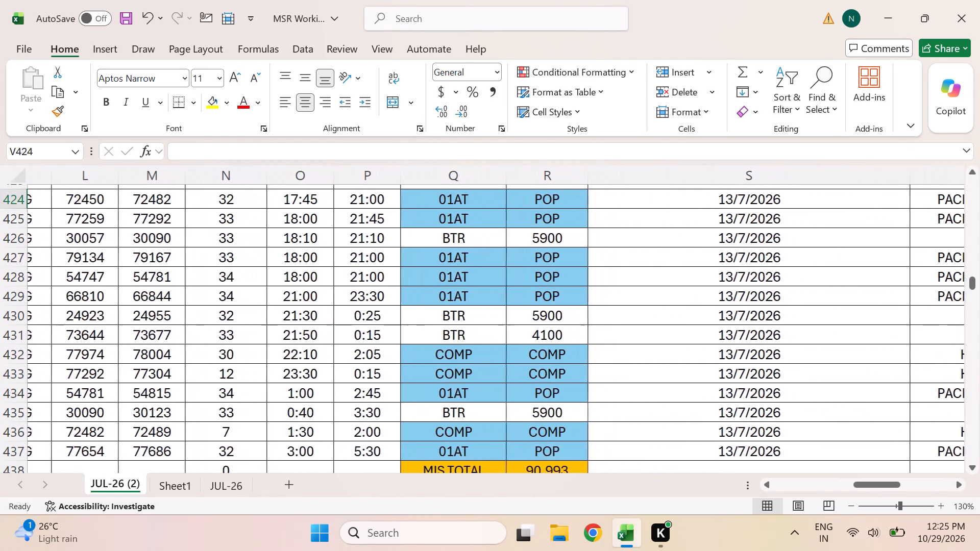
pyautogui.hscroll(-2, 350, 228)
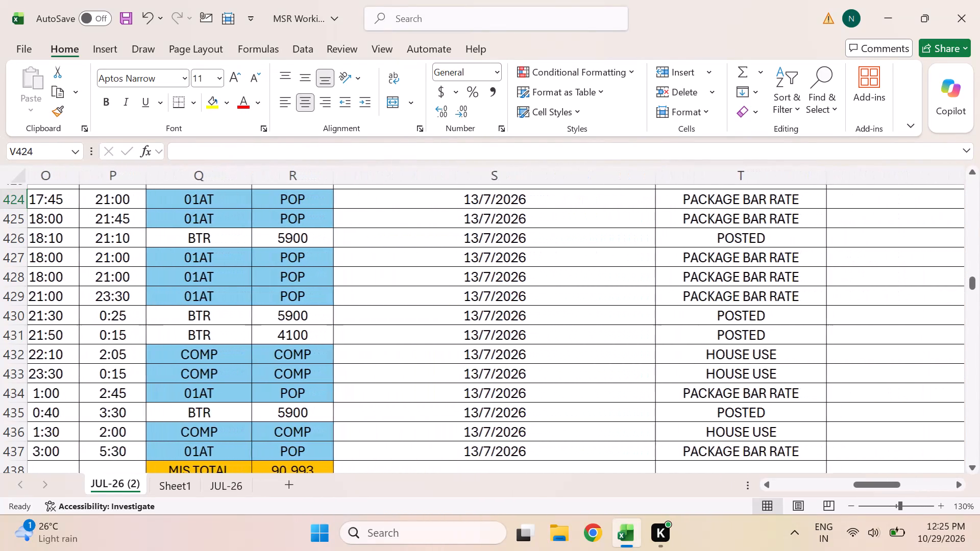
pyautogui.hscroll(-1, 350, 228)
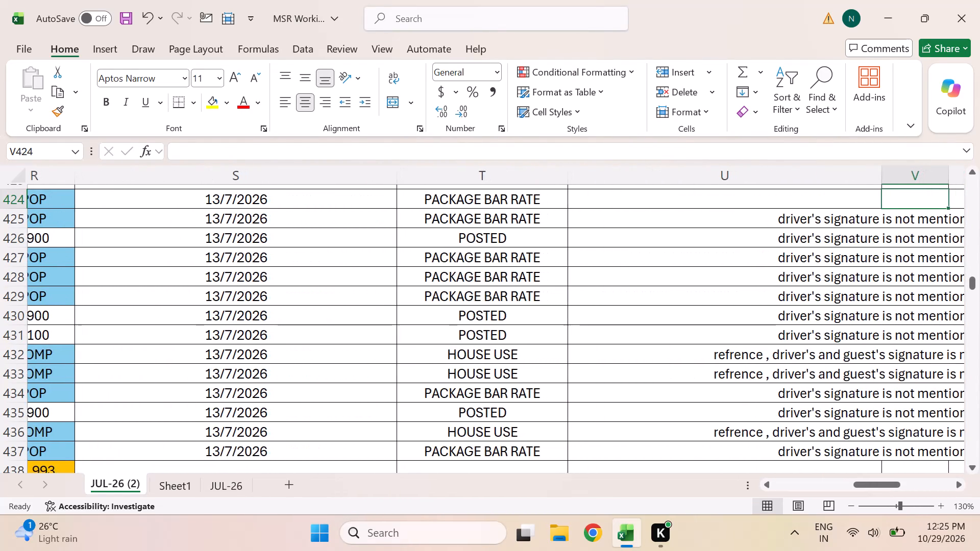
pyautogui.write('dr')
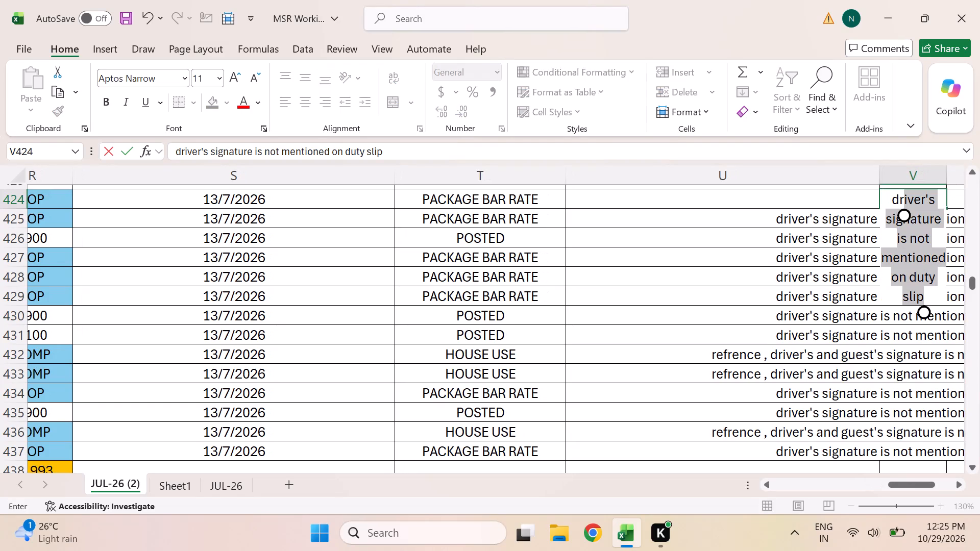
pyautogui.press('Up')
pyautogui.press('Up')
pyautogui.press('Down')
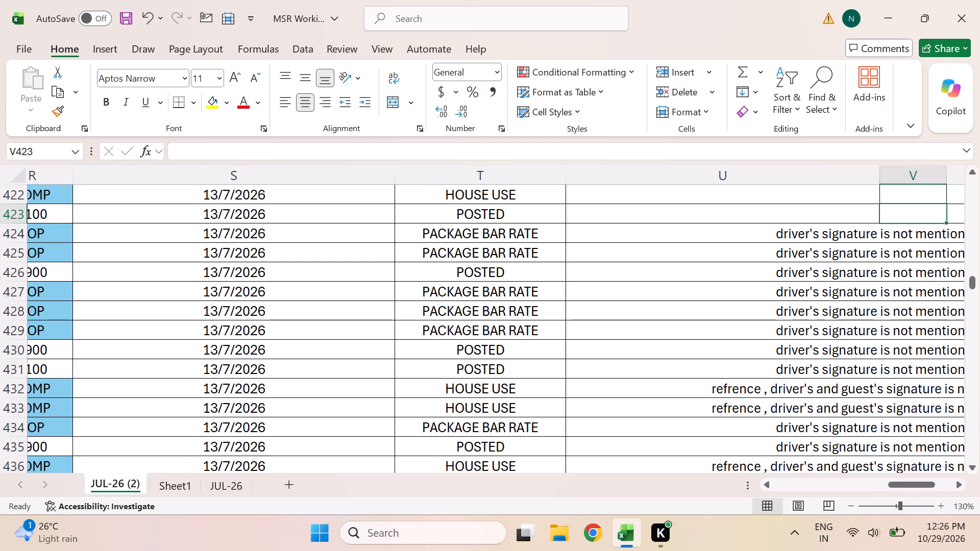
pyautogui.hscroll(4, 350, 228)
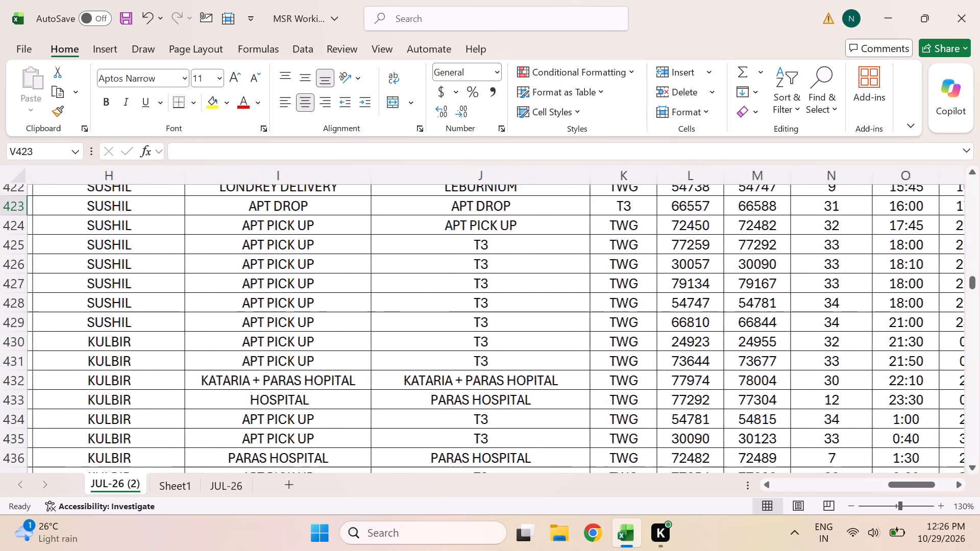
pyautogui.hscroll(5, 350, 228)
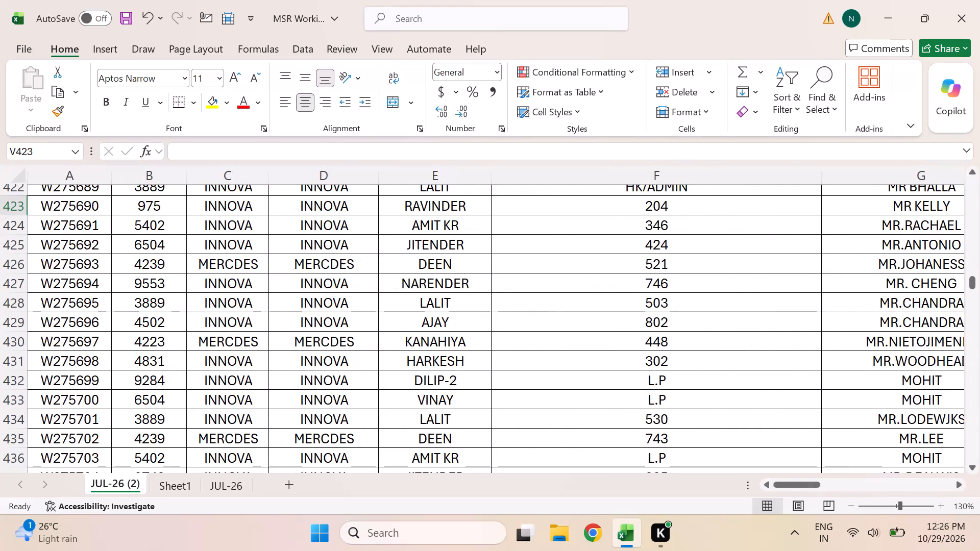
pyautogui.scroll(-1, 350, 228)
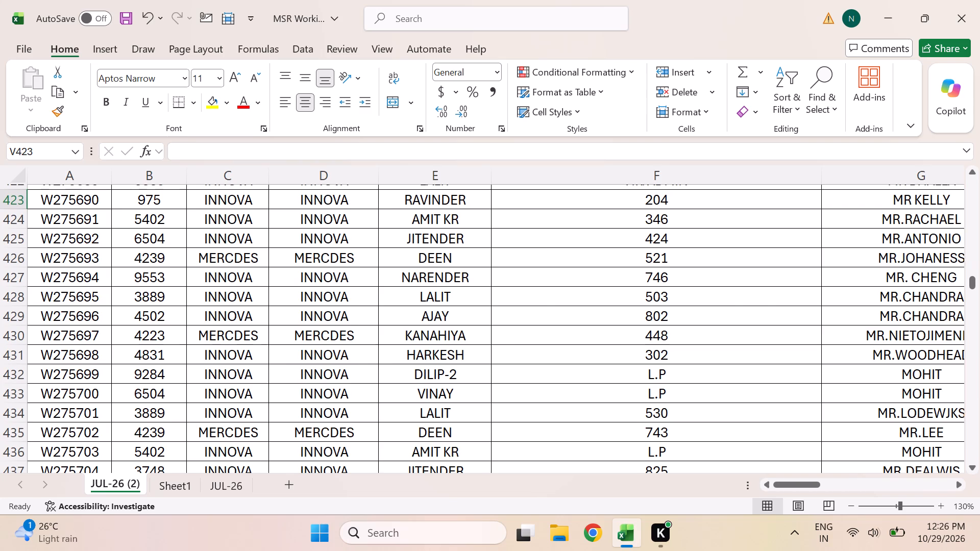
pyautogui.hscroll(-5, 350, 228)
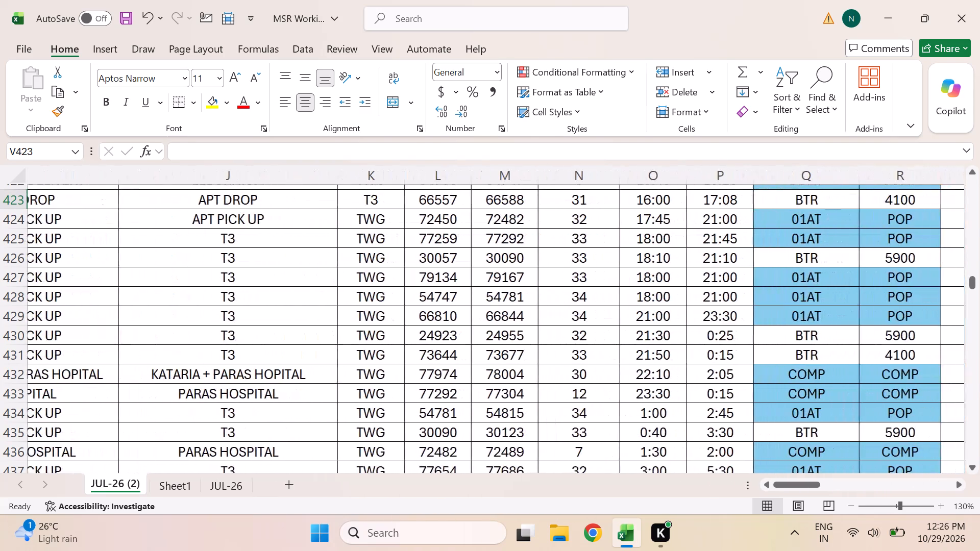
pyautogui.hscroll(-4, 350, 228)
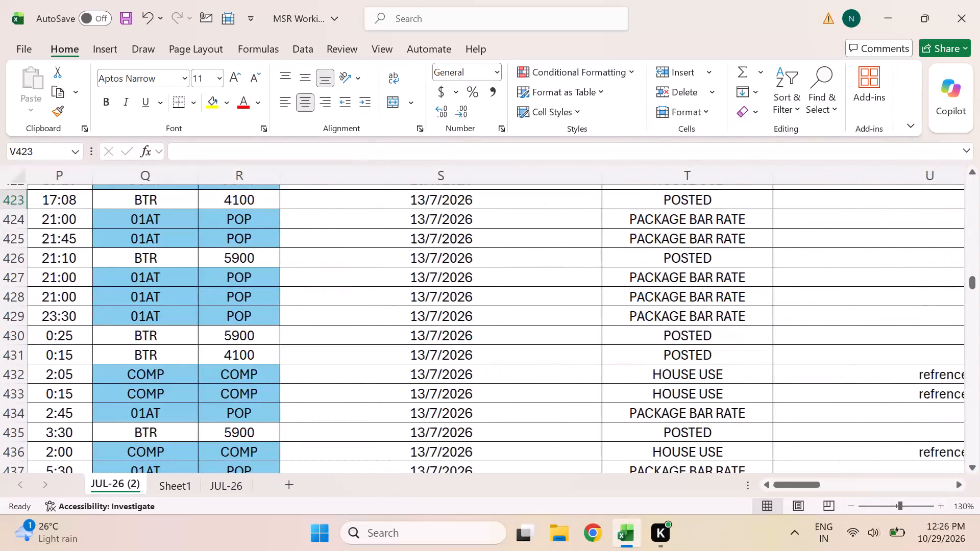
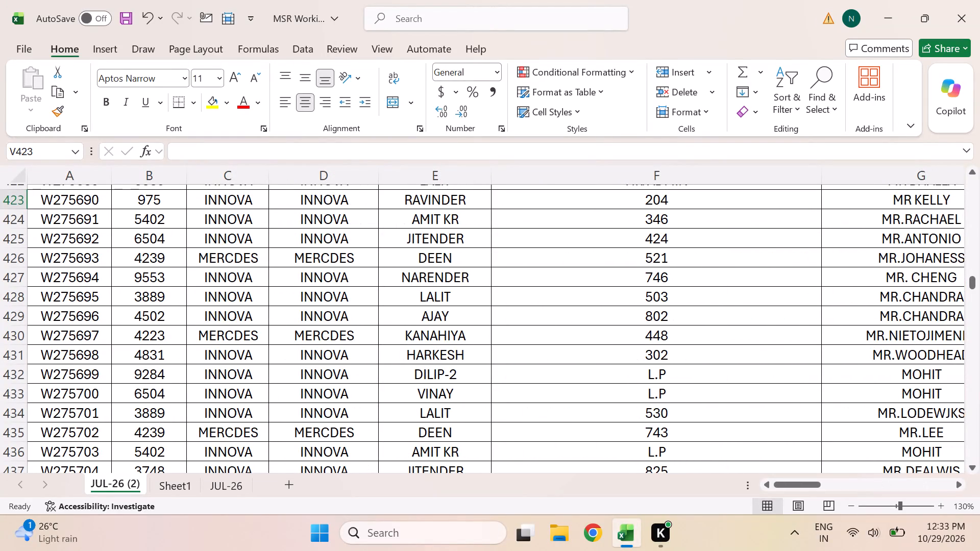
# Review the duty slip rows from W275691 to W275704 across their columns through to the remarks in column V.
pyautogui.scroll(-1, 255, 252)
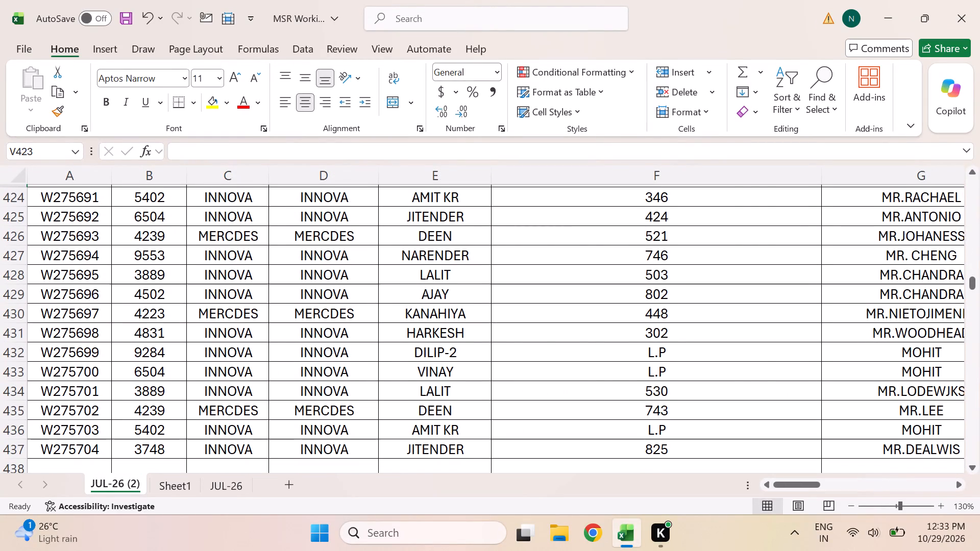
pyautogui.hscroll(-6, 255, 252)
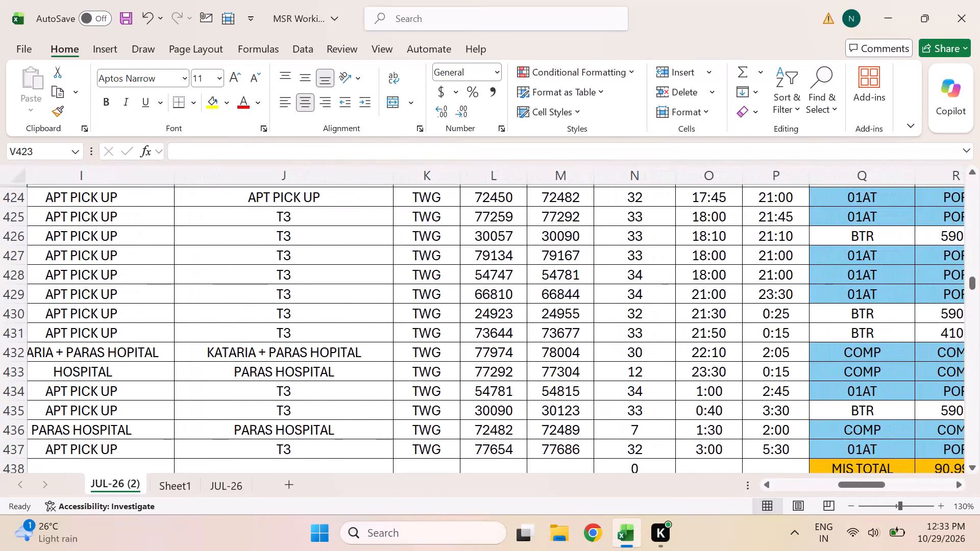
pyautogui.hscroll(-3, 255, 252)
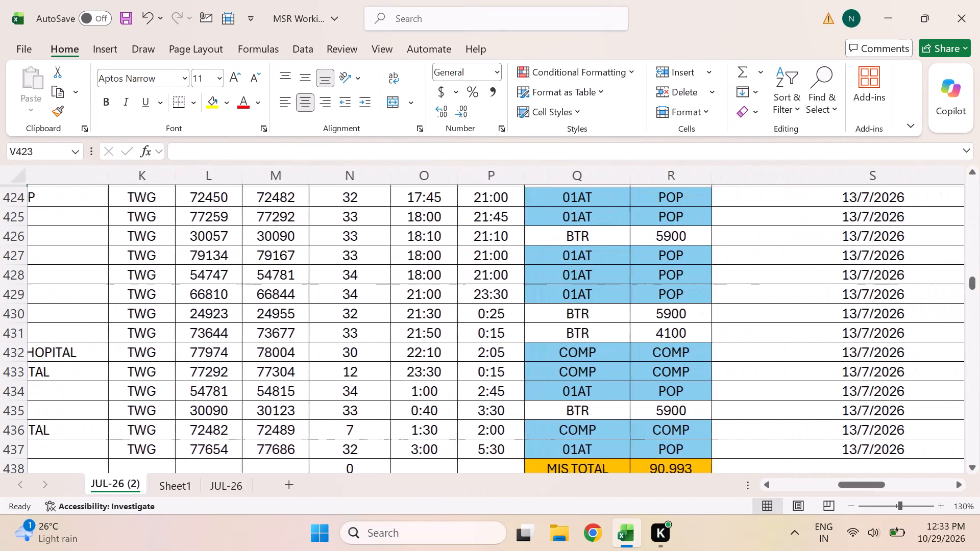
pyautogui.hscroll(-3, 255, 252)
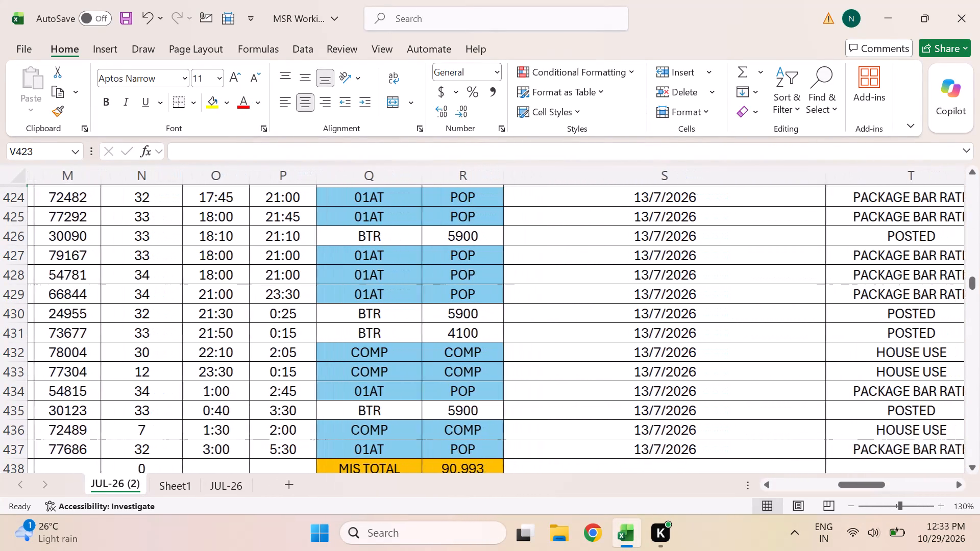
pyautogui.hscroll(-2, 255, 252)
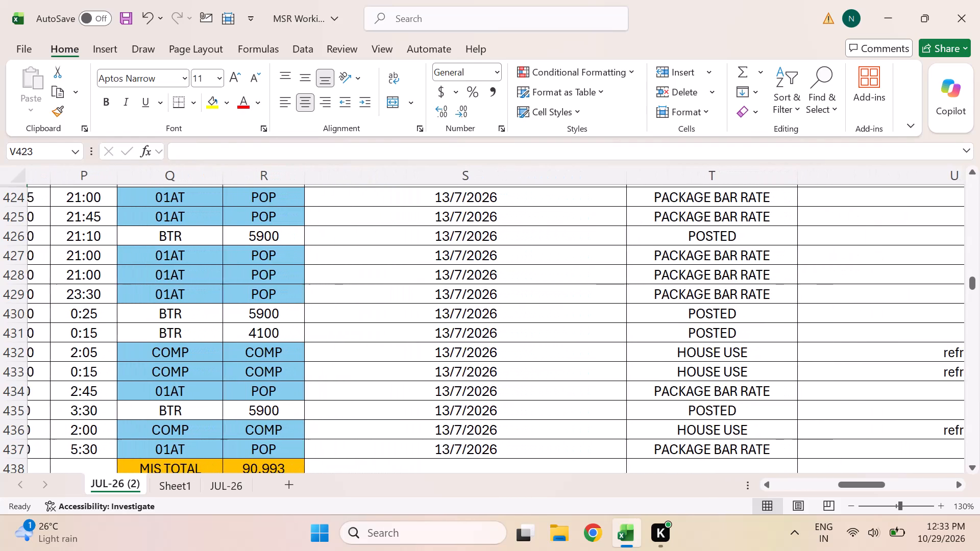
pyautogui.hscroll(-3, 255, 252)
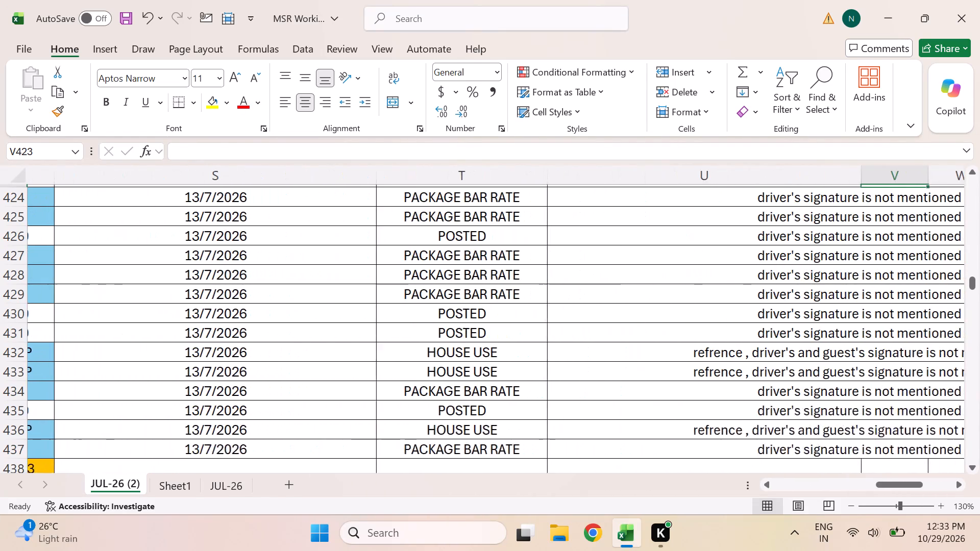
pyautogui.scroll(1, 472, 278)
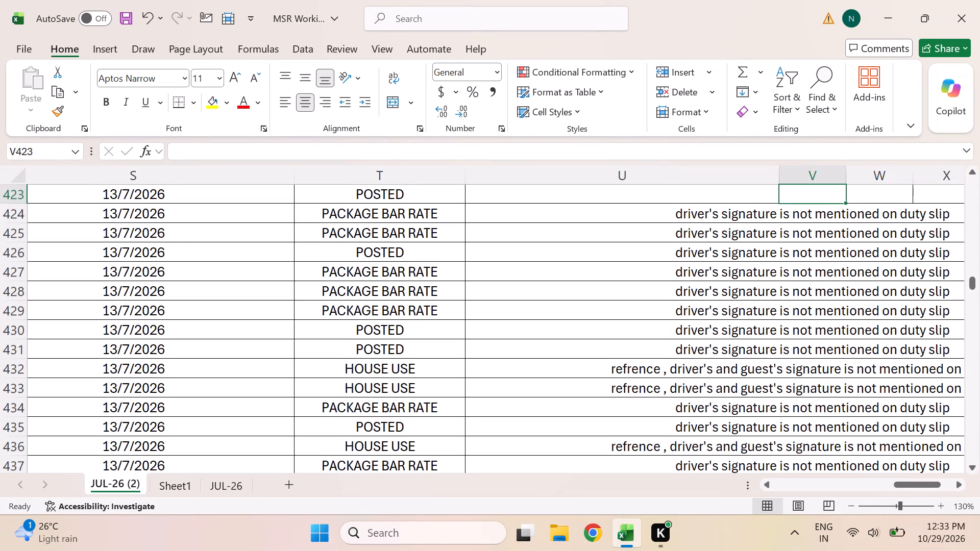
pyautogui.scroll(1, 472, 278)
pyautogui.hscroll(19, 472, 278)
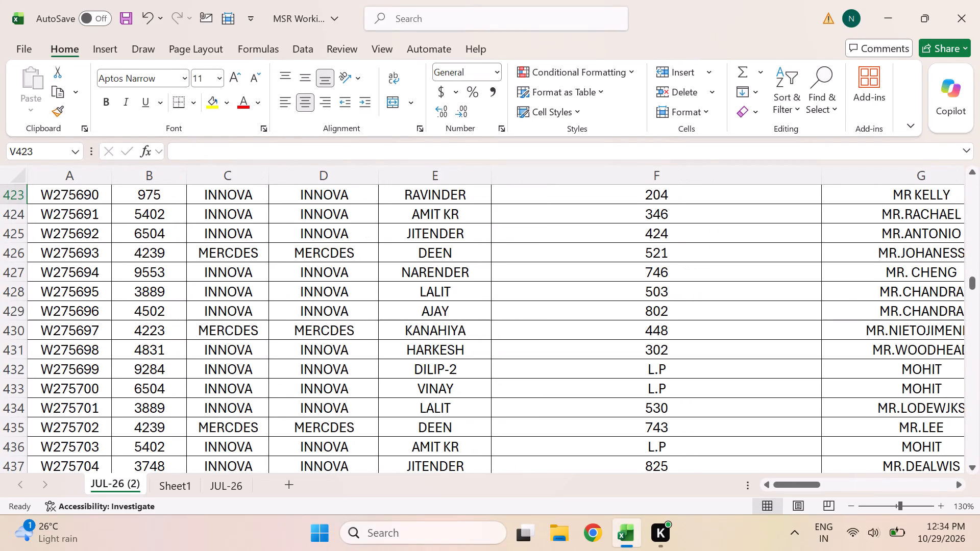
pyautogui.hscroll(-3, 244, 336)
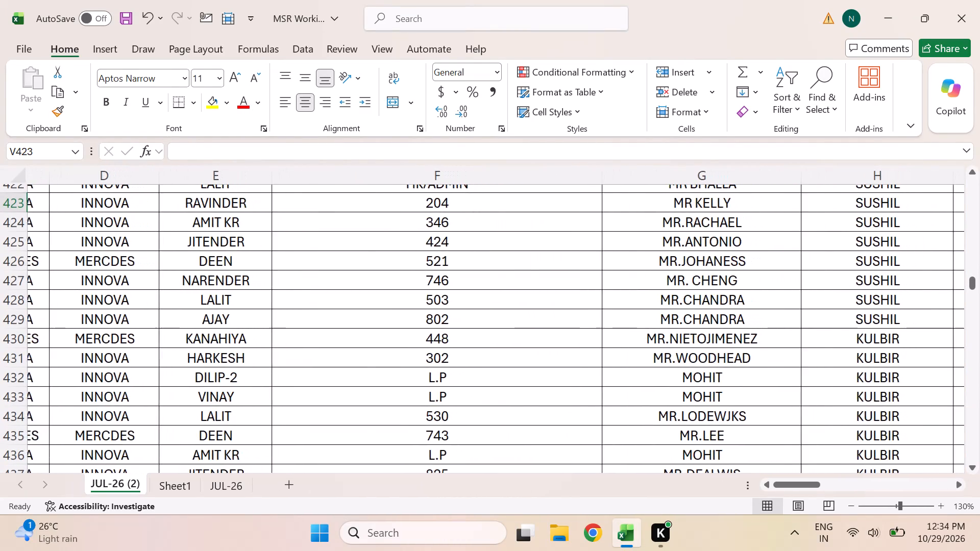
pyautogui.hscroll(-4, 244, 336)
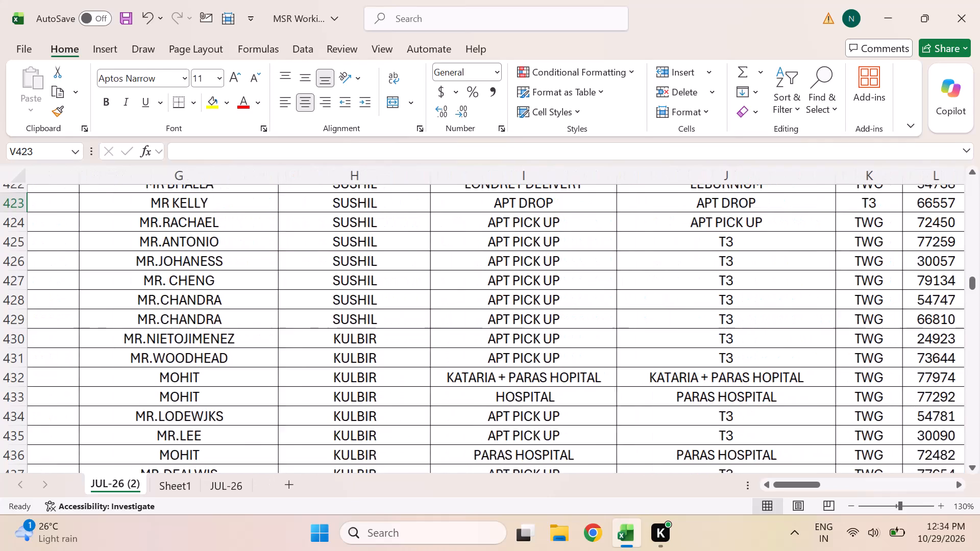
pyautogui.hscroll(-1, 244, 336)
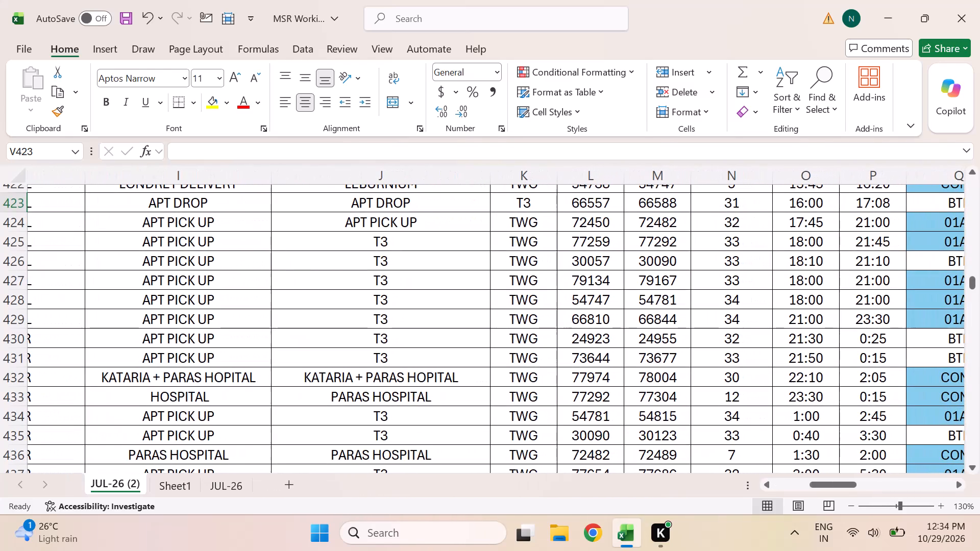
pyautogui.hscroll(-1, 244, 336)
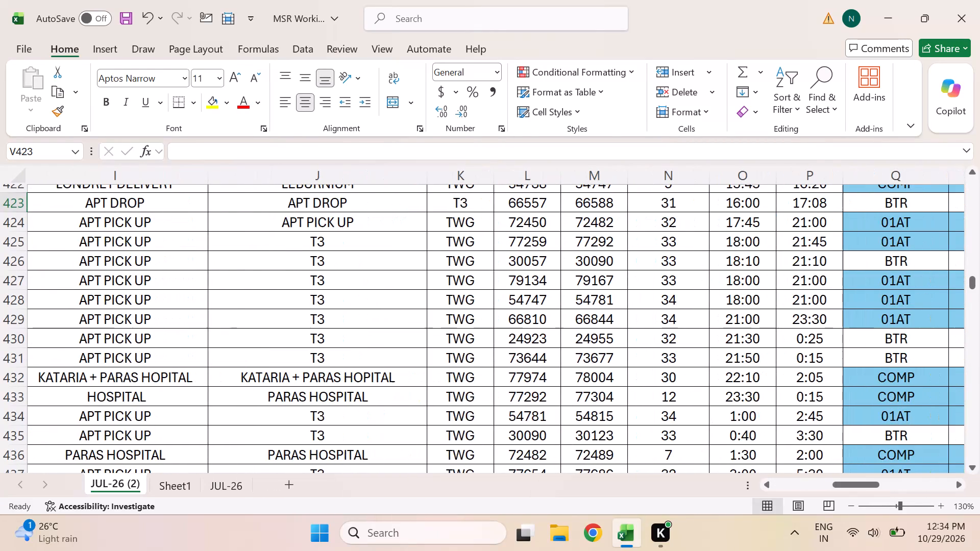
pyautogui.hscroll(-2, 244, 336)
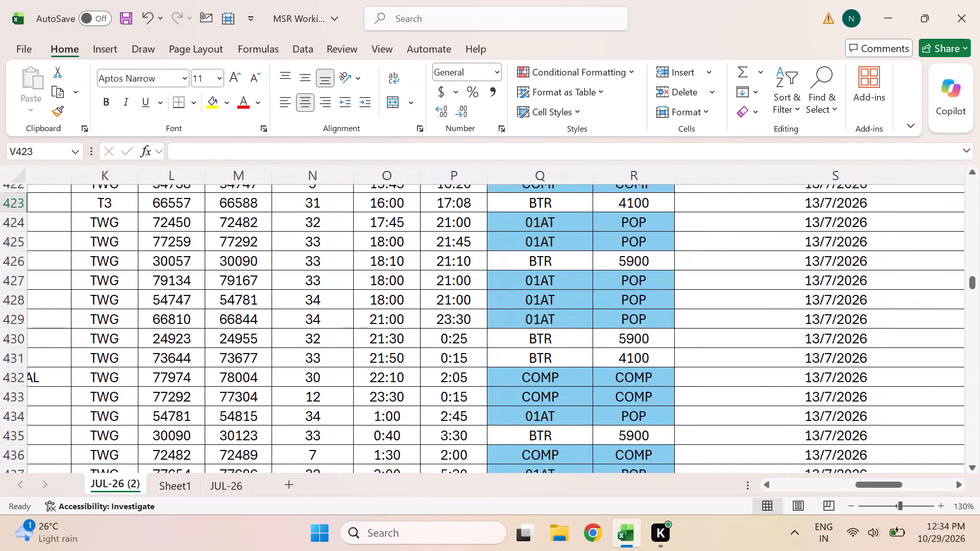
pyautogui.hscroll(-2, 244, 336)
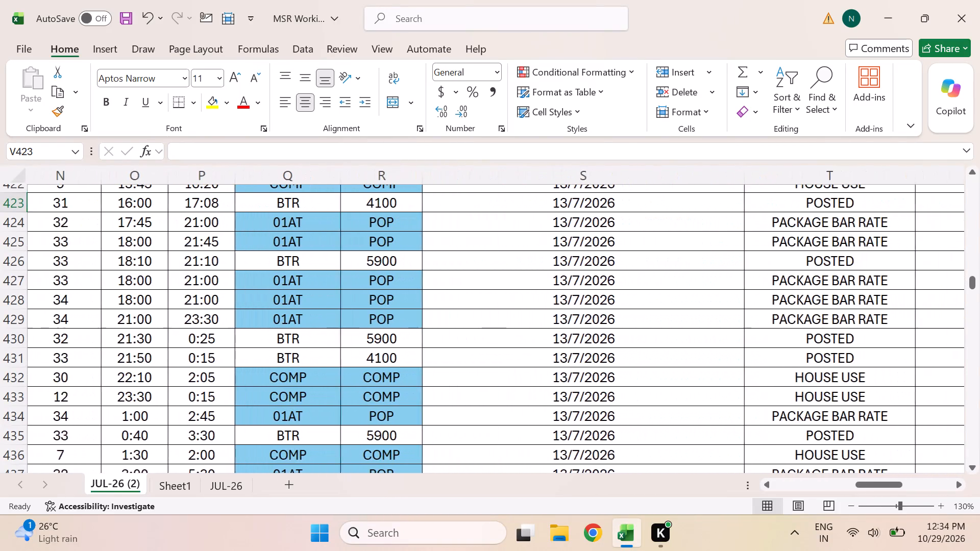
pyautogui.hscroll(-1, 244, 336)
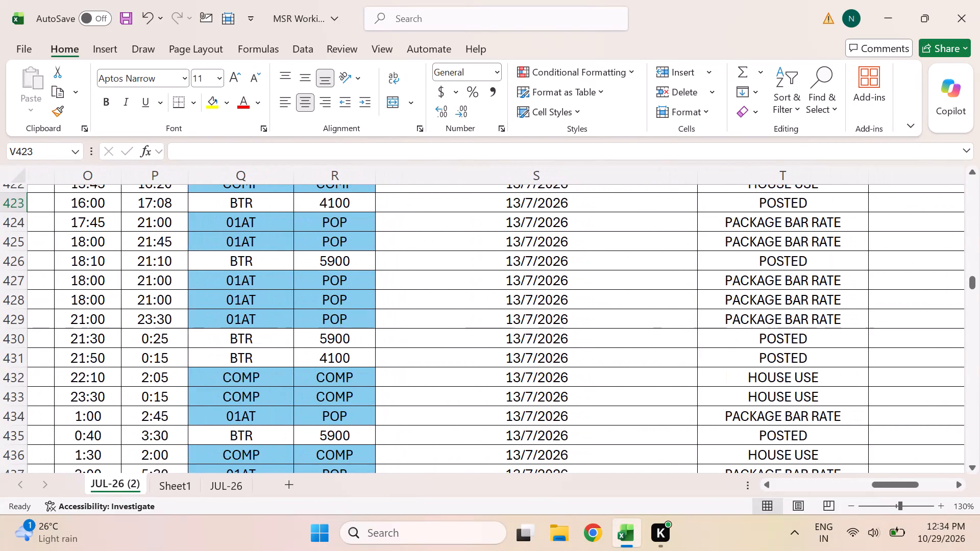
pyautogui.hscroll(-3, 244, 336)
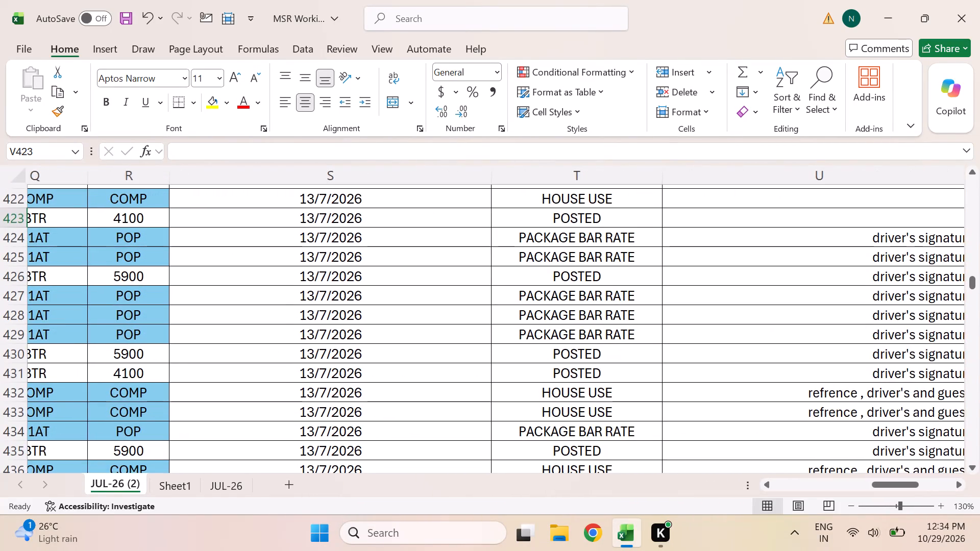
pyautogui.hscroll(-1, 244, 336)
pyautogui.press('Up')
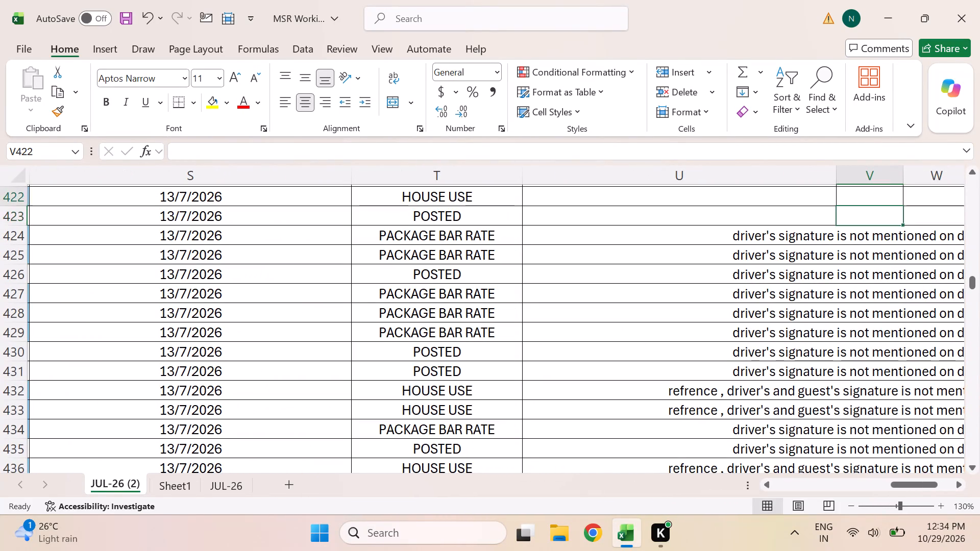
pyautogui.hscroll(10, 244, 336)
pyautogui.hscroll(11, 244, 336)
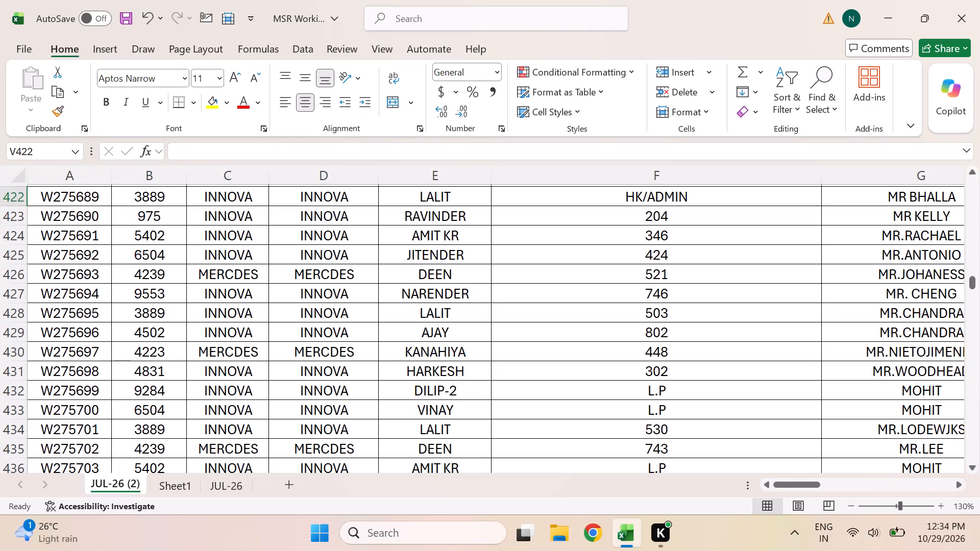
pyautogui.hscroll(-1, 202, 343)
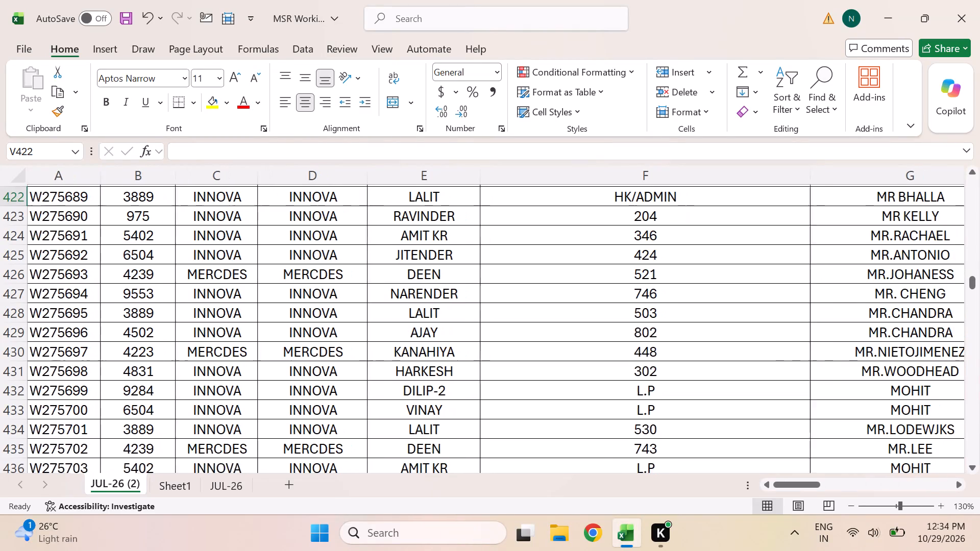
pyautogui.hscroll(-4, 202, 343)
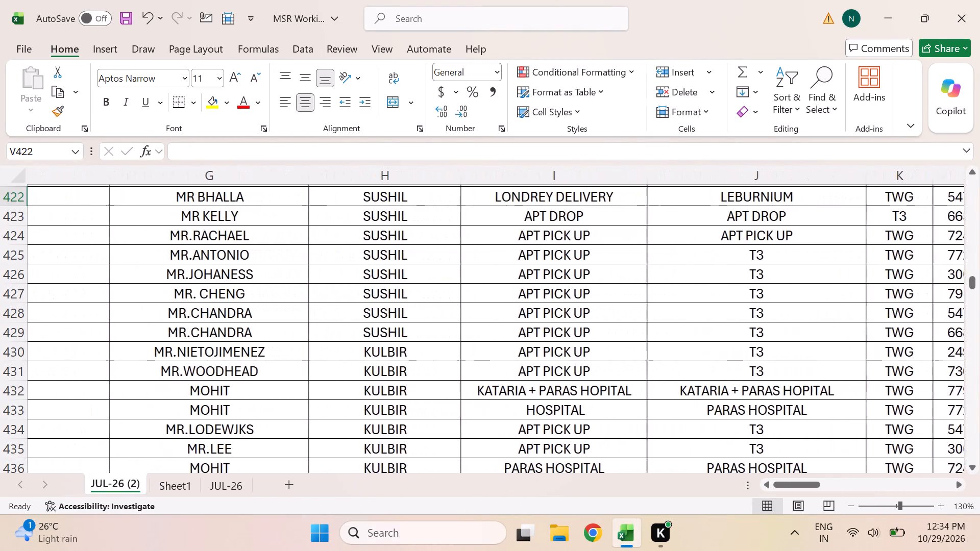
pyautogui.hscroll(-1, 202, 343)
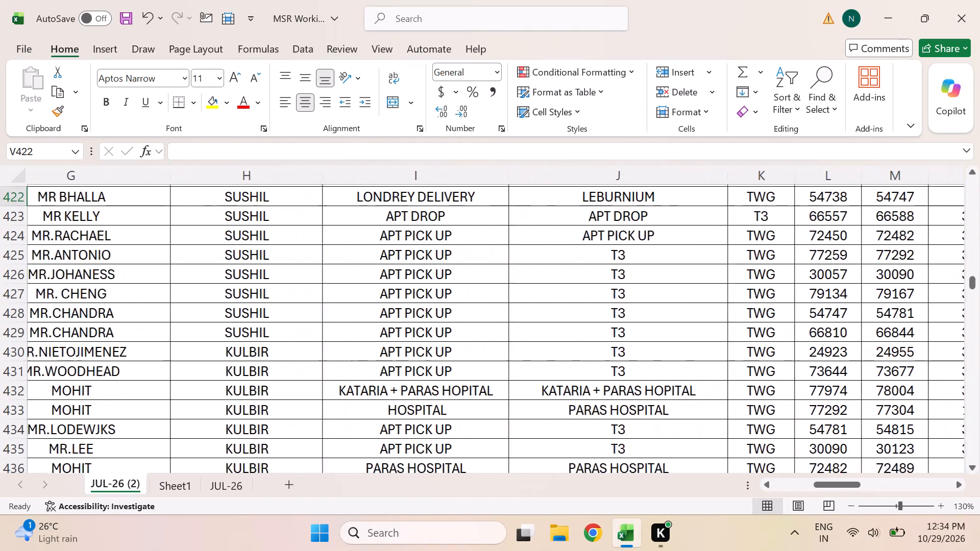
pyautogui.hscroll(-3, 202, 343)
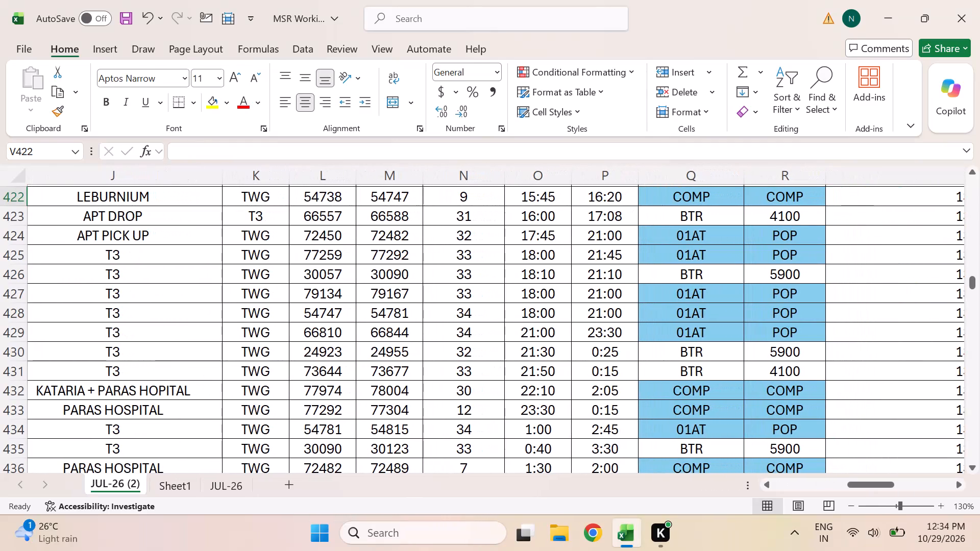
pyautogui.hscroll(-3, 202, 343)
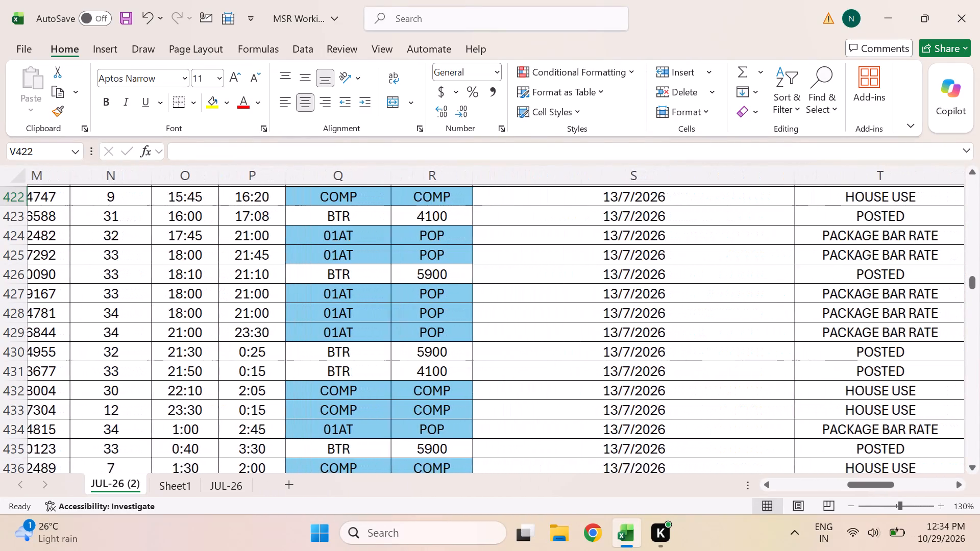
pyautogui.hscroll(-1, 202, 343)
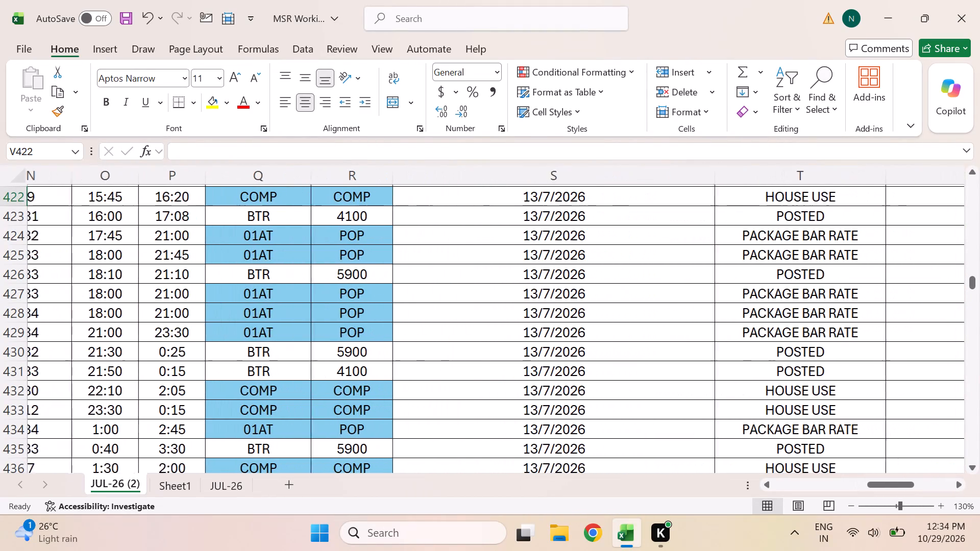
pyautogui.hscroll(-2, 202, 343)
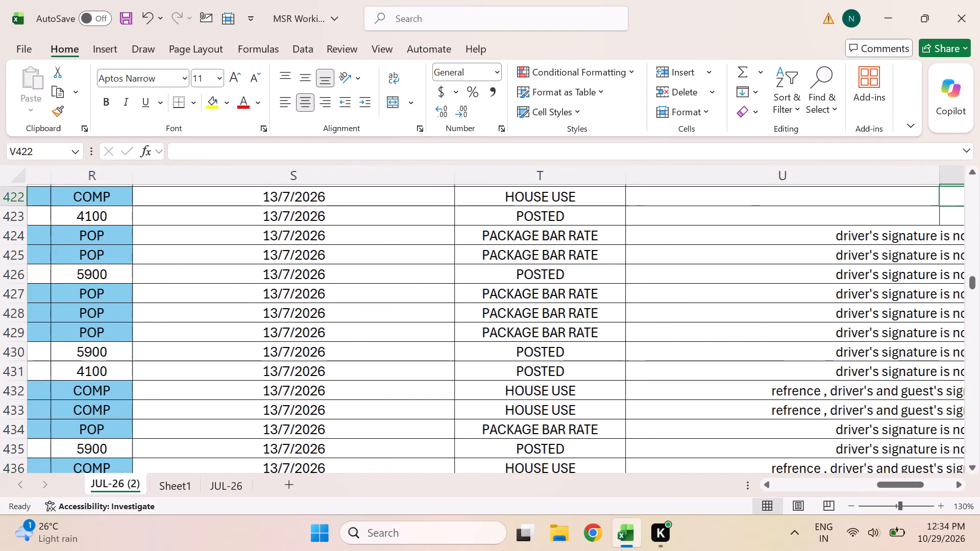
pyautogui.hscroll(-4, 202, 343)
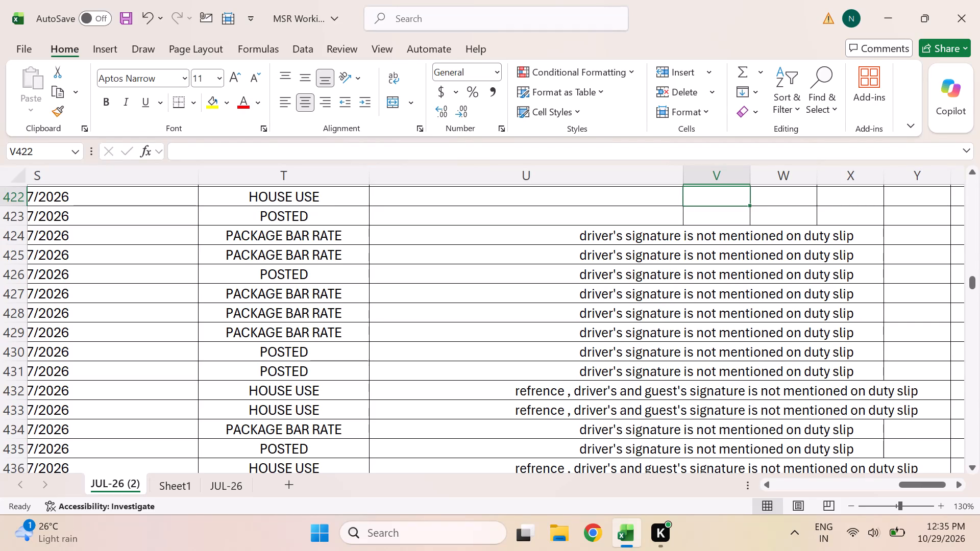
pyautogui.press('Up')
pyautogui.hscroll(11, 202, 343)
pyautogui.hscroll(13, 202, 343)
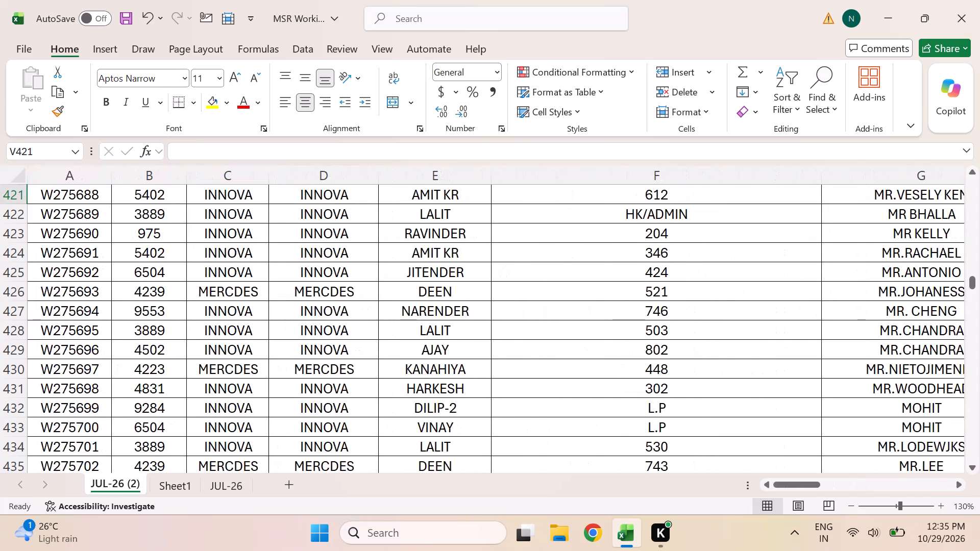
pyautogui.hscroll(-4, 202, 343)
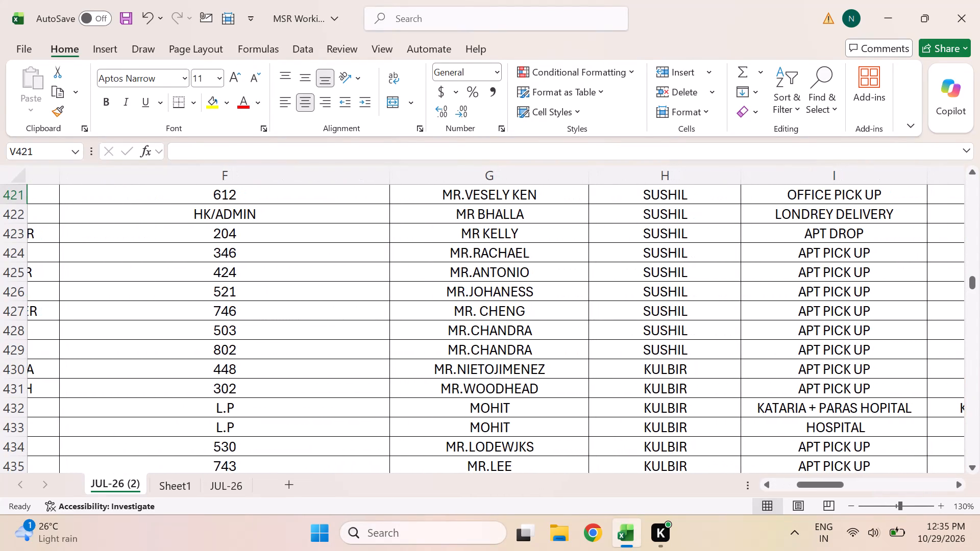
pyautogui.hscroll(-2, 202, 343)
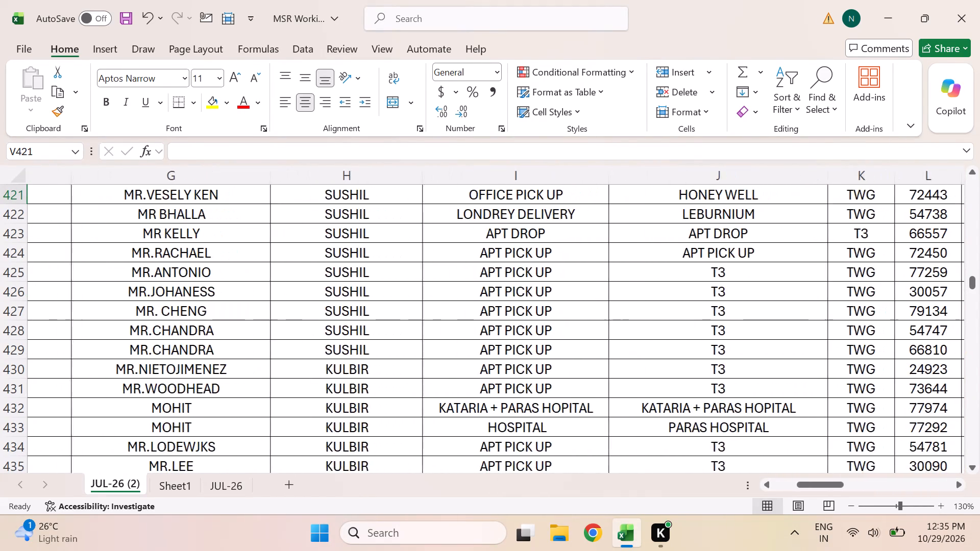
pyautogui.hscroll(-3, 202, 343)
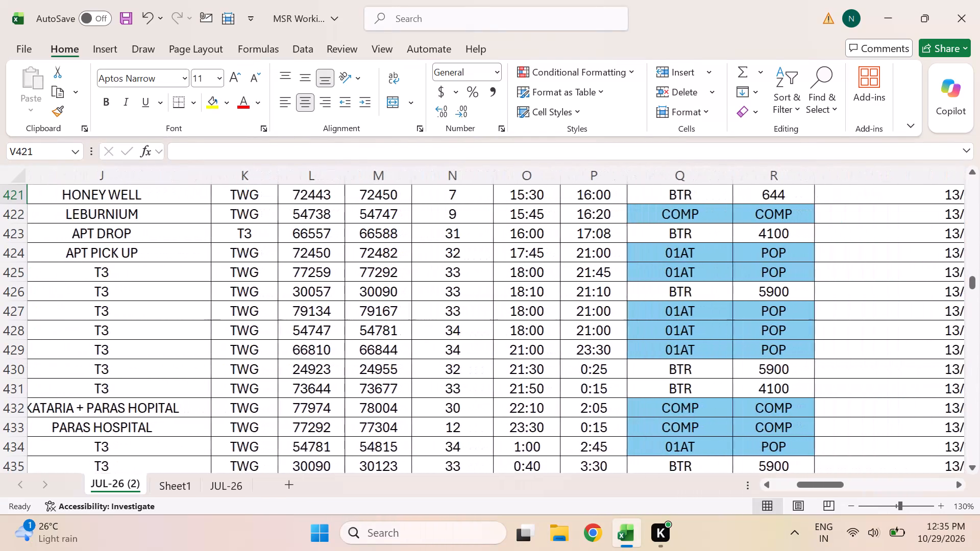
pyautogui.hscroll(-3, 202, 343)
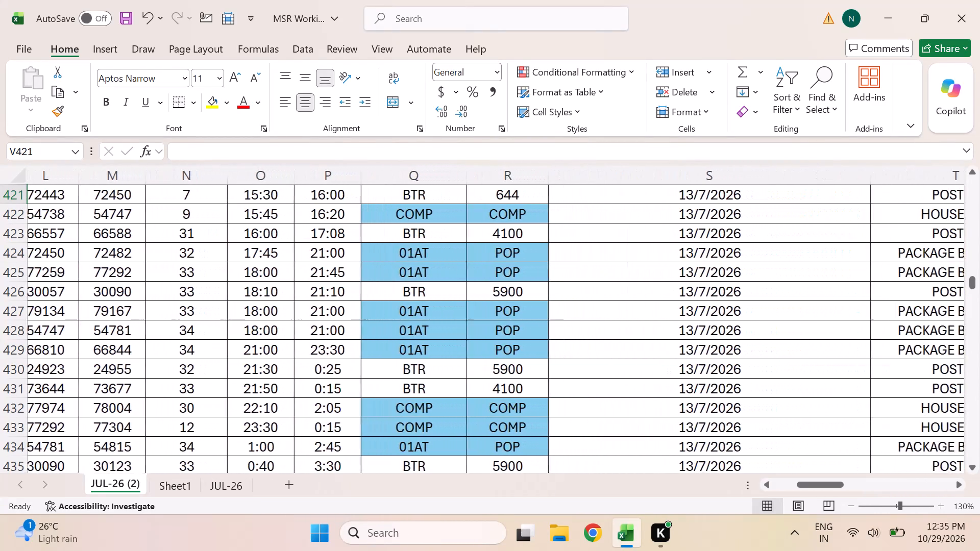
pyautogui.hscroll(-1, 202, 343)
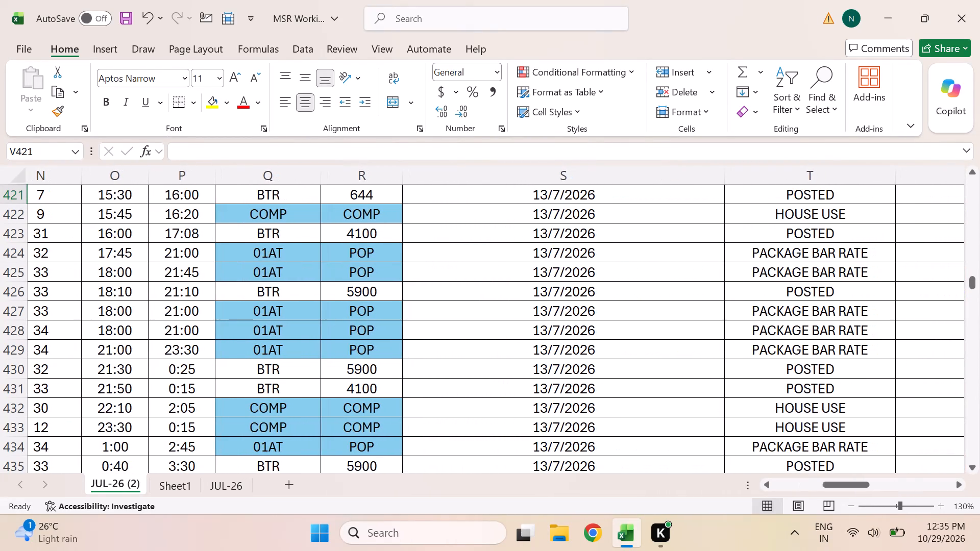
pyautogui.hscroll(-1, 197, 343)
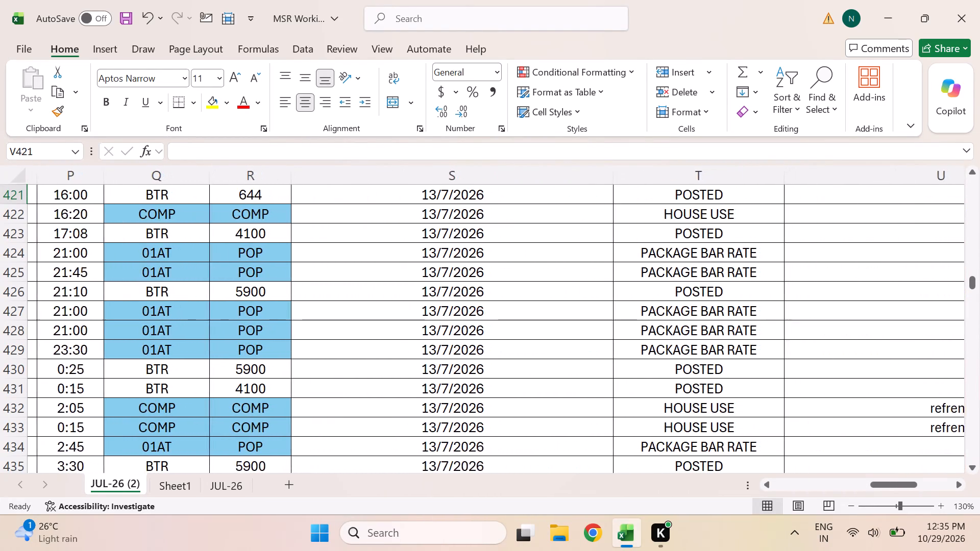
pyautogui.hscroll(-3, 197, 343)
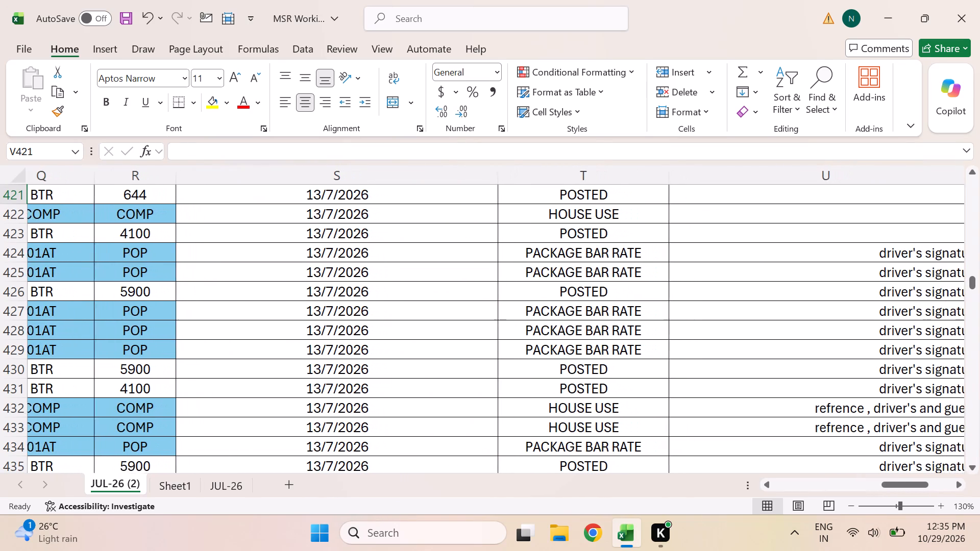
pyautogui.hscroll(-2, 197, 343)
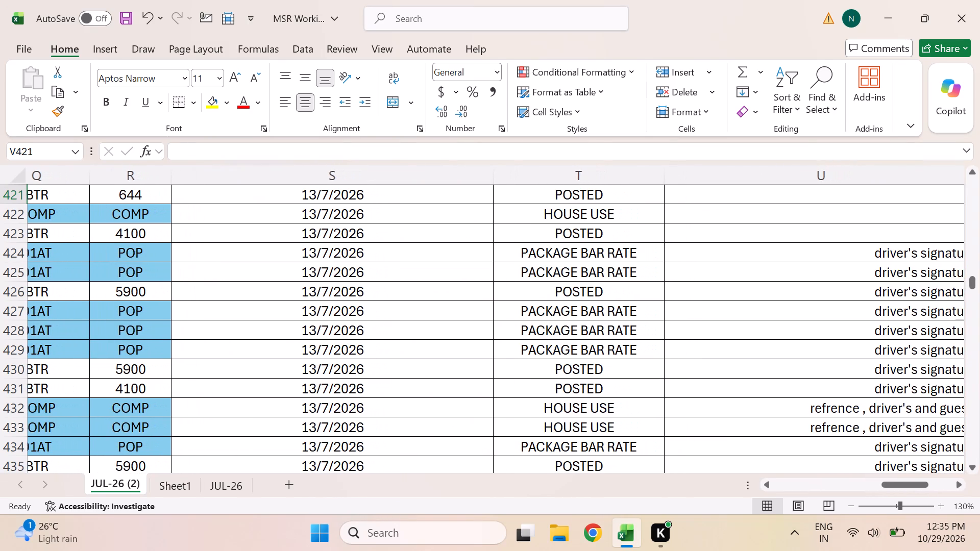
pyautogui.hscroll(-3, 197, 343)
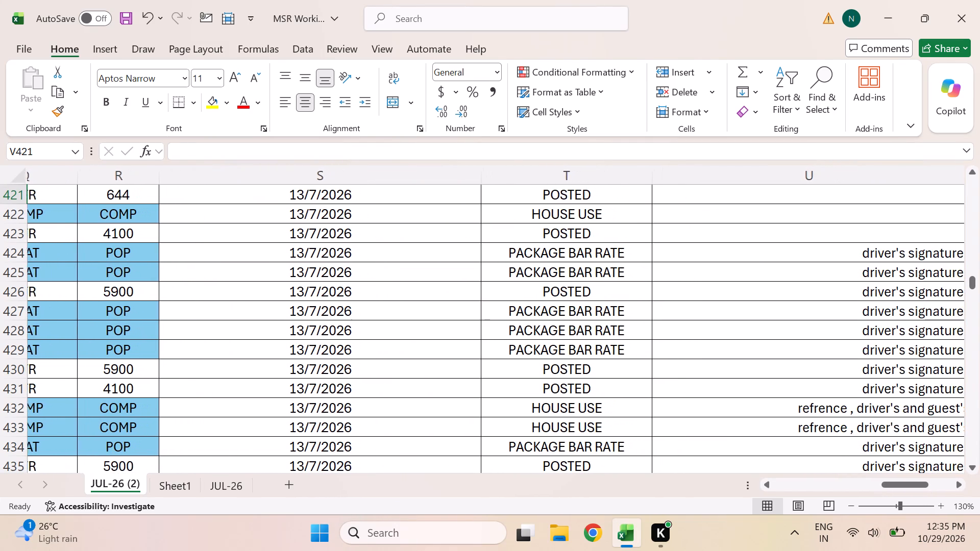
pyautogui.hscroll(-1, 197, 343)
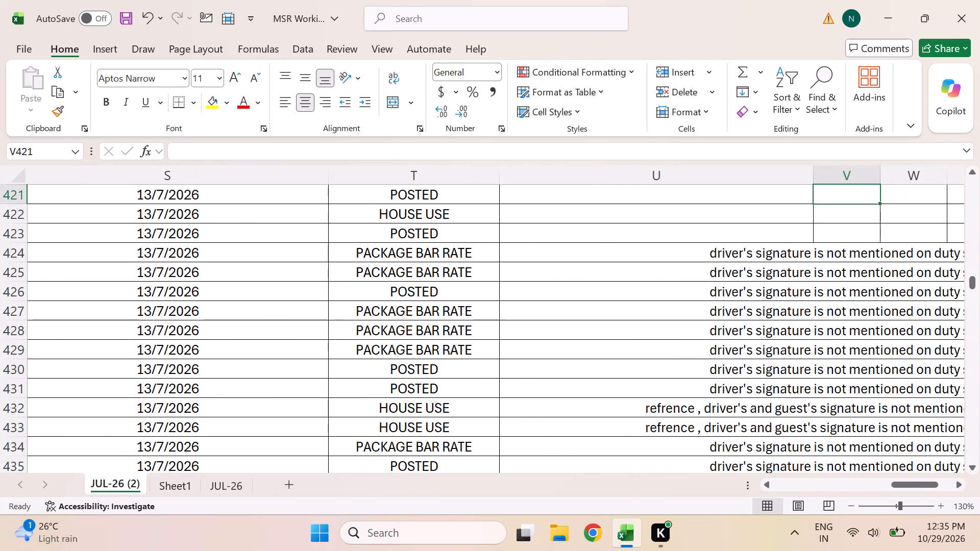
pyautogui.press('Up')
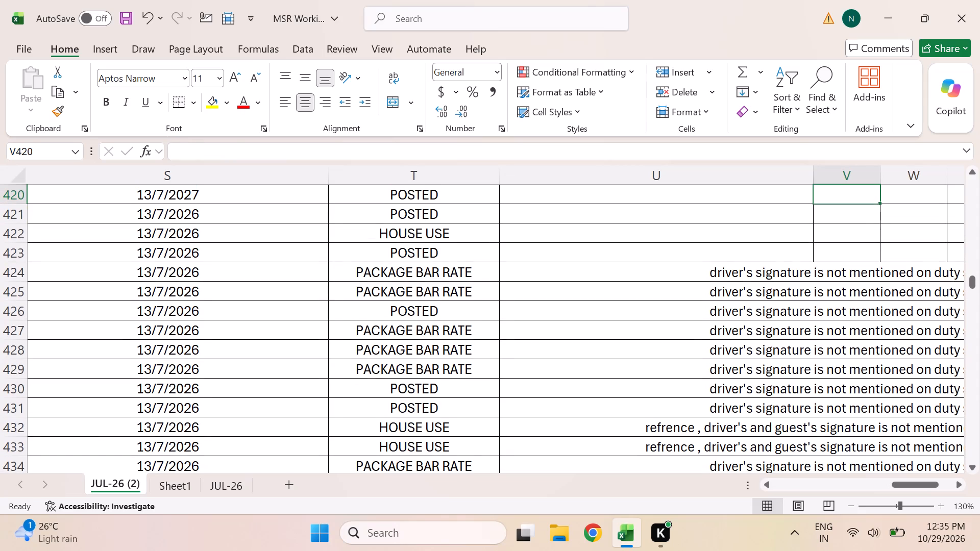
pyautogui.hscroll(11, 289, 290)
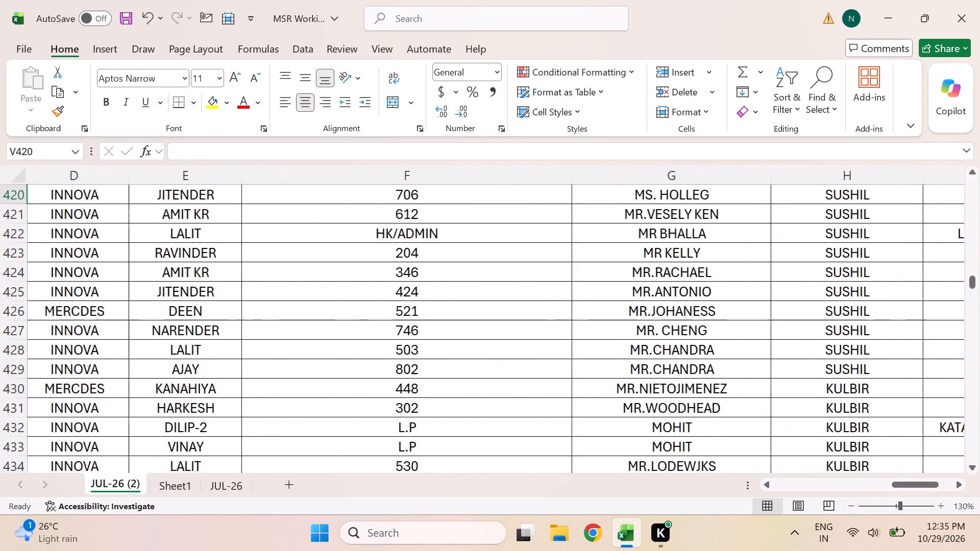
pyautogui.hscroll(1, 289, 290)
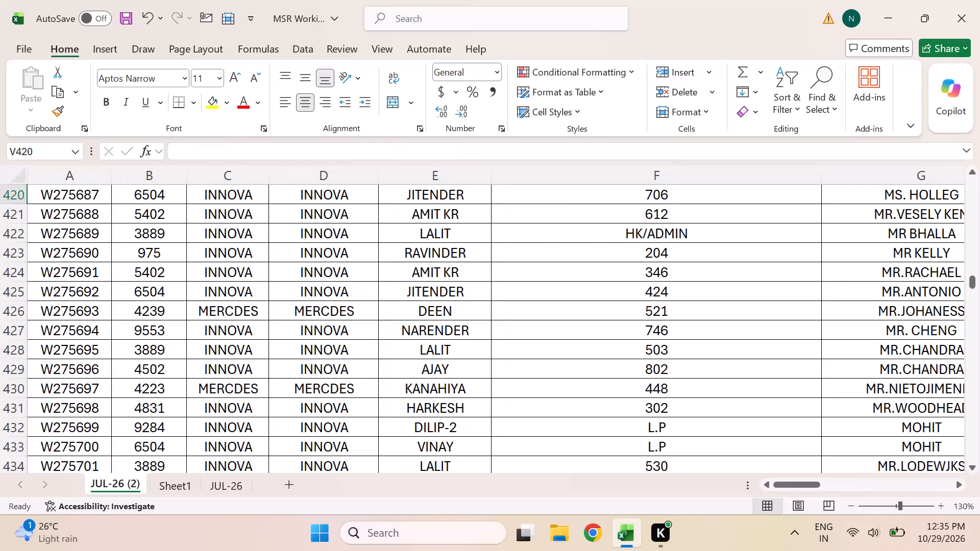
pyautogui.hscroll(-3, 289, 290)
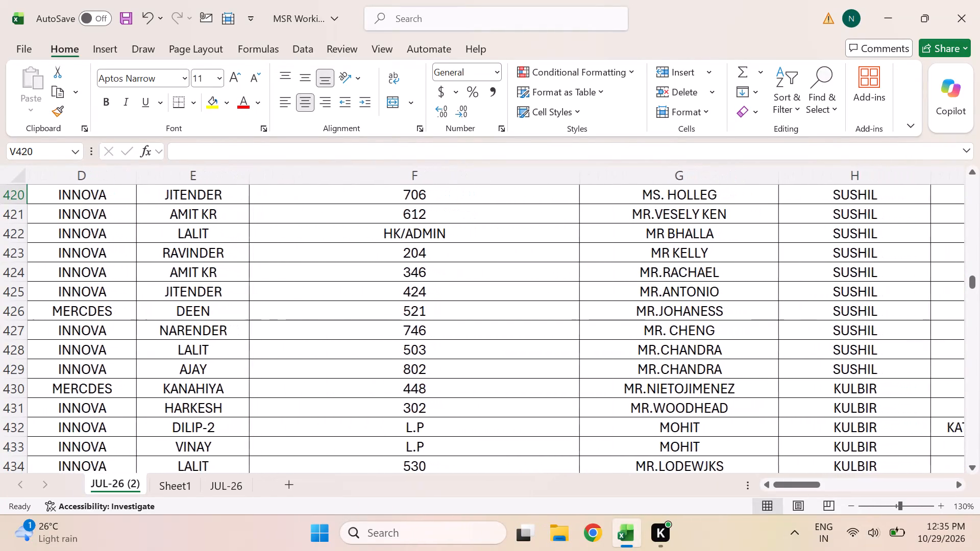
pyautogui.hscroll(-1, 289, 290)
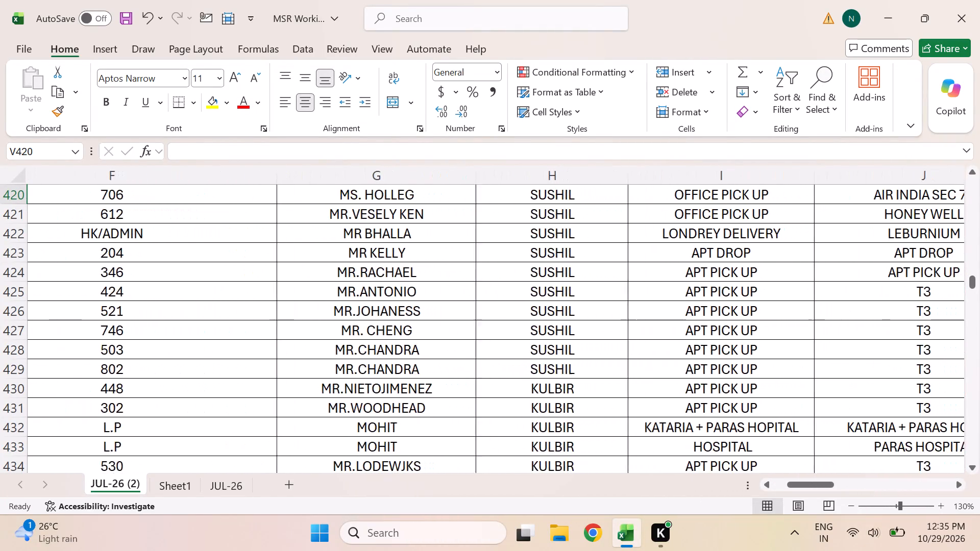
pyautogui.hscroll(-3, 289, 290)
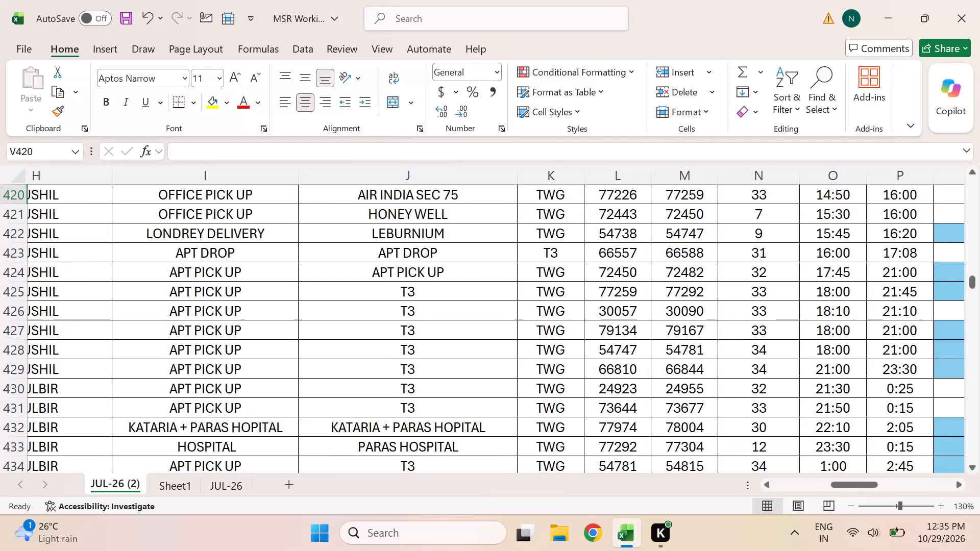
pyautogui.hscroll(-3, 289, 290)
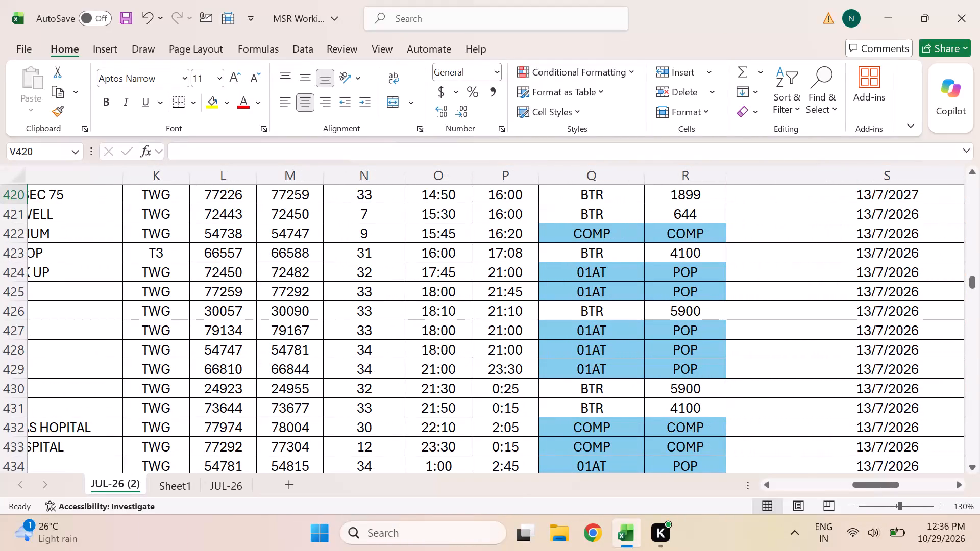
pyautogui.hscroll(-3, 289, 290)
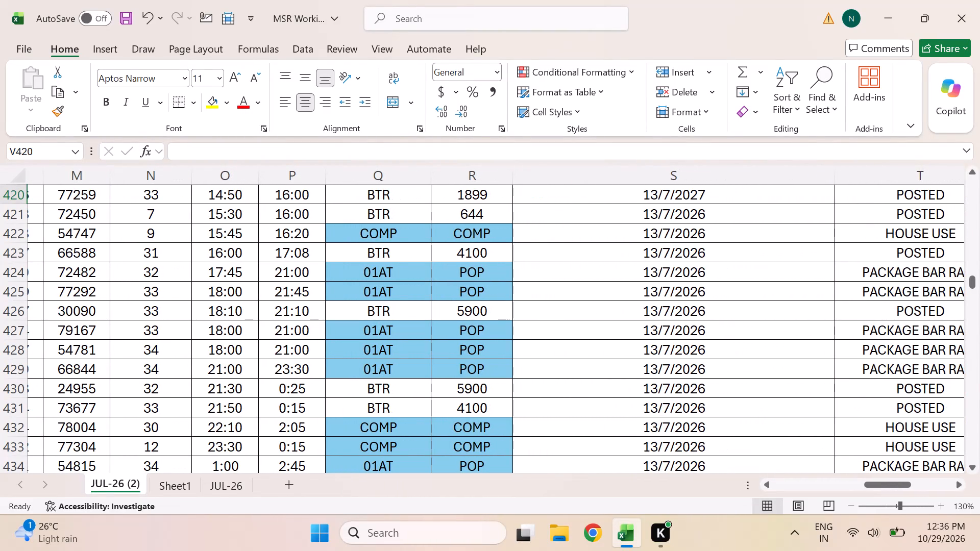
pyautogui.hscroll(-3, 289, 290)
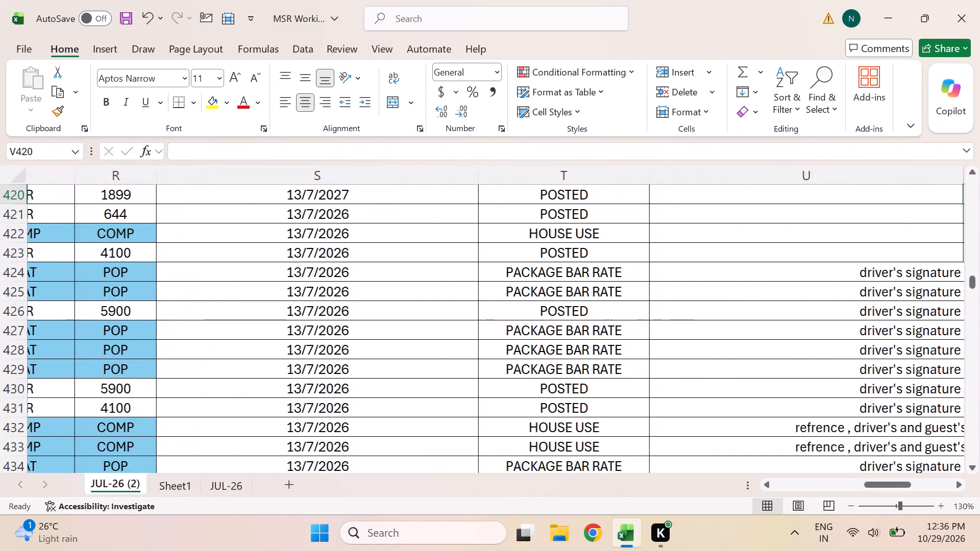
pyautogui.hscroll(-1, 289, 290)
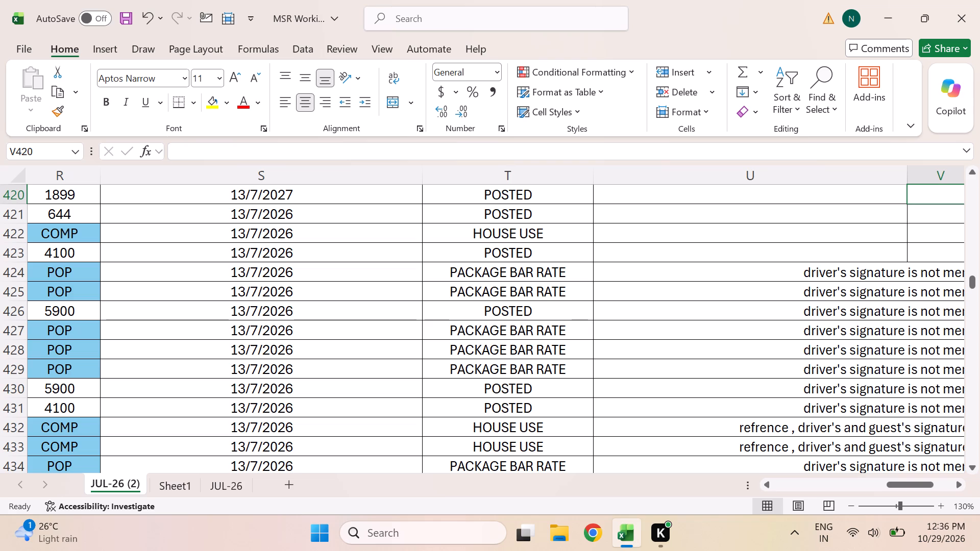
# Select cell V419 and check the record for duty slip W275686 across its columns through to the remarks.
pyautogui.press('Up')
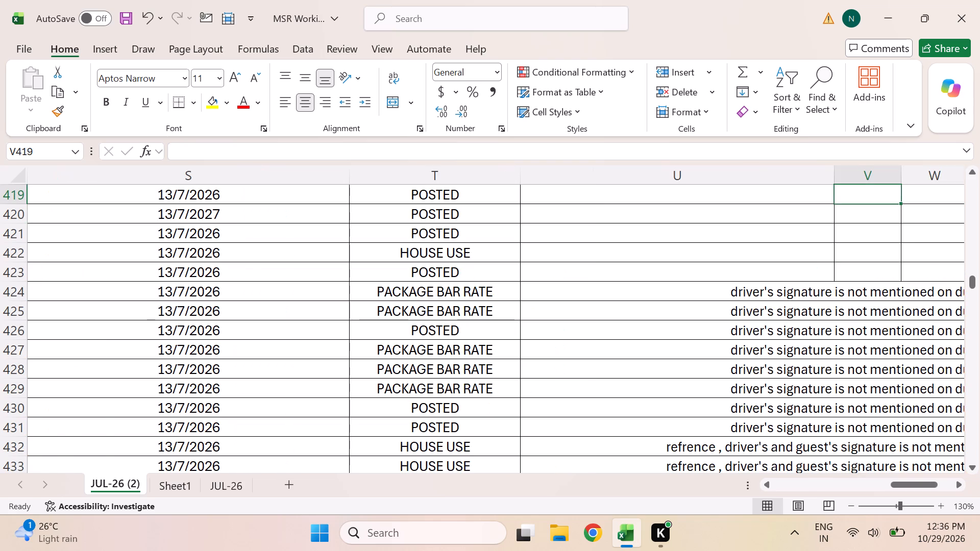
pyautogui.hscroll(17, 289, 290)
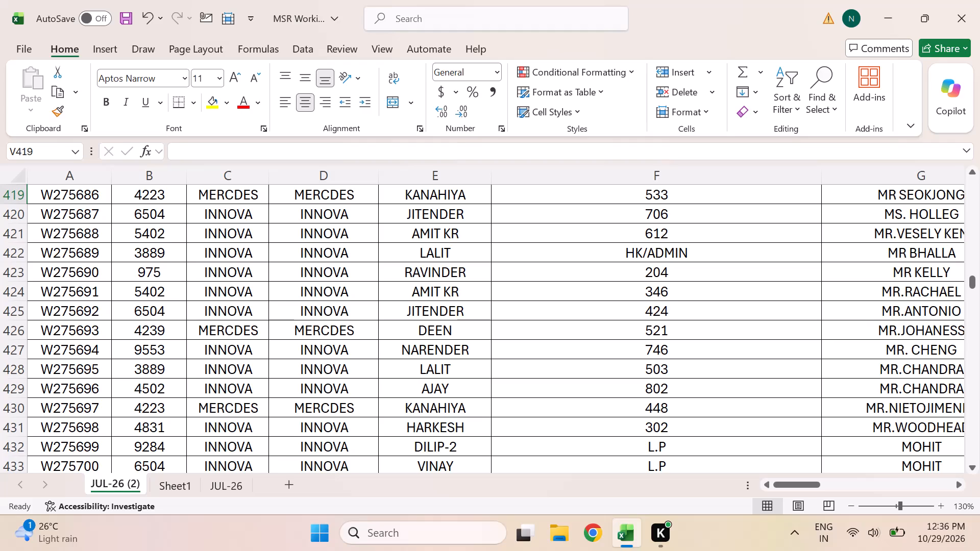
pyautogui.hscroll(-2, 289, 290)
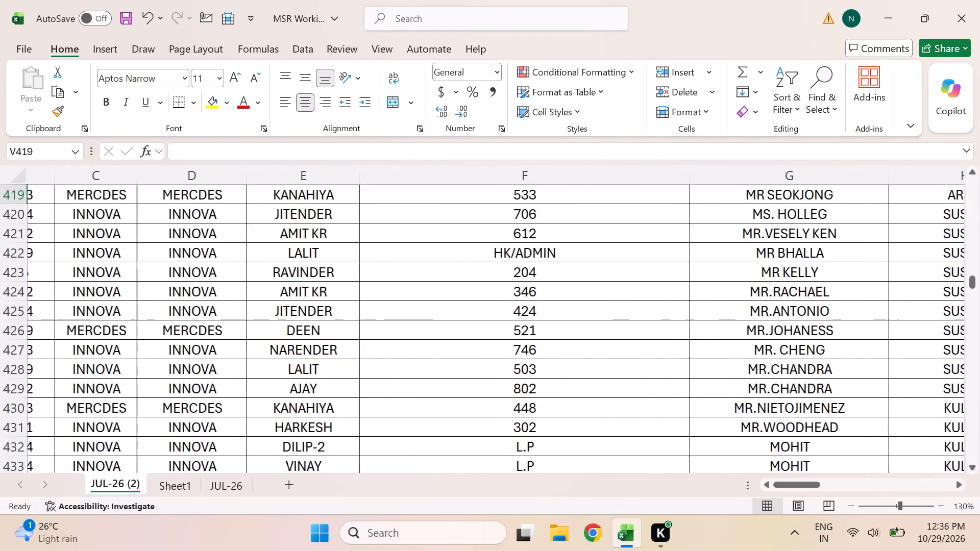
pyautogui.hscroll(-2, 289, 290)
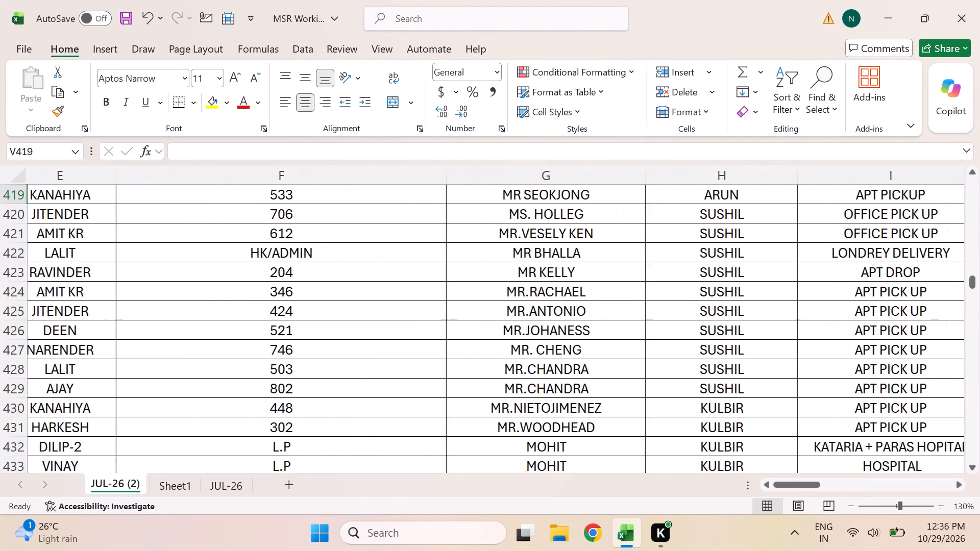
pyautogui.hscroll(-2, 289, 290)
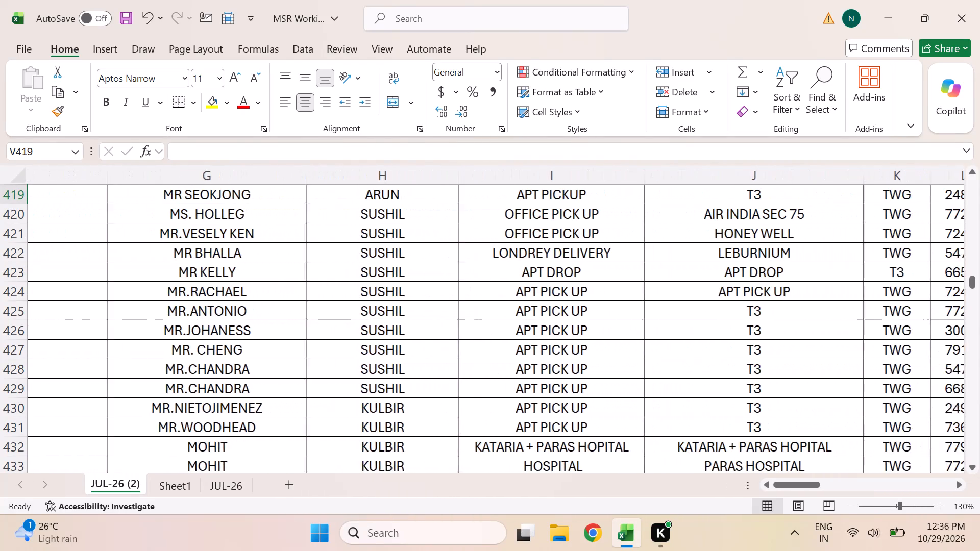
pyautogui.hscroll(-1, 289, 290)
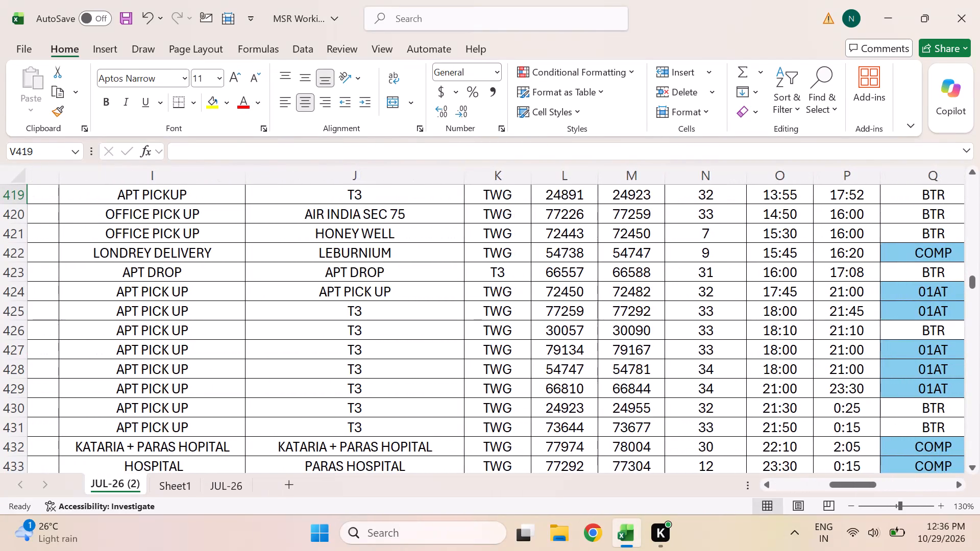
pyautogui.hscroll(-2, 289, 290)
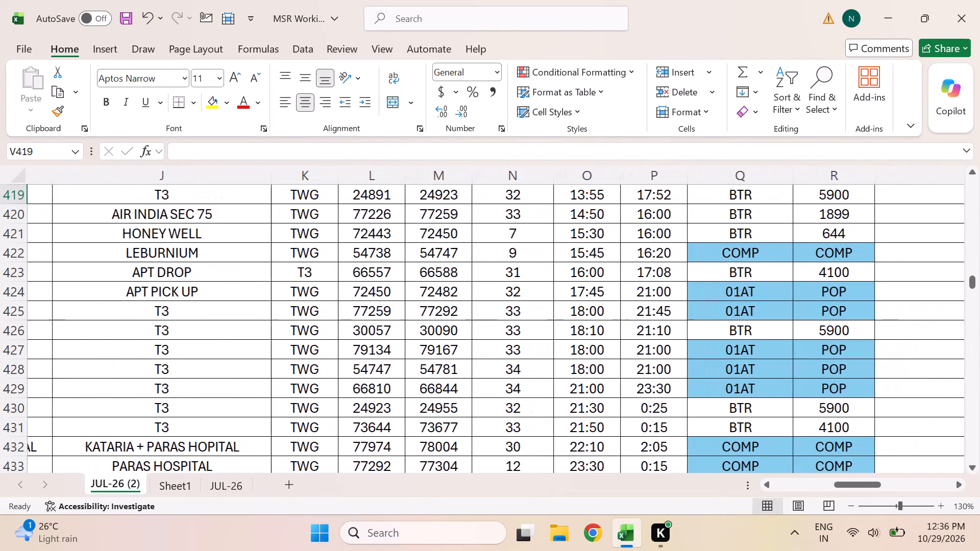
pyautogui.hscroll(-3, 289, 290)
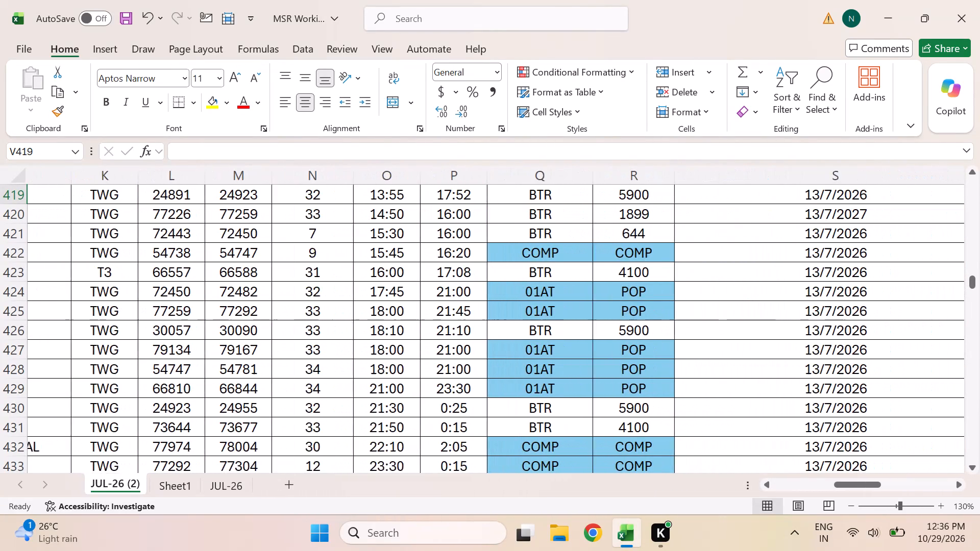
pyautogui.hscroll(-2, 289, 290)
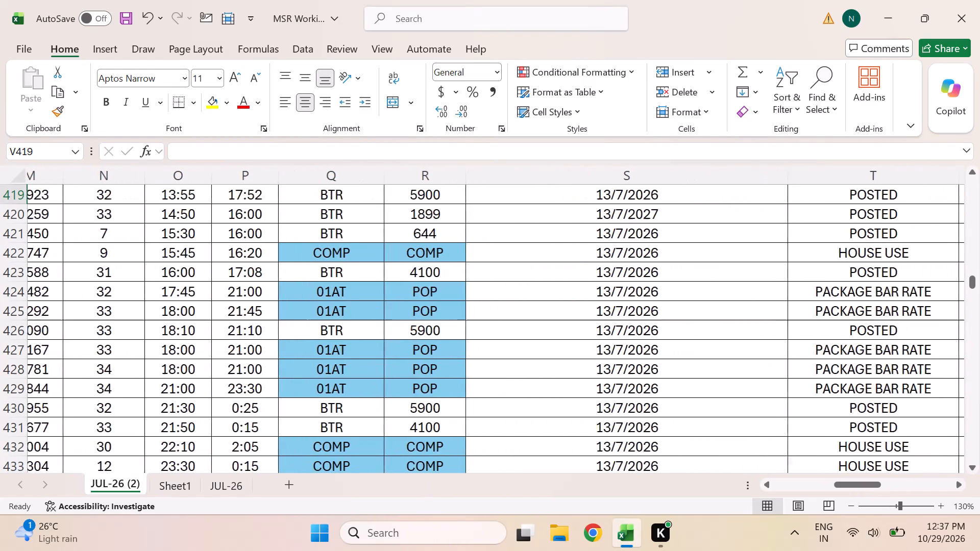
pyautogui.hscroll(-3, 289, 290)
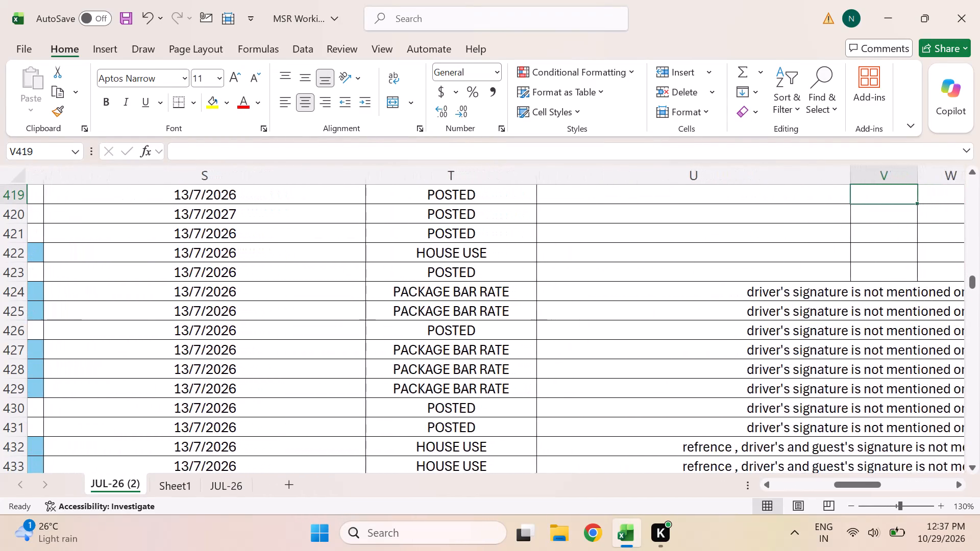
pyautogui.hscroll(-1, 289, 290)
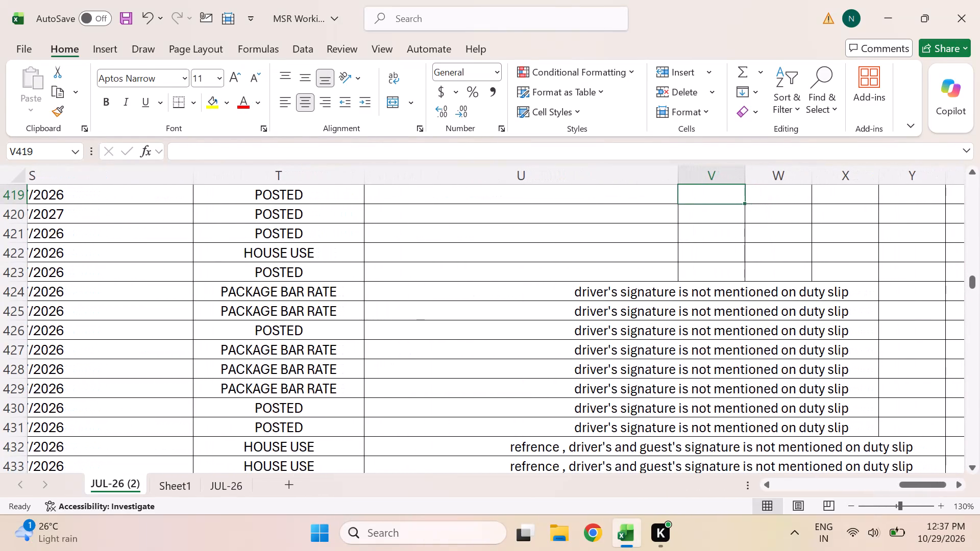
# Select cell V418 and check the record for duty slip W275685 across its columns, from the slip number to the remarks.
pyautogui.press('Up')
pyautogui.hscroll(10, 289, 290)
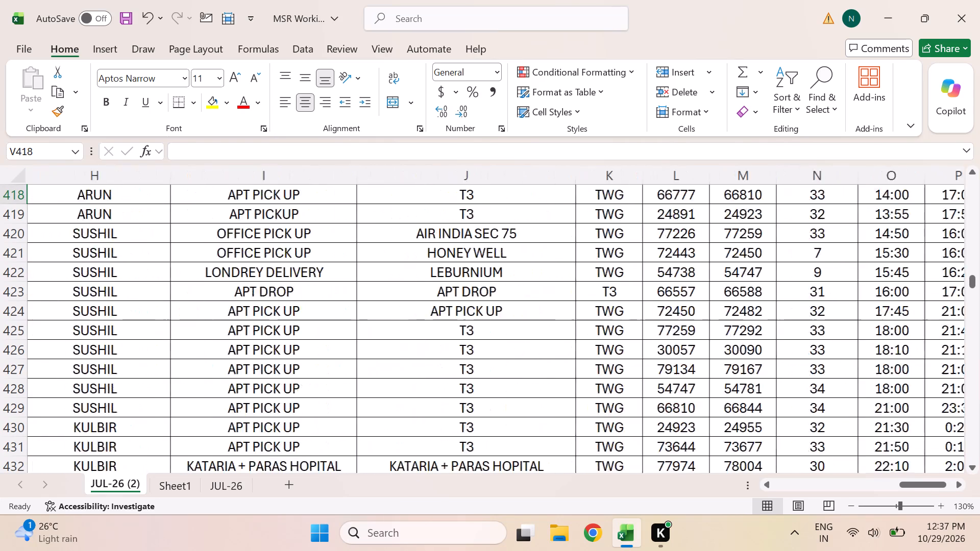
pyautogui.hscroll(9, 289, 290)
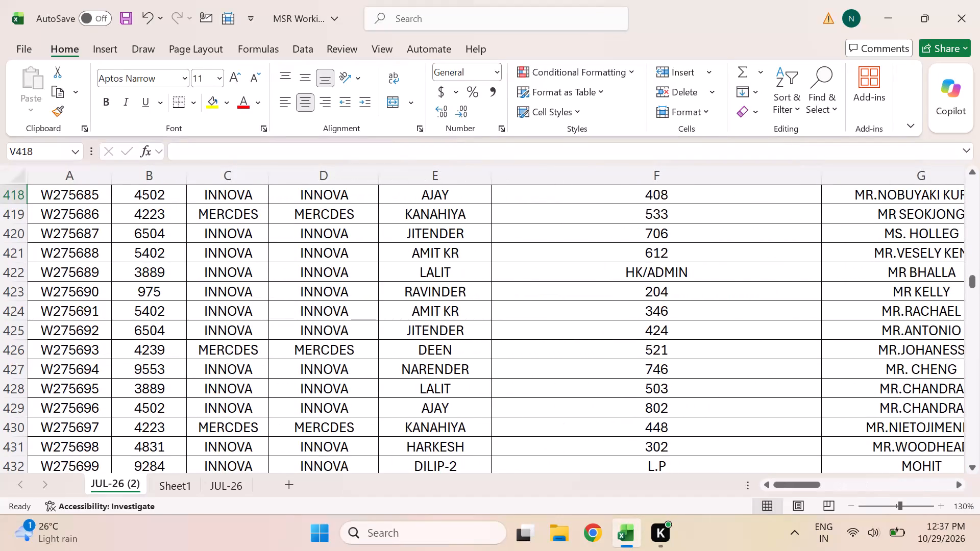
pyautogui.hscroll(-1, 289, 290)
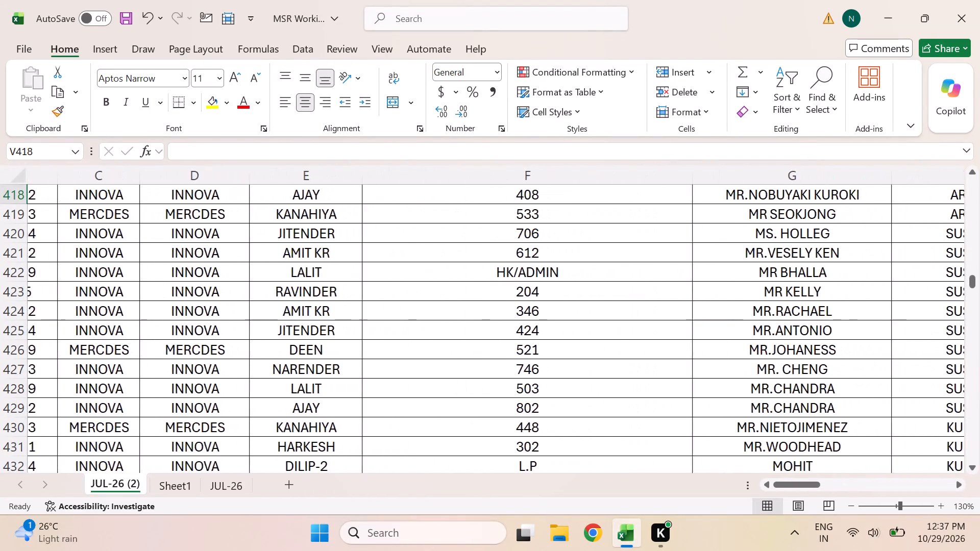
pyautogui.hscroll(-3, 289, 290)
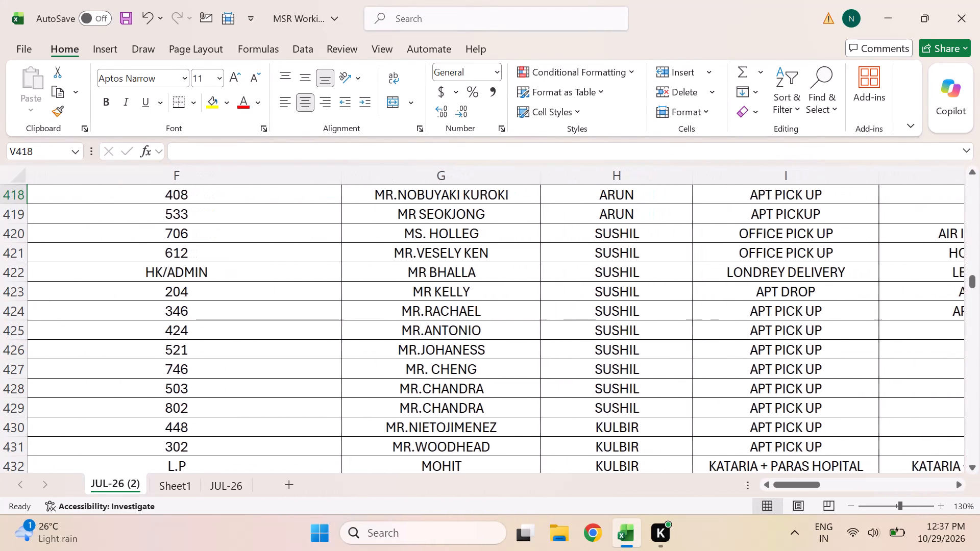
pyautogui.hscroll(-2, 289, 290)
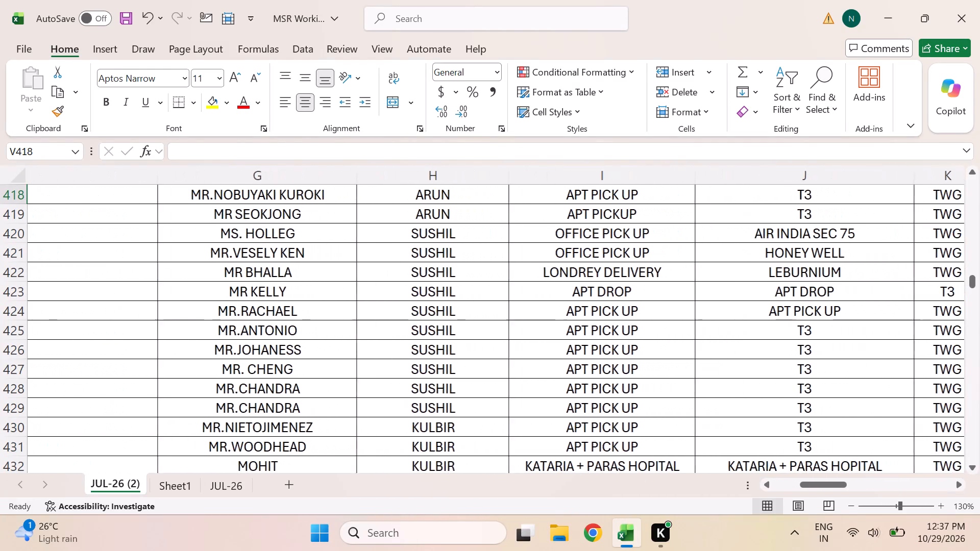
pyautogui.hscroll(-3, 289, 290)
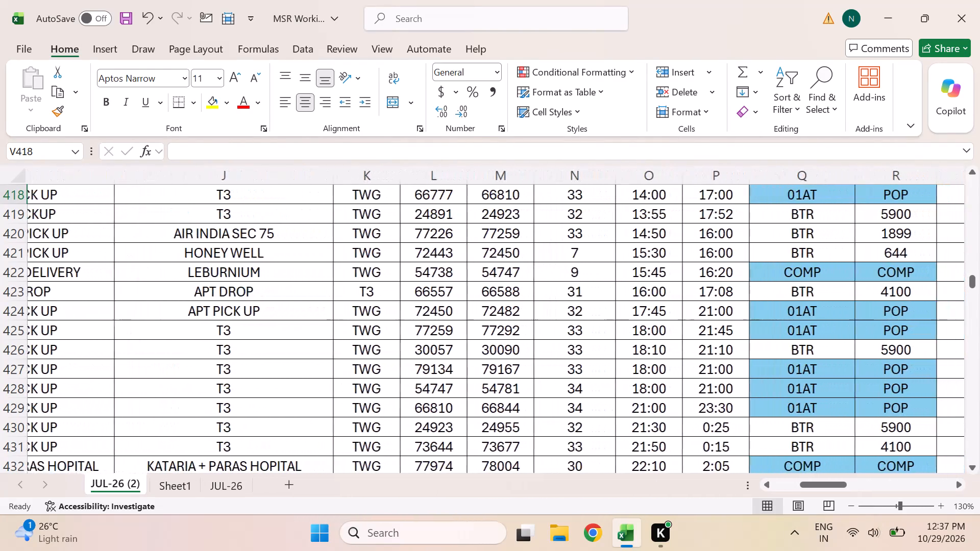
pyautogui.hscroll(-2, 289, 290)
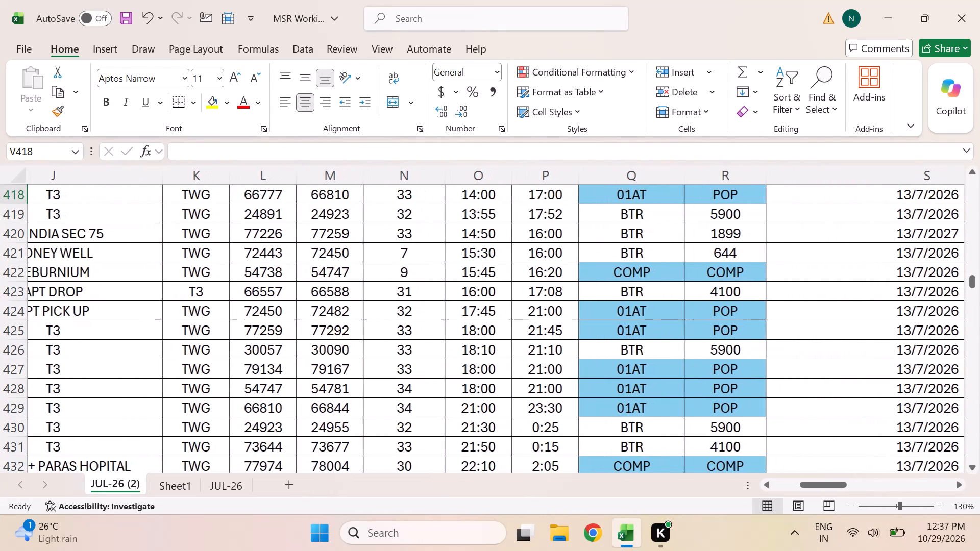
pyautogui.hscroll(-2, 289, 290)
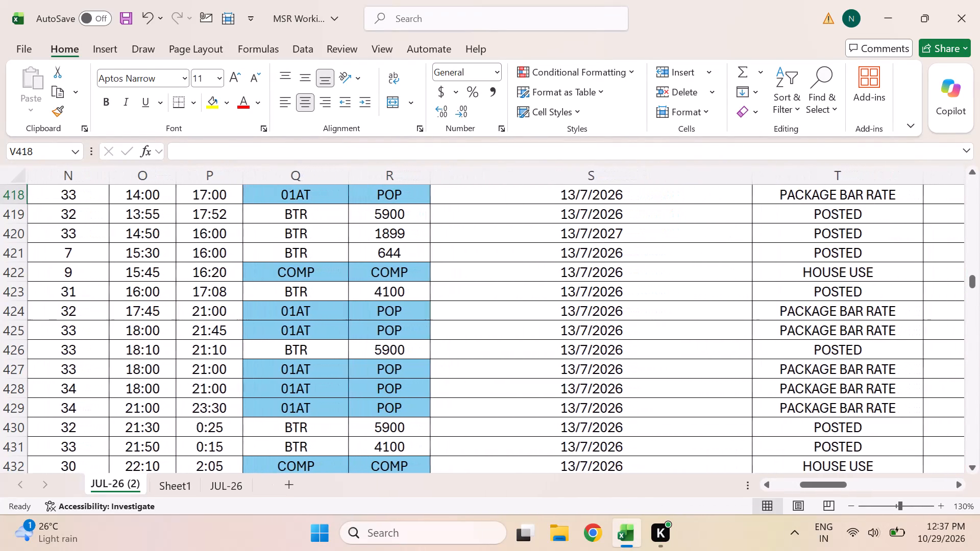
pyautogui.hscroll(-2, 289, 290)
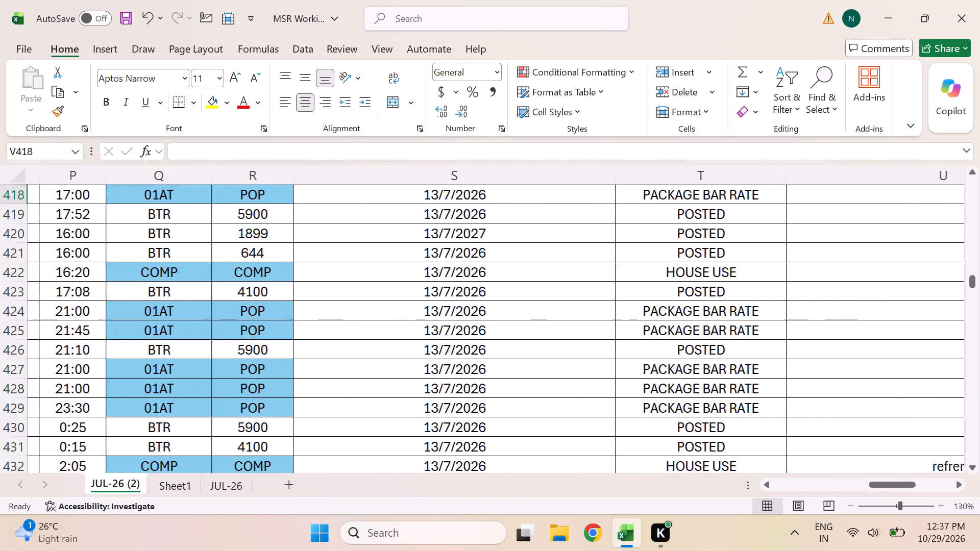
pyautogui.hscroll(-3, 289, 290)
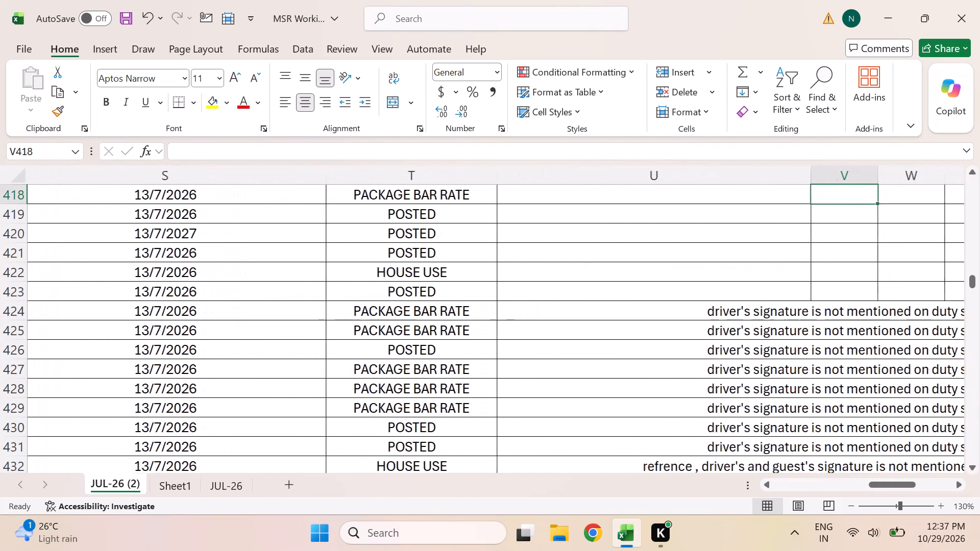
pyautogui.hscroll(-2, 289, 290)
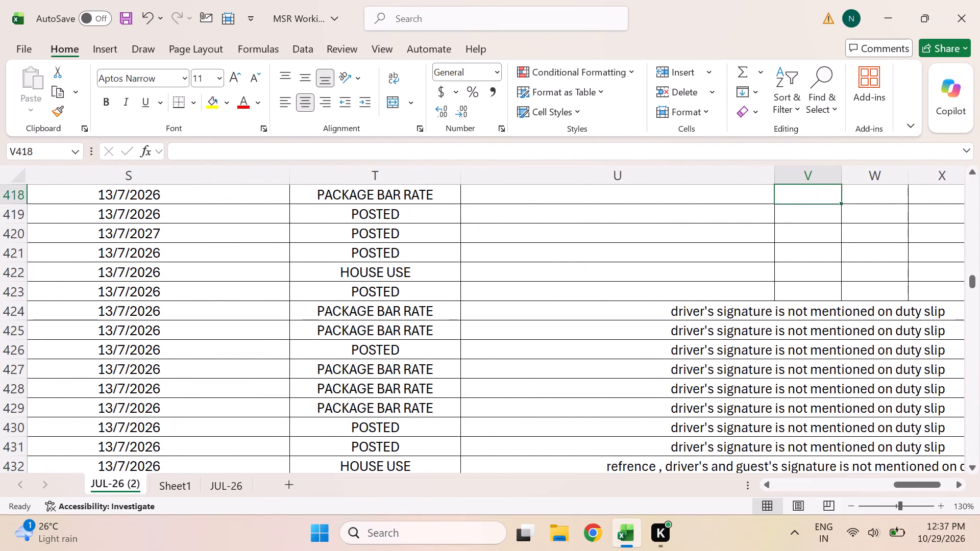
pyautogui.hscroll(4, 232, 305)
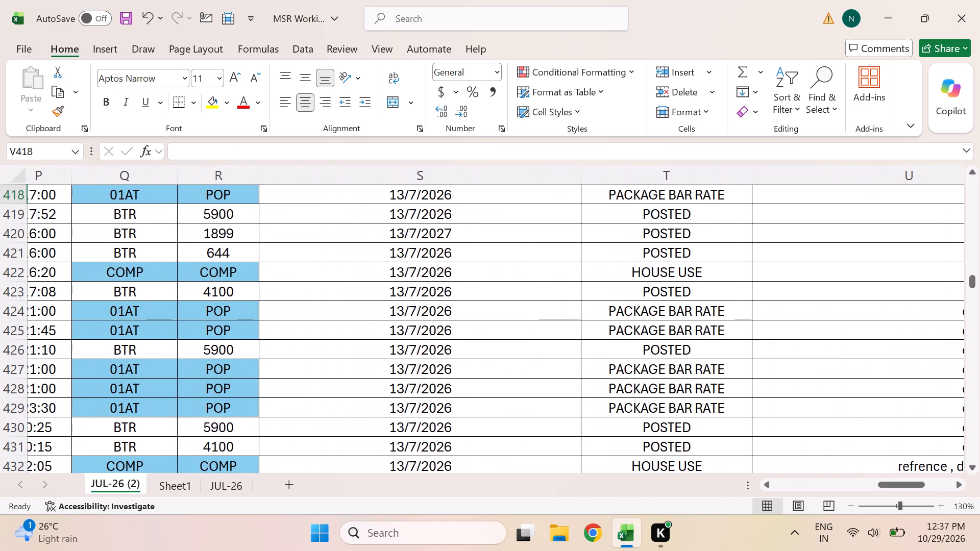
# Select cell V417 and look over the duty slip records in rows 423 to 437 across their columns through to the remarks.
pyautogui.press('Up')
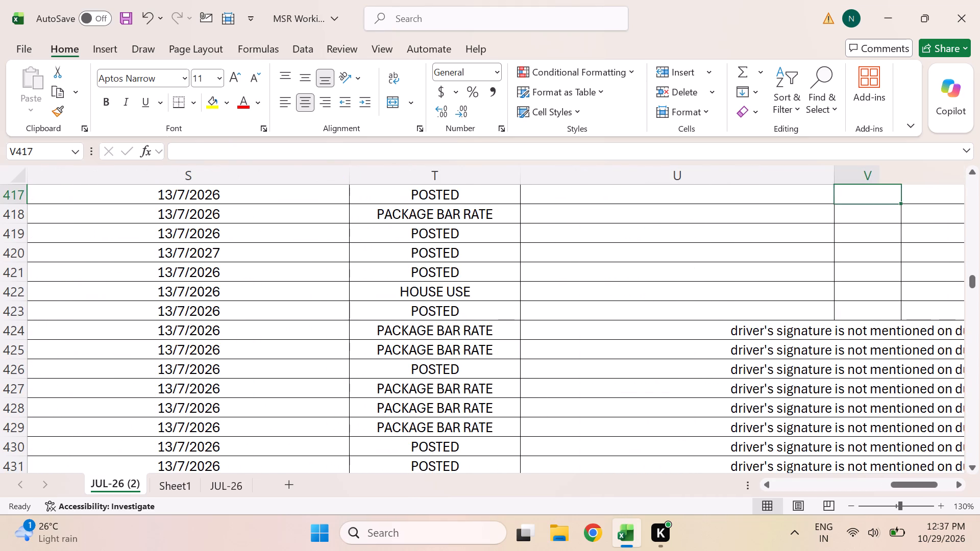
pyautogui.hscroll(10, 149, 317)
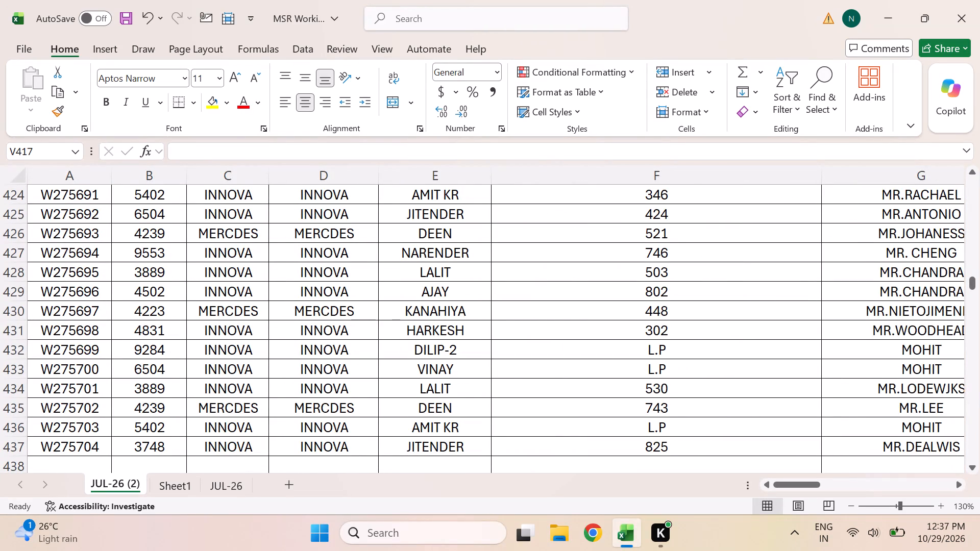
pyautogui.scroll(1, 144, 281)
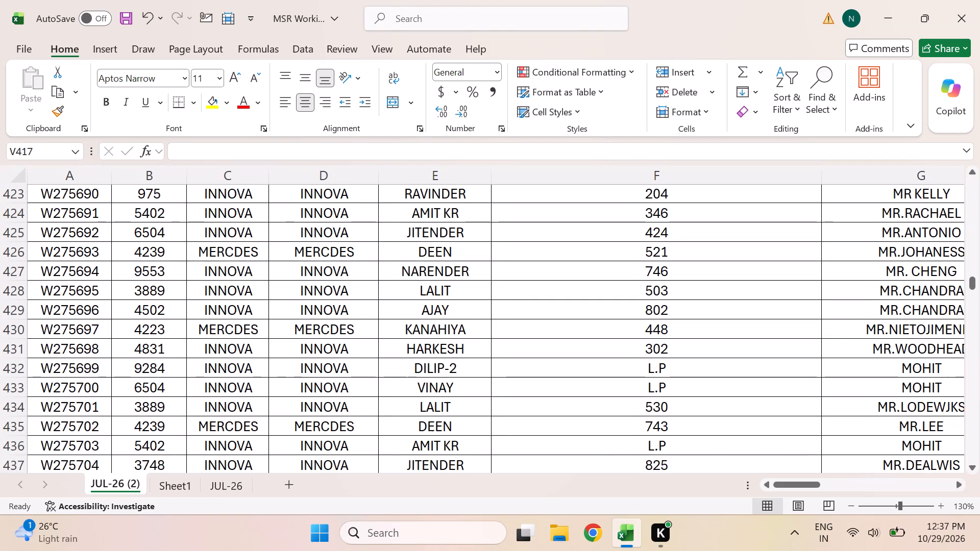
pyautogui.hscroll(-2, 144, 281)
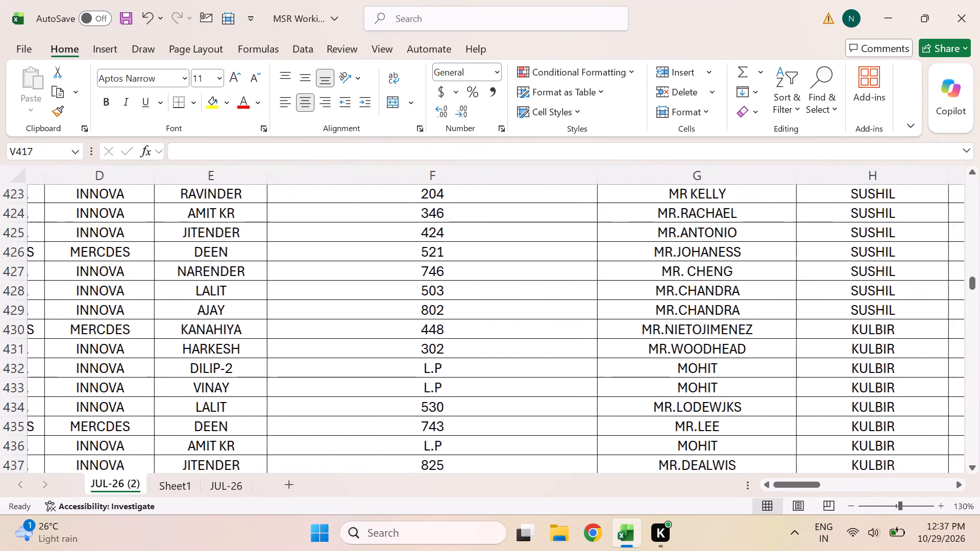
pyautogui.hscroll(-2, 144, 281)
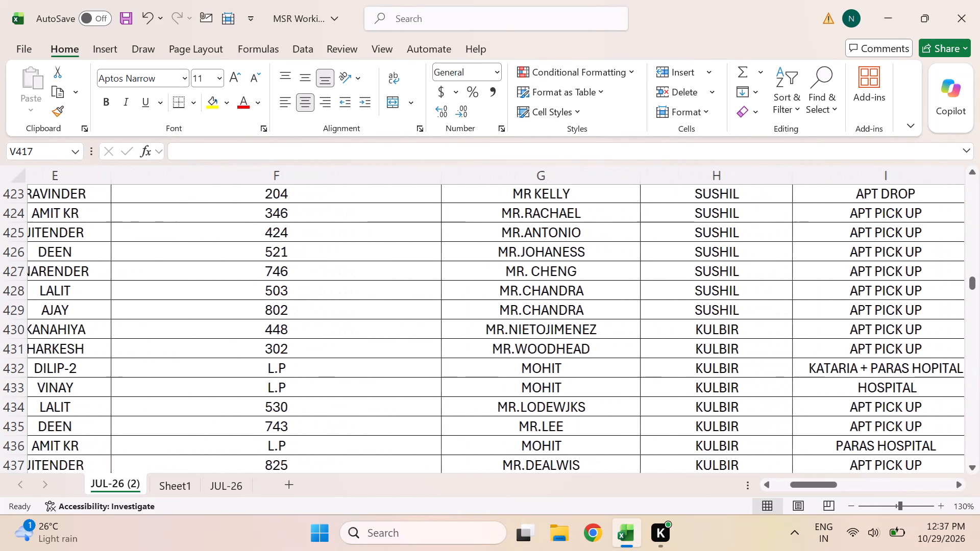
pyautogui.hscroll(-1, 144, 281)
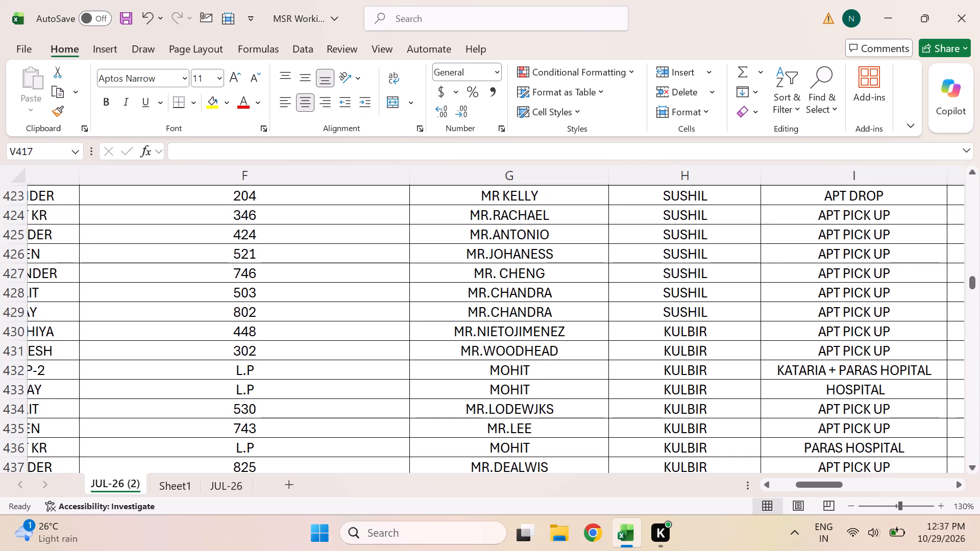
pyautogui.hscroll(-2, 144, 281)
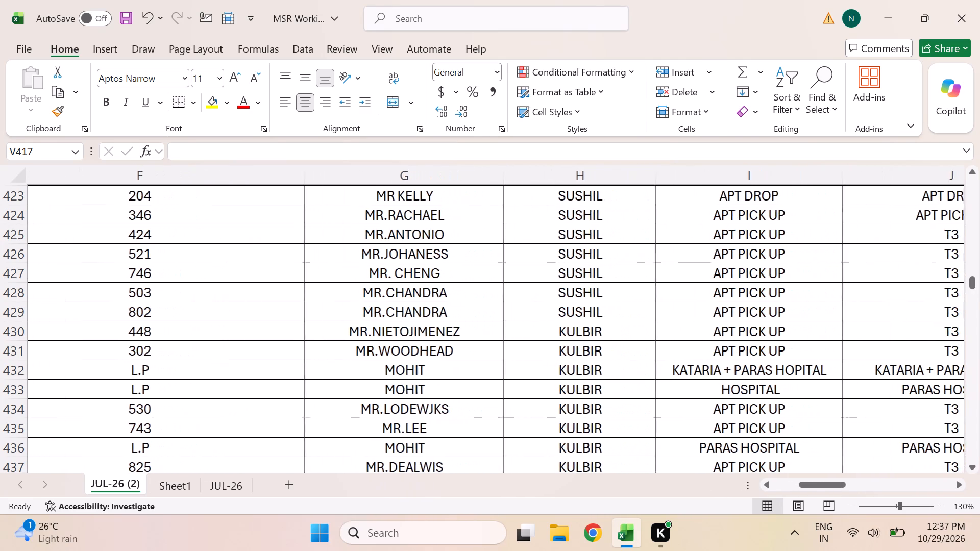
pyautogui.hscroll(-3, 144, 281)
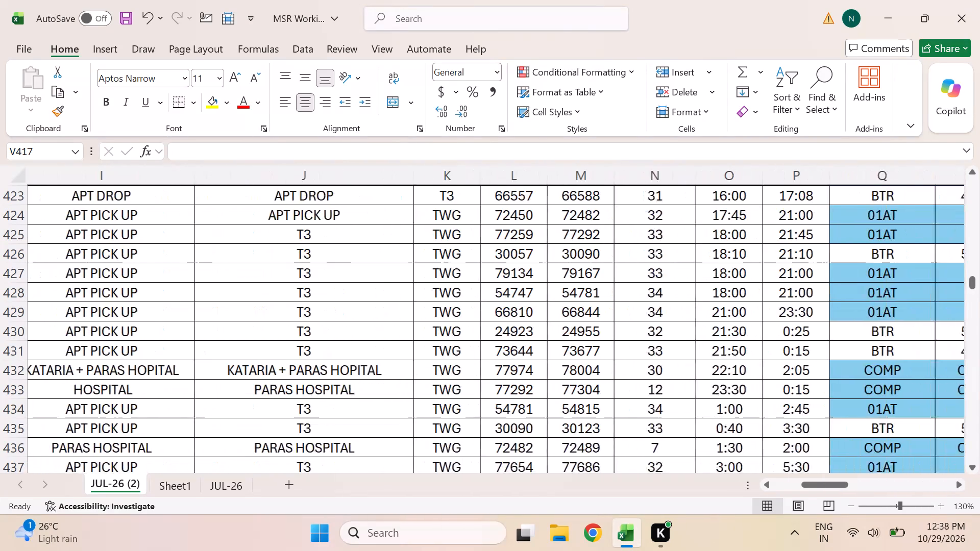
pyautogui.hscroll(-1, 144, 281)
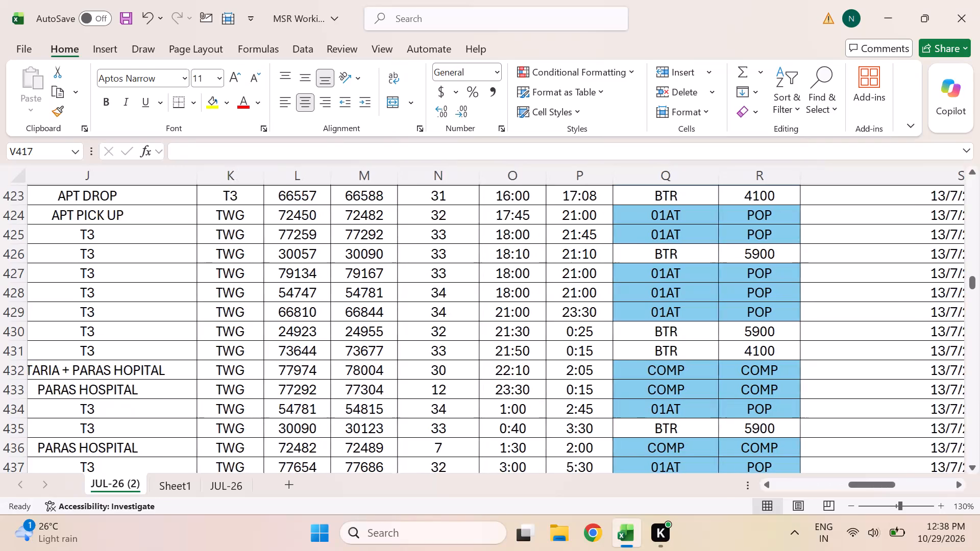
pyautogui.hscroll(-2, 144, 281)
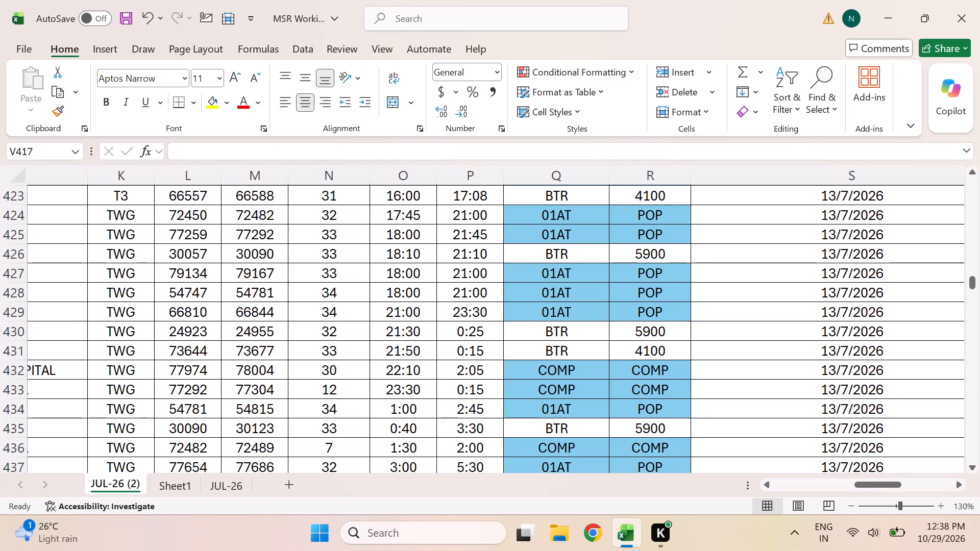
pyautogui.scroll(1, 144, 281)
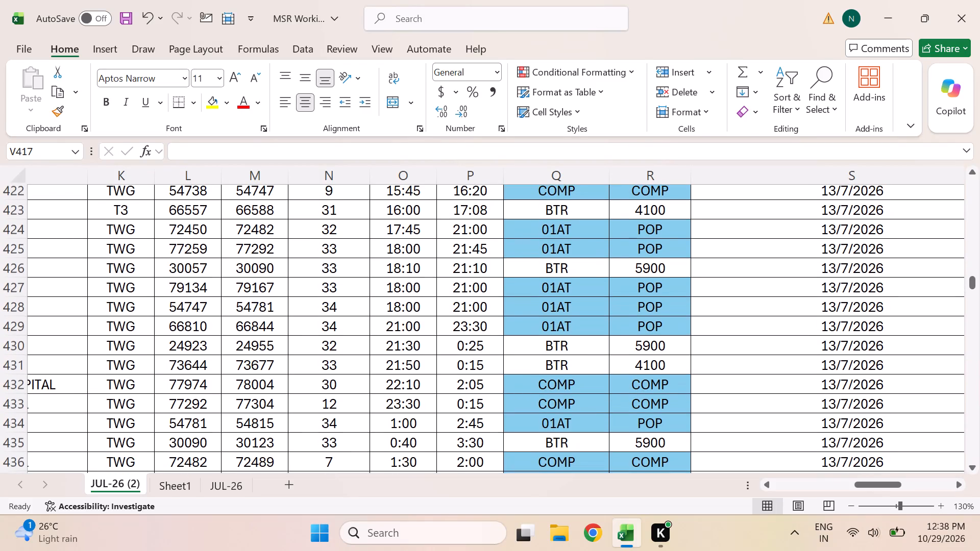
pyautogui.scroll(1, 144, 281)
pyautogui.hscroll(-3, 409, 294)
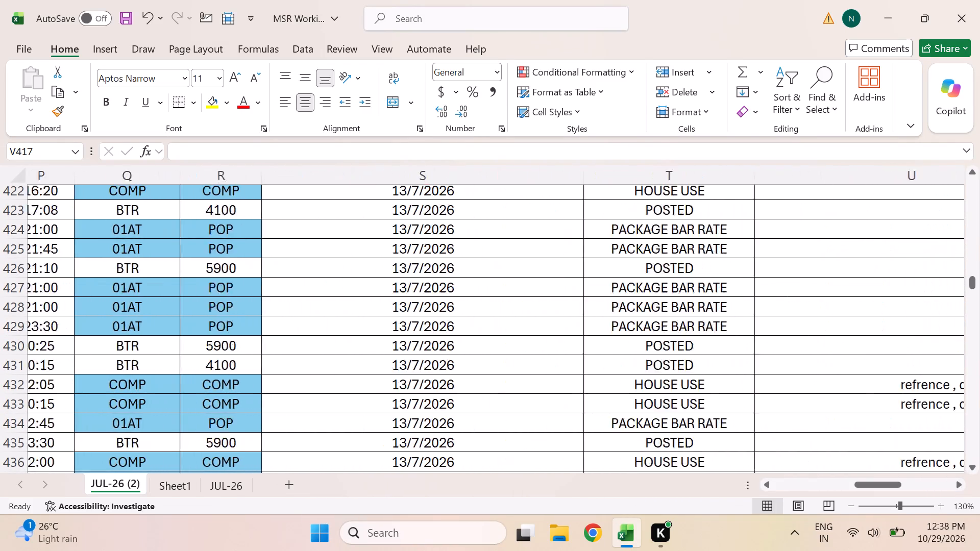
pyautogui.hscroll(-1, 409, 294)
pyautogui.scroll(1, 409, 294)
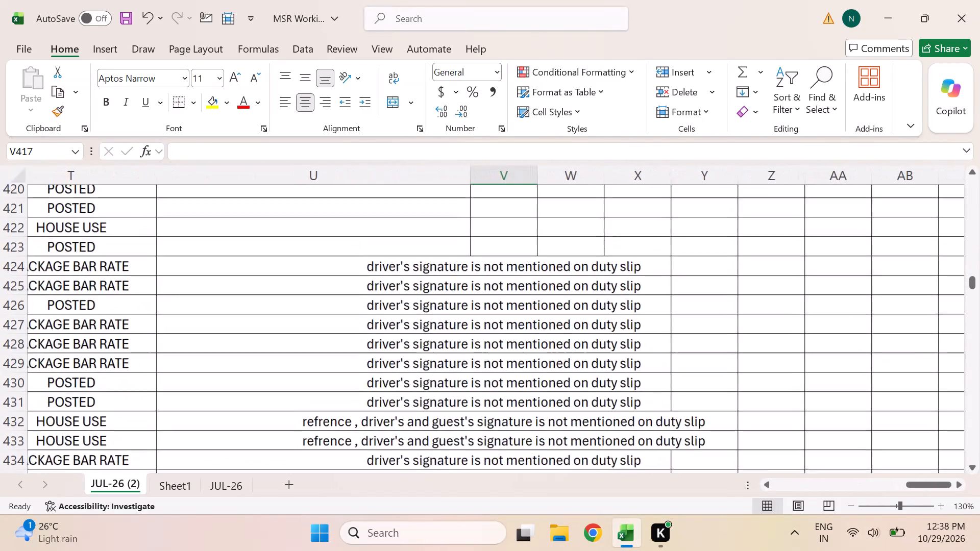
pyautogui.hscroll(12, 409, 294)
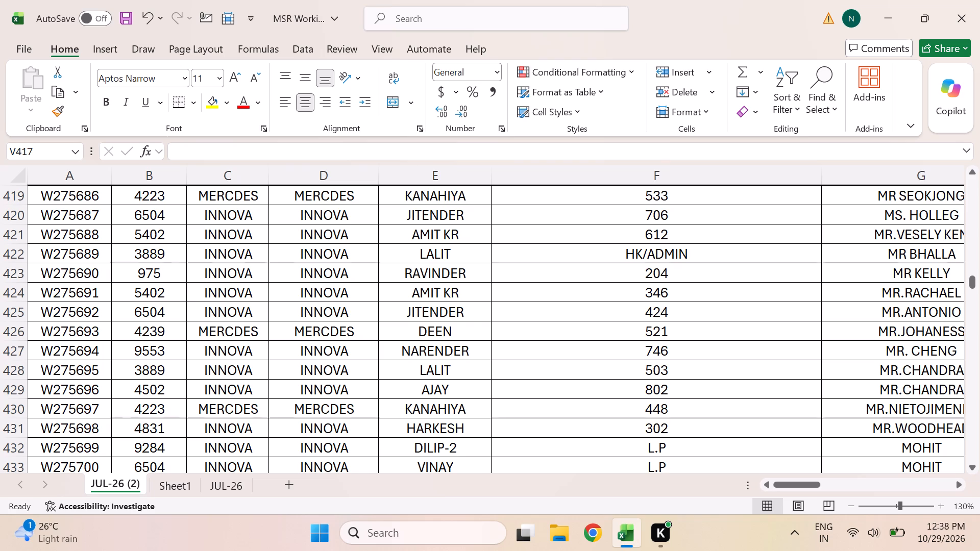
pyautogui.scroll(1, 176, 218)
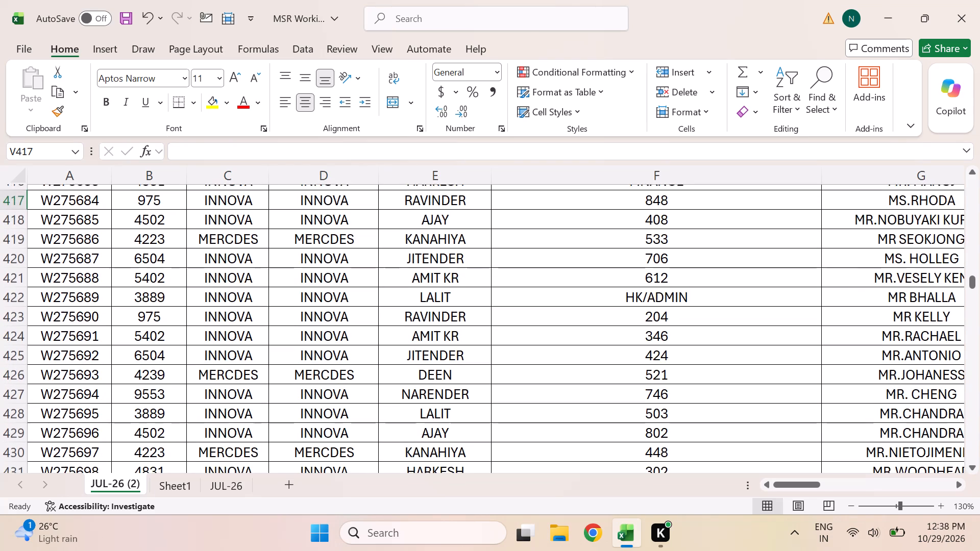
pyautogui.scroll(1, 176, 218)
pyautogui.hscroll(-2, 176, 218)
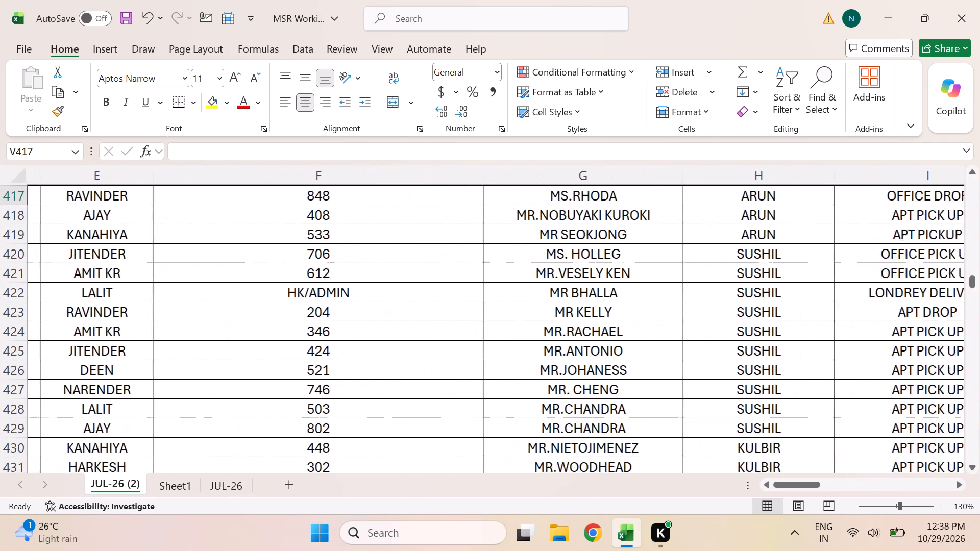
pyautogui.hscroll(-1, 176, 218)
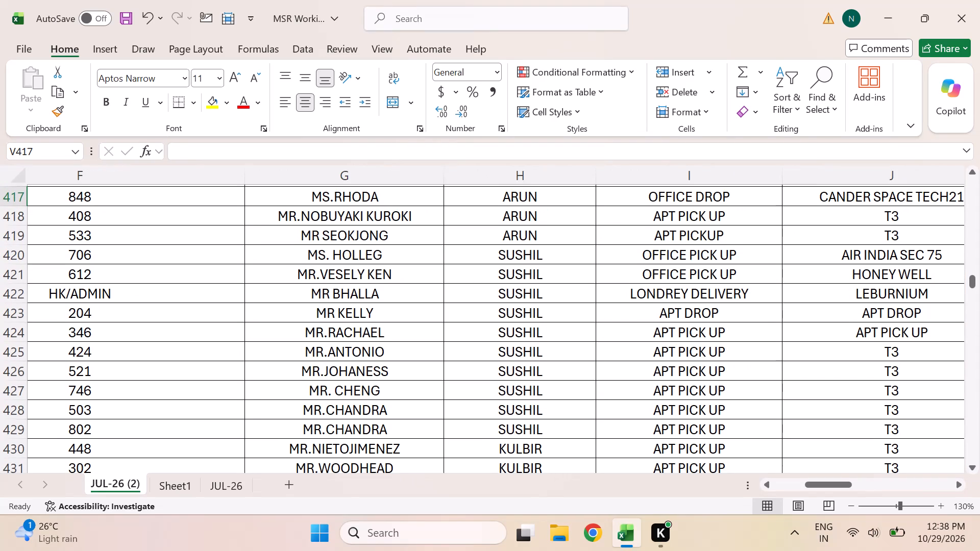
pyautogui.hscroll(-2, 176, 218)
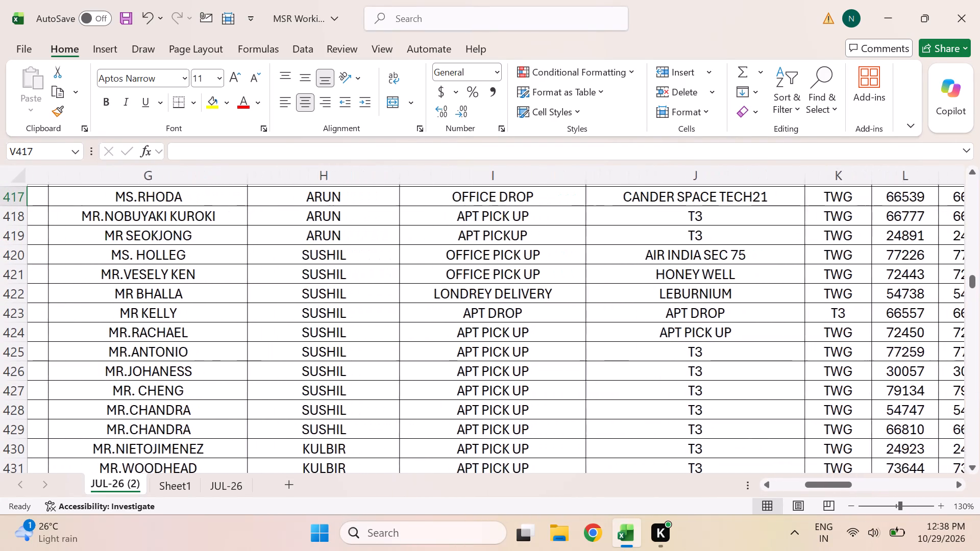
pyautogui.hscroll(-2, 176, 218)
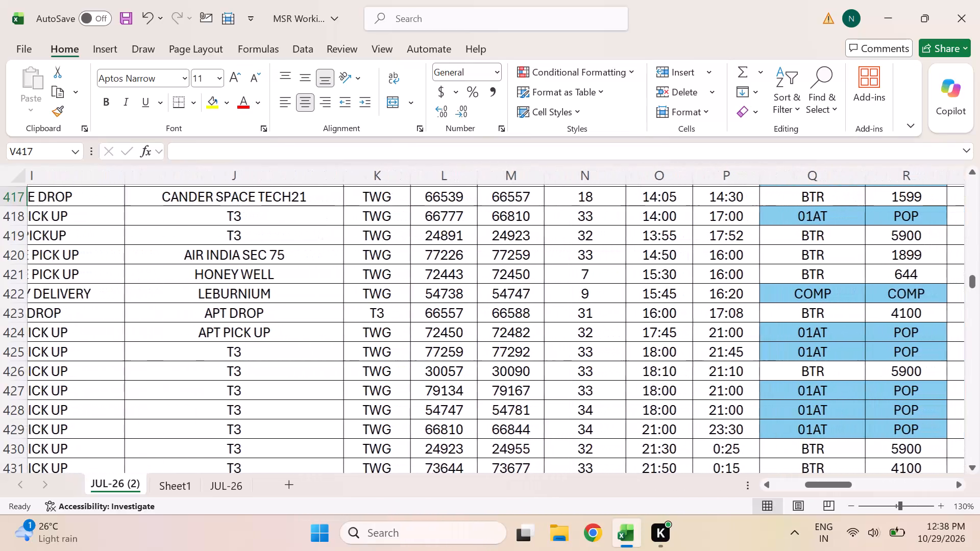
pyautogui.hscroll(-1, 176, 218)
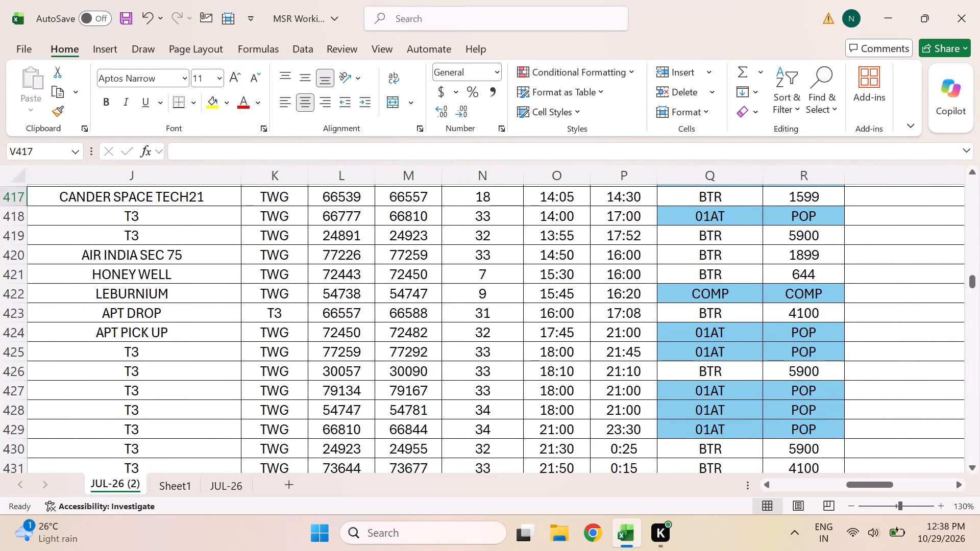
pyautogui.hscroll(-1, 330, 214)
pyautogui.scroll(-1, 330, 214)
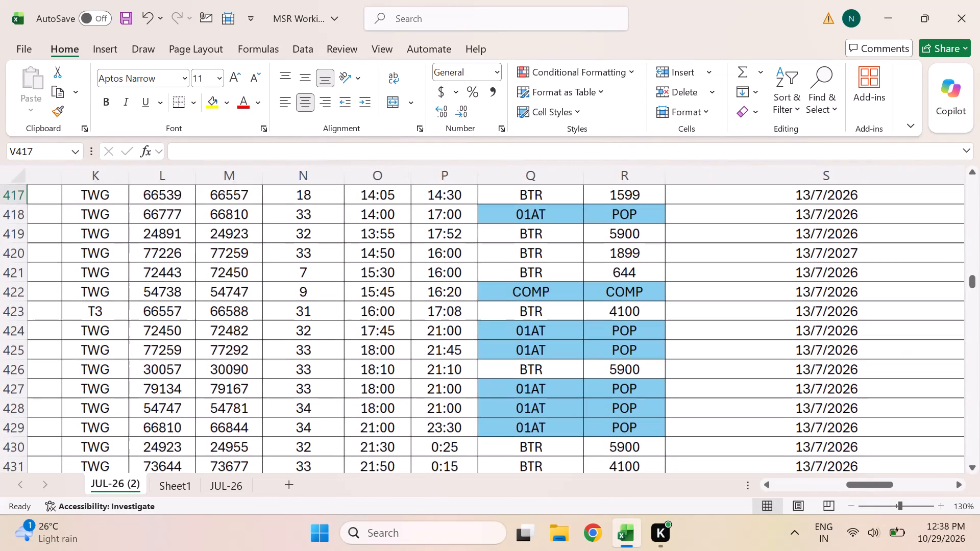
pyautogui.hscroll(-1, 432, 215)
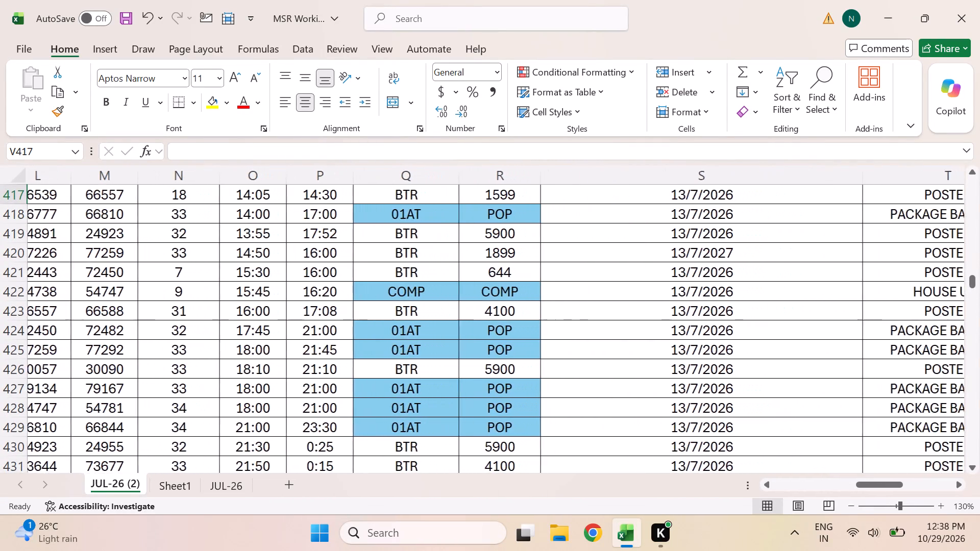
pyautogui.hscroll(-1, 432, 215)
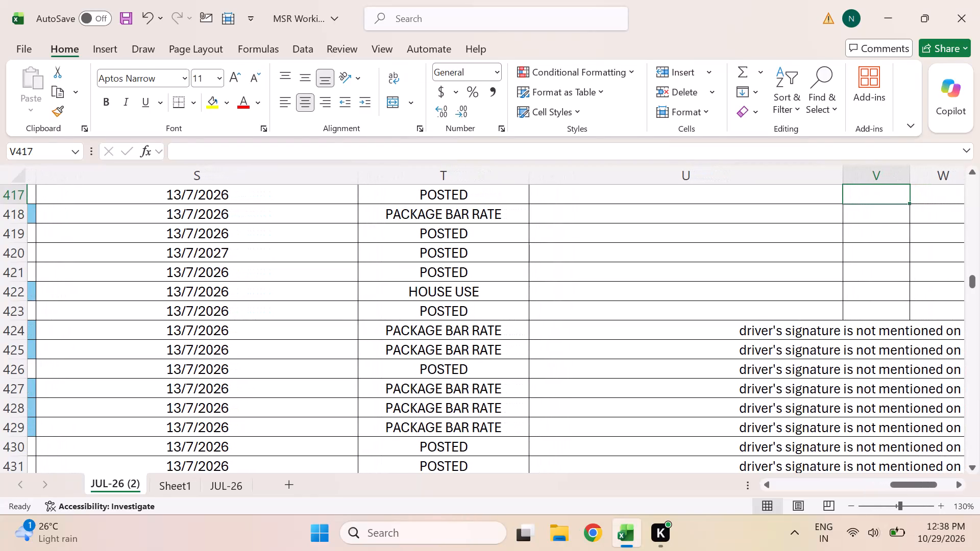
pyautogui.press('Up')
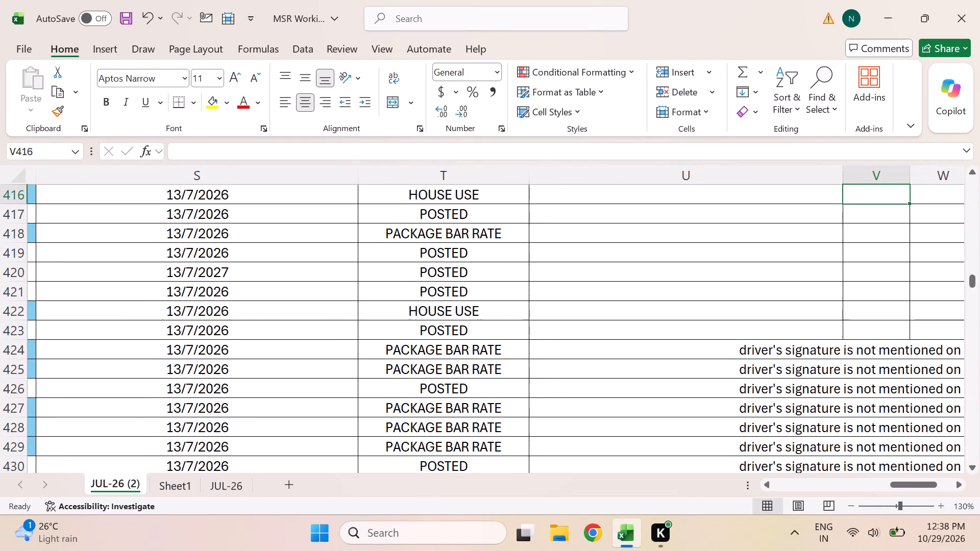
pyautogui.moveTo(432, 215); pyautogui.dragTo(448, 221)
pyautogui.hscroll(3, 448, 221)
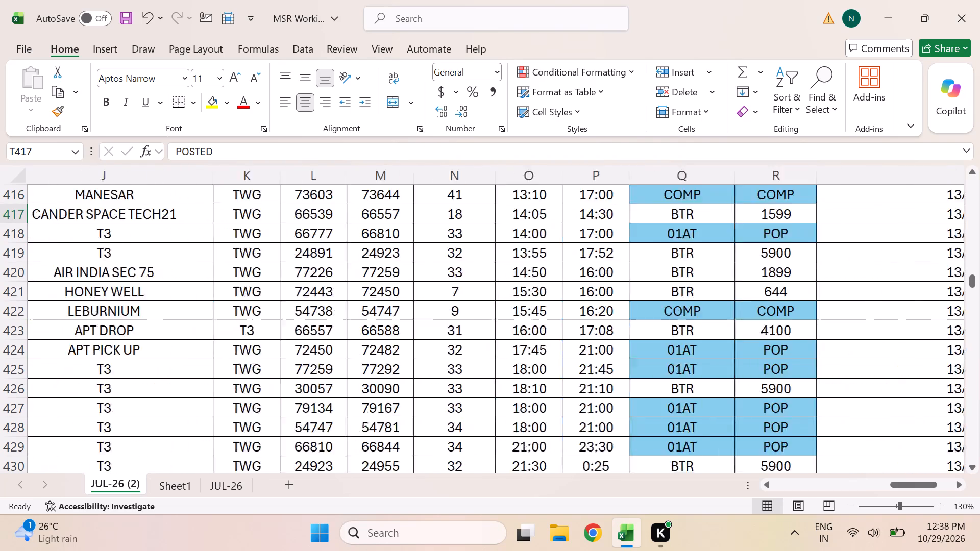
pyautogui.hscroll(4, 448, 221)
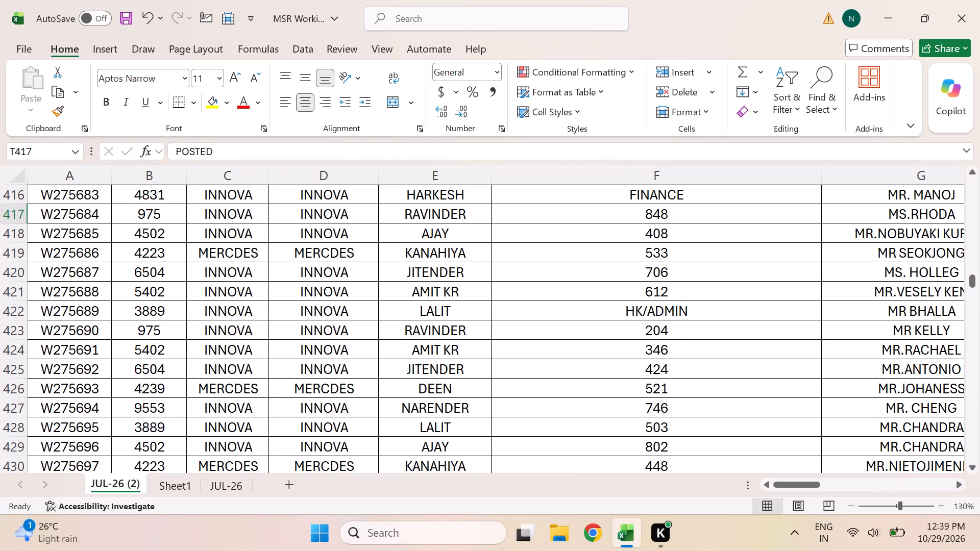
pyautogui.hscroll(-2, 339, 211)
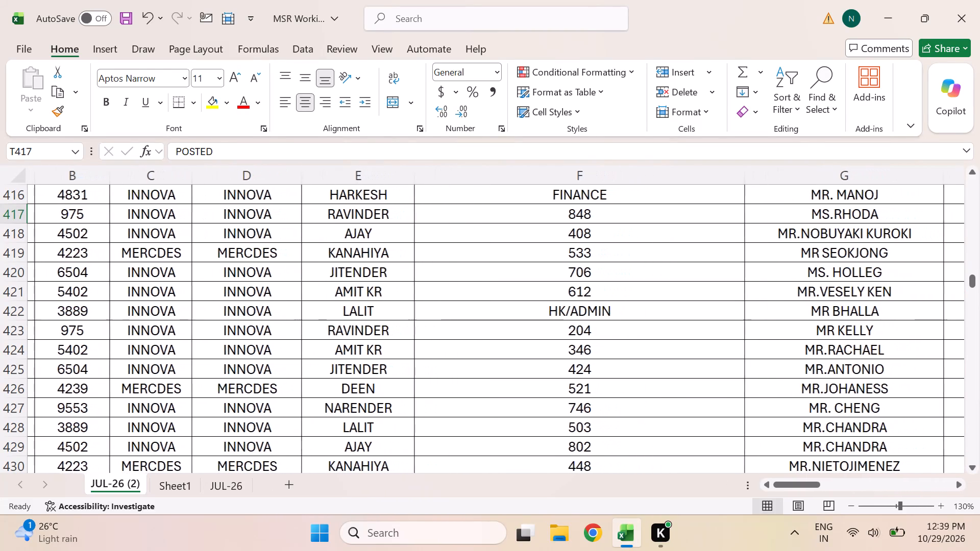
pyautogui.hscroll(-2, 339, 211)
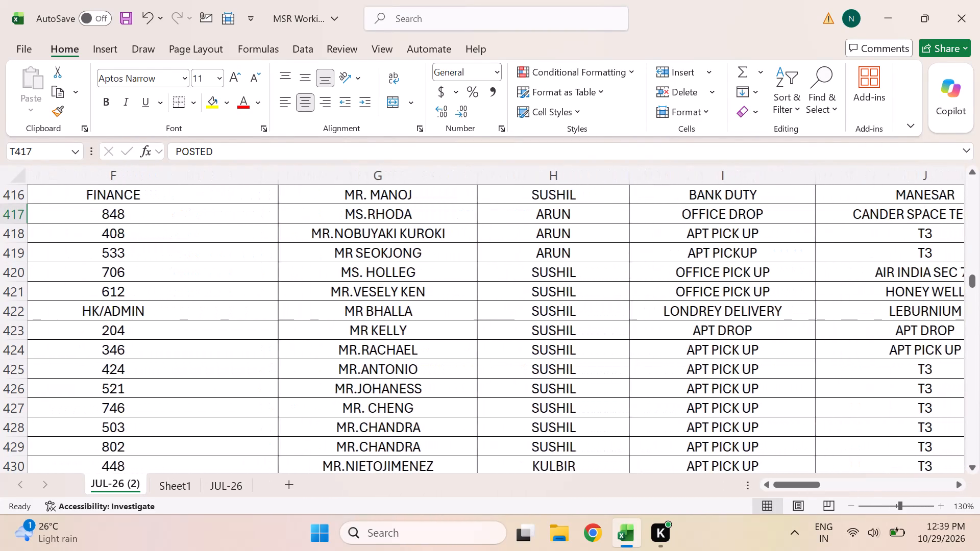
pyautogui.hscroll(-3, 339, 211)
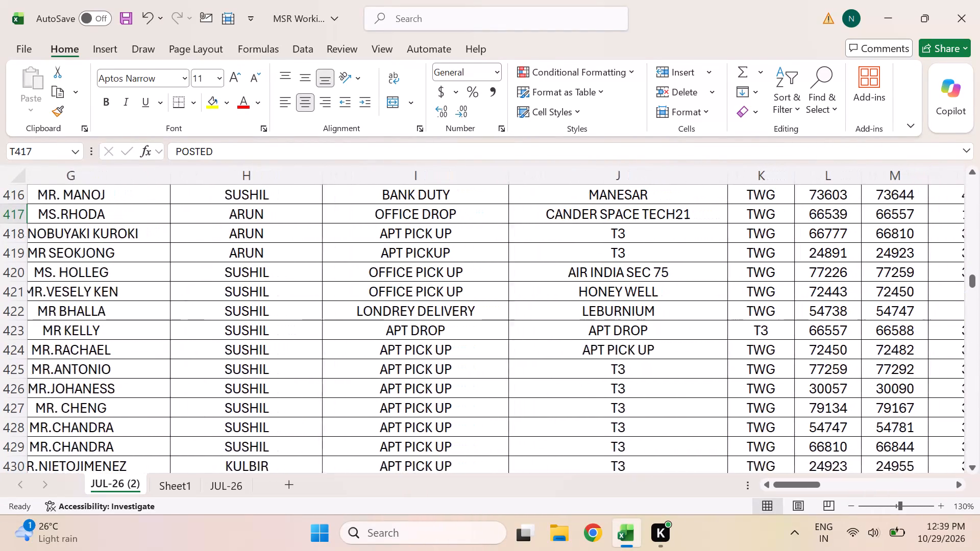
pyautogui.hscroll(-2, 339, 211)
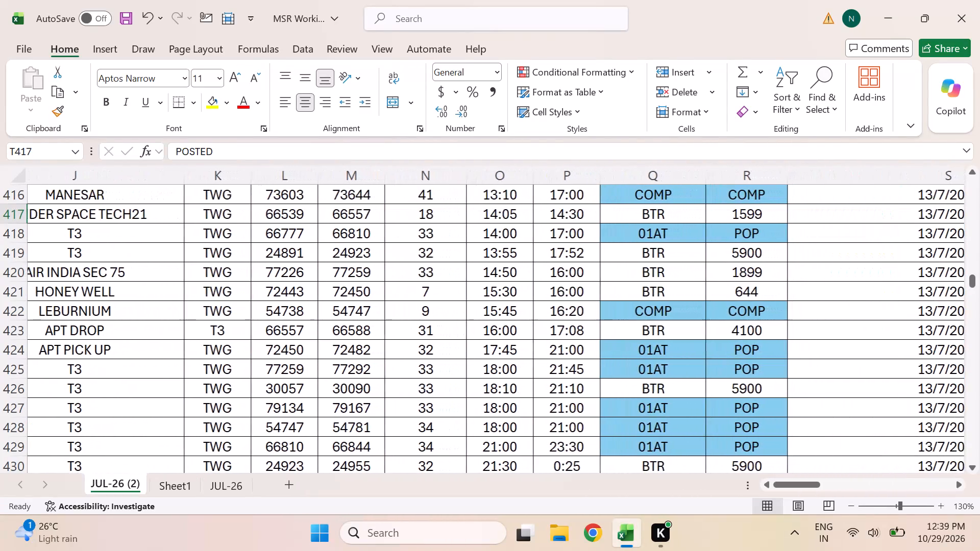
pyautogui.hscroll(-2, 302, 227)
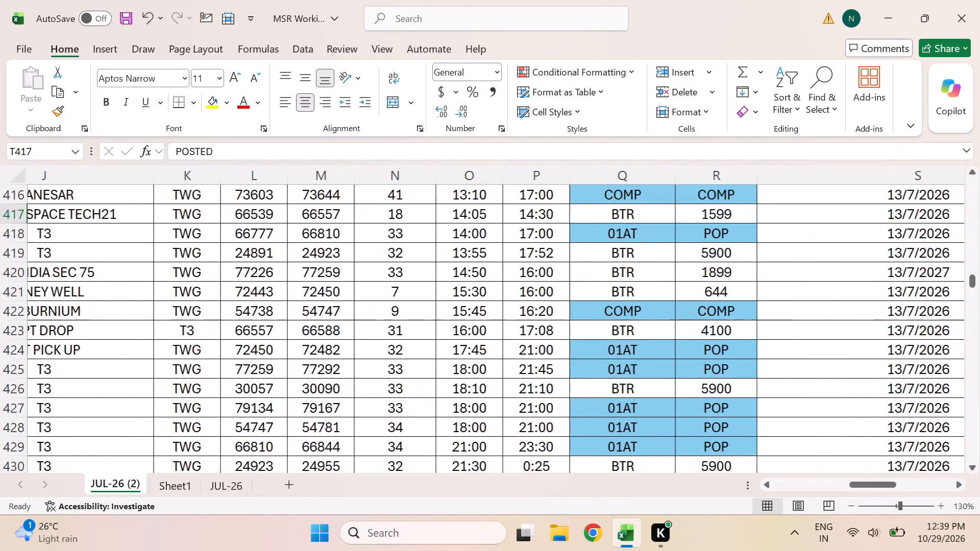
pyautogui.hscroll(-3, 302, 227)
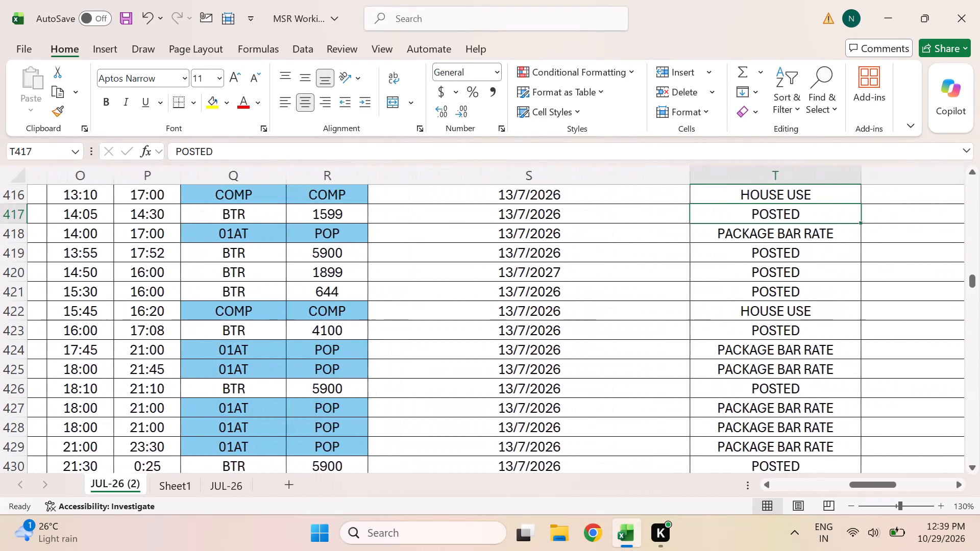
pyautogui.hscroll(-2, 302, 227)
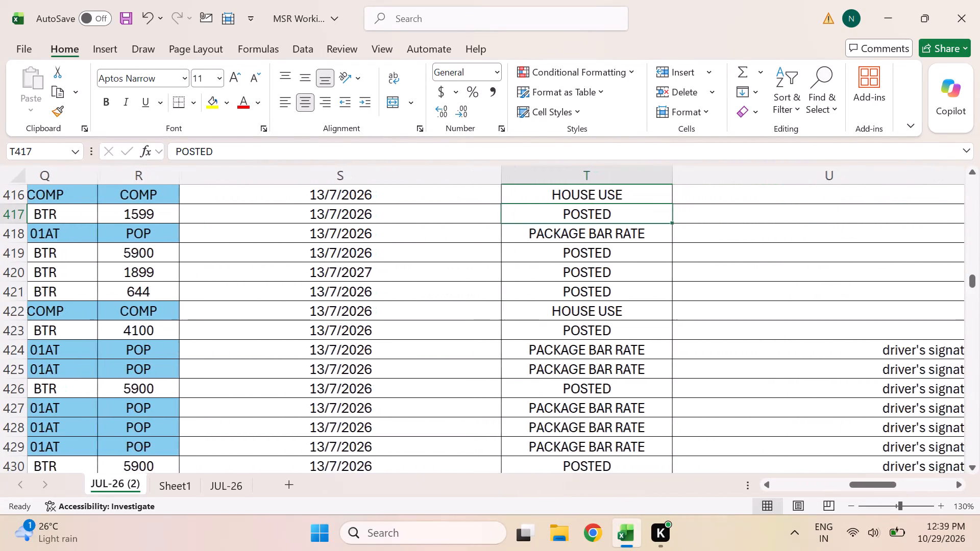
pyautogui.hscroll(-2, 302, 227)
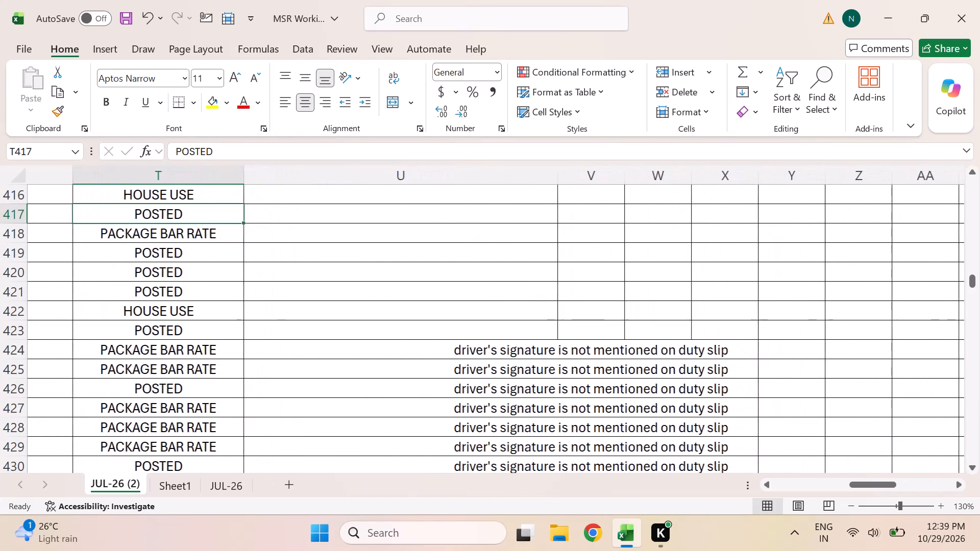
pyautogui.click(573, 197)
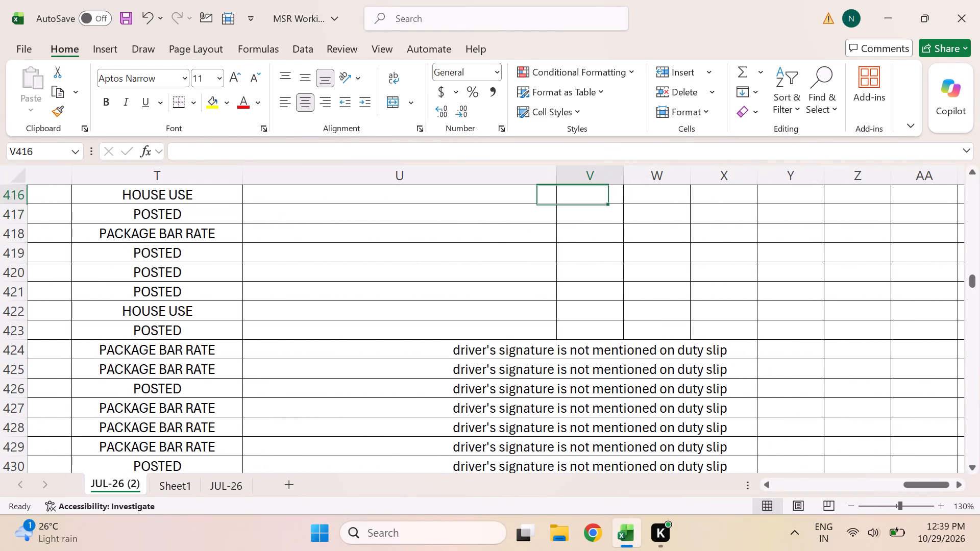
pyautogui.press('Up')
pyautogui.hscroll(14, 573, 197)
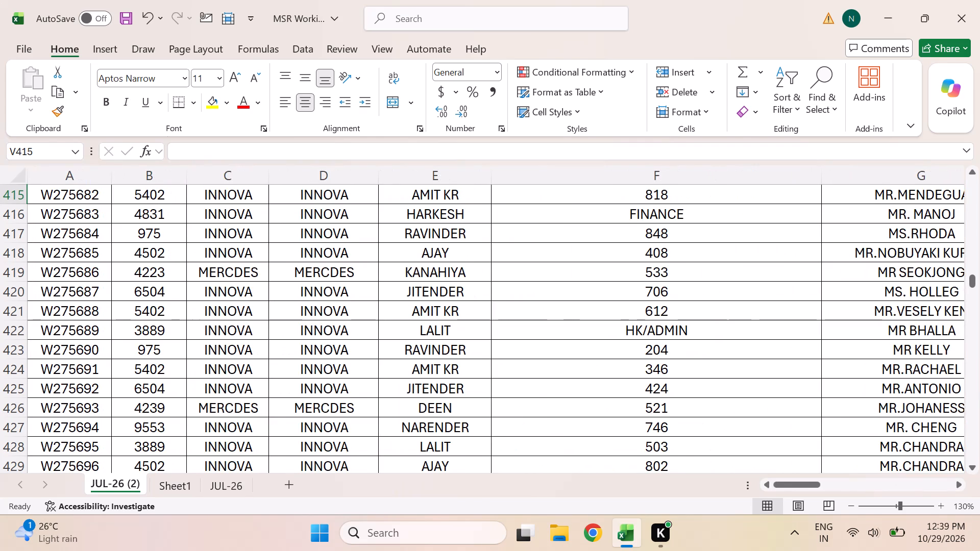
pyautogui.hscroll(-1, 579, 221)
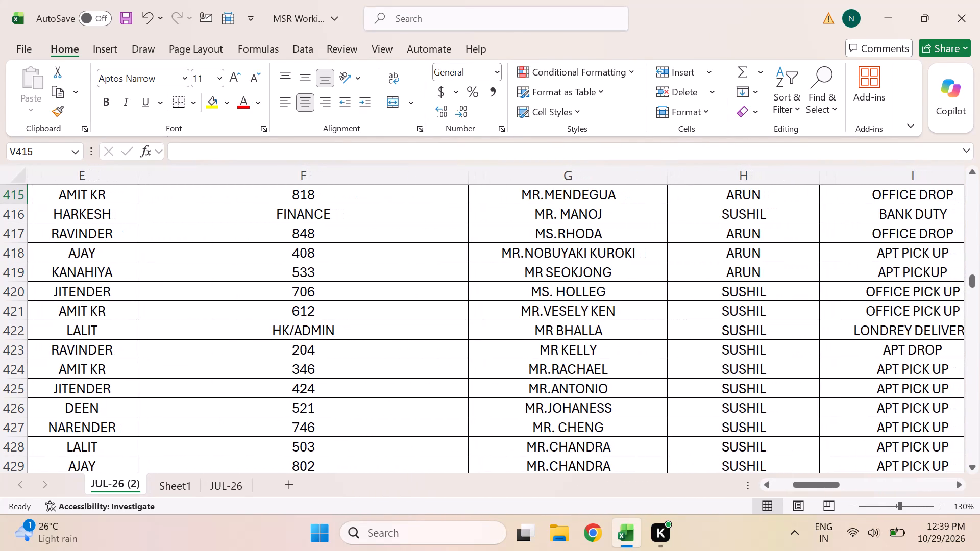
pyautogui.hscroll(-1, 579, 221)
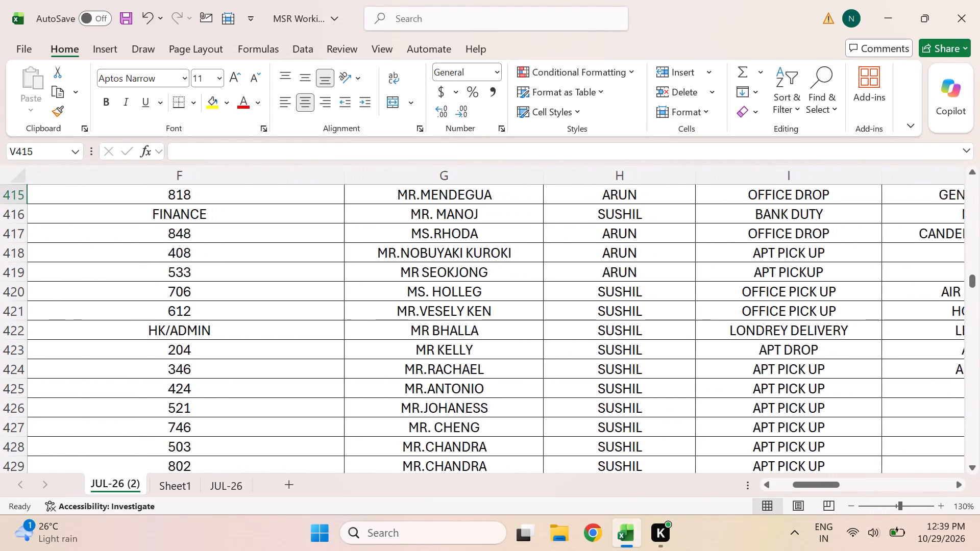
pyautogui.hscroll(-3, 579, 221)
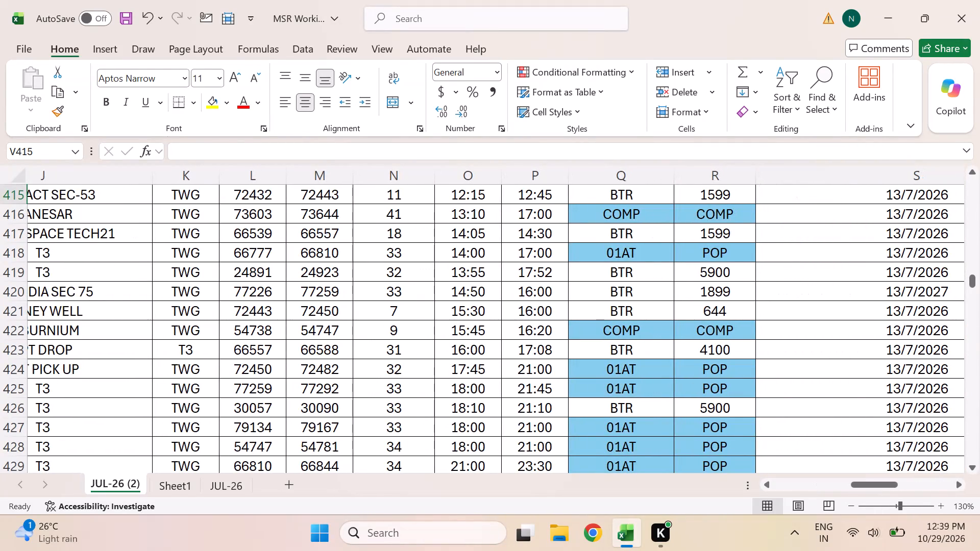
pyautogui.hscroll(-2, 528, 229)
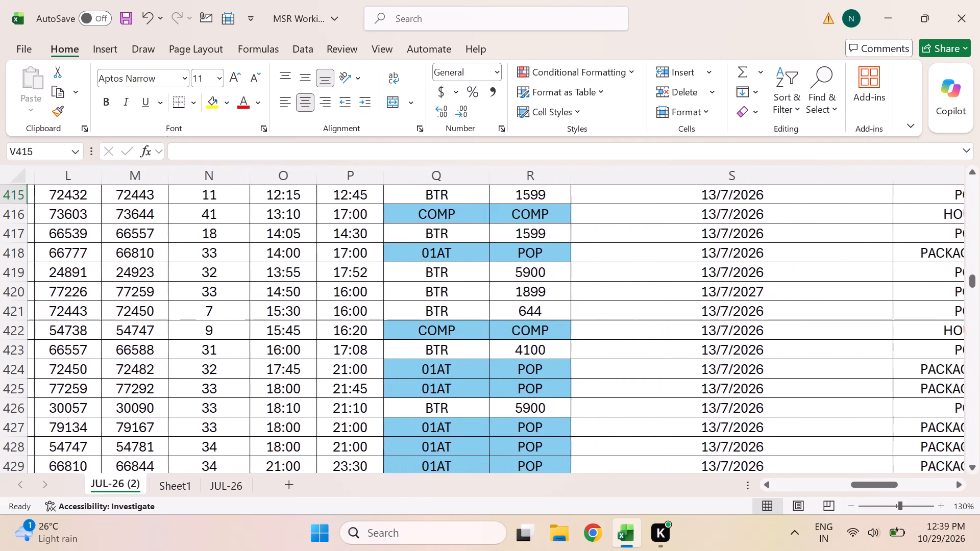
pyautogui.hscroll(-2, 528, 229)
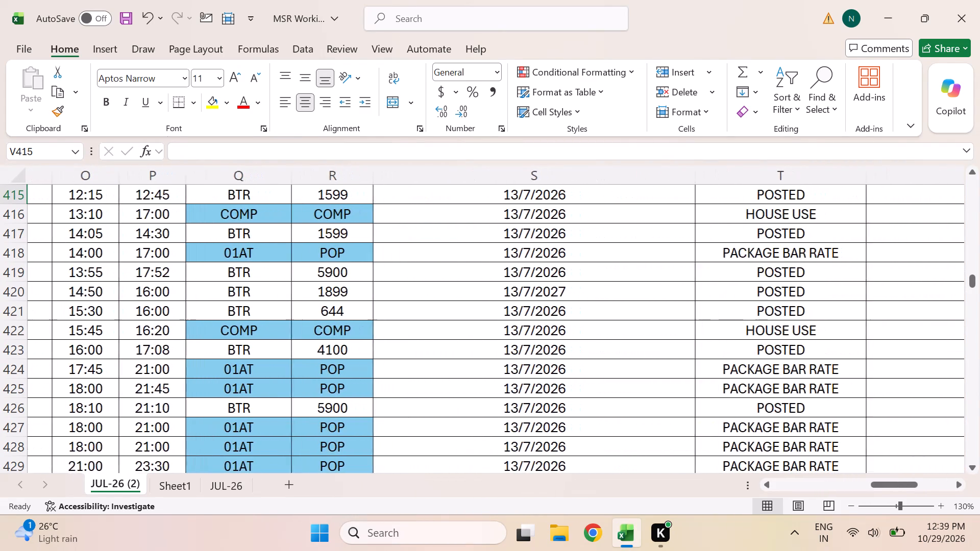
pyautogui.hscroll(-3, 528, 229)
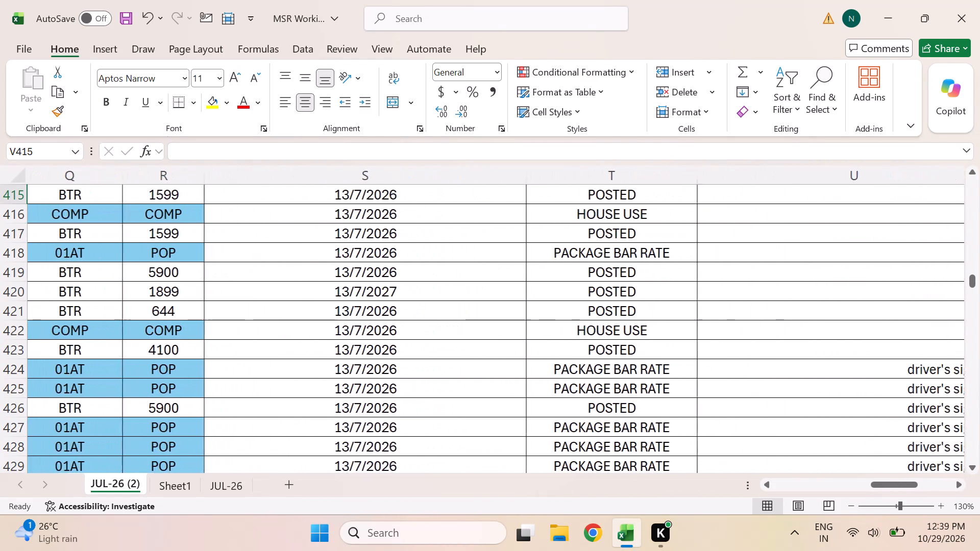
pyautogui.hscroll(-2, 528, 229)
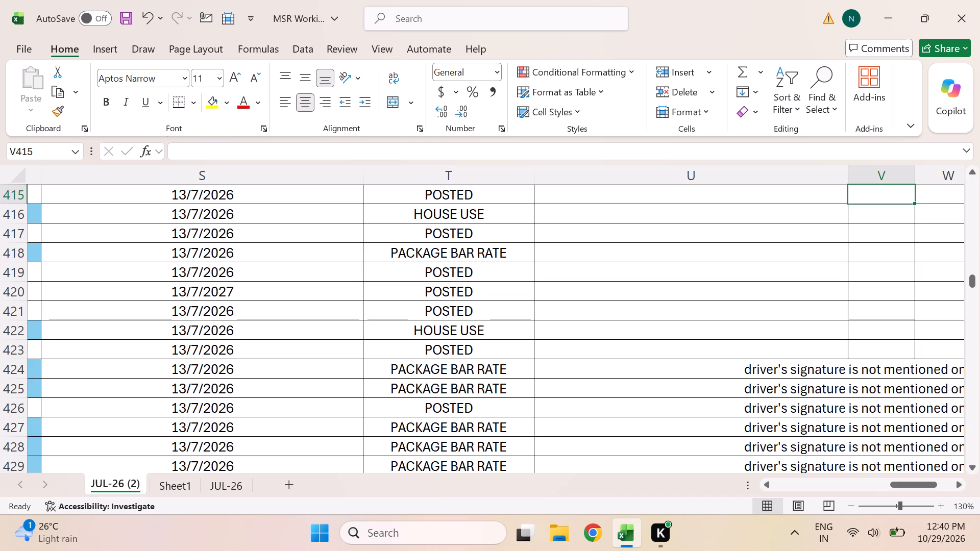
pyautogui.write('dr')
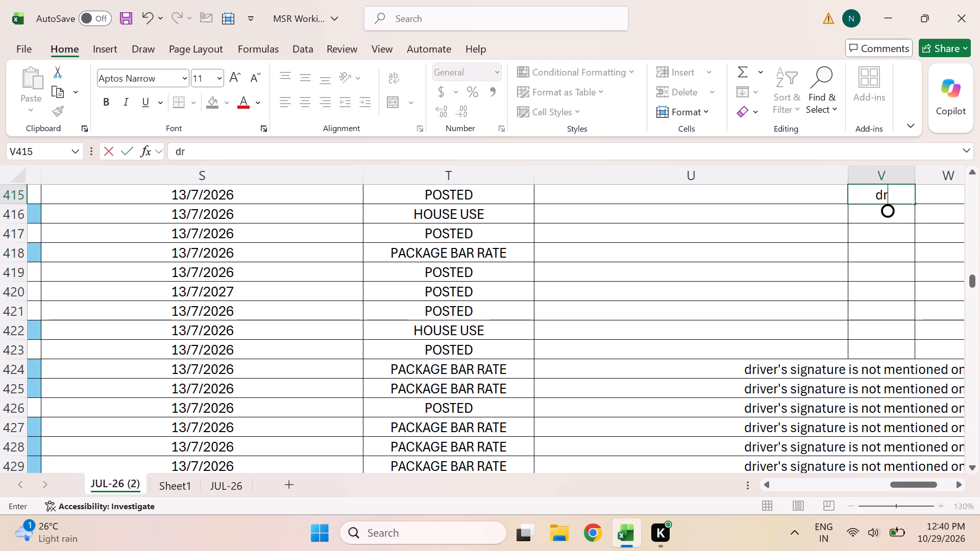
pyautogui.write("iver's signature is not mentioned o")
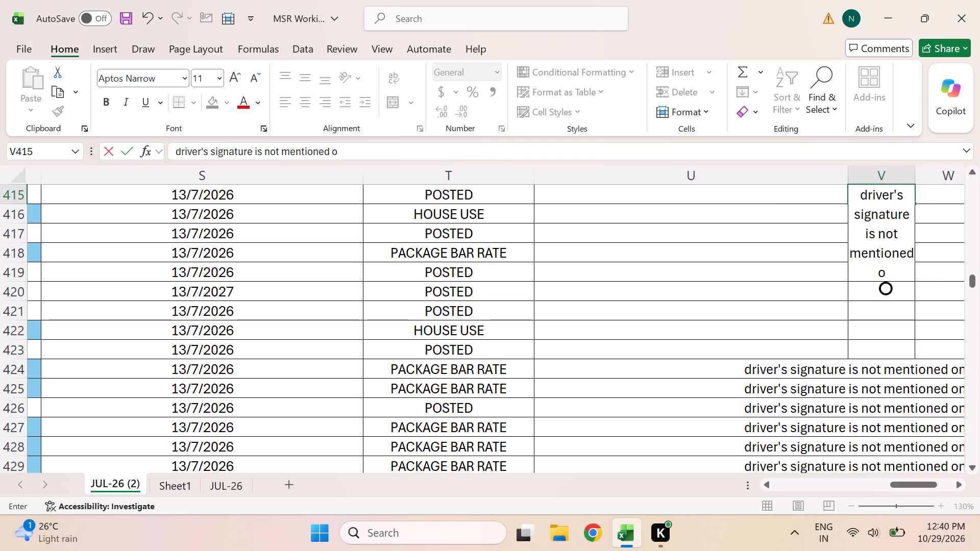
pyautogui.write('n duty slip')
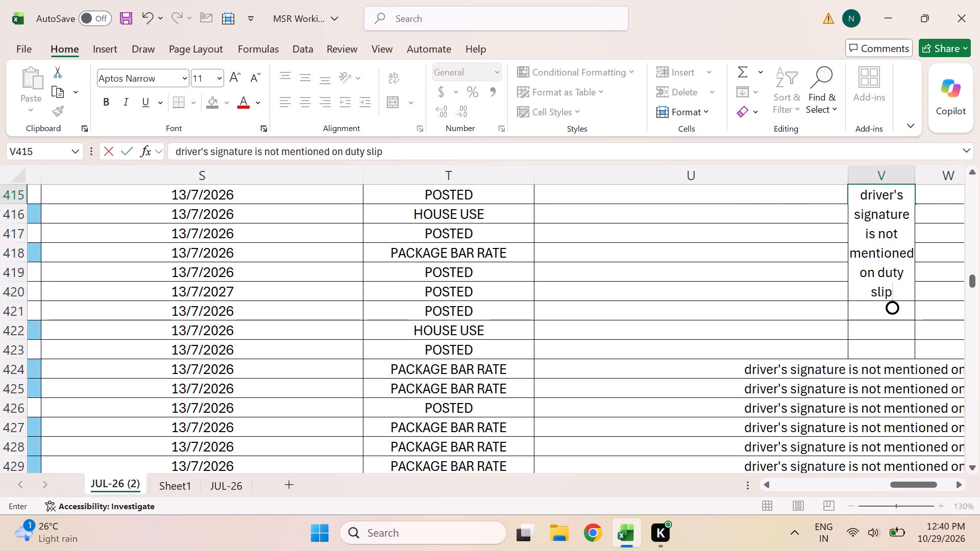
pyautogui.press('Up')
# Check the record for duty slip W275681 in row 414 across its columns, from the slip number to the remarks.
pyautogui.hscroll(17, 695, 192)
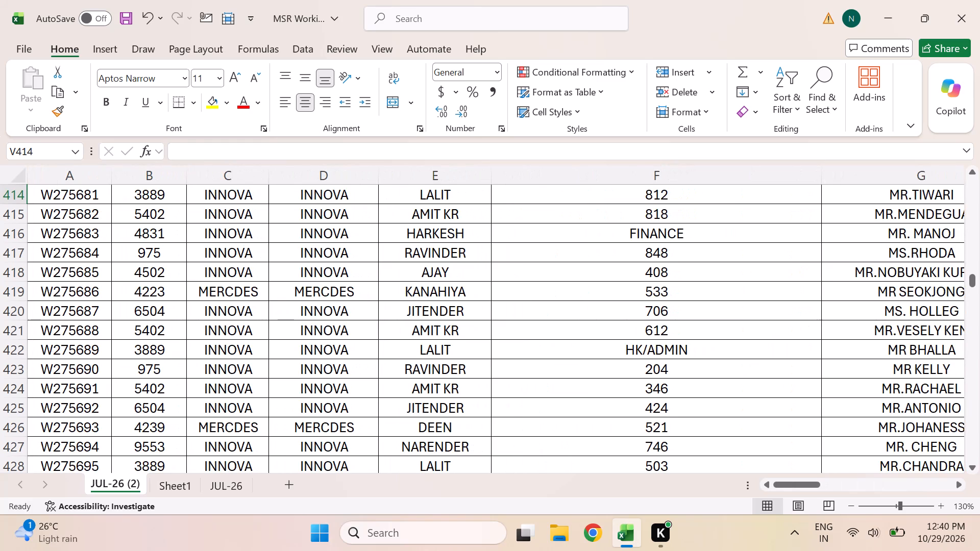
pyautogui.hscroll(-4, 695, 192)
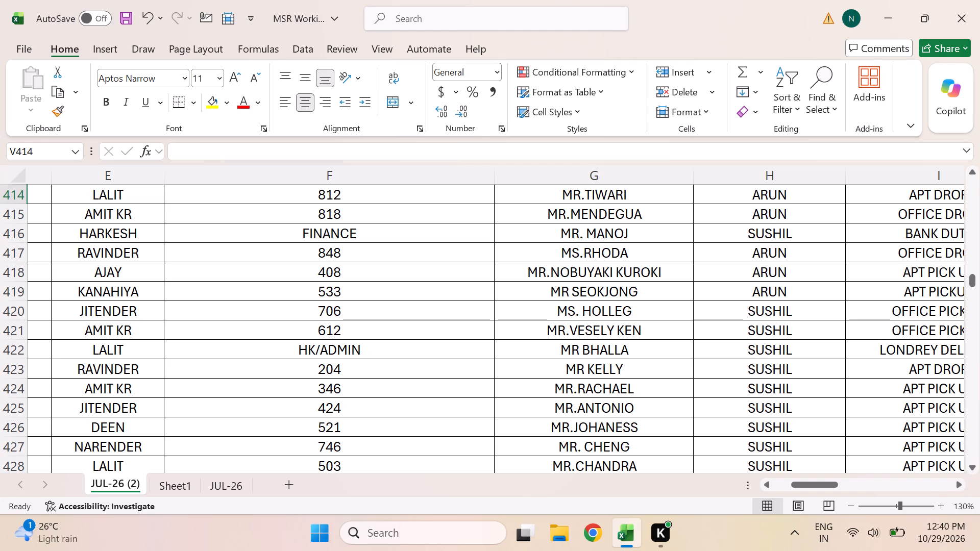
pyautogui.hscroll(-2, 708, 240)
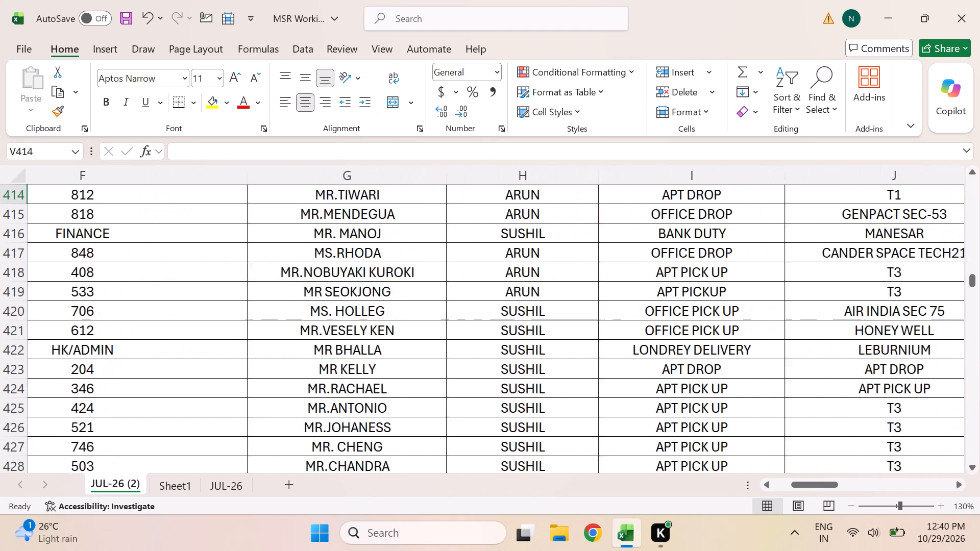
pyautogui.hscroll(-1, 708, 240)
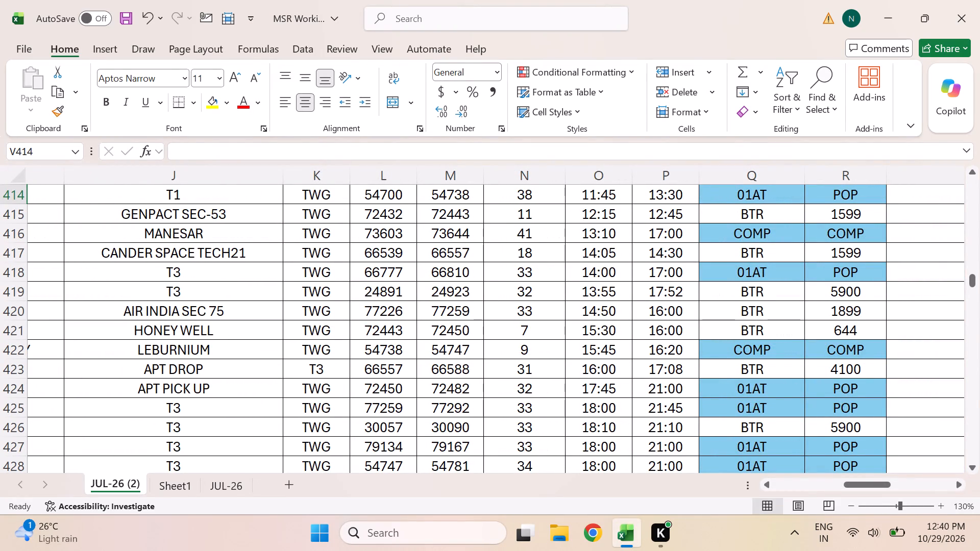
pyautogui.hscroll(-2, 592, 228)
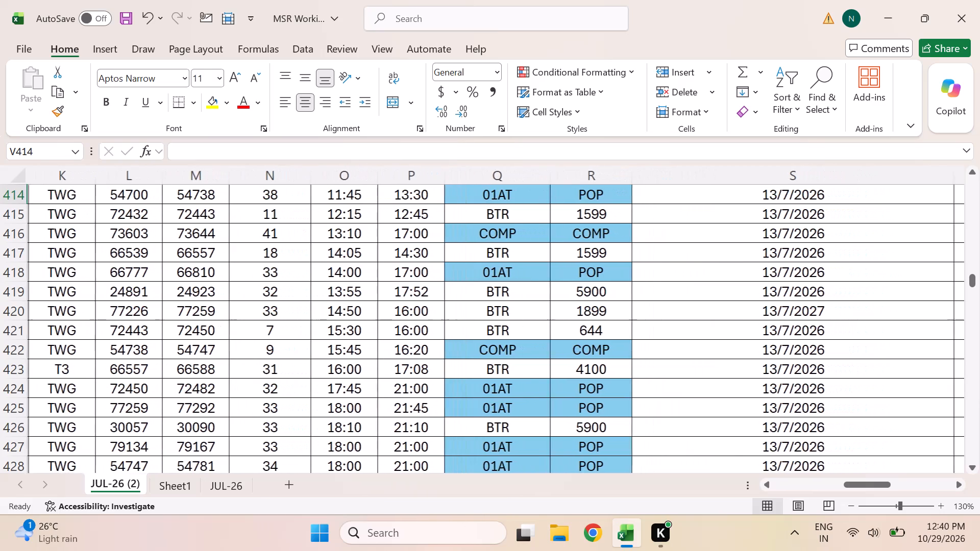
pyautogui.hscroll(-2, 592, 228)
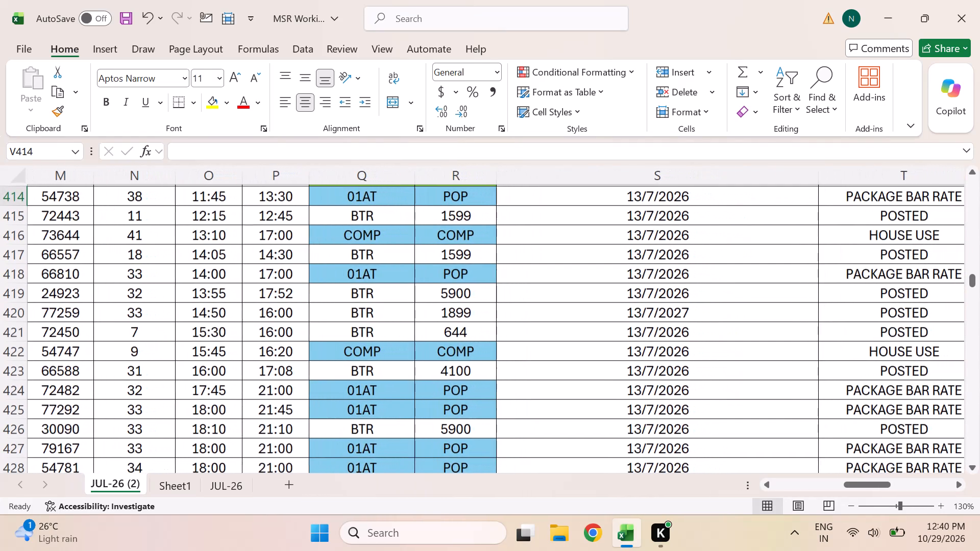
pyautogui.hscroll(-1, 592, 228)
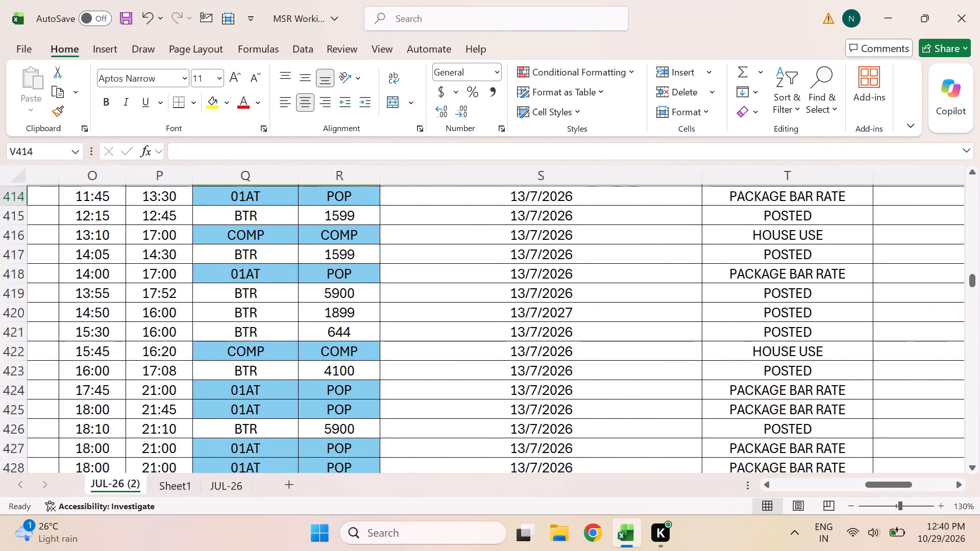
pyautogui.hscroll(-1, 592, 228)
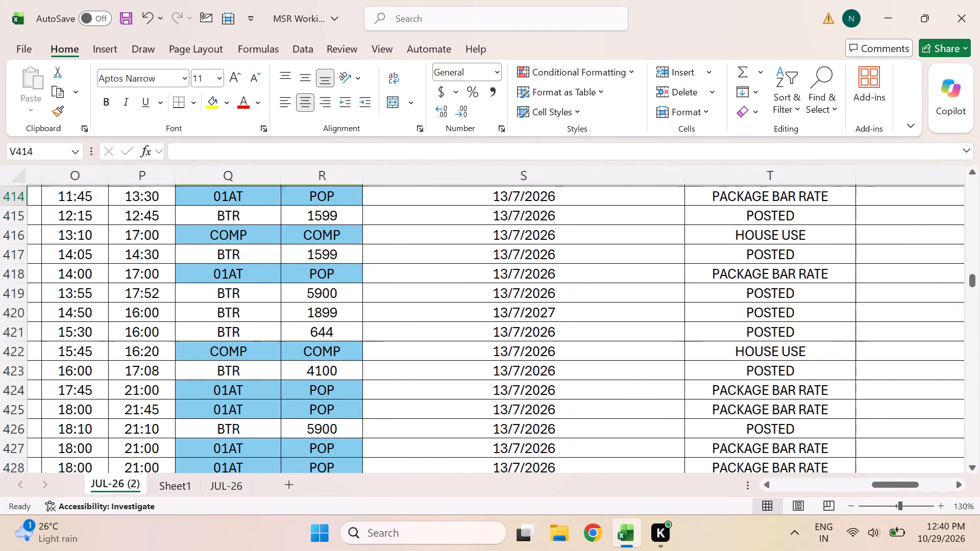
pyautogui.hscroll(-2, 592, 228)
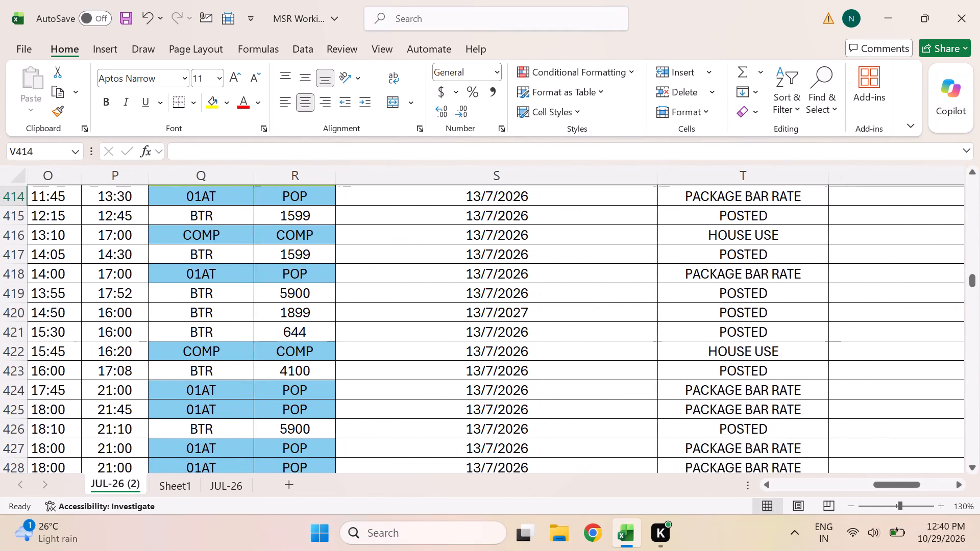
pyautogui.hscroll(-3, 592, 228)
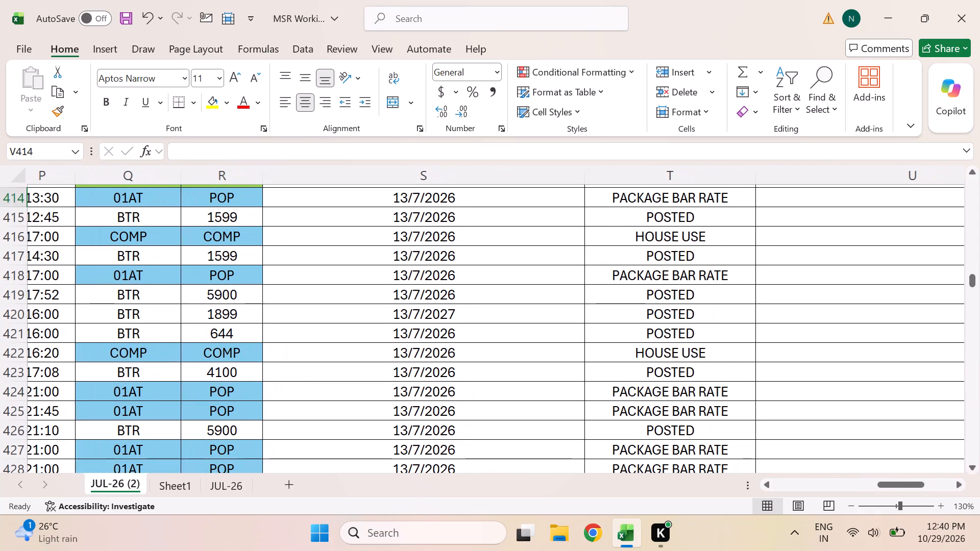
pyautogui.hscroll(-2, 592, 228)
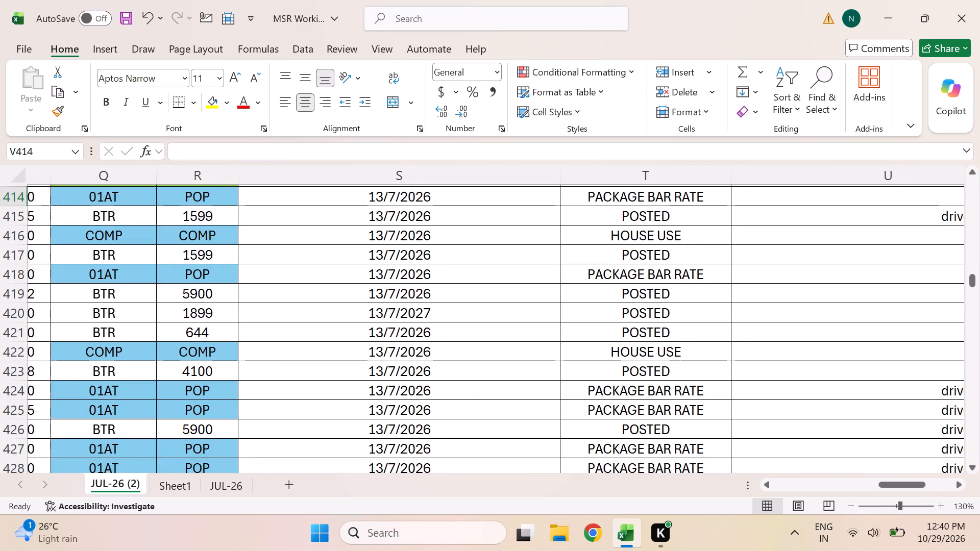
pyautogui.hscroll(-1, 592, 228)
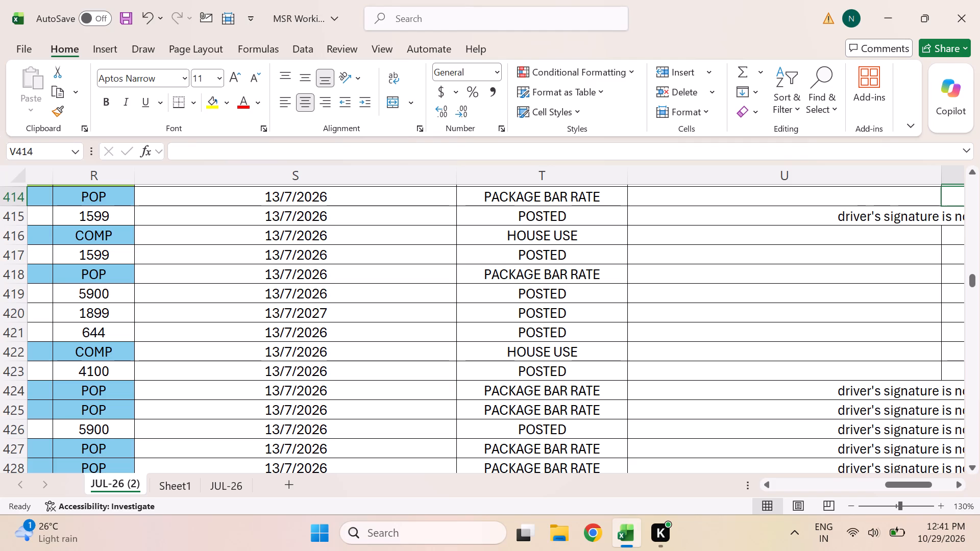
# Enter the remark "driver's signature is not mentioned on duty slip" in cell V414 for duty slip W275681.
pyautogui.write('dr')
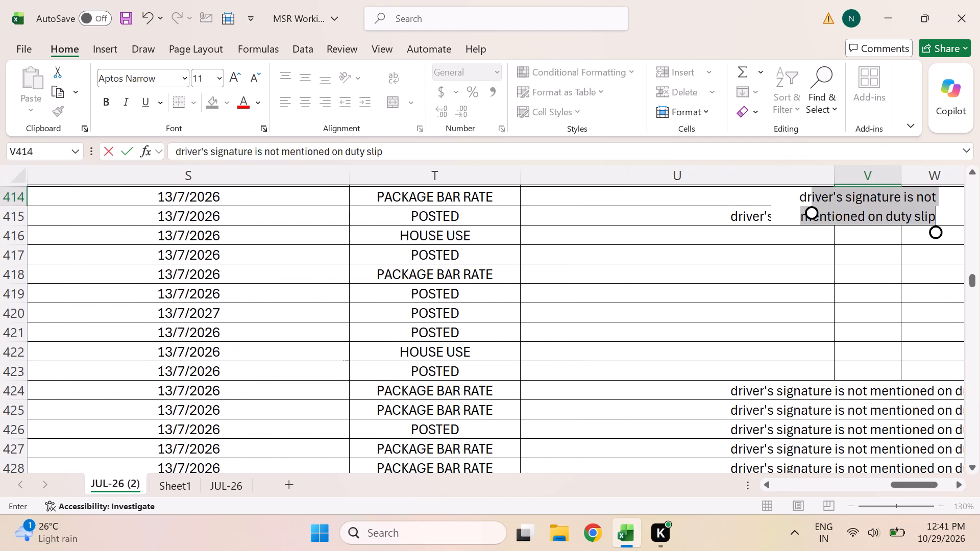
pyautogui.press('Up')
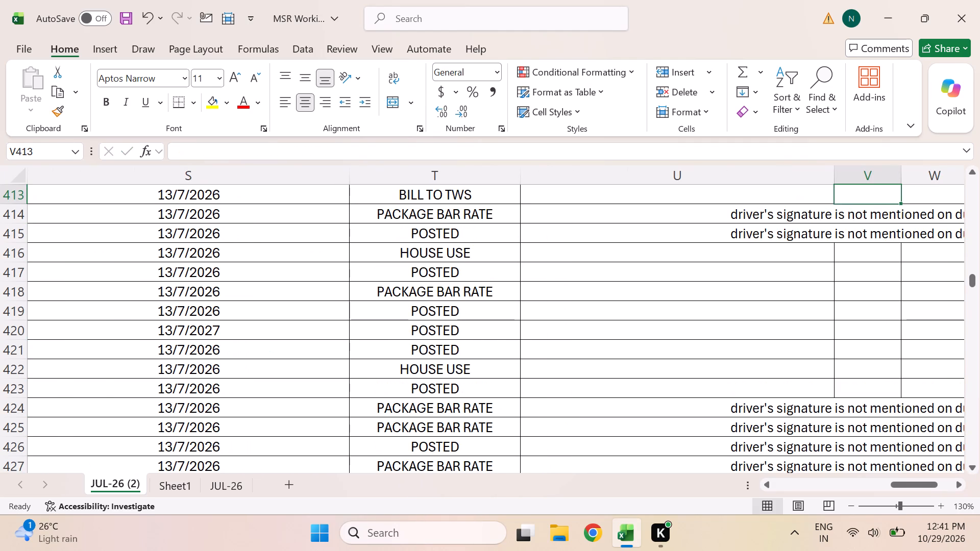
# Check the record for duty slip W275680 in row 413 across its columns, from the slip number to the remarks.
pyautogui.hscroll(14, 543, 238)
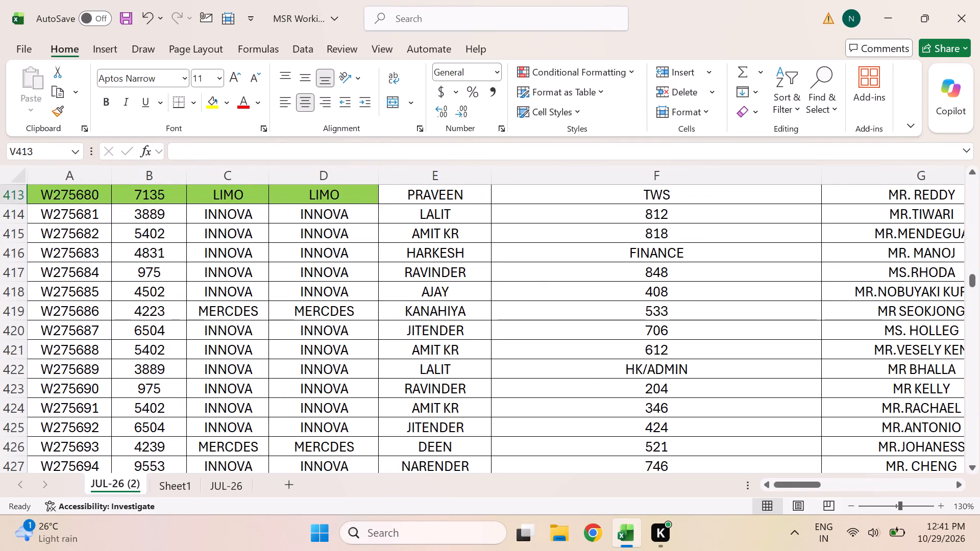
pyautogui.hscroll(-2, 494, 231)
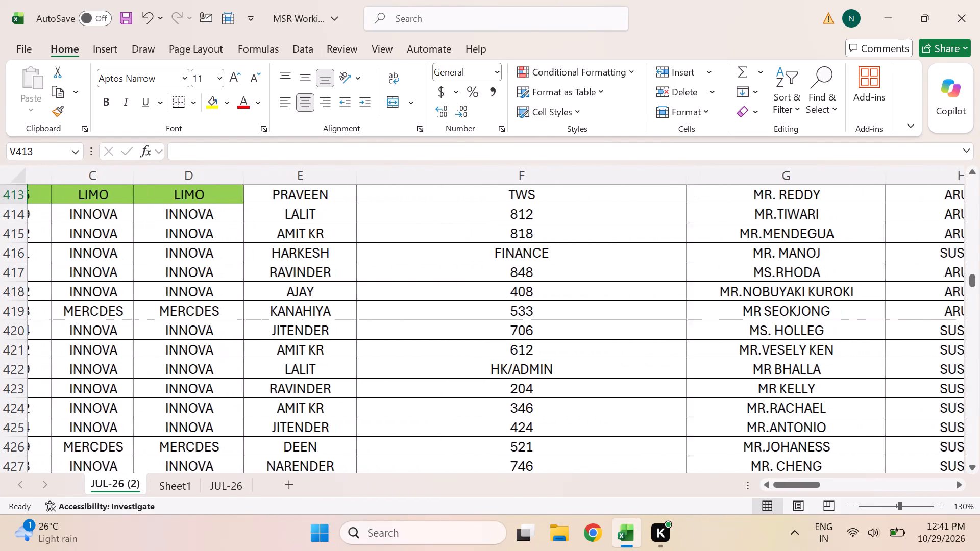
pyautogui.hscroll(-2, 494, 231)
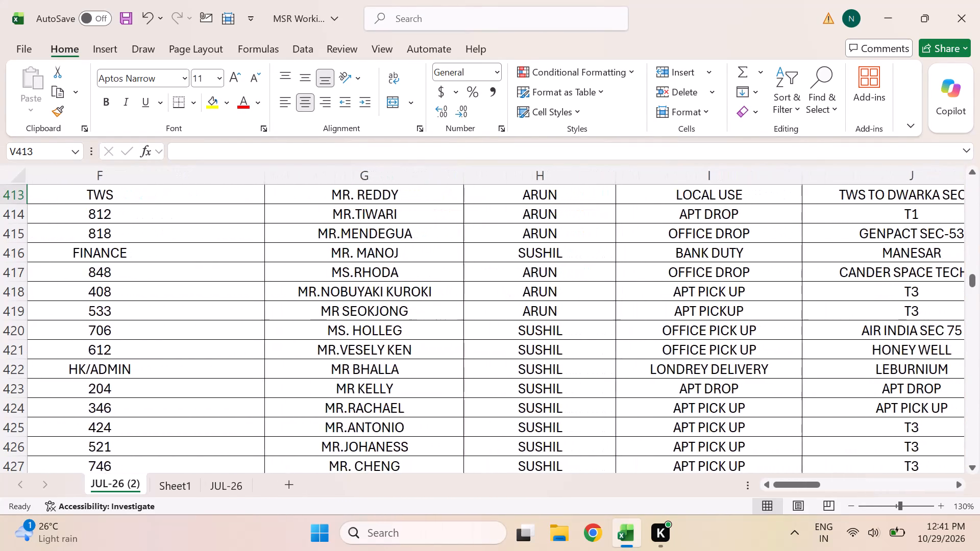
pyautogui.hscroll(-3, 494, 231)
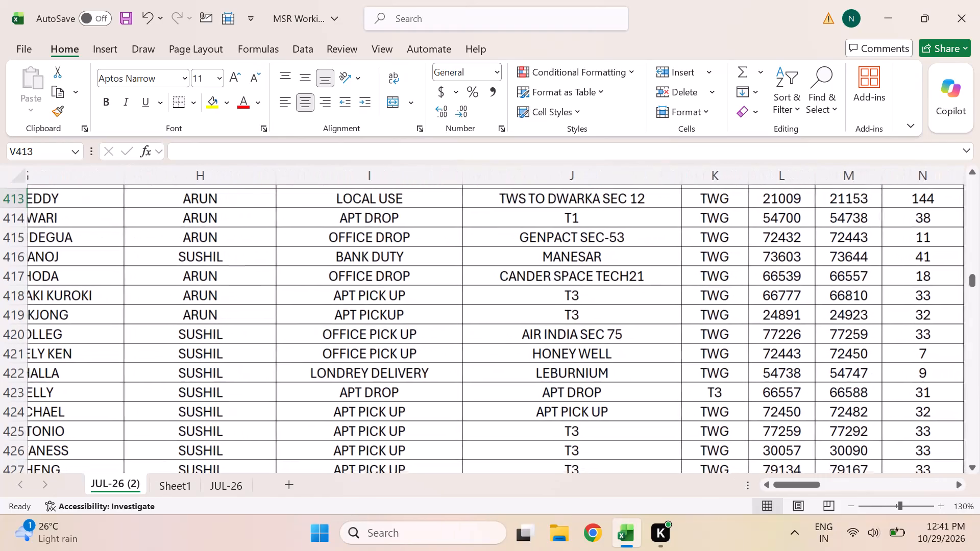
pyautogui.hscroll(-3, 494, 231)
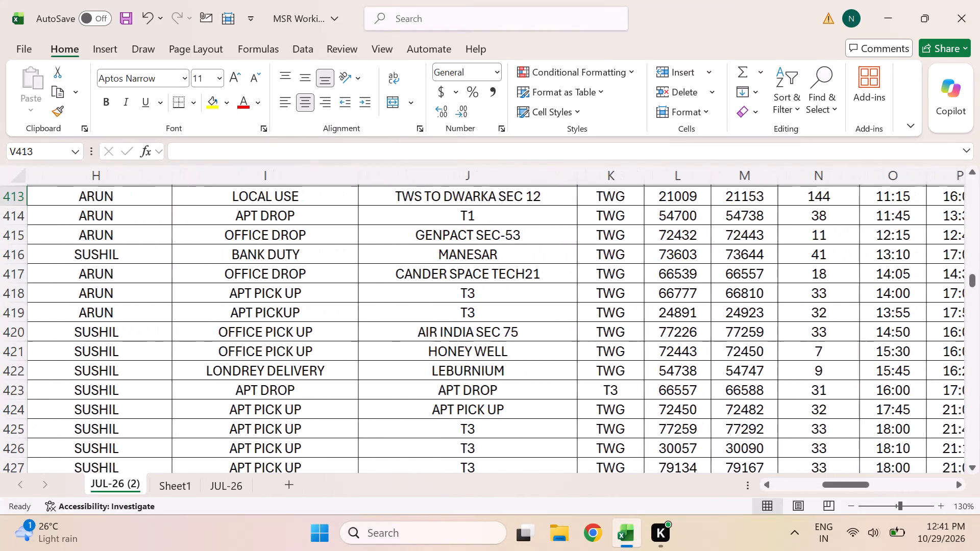
pyautogui.hscroll(-1, 494, 231)
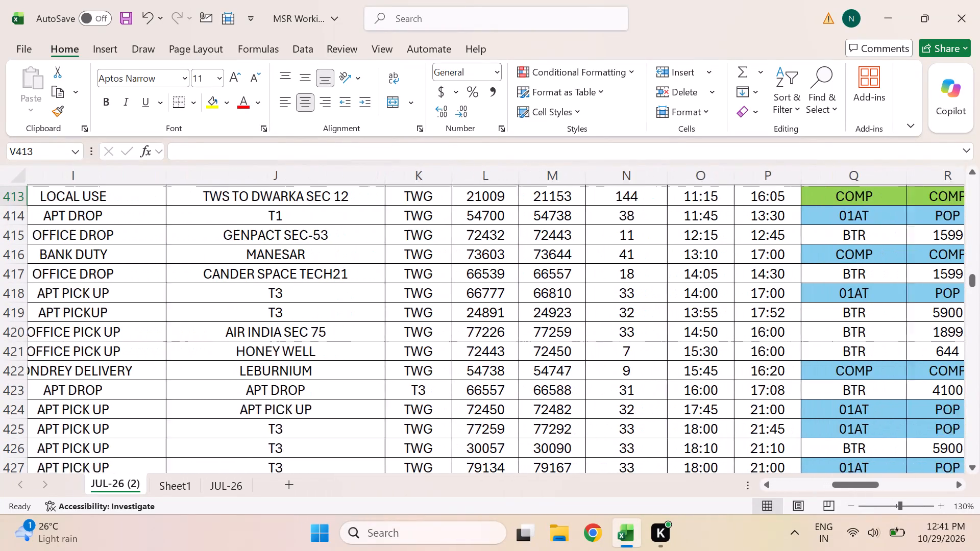
pyautogui.hscroll(-2, 494, 231)
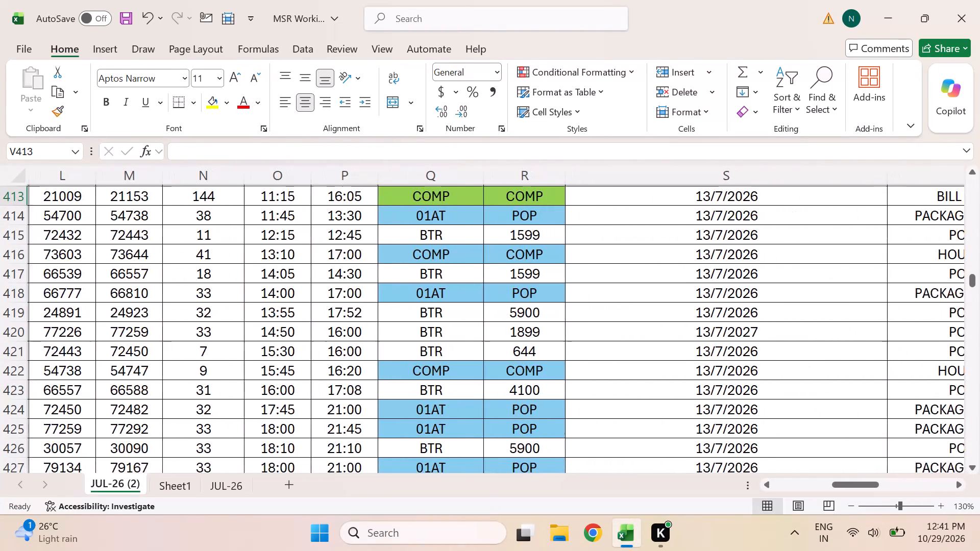
pyautogui.hscroll(-1, 494, 231)
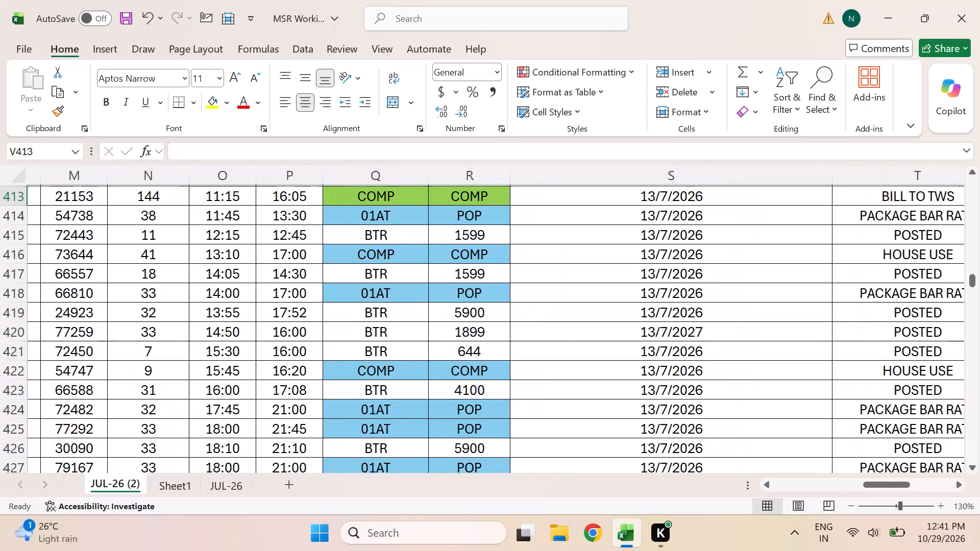
pyautogui.hscroll(-2, 494, 231)
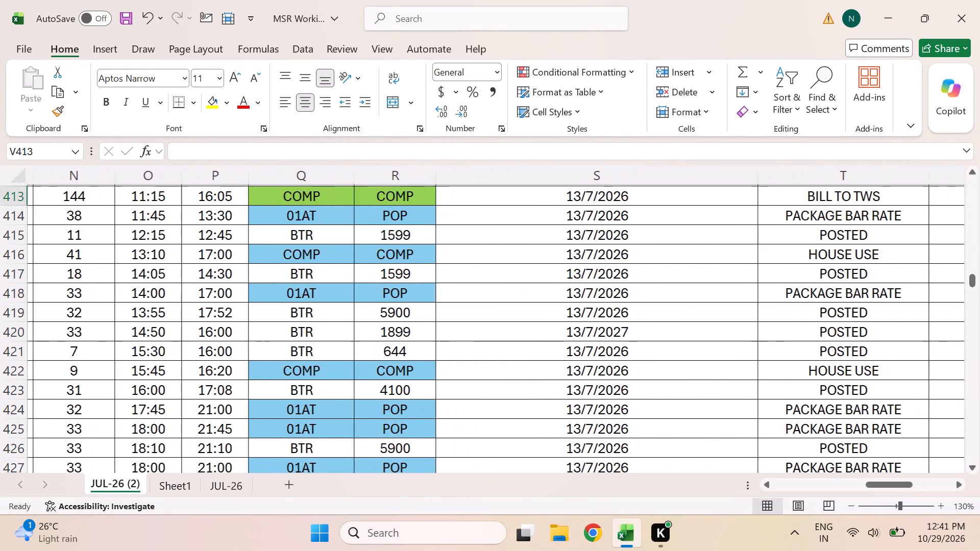
pyautogui.hscroll(-2, 494, 231)
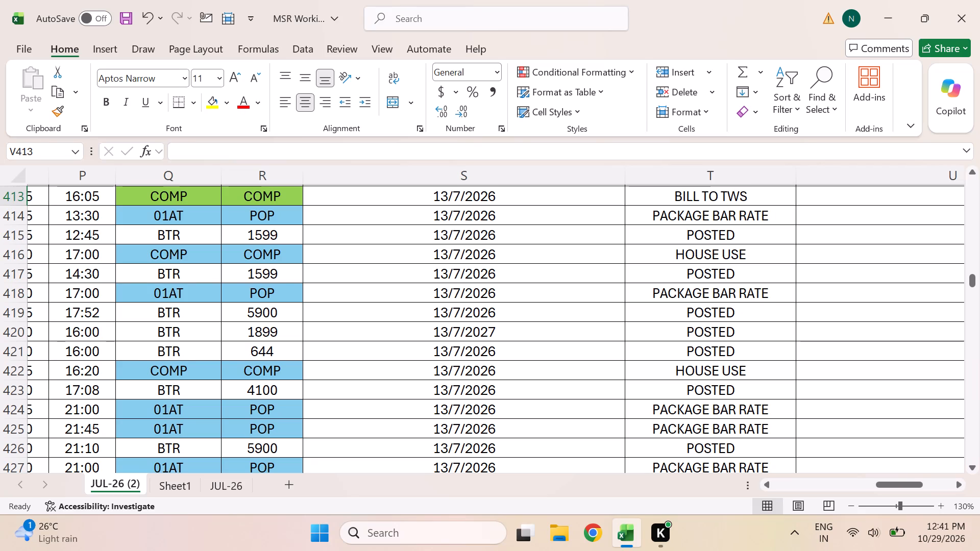
pyautogui.hscroll(-1, 494, 231)
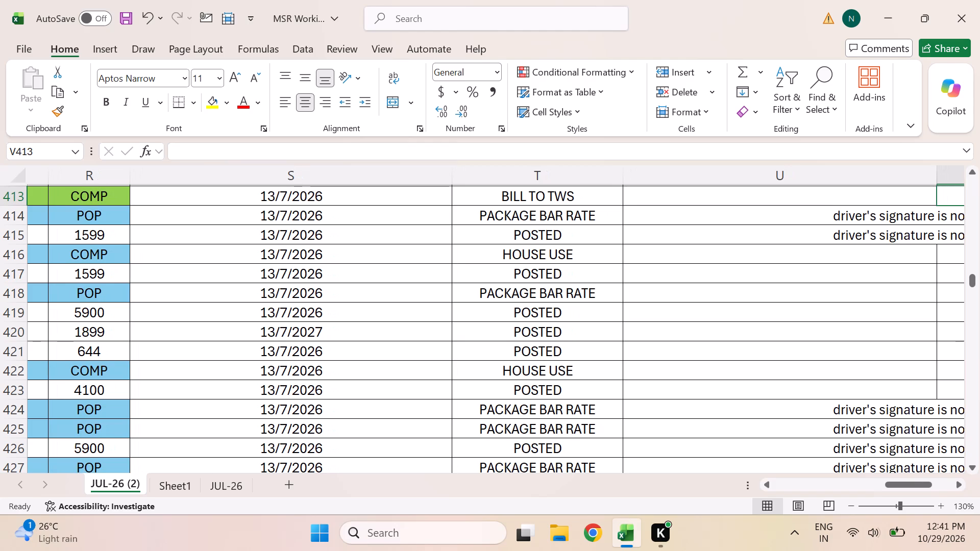
pyautogui.scroll(1, 571, 236)
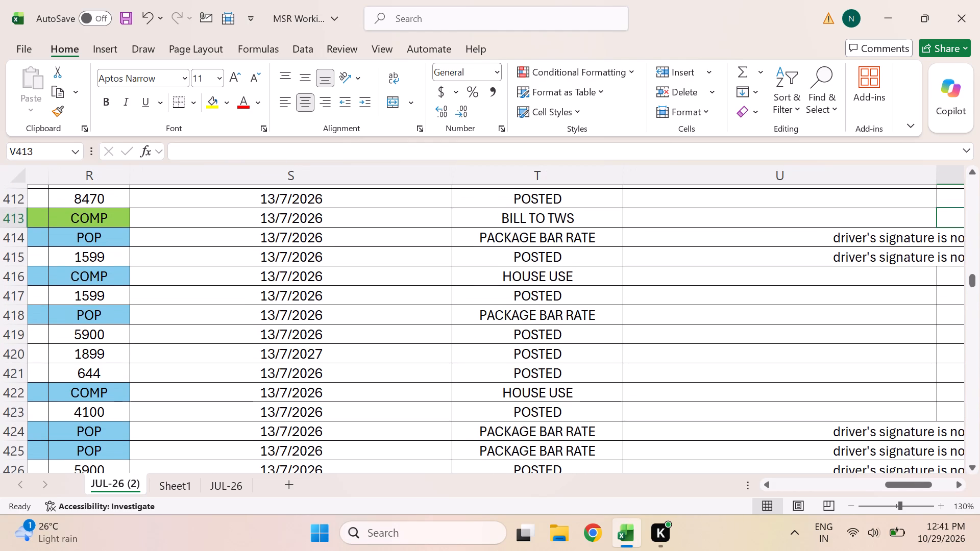
pyautogui.press('Up')
pyautogui.hscroll(7, 571, 236)
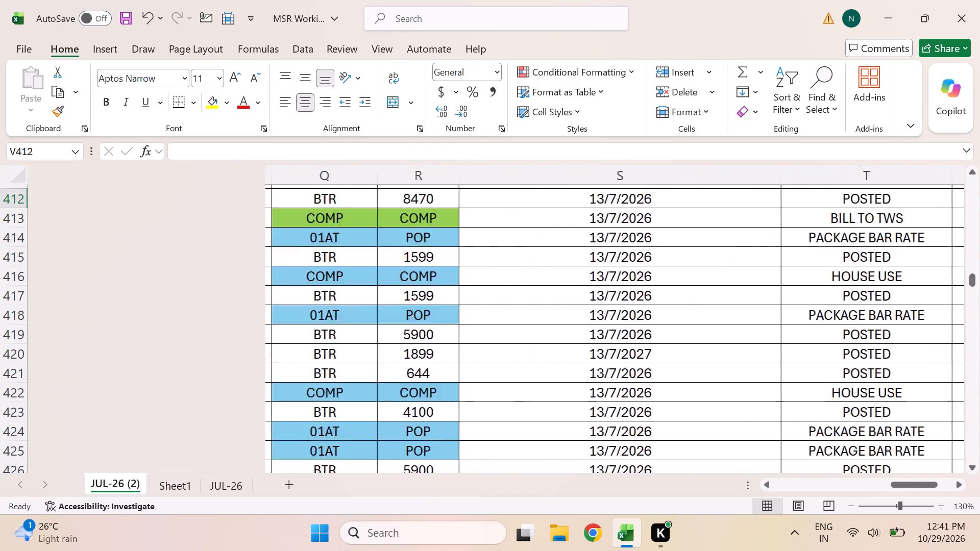
pyautogui.hscroll(12, 571, 236)
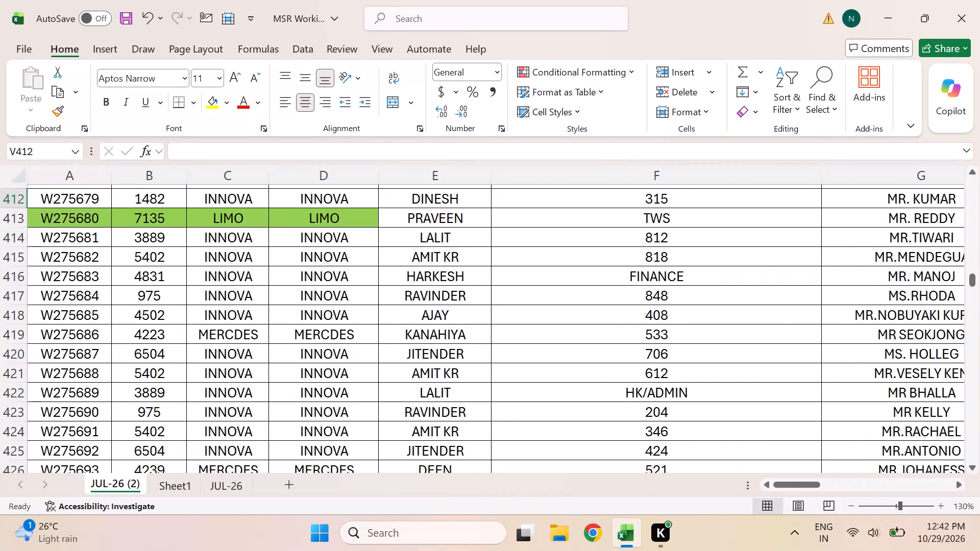
pyautogui.hscroll(-6, 571, 236)
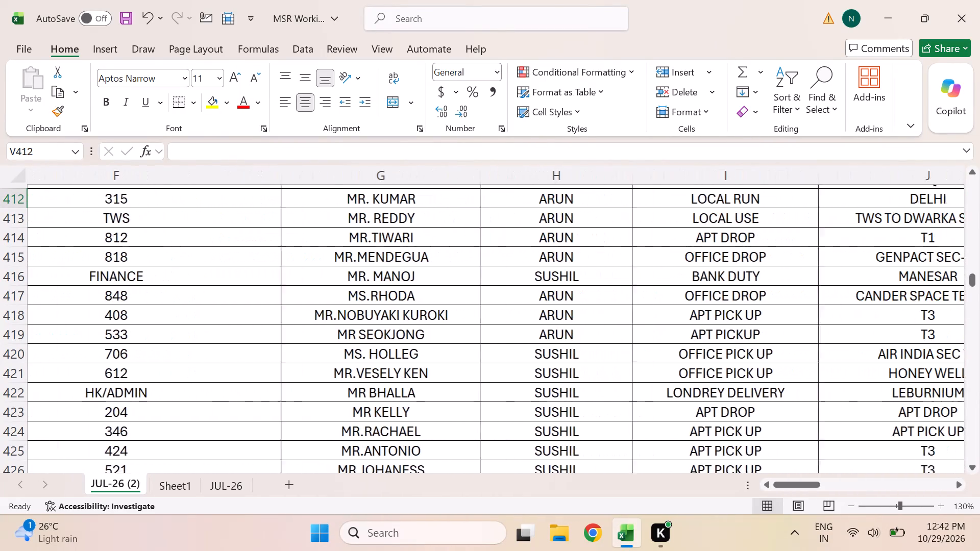
pyautogui.hscroll(-3, 571, 236)
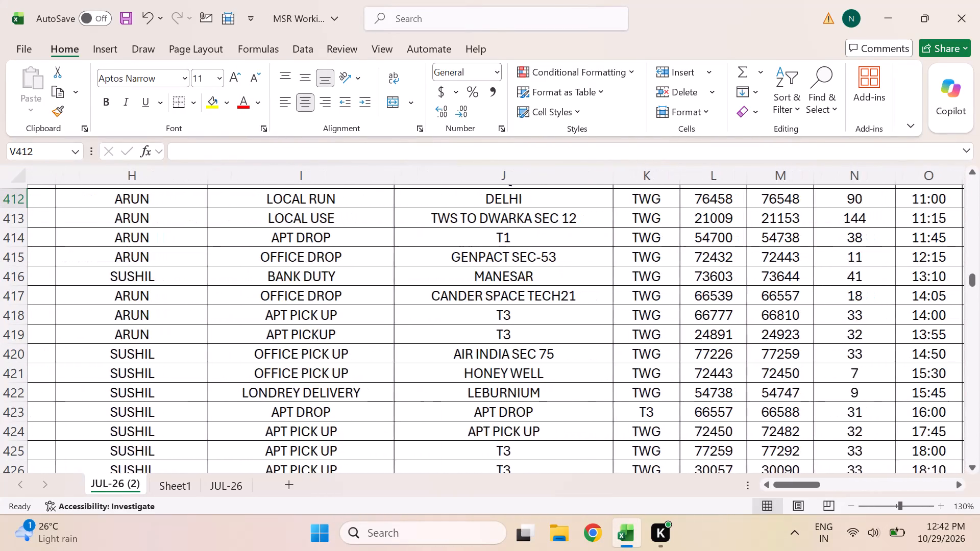
pyautogui.hscroll(-2, 571, 236)
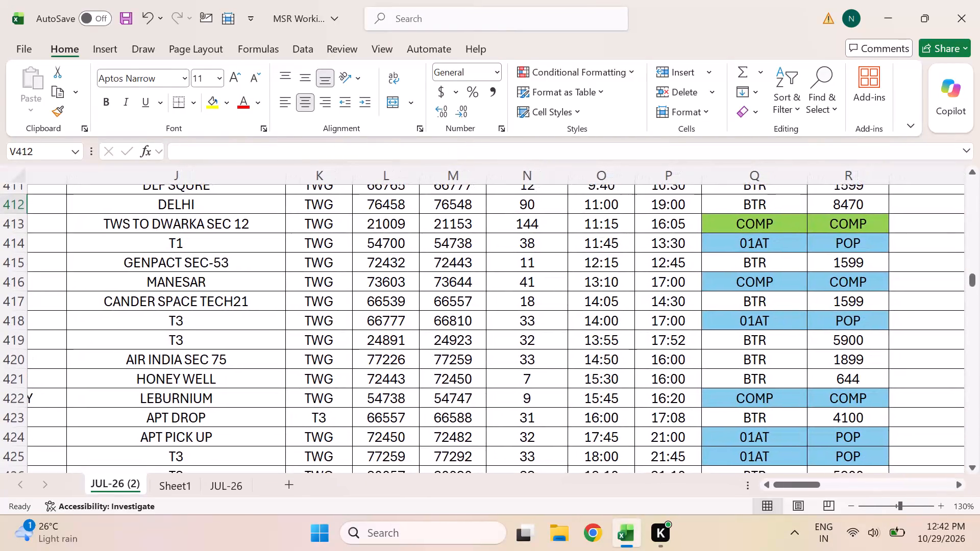
pyautogui.hscroll(-4, 571, 236)
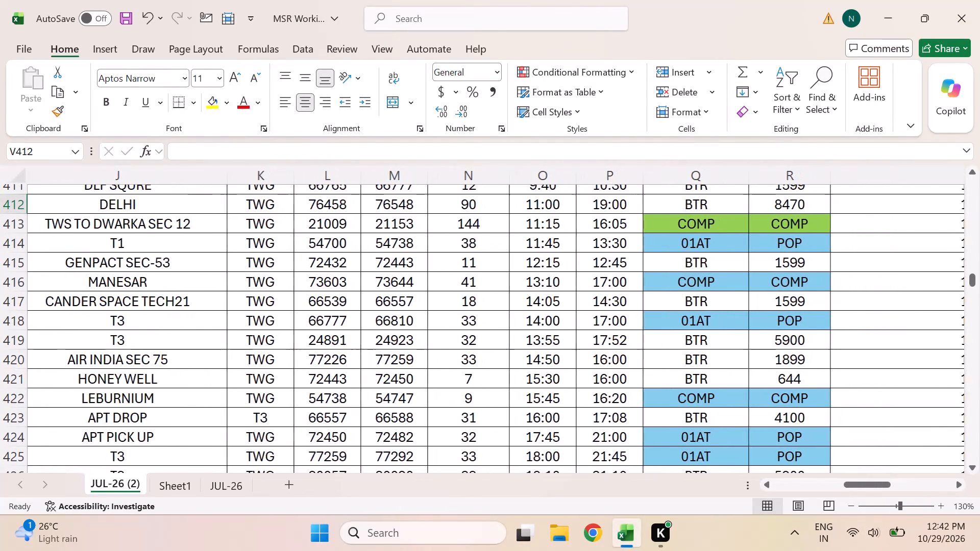
pyautogui.hscroll(-3, 571, 236)
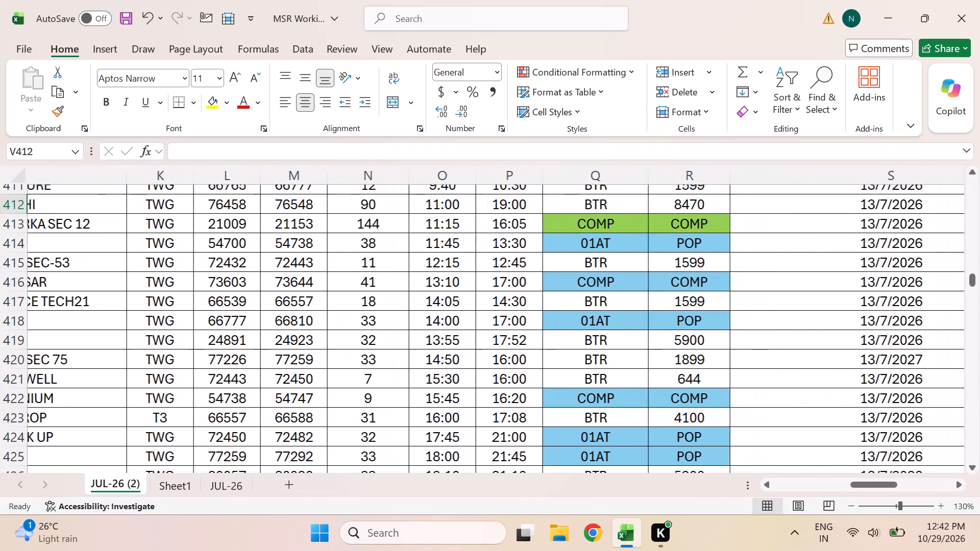
pyautogui.hscroll(-3, 571, 236)
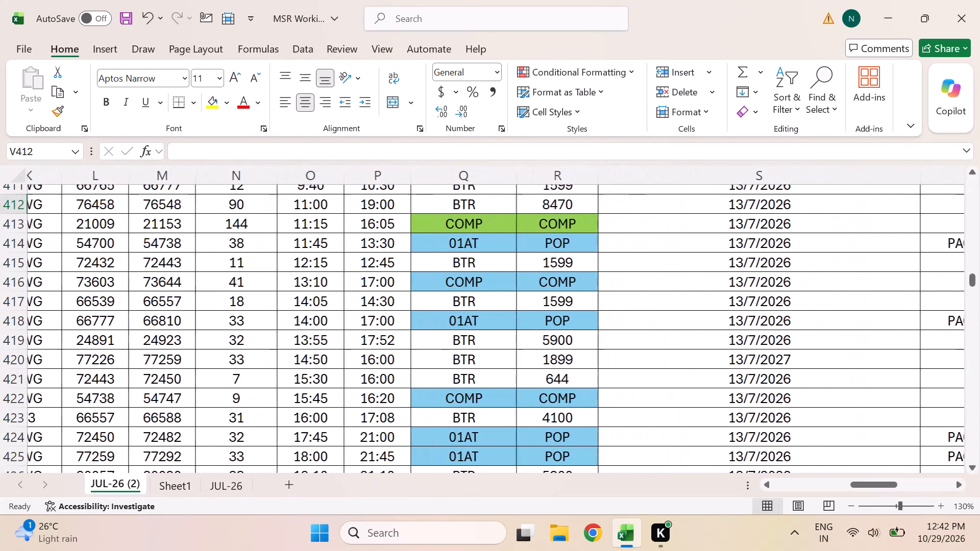
pyautogui.hscroll(-3, 571, 236)
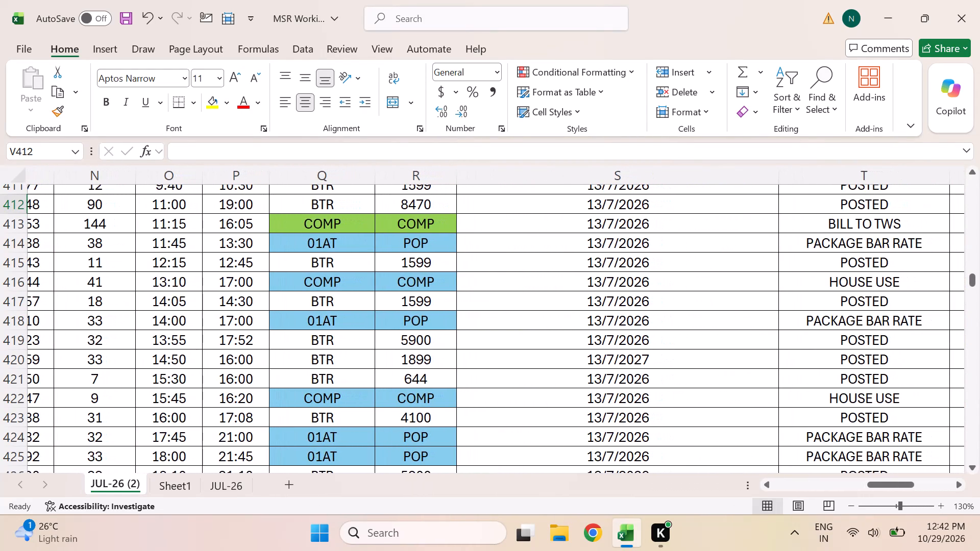
pyautogui.hscroll(-2, 571, 236)
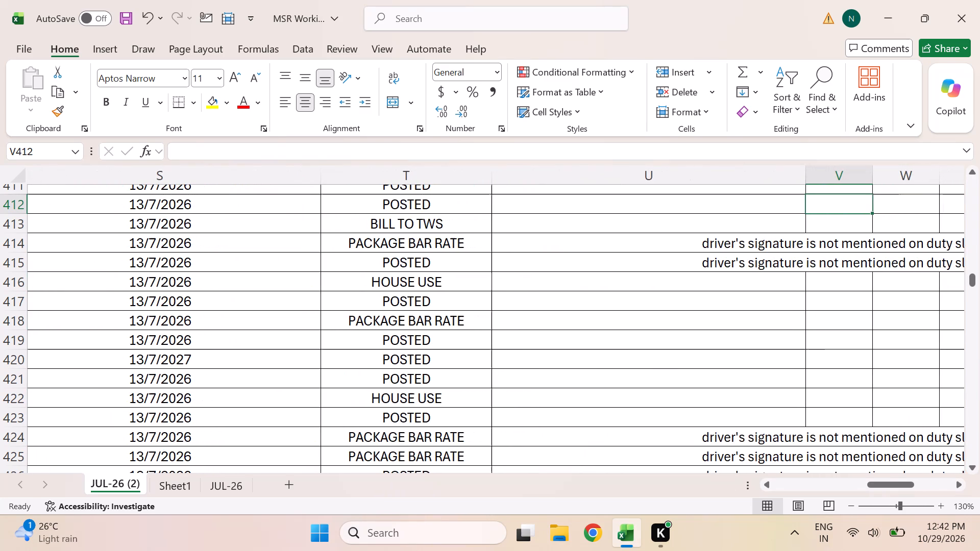
pyautogui.press('Up')
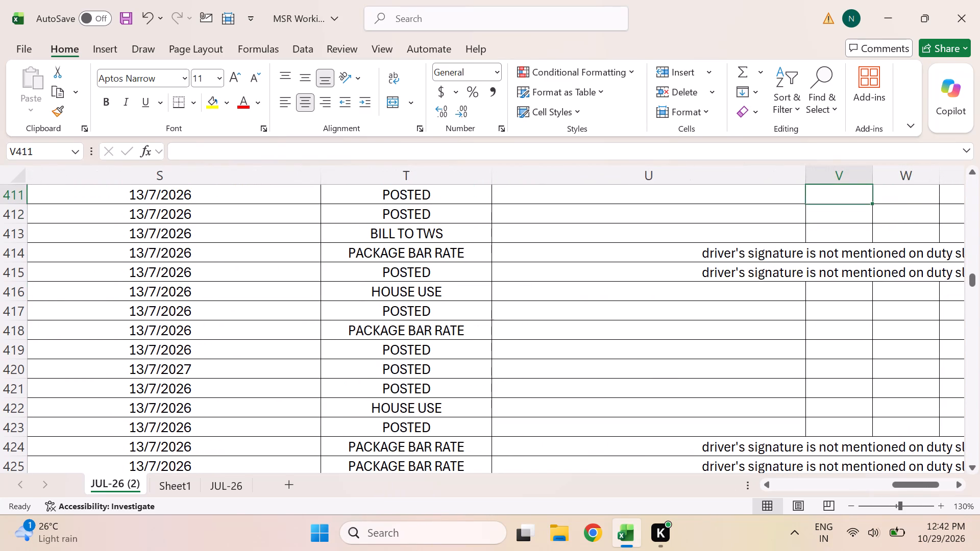
pyautogui.hscroll(20, 571, 236)
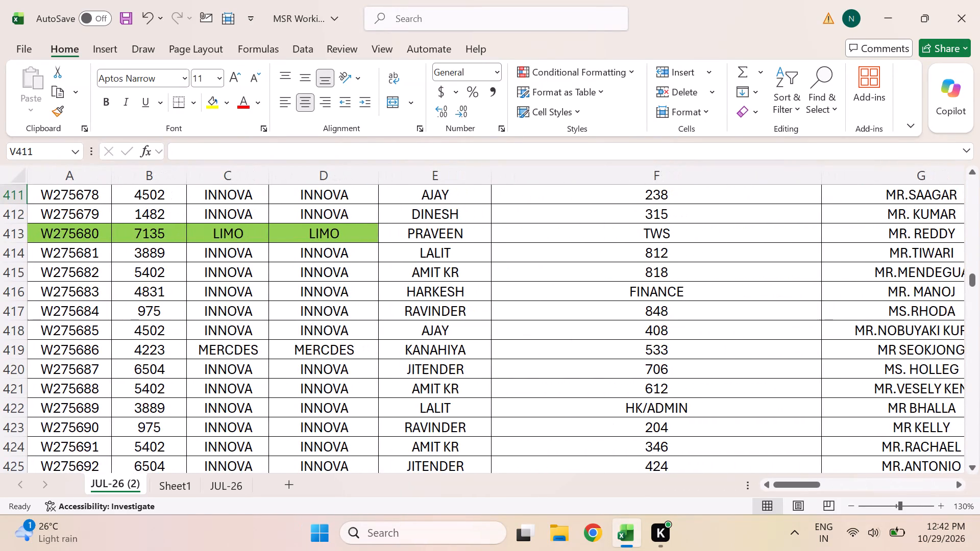
pyautogui.hscroll(-2, 525, 251)
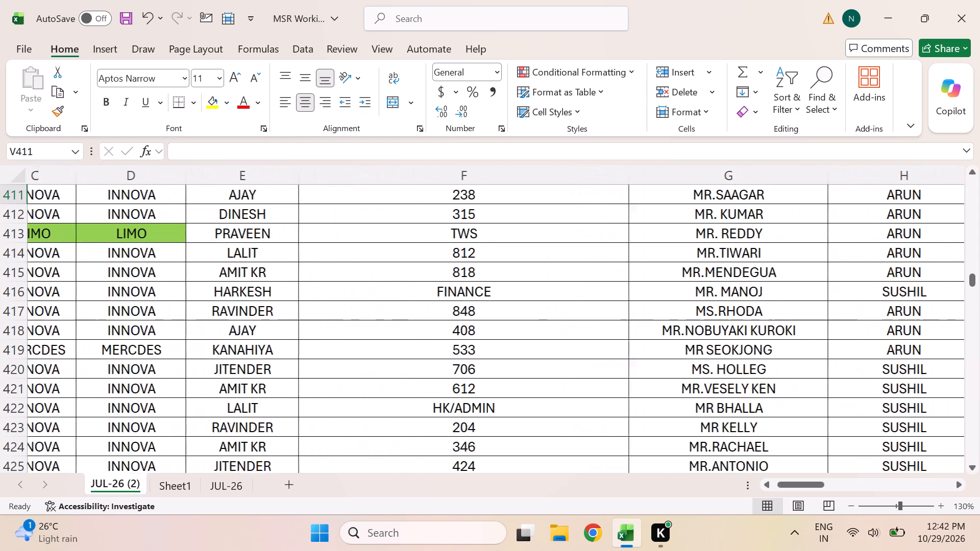
pyautogui.hscroll(-1, 525, 251)
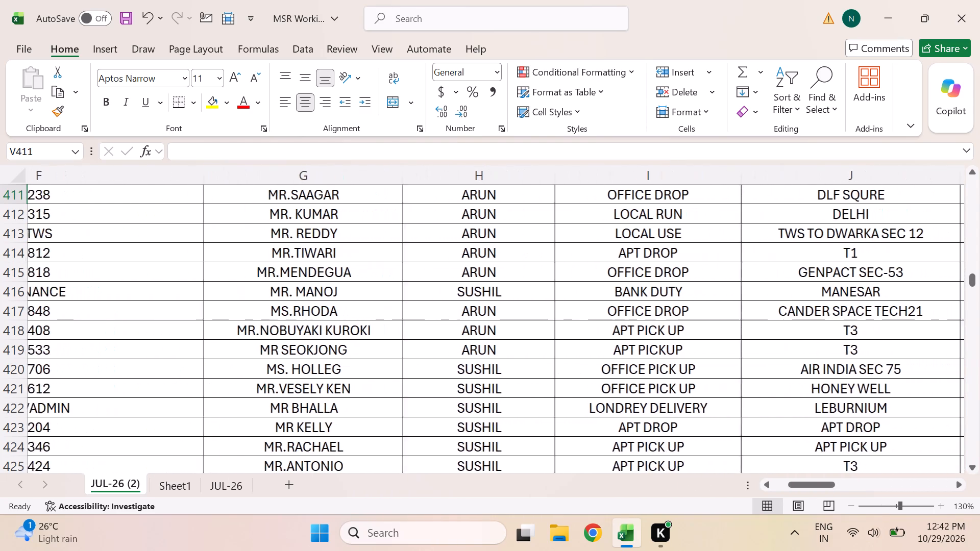
pyautogui.hscroll(-3, 525, 251)
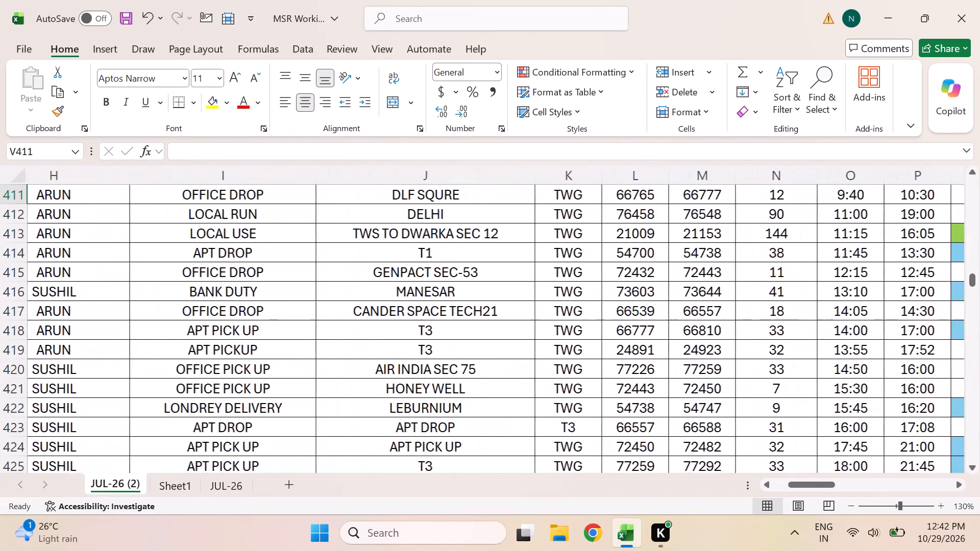
pyautogui.hscroll(-2, 525, 251)
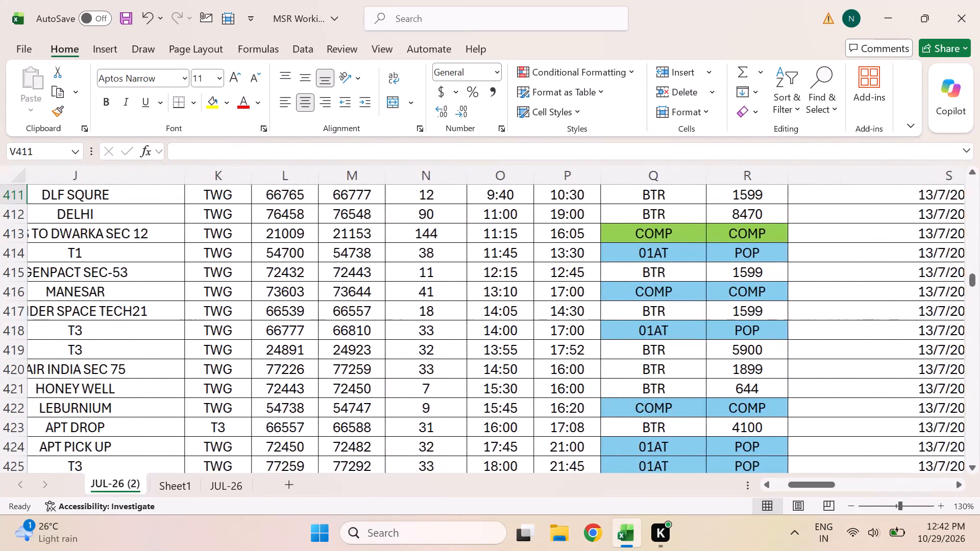
pyautogui.hscroll(-2, 525, 251)
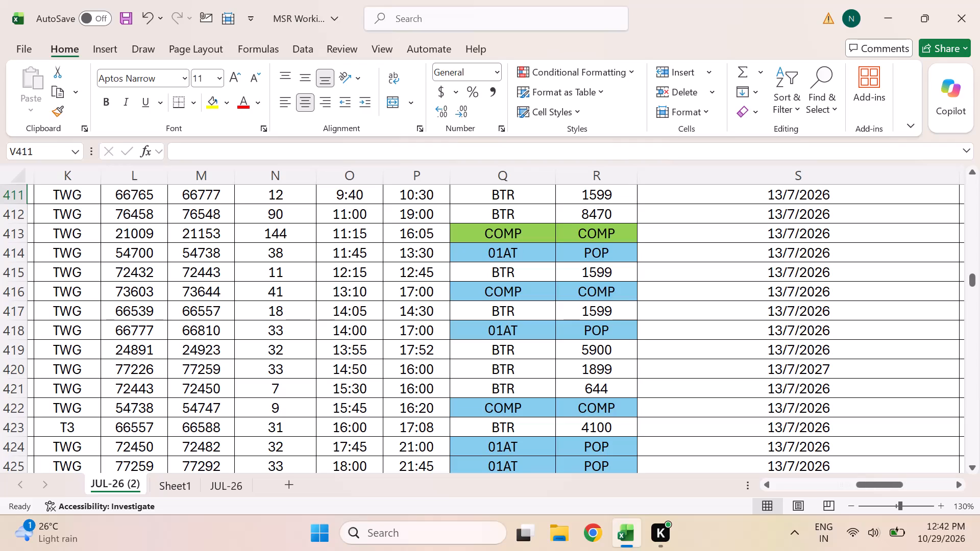
pyautogui.hscroll(-1, 525, 251)
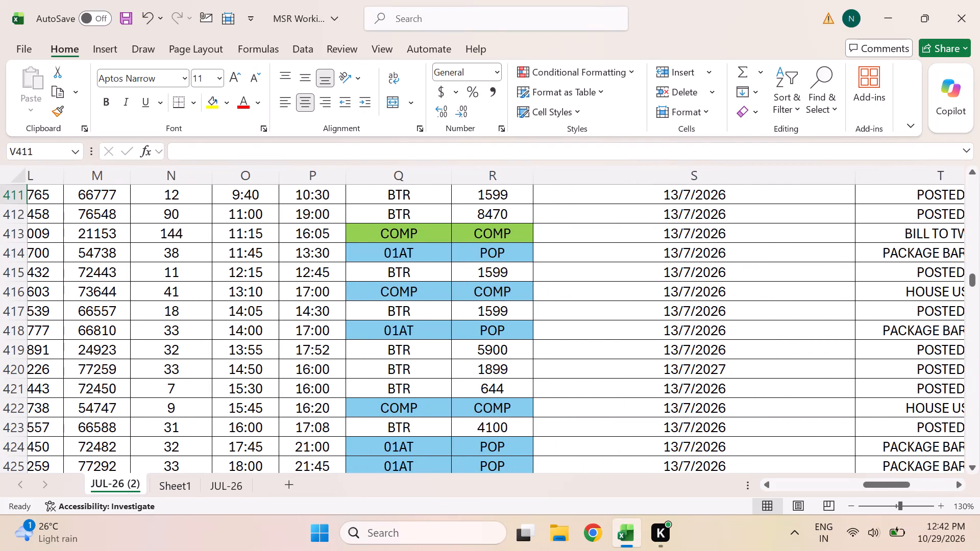
pyautogui.hscroll(-1, 525, 251)
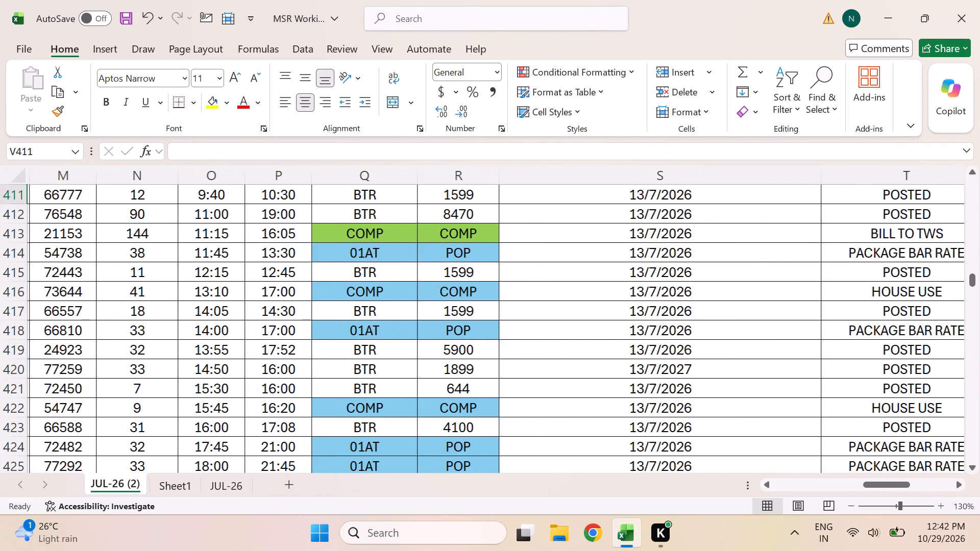
pyautogui.hscroll(-1, 525, 251)
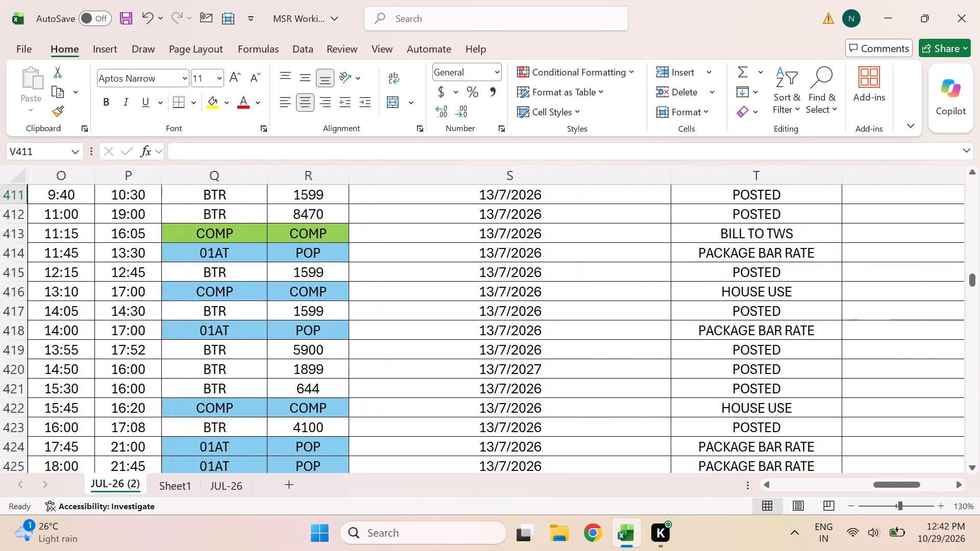
pyautogui.hscroll(-3, 525, 251)
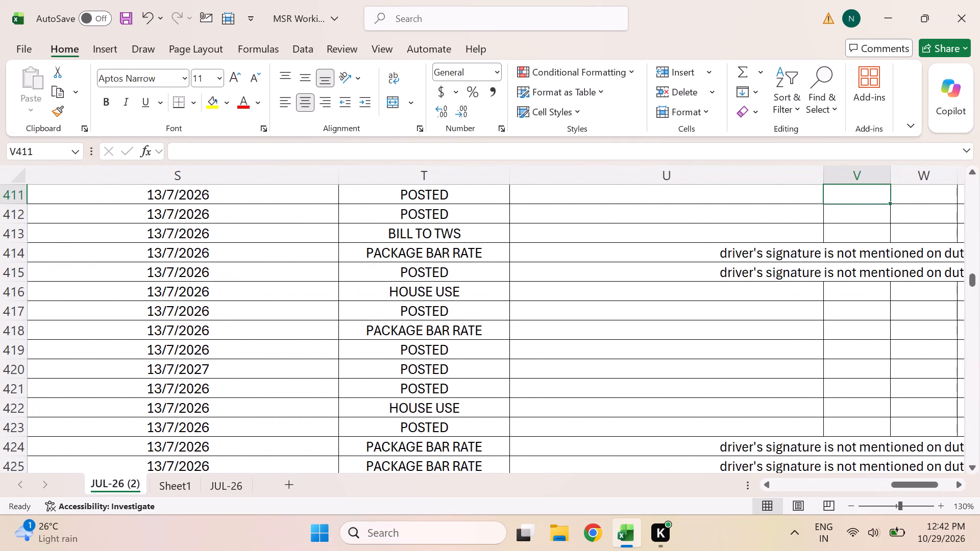
# Check the record for duty slip W275677 in row 410 across its columns, from the slip number to the remarks, and select cell V410.
pyautogui.scroll(1, 479, 251)
pyautogui.hscroll(2, 479, 251)
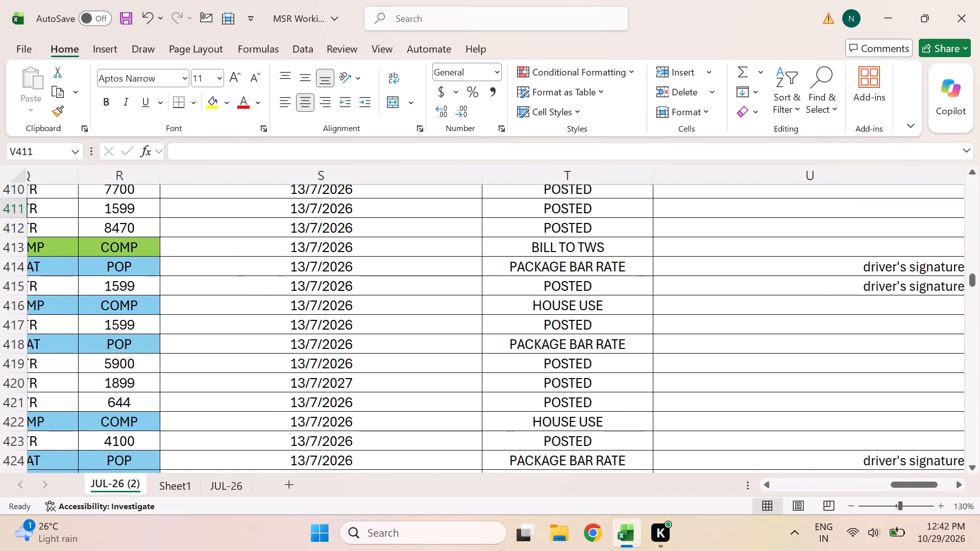
pyautogui.hscroll(9, 479, 251)
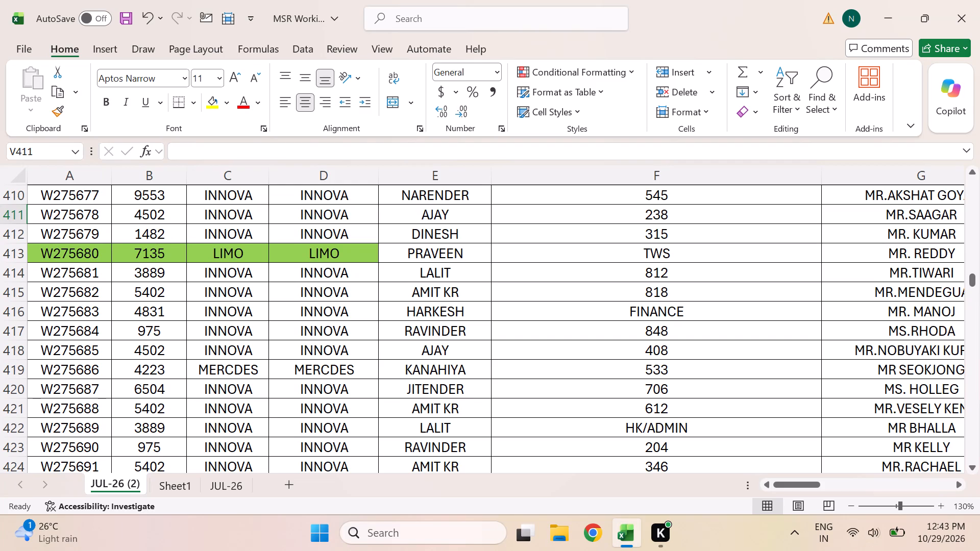
pyautogui.hscroll(-2, 372, 250)
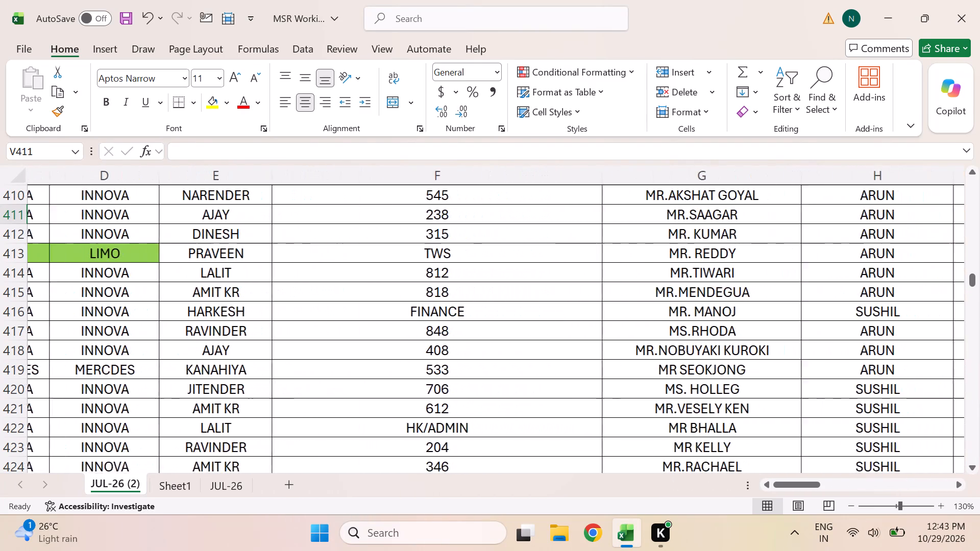
pyautogui.hscroll(-2, 372, 250)
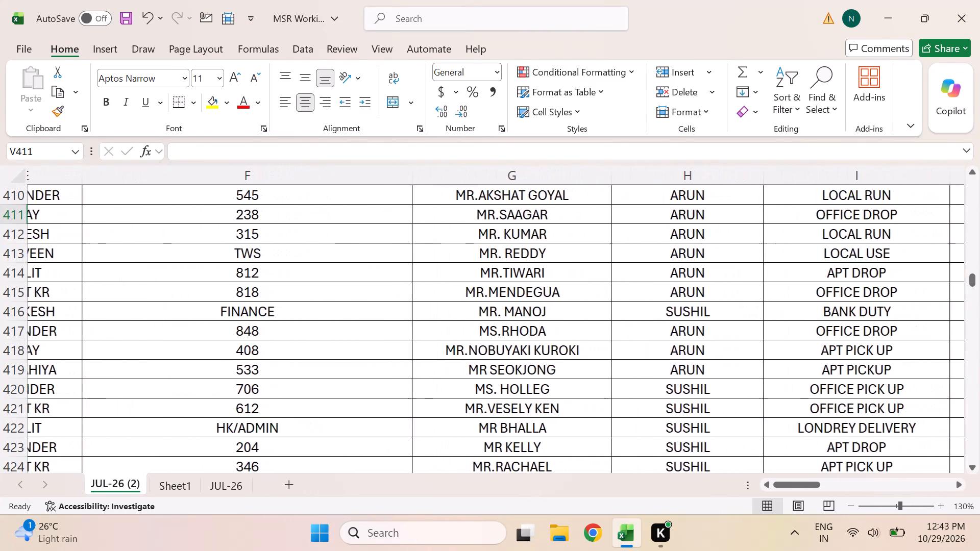
pyautogui.hscroll(-2, 372, 250)
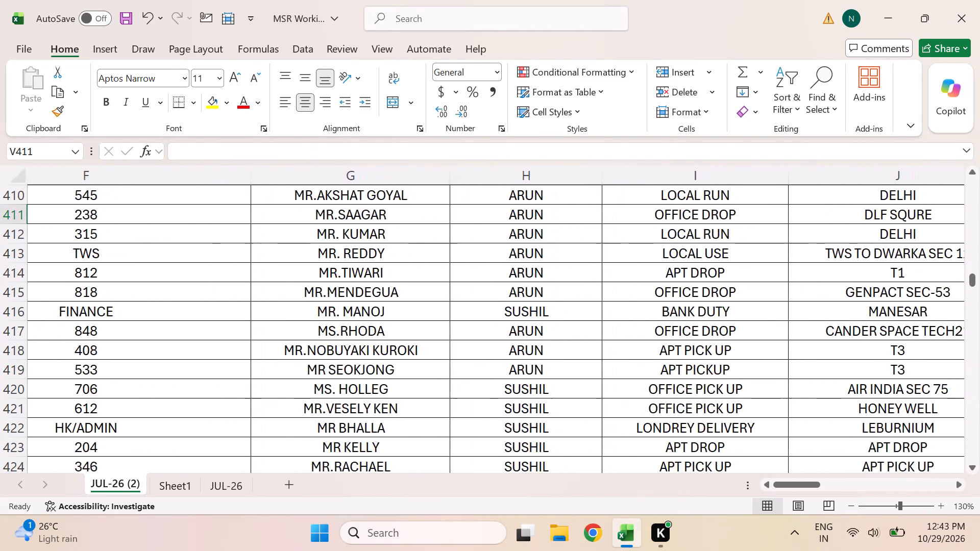
pyautogui.hscroll(-3, 372, 250)
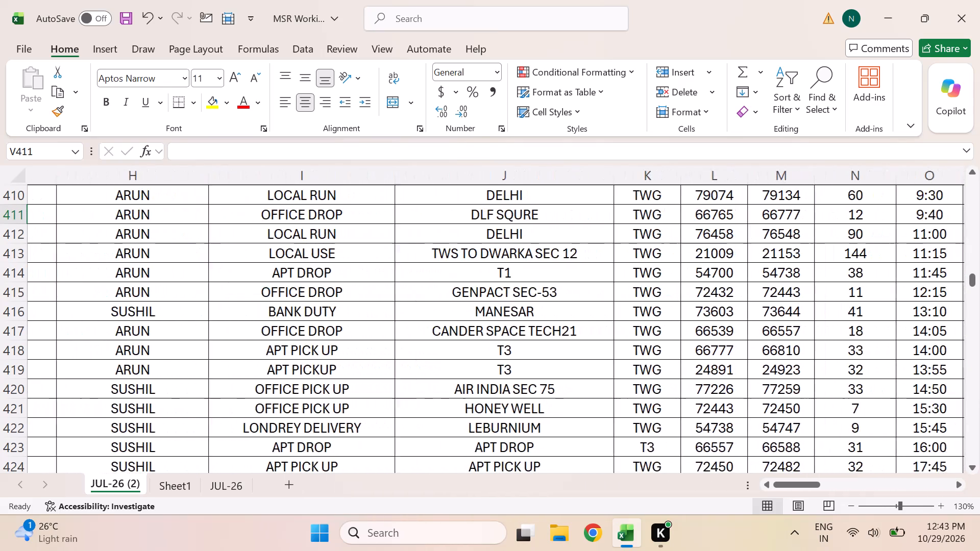
pyautogui.hscroll(-1, 372, 250)
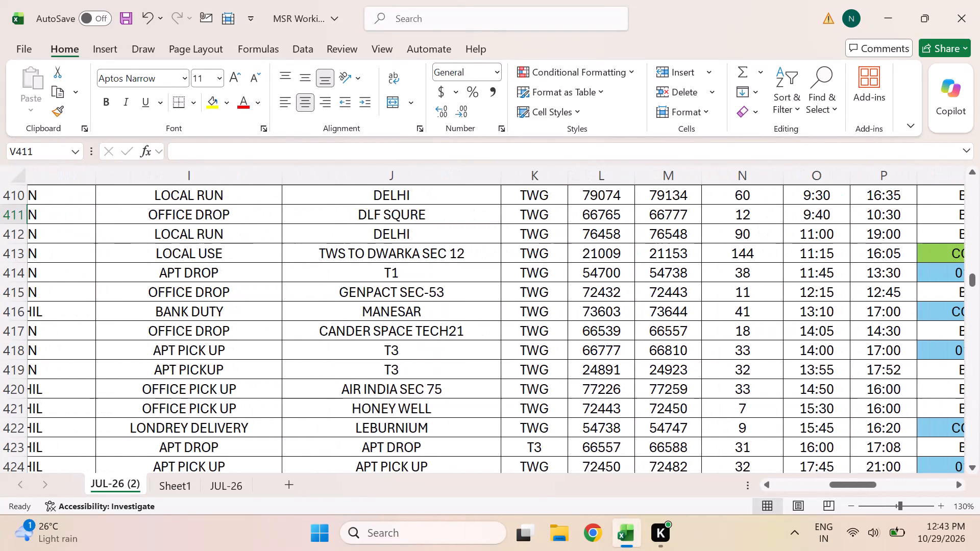
pyautogui.hscroll(-3, 372, 250)
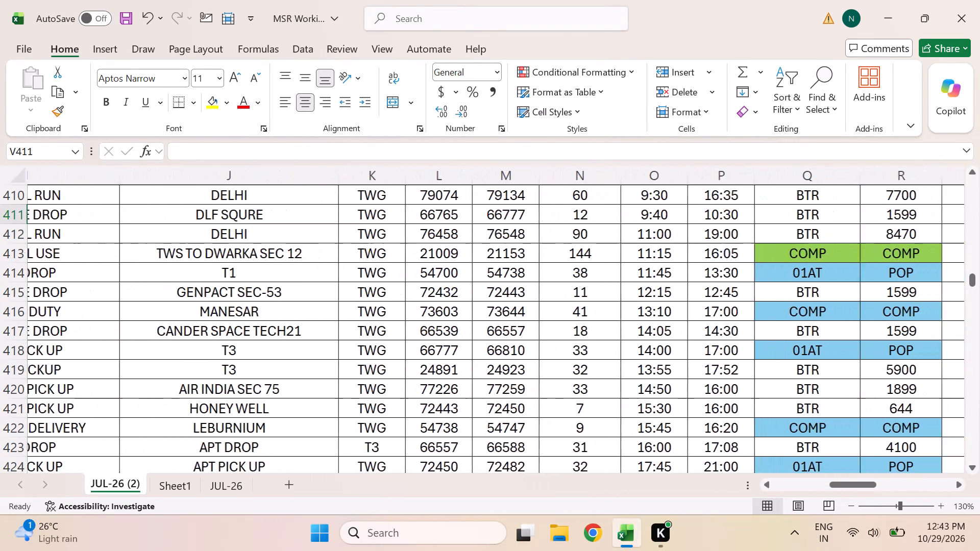
pyautogui.hscroll(-3, 372, 250)
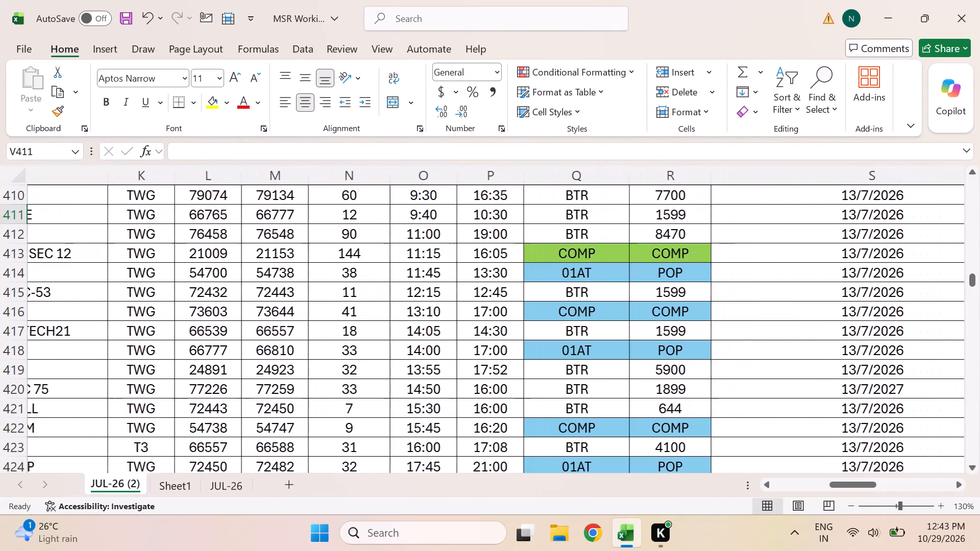
pyautogui.hscroll(-3, 372, 250)
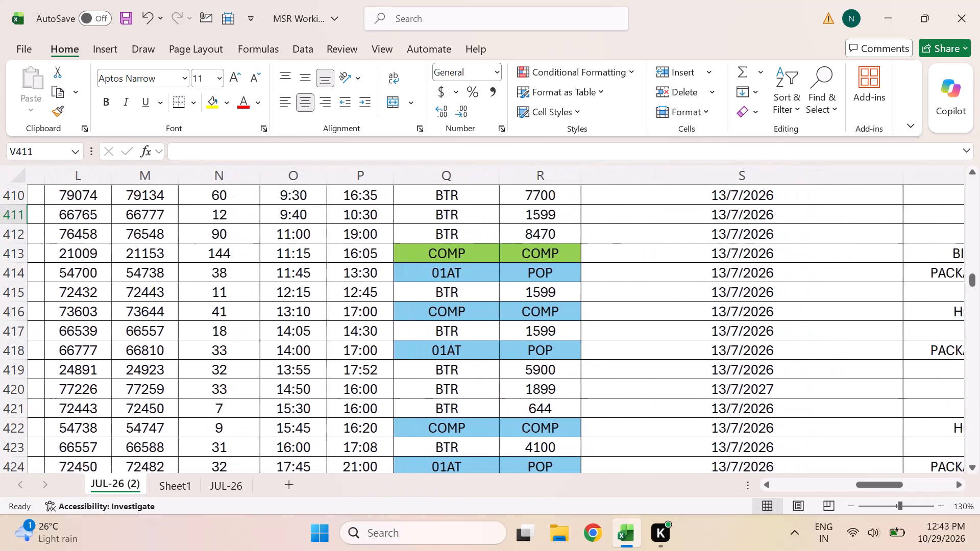
pyautogui.hscroll(-3, 372, 250)
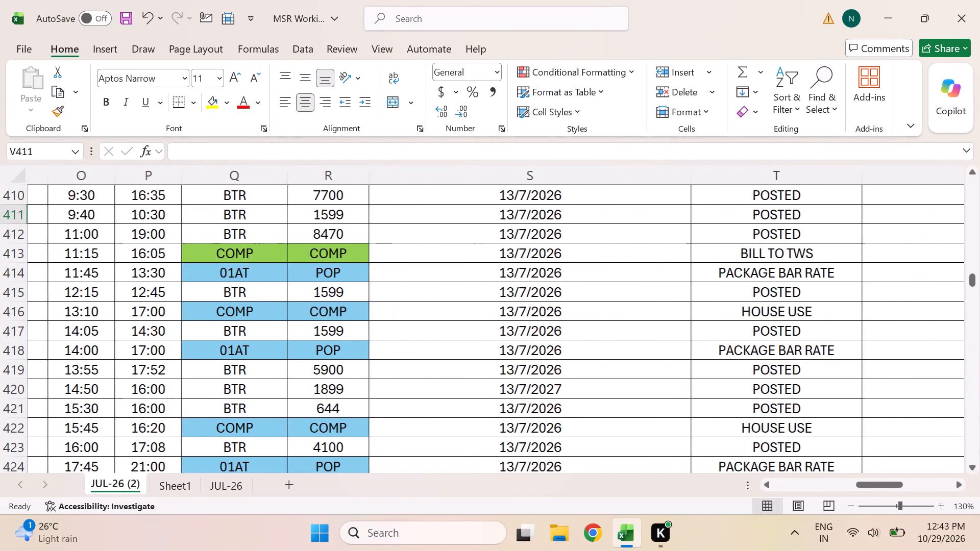
pyautogui.hscroll(-1, 372, 250)
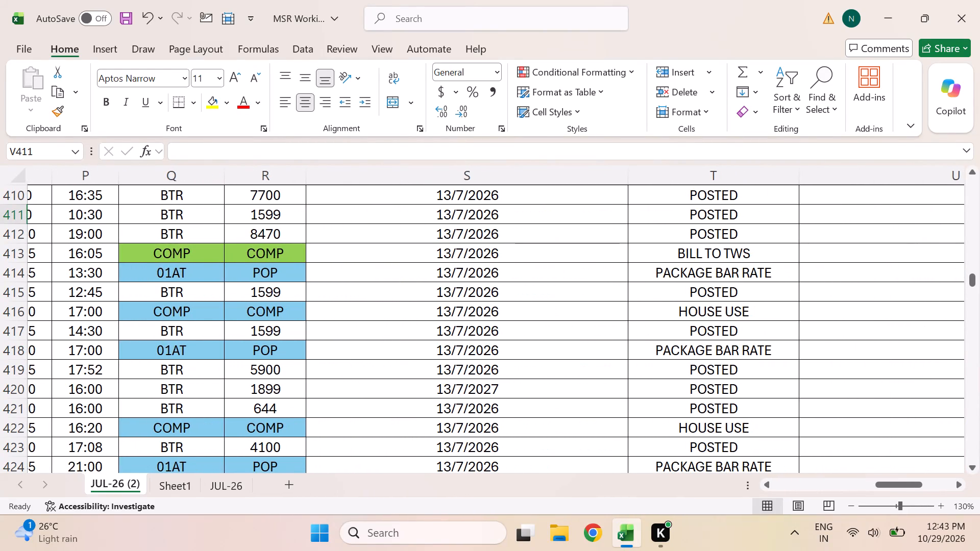
pyautogui.hscroll(-3, 372, 250)
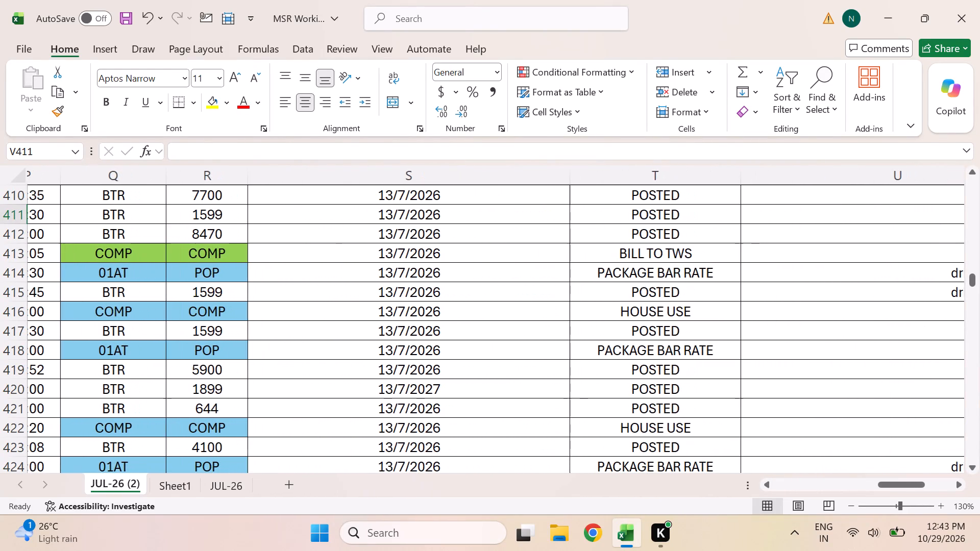
pyautogui.hscroll(-1, 372, 250)
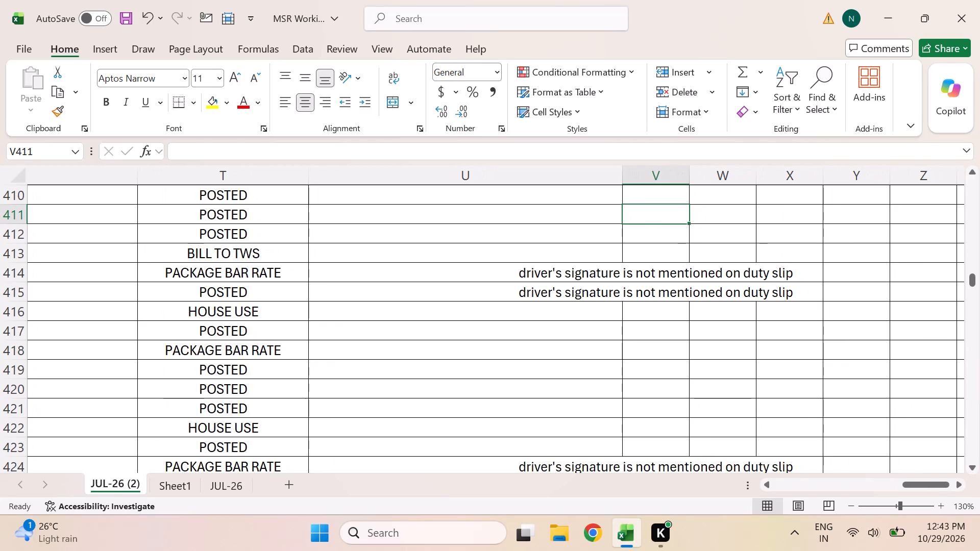
pyautogui.press('Up')
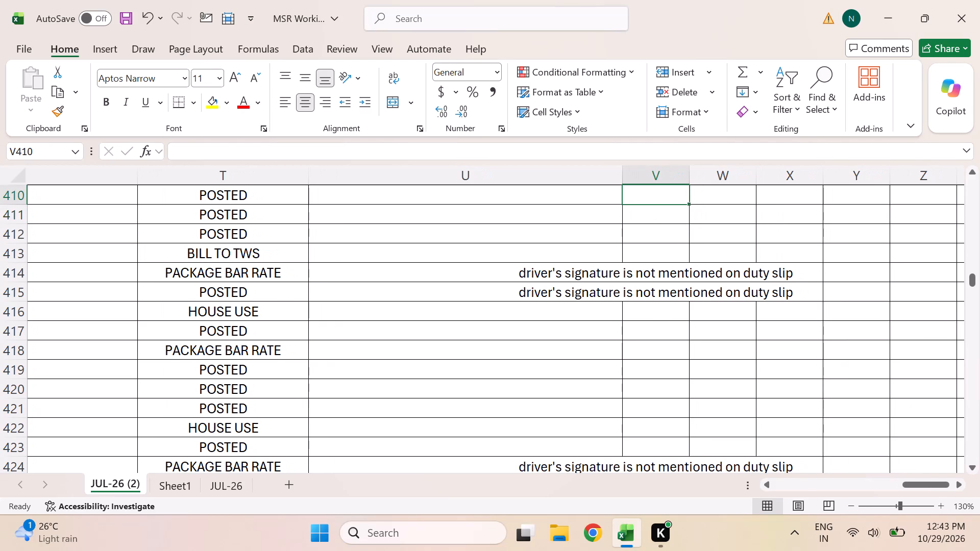
# Select cell V409 and check the record for duty slip W275676 across its columns, from the slip number to the remarks.
pyautogui.press('Up')
pyautogui.hscroll(17, 372, 250)
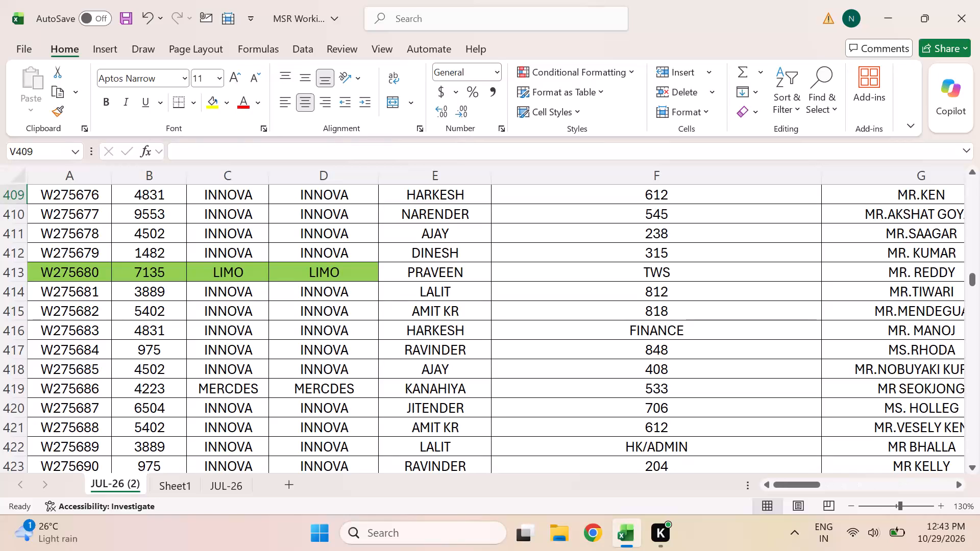
pyautogui.hscroll(-2, 372, 250)
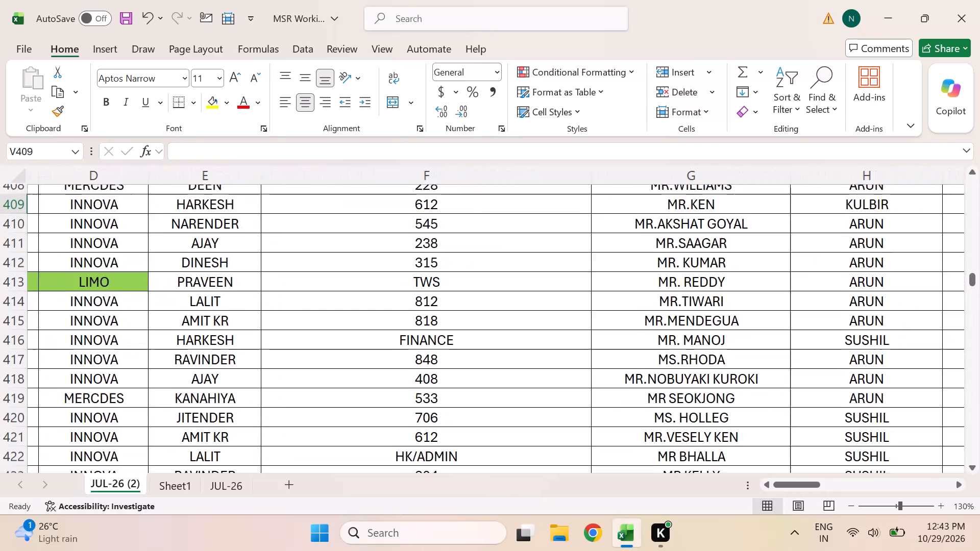
pyautogui.hscroll(-1, 372, 250)
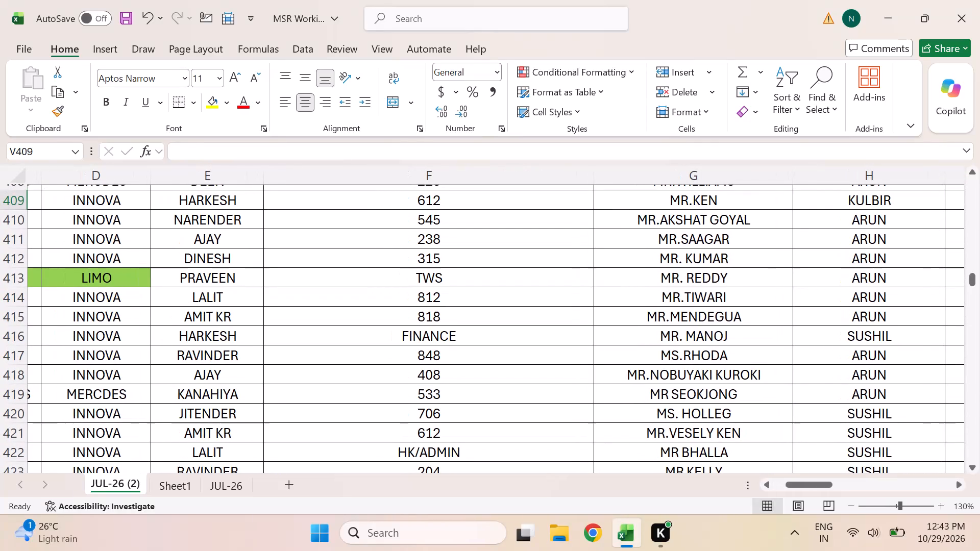
pyautogui.hscroll(-3, 372, 250)
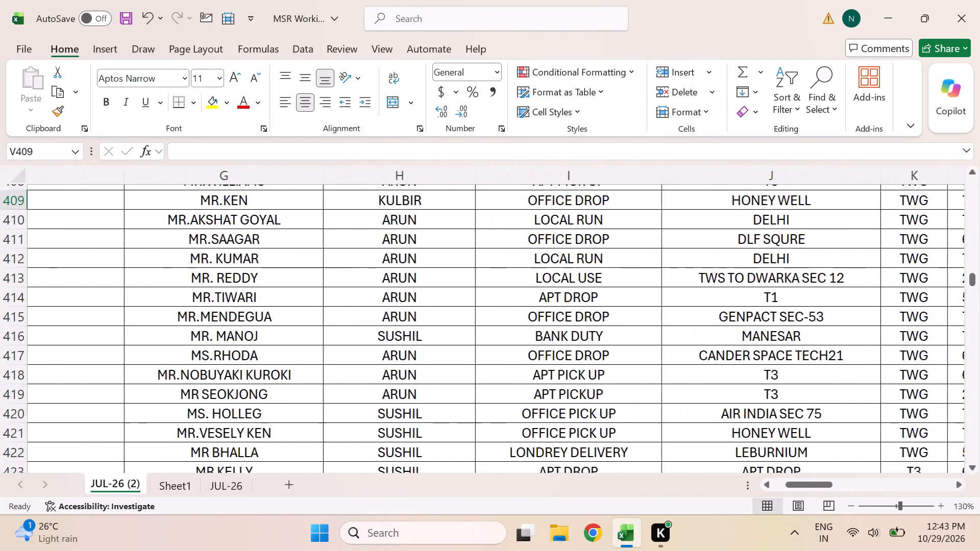
pyautogui.hscroll(-1, 372, 250)
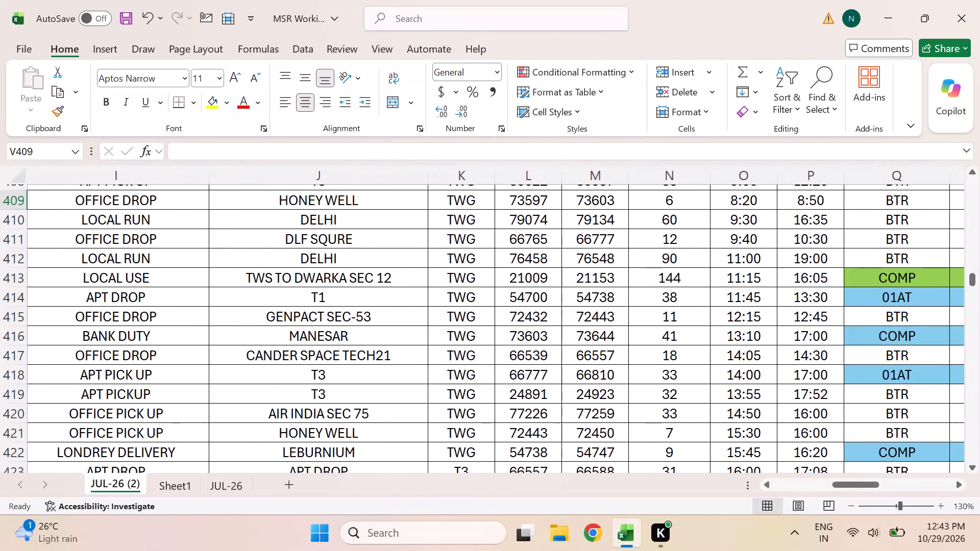
pyautogui.hscroll(-1, 372, 250)
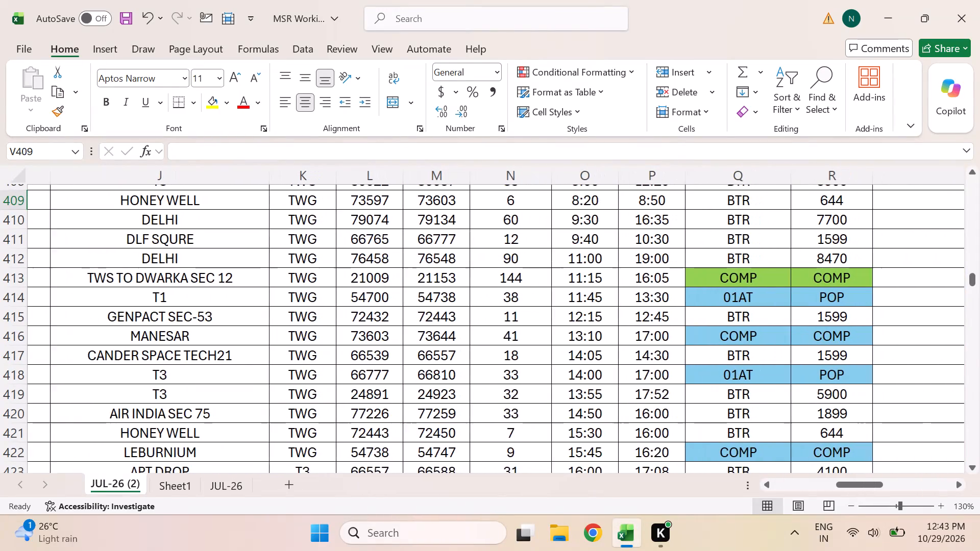
pyautogui.hscroll(-2, 372, 250)
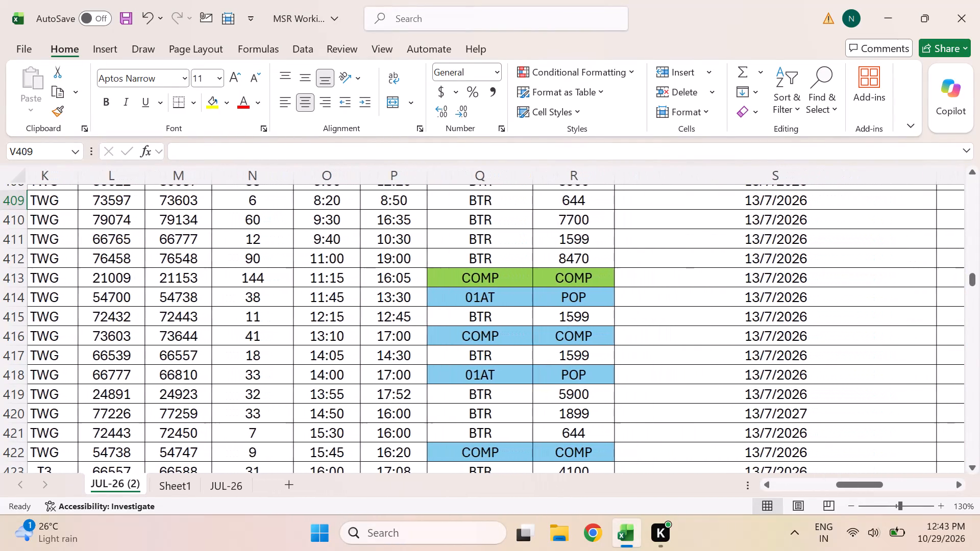
pyautogui.hscroll(-1, 372, 250)
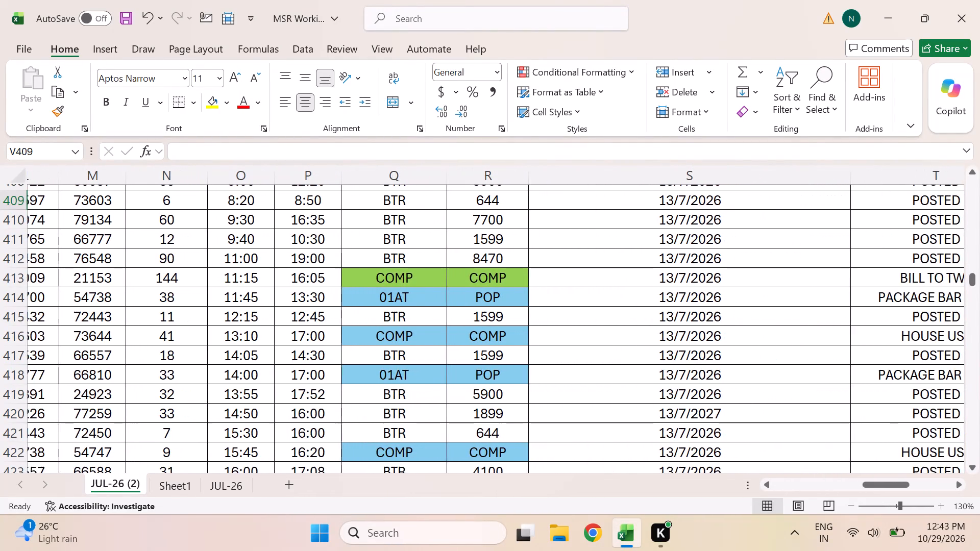
pyautogui.hscroll(-2, 372, 250)
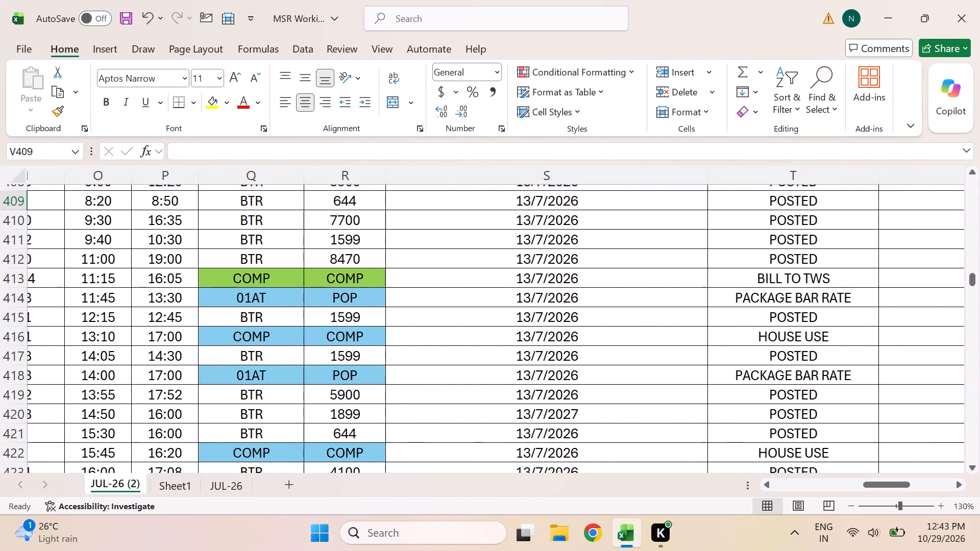
pyautogui.hscroll(-1, 372, 250)
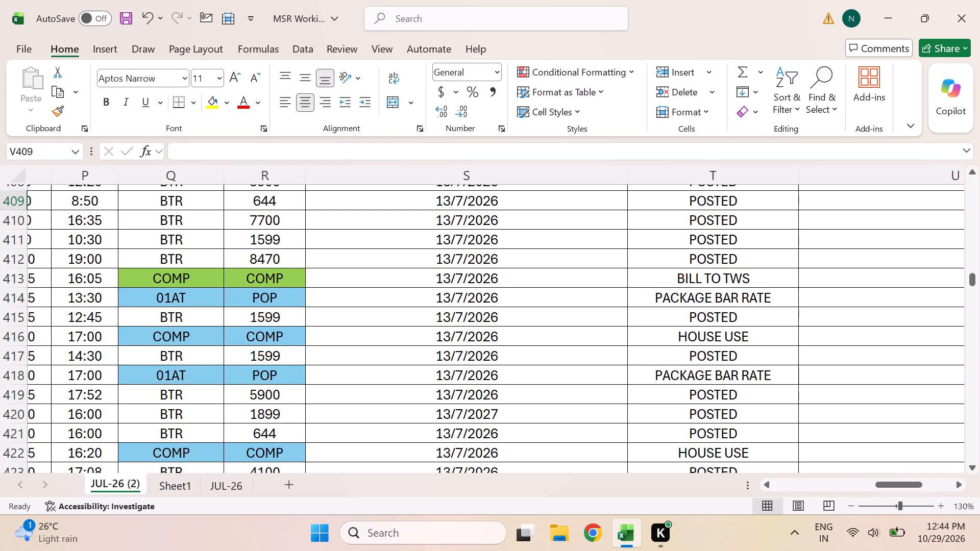
pyautogui.hscroll(-2, 372, 250)
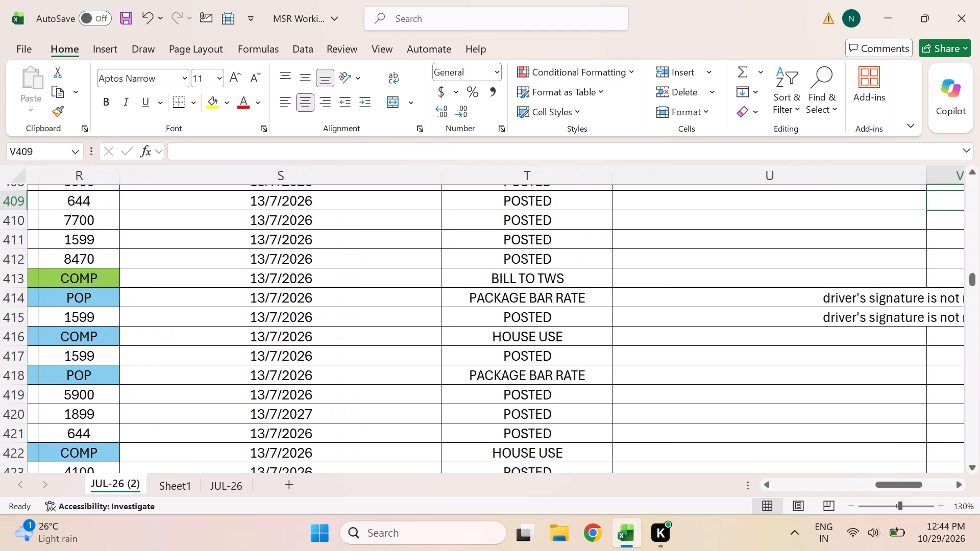
pyautogui.write('gu')
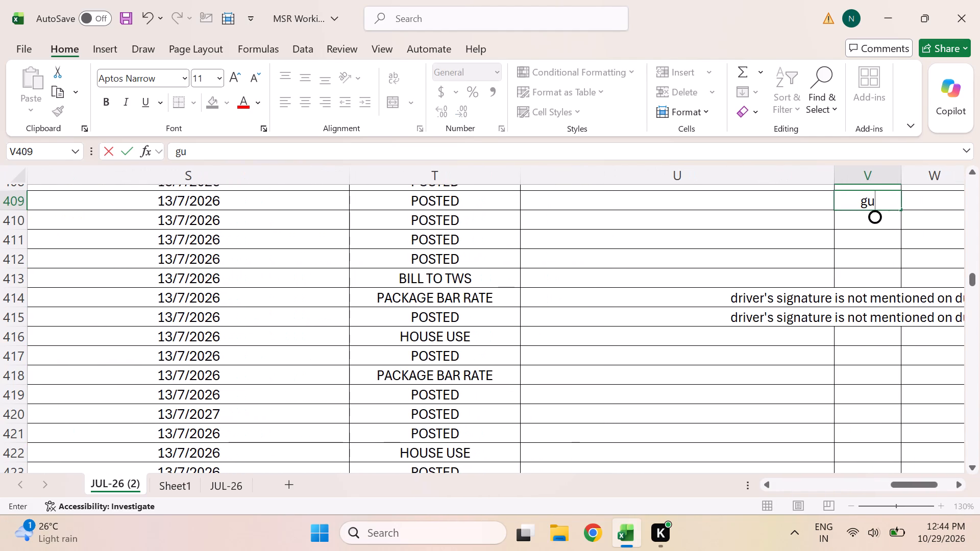
pyautogui.write('est')
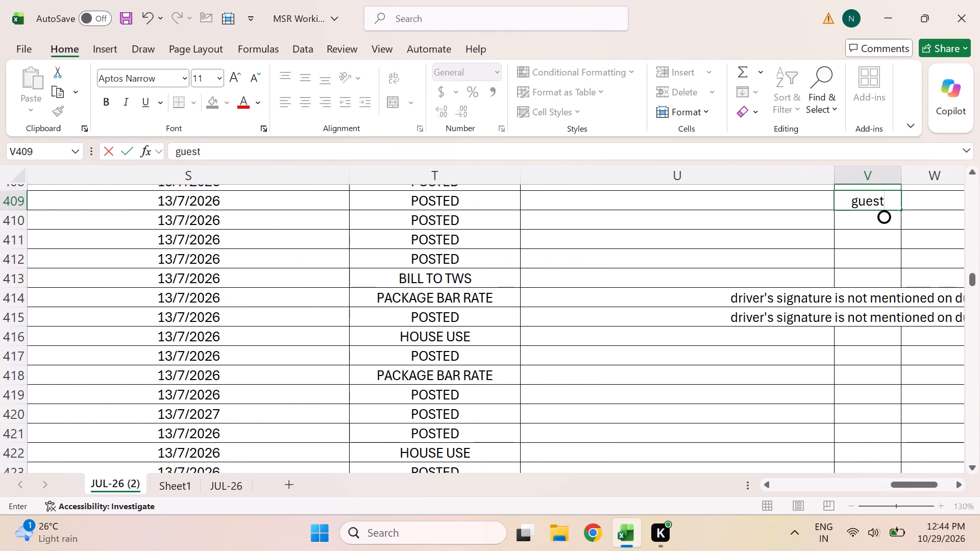
pyautogui.press("'")
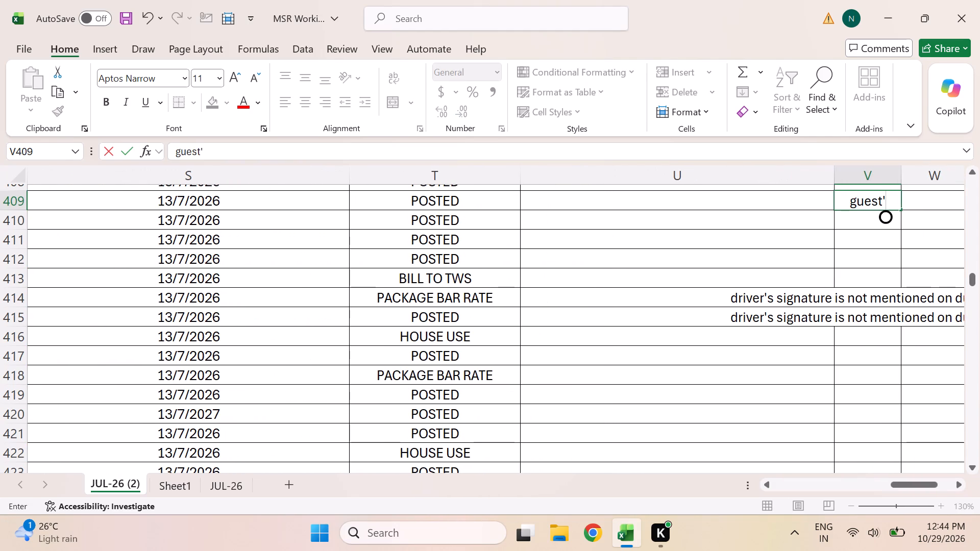
pyautogui.press('w')
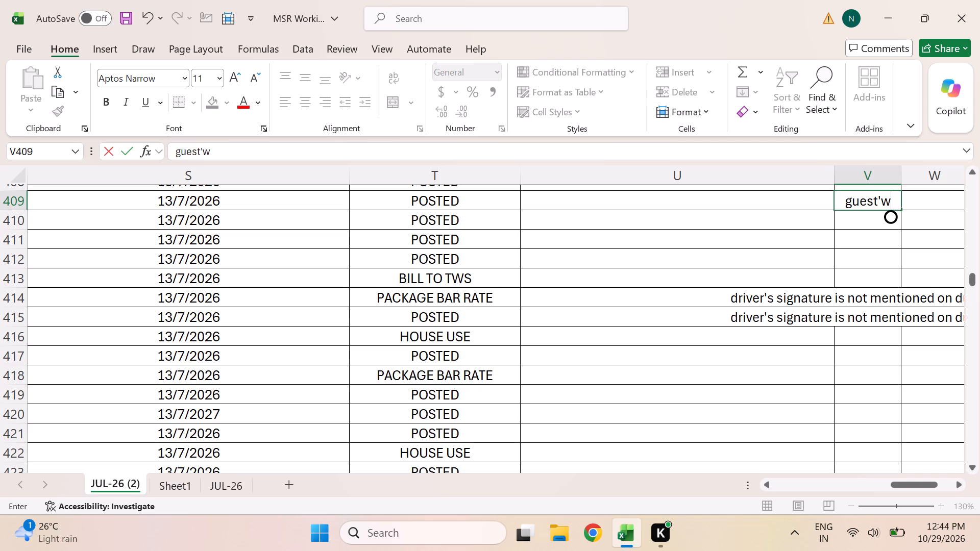
pyautogui.press('BackSpace')
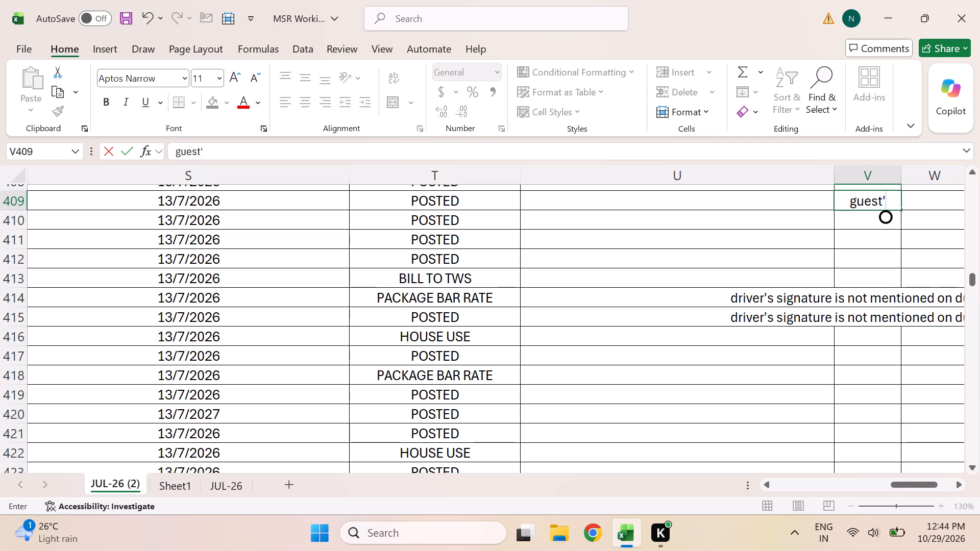
pyautogui.press('s')
pyautogui.press('space')
pyautogui.write('signature')
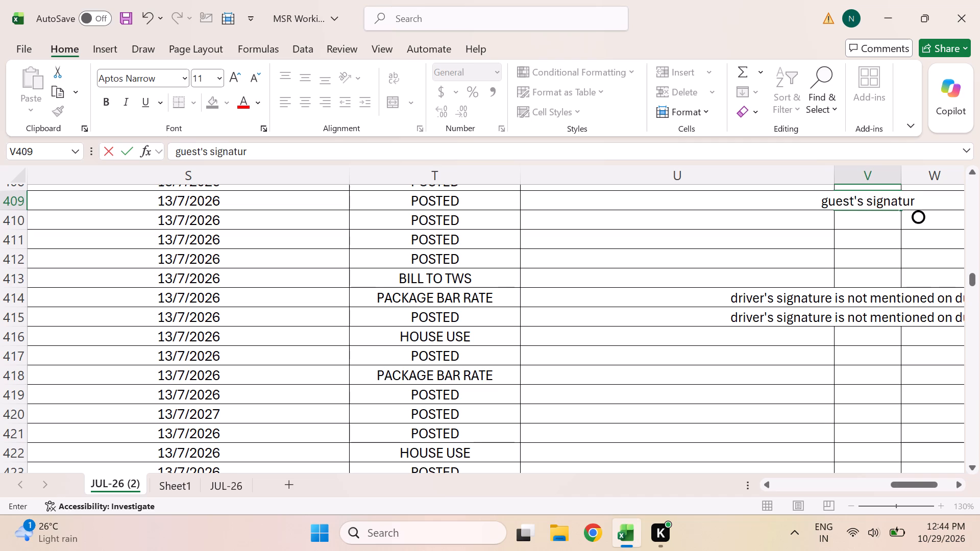
pyautogui.press('space')
pyautogui.write('is not mentioned on duty')
pyautogui.press('space')
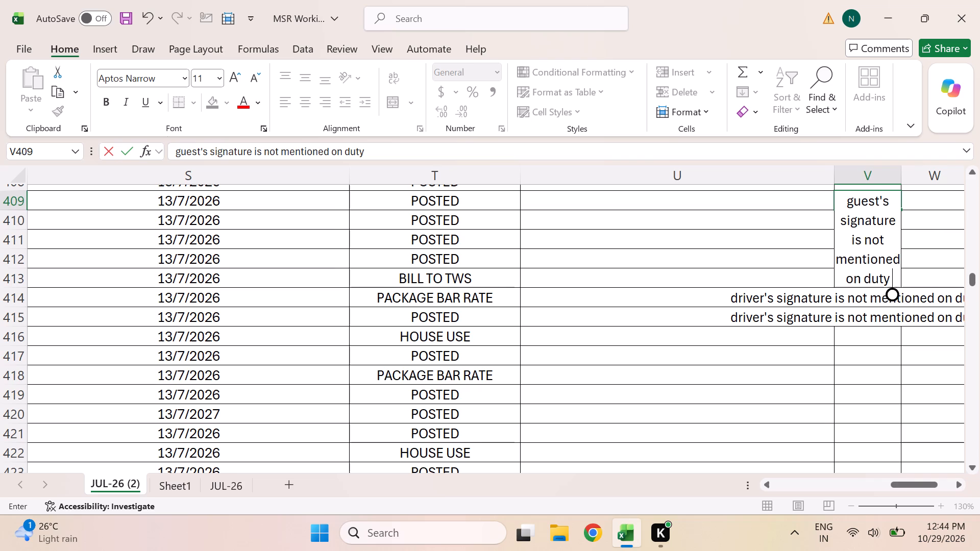
pyautogui.write('slip')
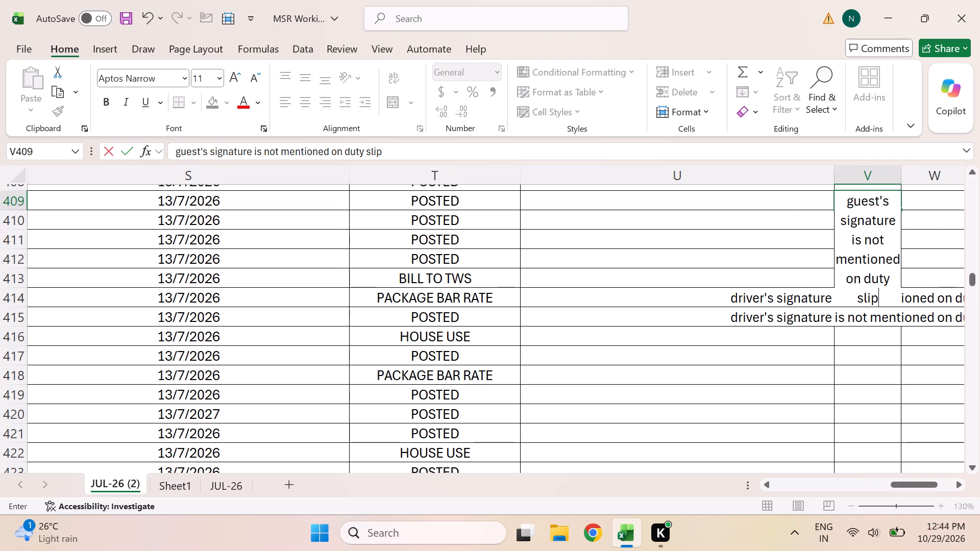
pyautogui.press('Up')
pyautogui.hscroll(17, 372, 250)
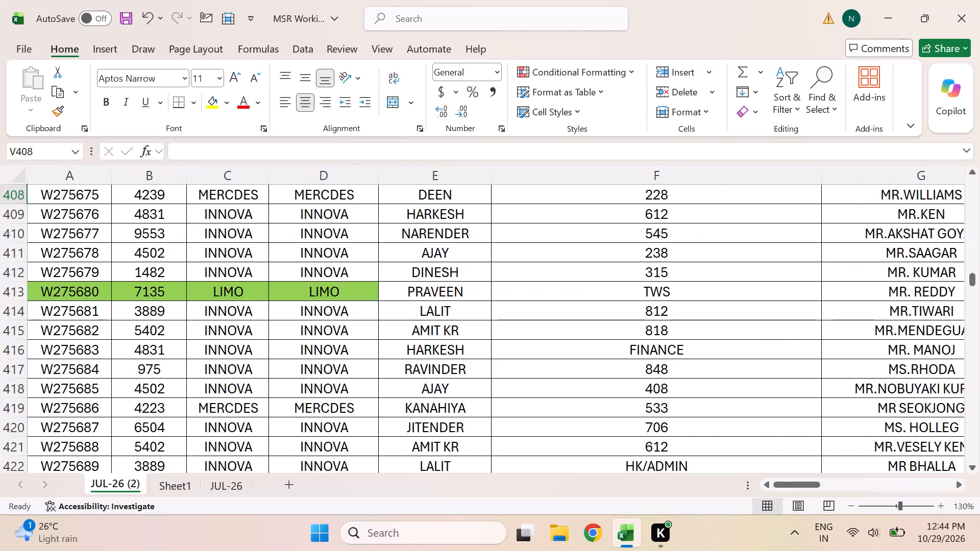
pyautogui.hscroll(-2, 372, 250)
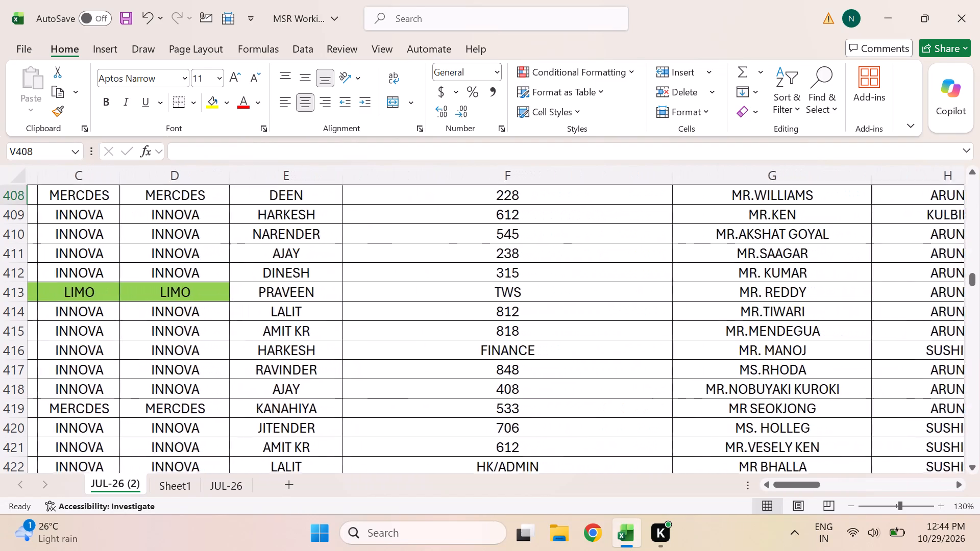
pyautogui.hscroll(-2, 372, 250)
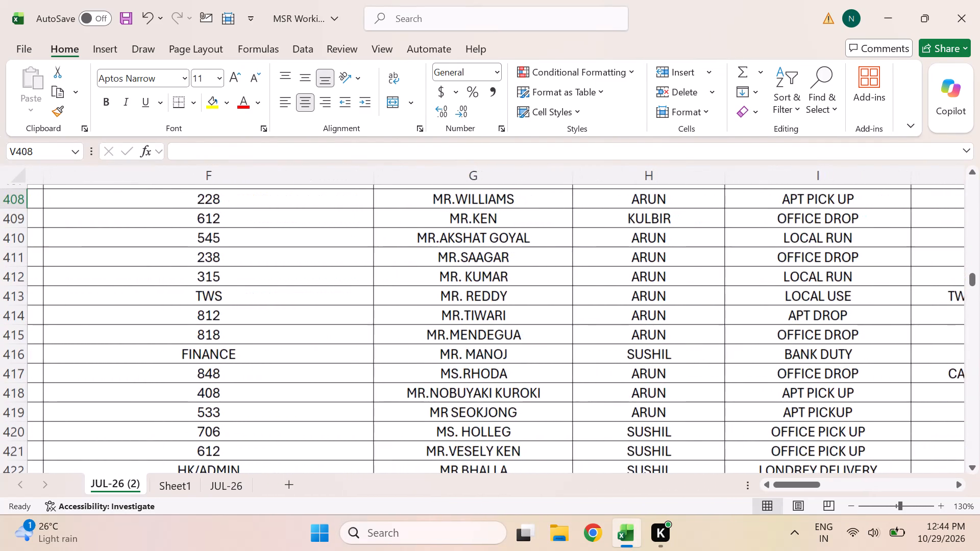
pyautogui.hscroll(-3, 372, 250)
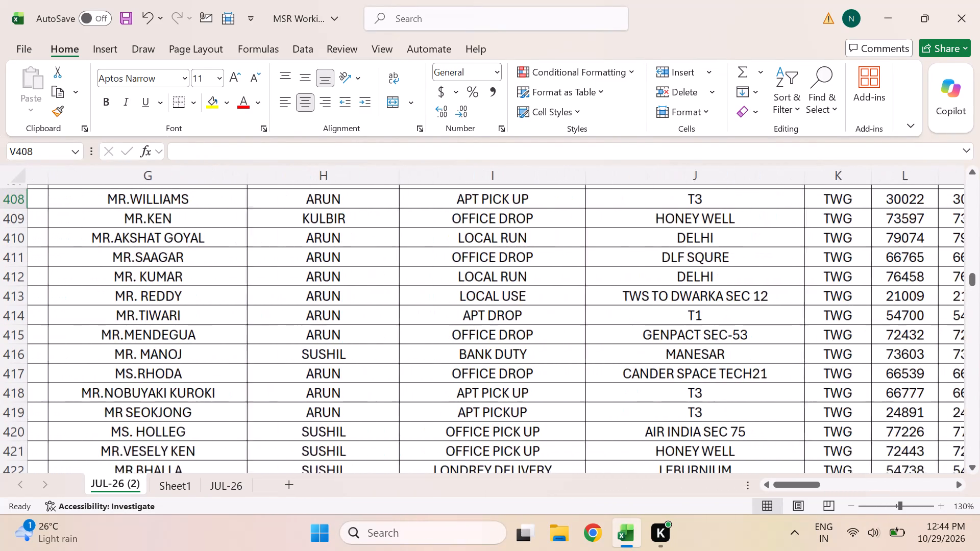
pyautogui.hscroll(-1, 372, 250)
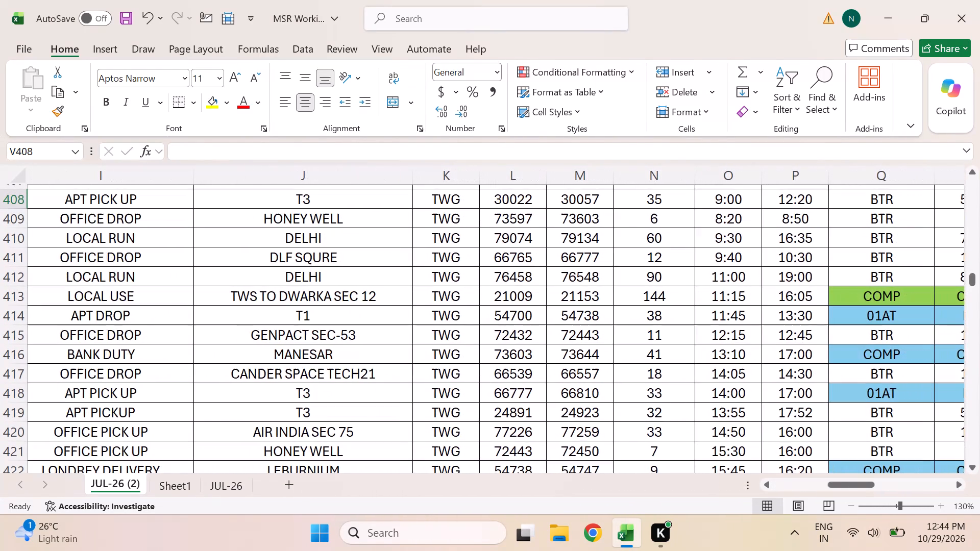
pyautogui.hscroll(-2, 372, 250)
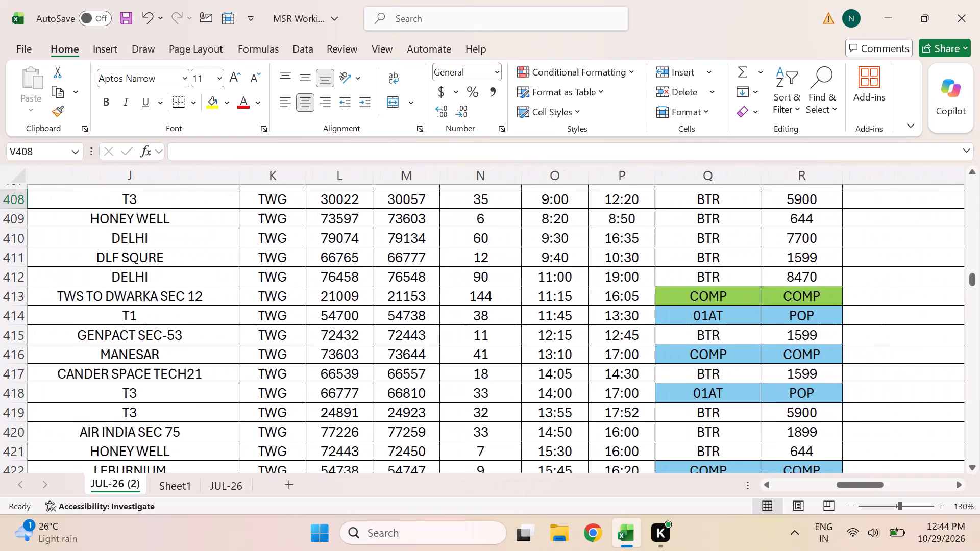
pyautogui.hscroll(-2, 372, 250)
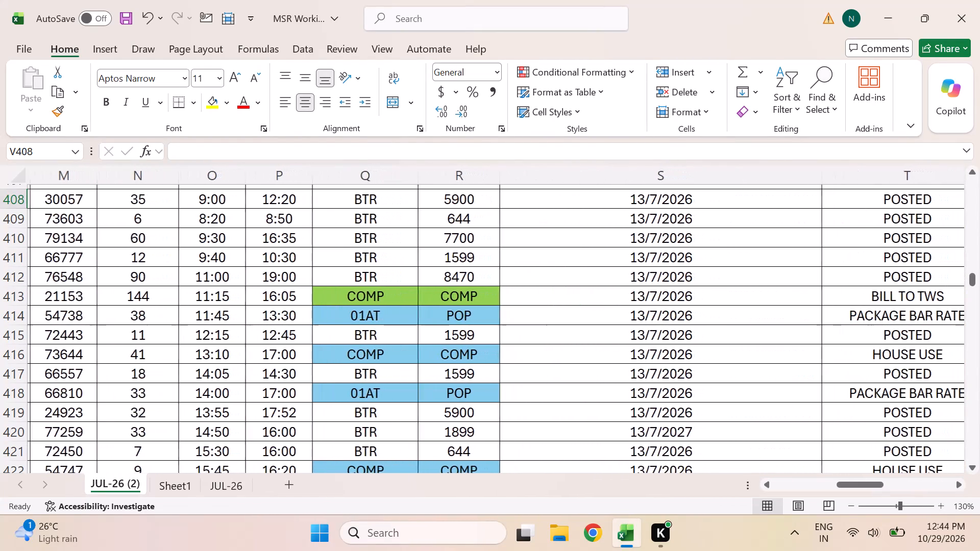
pyautogui.hscroll(-2, 372, 250)
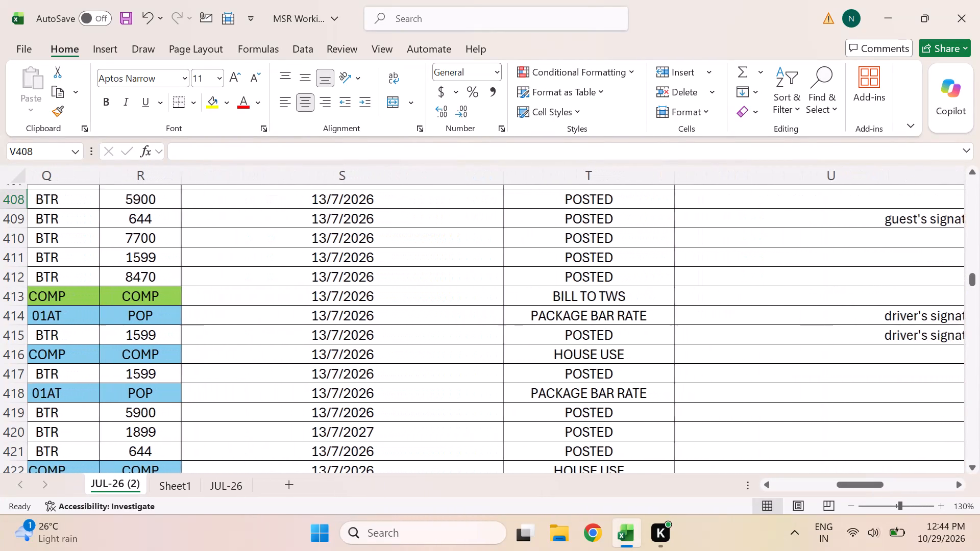
pyautogui.hscroll(-2, 372, 250)
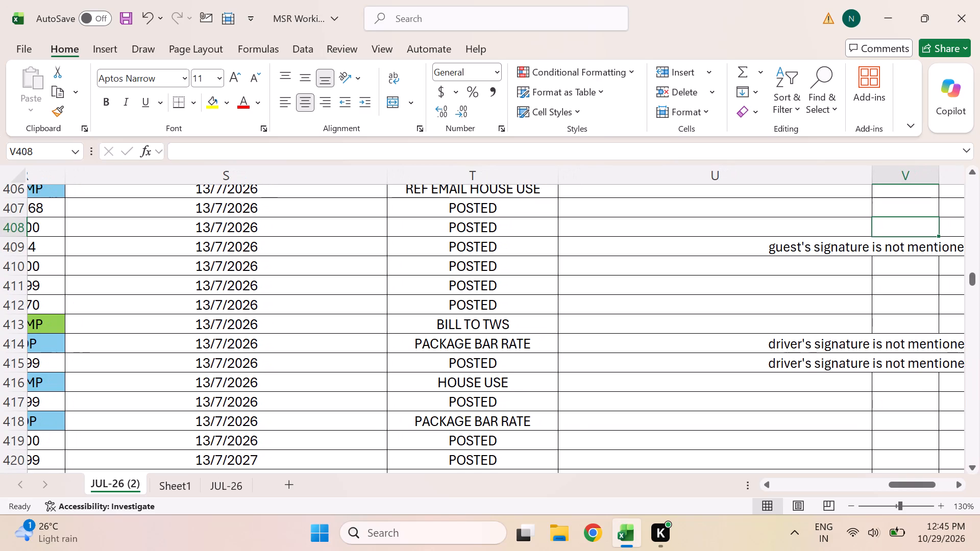
# Check the record for duty slip W275674 in row 407 across its columns, from the slip number to the remarks.
pyautogui.hscroll(16, 372, 250)
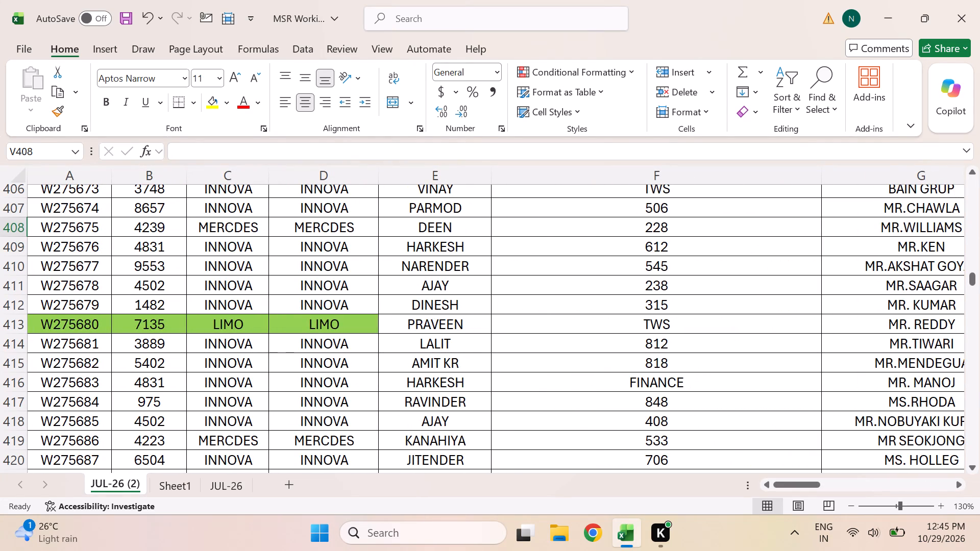
pyautogui.hscroll(-1, 331, 224)
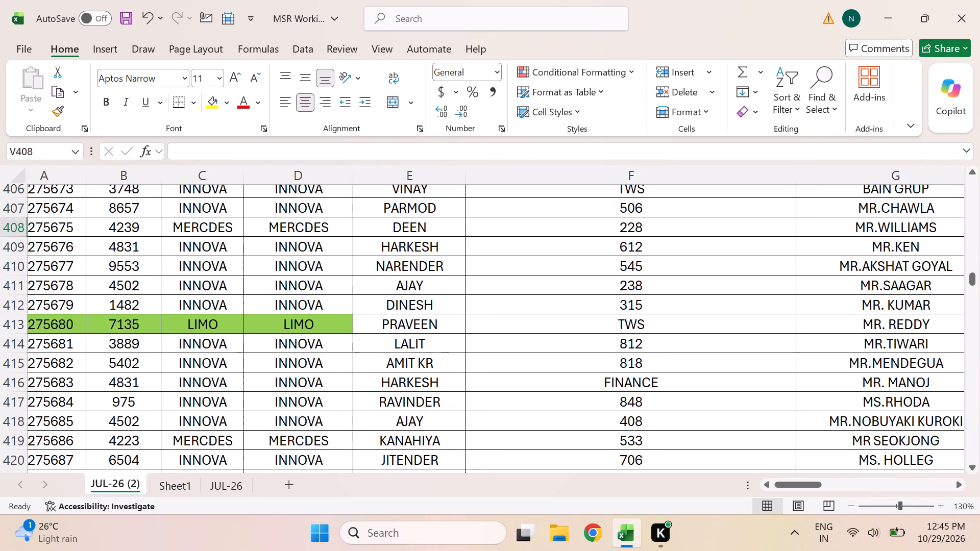
pyautogui.hscroll(-2, 331, 224)
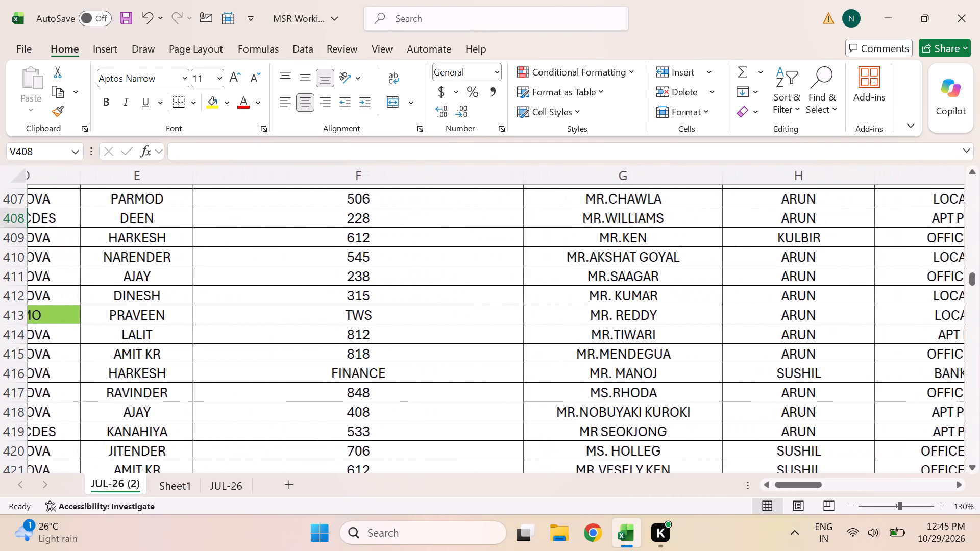
pyautogui.hscroll(-1, 331, 224)
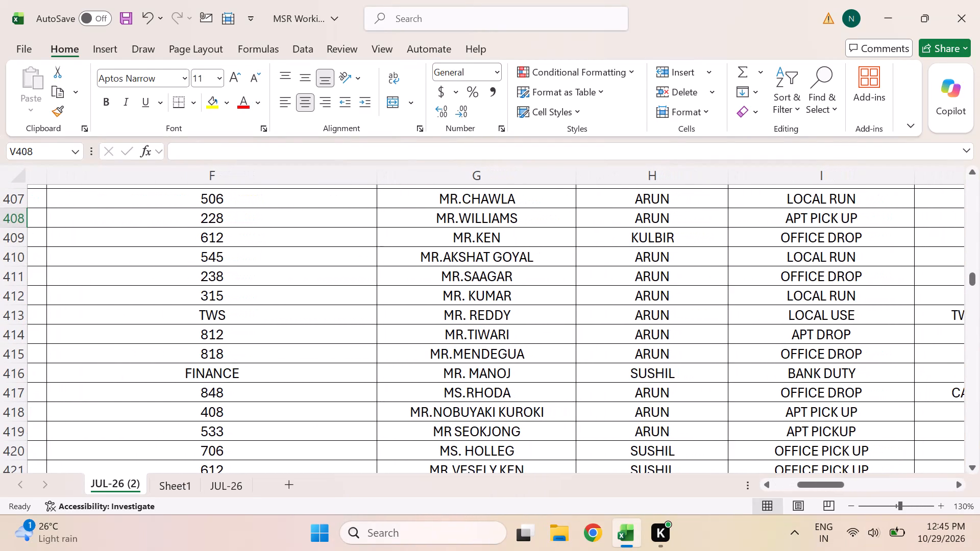
pyautogui.hscroll(-2, 331, 224)
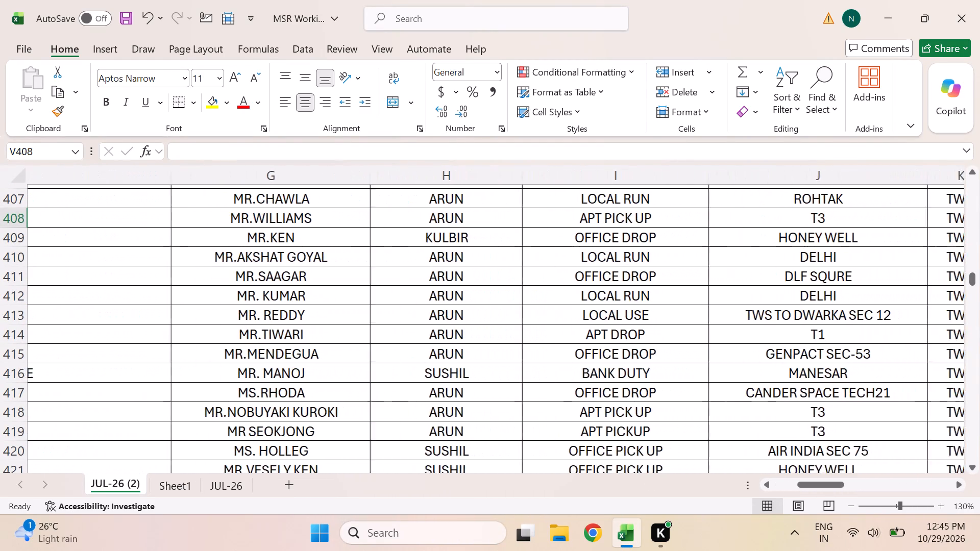
pyautogui.hscroll(-2, 331, 224)
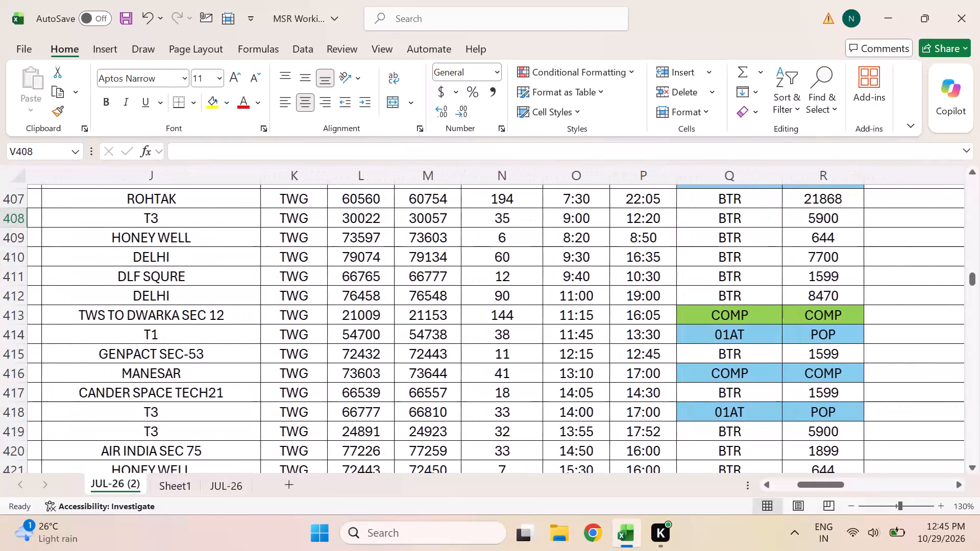
pyautogui.hscroll(-1, 492, 246)
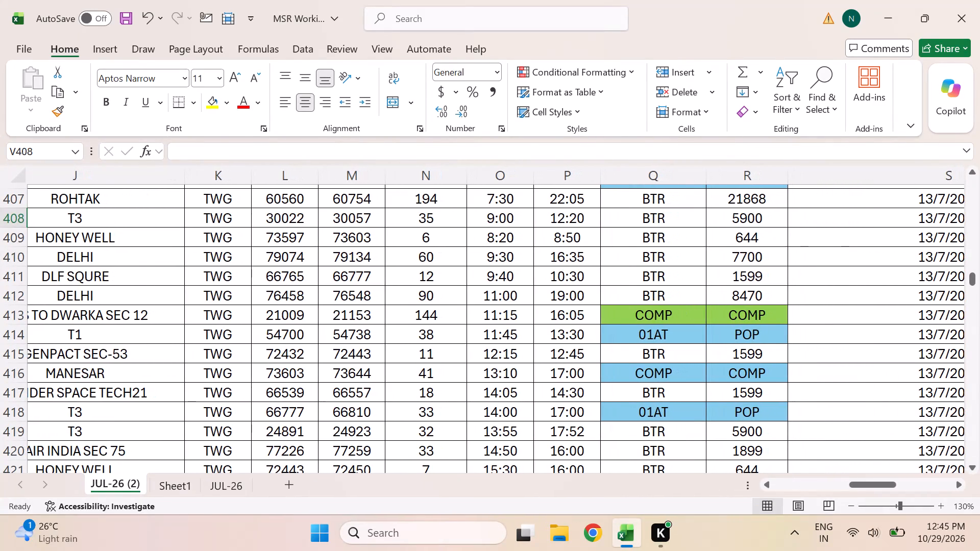
pyautogui.hscroll(-1, 492, 246)
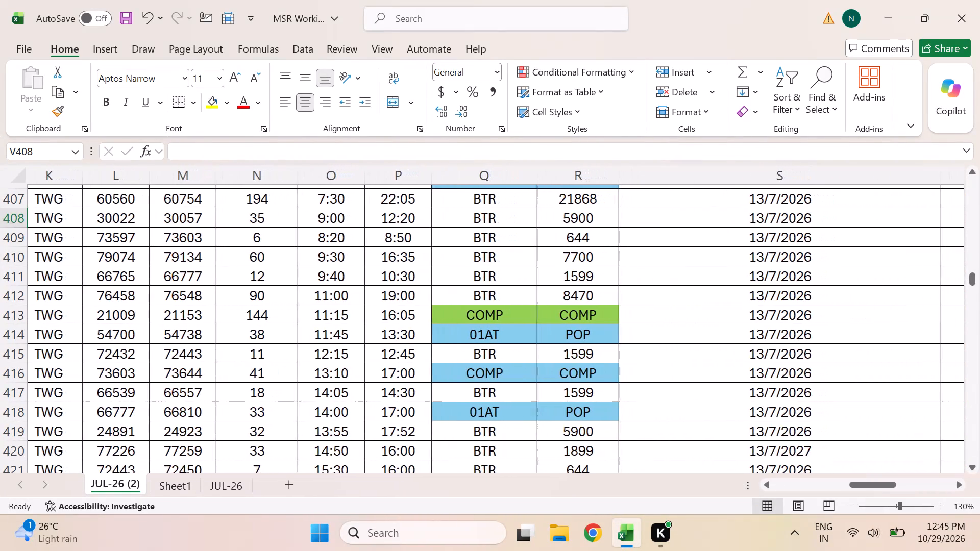
pyautogui.hscroll(-2, 492, 246)
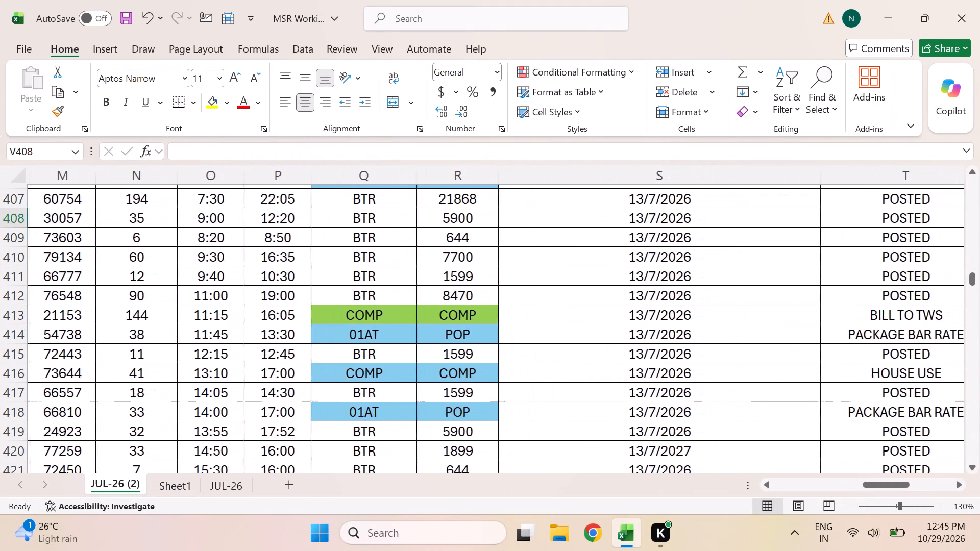
pyautogui.hscroll(-1, 492, 246)
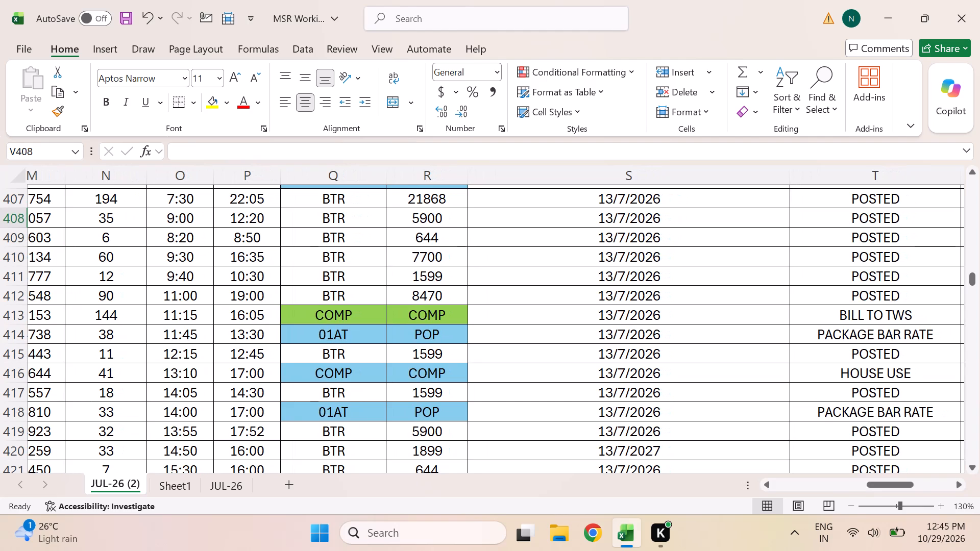
pyautogui.hscroll(-2, 492, 246)
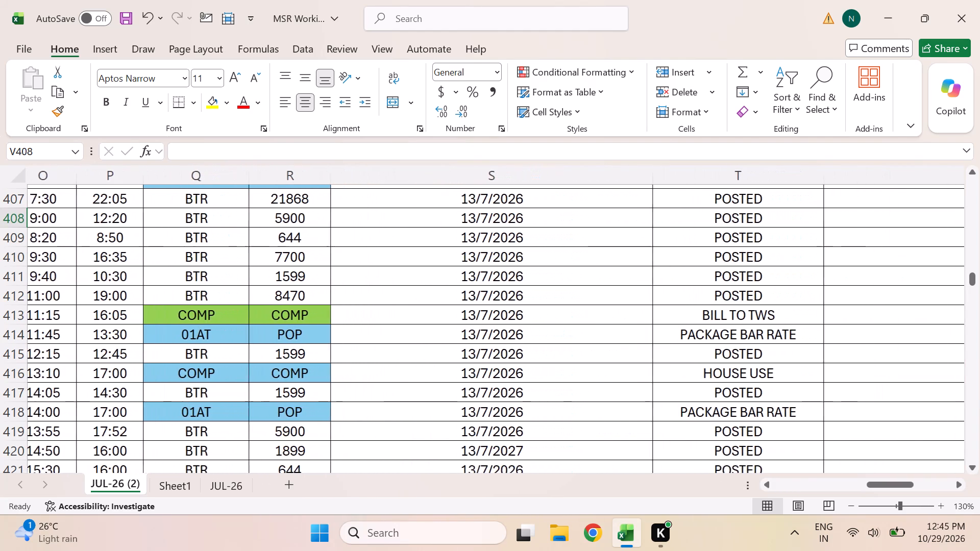
pyautogui.hscroll(-2, 492, 246)
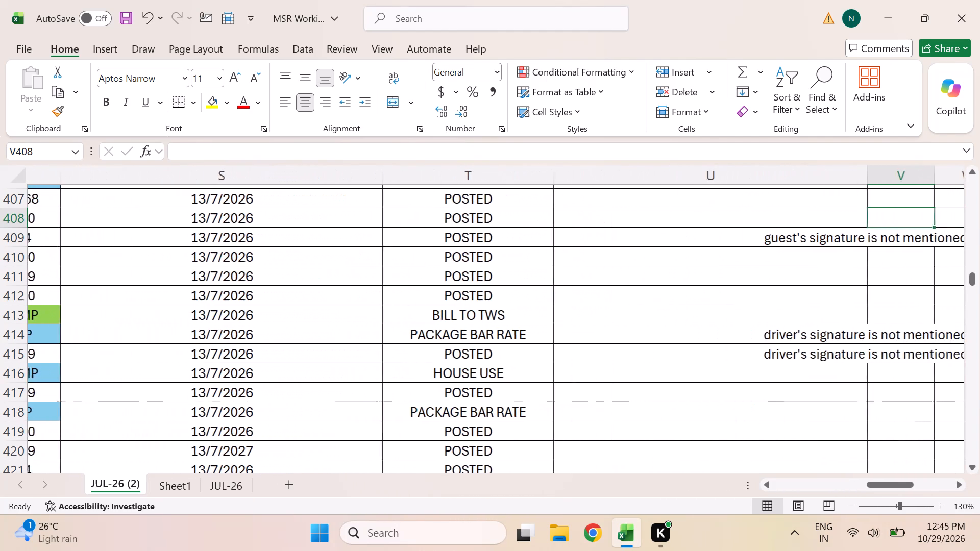
# Enter the remark "driver's signature is not mentioned on duty slip" in cell V407 for duty slip W275674.
pyautogui.press('Up')
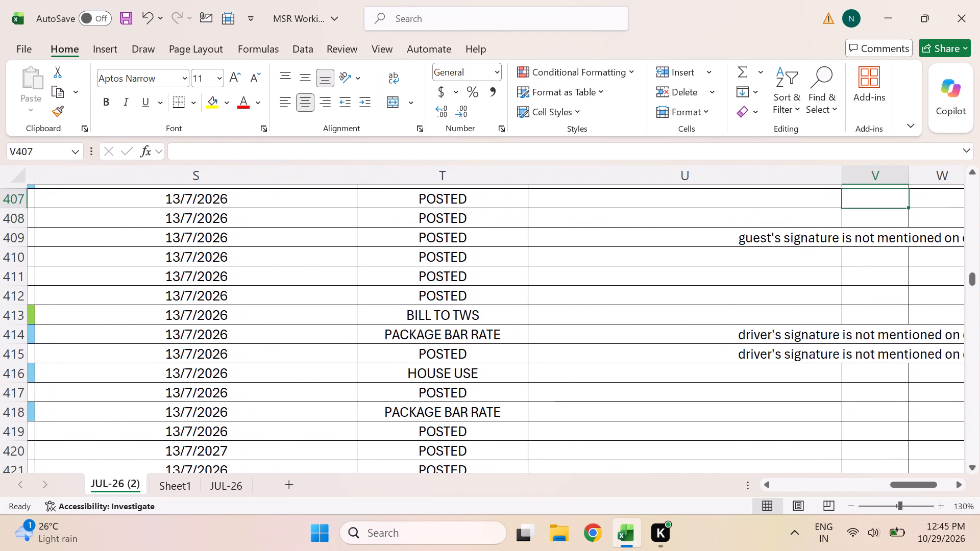
pyautogui.write('dr')
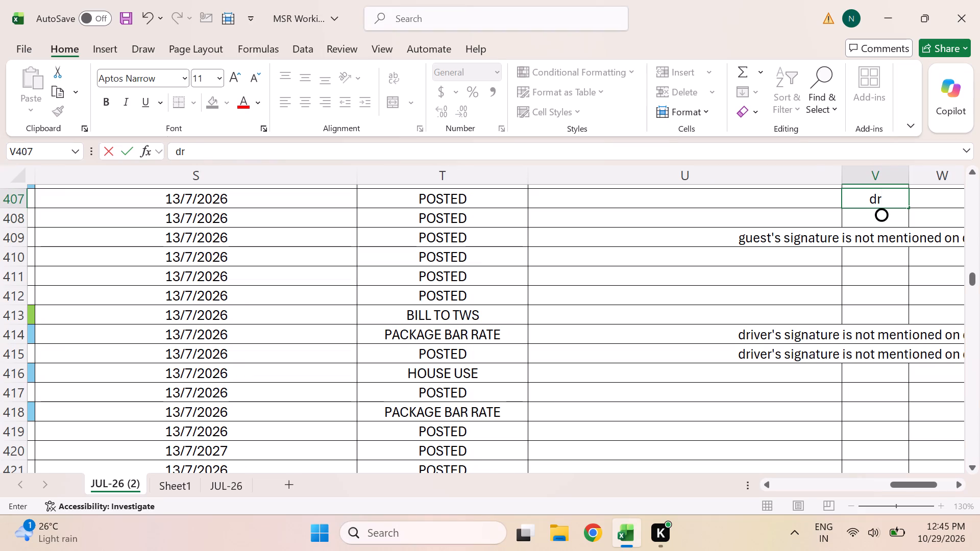
pyautogui.write("iver'")
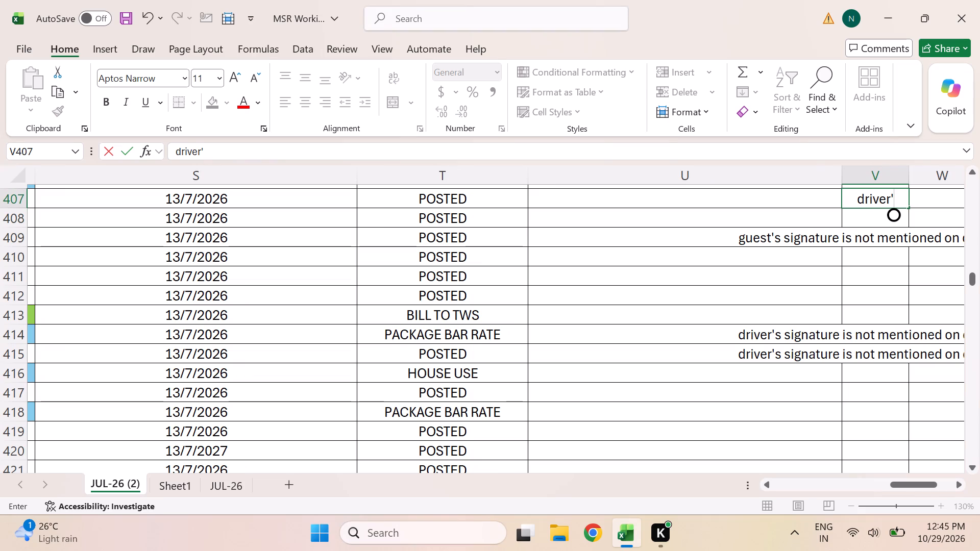
pyautogui.write('s sih')
pyautogui.press('BackSpace')
pyautogui.write('gnature')
pyautogui.press('space')
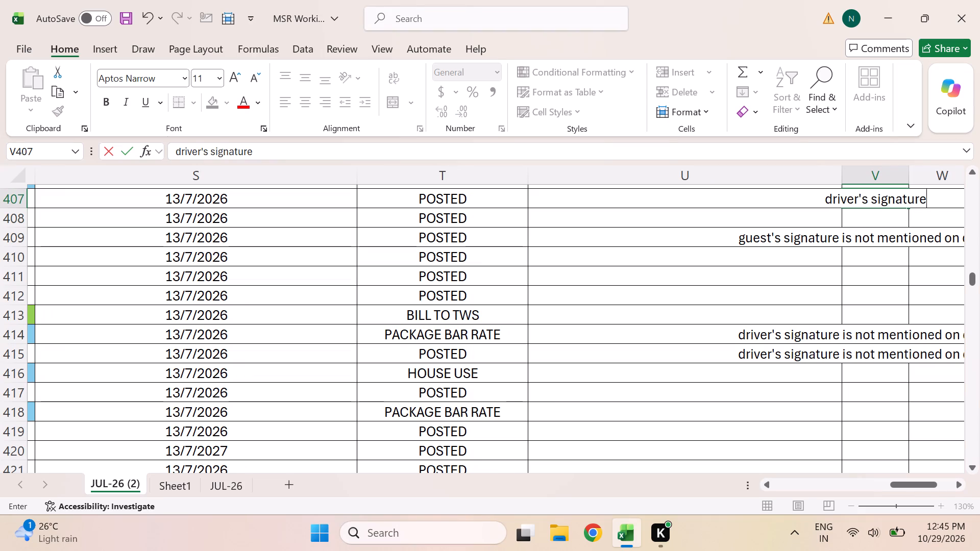
pyautogui.write('is not mentioned')
pyautogui.press('space')
pyautogui.write('on duty slip')
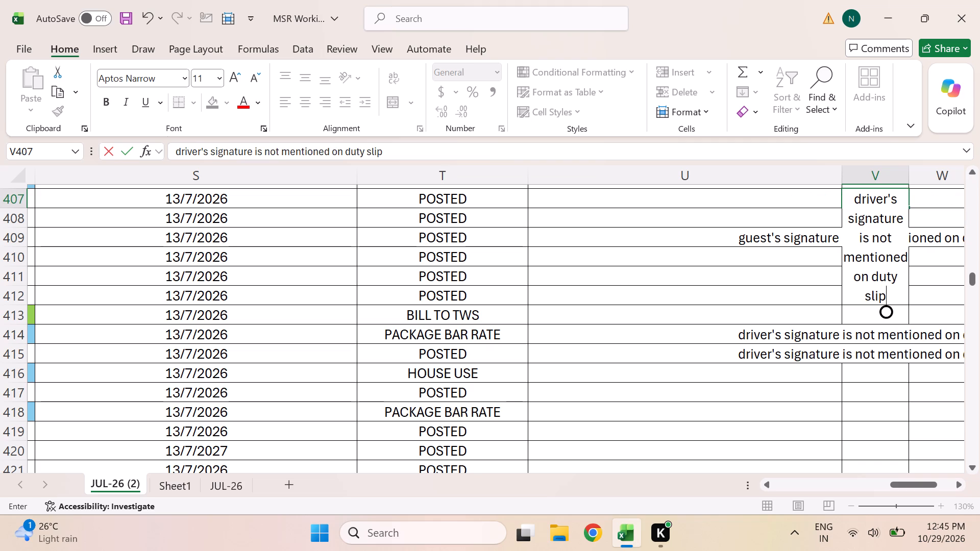
pyautogui.press('Up')
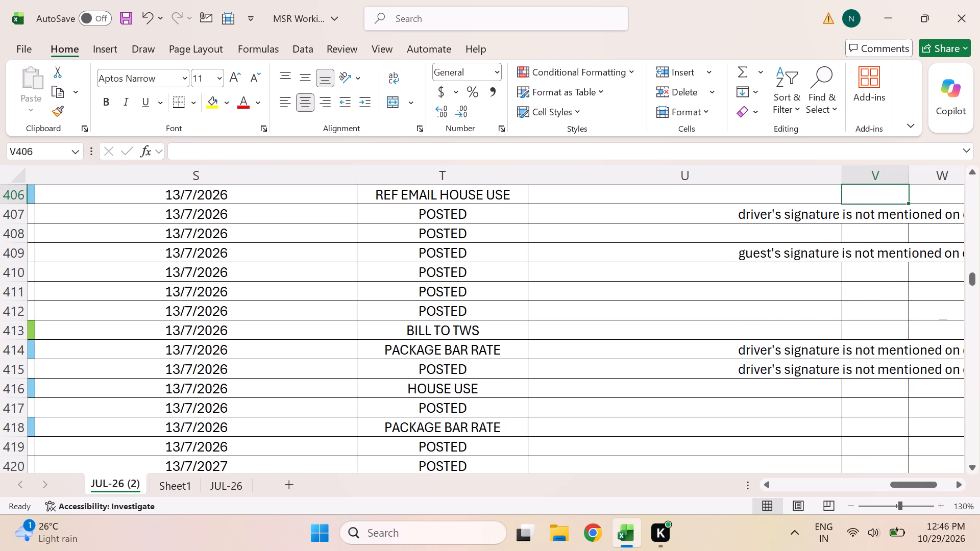
# Check the record for duty slip W275673 in row 406 across its columns, from the slip number to the remarks.
pyautogui.hscroll(13, 254, 258)
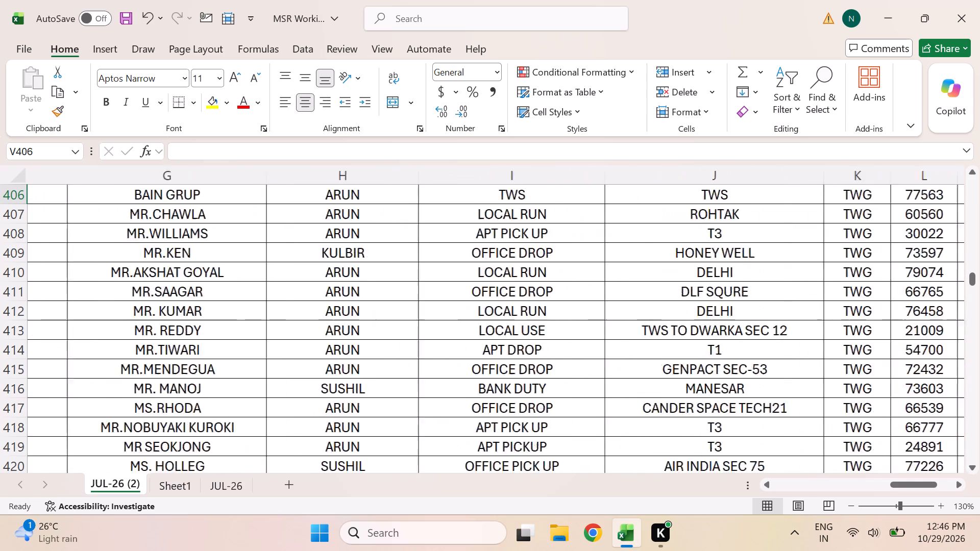
pyautogui.hscroll(-1, 254, 258)
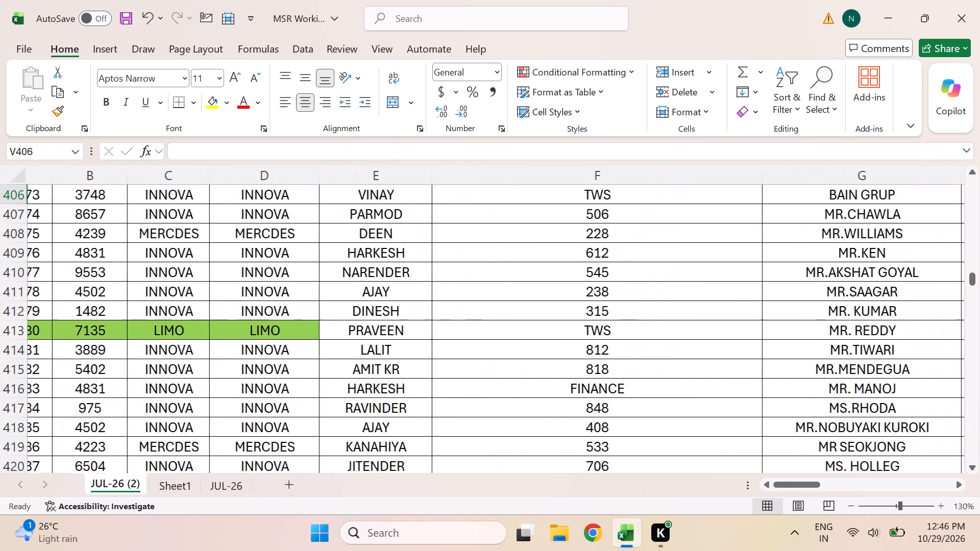
pyautogui.hscroll(-3, 254, 258)
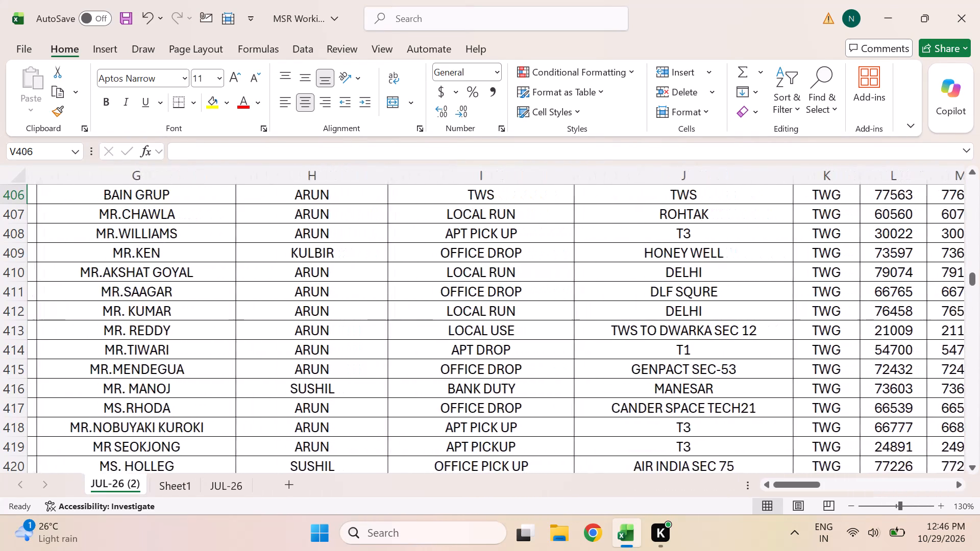
pyautogui.hscroll(-2, 254, 258)
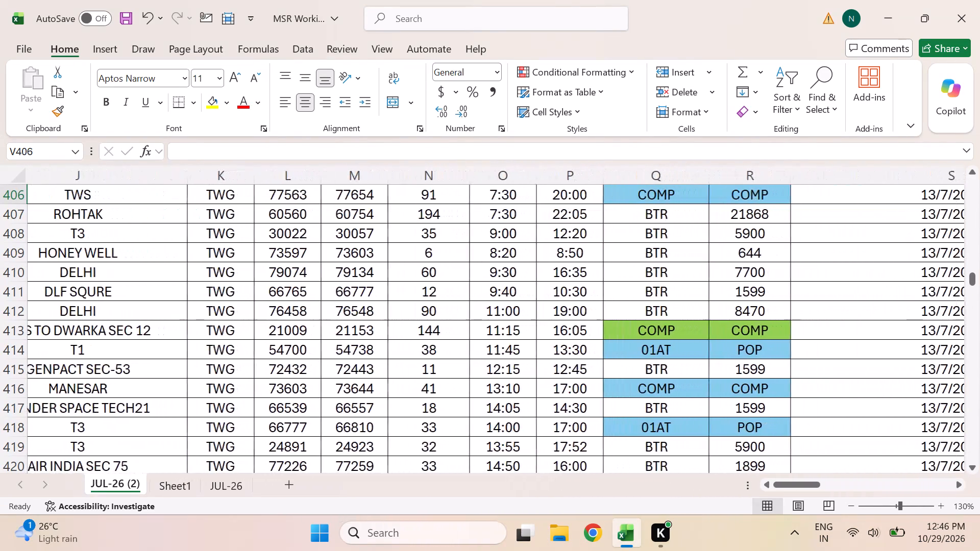
pyautogui.hscroll(-3, 254, 258)
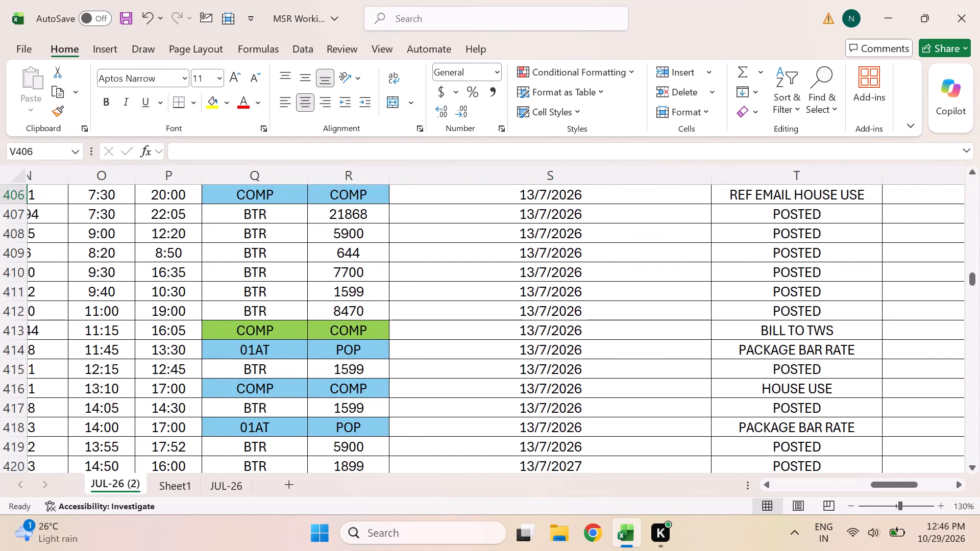
pyautogui.hscroll(-2, 254, 258)
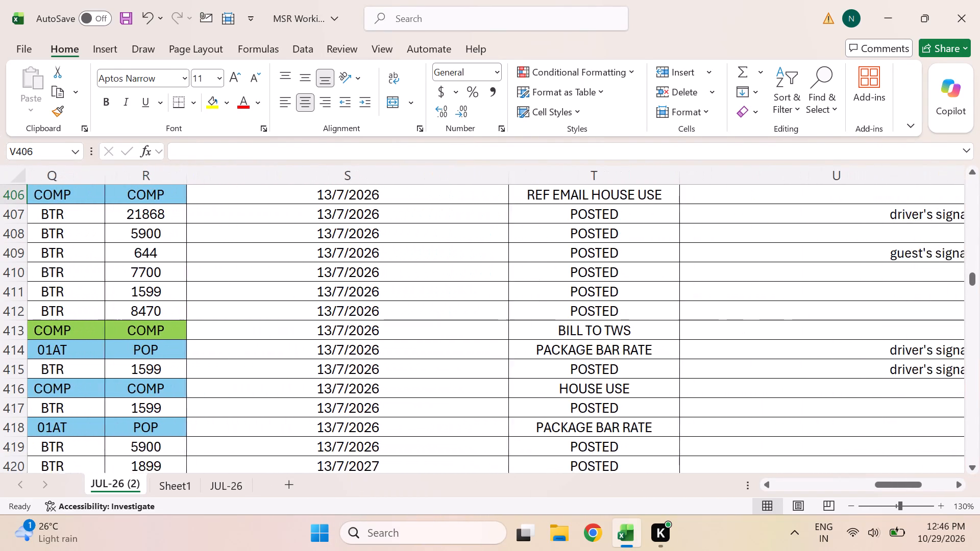
pyautogui.hscroll(-3, 254, 258)
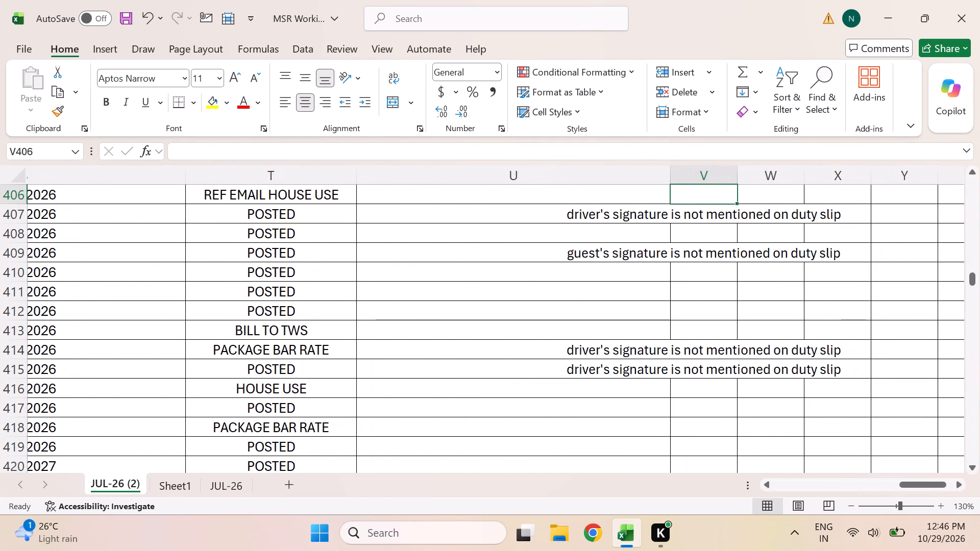
pyautogui.write("guest's signature is not")
pyautogui.press('space')
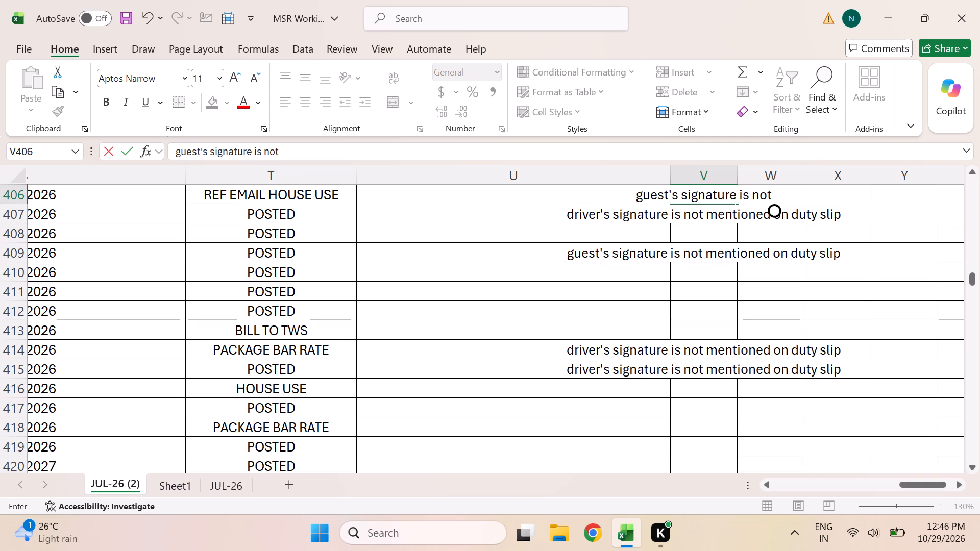
pyautogui.write('on duty slio')
pyautogui.press('BackSpace')
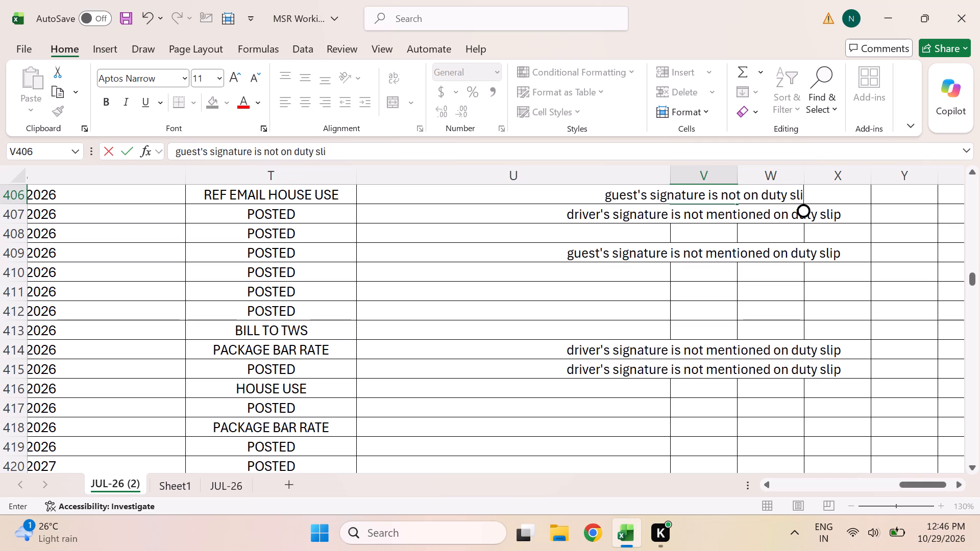
pyautogui.press('p')
pyautogui.press('Up')
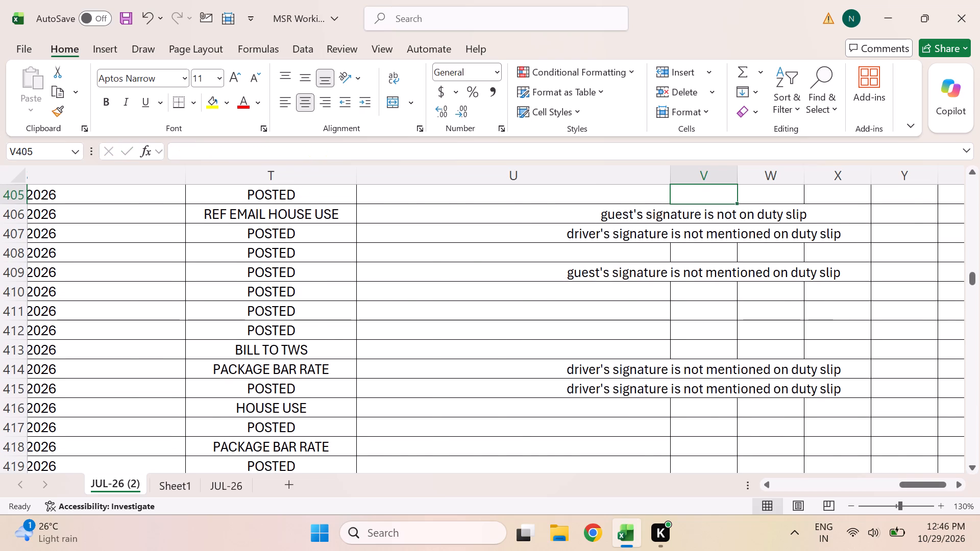
# Check the record for duty slip W275672 in row 405 across its columns, from the slip number to the remarks.
pyautogui.hscroll(11, 254, 258)
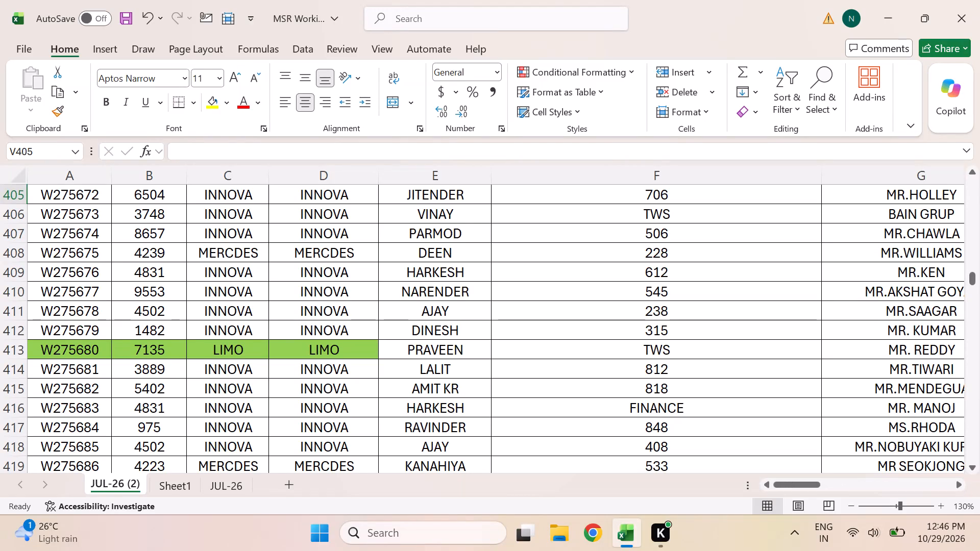
pyautogui.hscroll(-1, 456, 258)
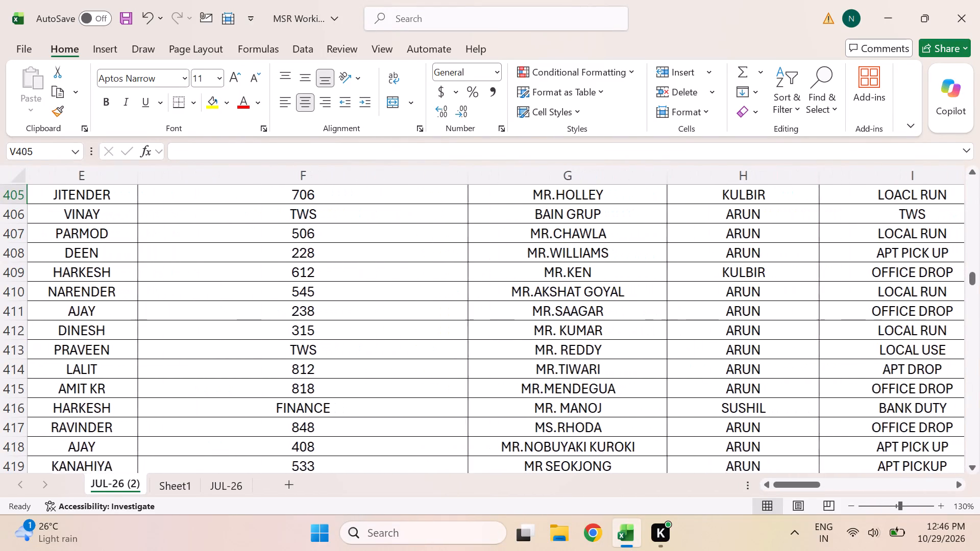
pyautogui.hscroll(-3, 456, 258)
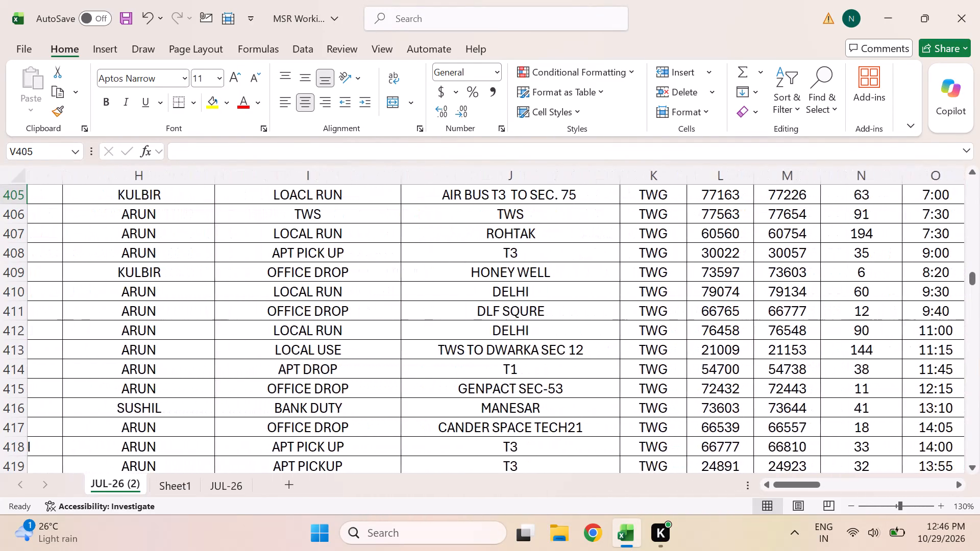
pyautogui.hscroll(-2, 456, 258)
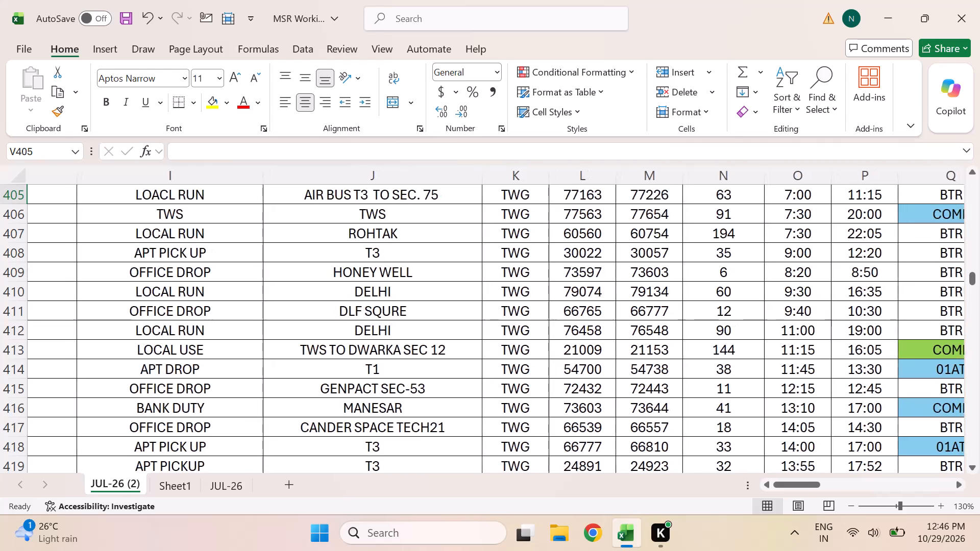
pyautogui.hscroll(-1, 456, 258)
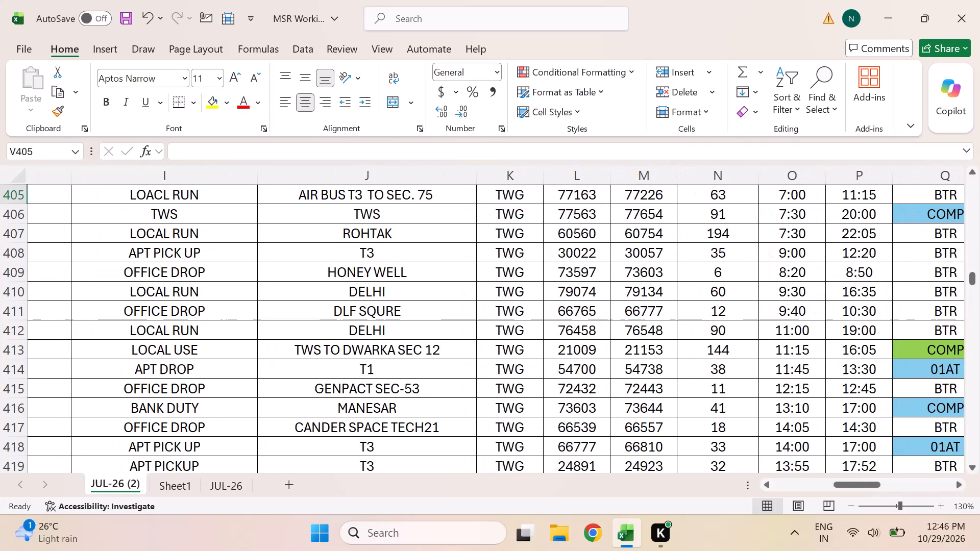
pyautogui.hscroll(-2, 456, 258)
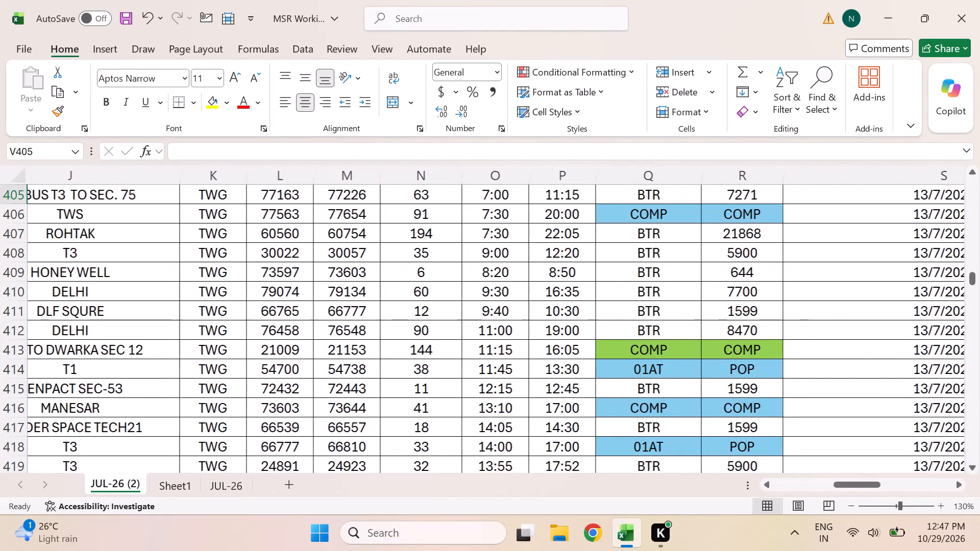
pyautogui.hscroll(-1, 456, 258)
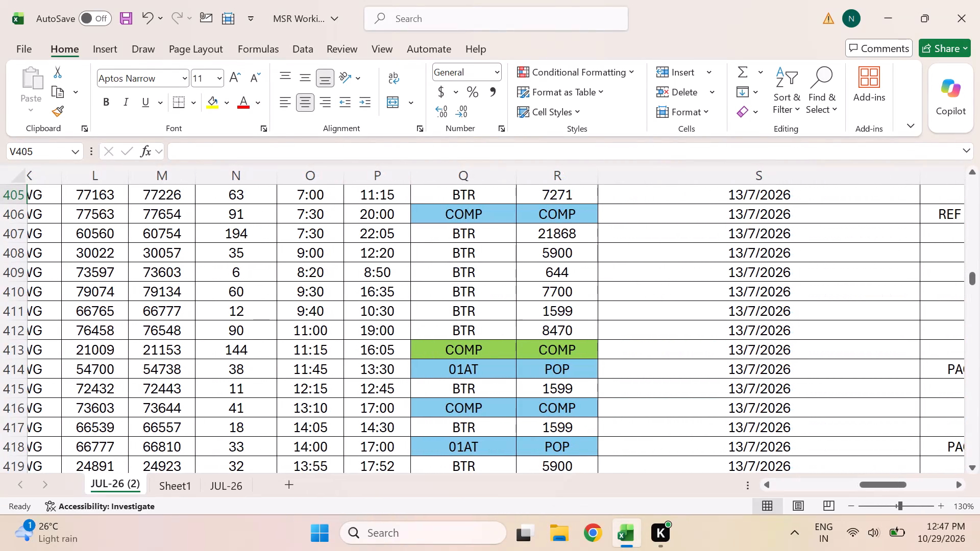
pyautogui.hscroll(-2, 456, 258)
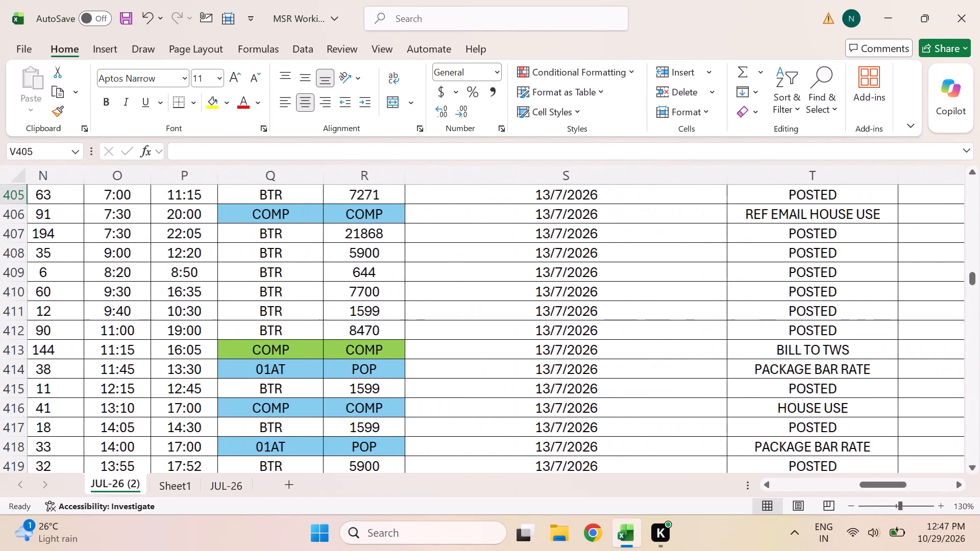
pyautogui.hscroll(-1, 456, 258)
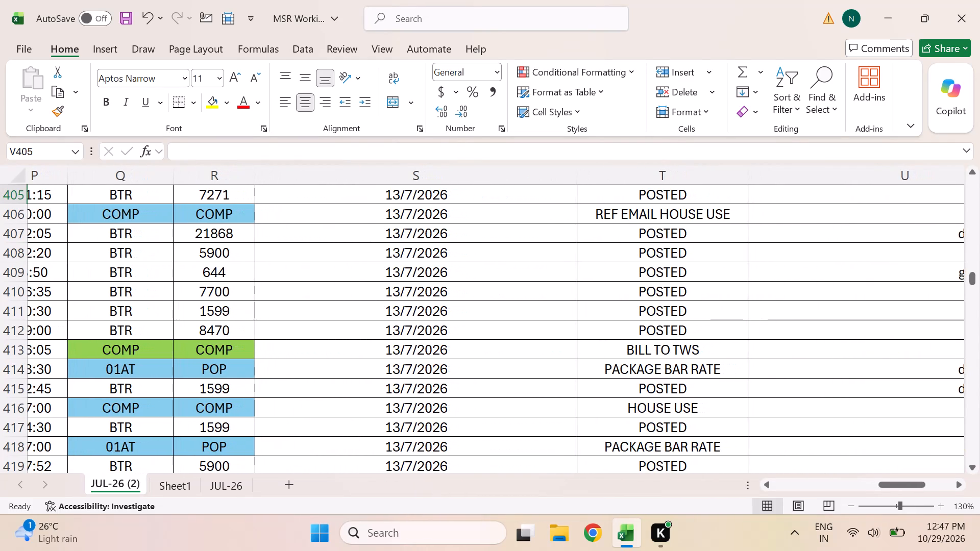
pyautogui.hscroll(-1, 456, 258)
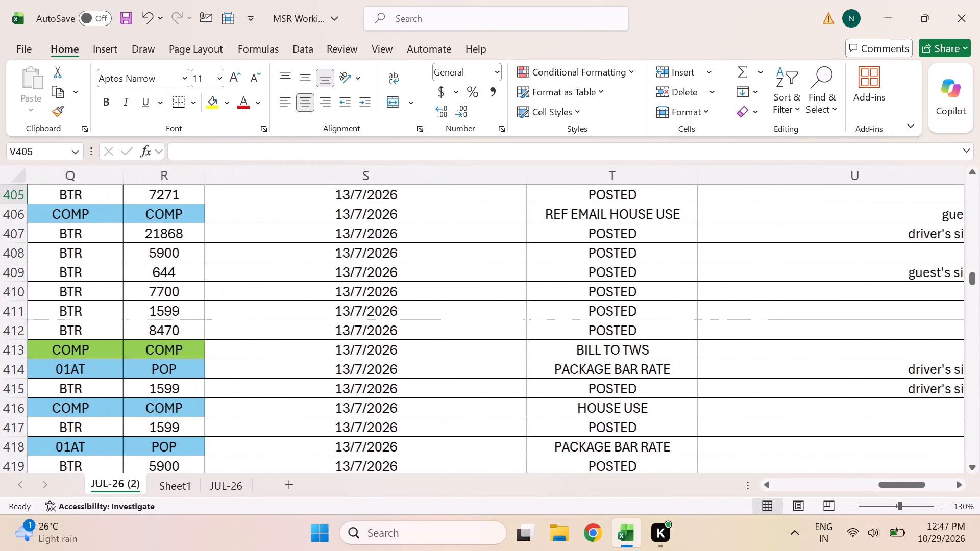
pyautogui.hscroll(-2, 456, 258)
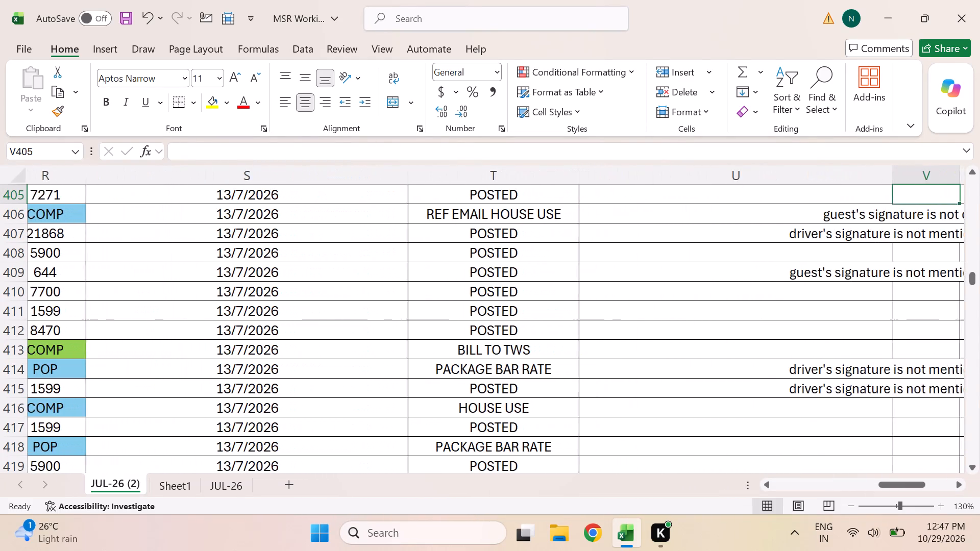
pyautogui.press('Up')
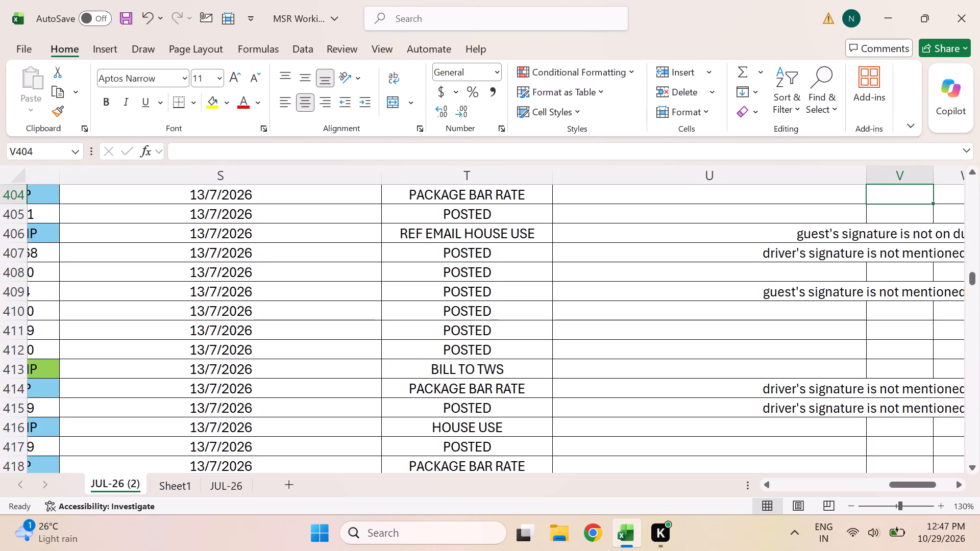
pyautogui.hscroll(2, 456, 258)
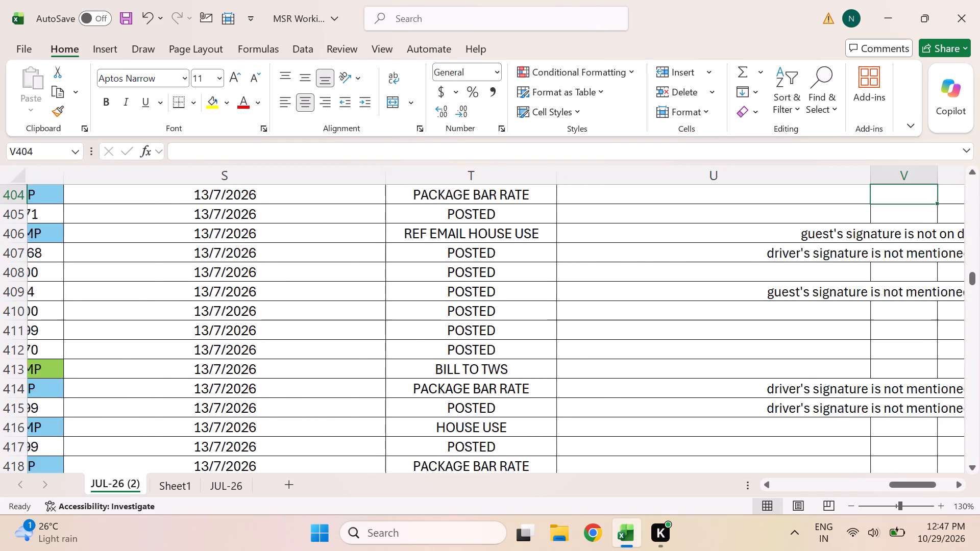
pyautogui.hscroll(9, 456, 258)
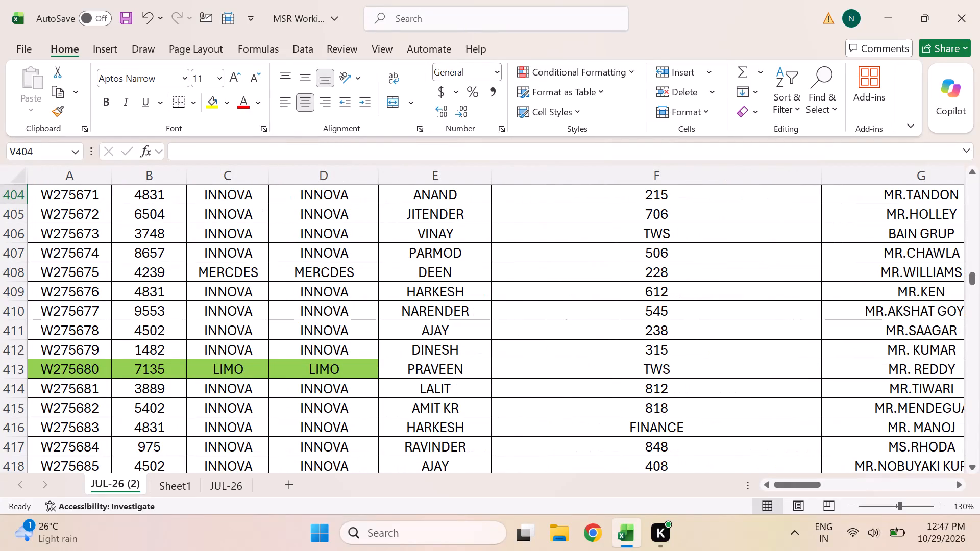
pyautogui.hscroll(-2, 629, 244)
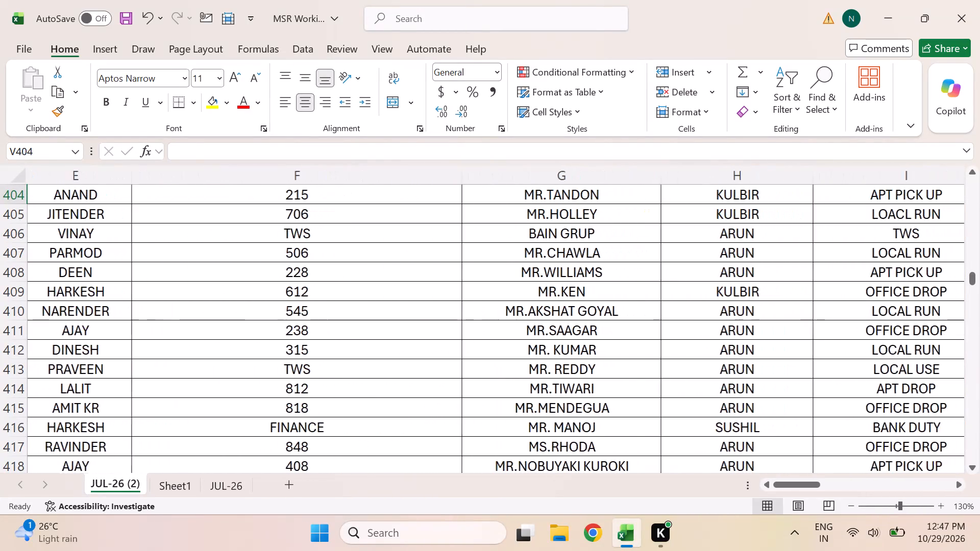
pyautogui.hscroll(-2, 629, 244)
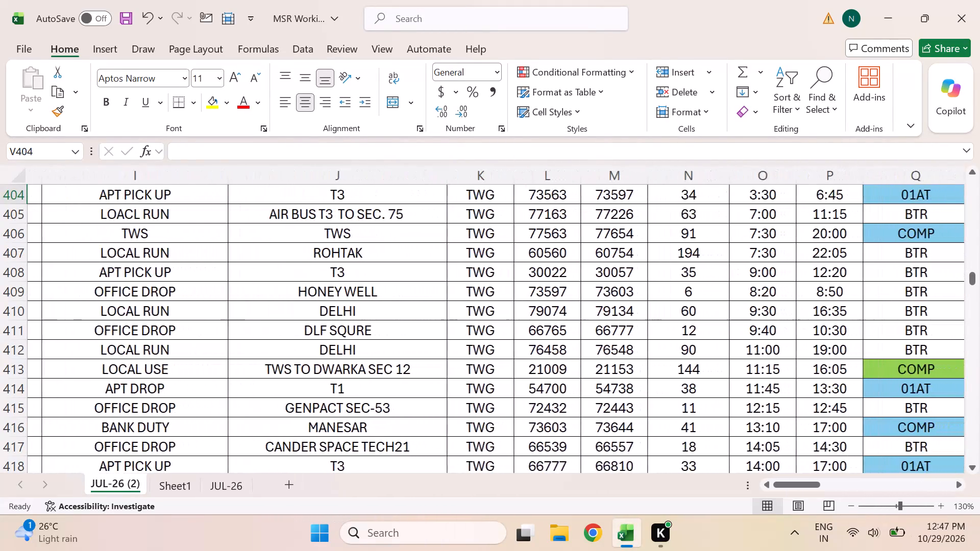
pyautogui.hscroll(-2, 629, 244)
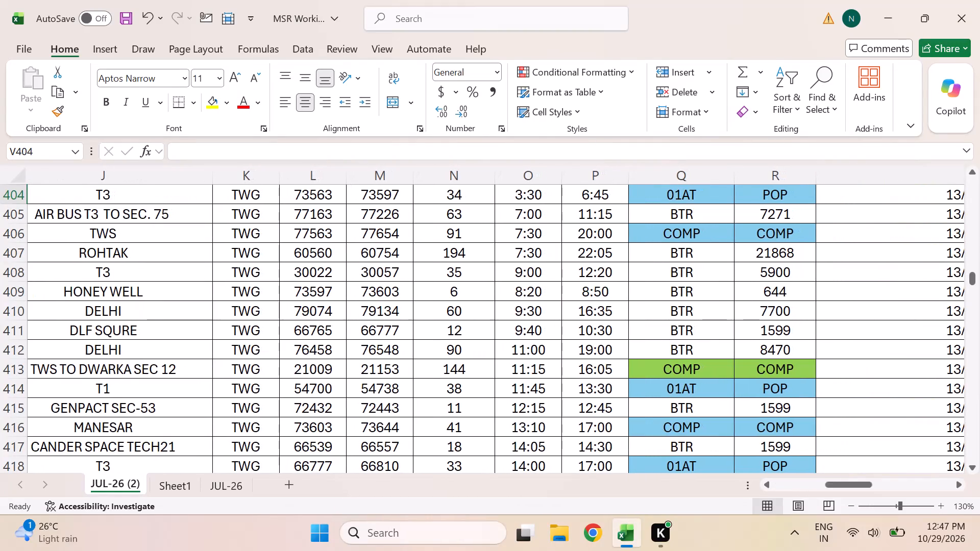
pyautogui.hscroll(-1, 565, 250)
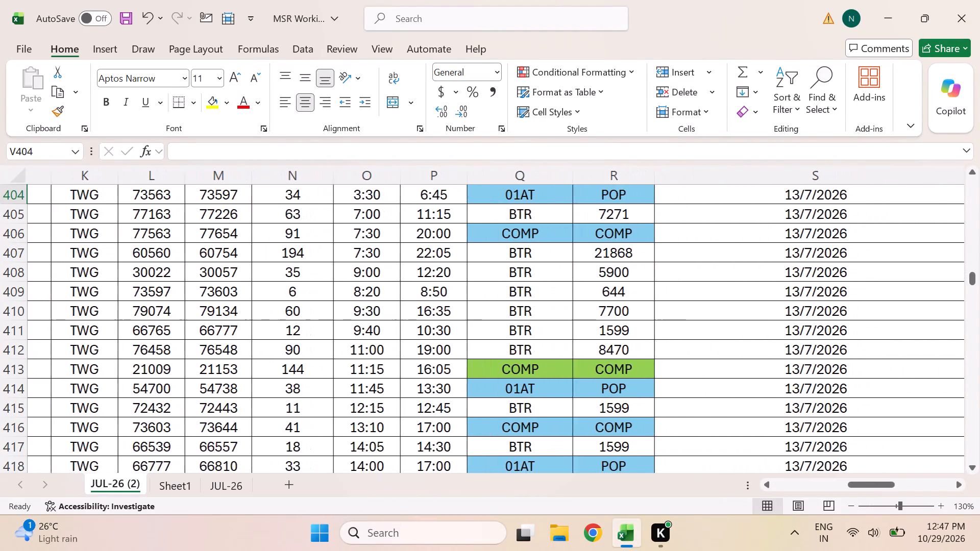
pyautogui.hscroll(-3, 565, 250)
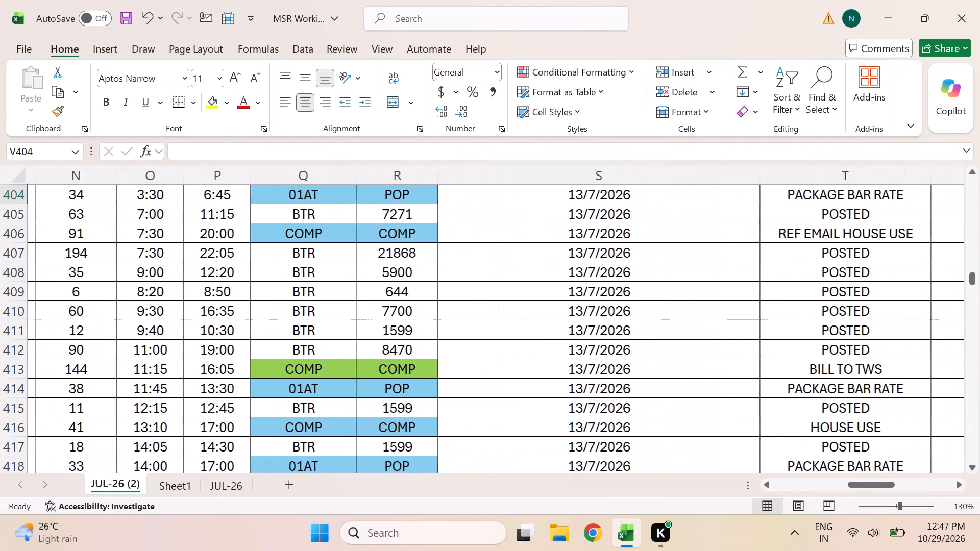
pyautogui.hscroll(-2, 565, 250)
pyautogui.hscroll(1, 565, 250)
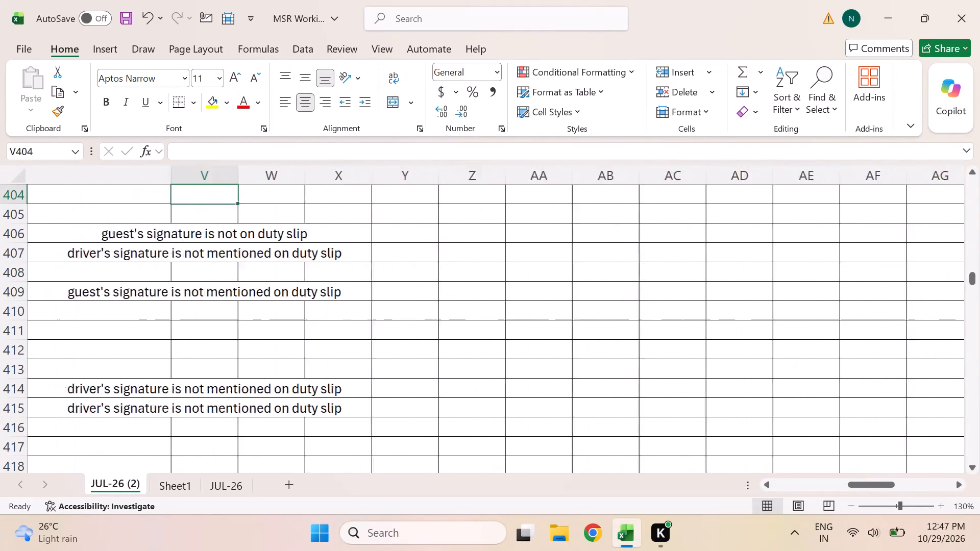
pyautogui.hscroll(1, 565, 250)
pyautogui.write('dr')
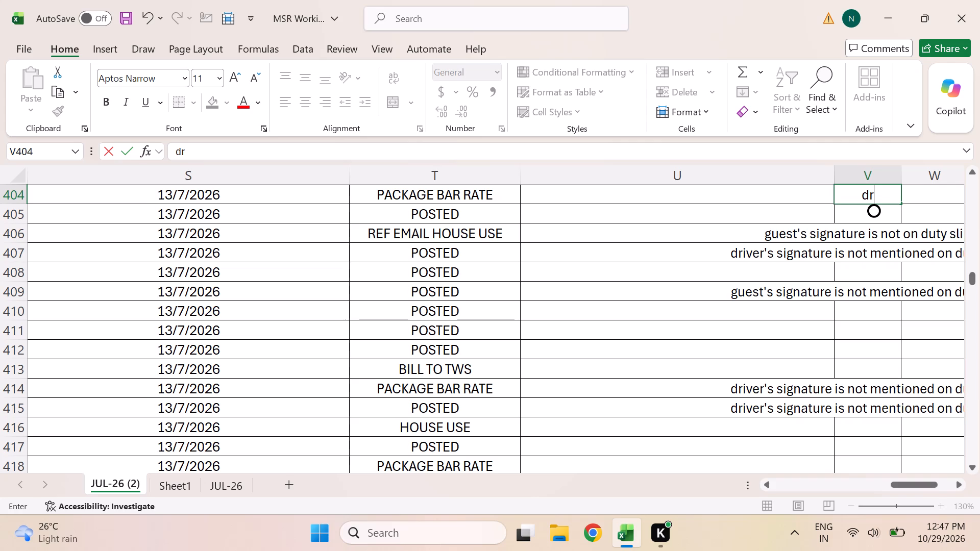
pyautogui.write("iver';")
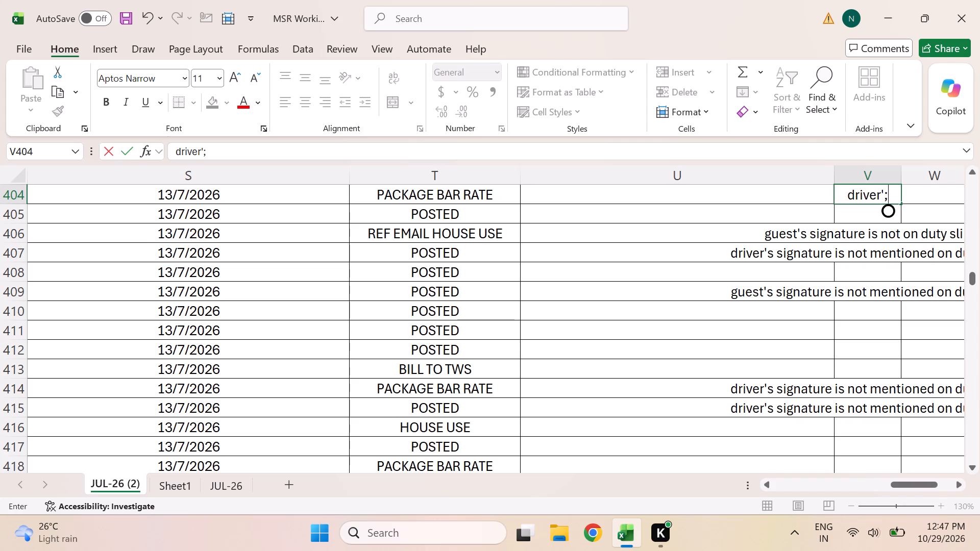
pyautogui.press('BackSpace')
pyautogui.write('s soig')
pyautogui.press('BackSpace')
pyautogui.press('BackSpace')
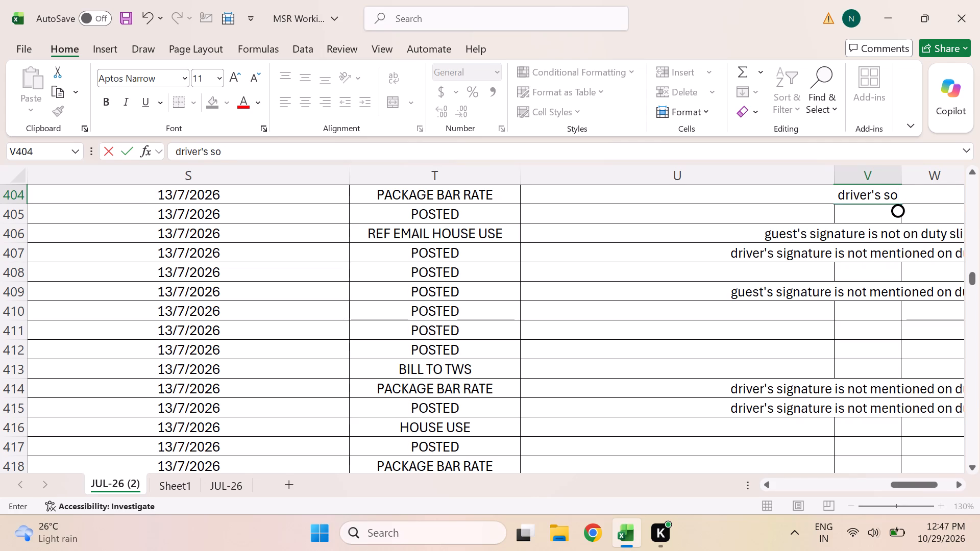
pyautogui.press('BackSpace')
pyautogui.write('ignature')
pyautogui.press('space')
pyautogui.write('is not')
pyautogui.press('space')
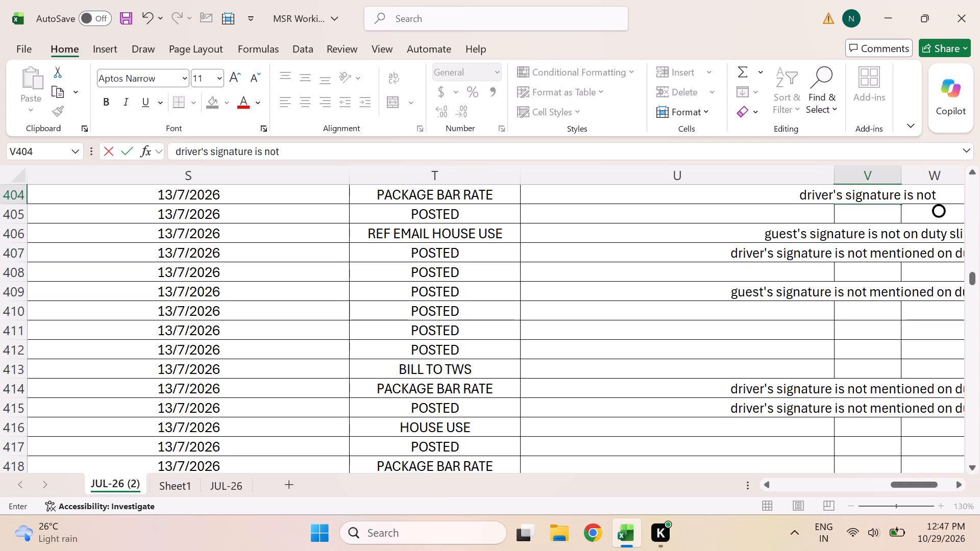
pyautogui.write('me')
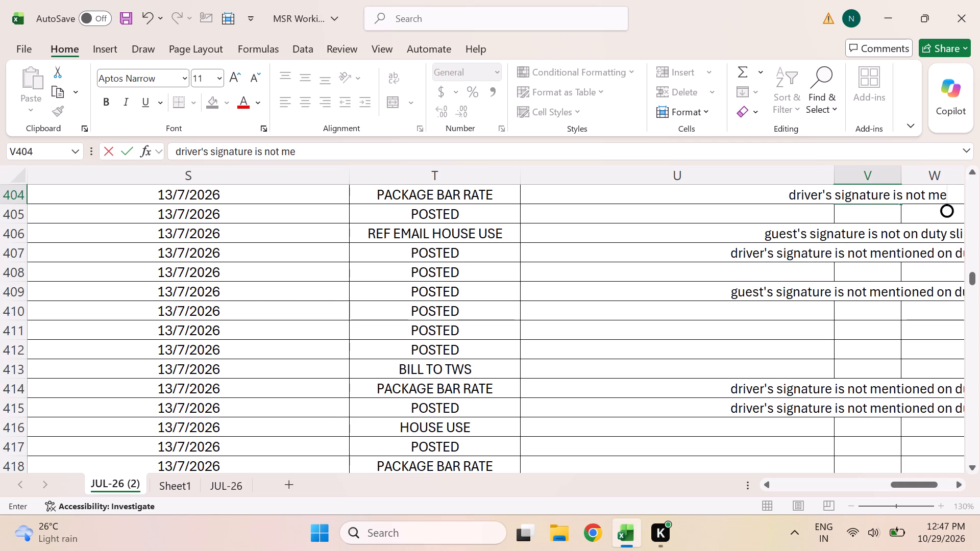
pyautogui.write('ntioned on duty s')
pyautogui.write('lip')
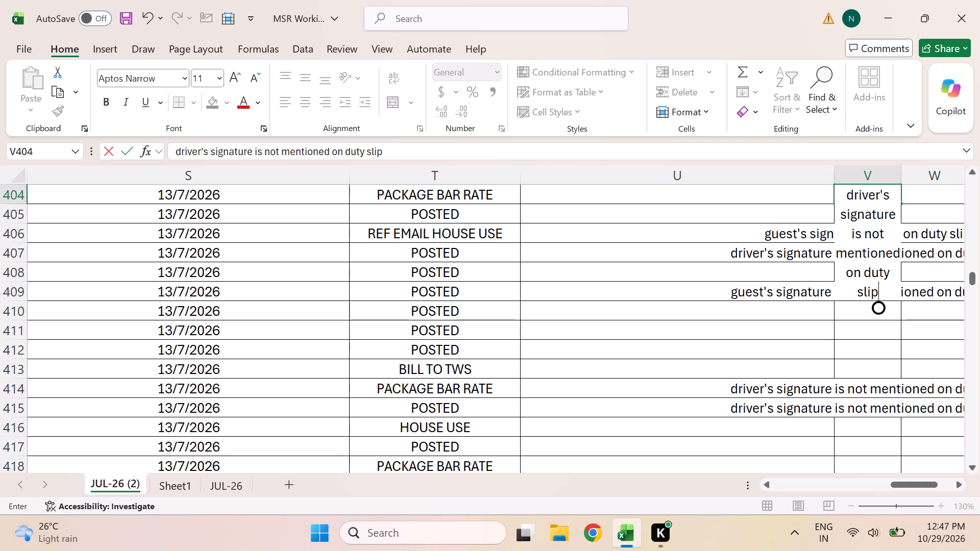
pyautogui.press('Up')
# Check the duty slip records of the 14/7/2026 block, from row 442 down, across the columns from slip number to posted date.
pyautogui.hscroll(7, 565, 250)
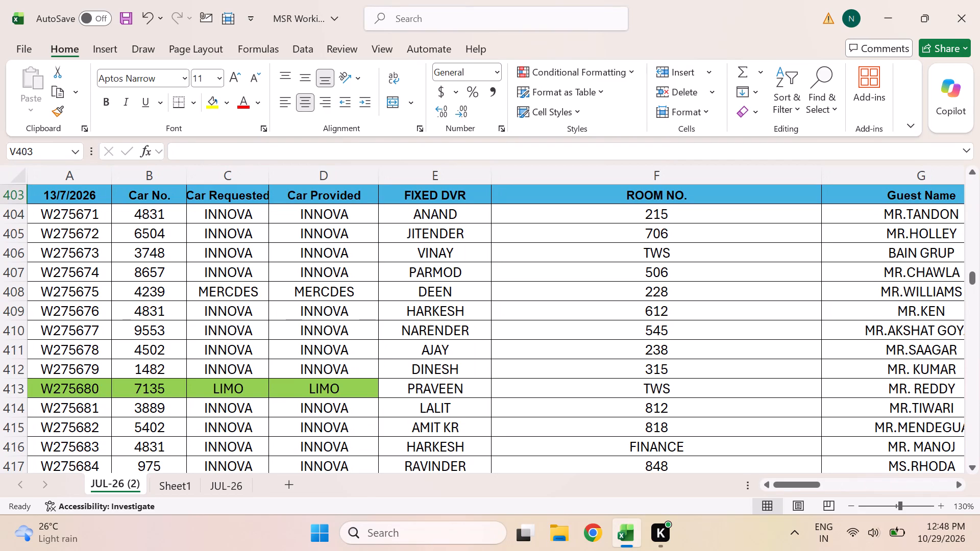
pyautogui.hscroll(4, 375, 301)
pyautogui.scroll(-1, 375, 301)
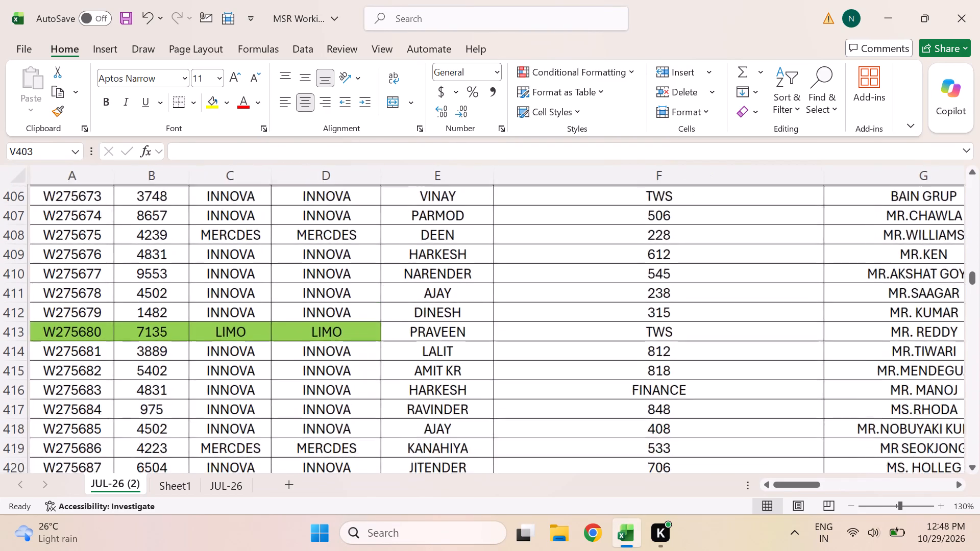
pyautogui.scroll(-3, 375, 301)
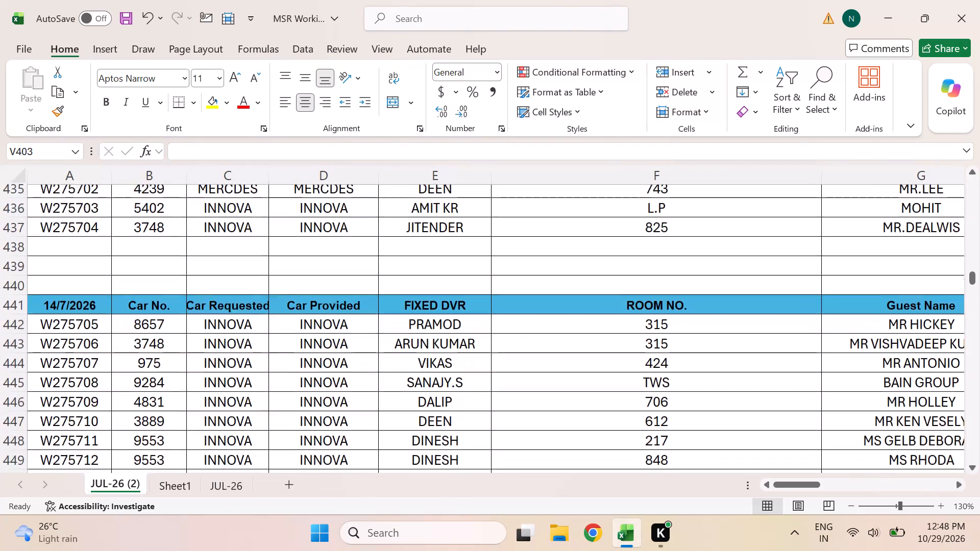
pyautogui.scroll(-1, 375, 301)
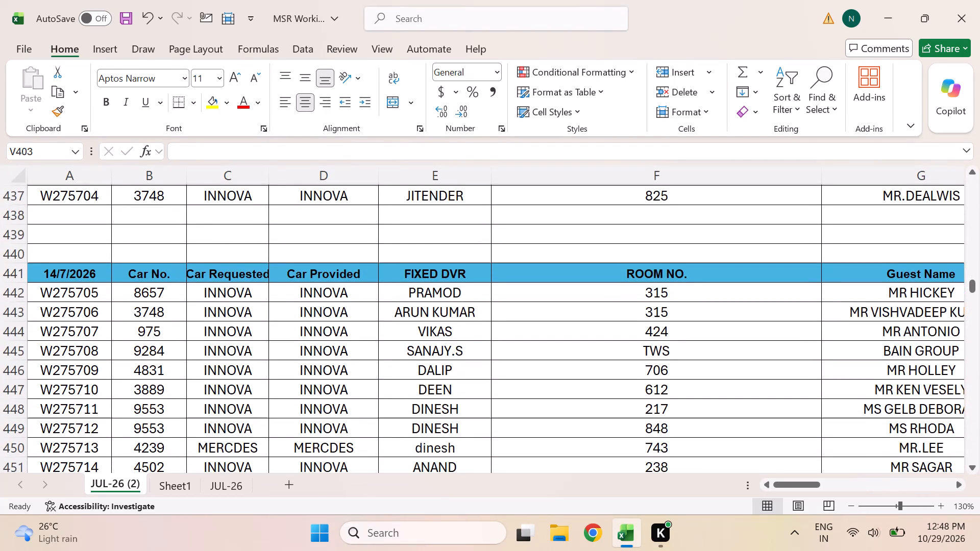
pyautogui.scroll(-2, 358, 317)
pyautogui.hscroll(-2, 358, 317)
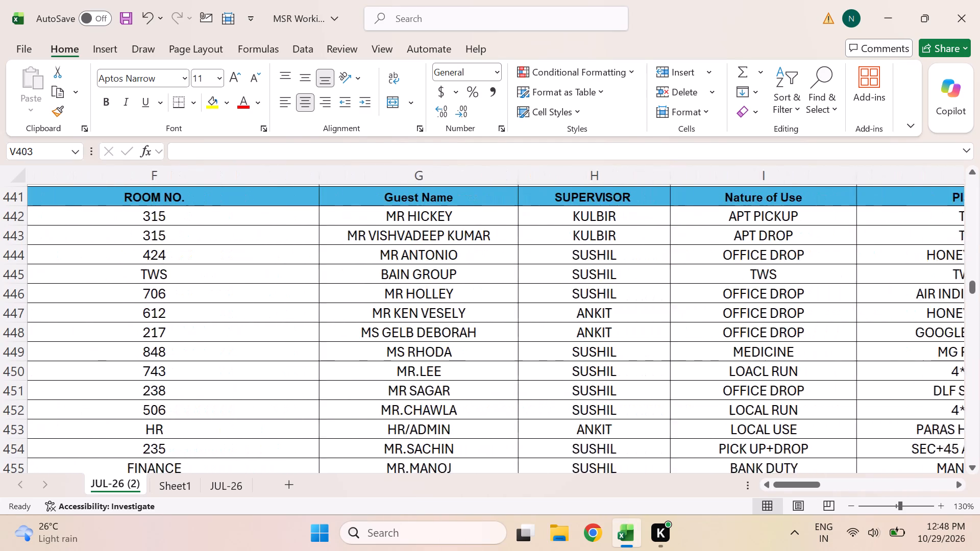
pyautogui.hscroll(2, 358, 317)
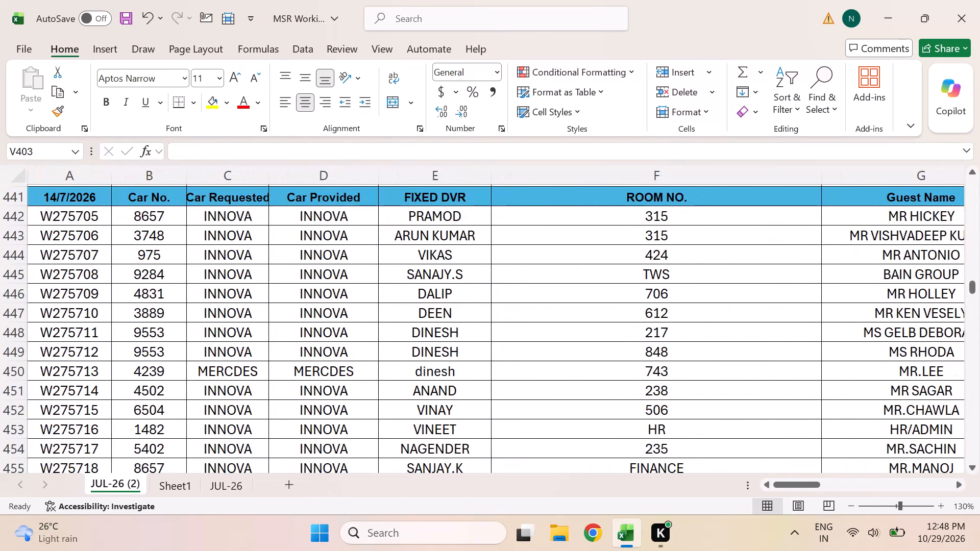
pyautogui.hscroll(-3, 358, 317)
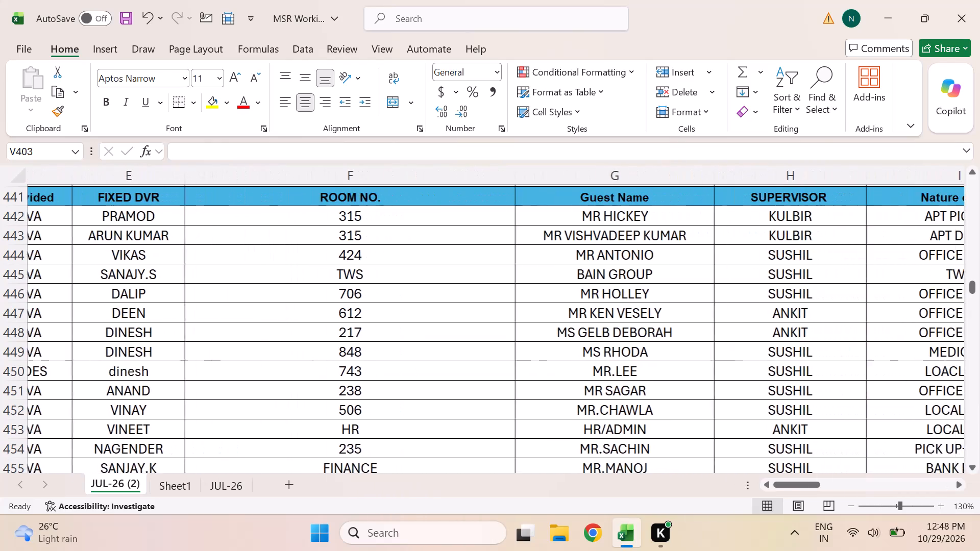
pyautogui.hscroll(-3, 358, 317)
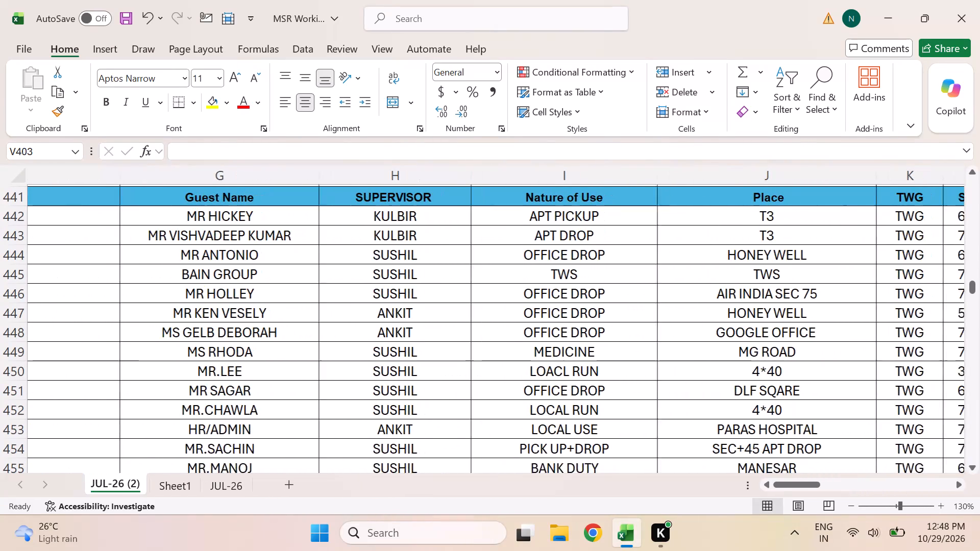
pyautogui.hscroll(-3, 358, 317)
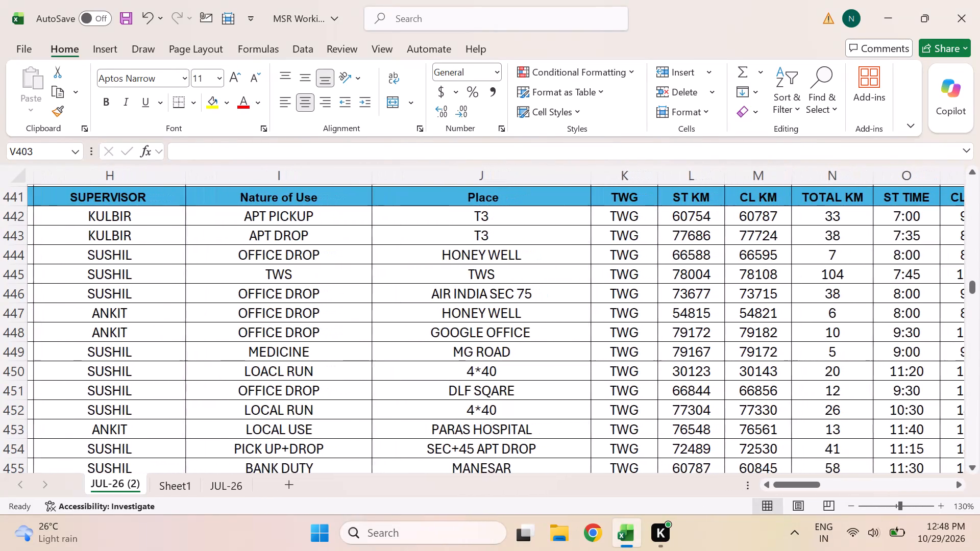
pyautogui.hscroll(-1, 358, 317)
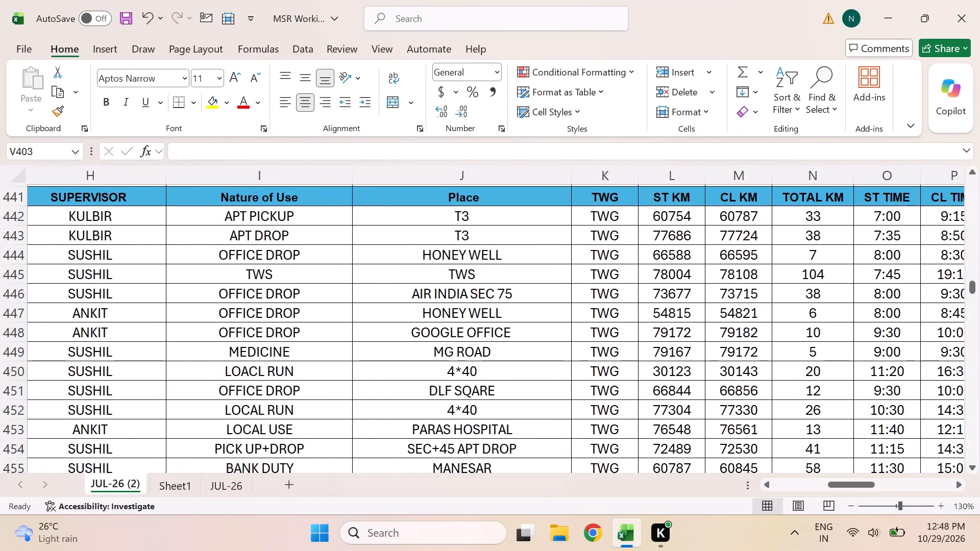
pyautogui.hscroll(-2, 461, 314)
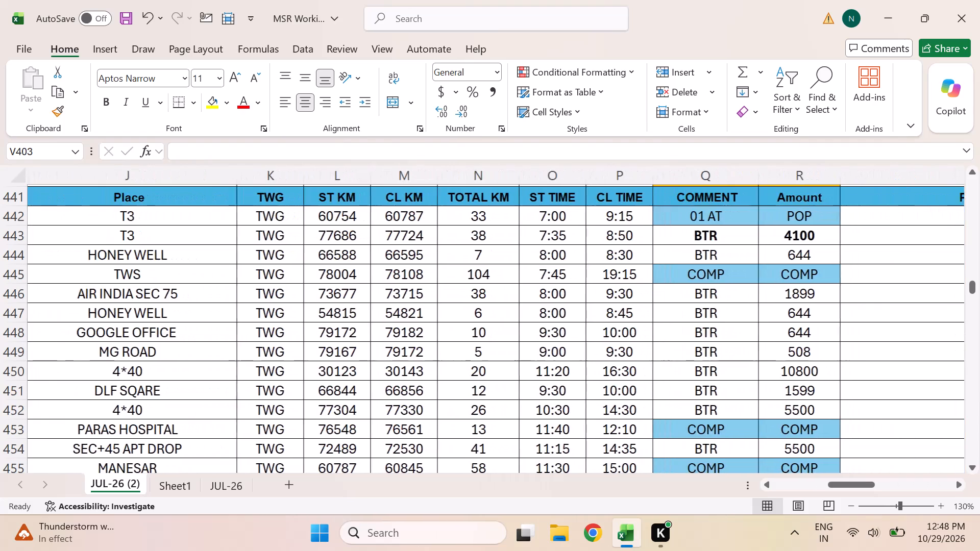
pyautogui.hscroll(-1, 461, 314)
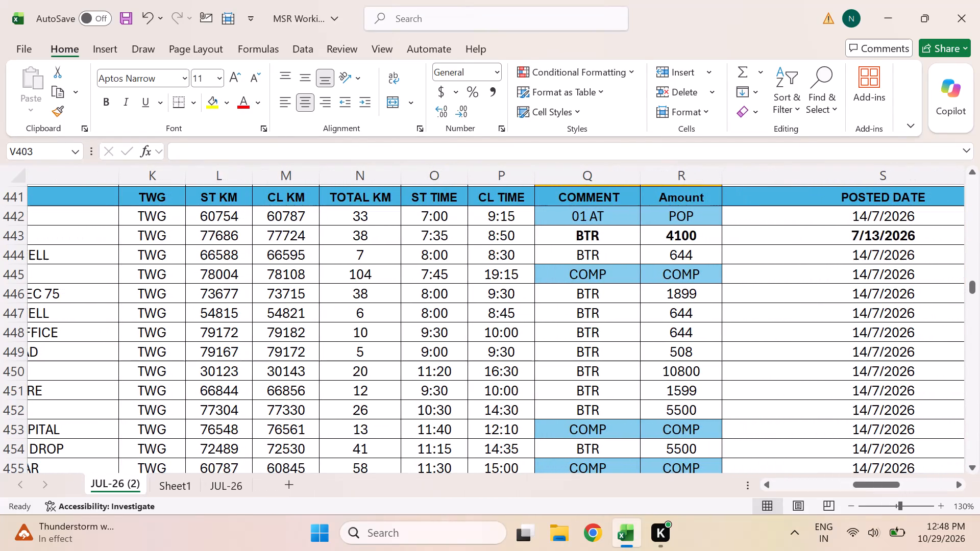
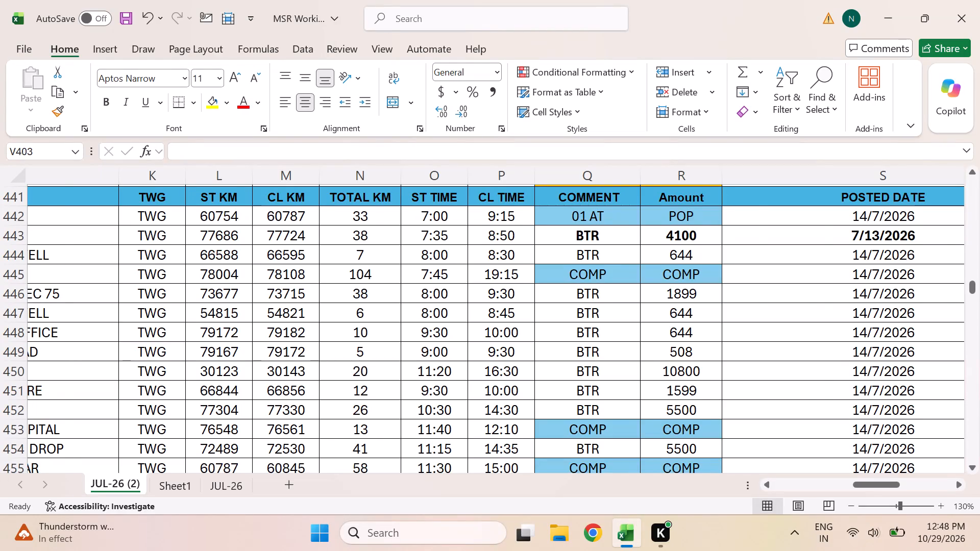
# Check the 14/7/2026 block's amount, posted date, REF and remarks columns, including row 443's remark cell, and the slip details from row 442 down.
pyautogui.hscroll(-1, 603, 230)
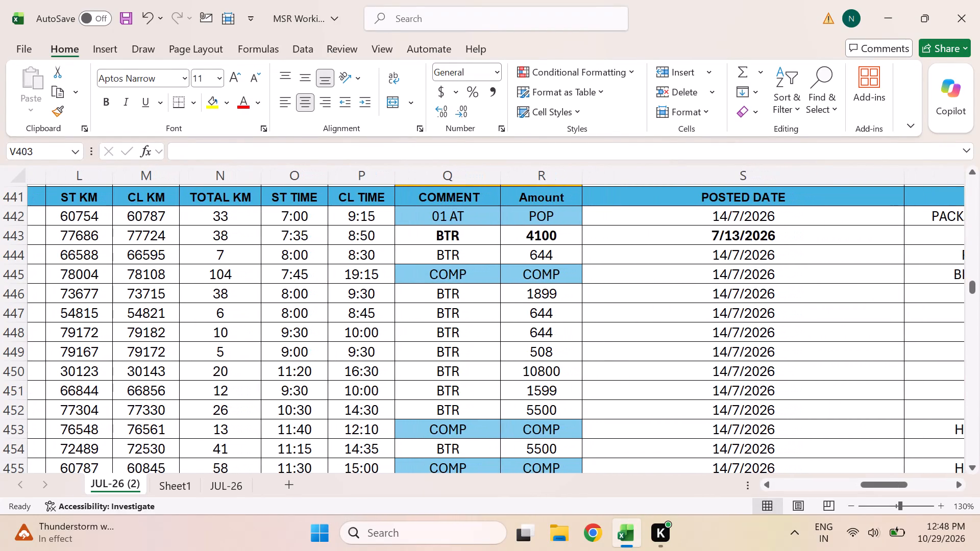
pyautogui.hscroll(-3, 652, 224)
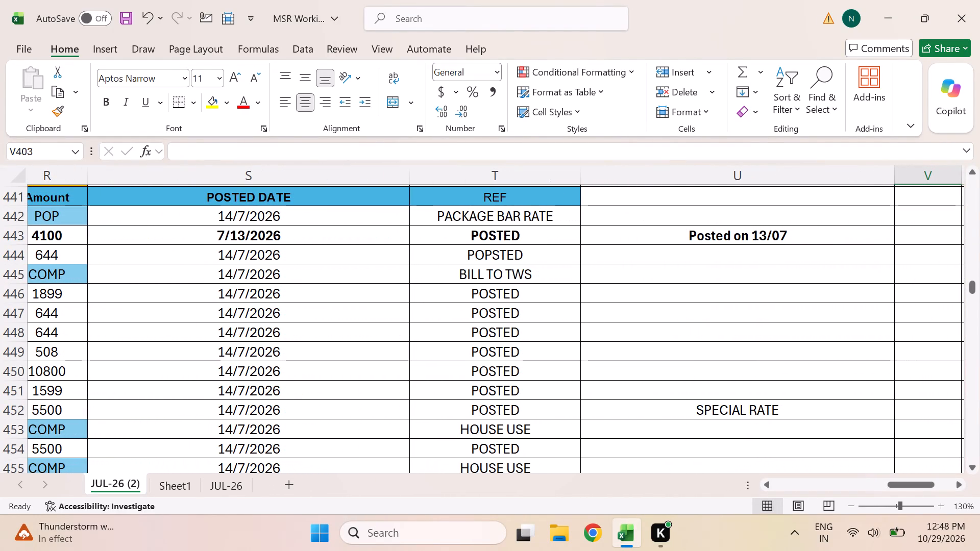
pyautogui.hscroll(-1, 750, 238)
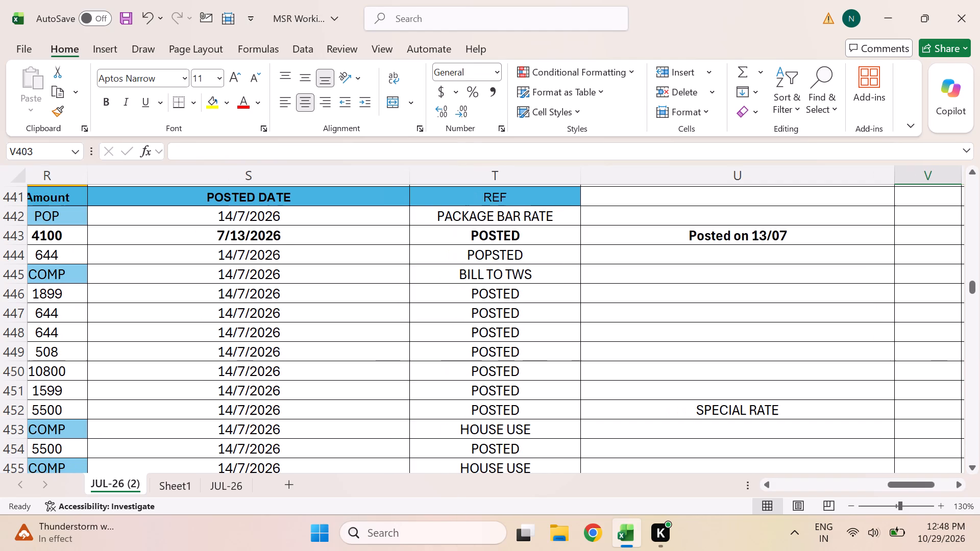
pyautogui.hscroll(-1, 750, 238)
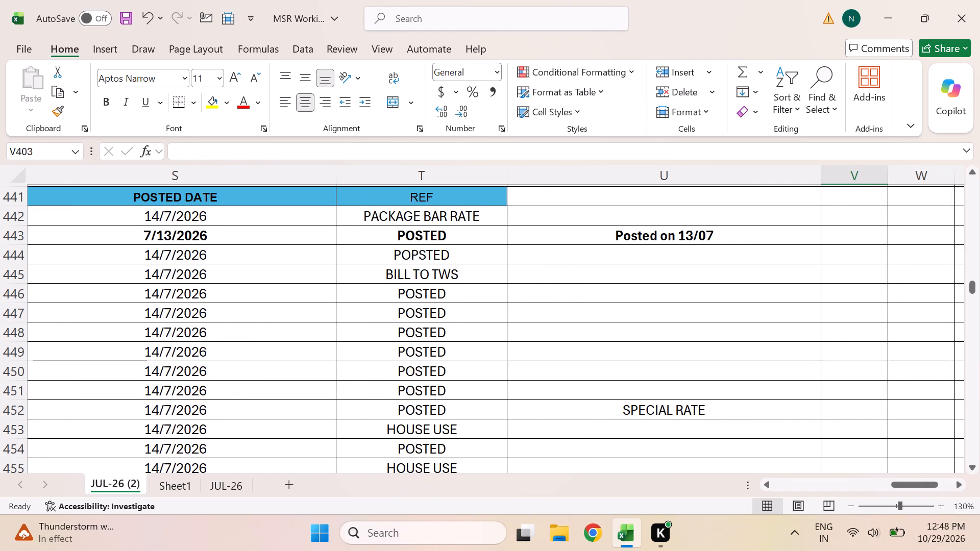
pyautogui.click(858, 243)
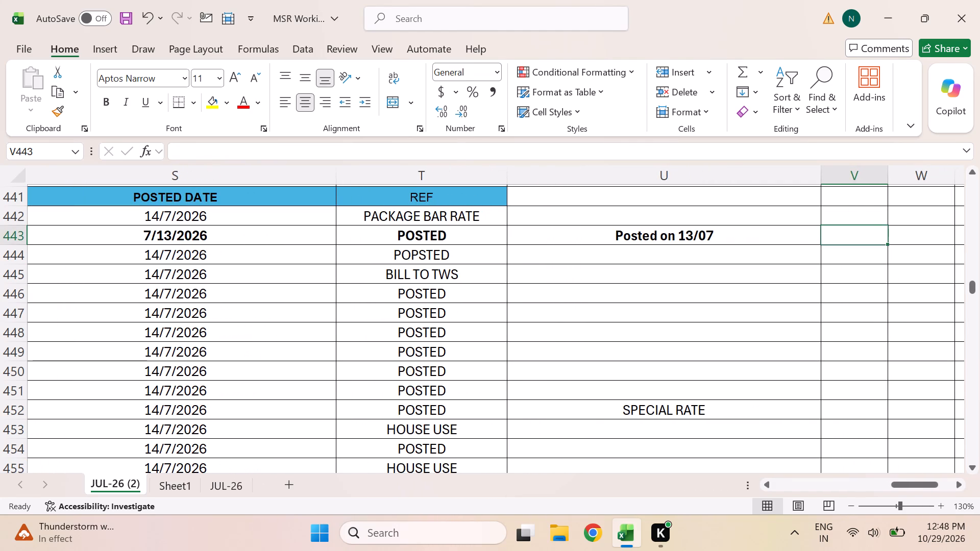
pyautogui.hscroll(8, 858, 243)
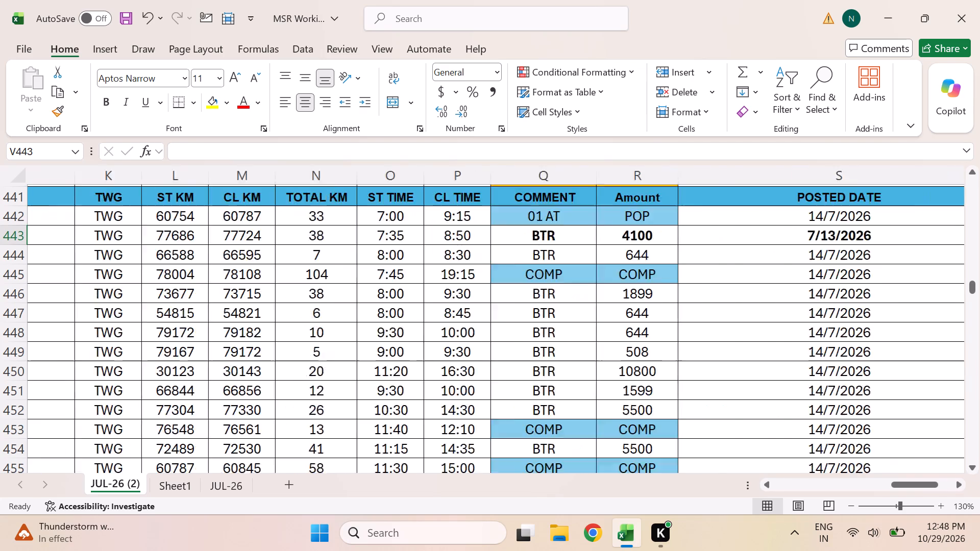
pyautogui.hscroll(8, 858, 243)
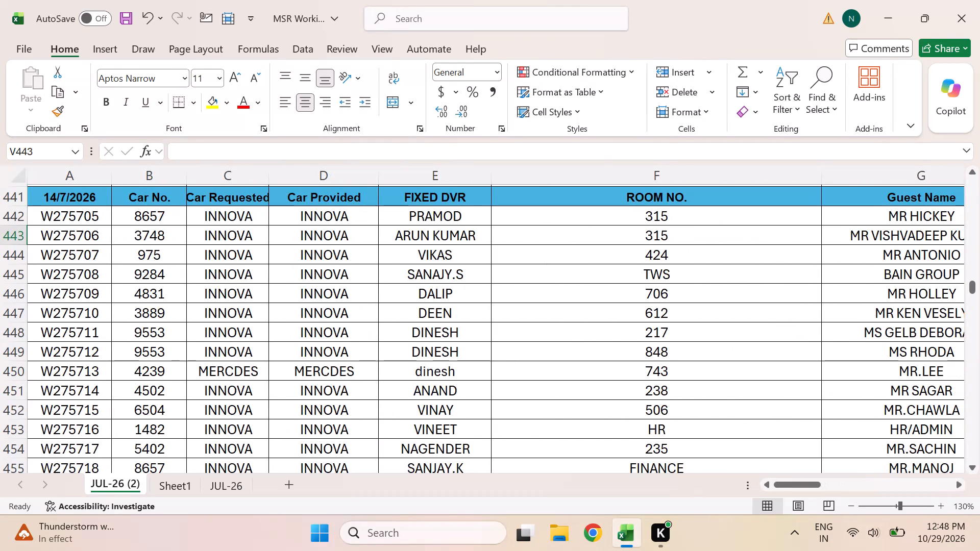
pyautogui.scroll(-1, 769, 228)
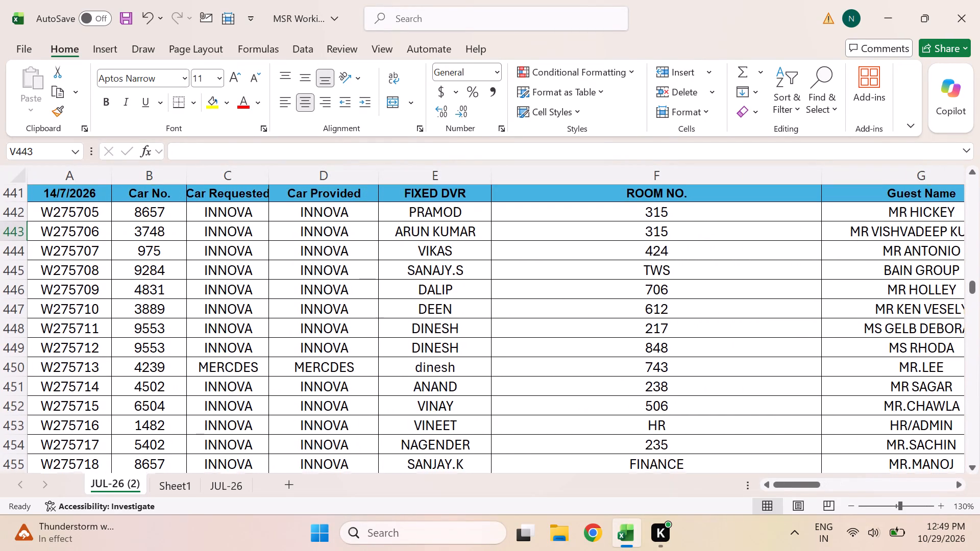
pyautogui.scroll(-1, 769, 228)
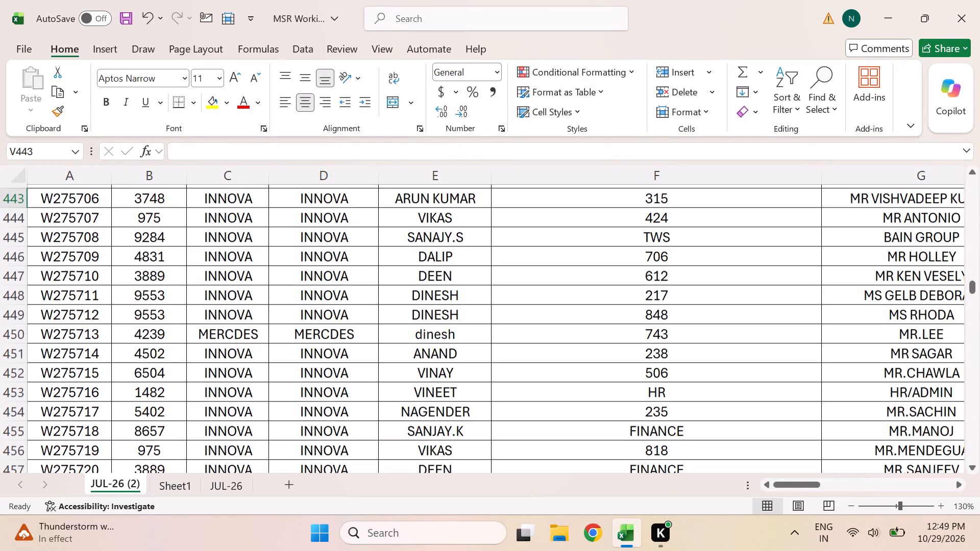
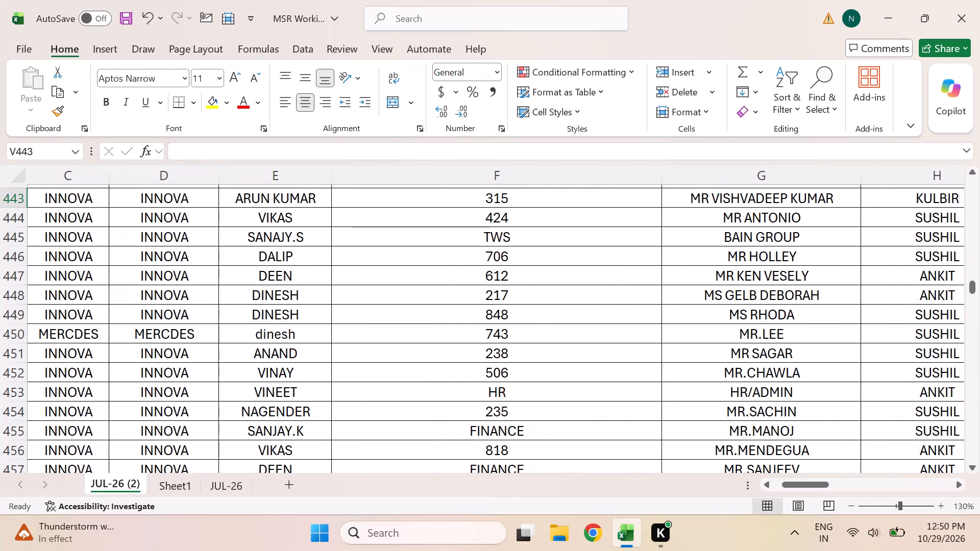
# Review row 443's duty slip details and enter the remark "driver's signature is not mentioned on duty slip" in cell V443.
pyautogui.hscroll(-2, 769, 228)
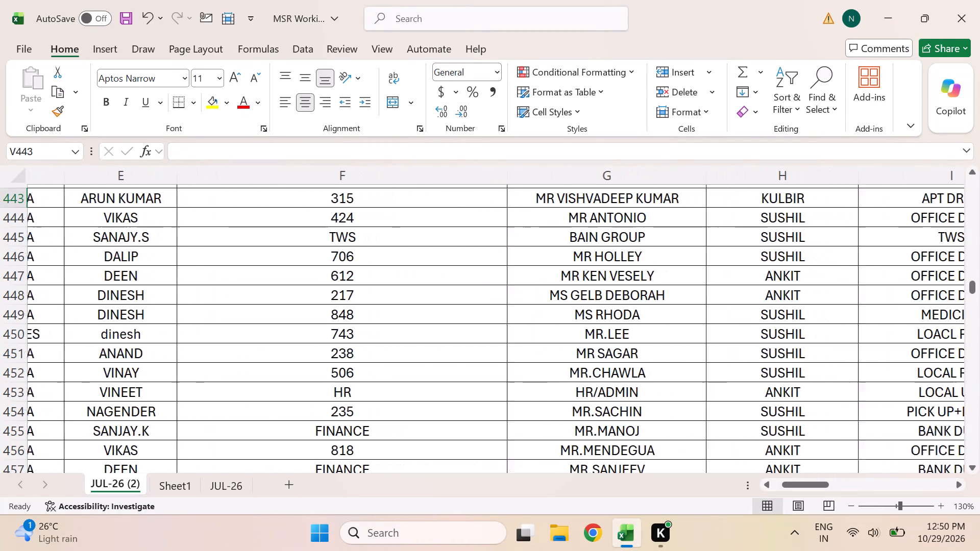
pyautogui.hscroll(-3, 769, 228)
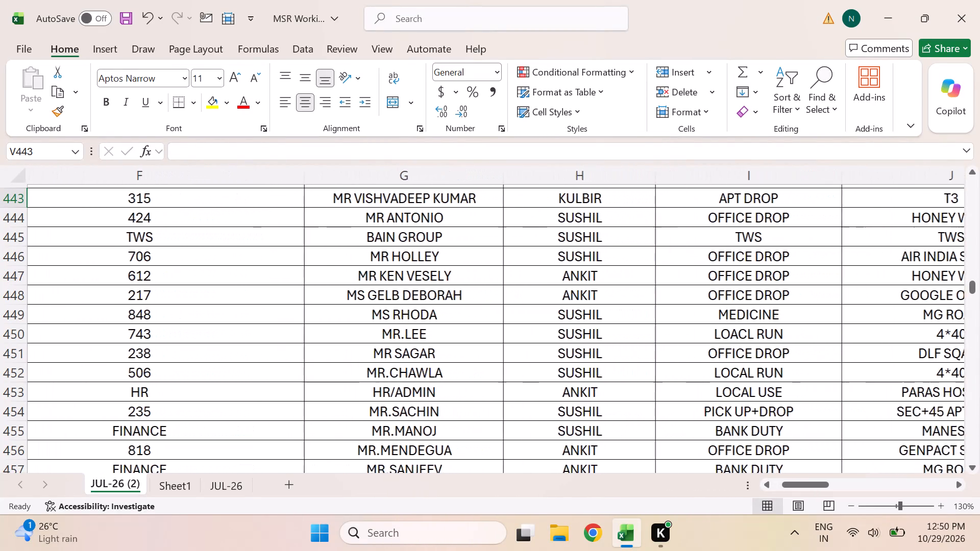
pyautogui.hscroll(-2, 769, 228)
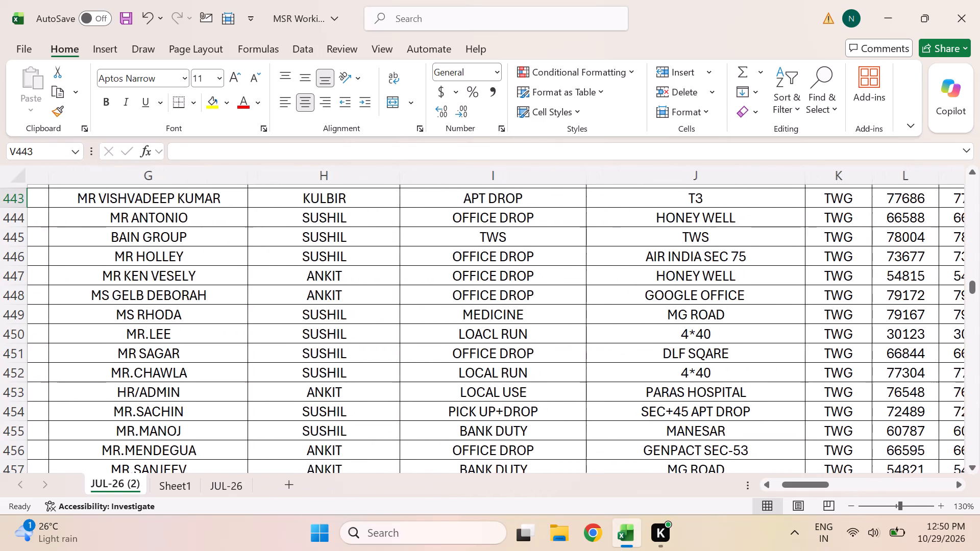
pyautogui.hscroll(-2, 769, 228)
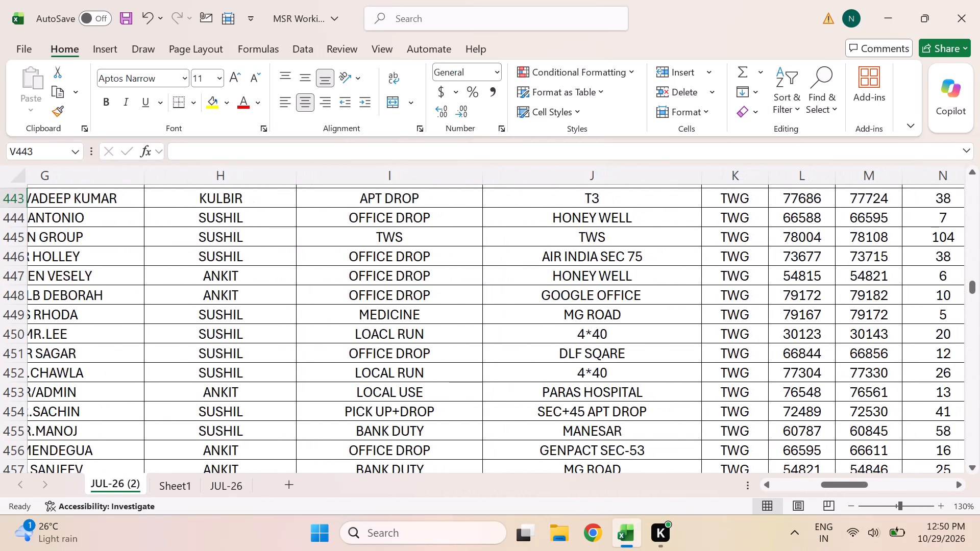
pyautogui.hscroll(-2, 715, 255)
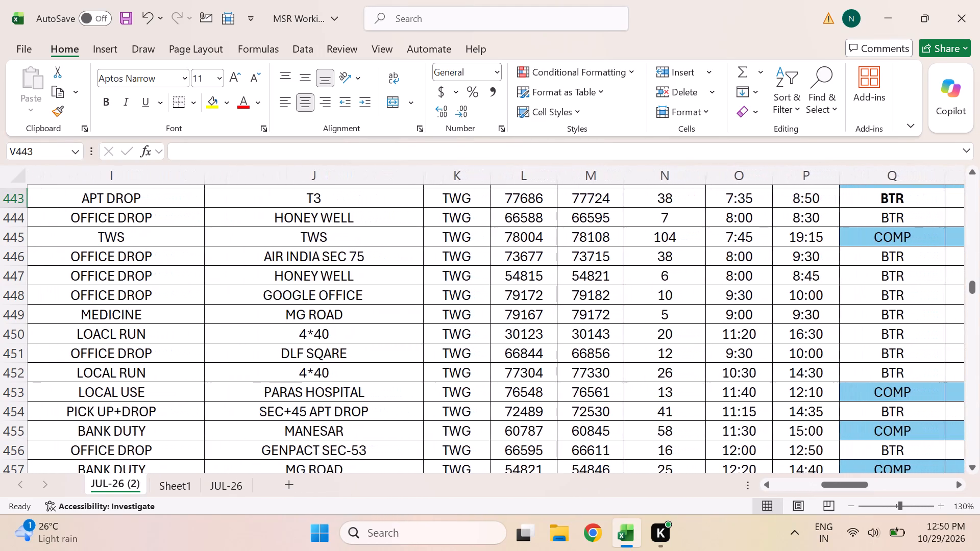
pyautogui.hscroll(-1, 715, 255)
pyautogui.hscroll(-1, 617, 251)
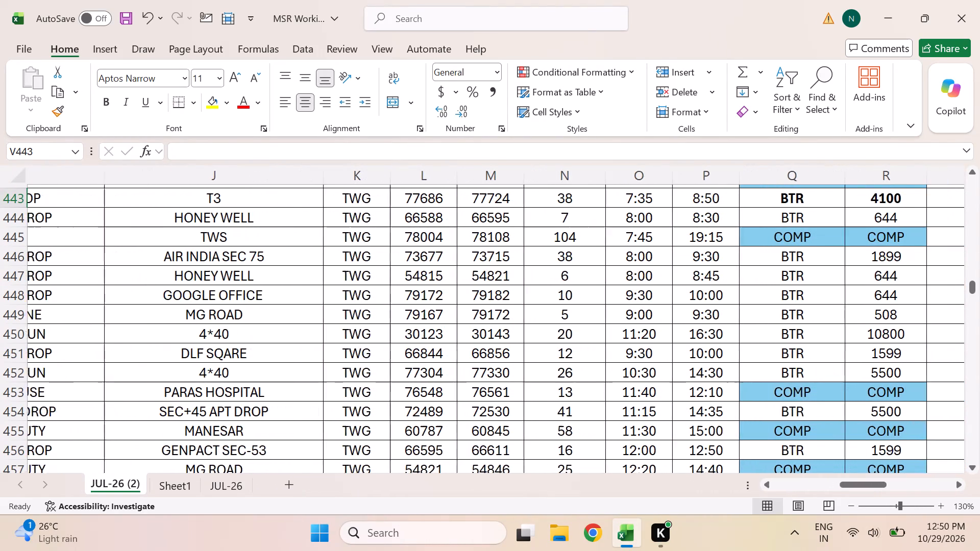
pyautogui.hscroll(-1, 617, 251)
pyautogui.hscroll(-1, 563, 244)
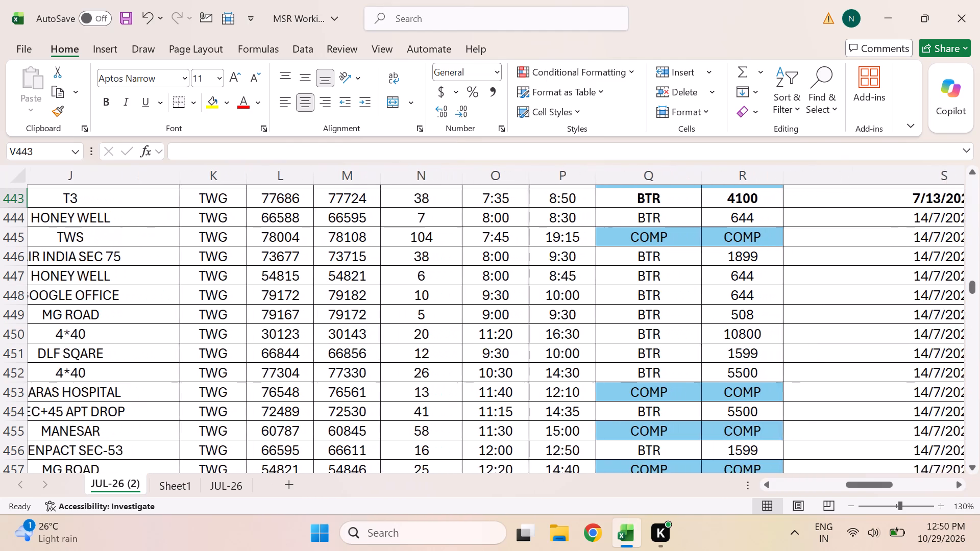
pyautogui.hscroll(-1, 563, 244)
pyautogui.hscroll(-1, 485, 244)
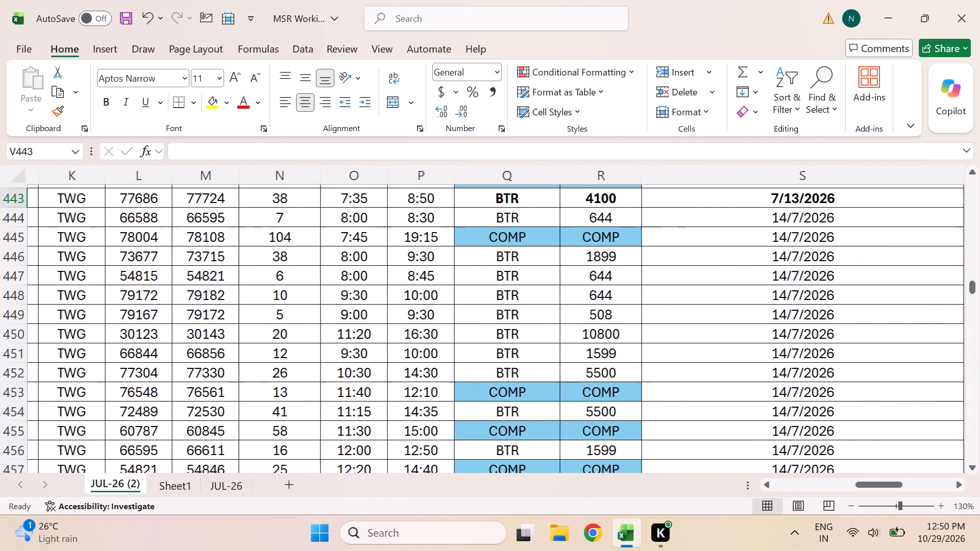
pyautogui.hscroll(-2, 485, 244)
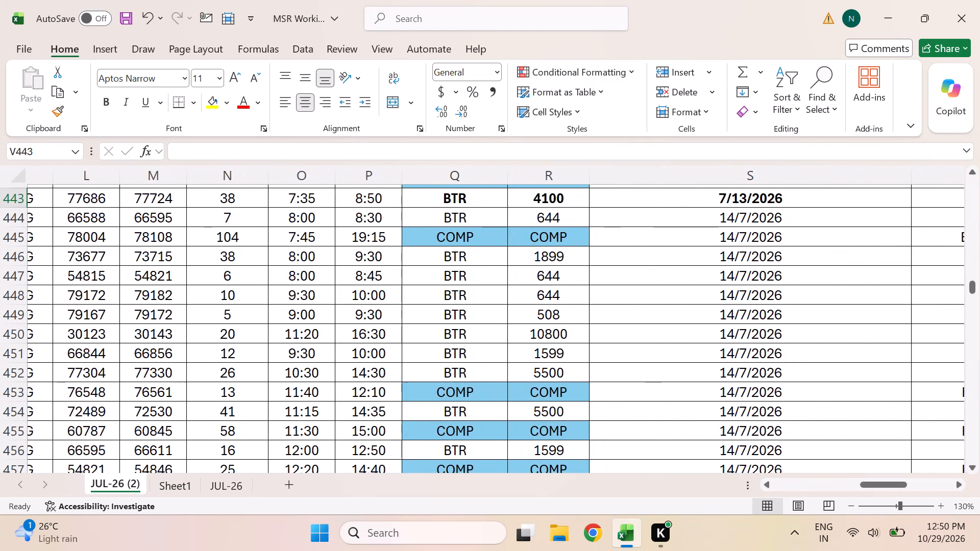
pyautogui.hscroll(-1, 485, 244)
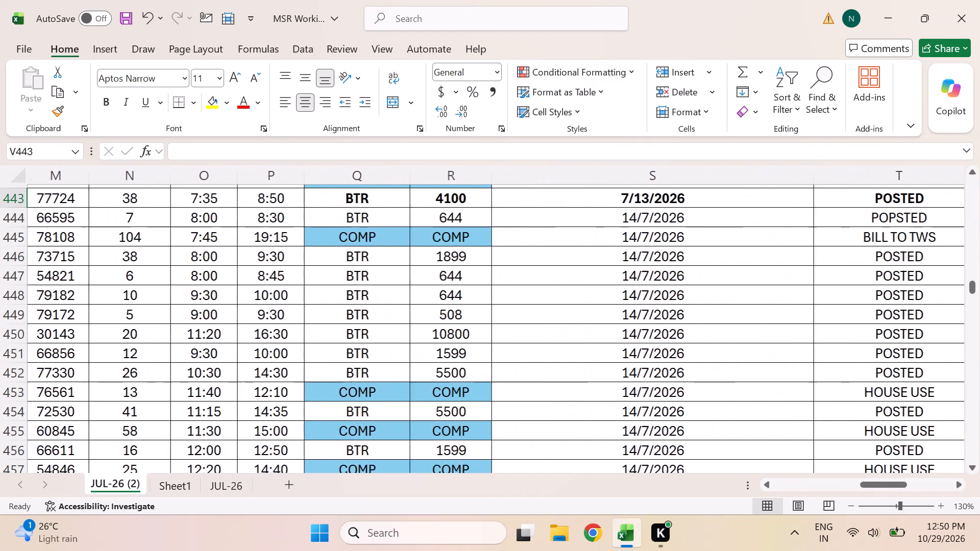
pyautogui.hscroll(-1, 485, 244)
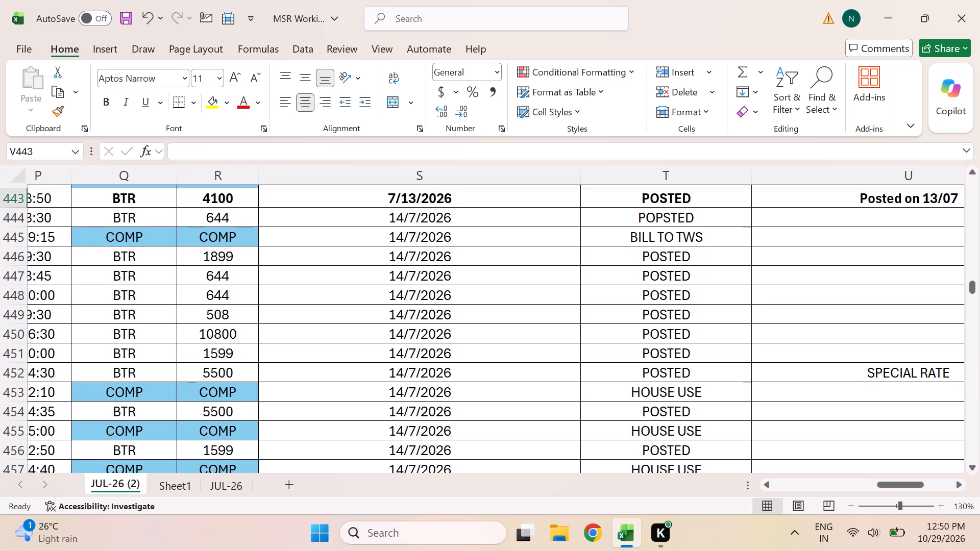
pyautogui.hscroll(-1, 635, 221)
pyautogui.hscroll(-1, 673, 248)
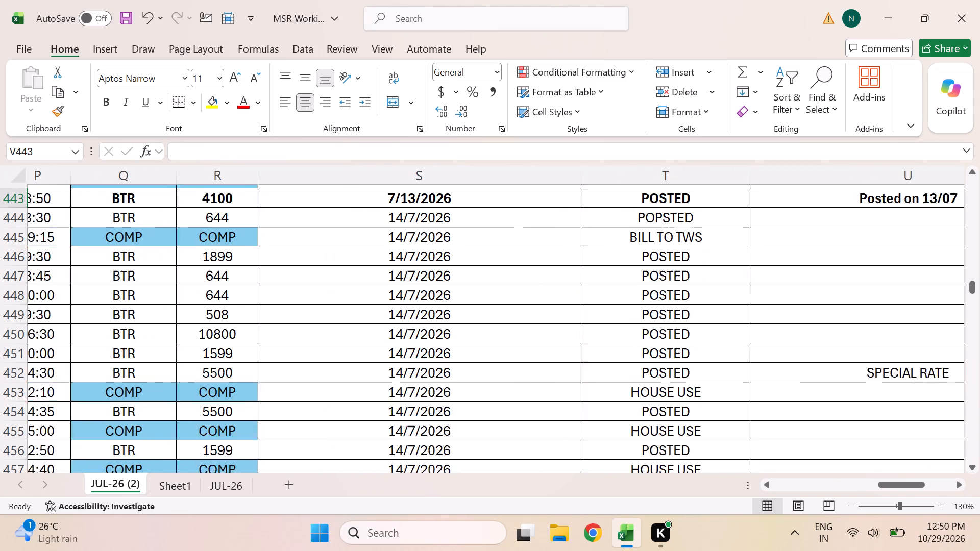
pyautogui.hscroll(-2, 673, 248)
pyautogui.write('dr')
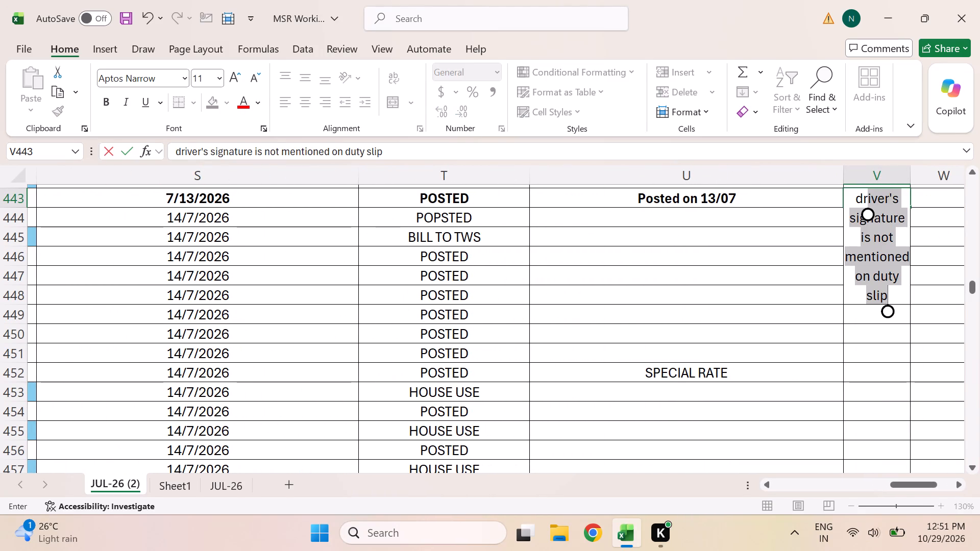
pyautogui.press('Return')
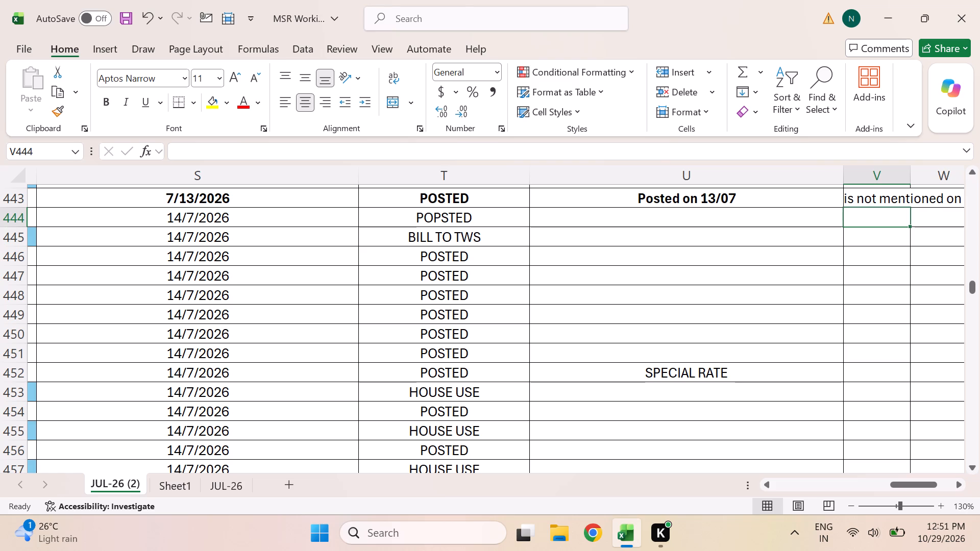
# Check row 444's duty slip record across all columns, from slip number and vehicle through kms, times, amount, posted date and remarks.
pyautogui.hscroll(14, 673, 248)
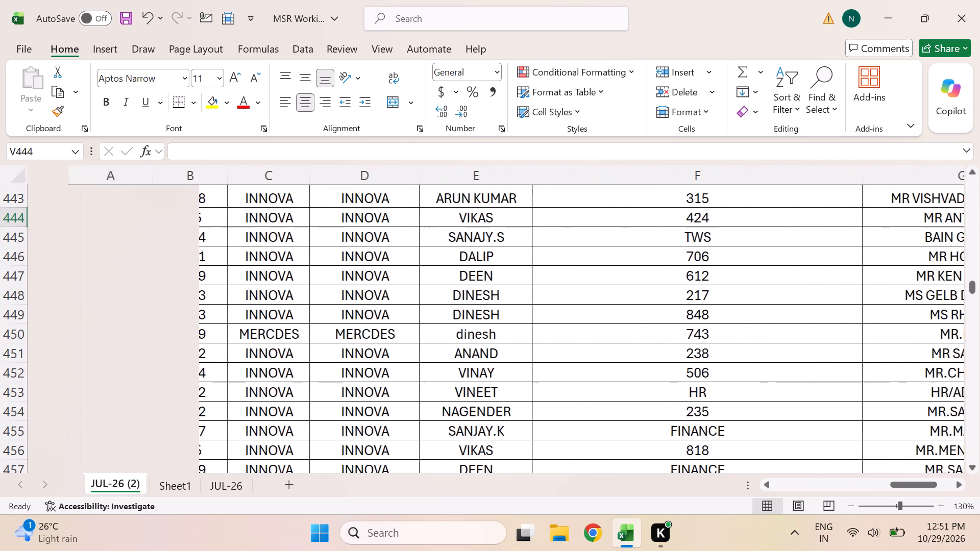
pyautogui.scroll(-1, 567, 272)
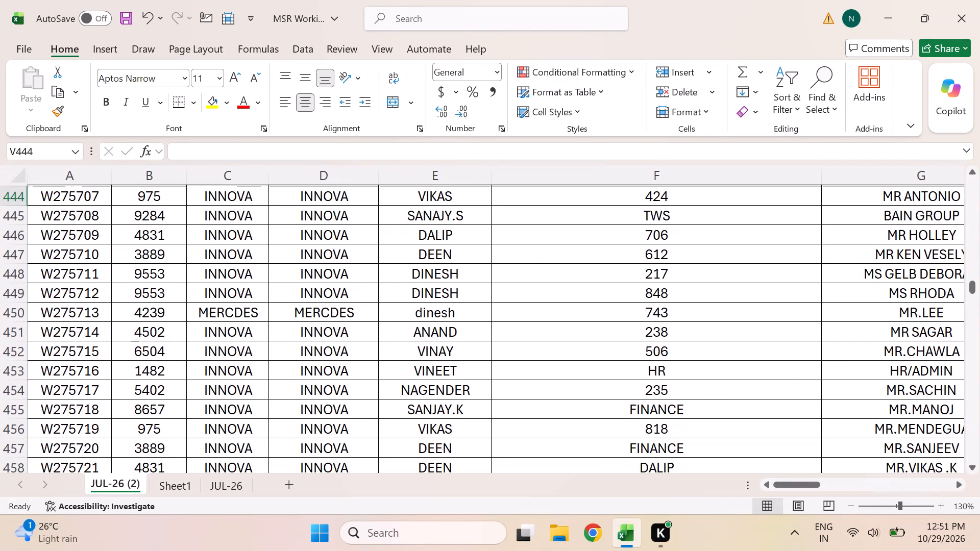
pyautogui.scroll(-1, 567, 272)
pyautogui.hscroll(-2, 567, 272)
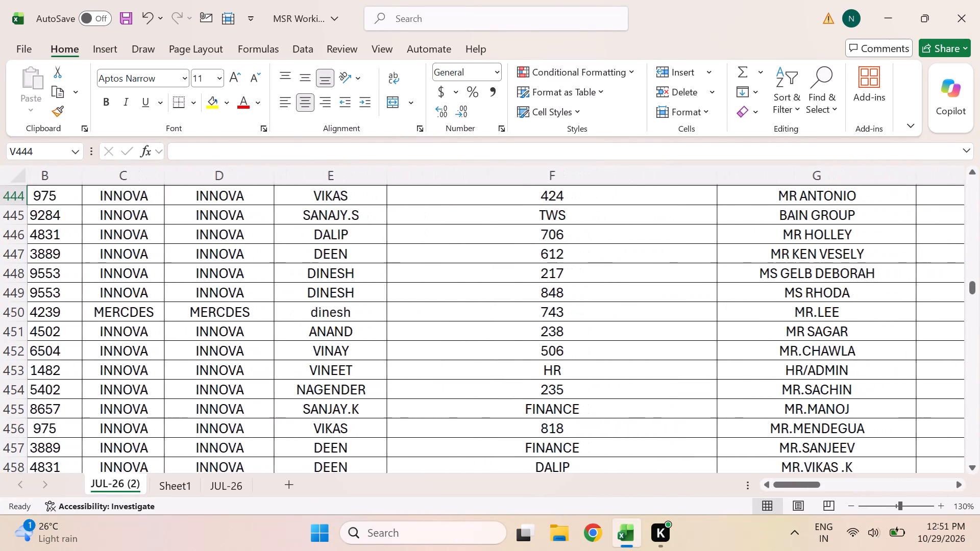
pyautogui.hscroll(-3, 567, 272)
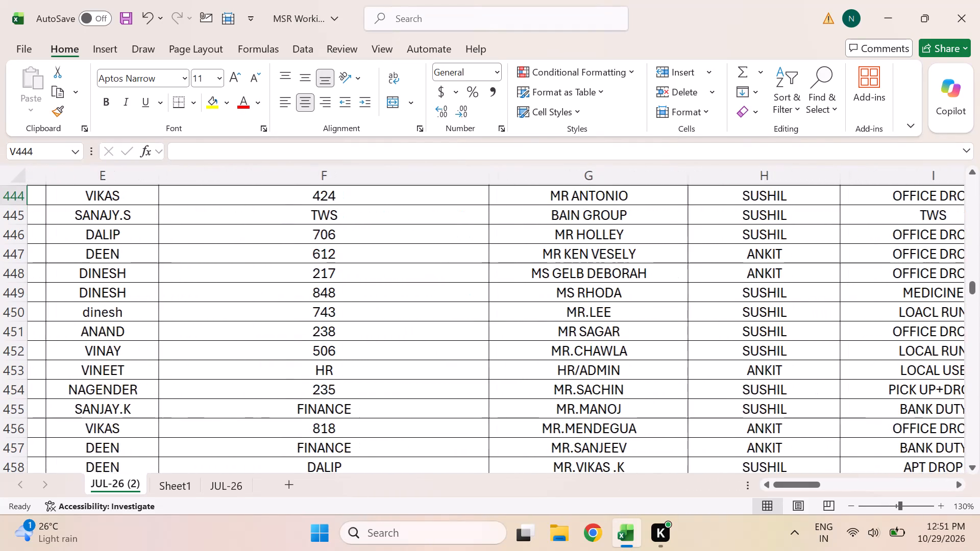
pyautogui.hscroll(-2, 567, 272)
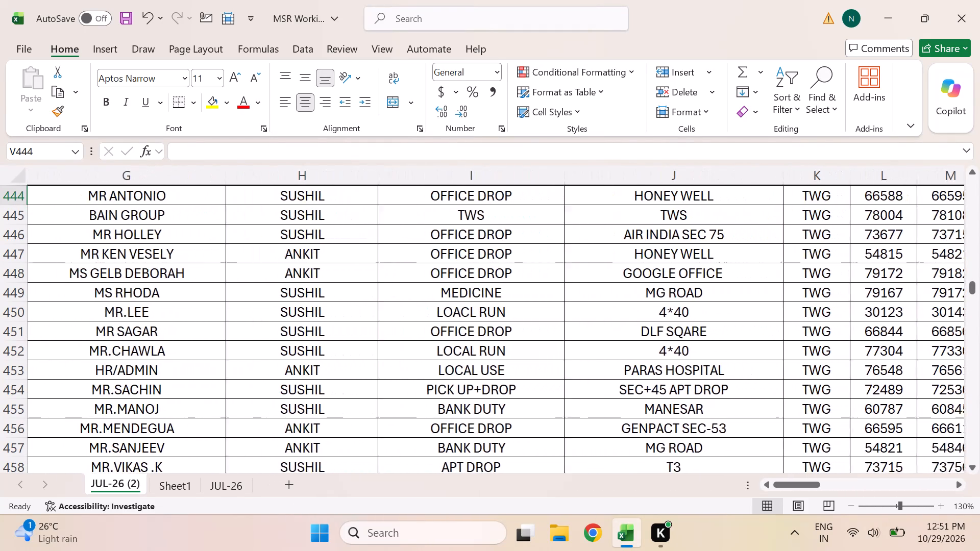
pyautogui.hscroll(-2, 567, 272)
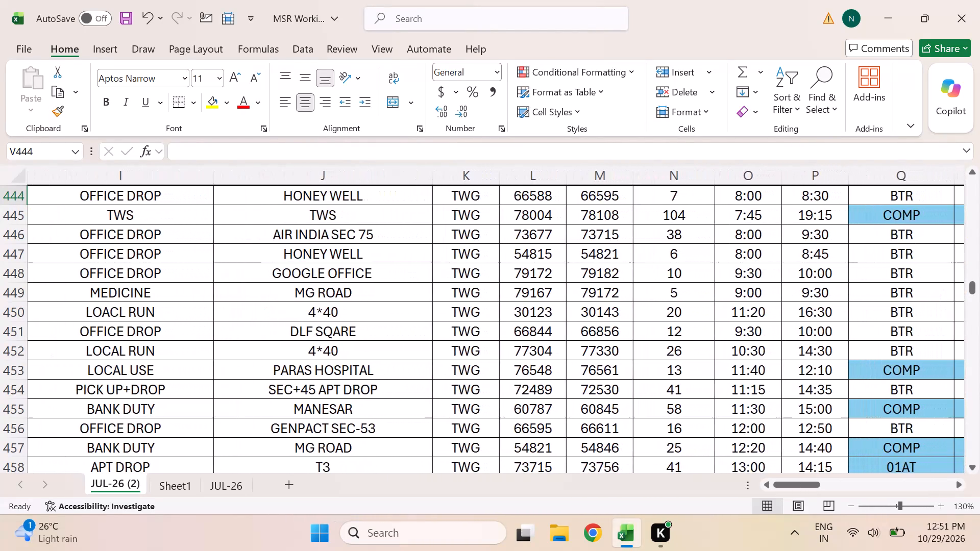
pyautogui.hscroll(-2, 567, 272)
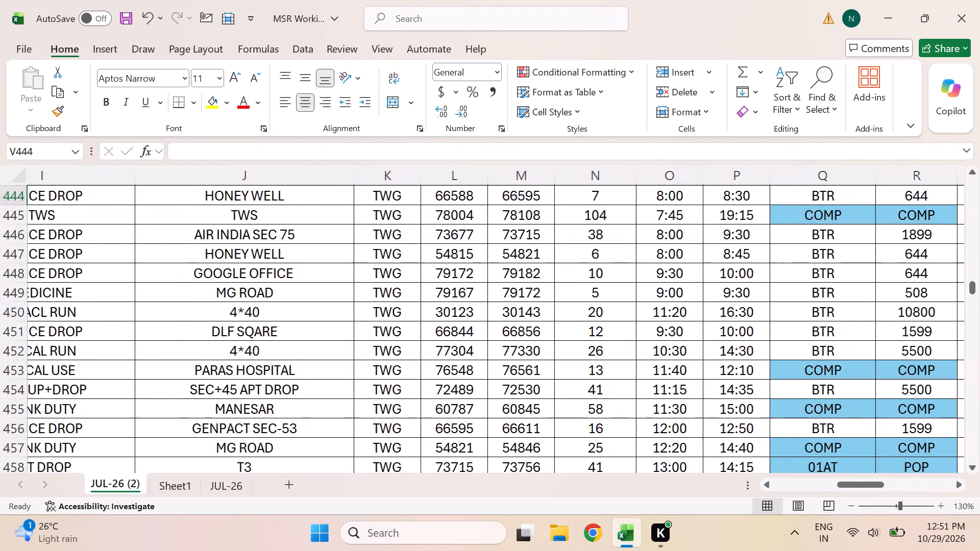
pyautogui.hscroll(-3, 567, 272)
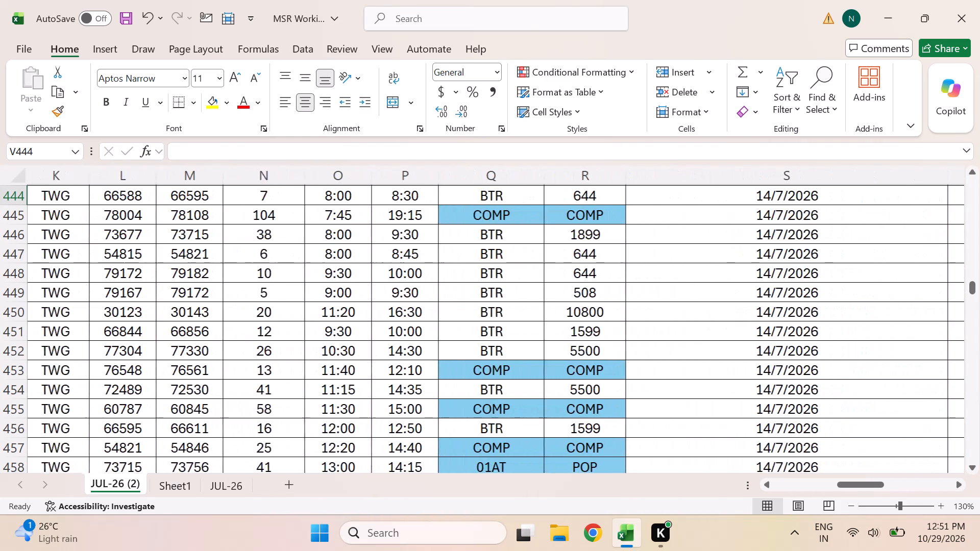
pyautogui.hscroll(-2, 567, 272)
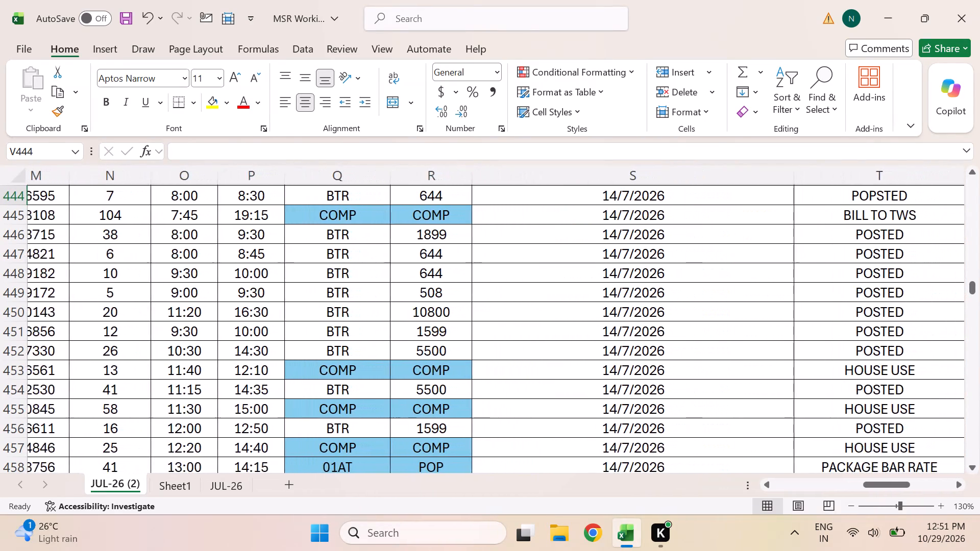
pyautogui.hscroll(-3, 567, 272)
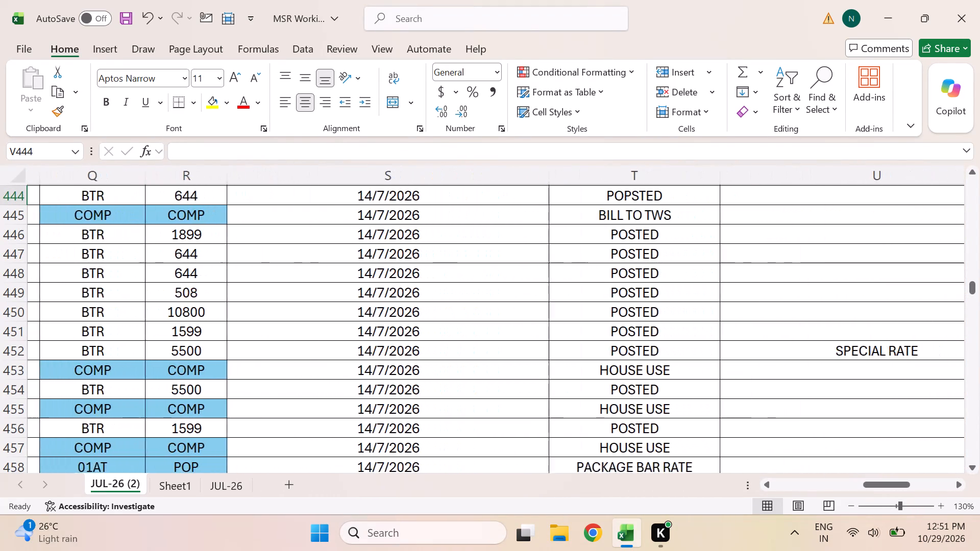
pyautogui.hscroll(-1, 567, 272)
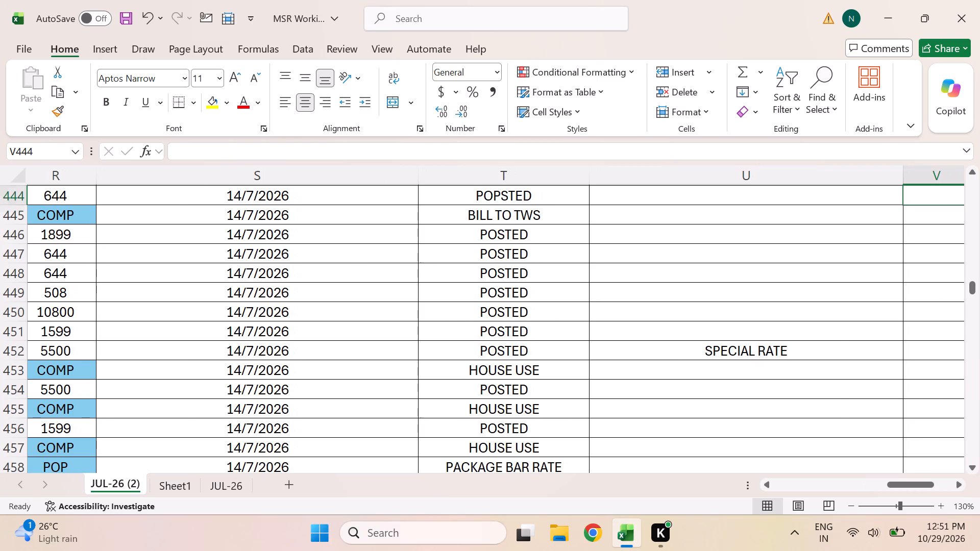
pyautogui.press('Return')
# Review row 445's duty slip details and enter the remark "guest's signature is not mentioned on duty slip" in cell V445.
pyautogui.scroll(-1, 567, 272)
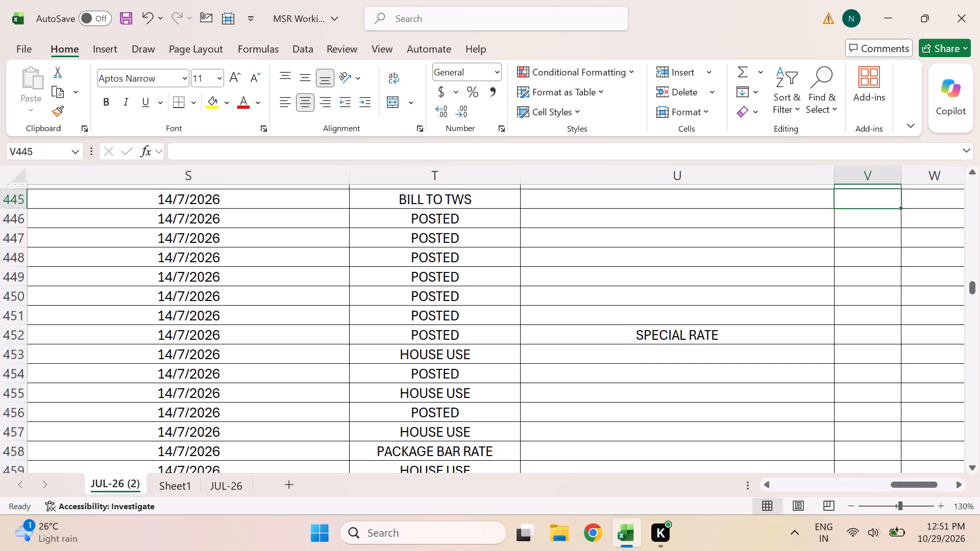
pyautogui.scroll(-1, 567, 272)
pyautogui.hscroll(8, 567, 272)
pyautogui.hscroll(14, 567, 272)
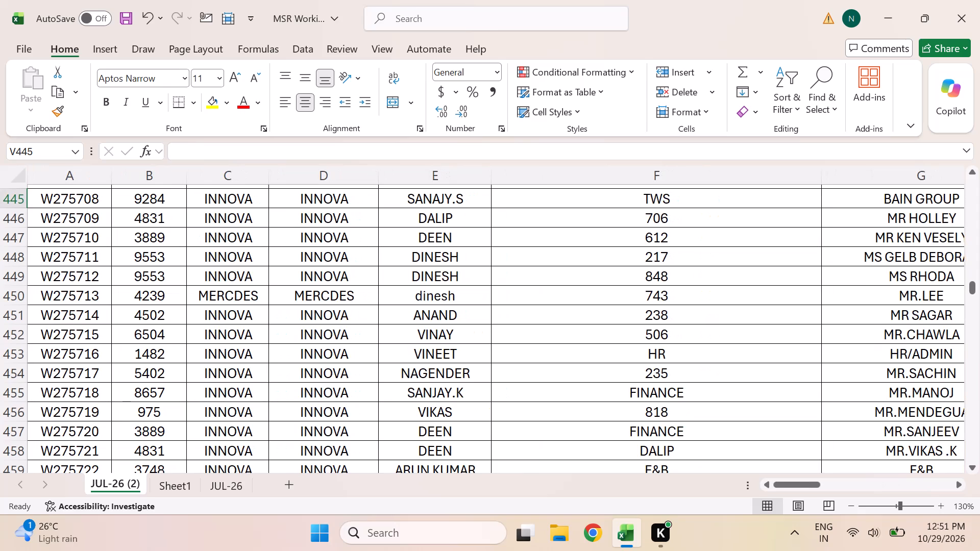
pyautogui.hscroll(1, 567, 272)
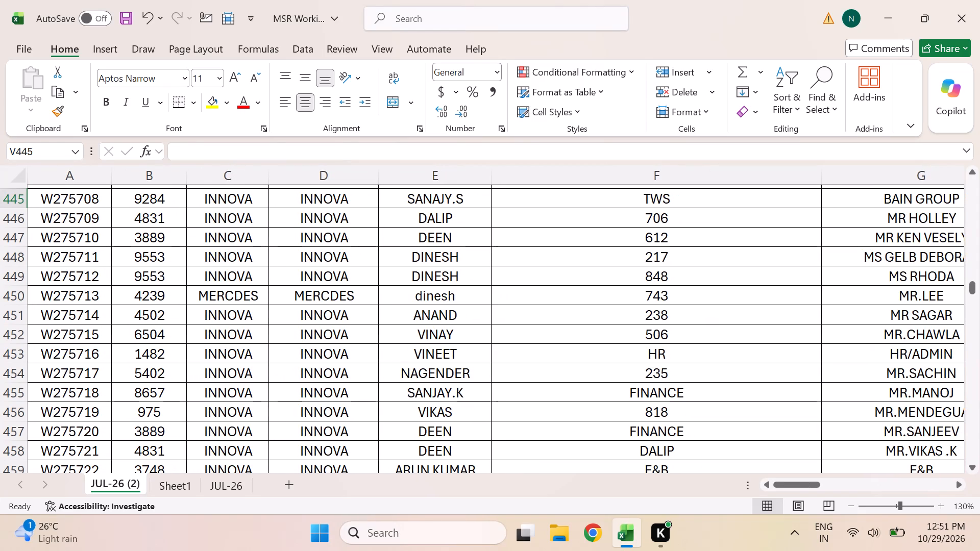
pyautogui.hscroll(-1, 567, 272)
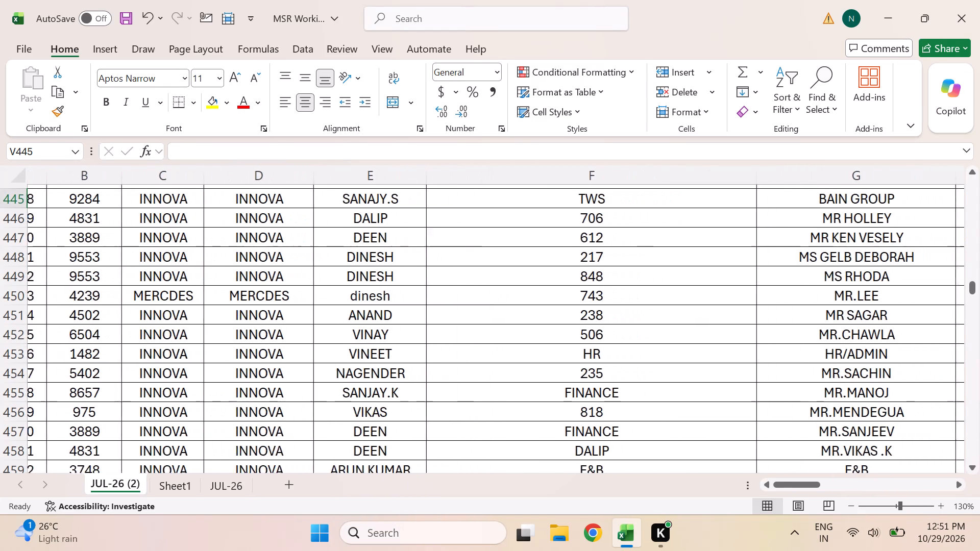
pyautogui.hscroll(-3, 567, 272)
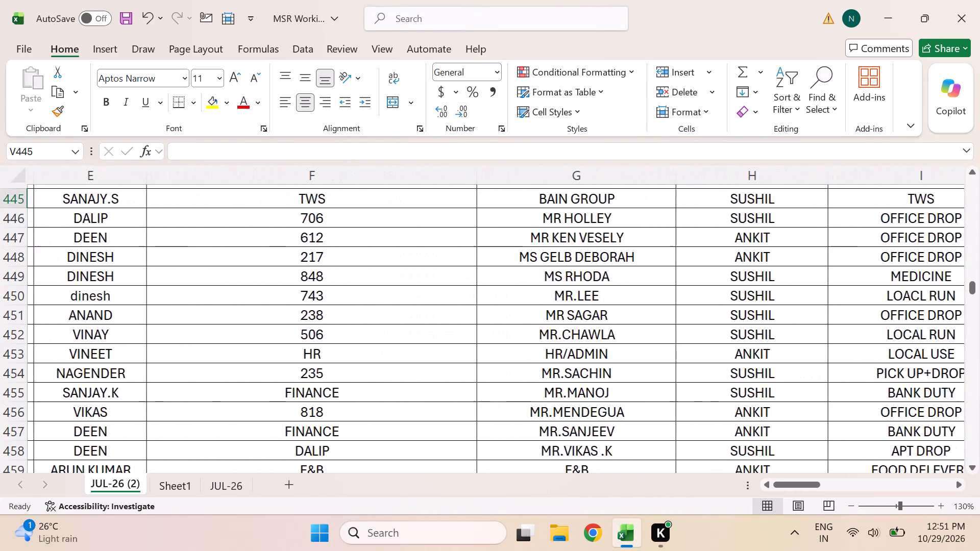
pyautogui.hscroll(-3, 567, 272)
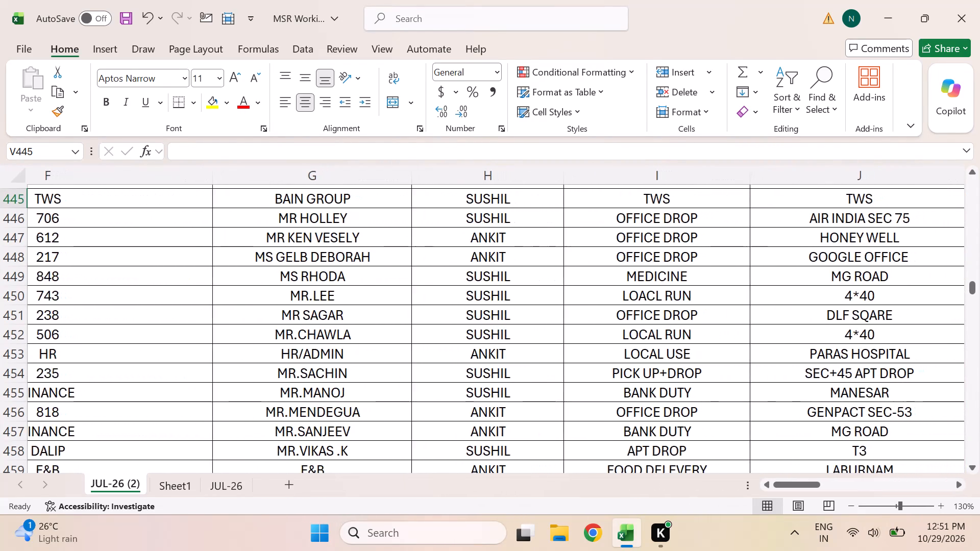
pyautogui.hscroll(-3, 567, 272)
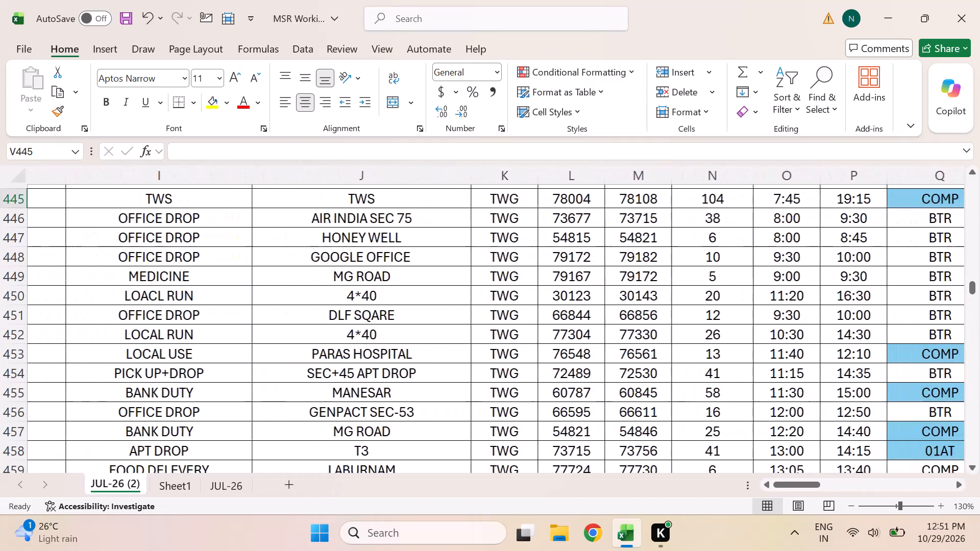
pyautogui.hscroll(-1, 567, 272)
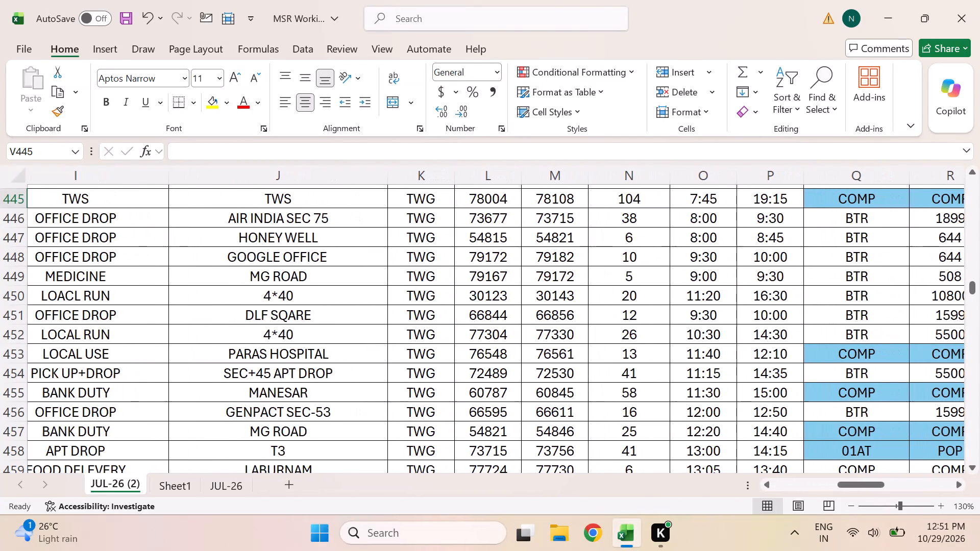
pyautogui.hscroll(-2, 567, 272)
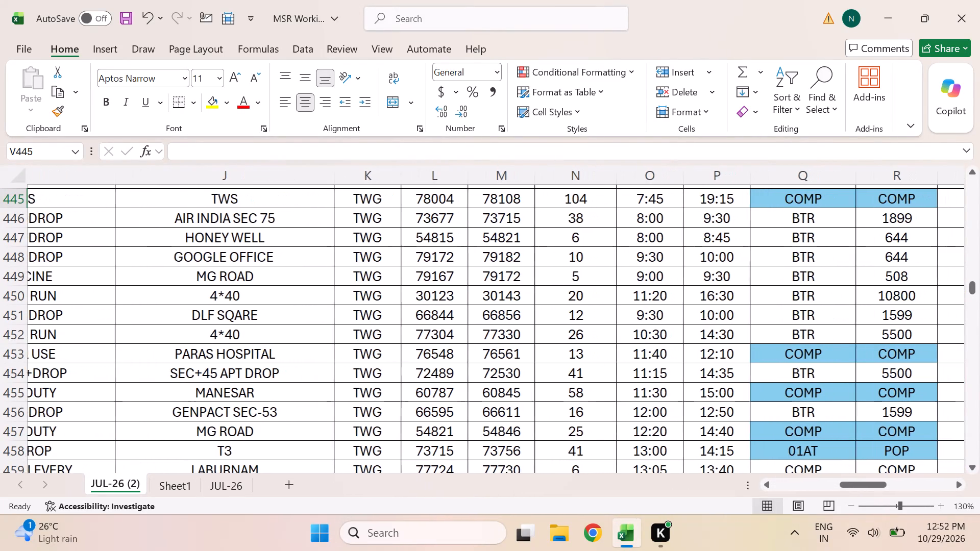
pyautogui.hscroll(-2, 567, 272)
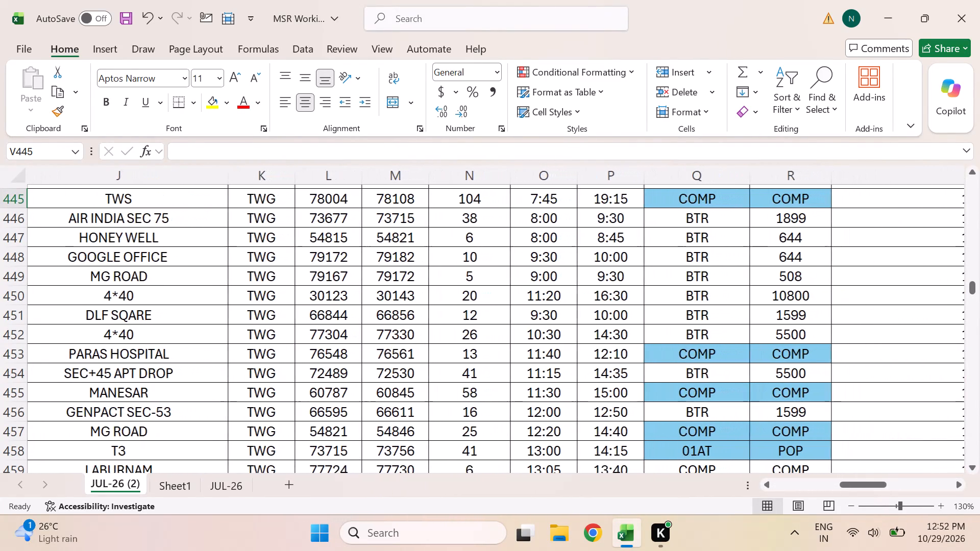
pyautogui.hscroll(-3, 567, 272)
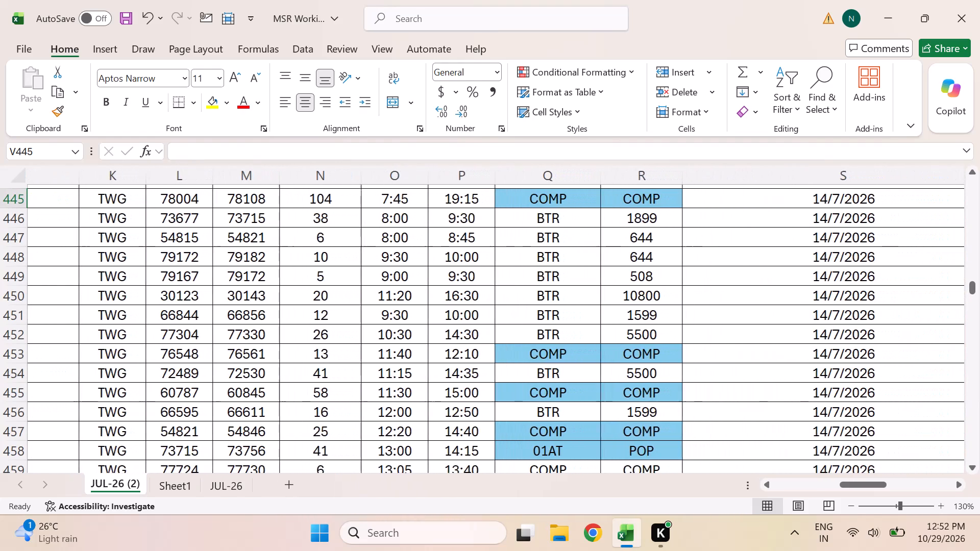
pyautogui.hscroll(-2, 567, 272)
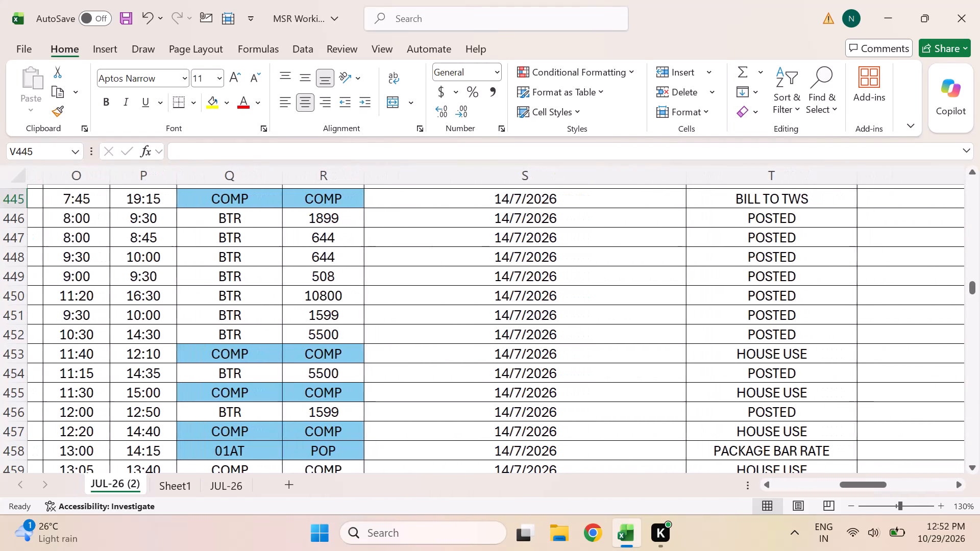
pyautogui.hscroll(-2, 567, 272)
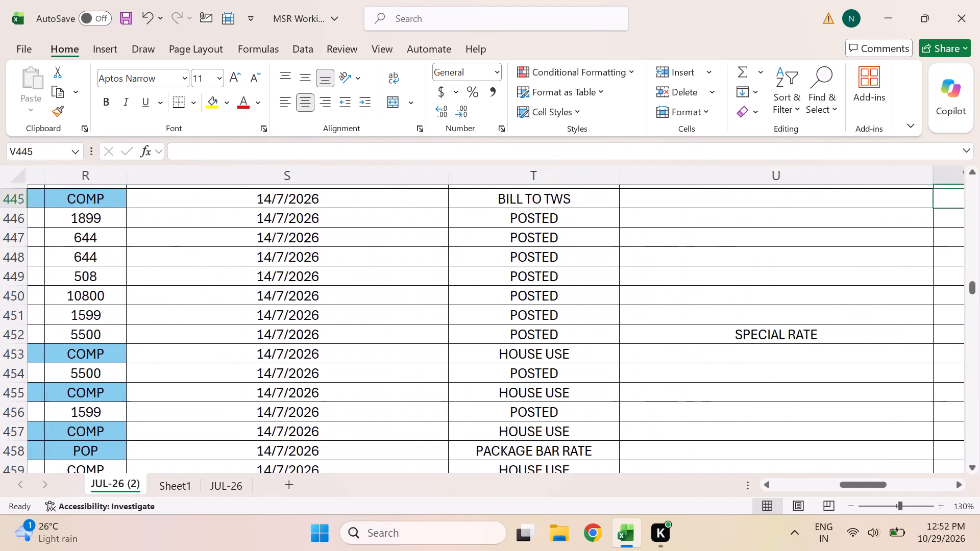
pyautogui.write('guest')
pyautogui.write("'s signature is not mentio")
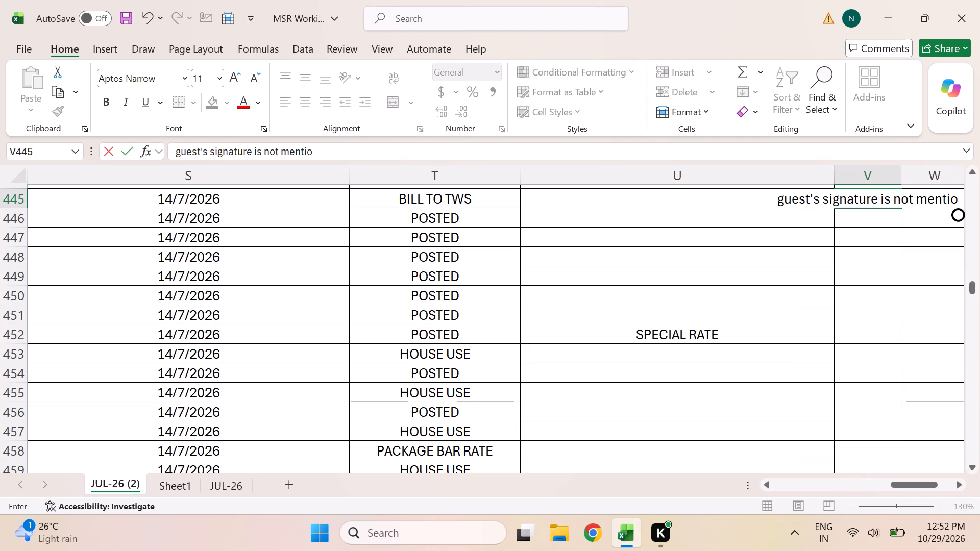
pyautogui.write('ned on duty slip')
pyautogui.press('Return')
# Check row 446's duty slip record across all columns, from slip number and vehicle through kms, times, amount, posted date and remarks.
pyautogui.hscroll(10, 567, 272)
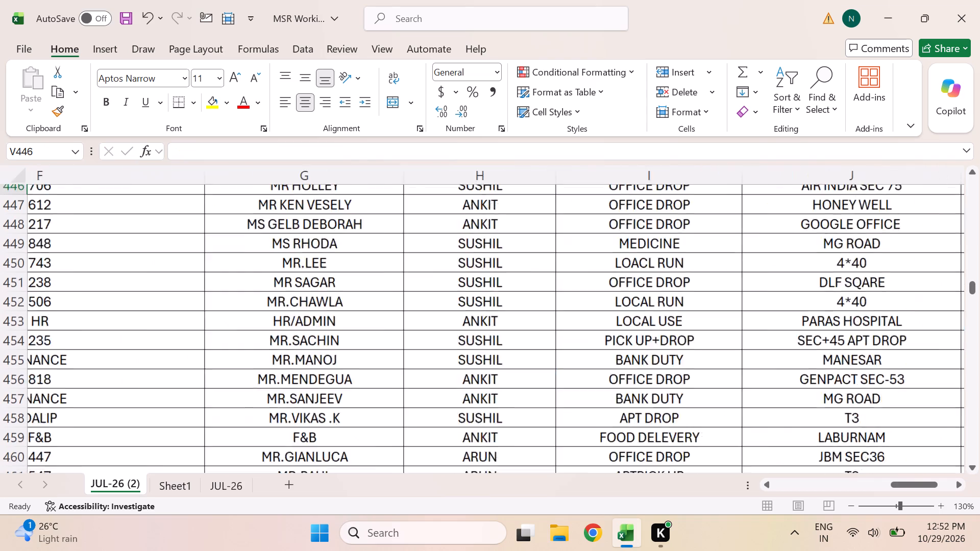
pyautogui.hscroll(11, 567, 272)
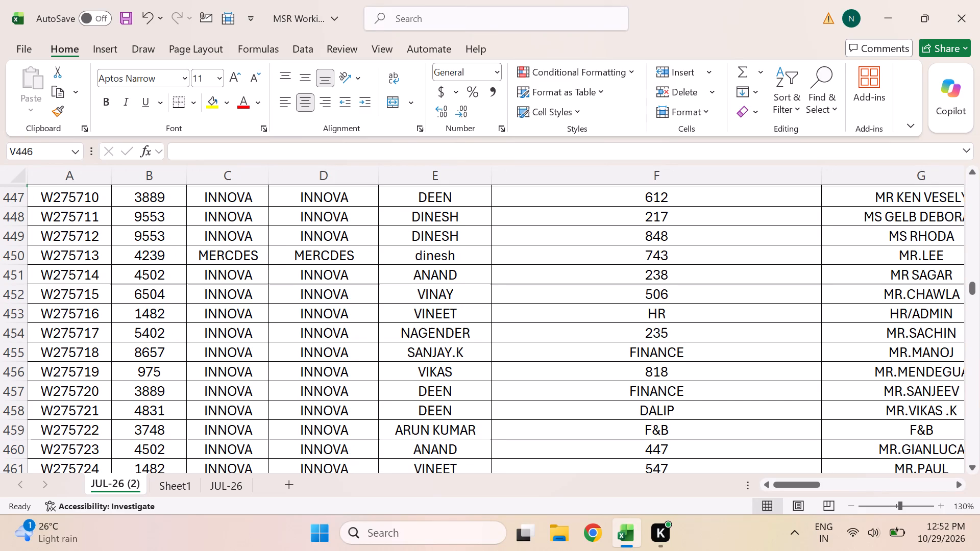
pyautogui.scroll(1, 436, 293)
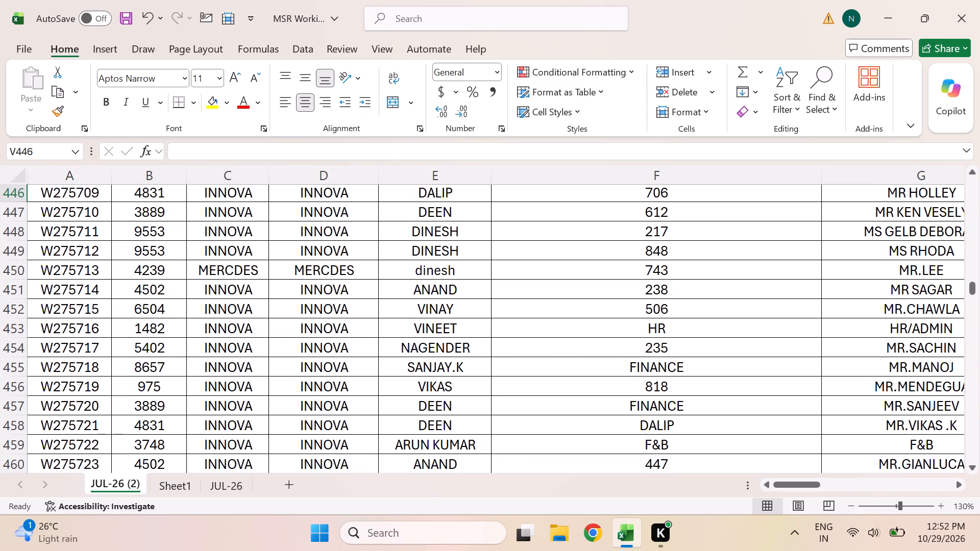
pyautogui.scroll(1, 436, 293)
pyautogui.hscroll(-2, 436, 293)
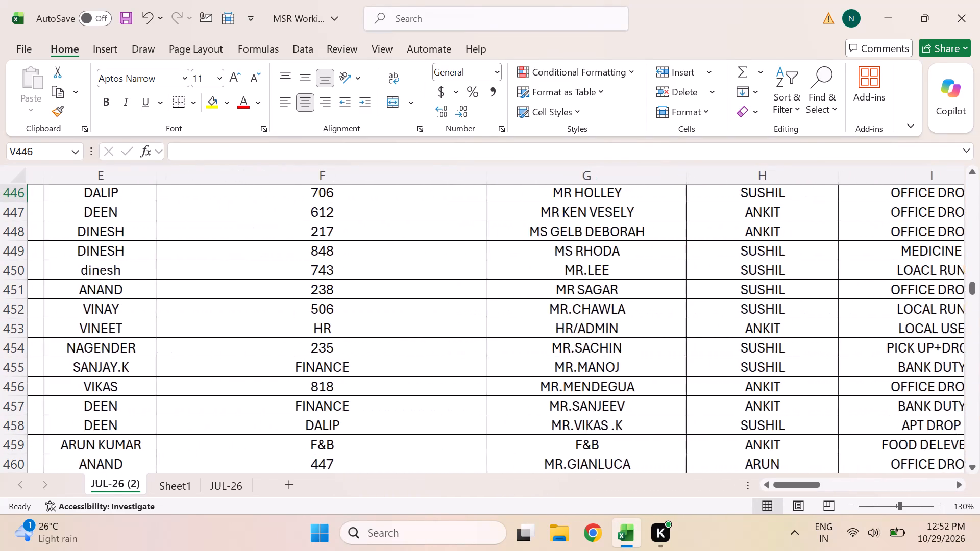
pyautogui.hscroll(-1, 436, 293)
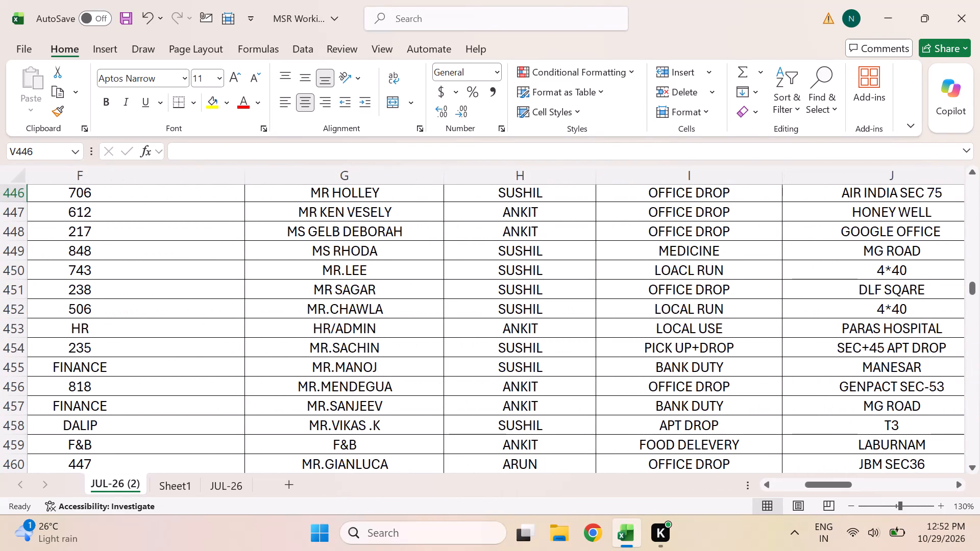
pyautogui.hscroll(-3, 436, 293)
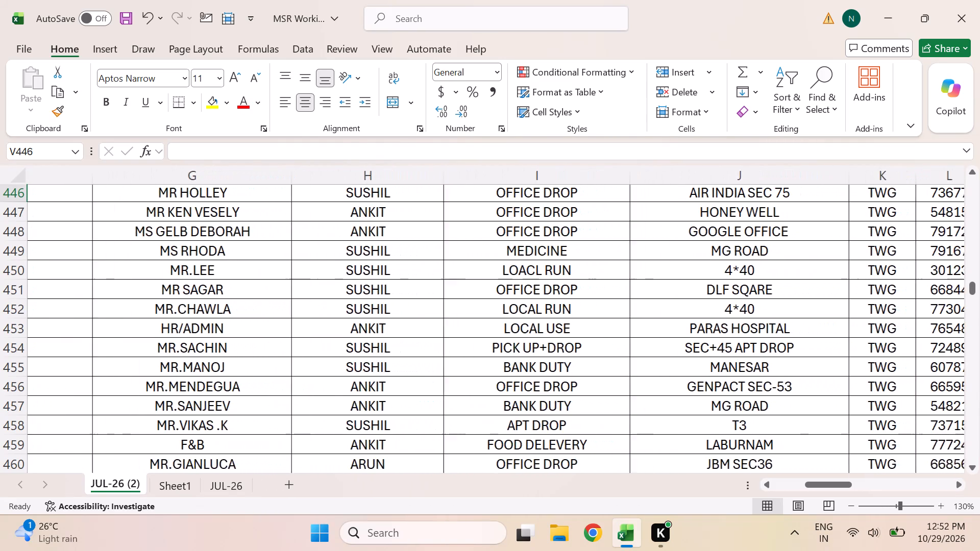
pyautogui.hscroll(-3, 436, 293)
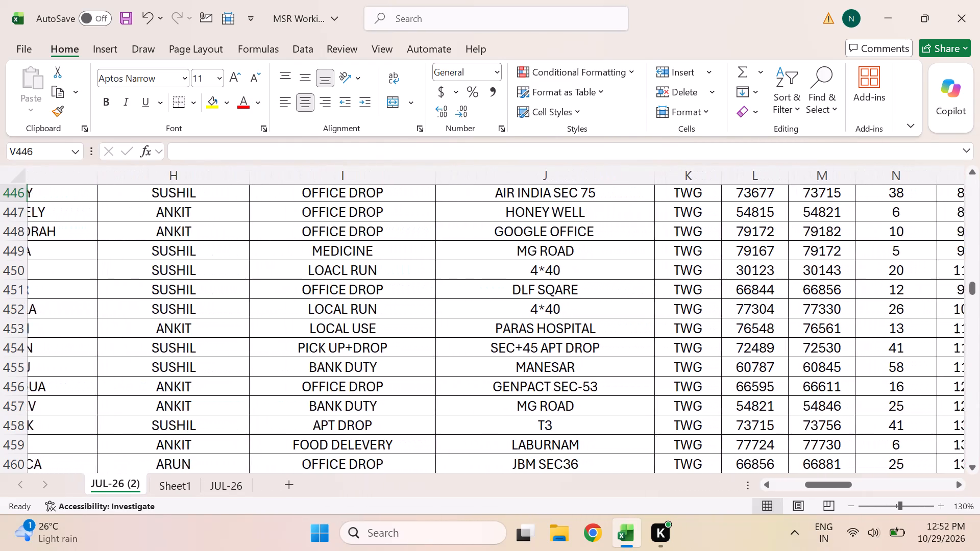
pyautogui.hscroll(-2, 436, 293)
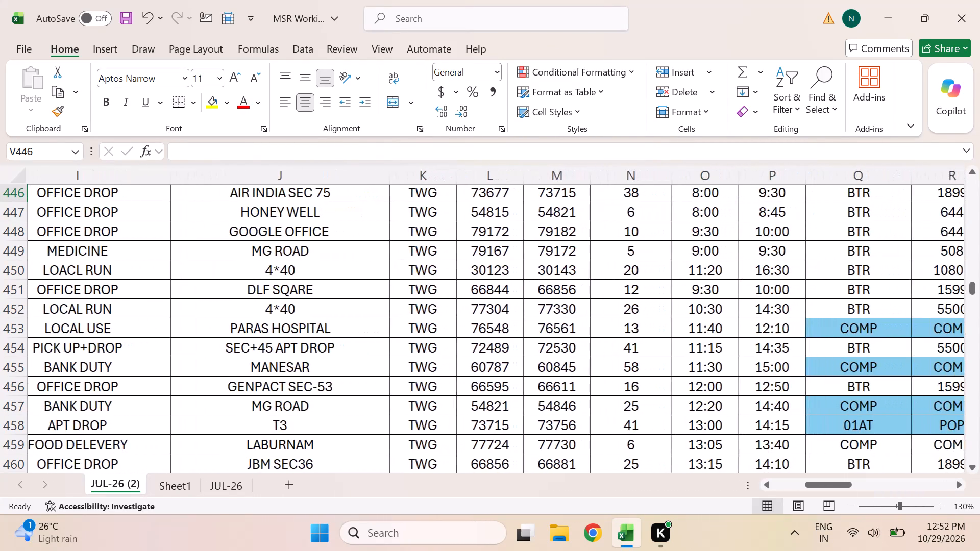
pyautogui.hscroll(-2, 436, 293)
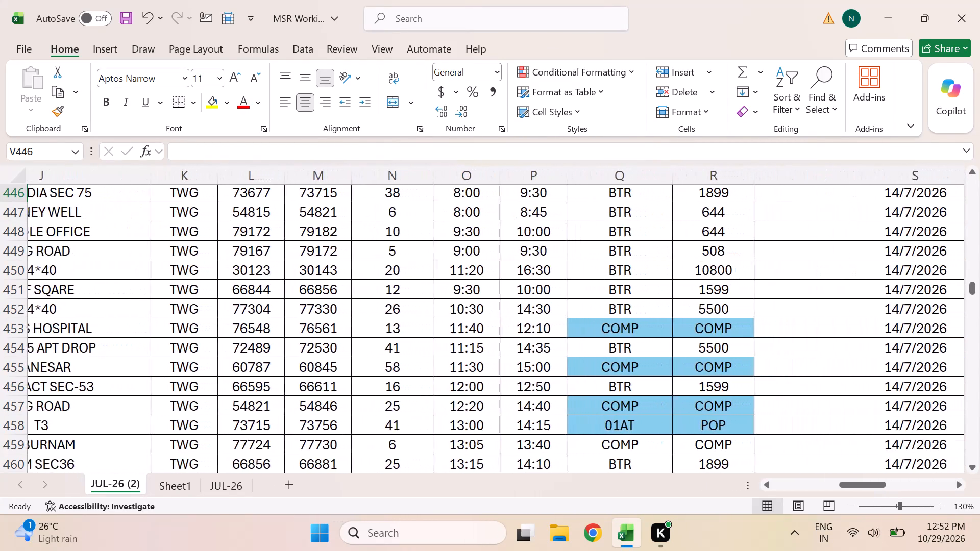
pyautogui.hscroll(-1, 436, 293)
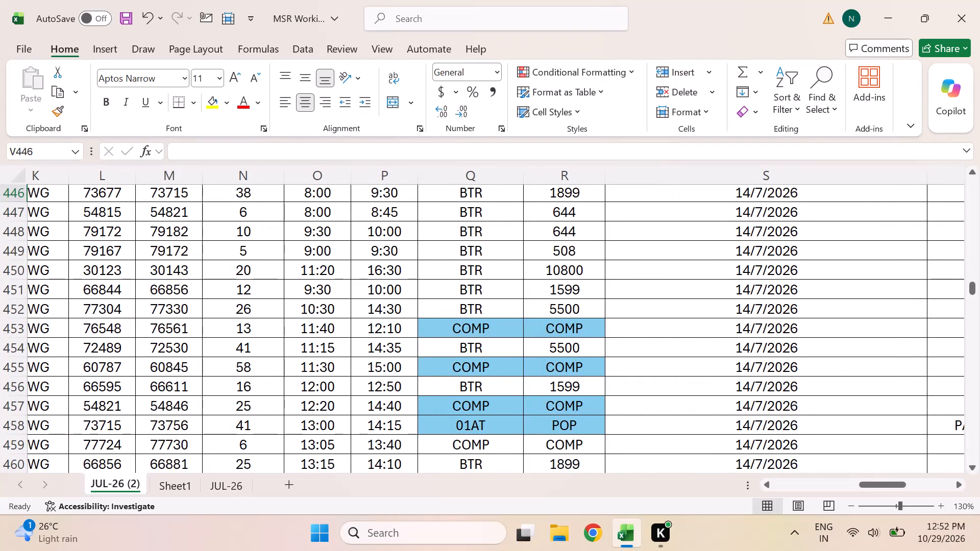
pyautogui.hscroll(-2, 436, 293)
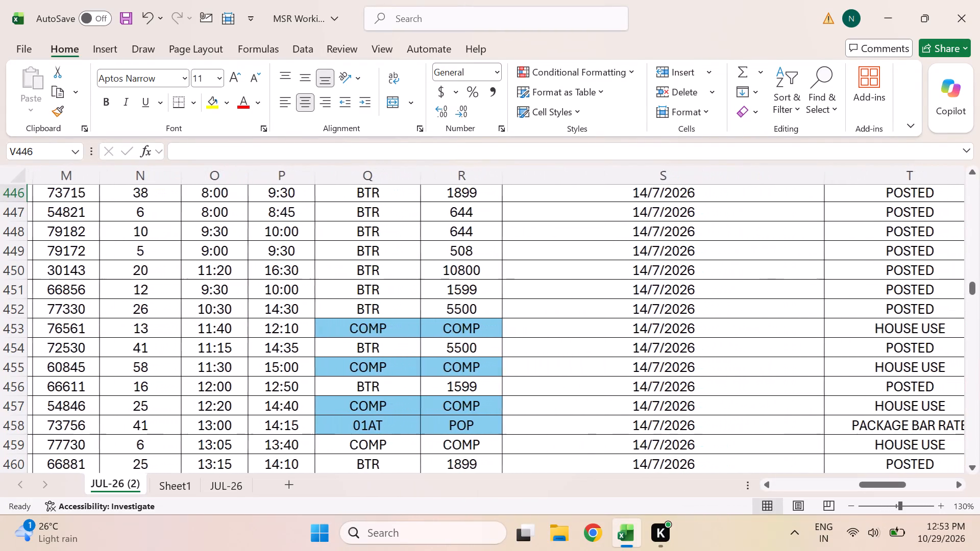
pyautogui.hscroll(-2, 436, 293)
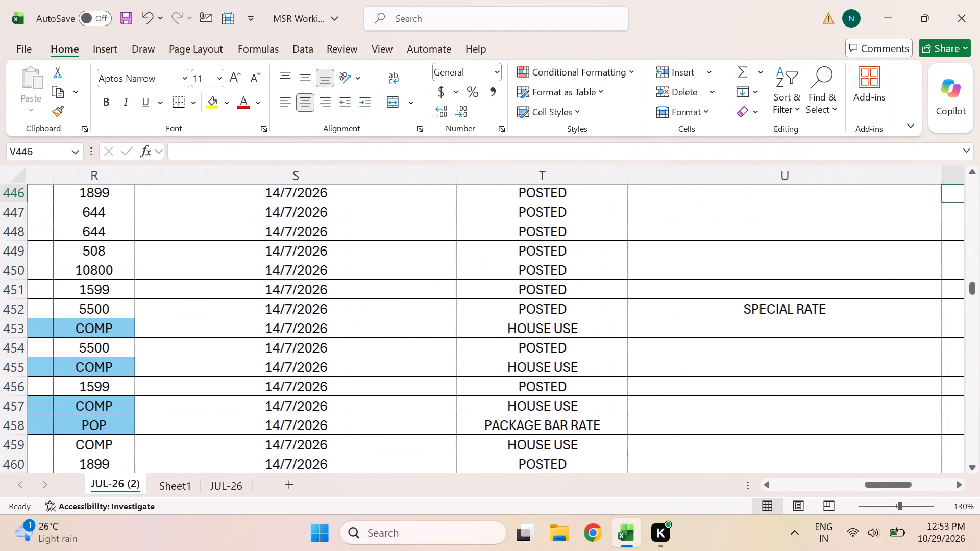
pyautogui.press('Return')
# Check row 447's duty slip record across all columns, from slip number and vehicle through kms, times, amount, posted date and remarks.
pyautogui.hscroll(8, 436, 293)
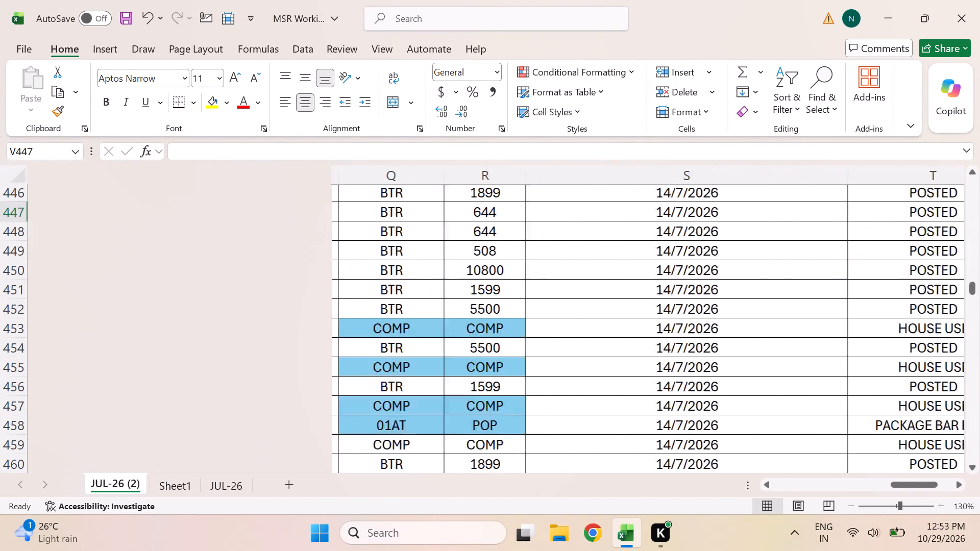
pyautogui.hscroll(5, 436, 293)
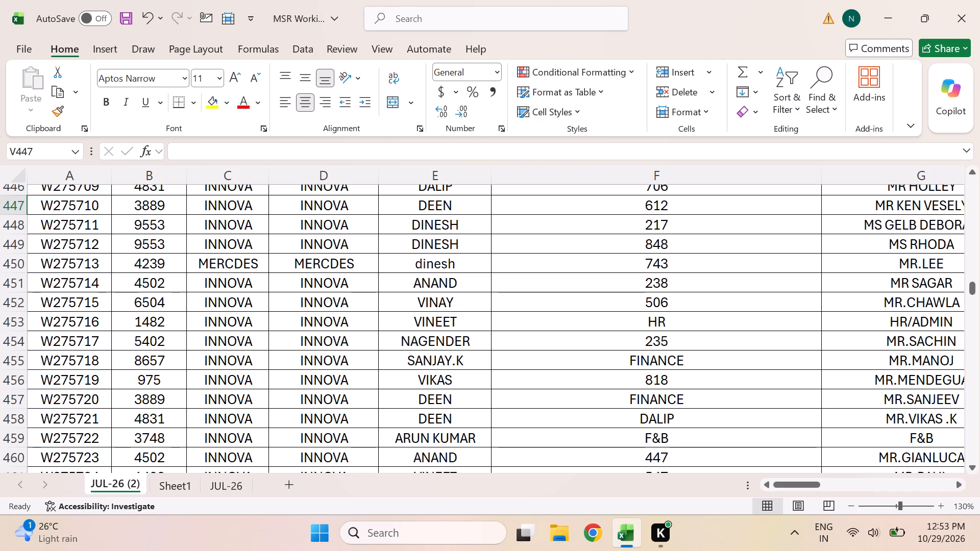
pyautogui.scroll(-1, 346, 314)
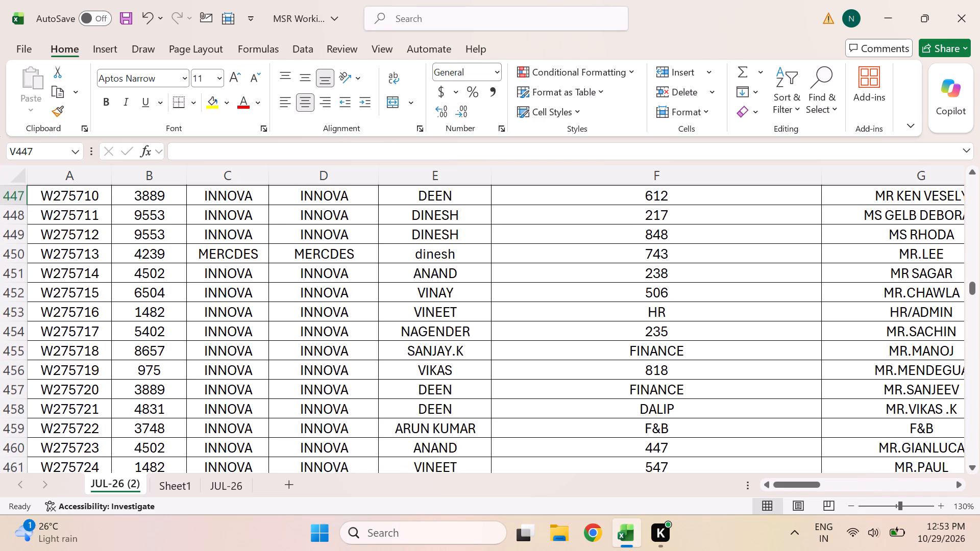
pyautogui.scroll(-1, 346, 314)
pyautogui.hscroll(-2, 346, 314)
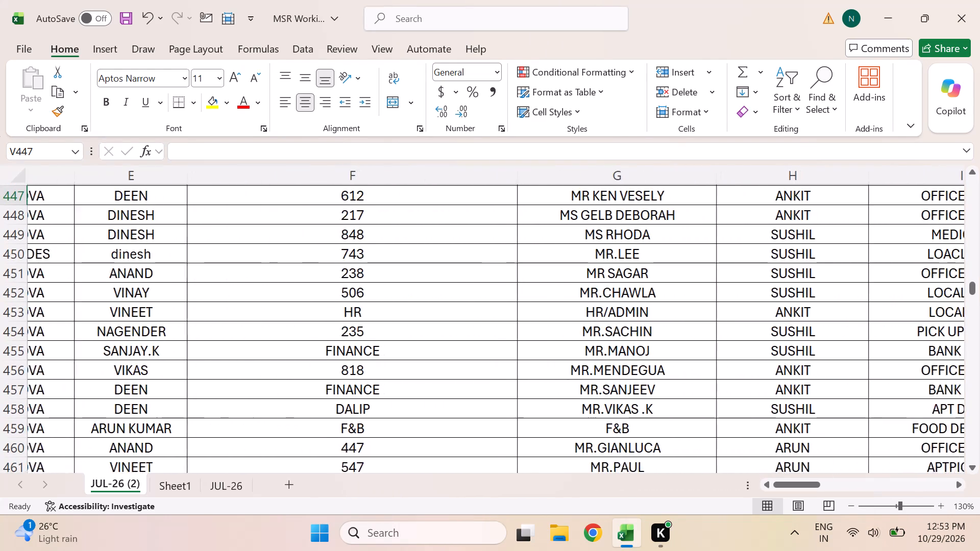
pyautogui.hscroll(-2, 346, 314)
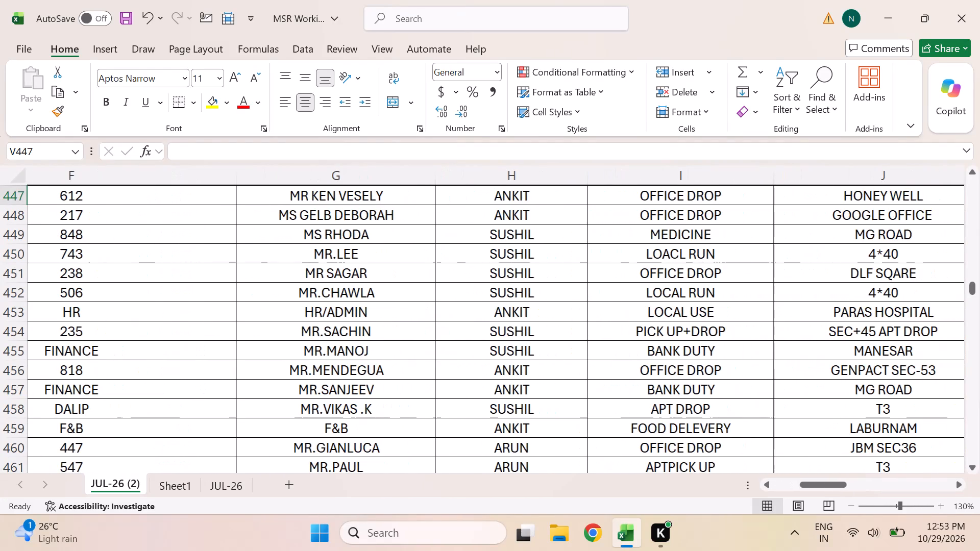
pyautogui.hscroll(-2, 333, 318)
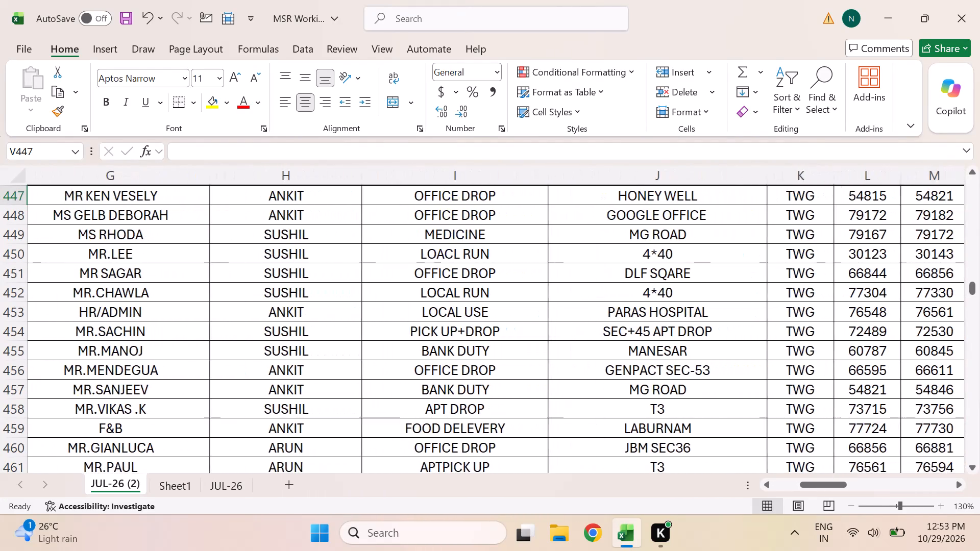
pyautogui.hscroll(-1, 333, 318)
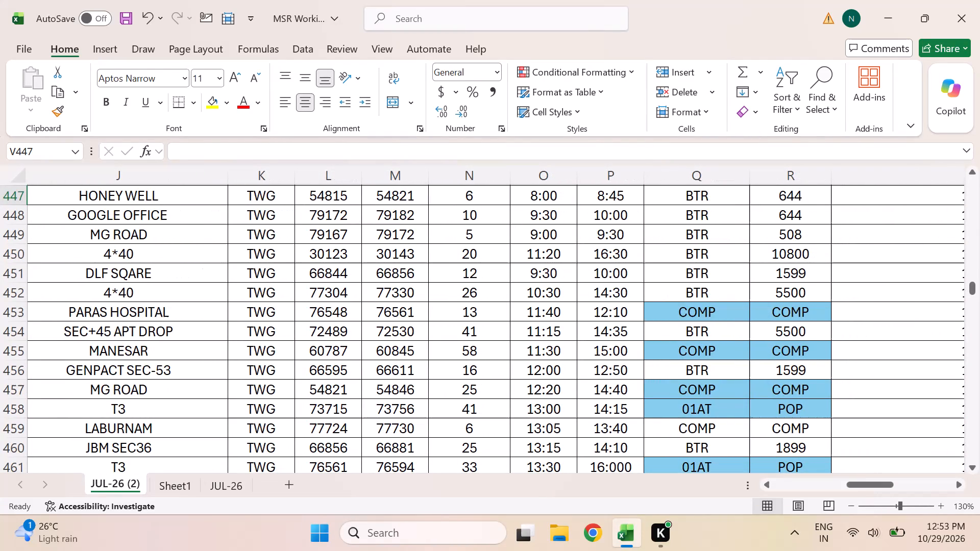
pyautogui.hscroll(-1, 393, 320)
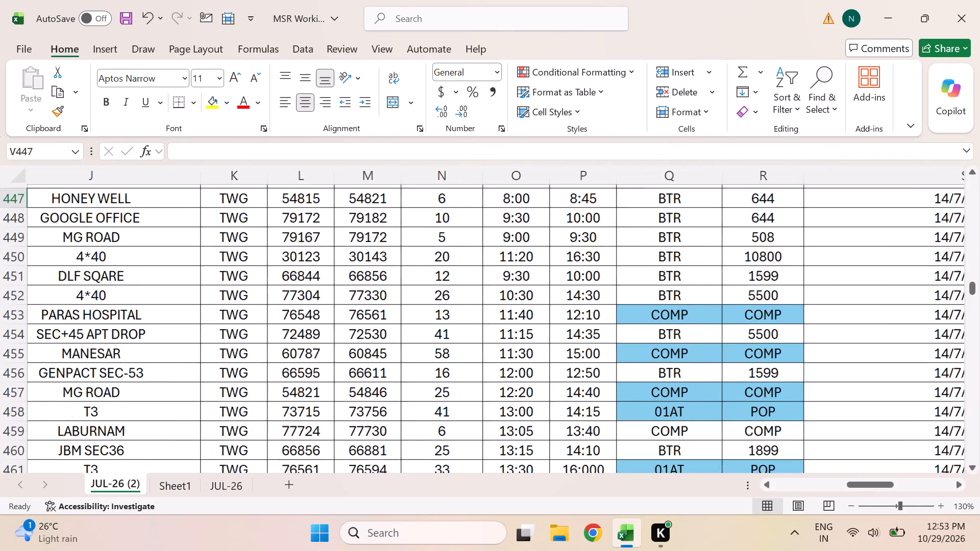
pyautogui.hscroll(-1, 393, 320)
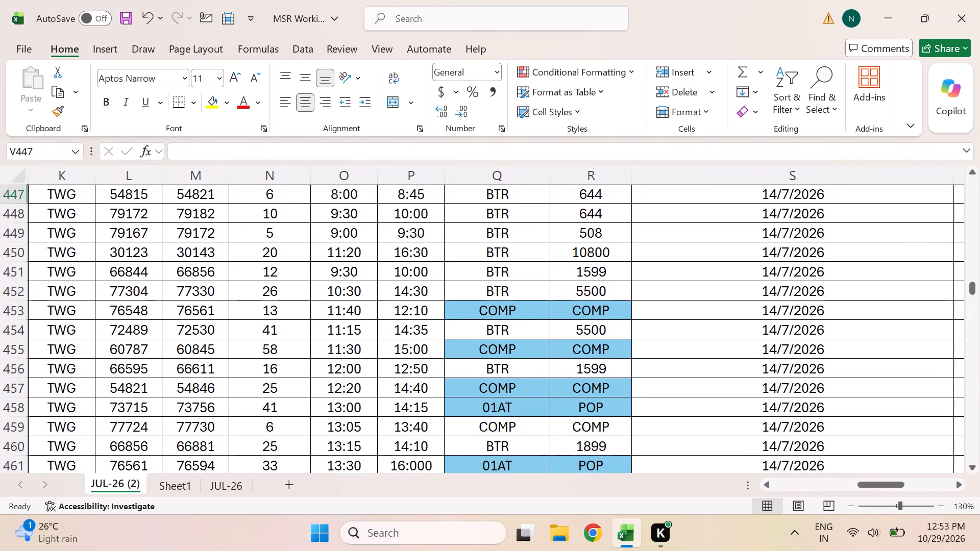
pyautogui.hscroll(-2, 393, 320)
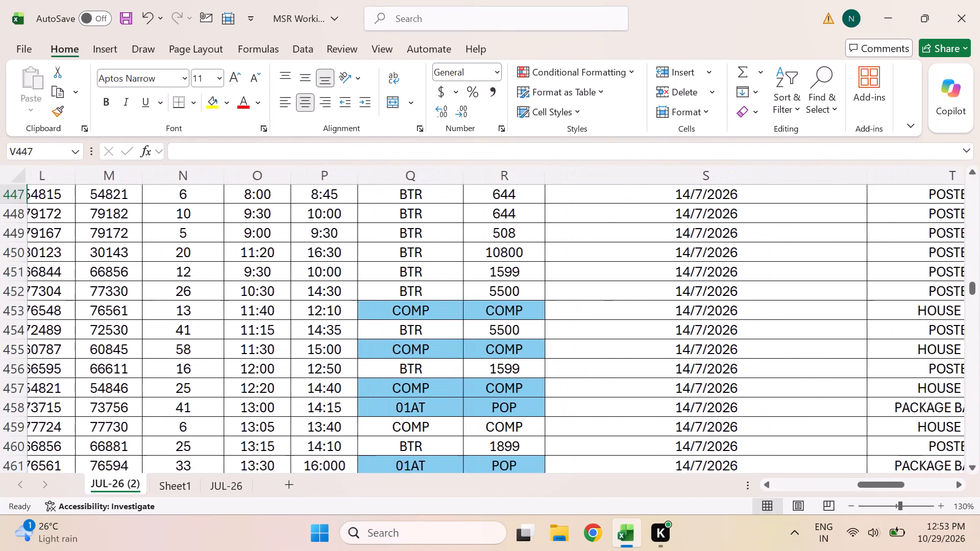
pyautogui.hscroll(-3, 393, 320)
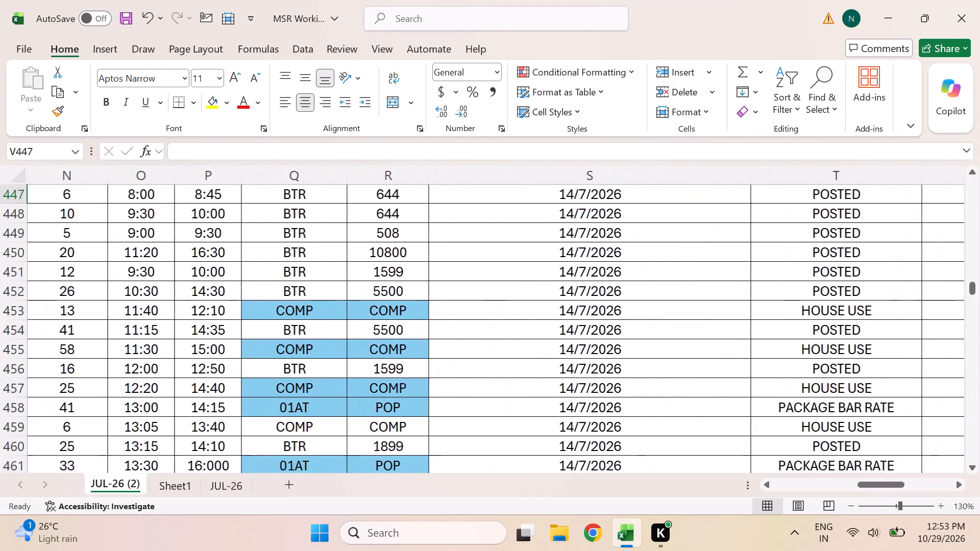
pyautogui.hscroll(-4, 393, 320)
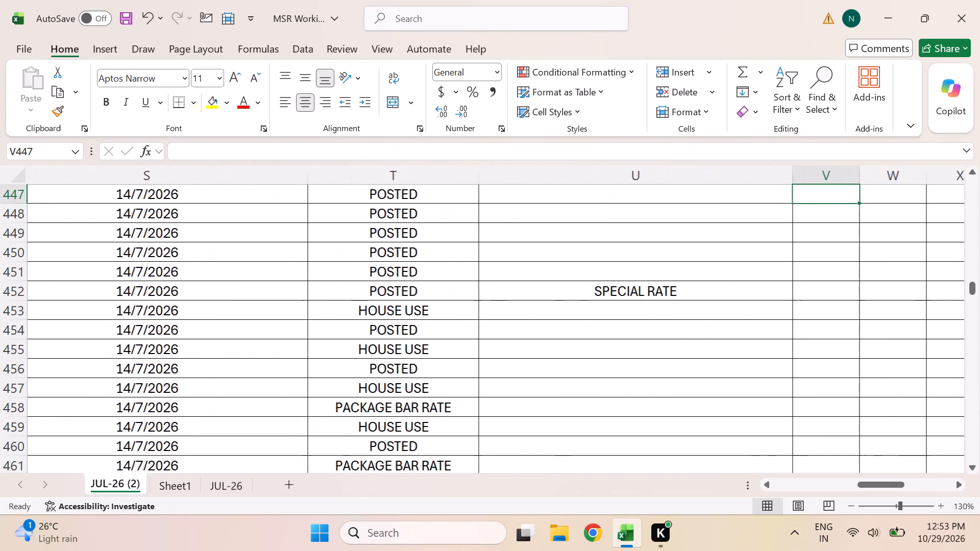
pyautogui.press('Return')
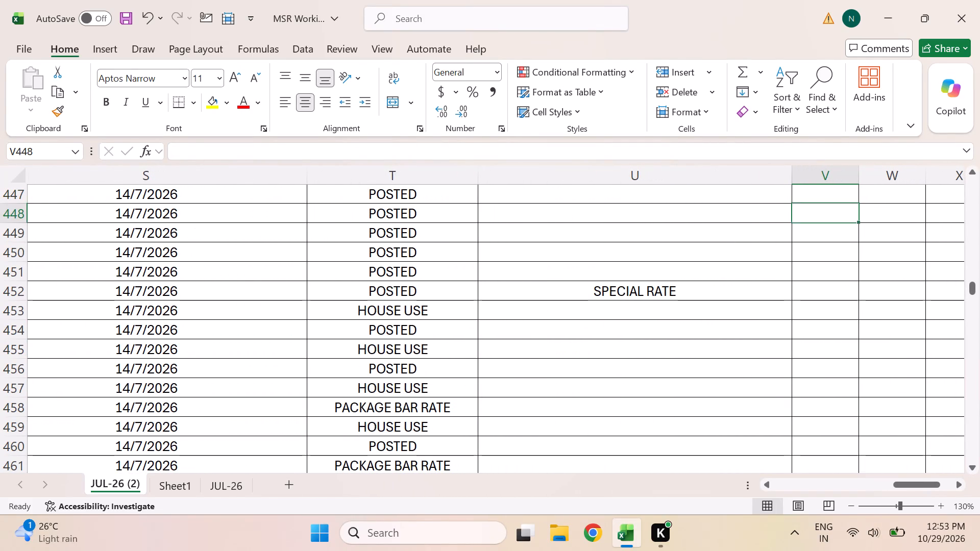
# Check row 448's duty slip record across all columns, from slip number and vehicle through kms, times, amount, posted date and remarks.
pyautogui.hscroll(18, 393, 320)
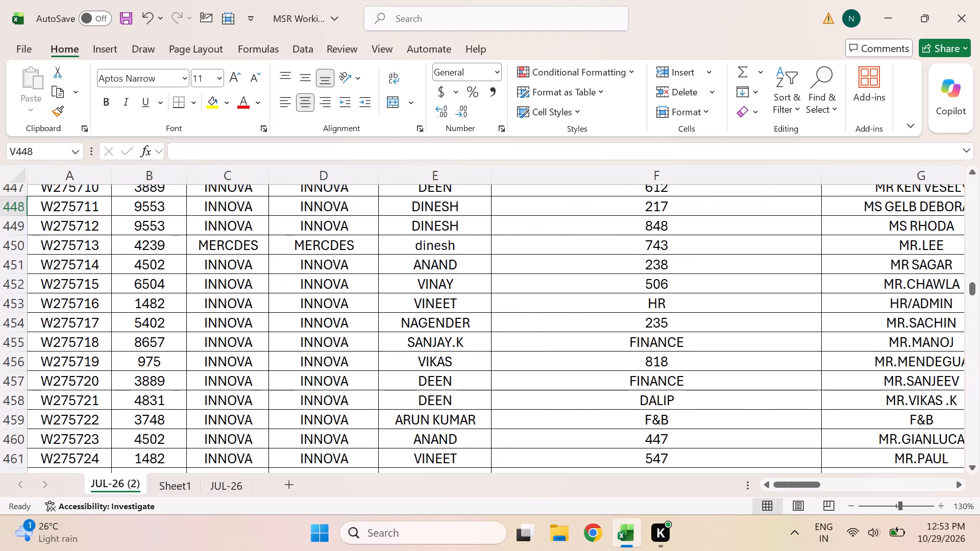
pyautogui.hscroll(-1, 379, 337)
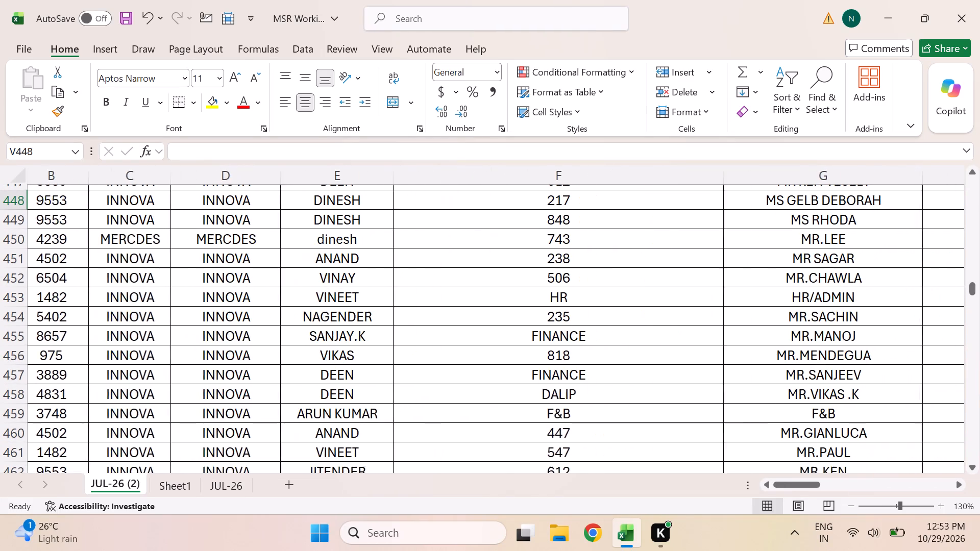
pyautogui.hscroll(-2, 379, 337)
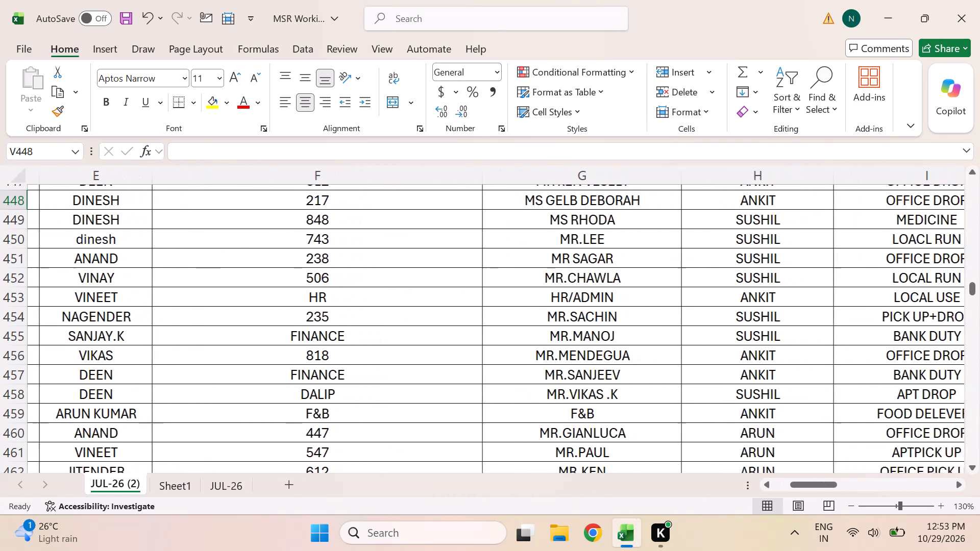
pyautogui.hscroll(-2, 379, 337)
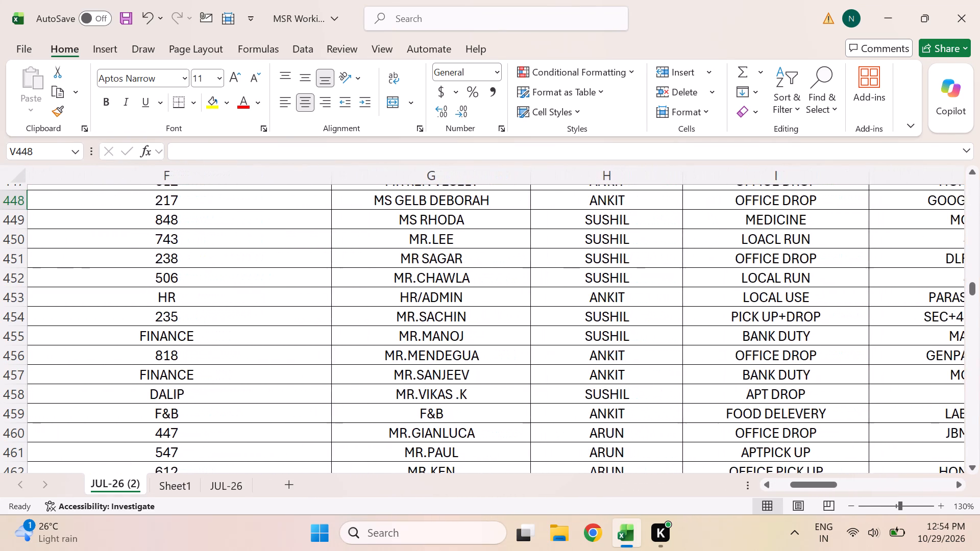
pyautogui.hscroll(-2, 379, 337)
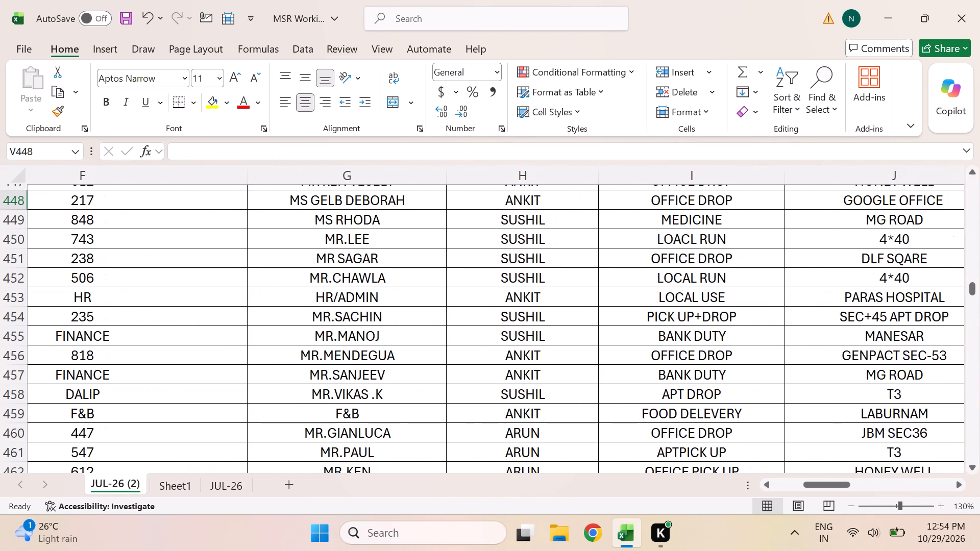
pyautogui.hscroll(-2, 418, 299)
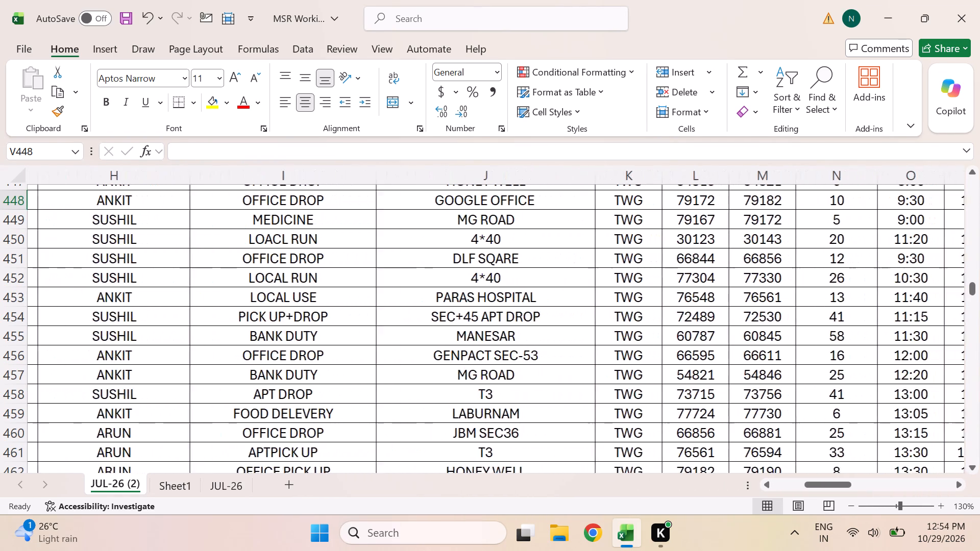
pyautogui.hscroll(-3, 418, 299)
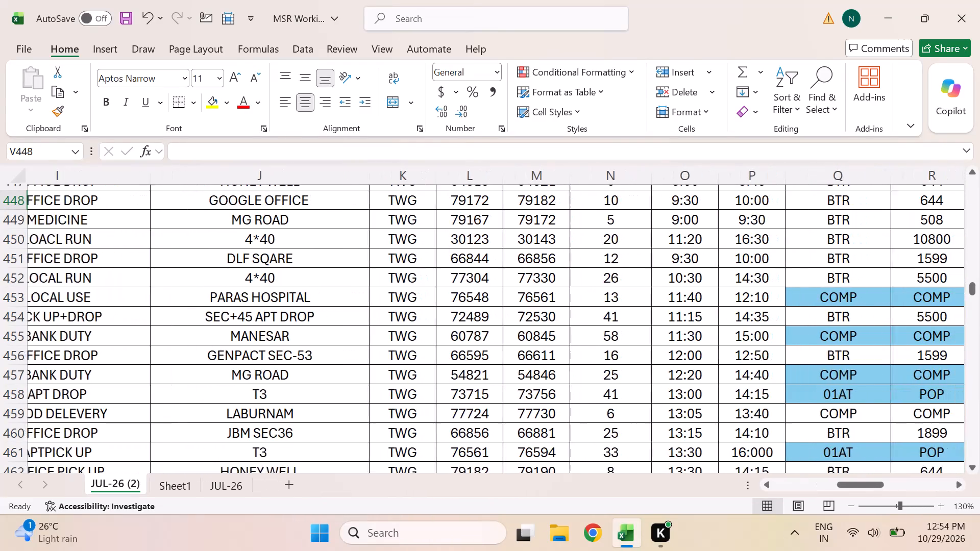
pyautogui.hscroll(-2, 418, 299)
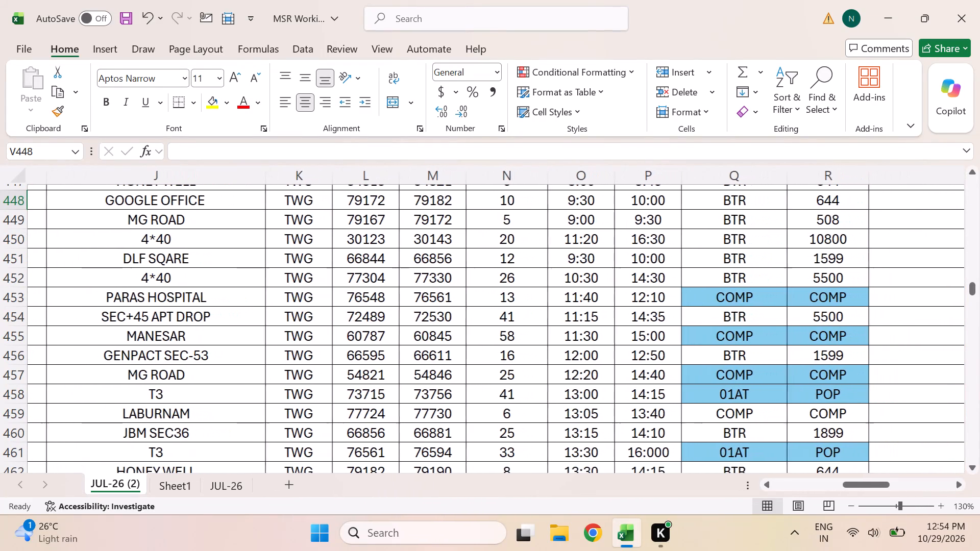
pyautogui.hscroll(-3, 418, 299)
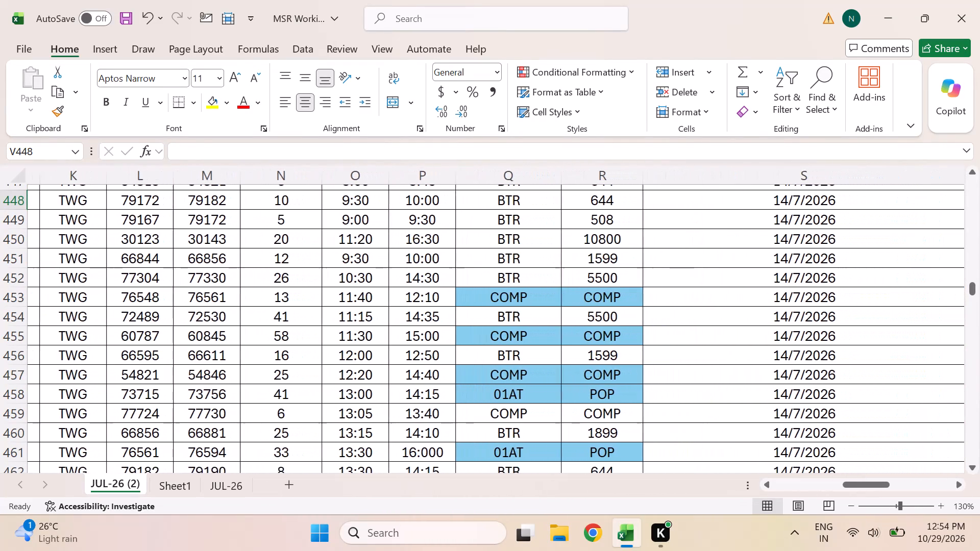
pyautogui.hscroll(-3, 418, 299)
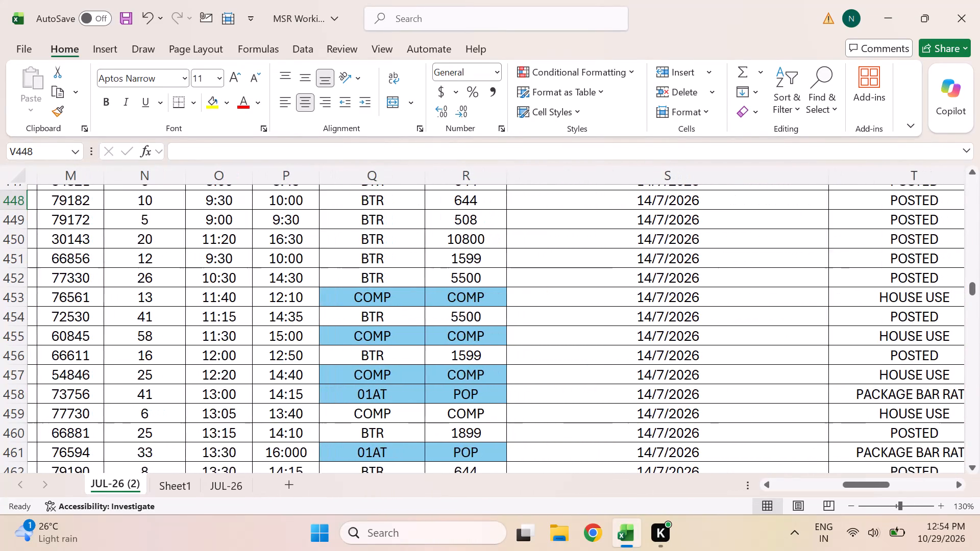
pyautogui.hscroll(-3, 418, 299)
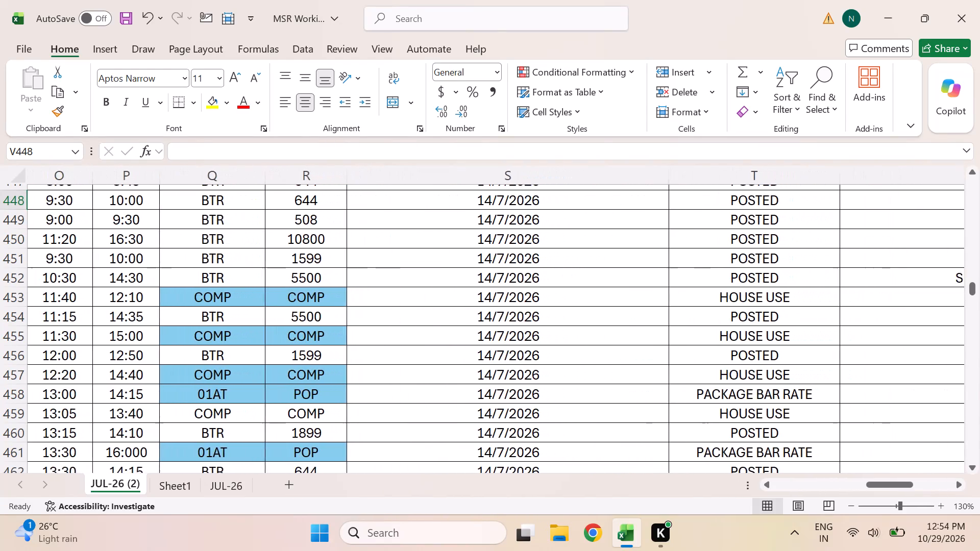
pyautogui.hscroll(-3, 418, 299)
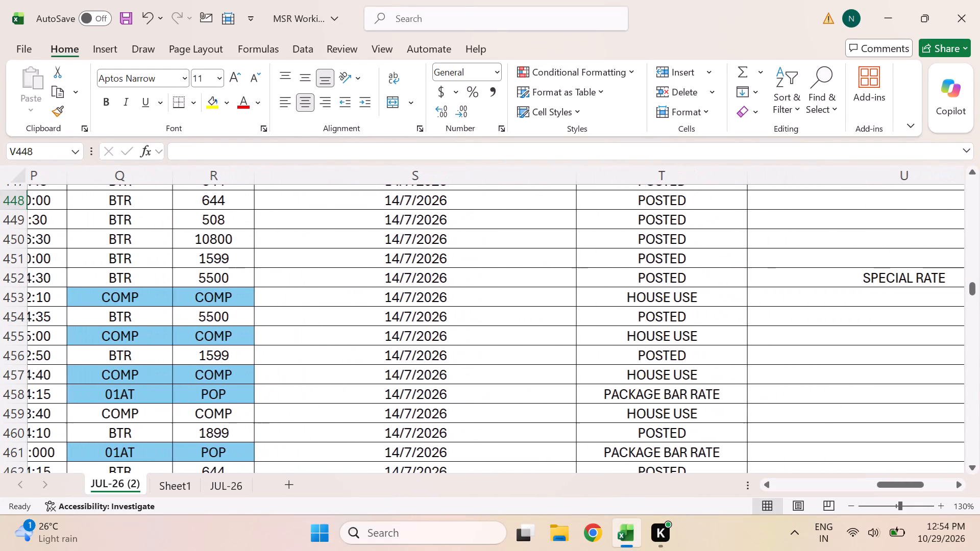
pyautogui.hscroll(-3, 418, 299)
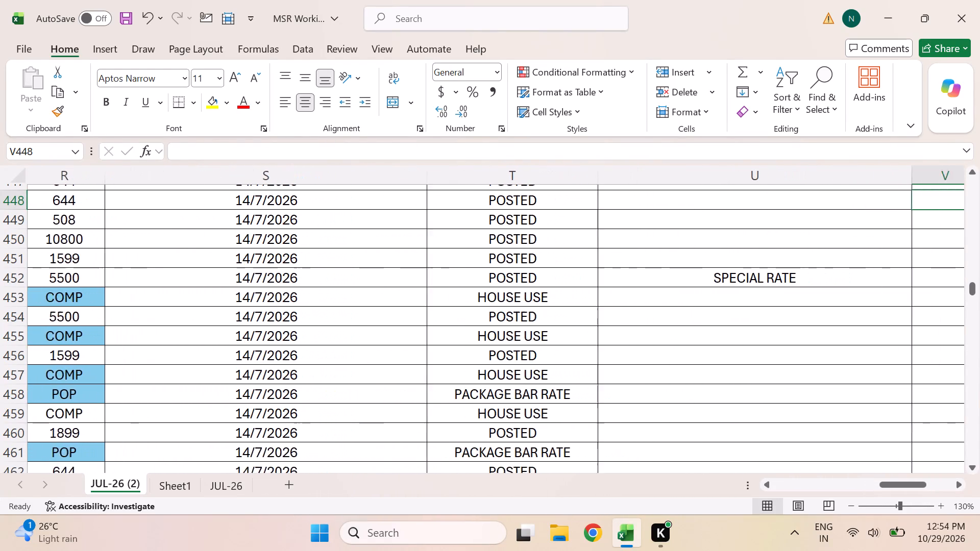
pyautogui.hscroll(-1, 418, 299)
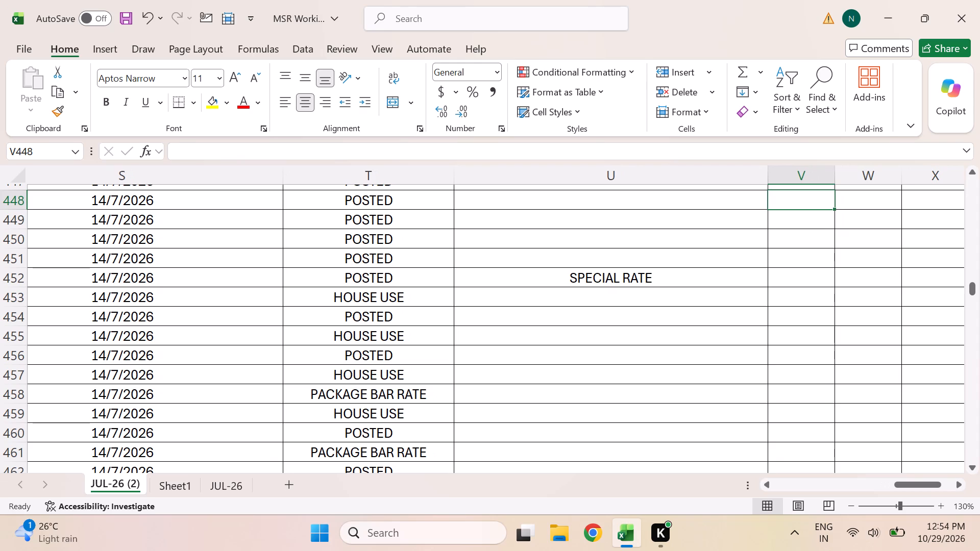
pyautogui.press('Return')
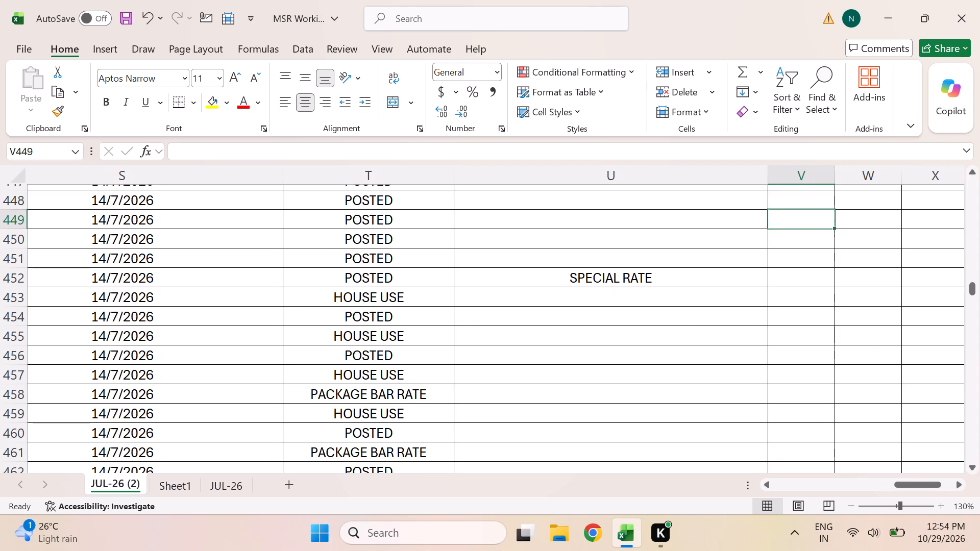
# Review row 449's duty slip details and enter the remark "guest's signature is not mentioned on duty slip" in cell V449.
pyautogui.hscroll(11, 418, 299)
pyautogui.scroll(-1, 418, 299)
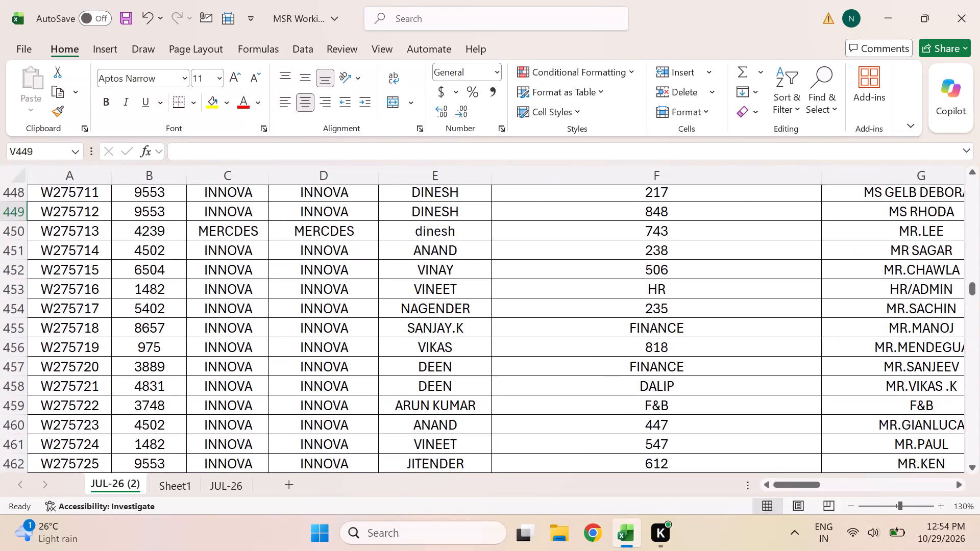
pyautogui.scroll(-1, 418, 299)
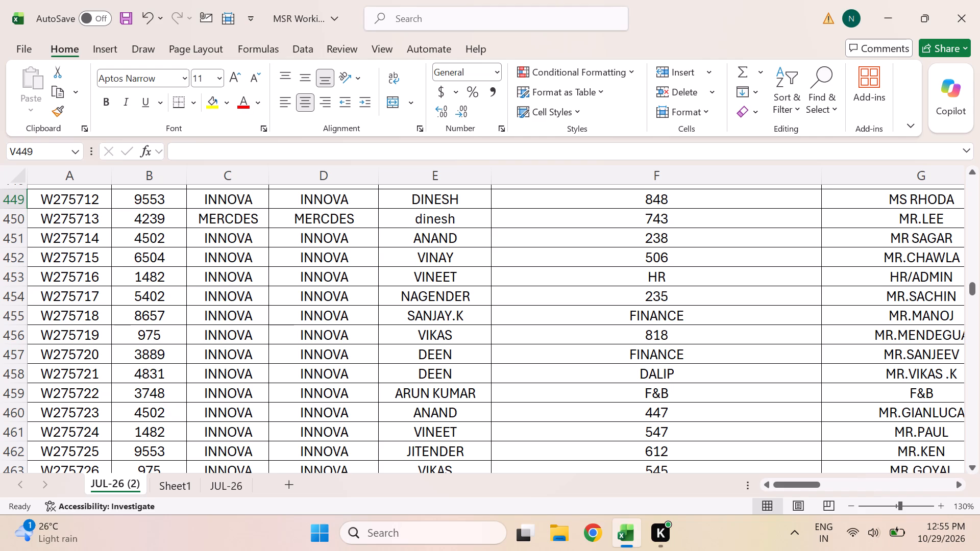
pyautogui.hscroll(-5, 418, 299)
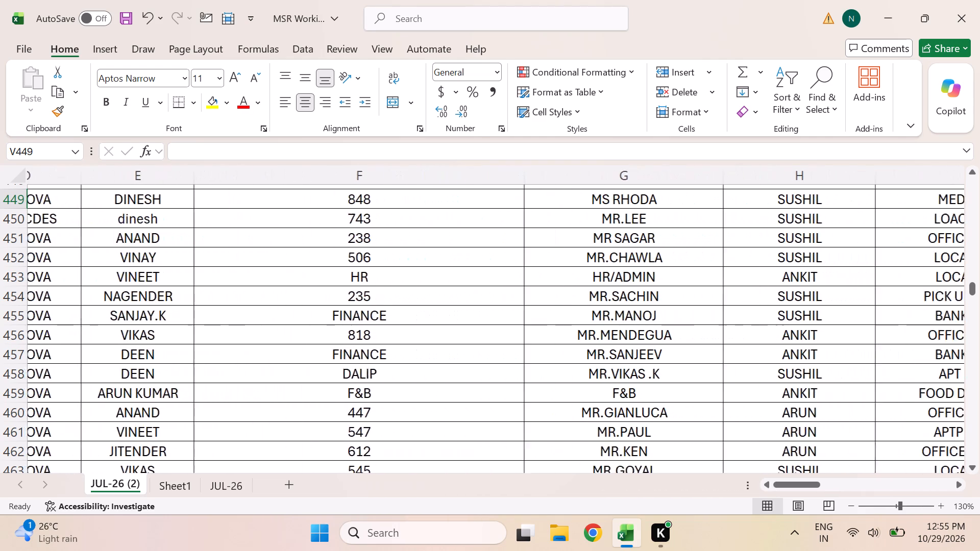
pyautogui.hscroll(-3, 418, 299)
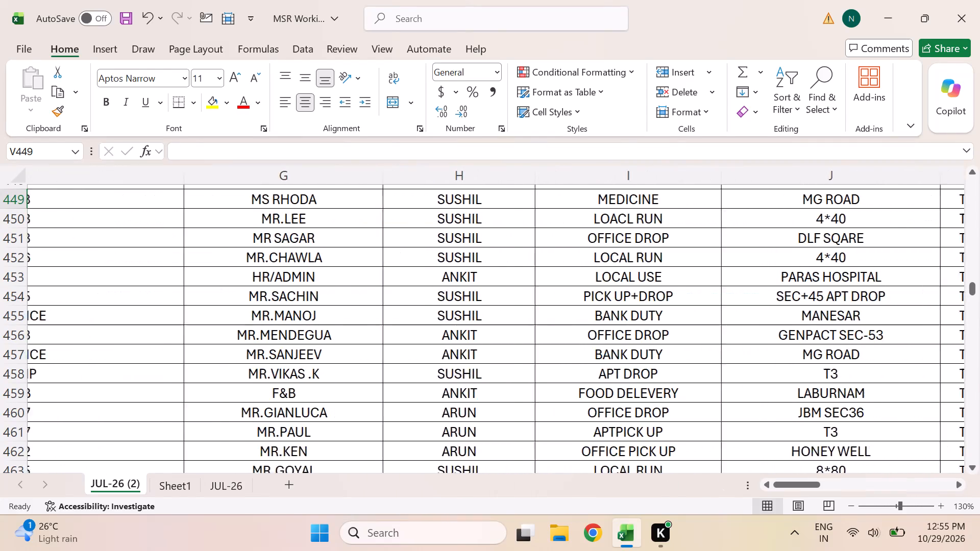
pyautogui.hscroll(-4, 418, 299)
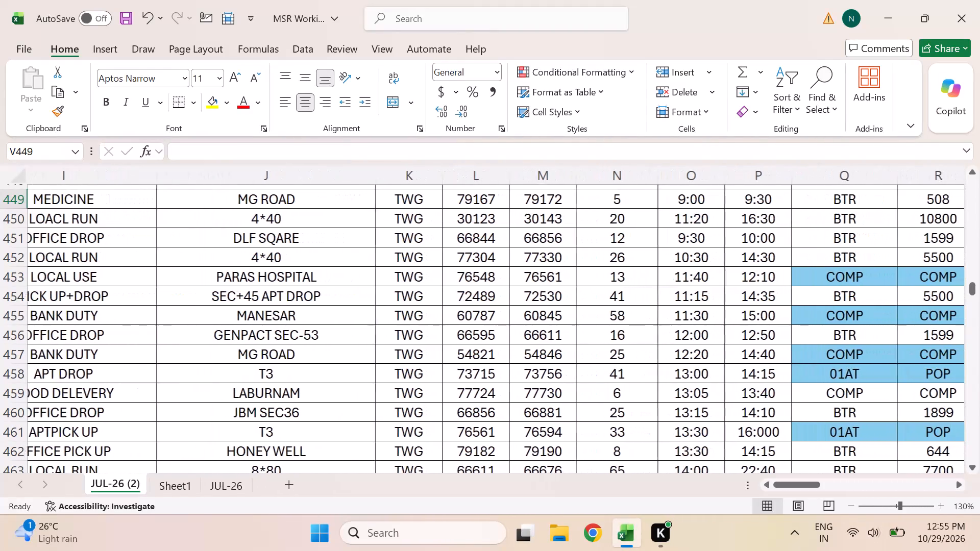
pyautogui.hscroll(-1, 418, 299)
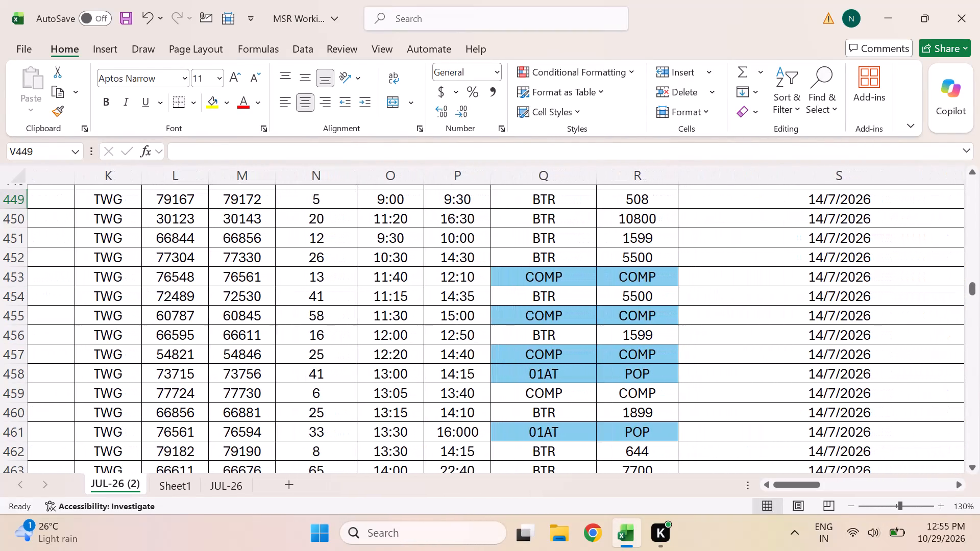
pyautogui.hscroll(-2, 418, 299)
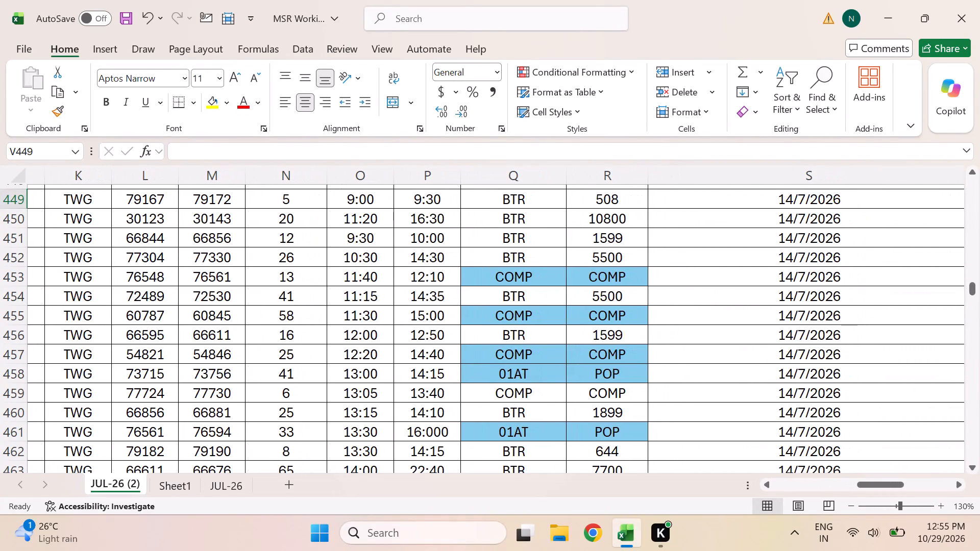
pyautogui.hscroll(-1, 418, 299)
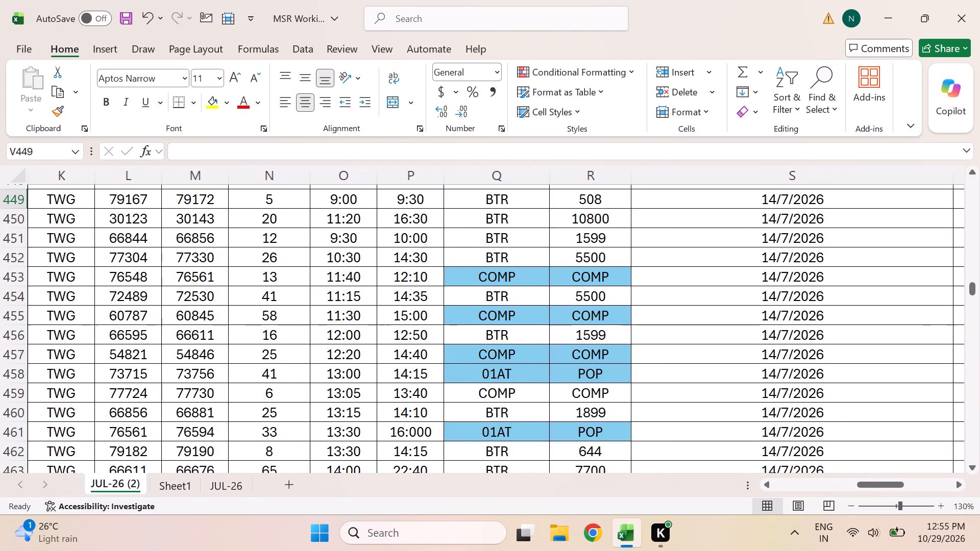
pyautogui.hscroll(-2, 418, 299)
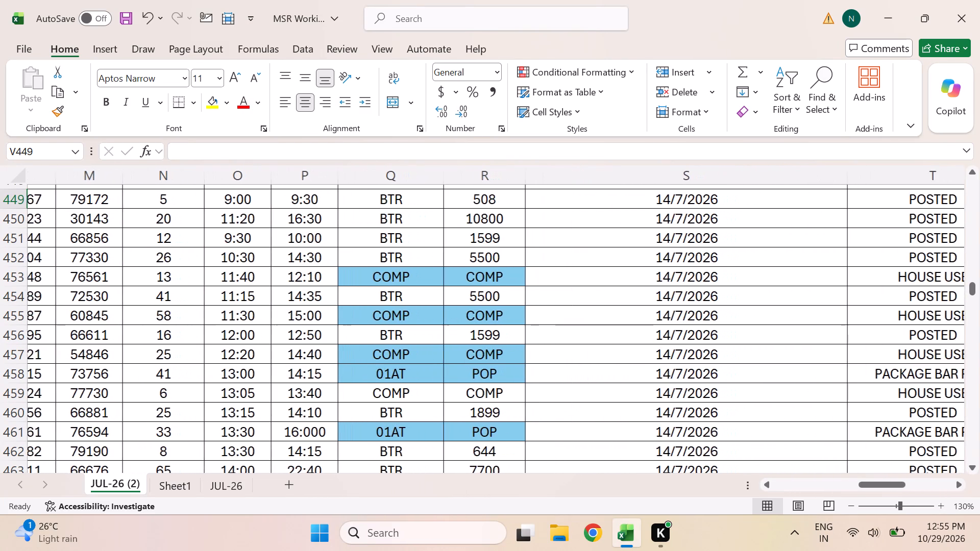
pyautogui.hscroll(-2, 418, 299)
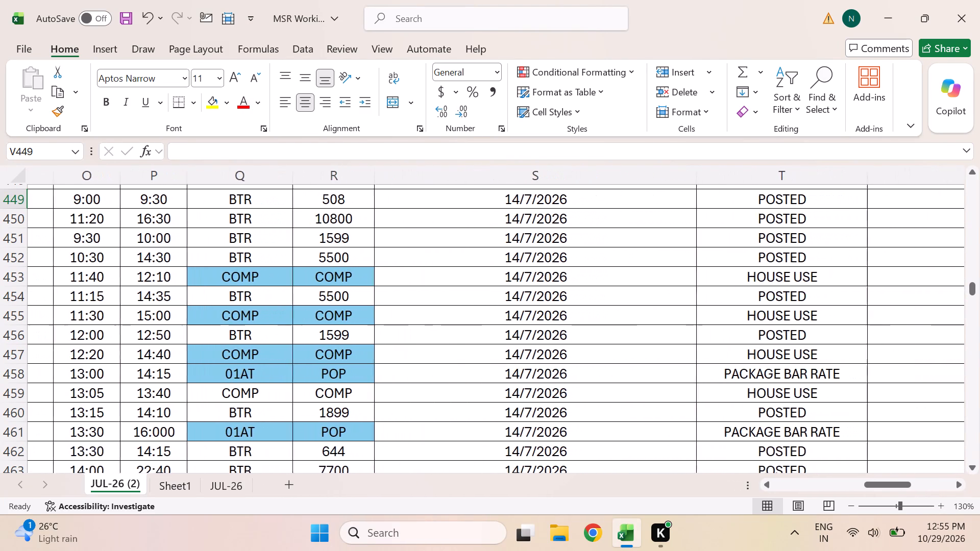
pyautogui.hscroll(-2, 418, 299)
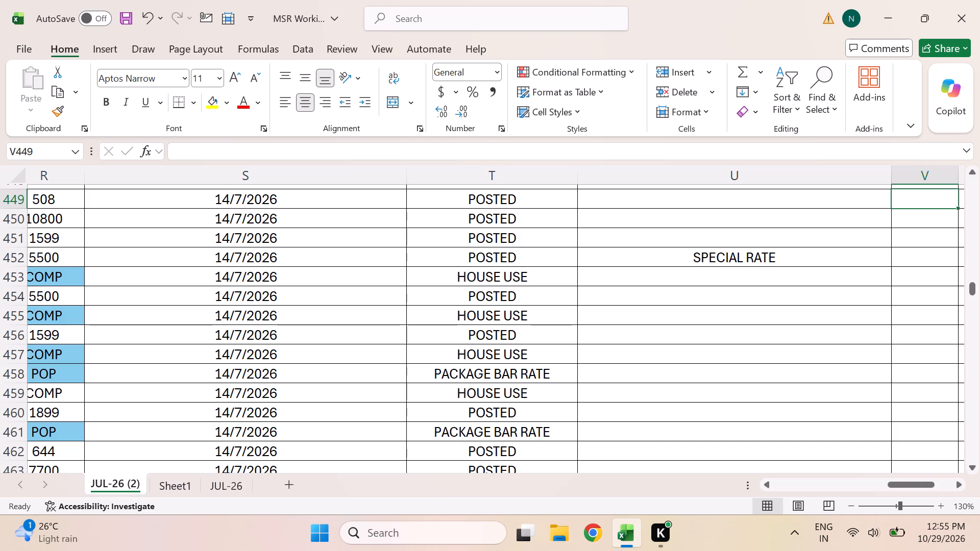
pyautogui.press('g')
pyautogui.press('u')
pyautogui.write('est')
pyautogui.press("'")
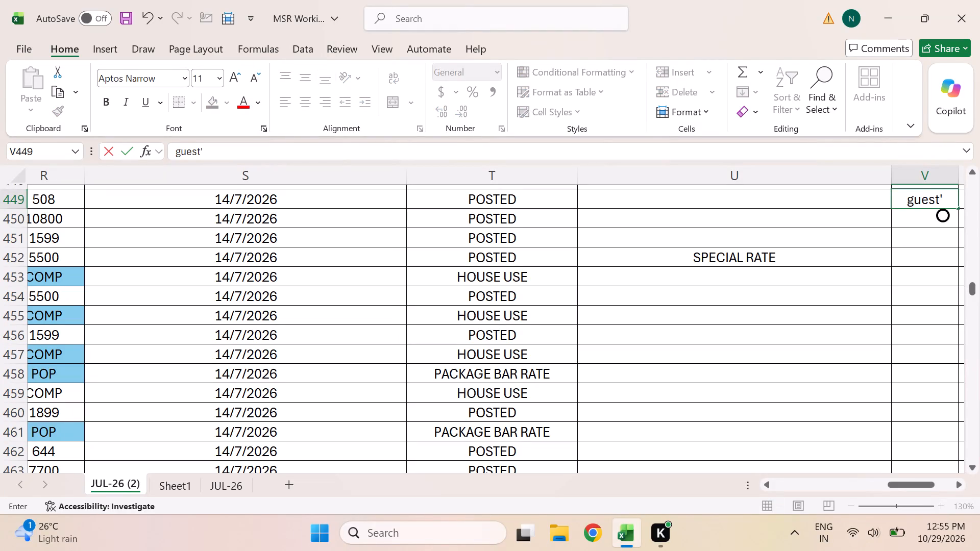
pyautogui.write('s signature')
pyautogui.press('space')
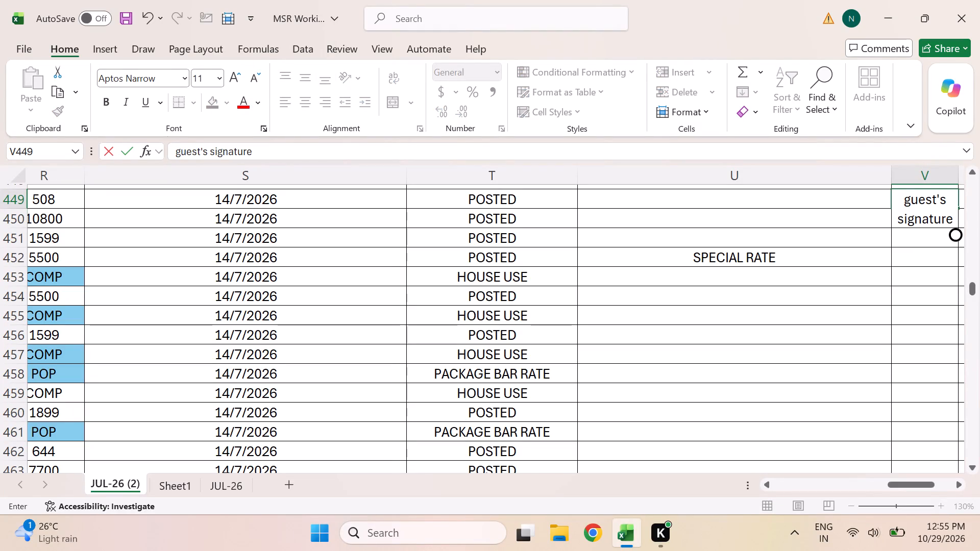
pyautogui.write('is not mentioned on duty slip')
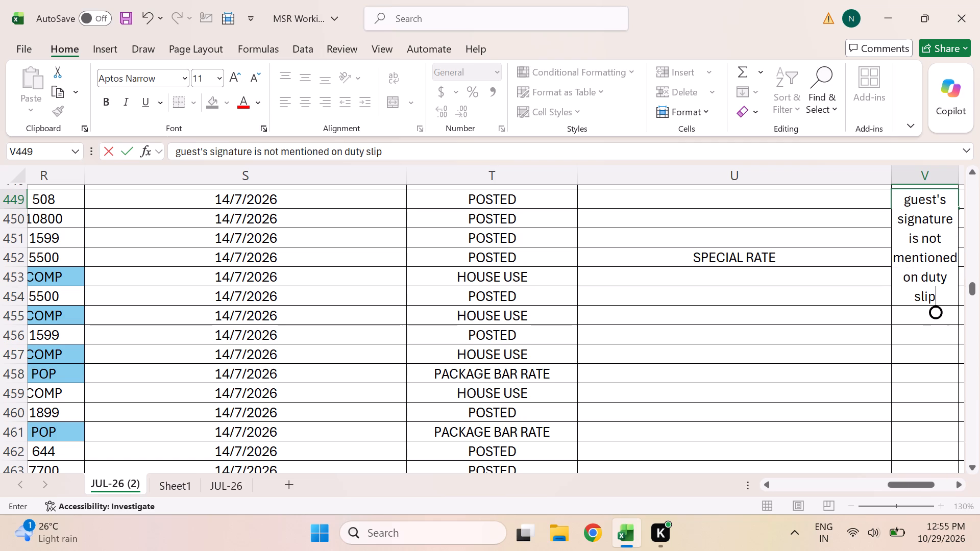
pyautogui.press('Return')
# Check row 450's duty slip record across all columns, from slip number and vehicle through kms, times, amount, posted date and remarks.
pyautogui.hscroll(9, 419, 299)
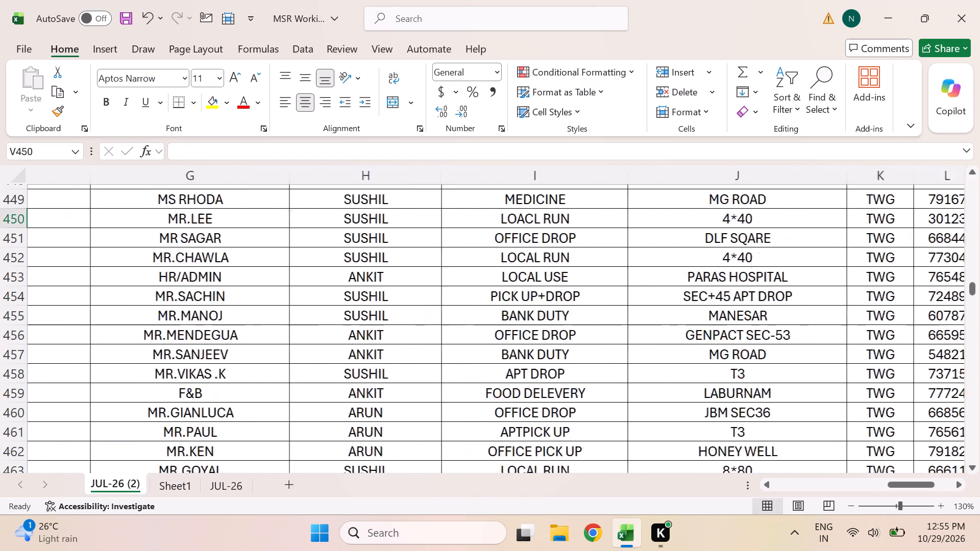
pyautogui.hscroll(8, 419, 299)
pyautogui.scroll(-1, 419, 299)
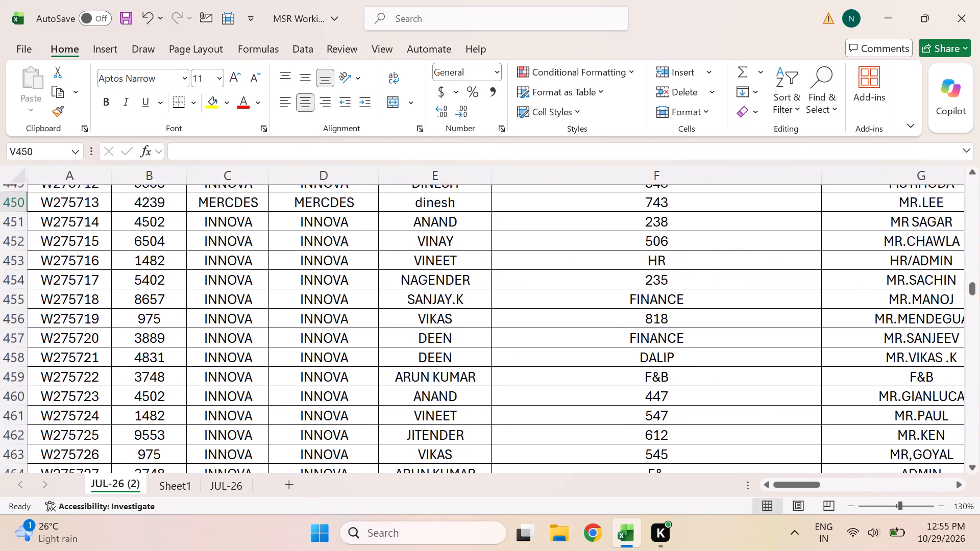
pyautogui.scroll(-1, 419, 299)
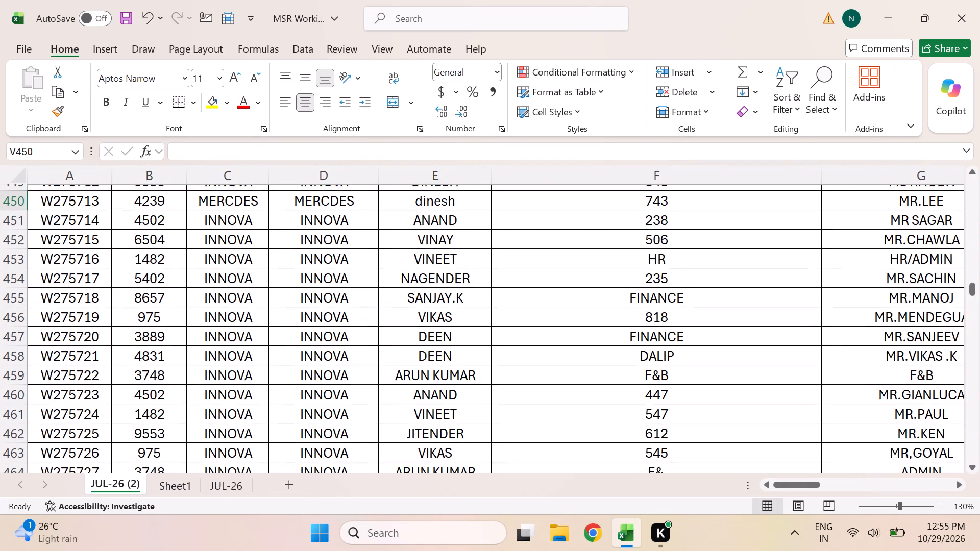
pyautogui.hscroll(-2, 419, 299)
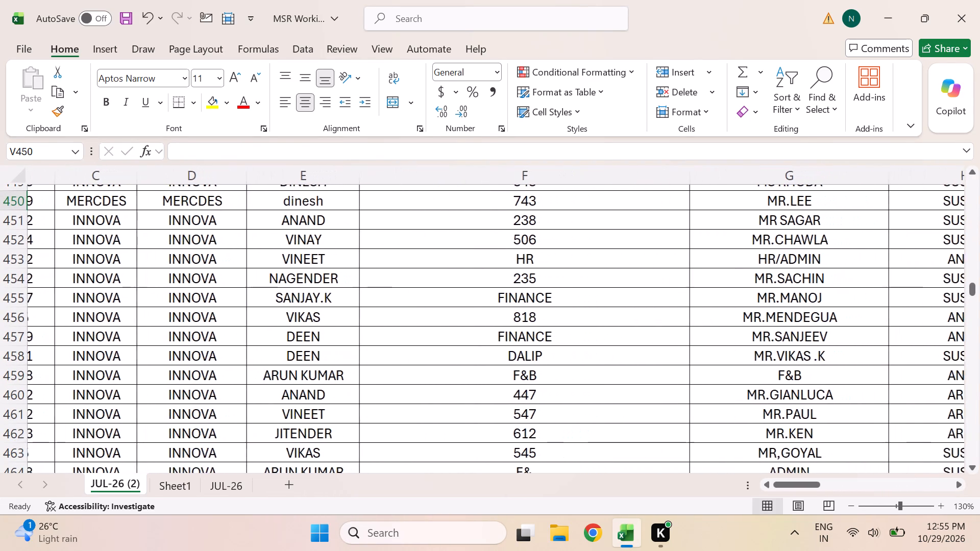
pyautogui.hscroll(-1, 419, 299)
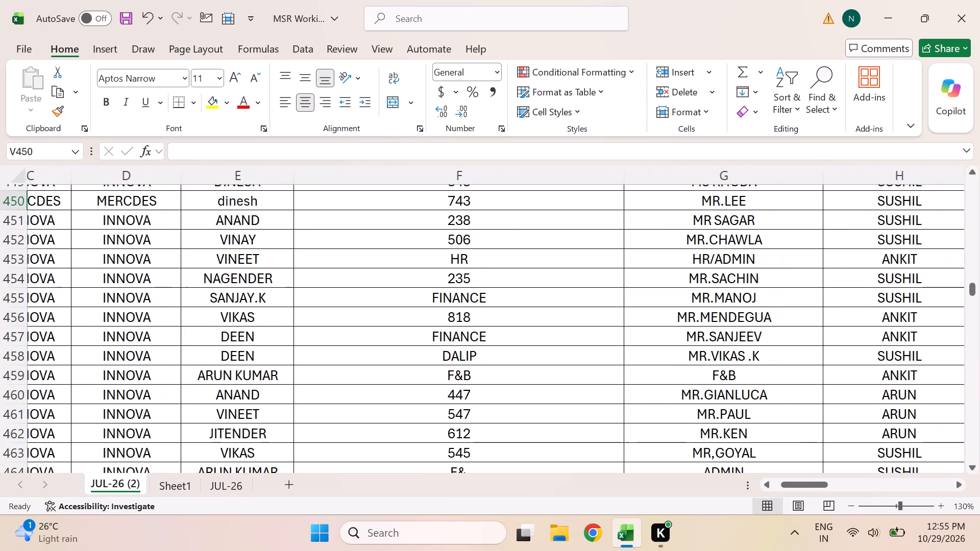
pyautogui.hscroll(-3, 419, 299)
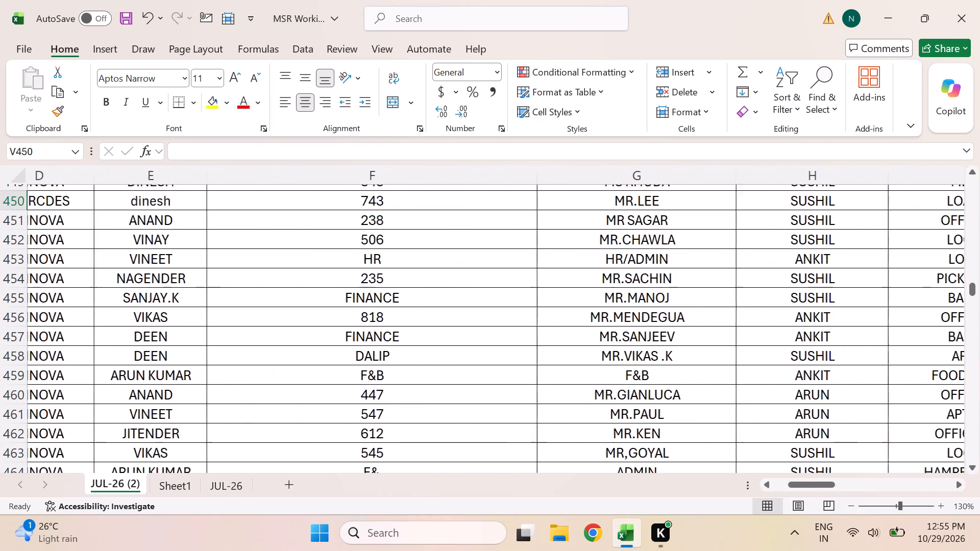
pyautogui.hscroll(-4, 419, 299)
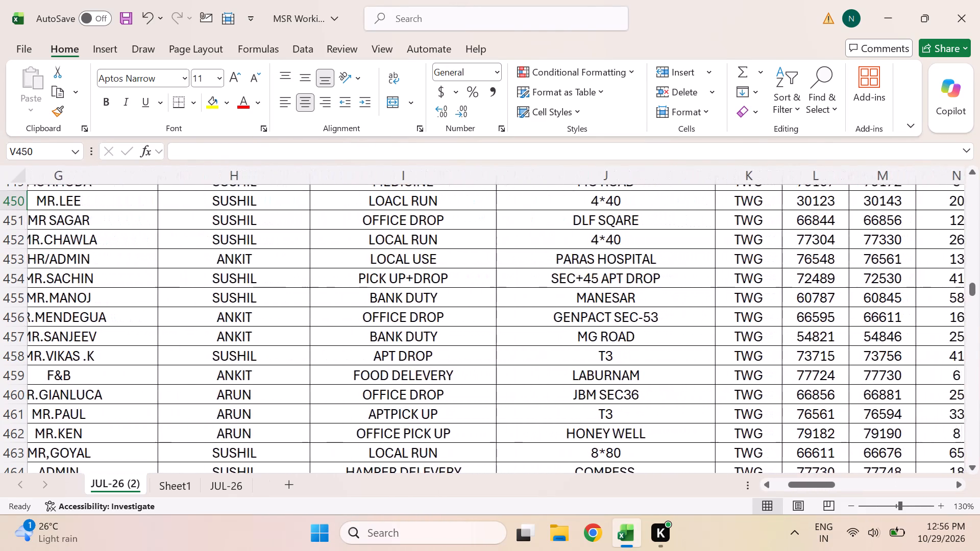
pyautogui.hscroll(-4, 419, 299)
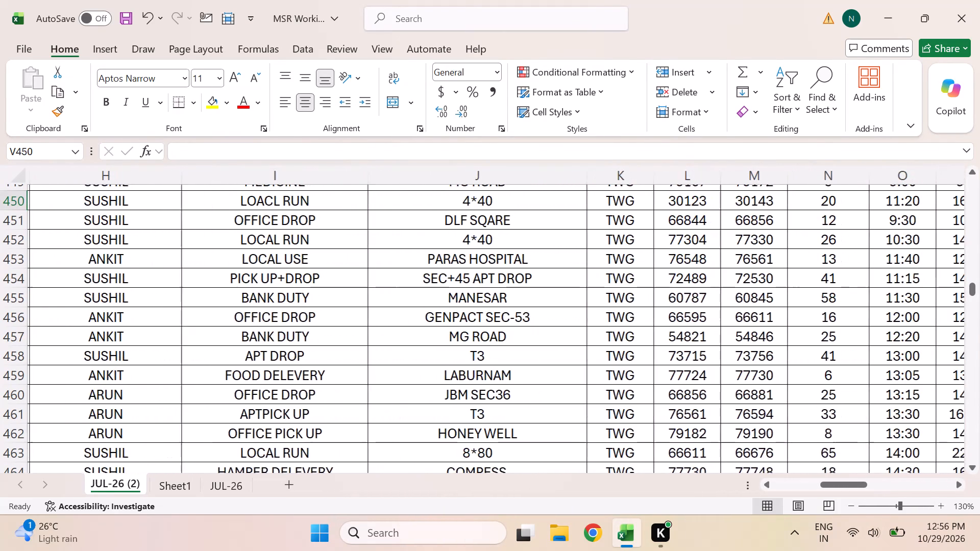
pyautogui.hscroll(-4, 419, 299)
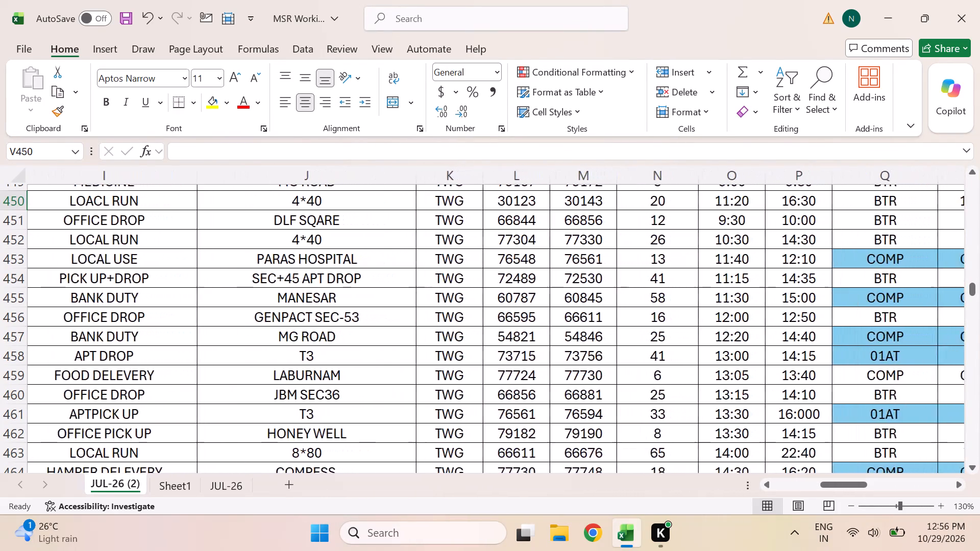
pyautogui.hscroll(-3, 419, 299)
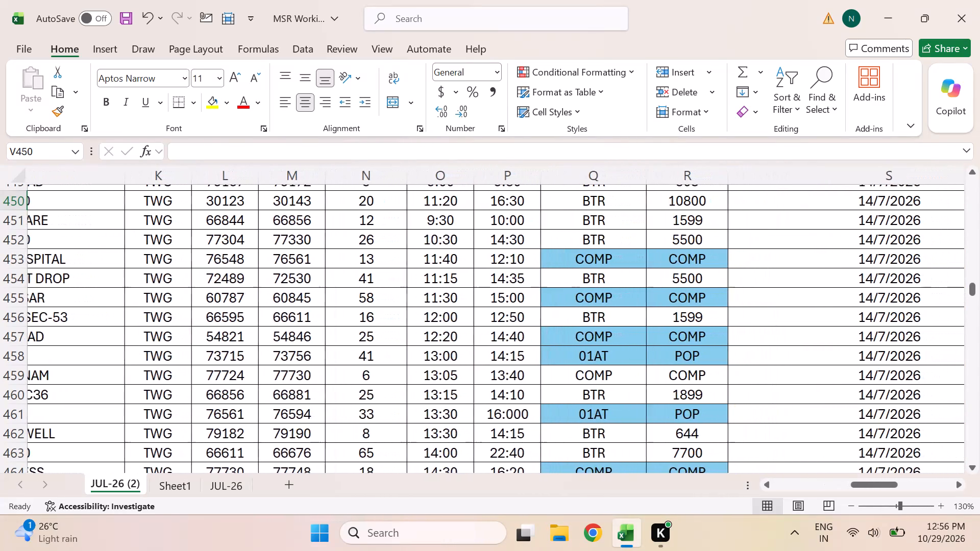
pyautogui.hscroll(-3, 419, 299)
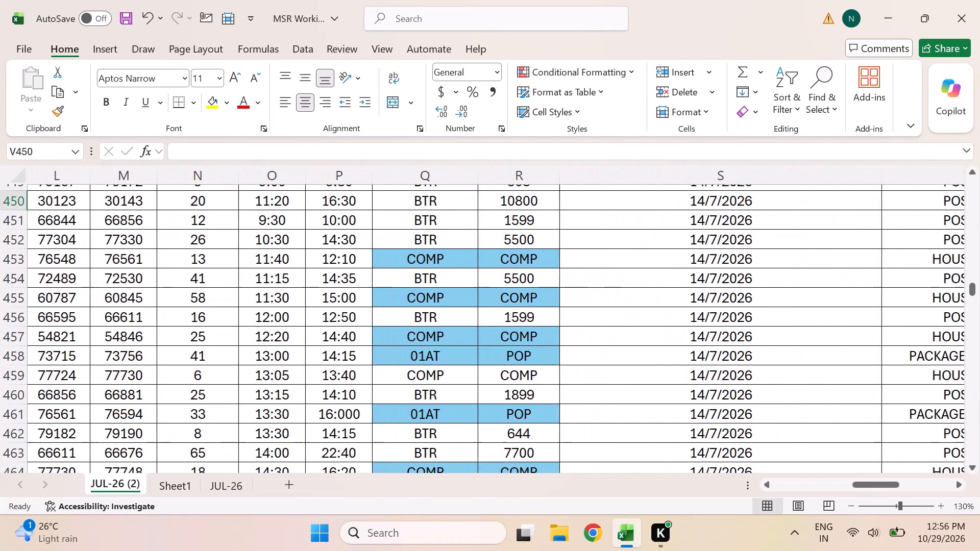
pyautogui.hscroll(-3, 419, 299)
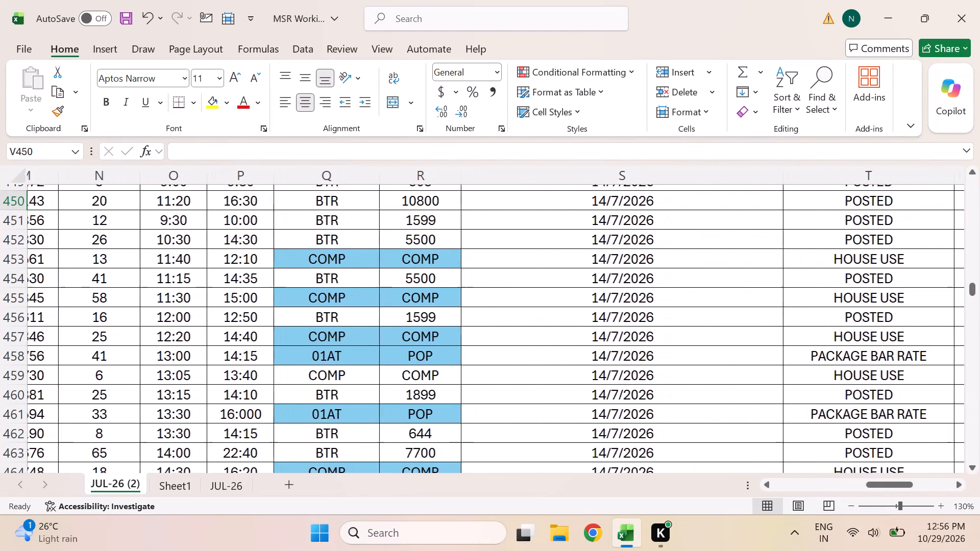
pyautogui.hscroll(-5, 419, 299)
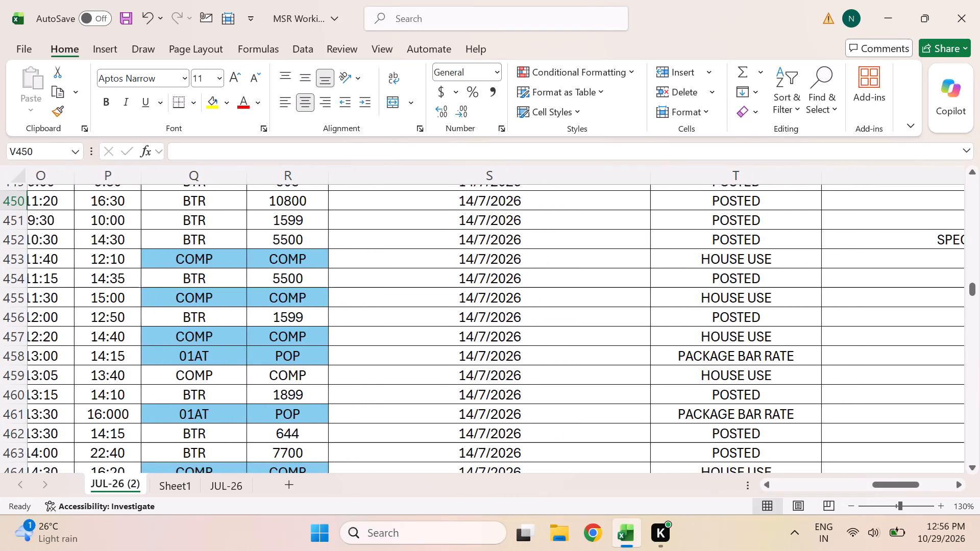
pyautogui.hscroll(-3, 419, 299)
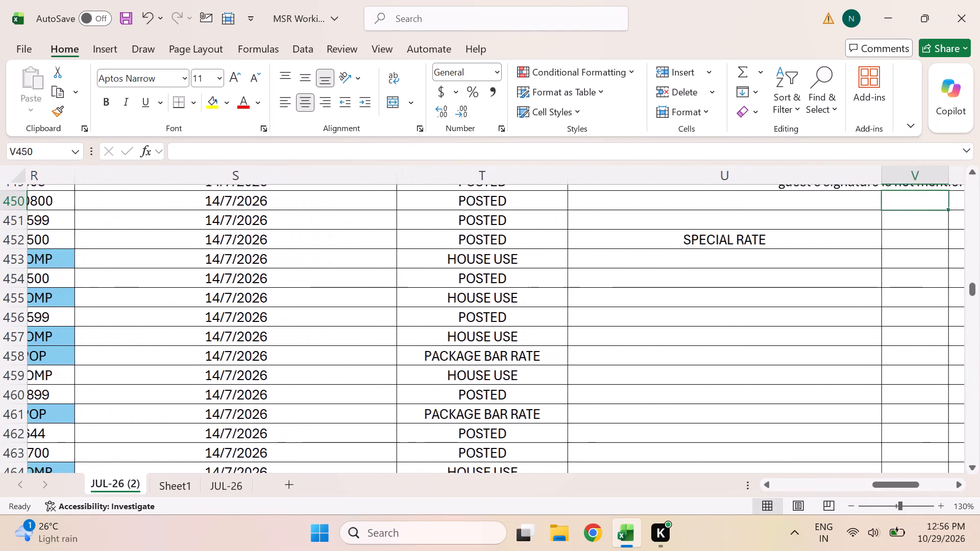
pyautogui.press('Return')
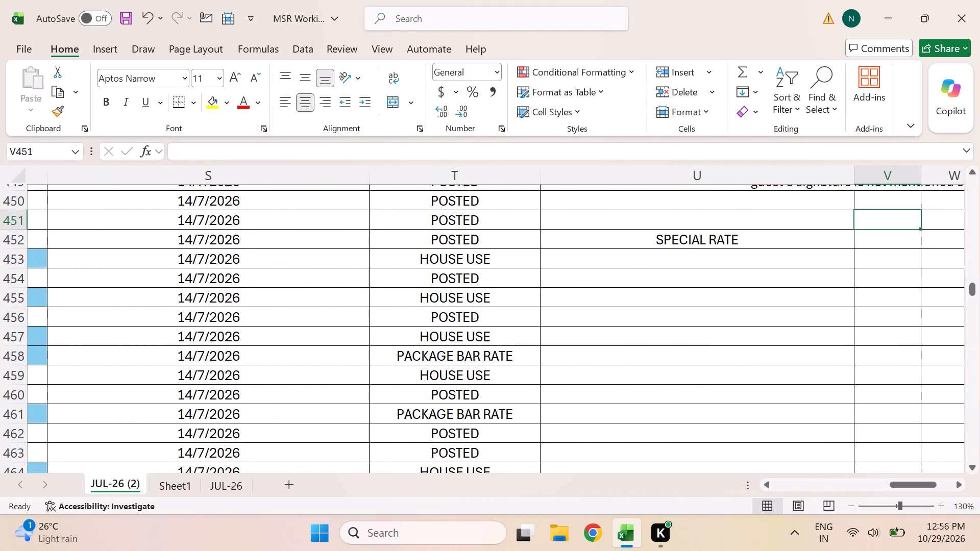
# Check row 451's duty slip record, starting from its slip number, vehicle, driver and guest details.
pyautogui.scroll(-1, 419, 299)
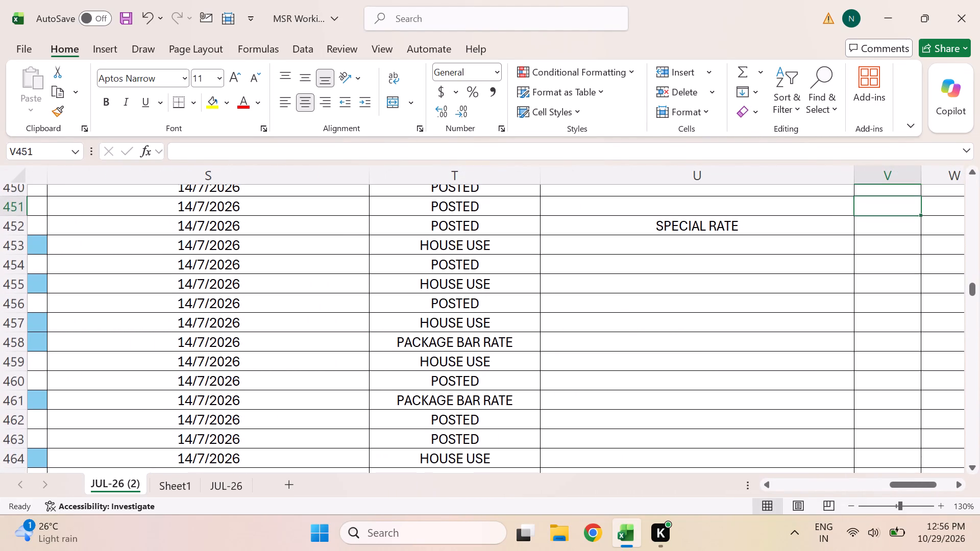
pyautogui.scroll(-1, 419, 299)
pyautogui.hscroll(14, 419, 299)
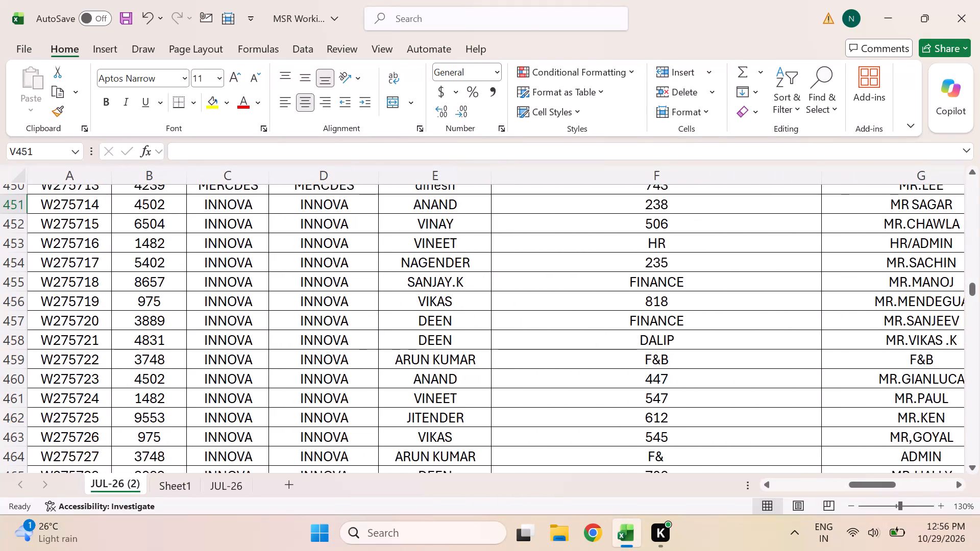
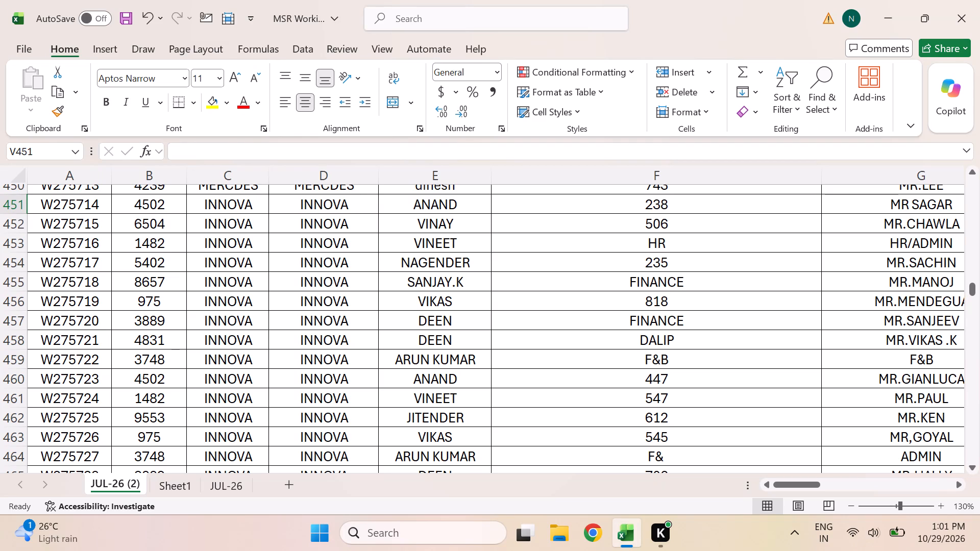
# Review the row 451 trip entry (slip W275714) on sheet JUL-26 (2), from slip number through to the remarks columns.
pyautogui.hscroll(-1, 419, 299)
pyautogui.hscroll(2, 419, 299)
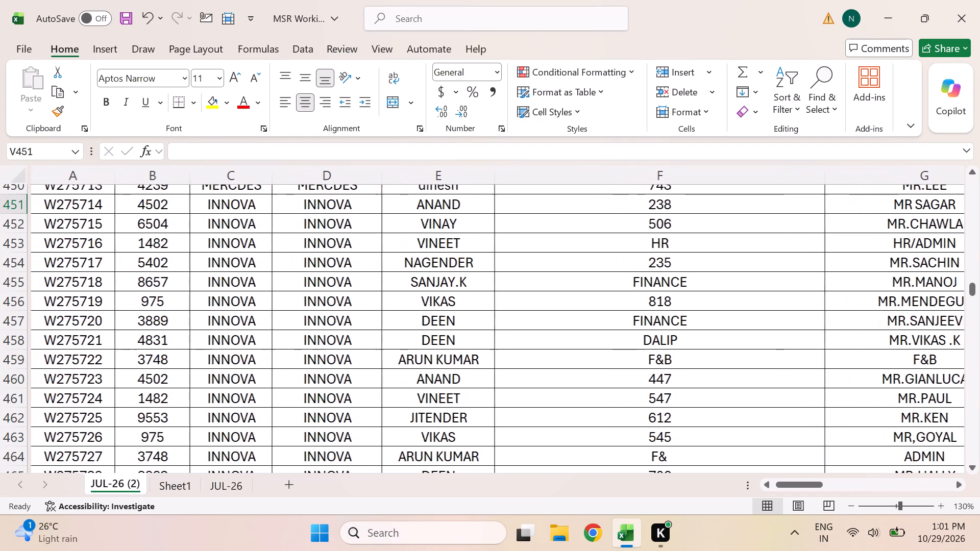
pyautogui.hscroll(-1, 419, 299)
pyautogui.scroll(1, 419, 299)
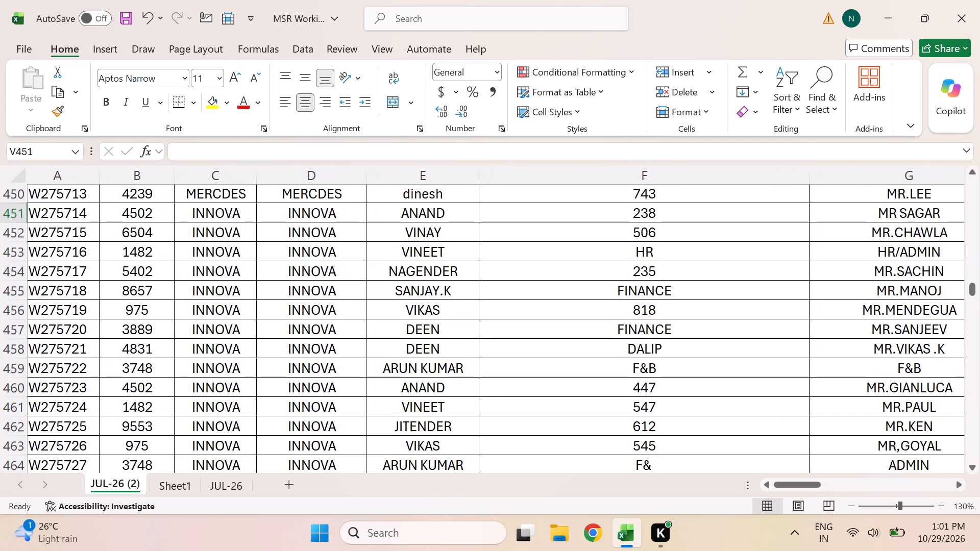
pyautogui.scroll(1, 419, 299)
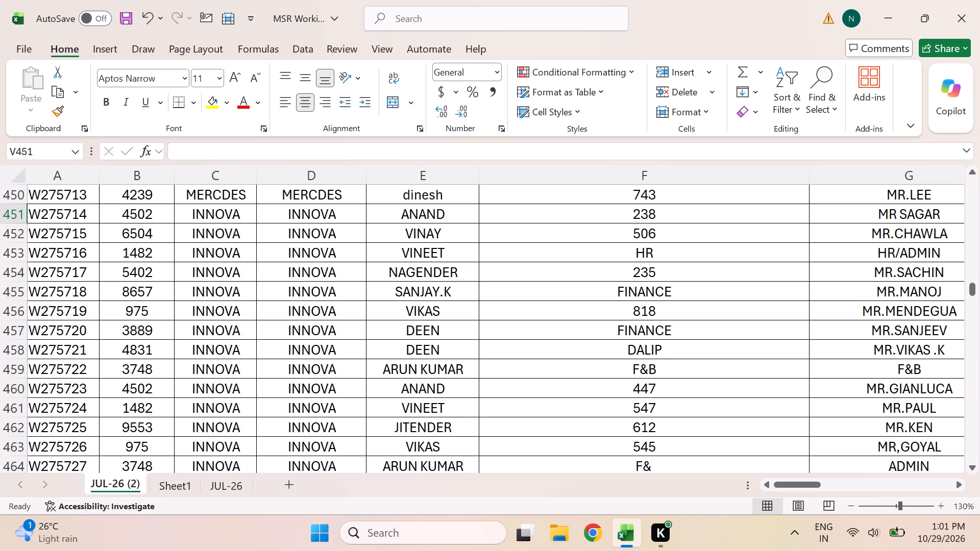
pyautogui.hscroll(-2, 419, 299)
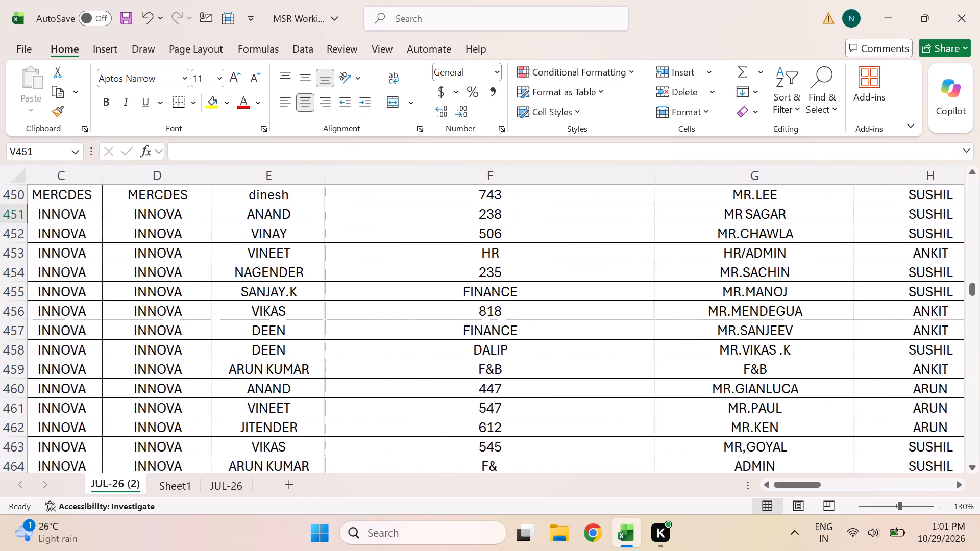
pyautogui.hscroll(-3, 419, 299)
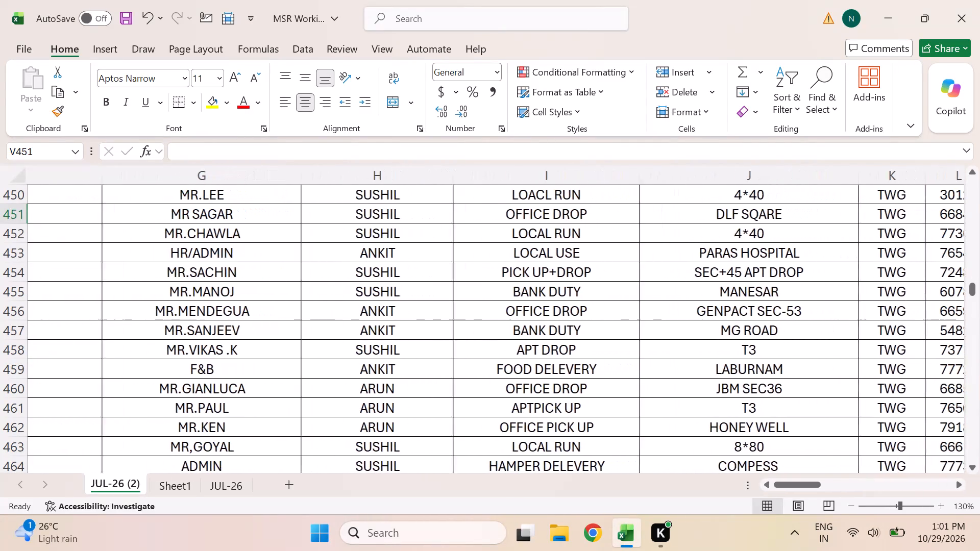
pyautogui.hscroll(-3, 419, 299)
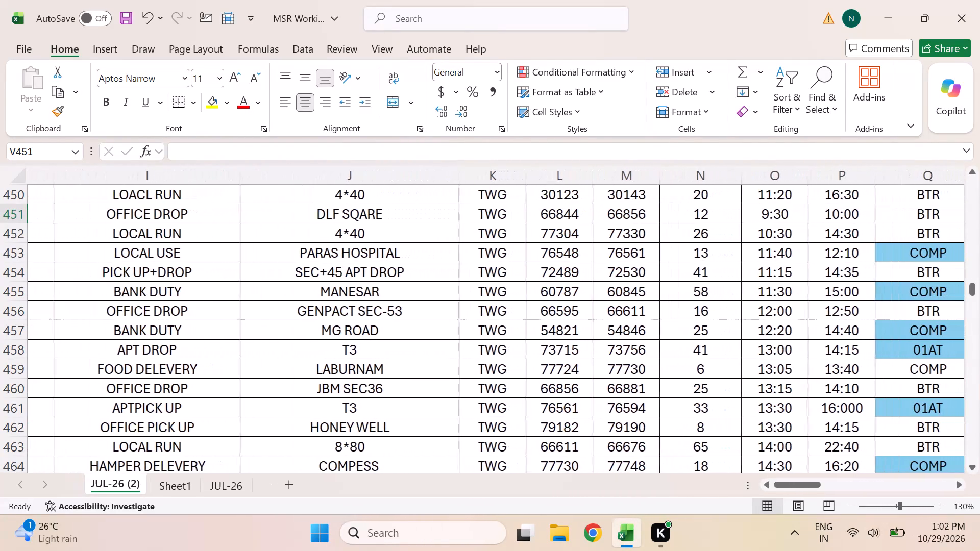
pyautogui.hscroll(-3, 419, 299)
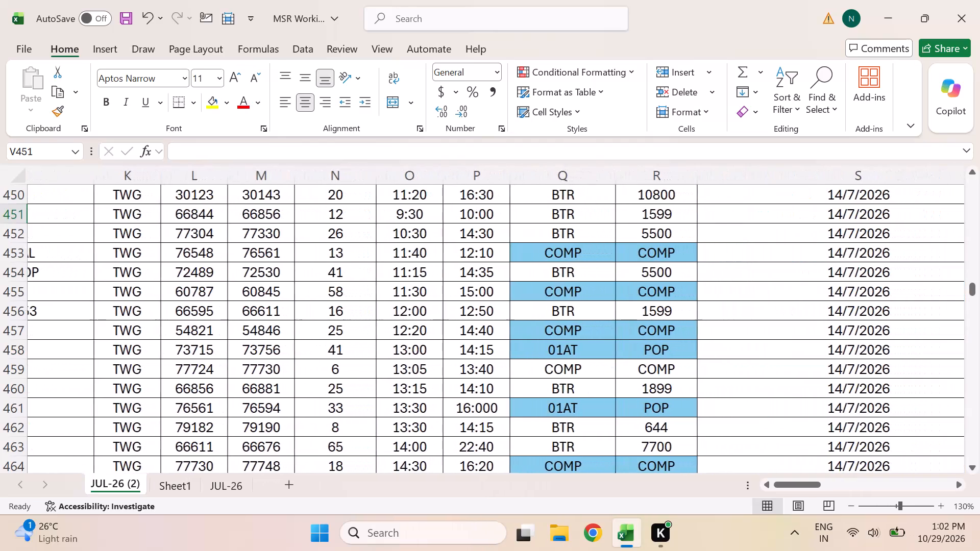
pyautogui.hscroll(-3, 419, 299)
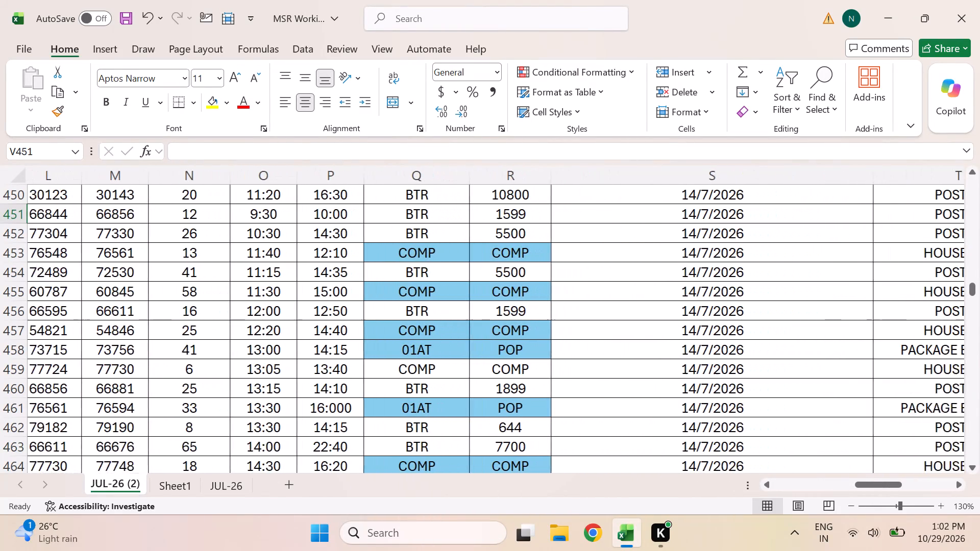
pyautogui.hscroll(-3, 419, 299)
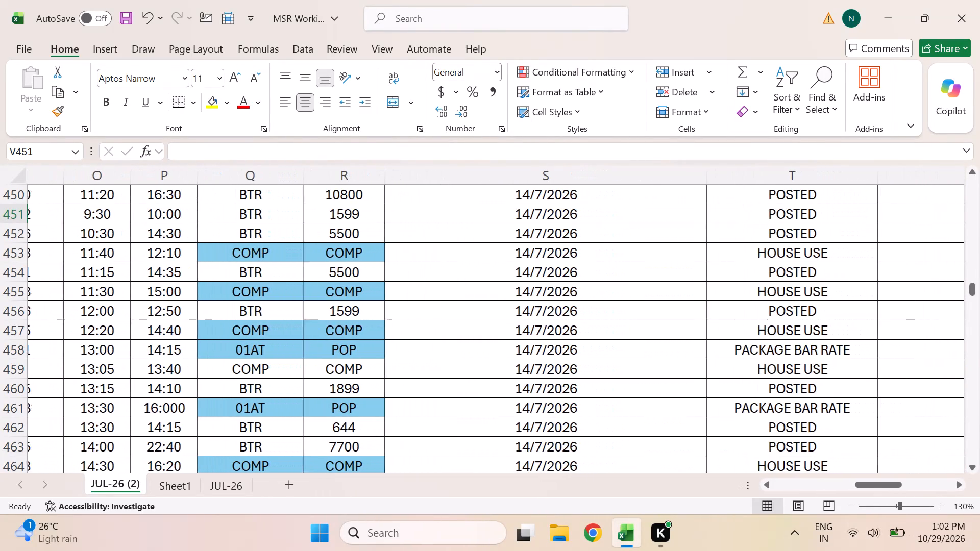
pyautogui.hscroll(-3, 419, 299)
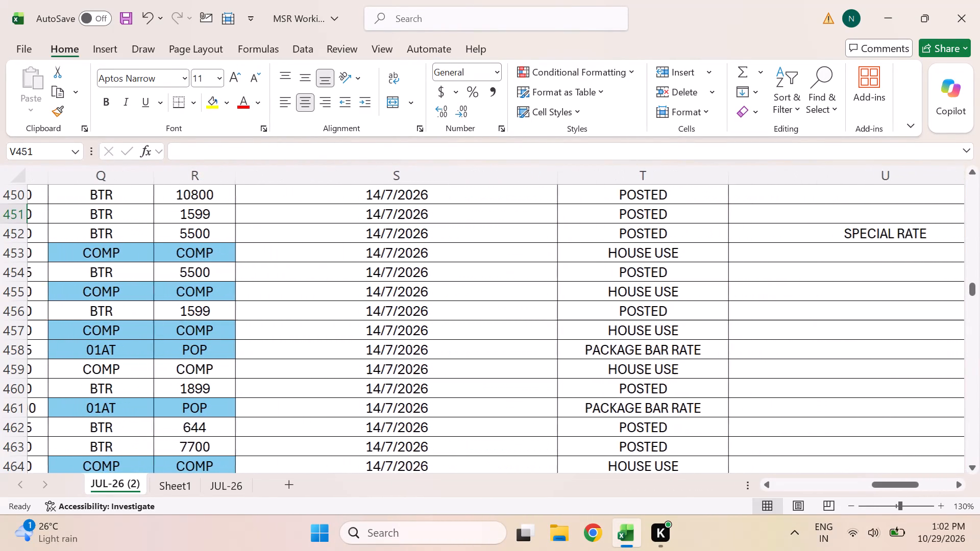
pyautogui.hscroll(-2, 419, 299)
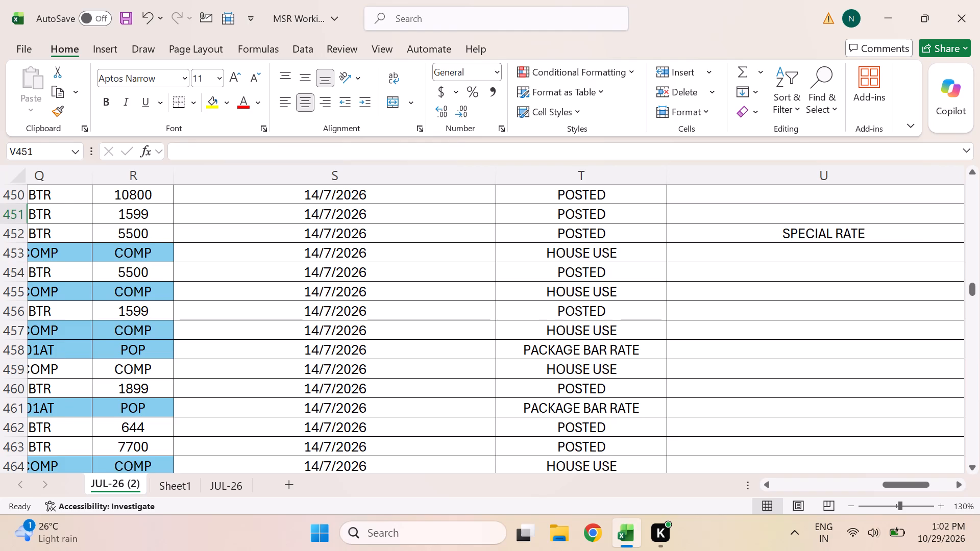
pyautogui.hscroll(-1, 470, 305)
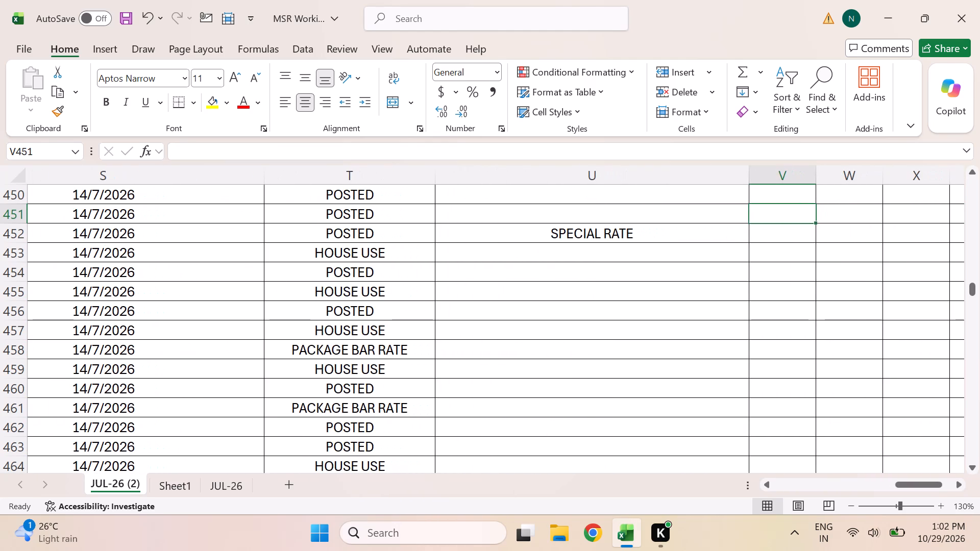
# Check the column V remark cells for rows 449 to 451, and select the remark cell for row 452.
pyautogui.press('Up')
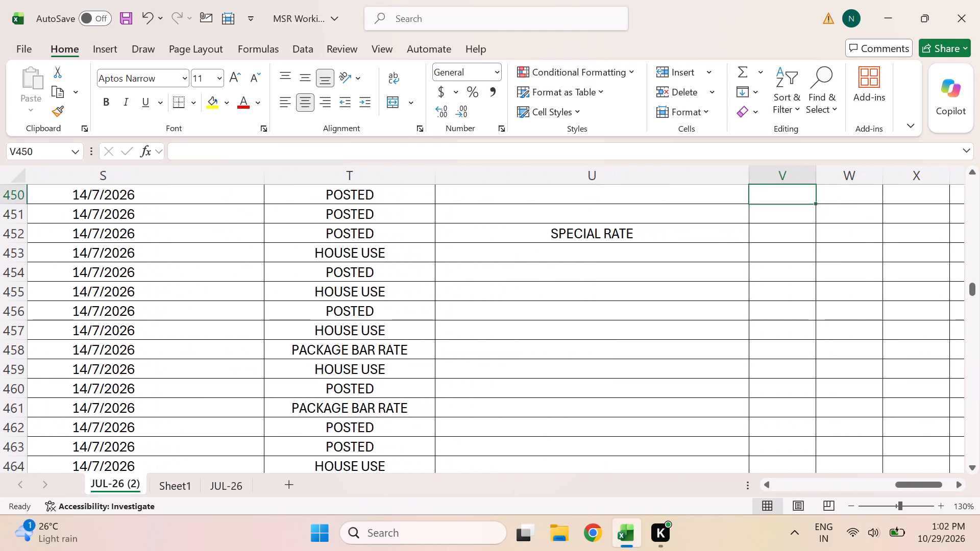
pyautogui.press('Up')
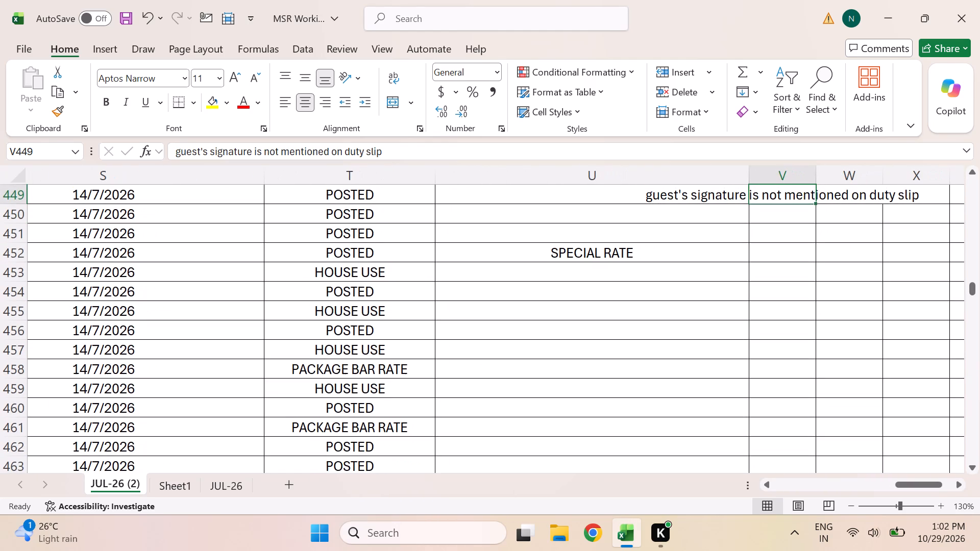
pyautogui.press('Down')
pyautogui.press('Down')
pyautogui.press('Down')
pyautogui.scroll(-1, 498, 305)
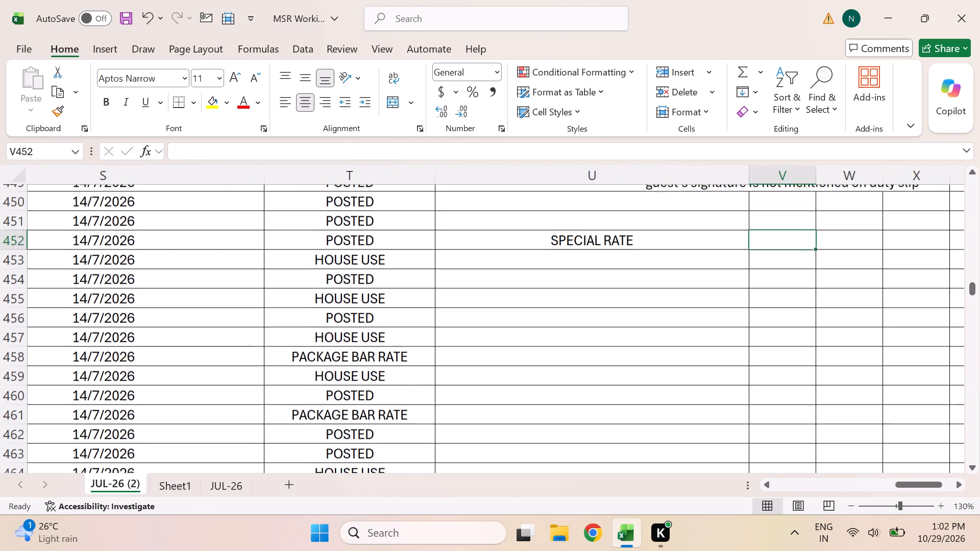
pyautogui.scroll(-1, 498, 305)
pyautogui.scroll(1, 498, 305)
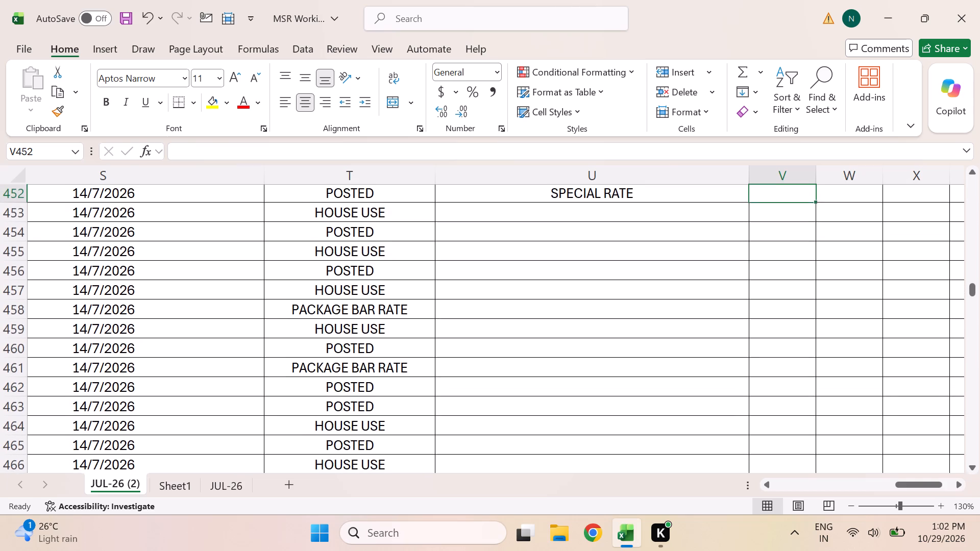
pyautogui.scroll(1, 498, 305)
pyautogui.hscroll(16, 498, 305)
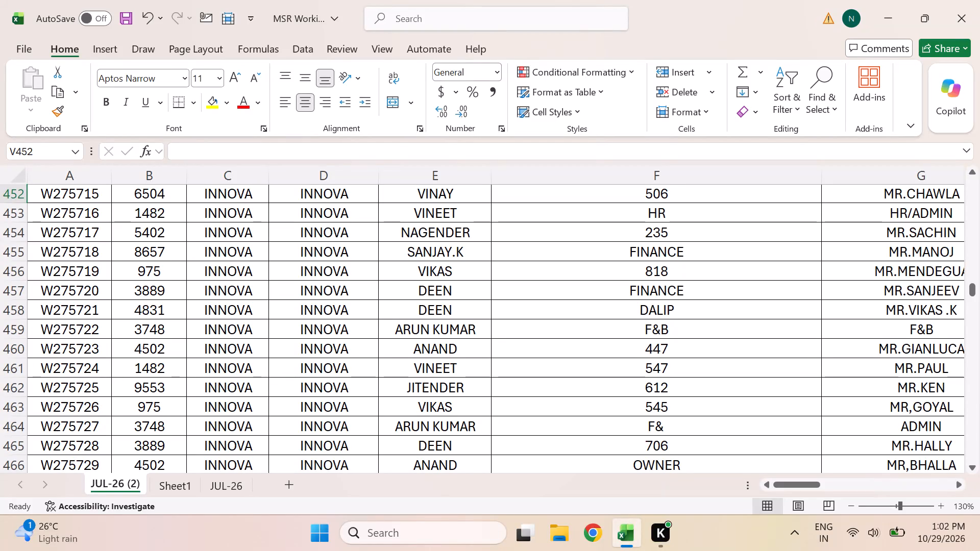
pyautogui.scroll(1, 498, 305)
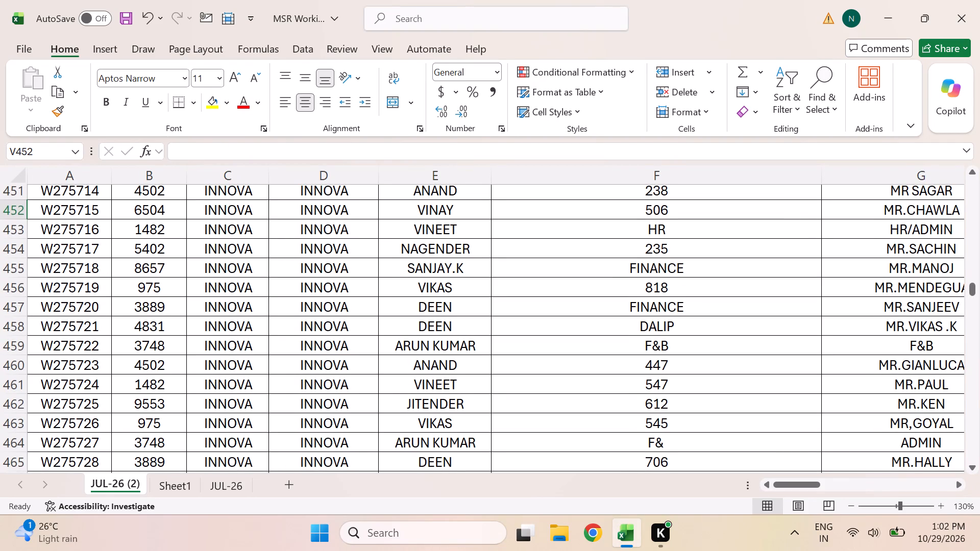
pyautogui.hscroll(-3, 498, 305)
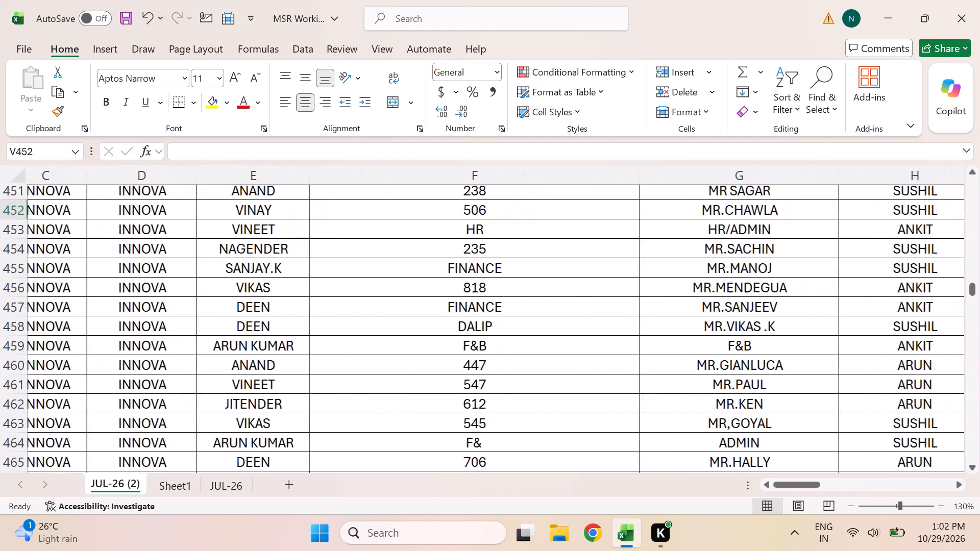
pyautogui.hscroll(-3, 498, 305)
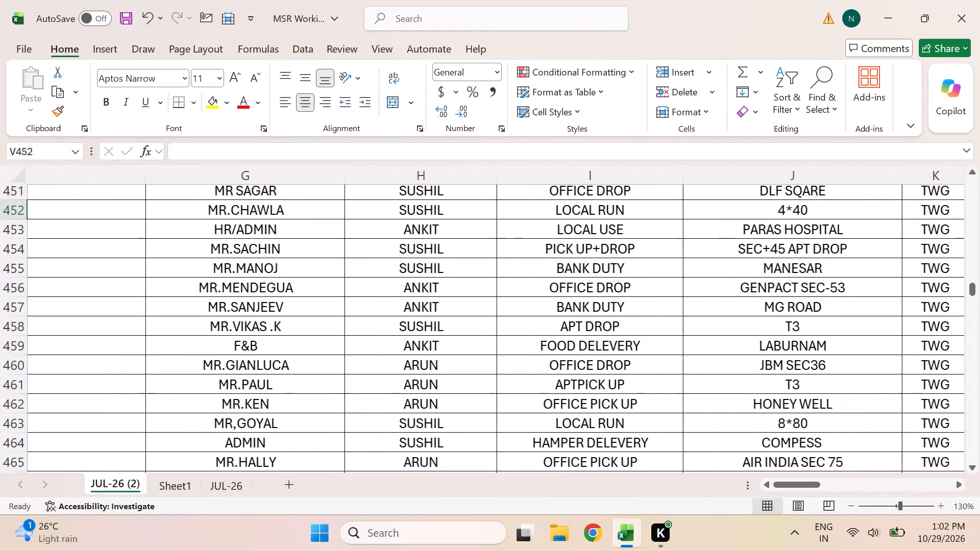
pyautogui.hscroll(-3, 498, 305)
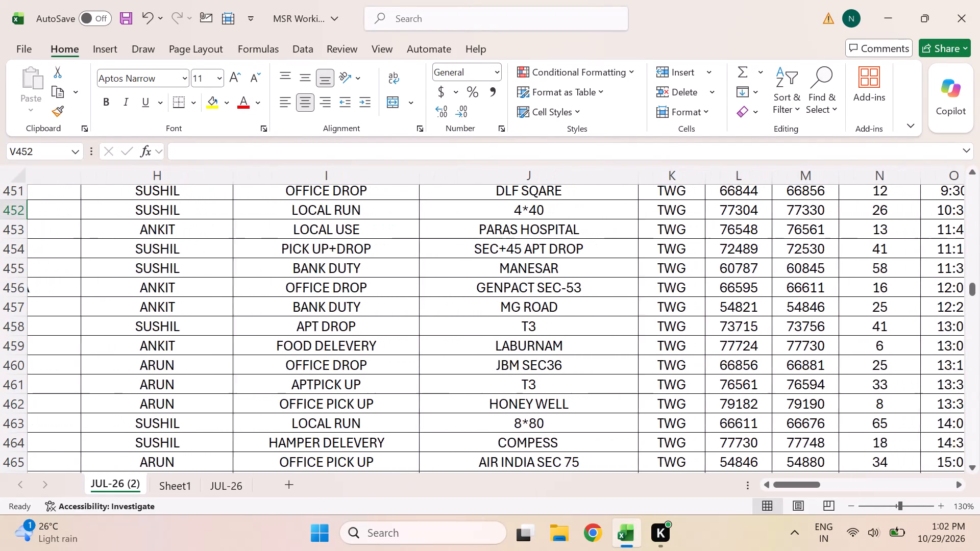
pyautogui.hscroll(-1, 498, 305)
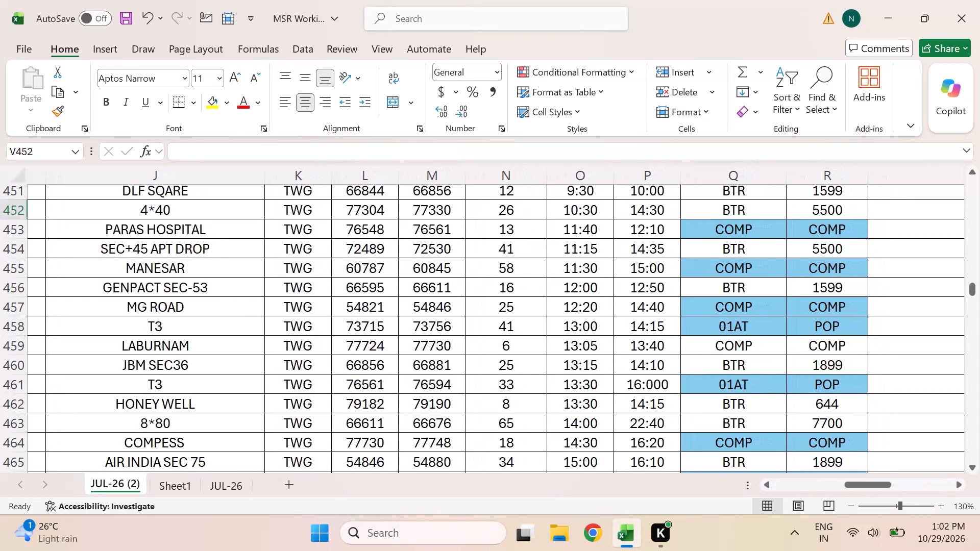
pyautogui.hscroll(-1, 498, 305)
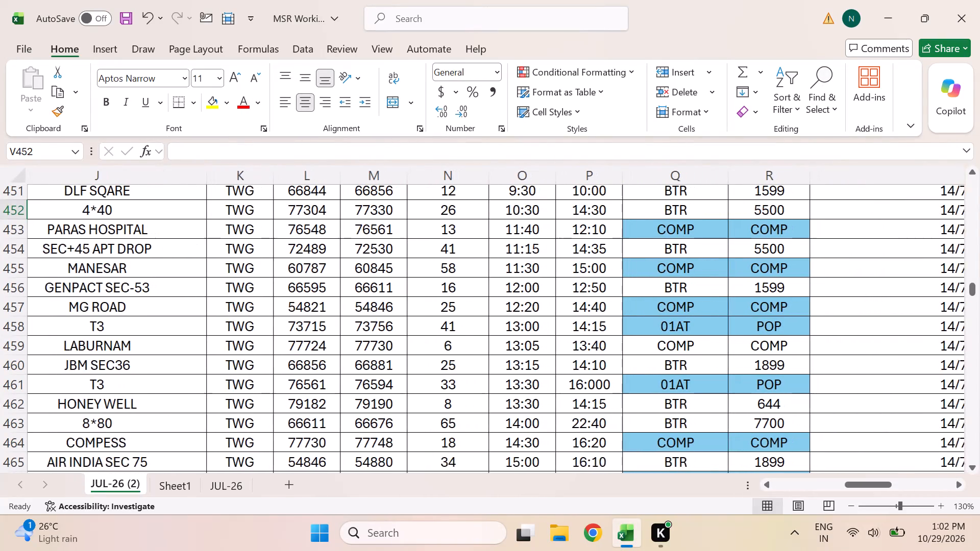
pyautogui.hscroll(-3, 498, 305)
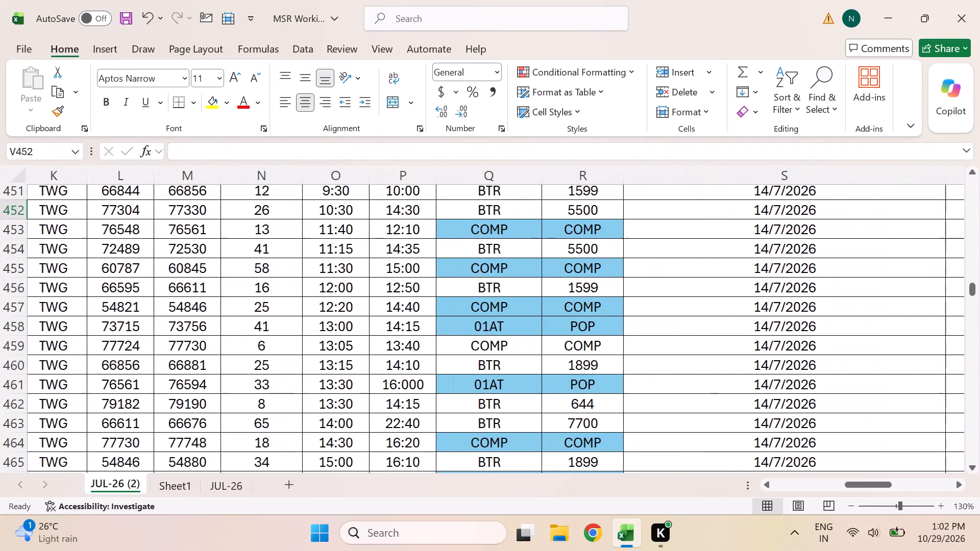
pyautogui.hscroll(-2, 498, 305)
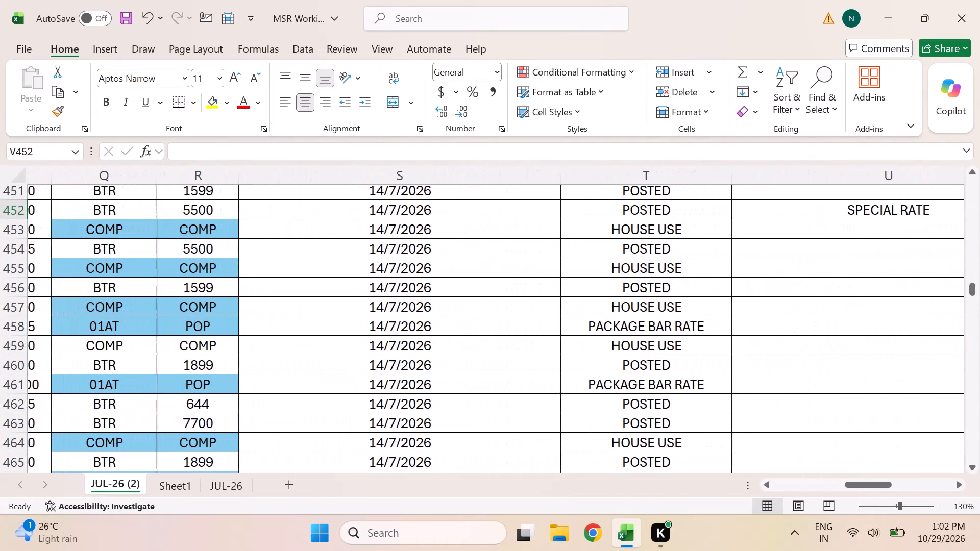
# Review the row 452 and 453 trip entries (slips W275715 and W275716) from slip number through charges and posting status to the remarks columns.
pyautogui.press('Return')
pyautogui.hscroll(7, 498, 305)
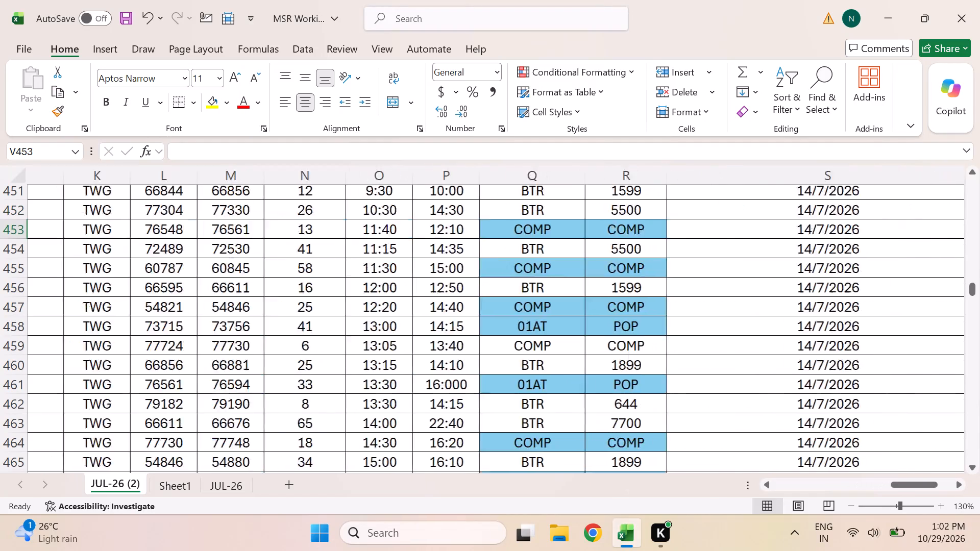
pyautogui.hscroll(12, 498, 305)
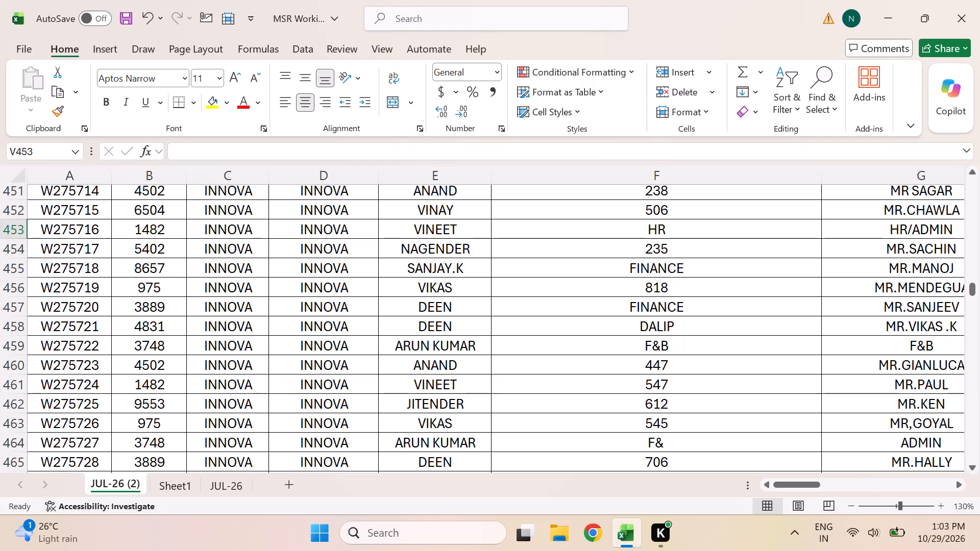
pyautogui.scroll(-1, 498, 305)
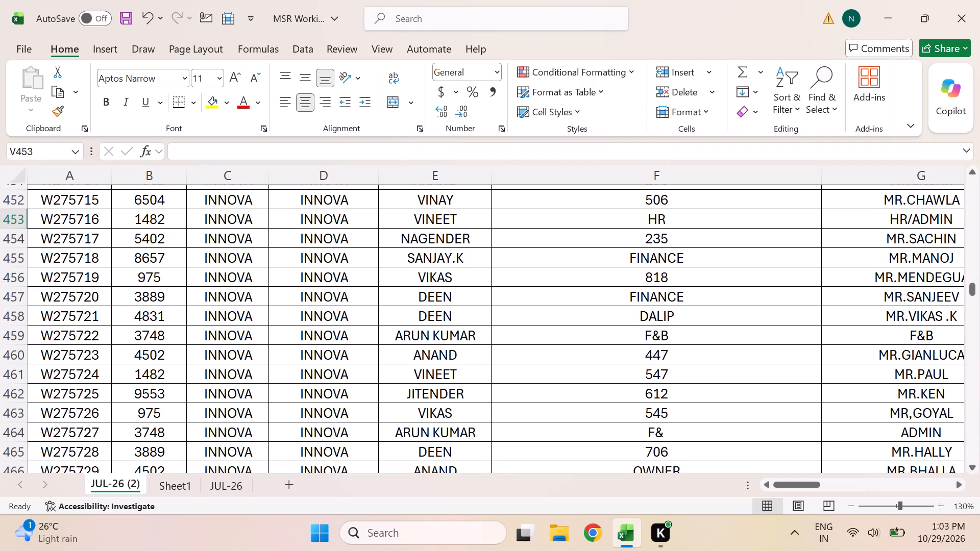
pyautogui.scroll(-1, 498, 305)
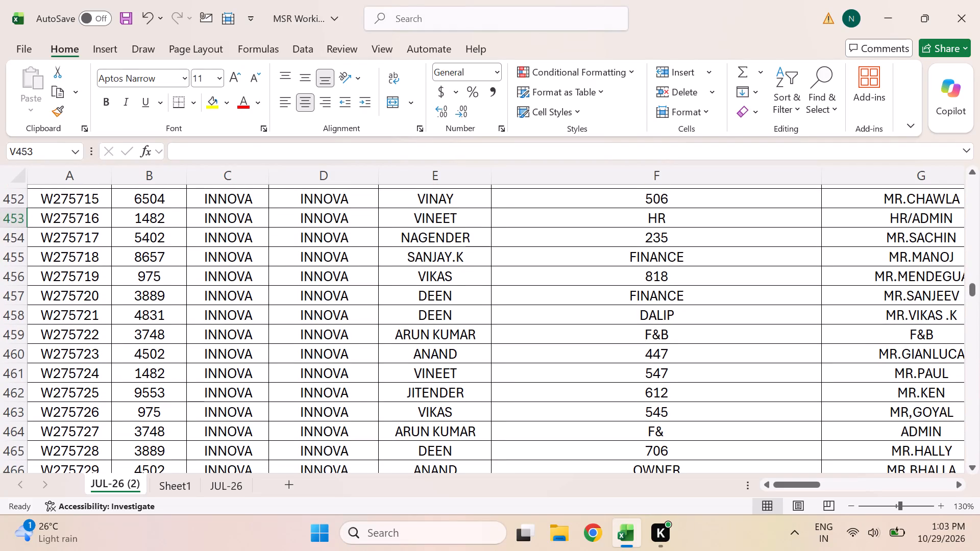
pyautogui.hscroll(-1, 498, 305)
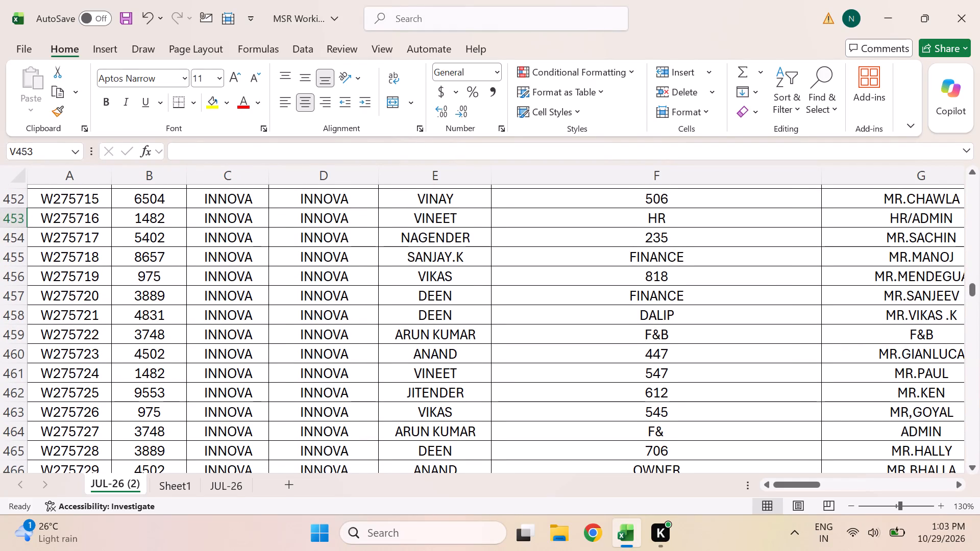
pyautogui.hscroll(-3, 498, 305)
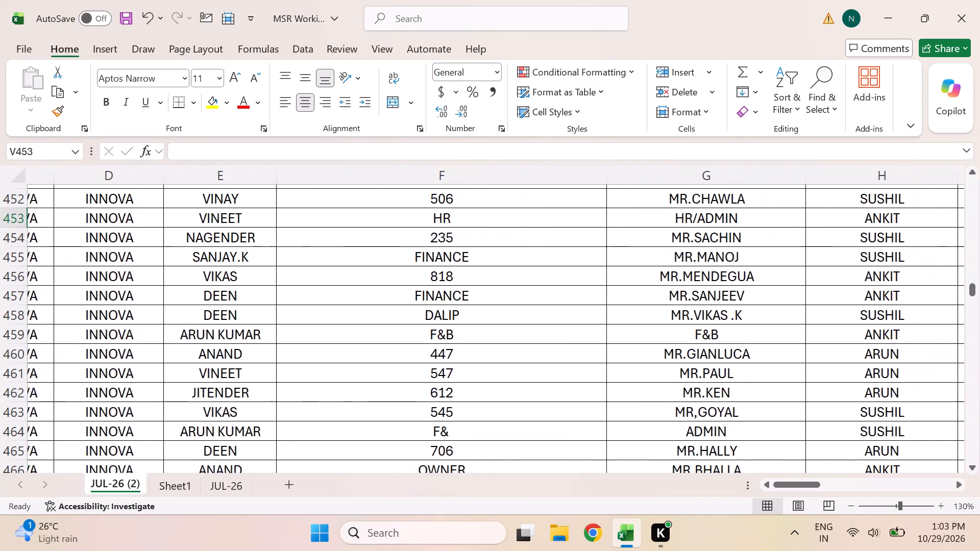
pyautogui.hscroll(-3, 498, 305)
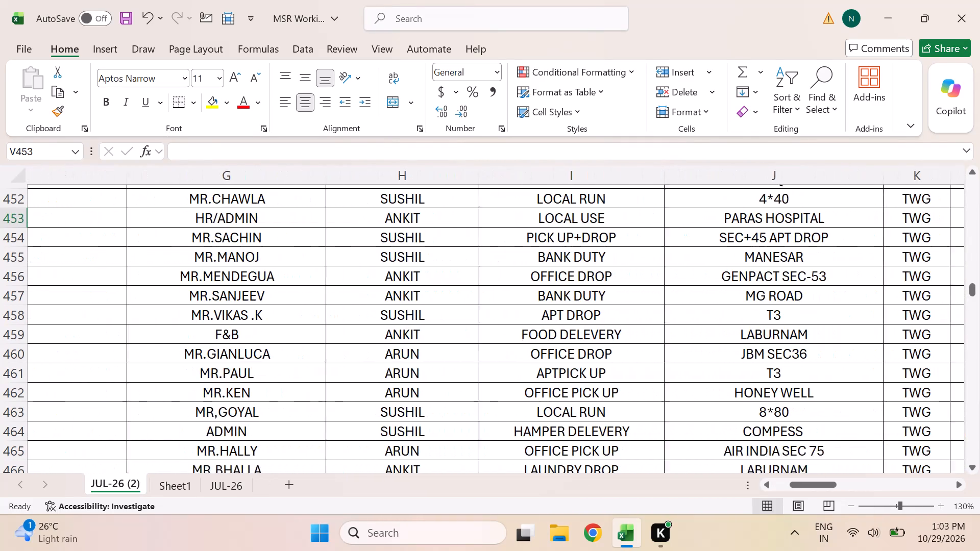
pyautogui.hscroll(-5, 498, 305)
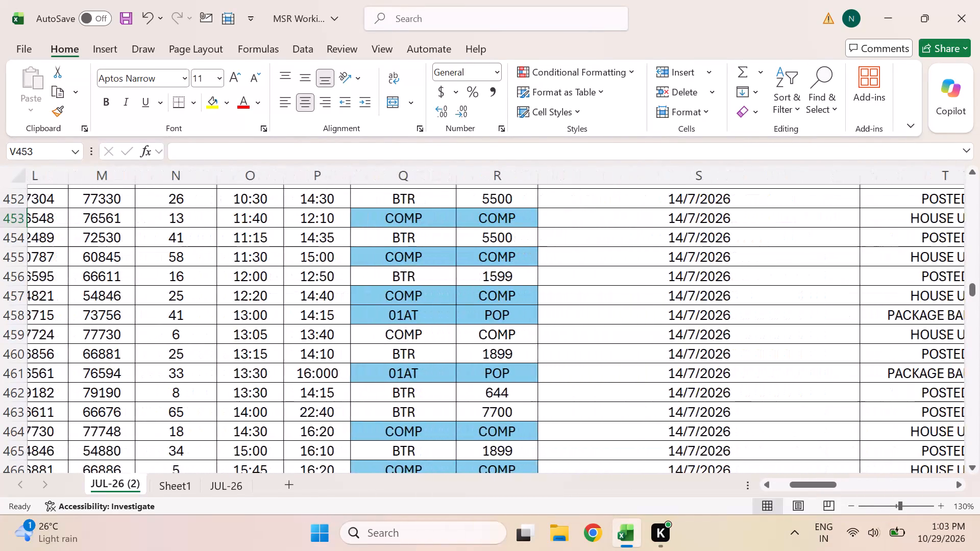
pyautogui.hscroll(-1, 498, 305)
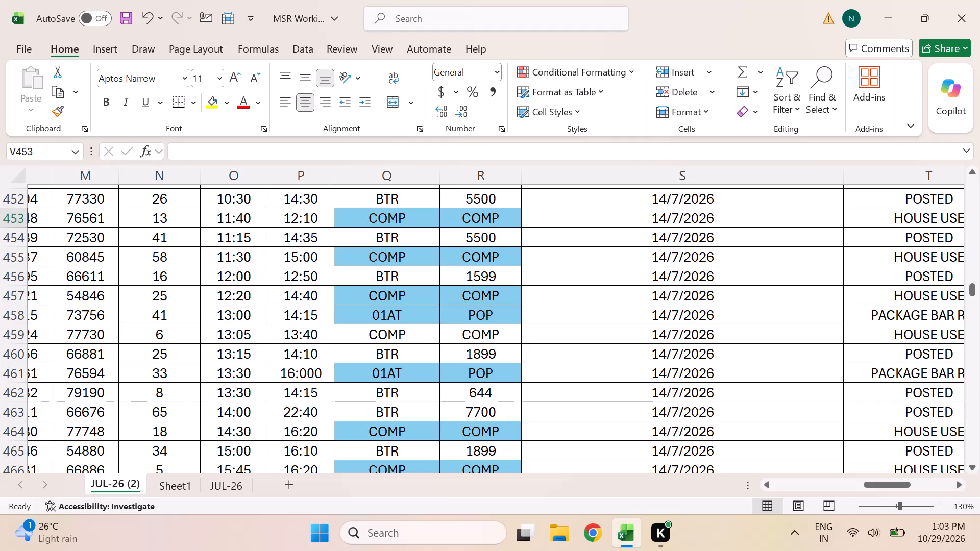
pyautogui.hscroll(-1, 505, 300)
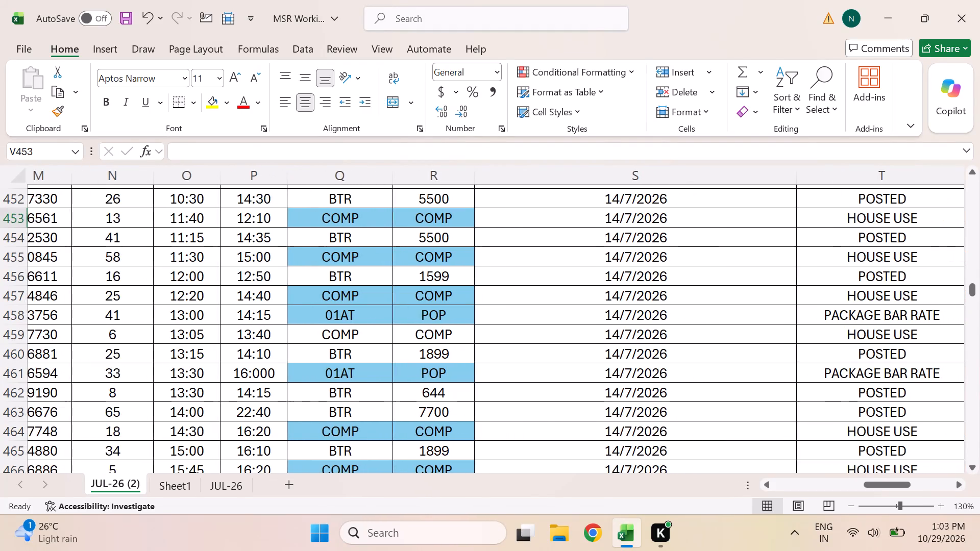
pyautogui.hscroll(-2, 505, 300)
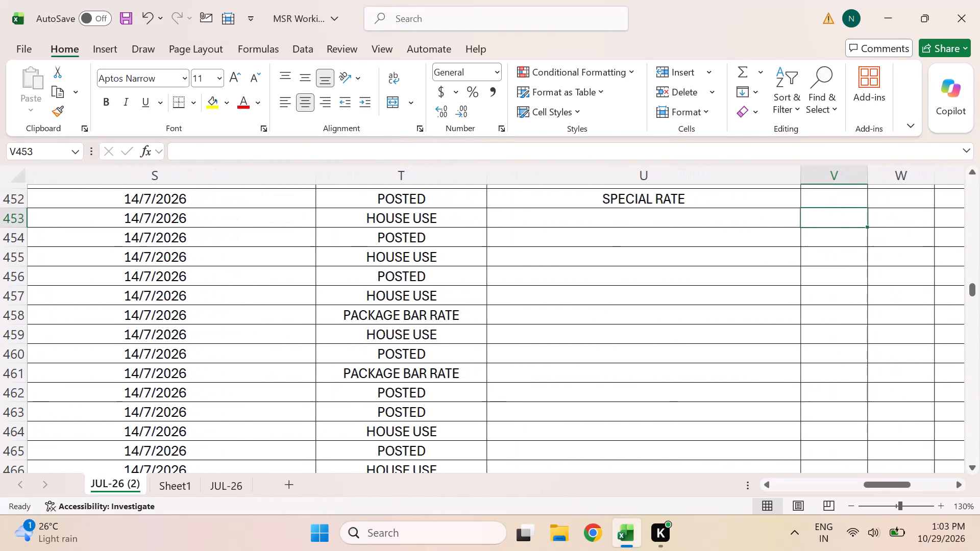
# Enter the remark "guest's signature is not mentioned on duty slip" in column V for row 452.
pyautogui.press('Up')
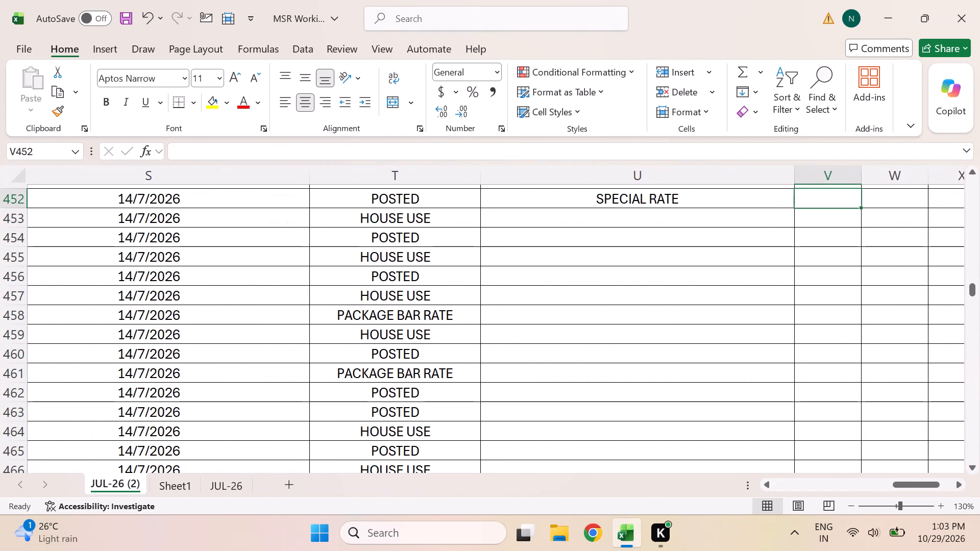
pyautogui.write('gu')
pyautogui.write("est's signatut")
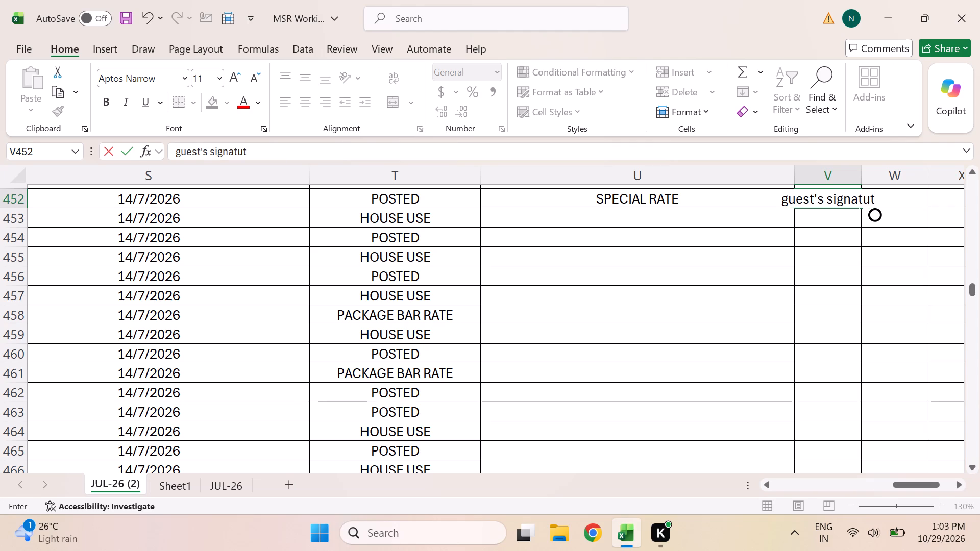
pyautogui.press('BackSpace')
pyautogui.write('re is not men')
pyautogui.press('Return')
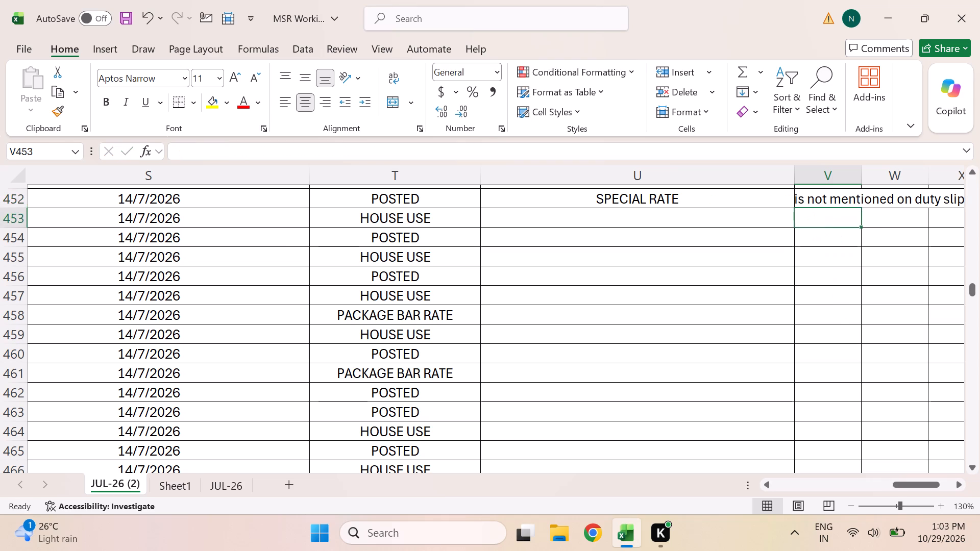
# Review the row 453 trip entry (slip W275716) from slip number through guest, route, readings, times, charges and posting status to the remarks.
pyautogui.hscroll(7, 505, 300)
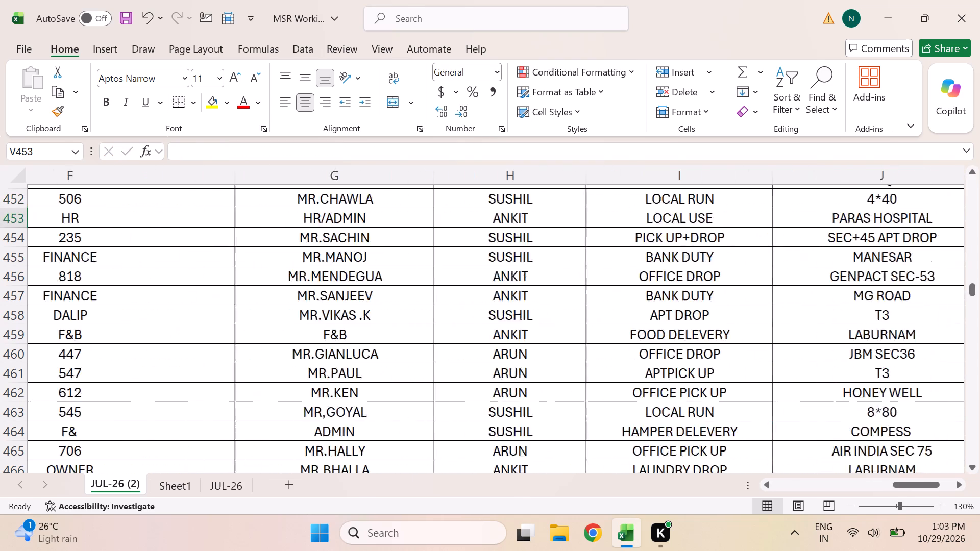
pyautogui.hscroll(3, 505, 300)
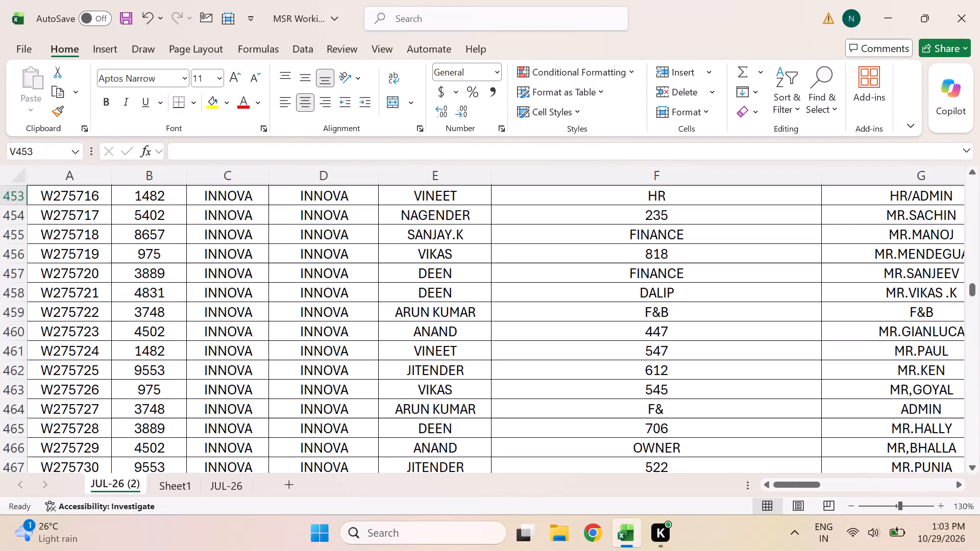
pyautogui.hscroll(-1, 457, 299)
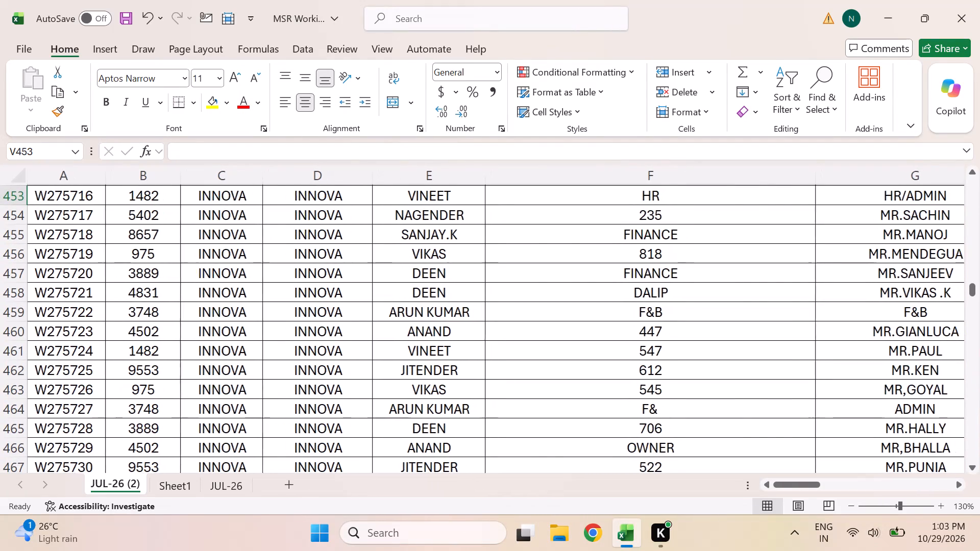
pyautogui.hscroll(-4, 457, 299)
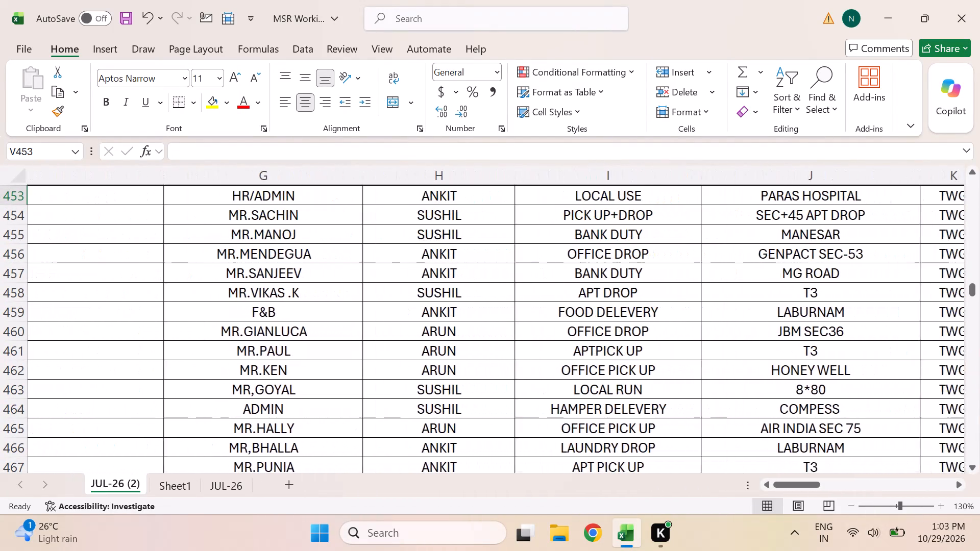
pyautogui.hscroll(-2, 457, 299)
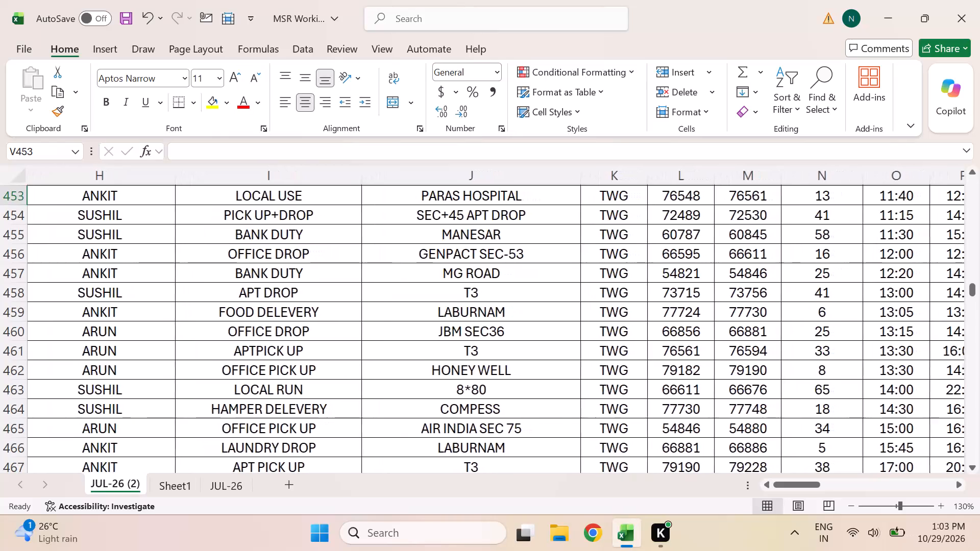
pyautogui.hscroll(-2, 457, 299)
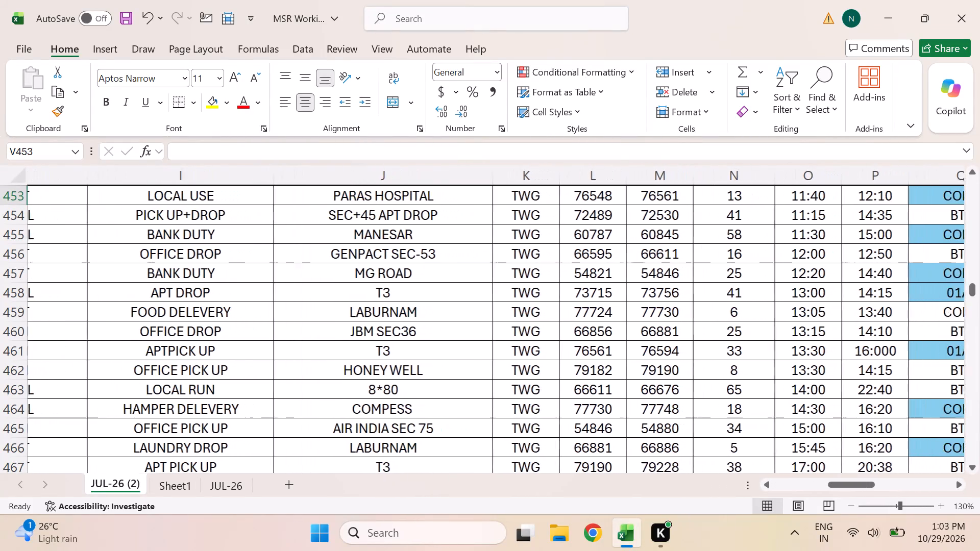
pyautogui.hscroll(-3, 457, 299)
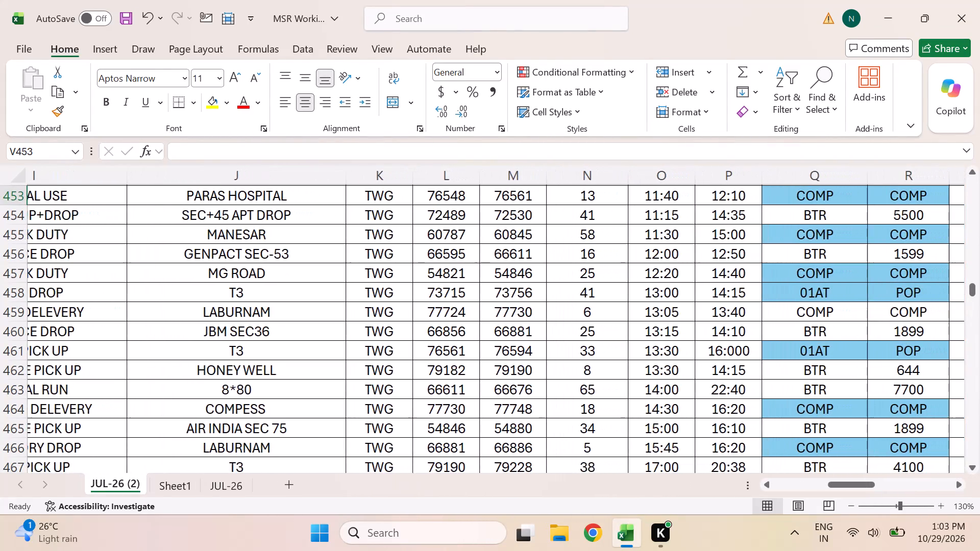
pyautogui.hscroll(-4, 457, 299)
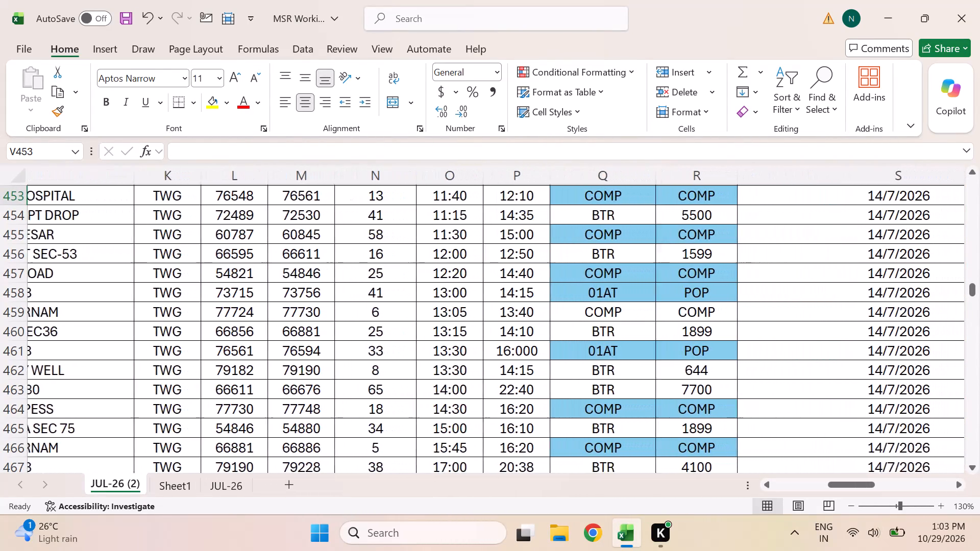
pyautogui.hscroll(-3, 457, 299)
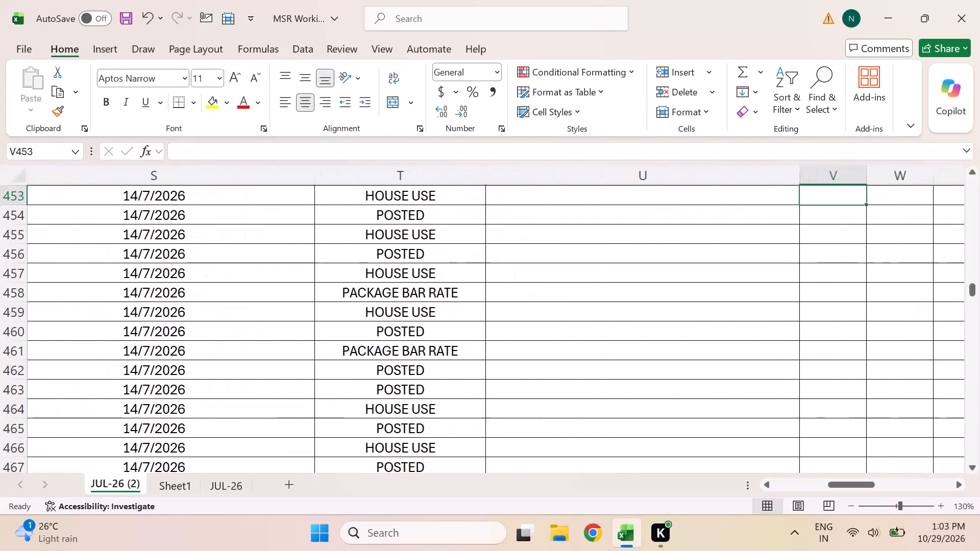
pyautogui.hscroll(-1, 457, 299)
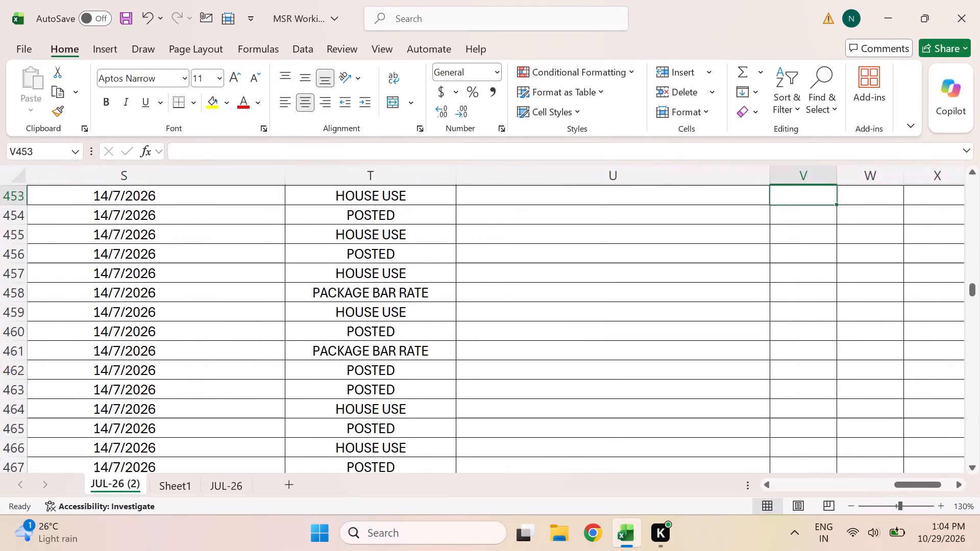
# Move on to row 454 and review its trip entry (slip W275717), starting from the slip number.
pyautogui.press('Return')
pyautogui.hscroll(11, 457, 299)
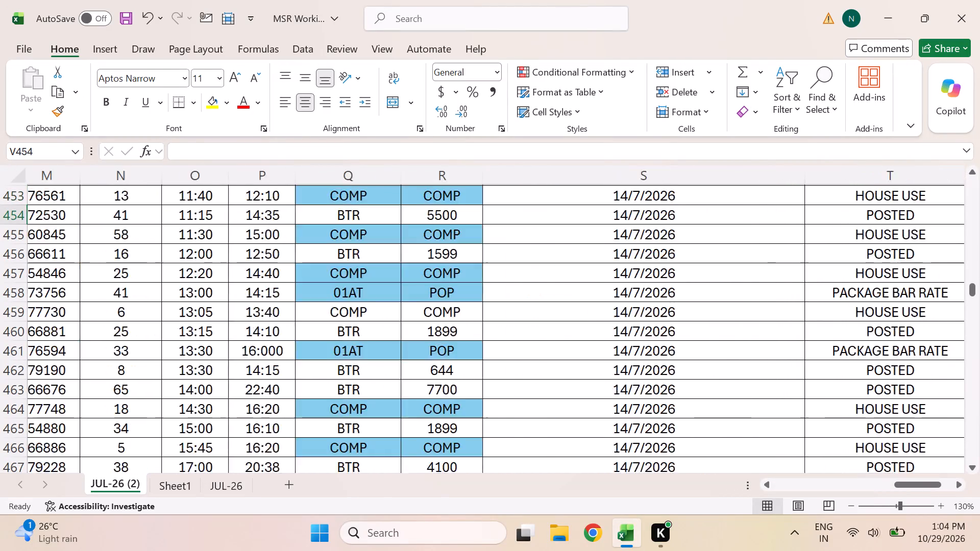
pyautogui.hscroll(14, 457, 299)
pyautogui.scroll(-1, 457, 299)
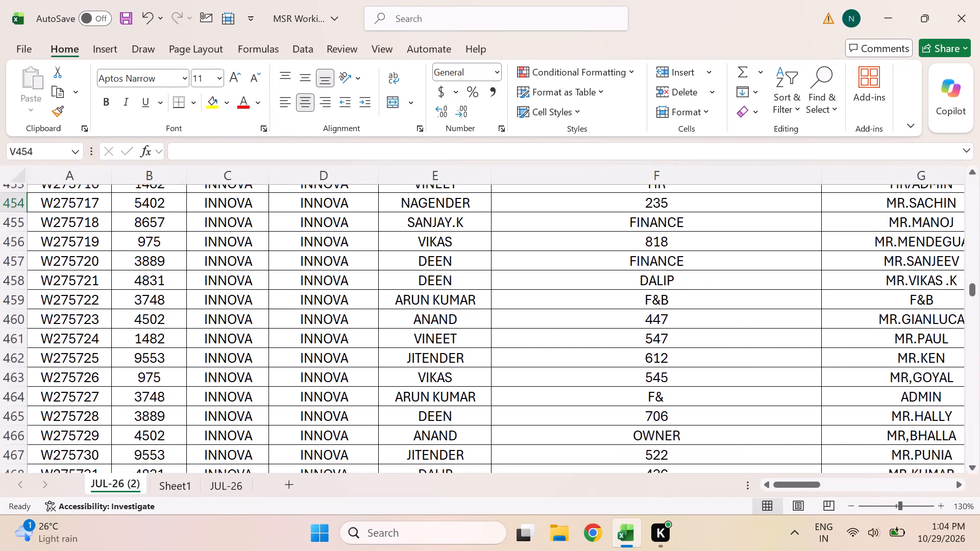
pyautogui.scroll(-1, 457, 299)
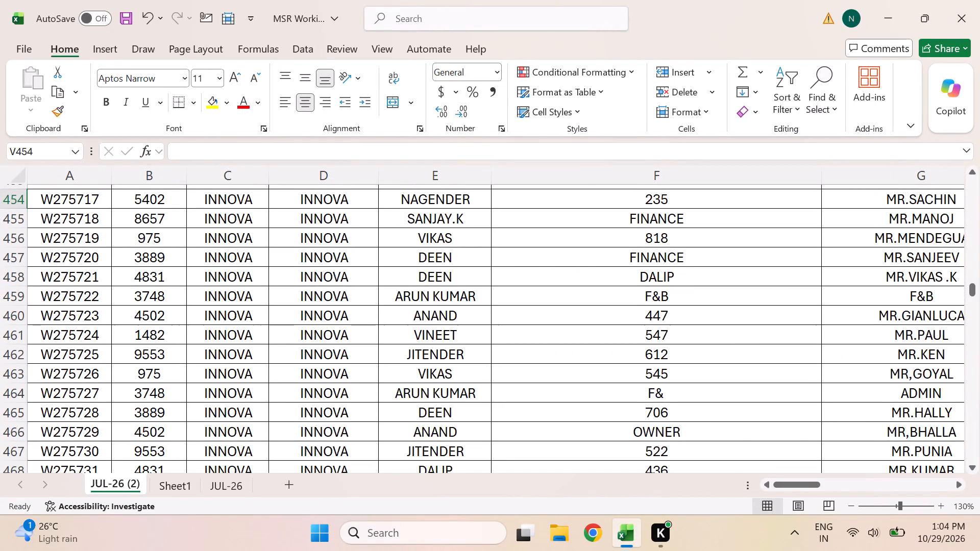
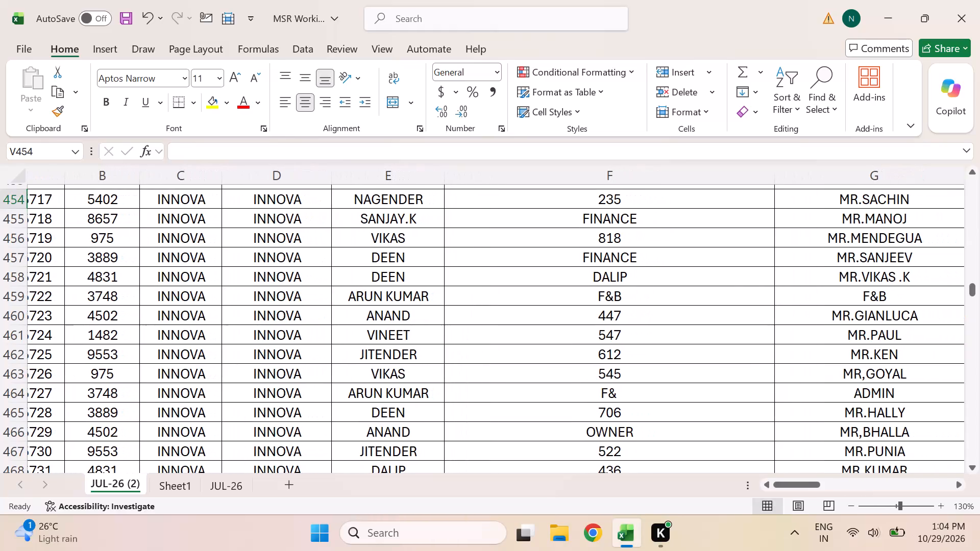
pyautogui.hscroll(-2, 457, 299)
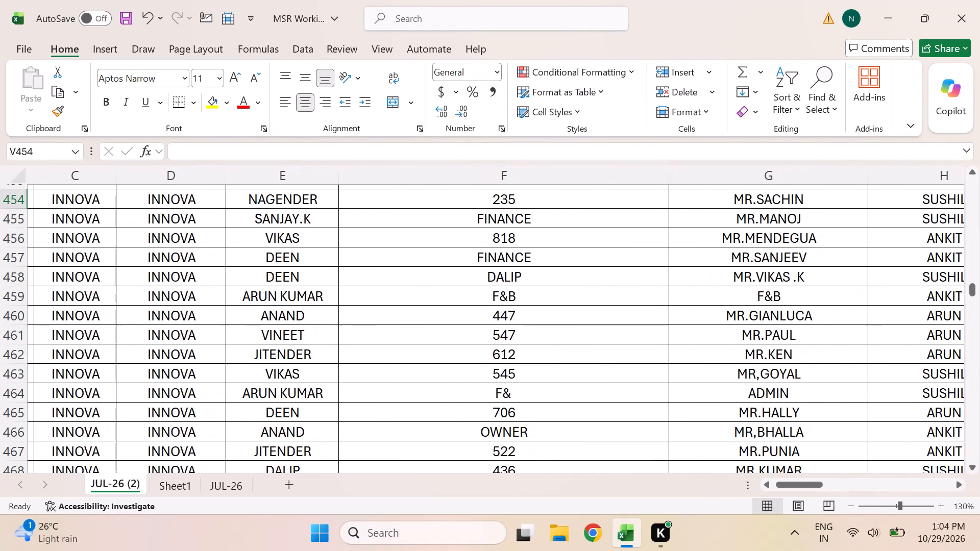
pyautogui.hscroll(-4, 457, 299)
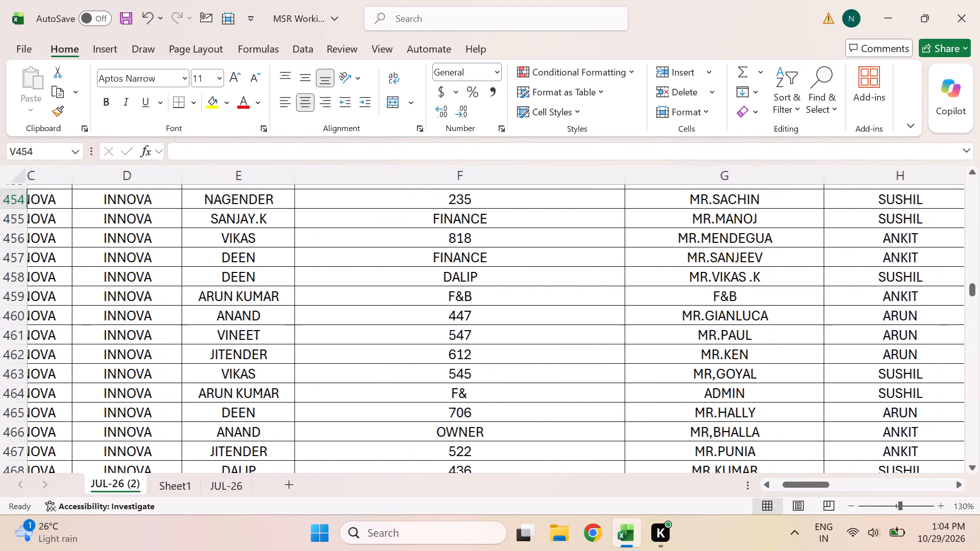
pyautogui.hscroll(-3, 457, 299)
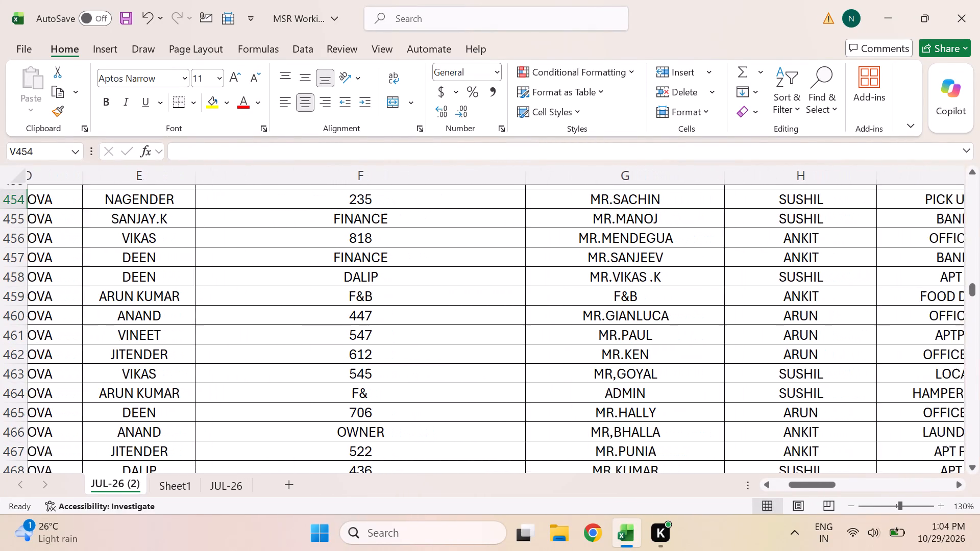
pyautogui.hscroll(-3, 457, 299)
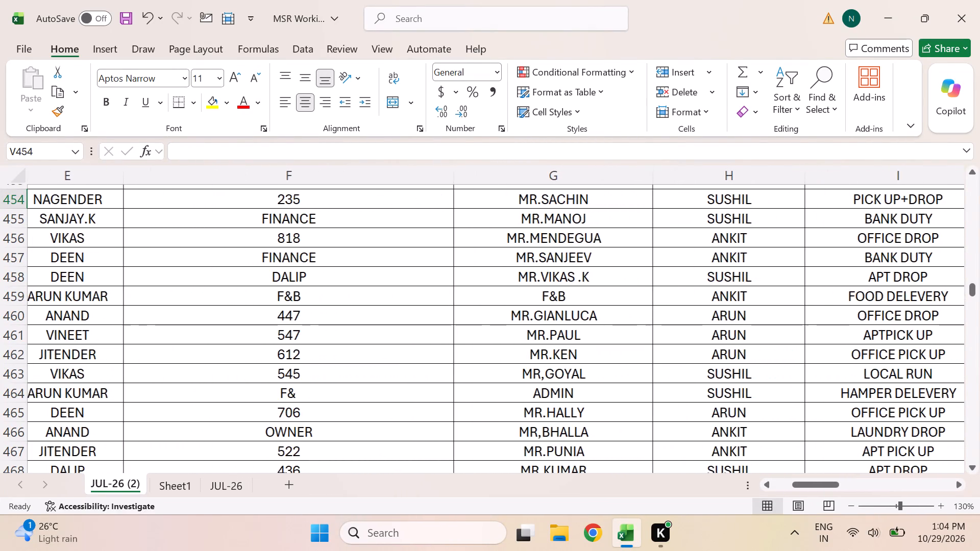
pyautogui.hscroll(-3, 457, 299)
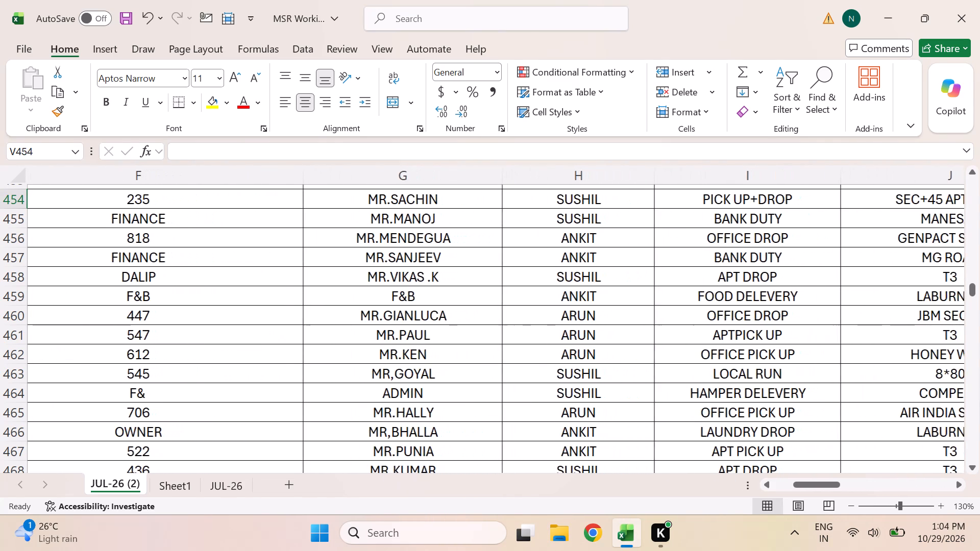
pyautogui.hscroll(-3, 457, 299)
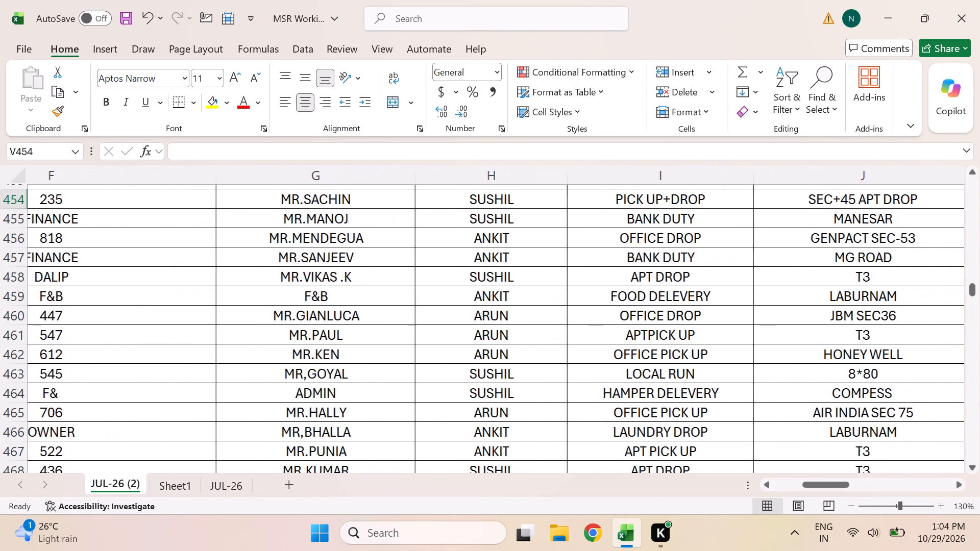
pyautogui.hscroll(-3, 457, 299)
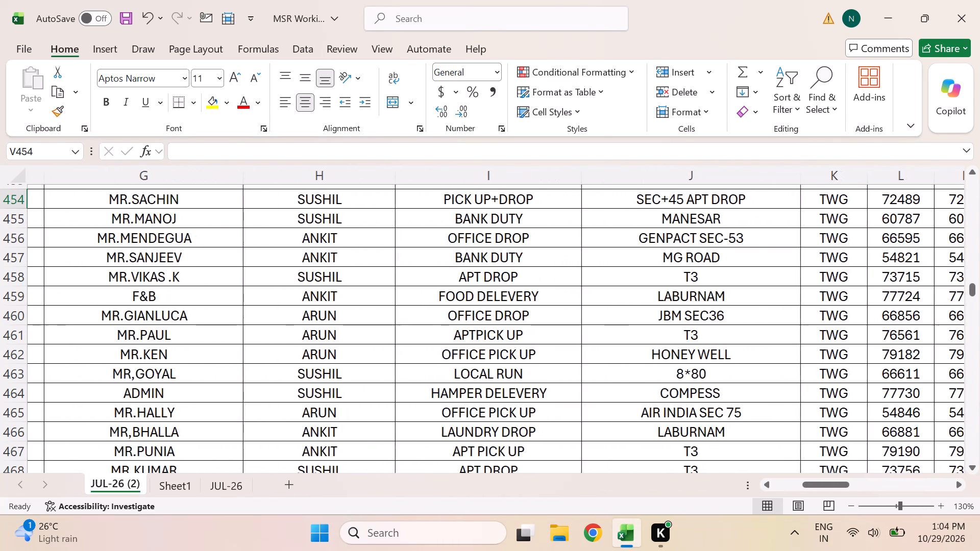
# Check row 454's meter readings, distance, times, charge, date and posting status through to the remarks in column V.
pyautogui.hscroll(-3, 457, 299)
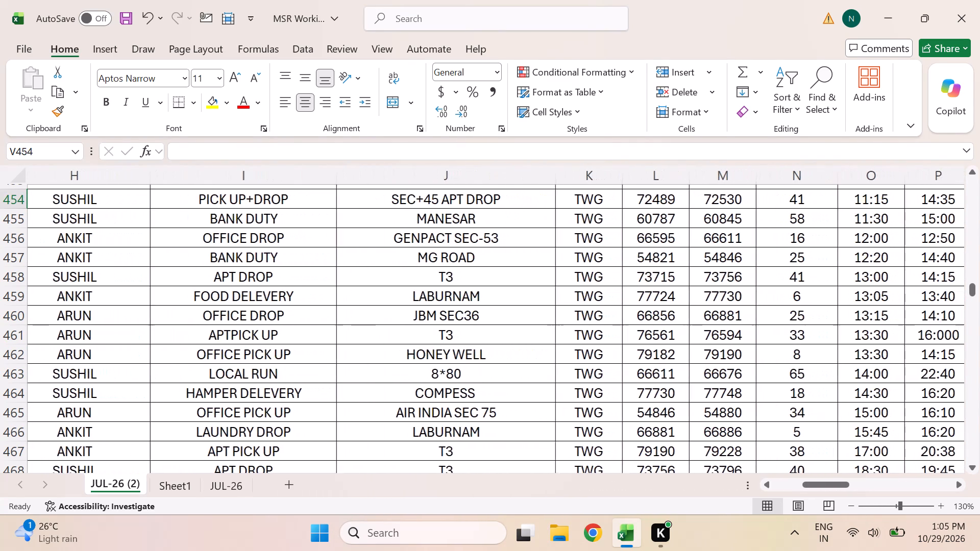
pyautogui.hscroll(-3, 457, 299)
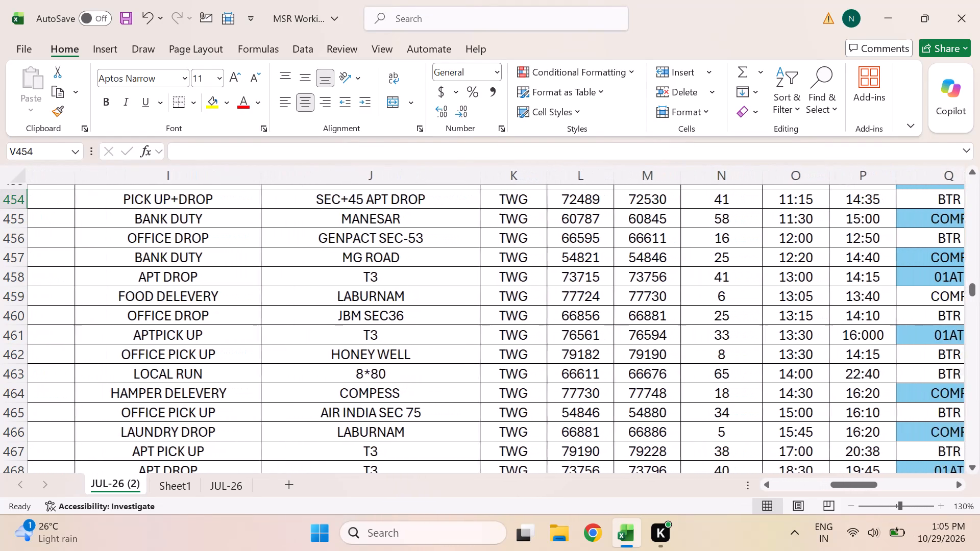
pyautogui.hscroll(-3, 457, 299)
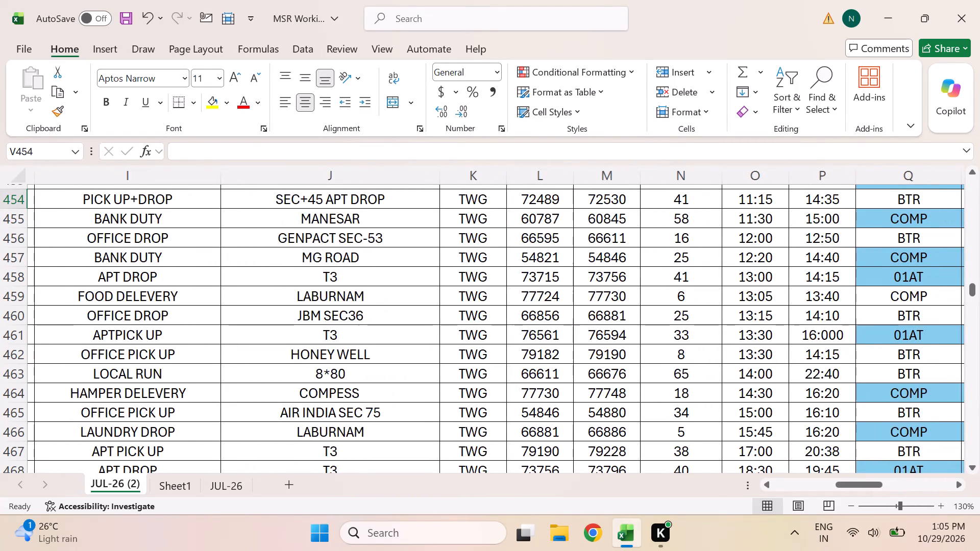
pyautogui.hscroll(-4, 457, 299)
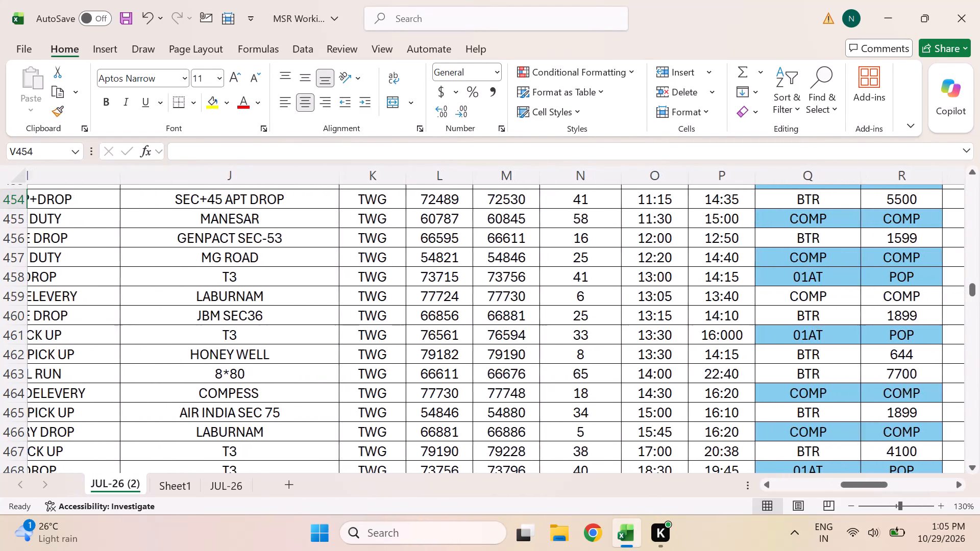
pyautogui.hscroll(-3, 457, 299)
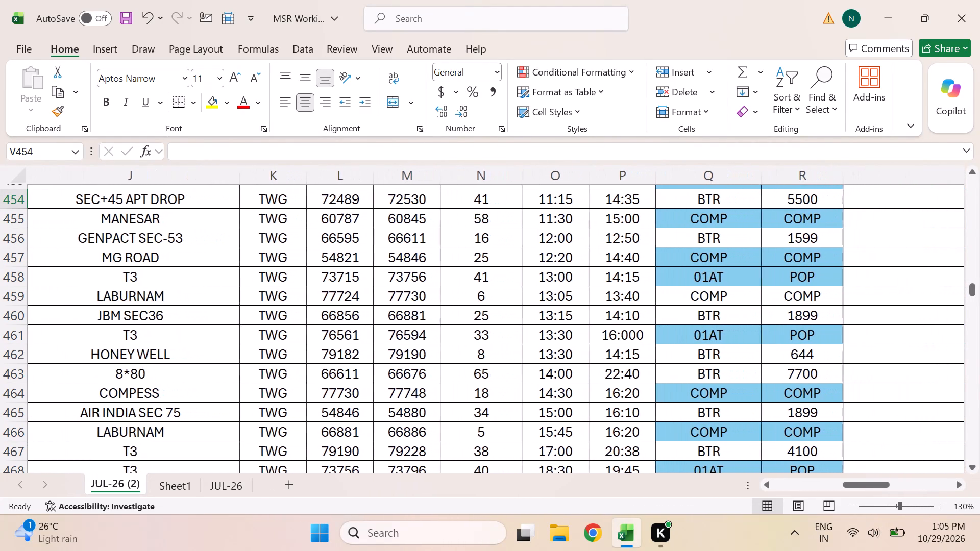
pyautogui.hscroll(-3, 457, 299)
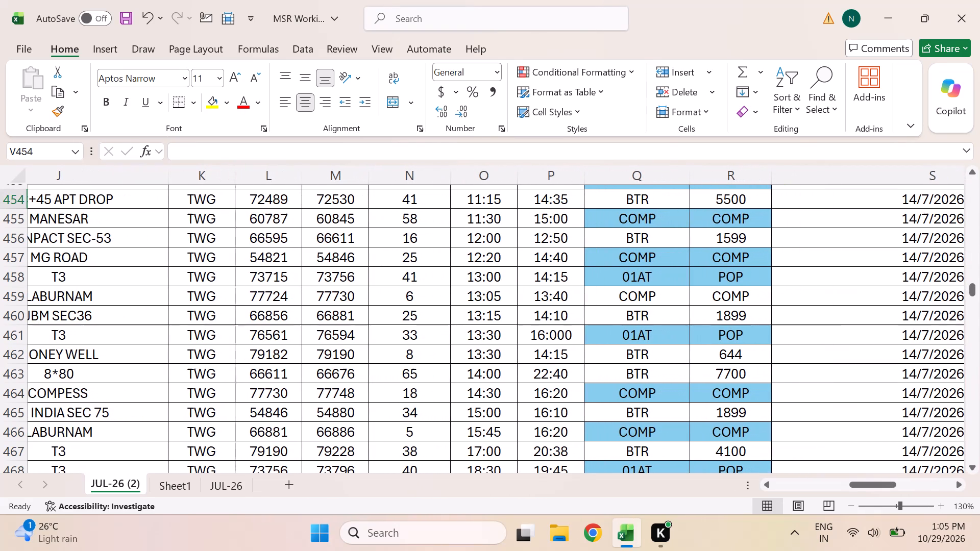
pyautogui.hscroll(-2, 457, 299)
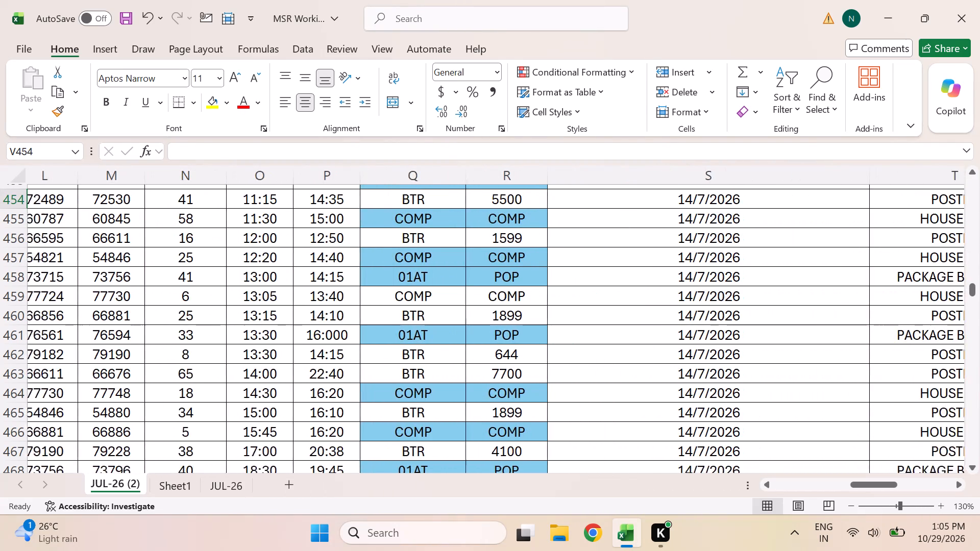
pyautogui.hscroll(-2, 457, 299)
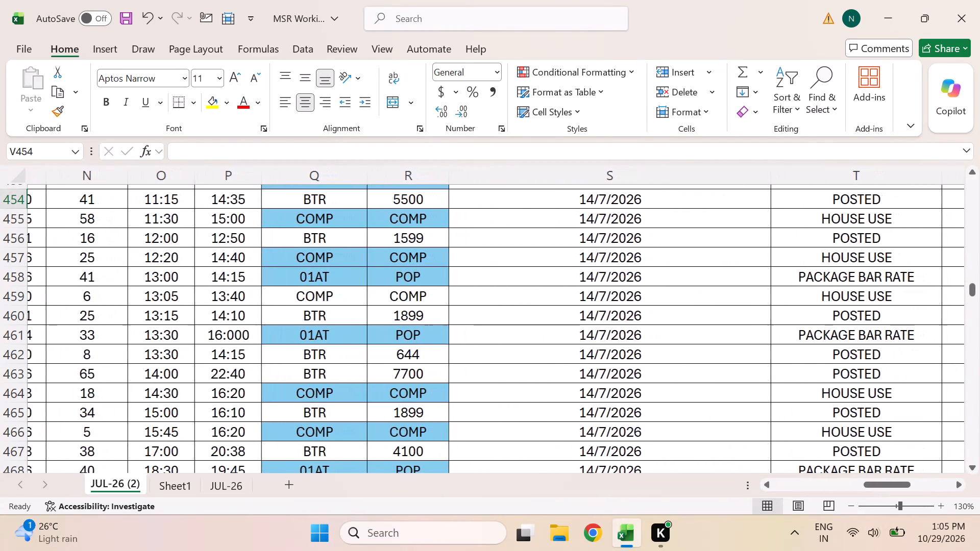
pyautogui.hscroll(-3, 457, 299)
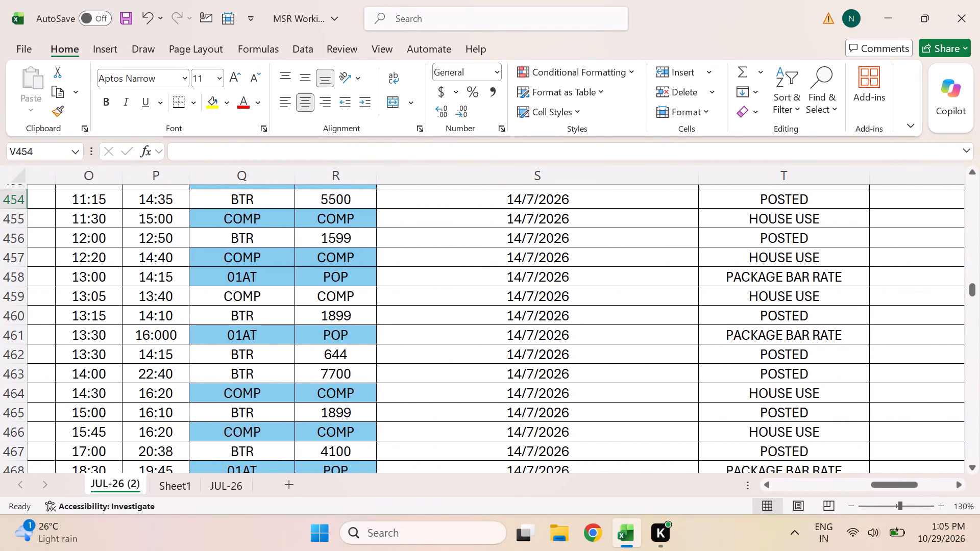
pyautogui.hscroll(-3, 457, 299)
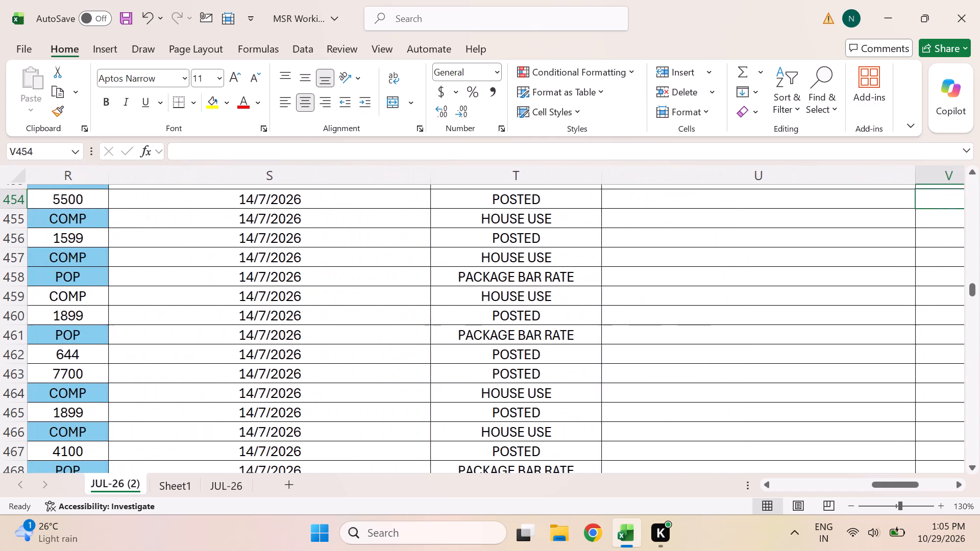
pyautogui.press('Return')
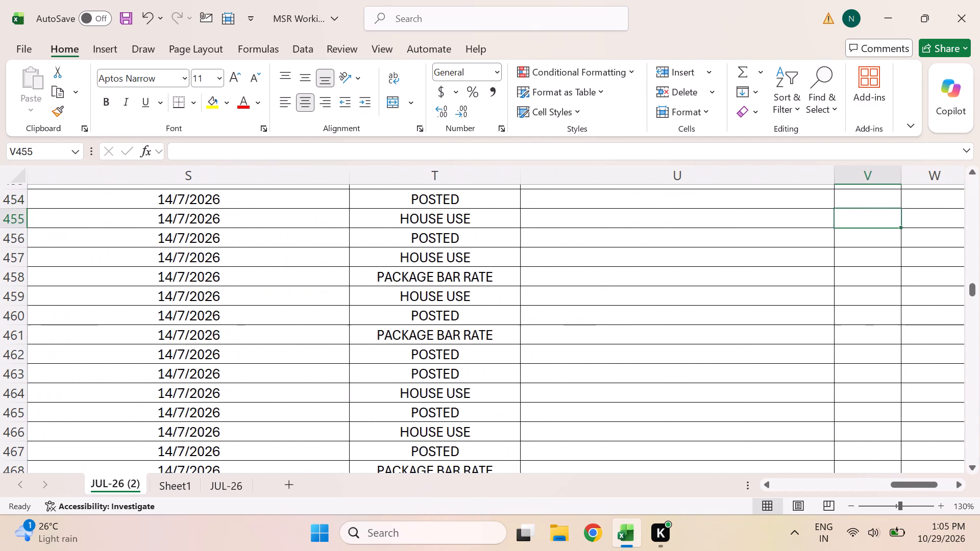
pyautogui.hscroll(14, 457, 299)
pyautogui.hscroll(16, 457, 299)
pyautogui.scroll(-1, 457, 299)
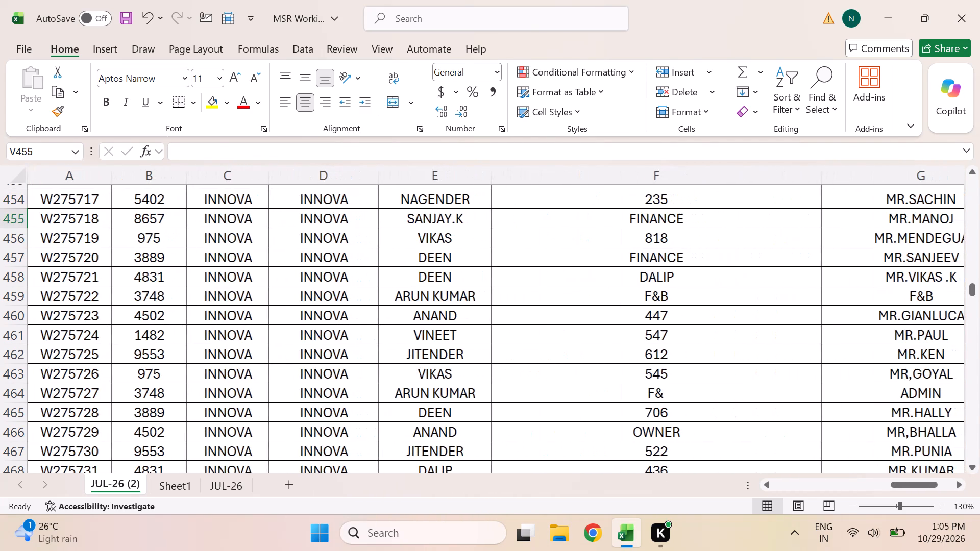
pyautogui.scroll(-1, 457, 299)
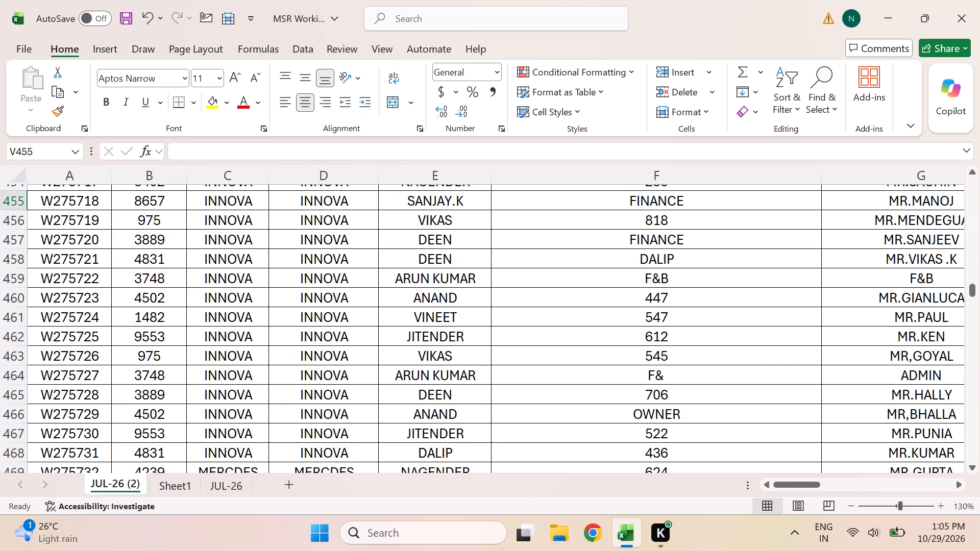
pyautogui.hscroll(-1, 457, 299)
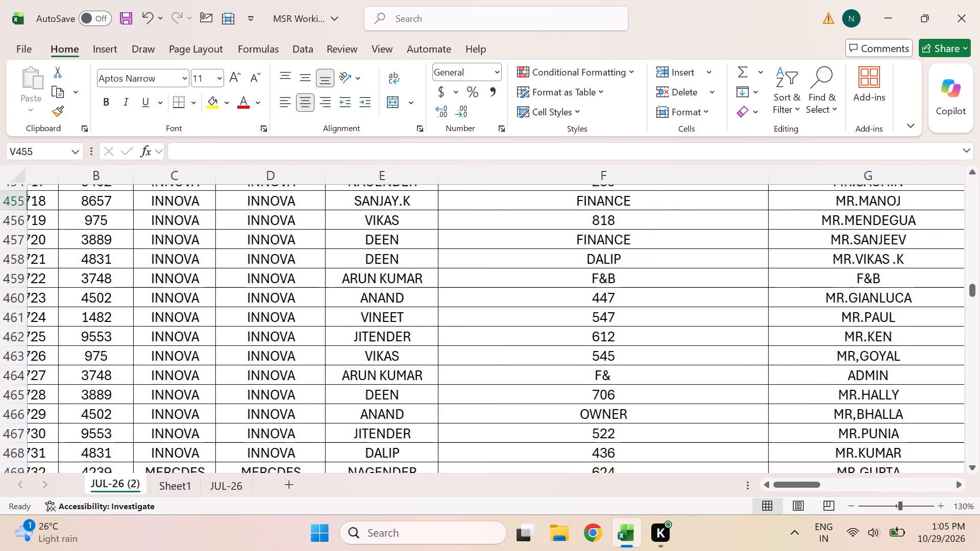
pyautogui.hscroll(-3, 457, 299)
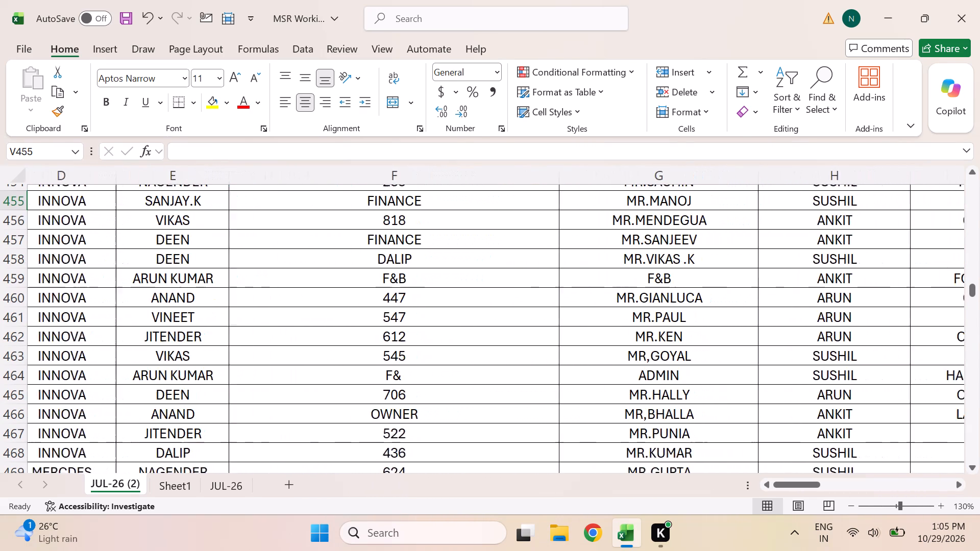
pyautogui.hscroll(-3, 457, 299)
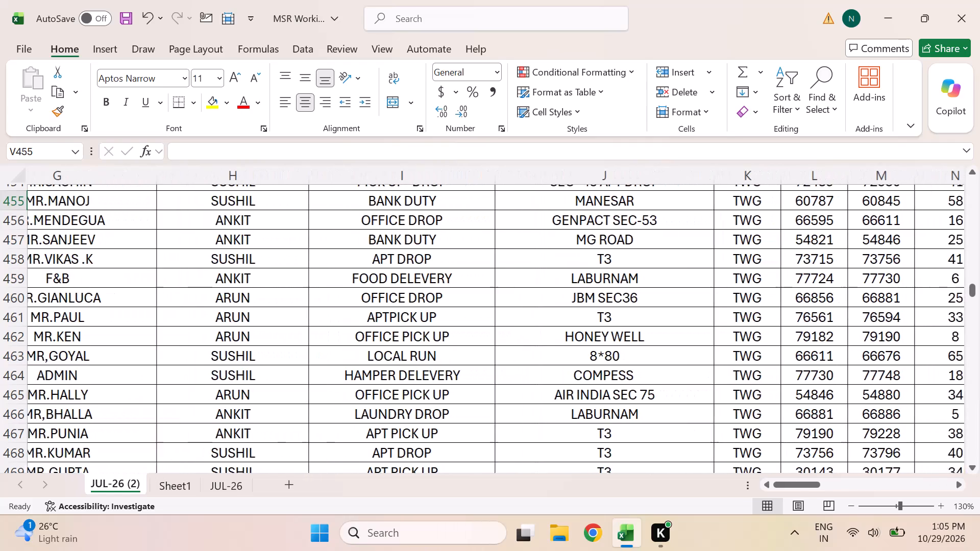
# Check row 455's meter readings, distance, times, charge code, date and posting status through to the remarks in column V.
pyautogui.hscroll(-5, 457, 299)
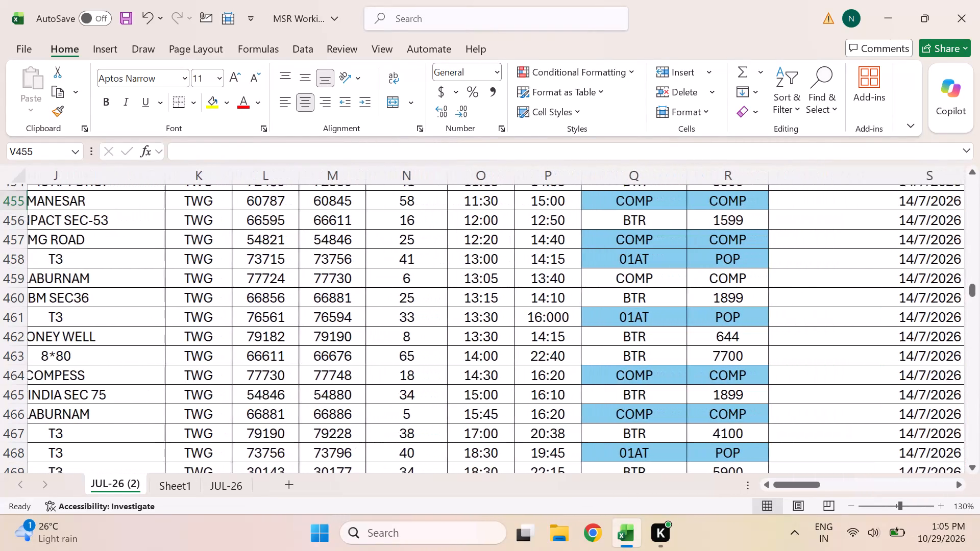
pyautogui.hscroll(-3, 457, 299)
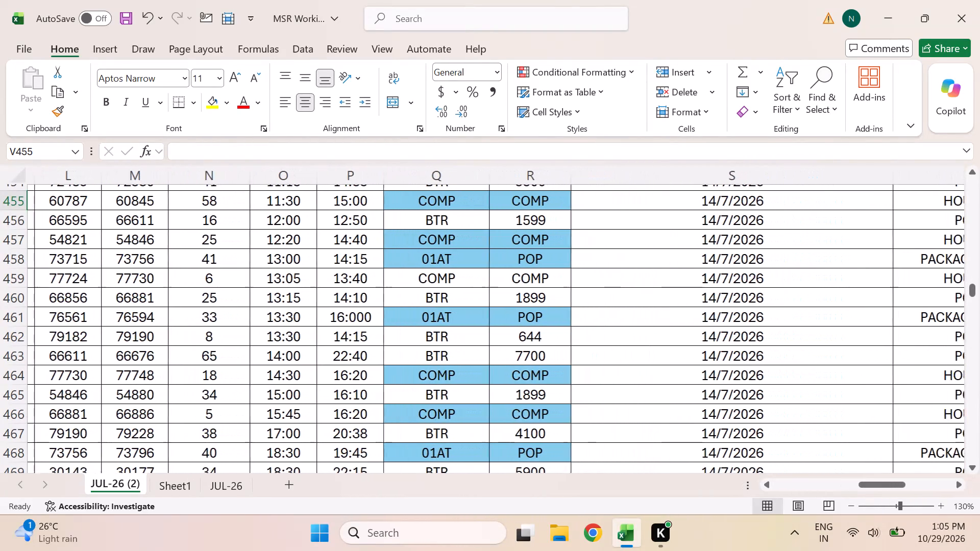
pyautogui.hscroll(-3, 457, 299)
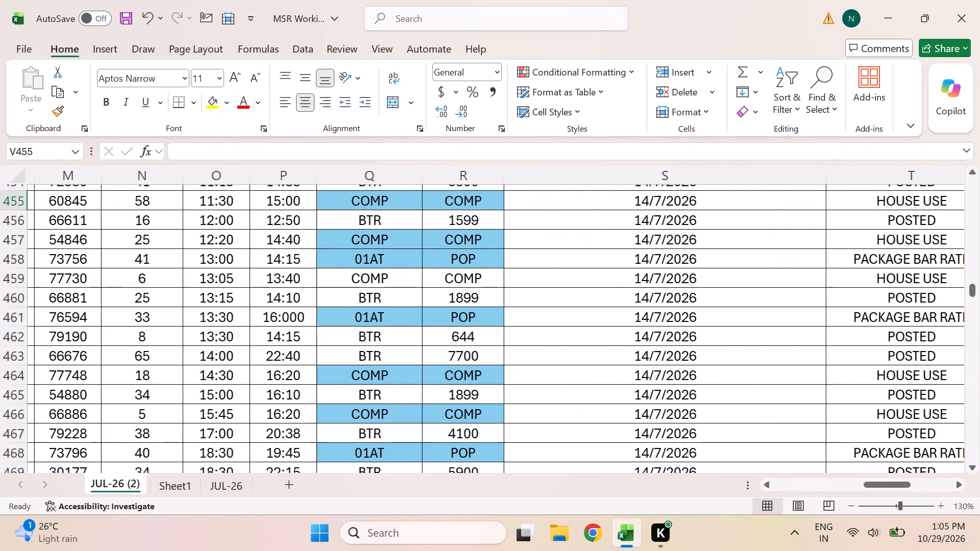
pyautogui.hscroll(-3, 457, 299)
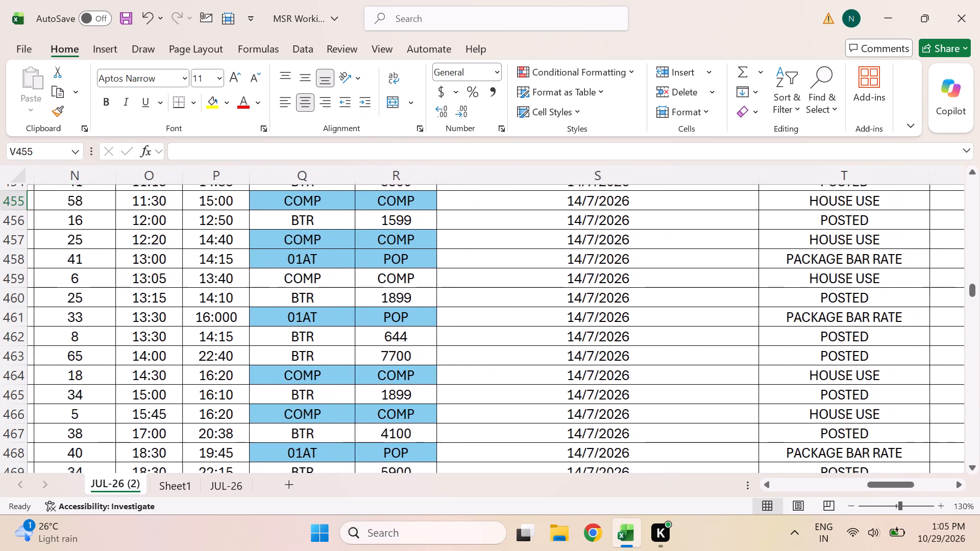
pyautogui.hscroll(-3, 457, 299)
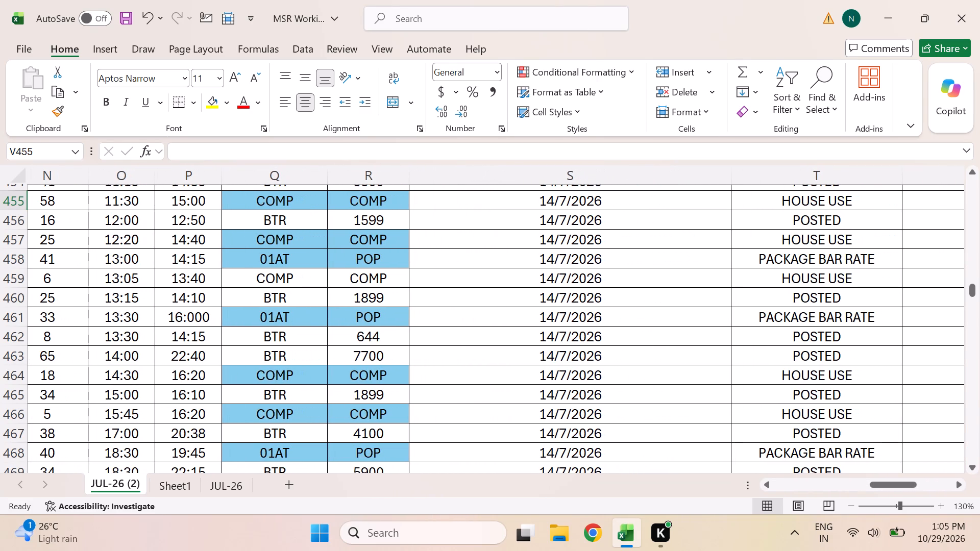
pyautogui.hscroll(-1, 457, 299)
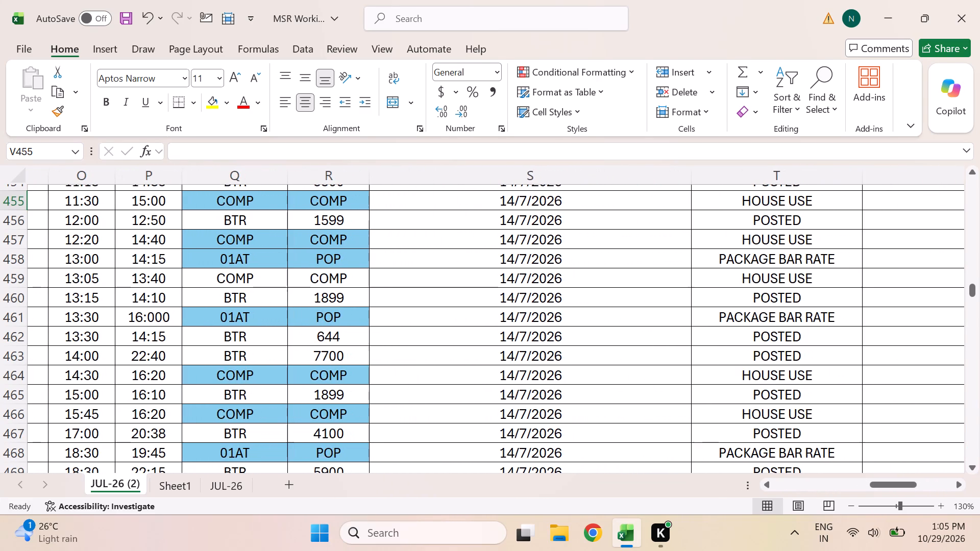
pyautogui.hscroll(-2, 457, 299)
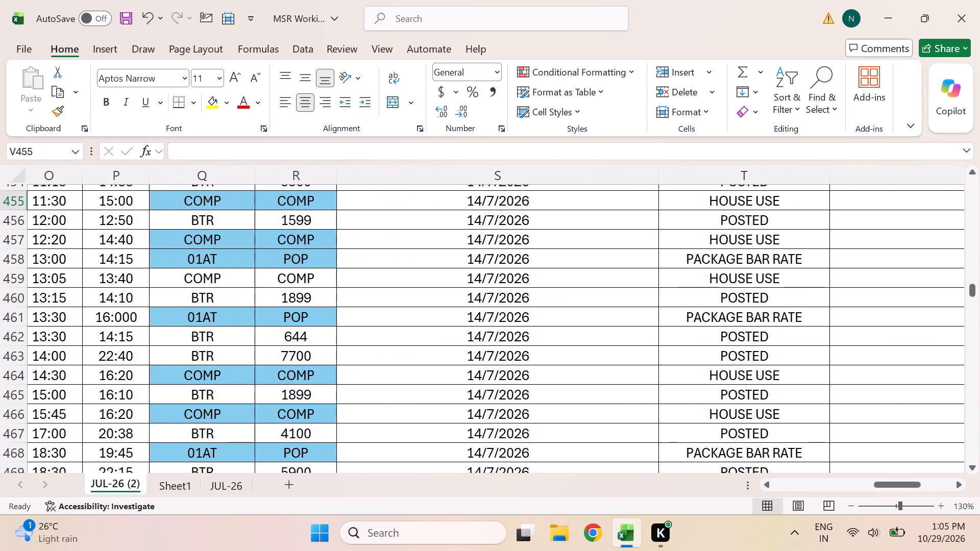
pyautogui.hscroll(-3, 457, 299)
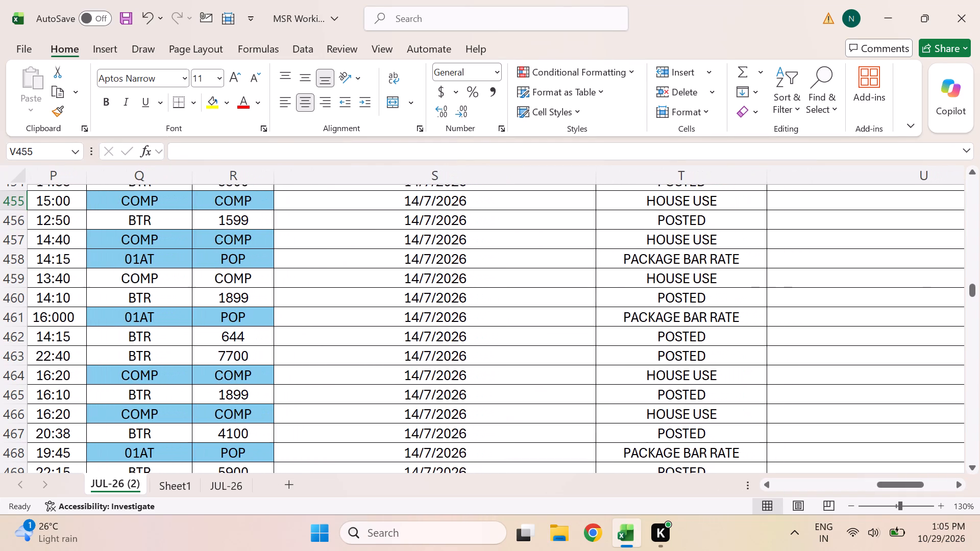
pyautogui.hscroll(-1, 457, 299)
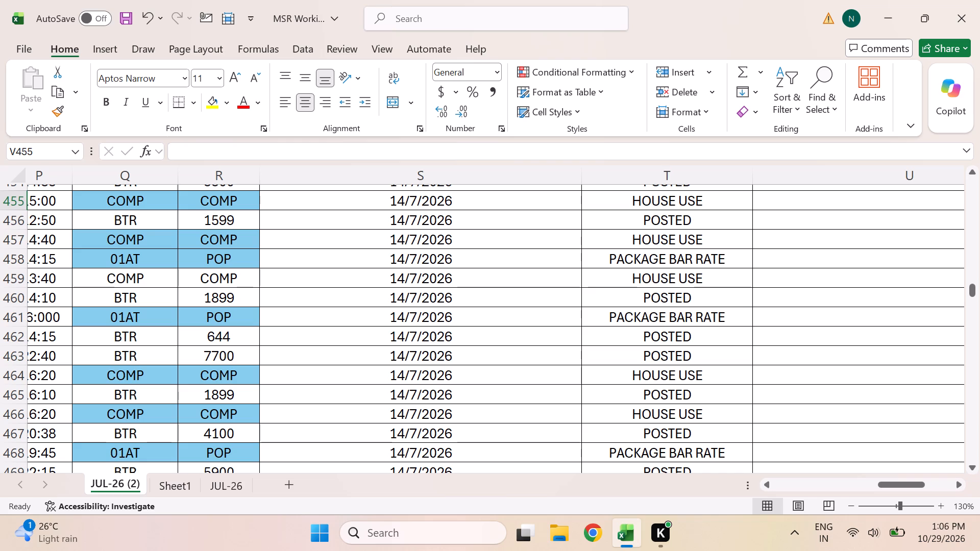
pyautogui.hscroll(-1, 617, 286)
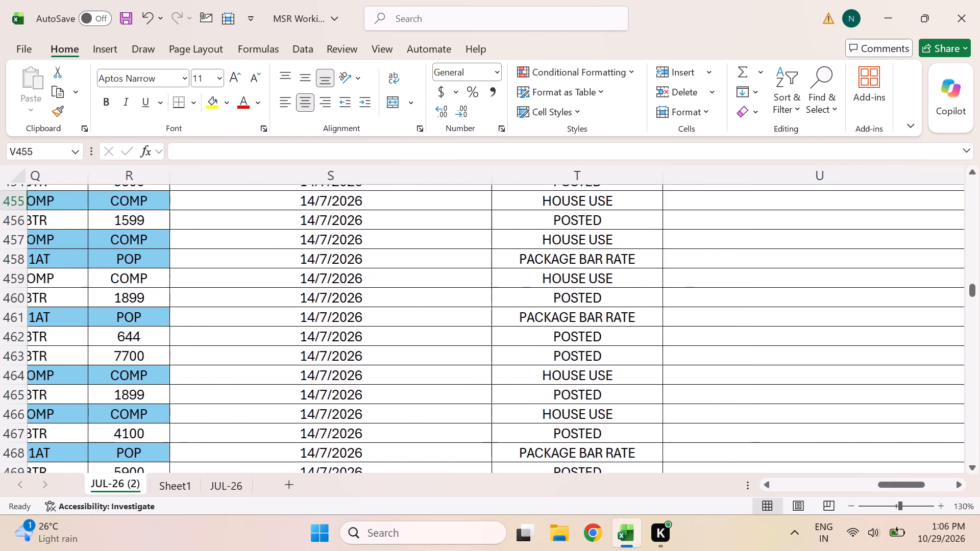
pyautogui.hscroll(-1, 617, 286)
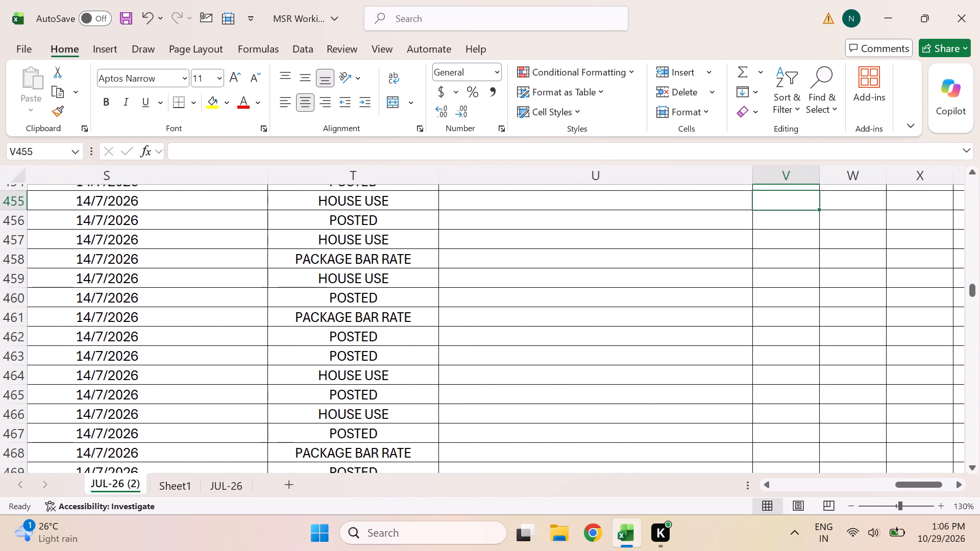
pyautogui.press('Return')
pyautogui.scroll(-1, 617, 286)
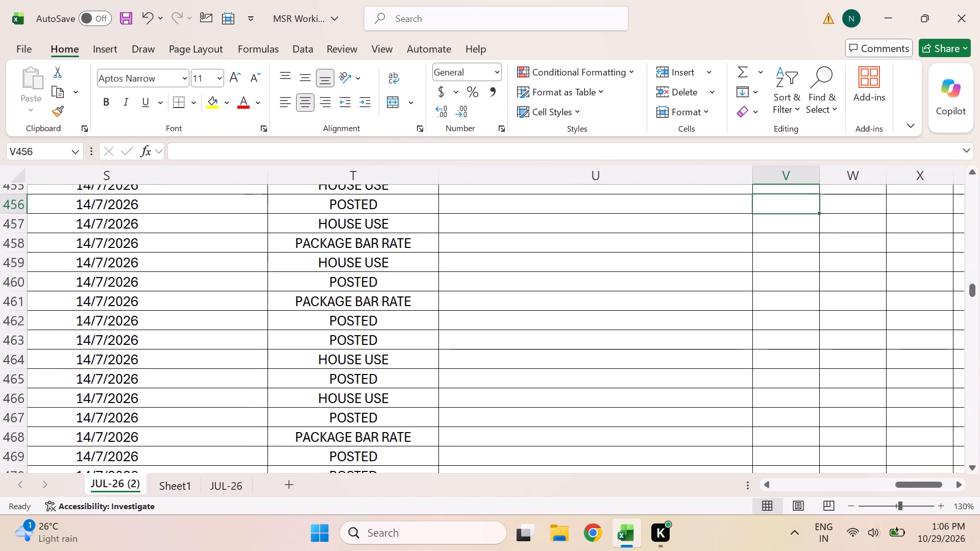
pyautogui.scroll(-1, 617, 286)
pyautogui.hscroll(11, 617, 286)
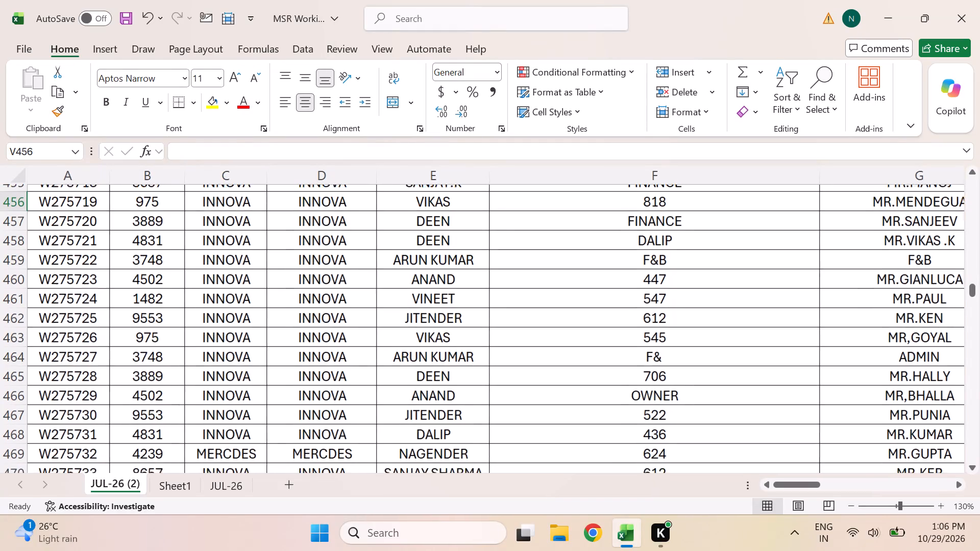
pyautogui.hscroll(-1, 507, 285)
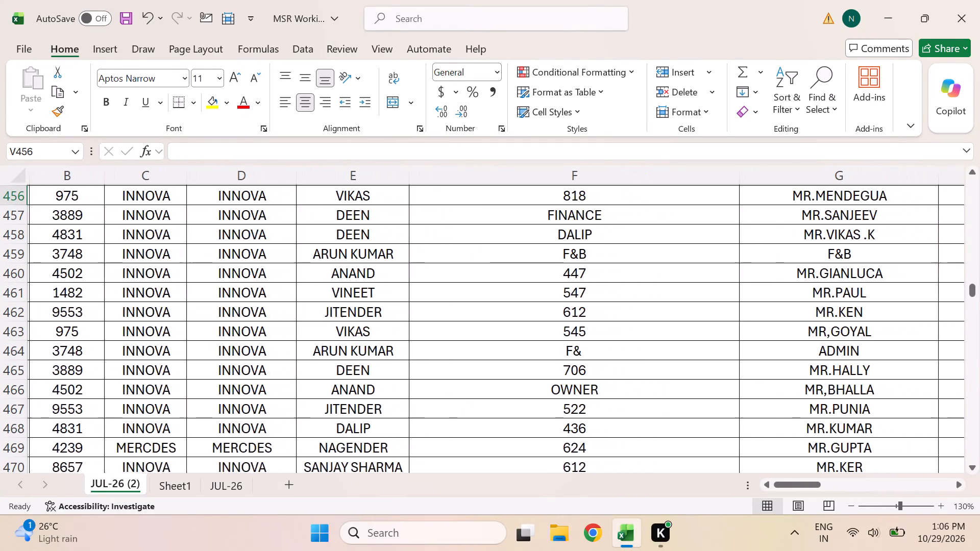
pyautogui.hscroll(-3, 507, 285)
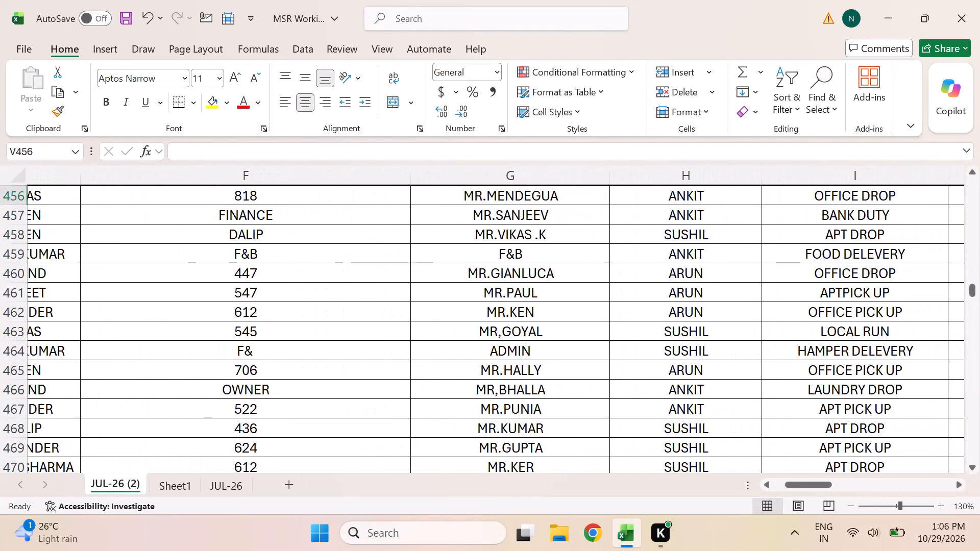
pyautogui.hscroll(-3, 507, 285)
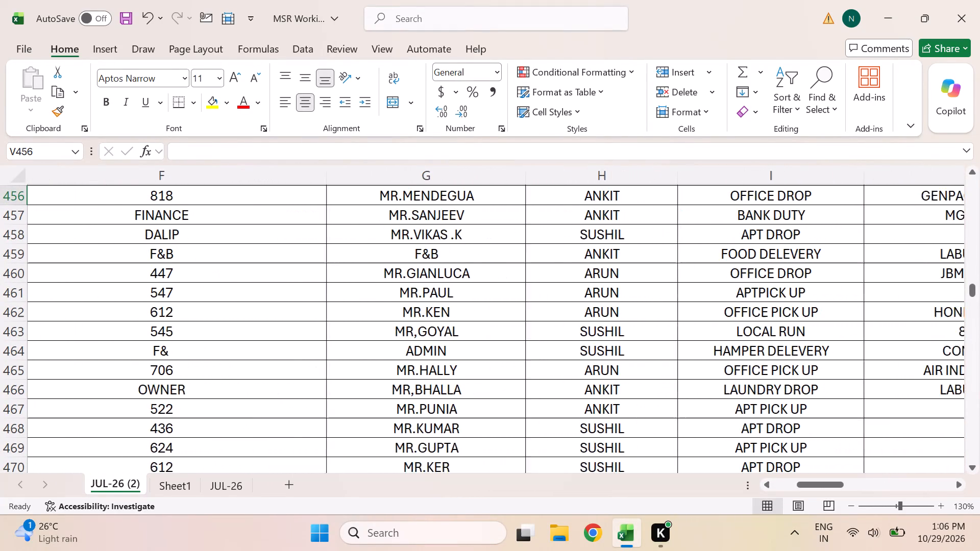
pyautogui.hscroll(-4, 507, 285)
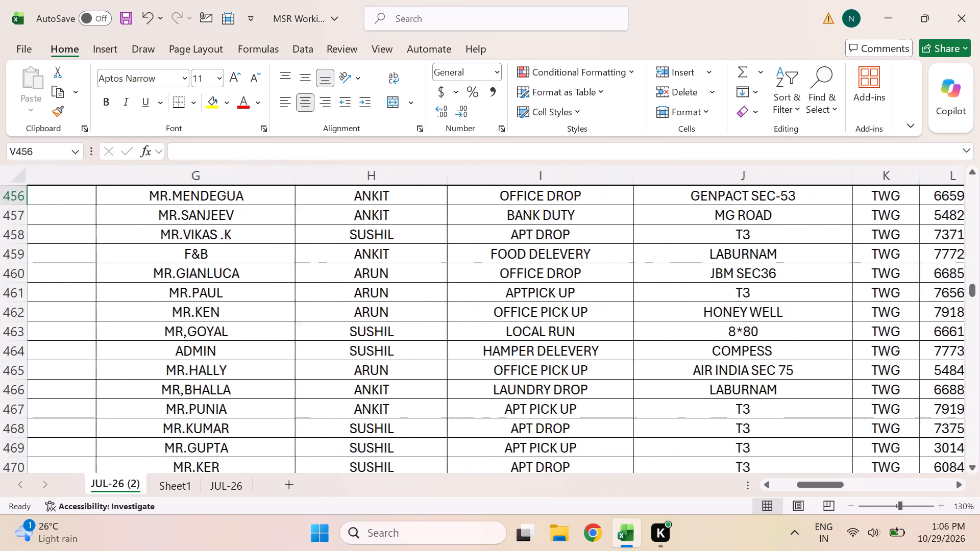
# Check row 456's meter readings, distance, times, charge, date and posting status through to the remarks in column V.
pyautogui.hscroll(-4, 507, 285)
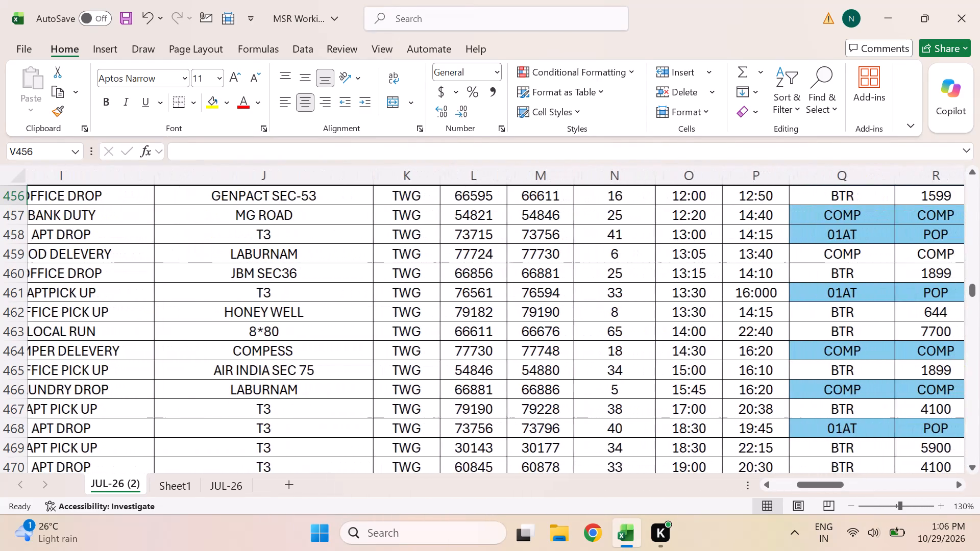
pyautogui.hscroll(-3, 507, 285)
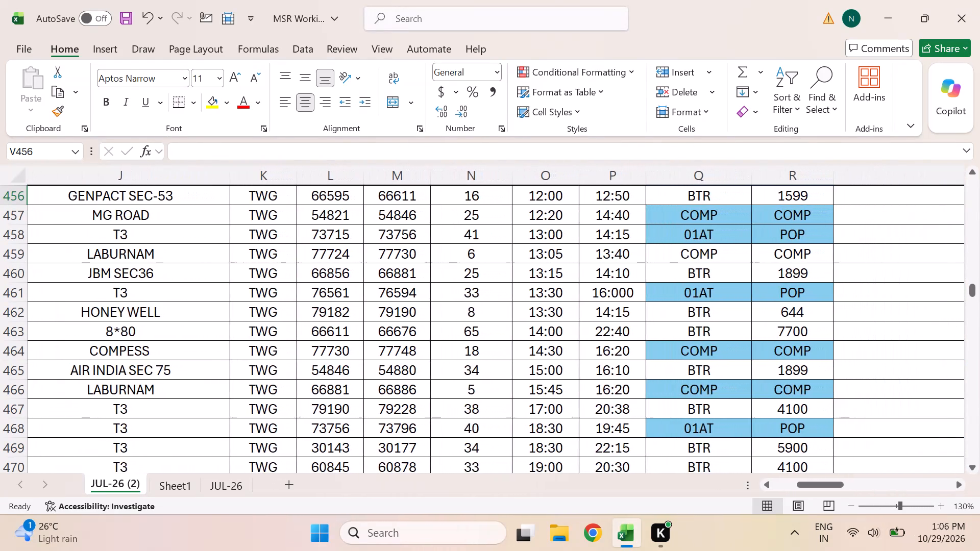
pyautogui.hscroll(-4, 507, 285)
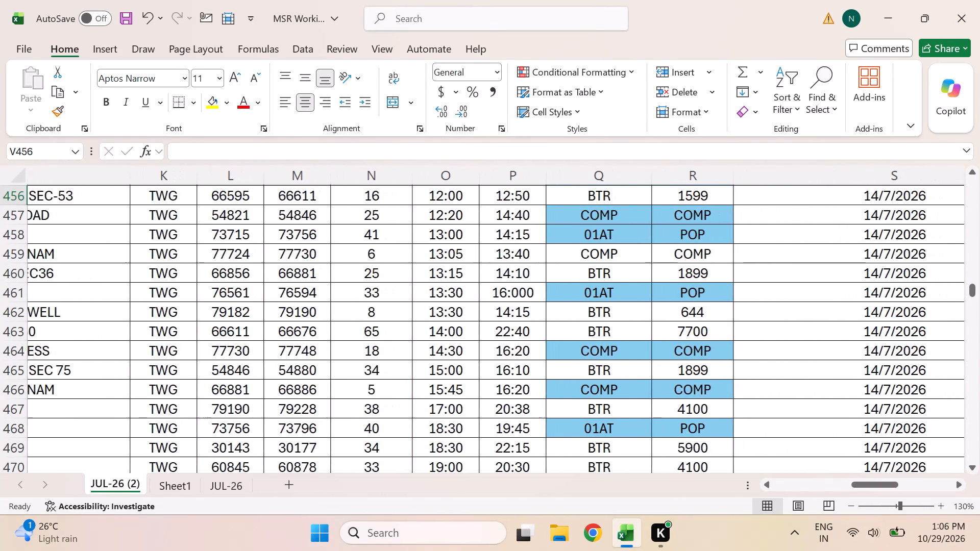
pyautogui.hscroll(-4, 507, 285)
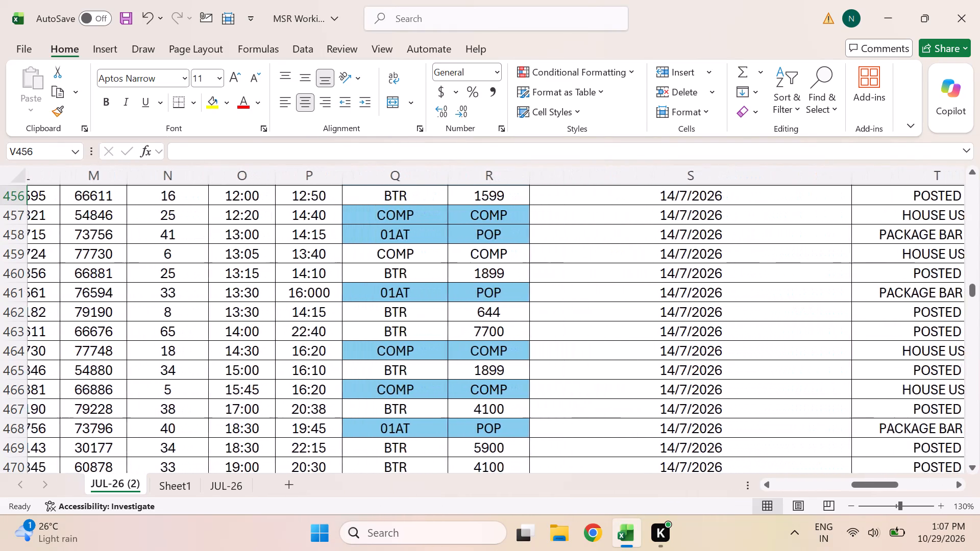
pyautogui.hscroll(-3, 507, 285)
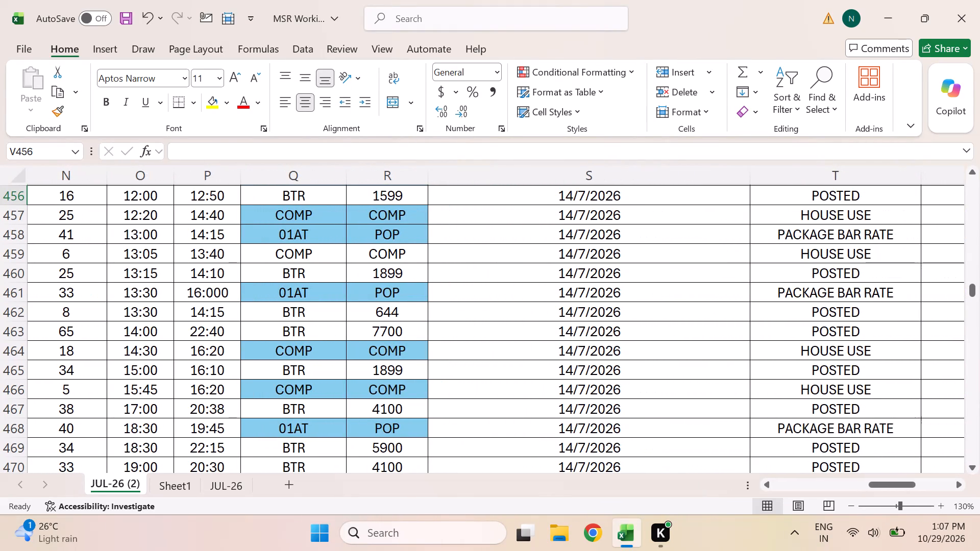
pyautogui.hscroll(-1, 507, 285)
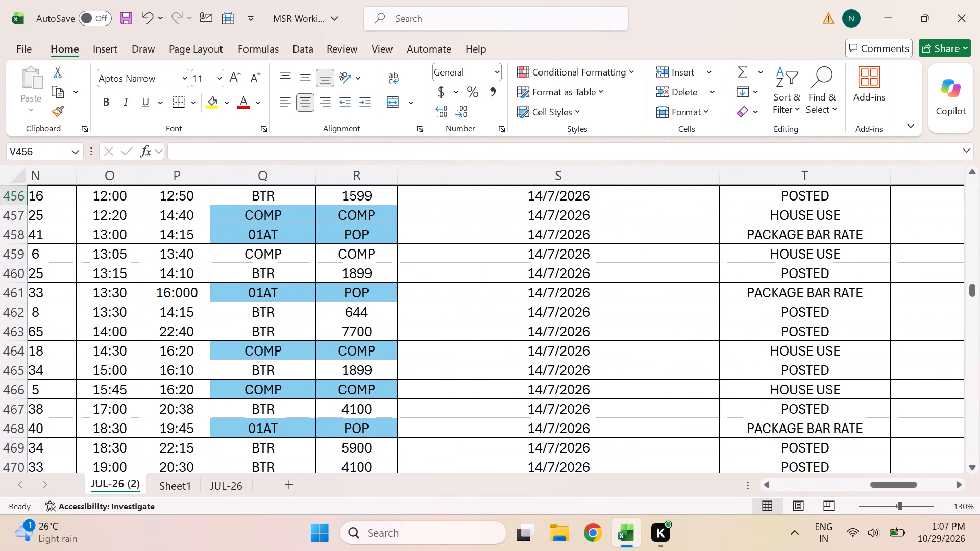
pyautogui.hscroll(-4, 507, 285)
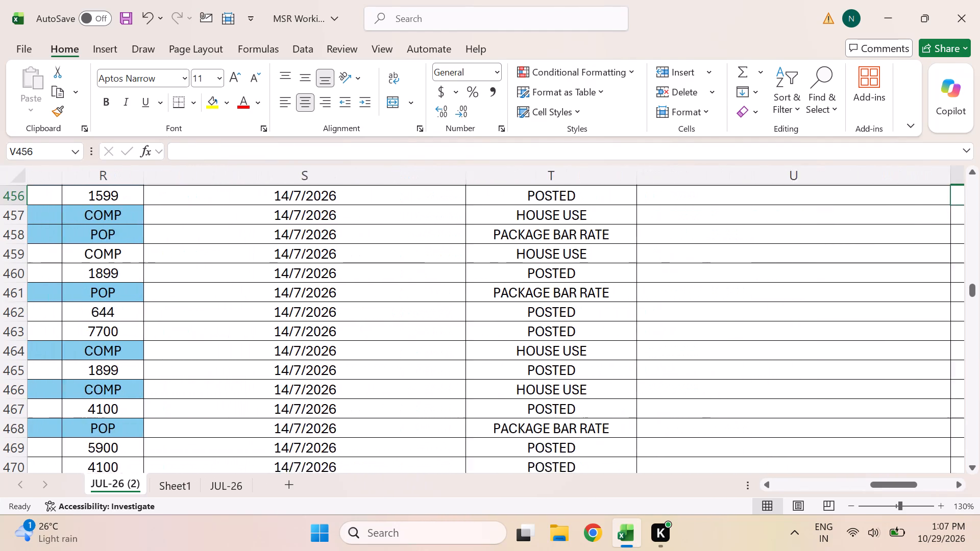
pyautogui.hscroll(-1, 507, 285)
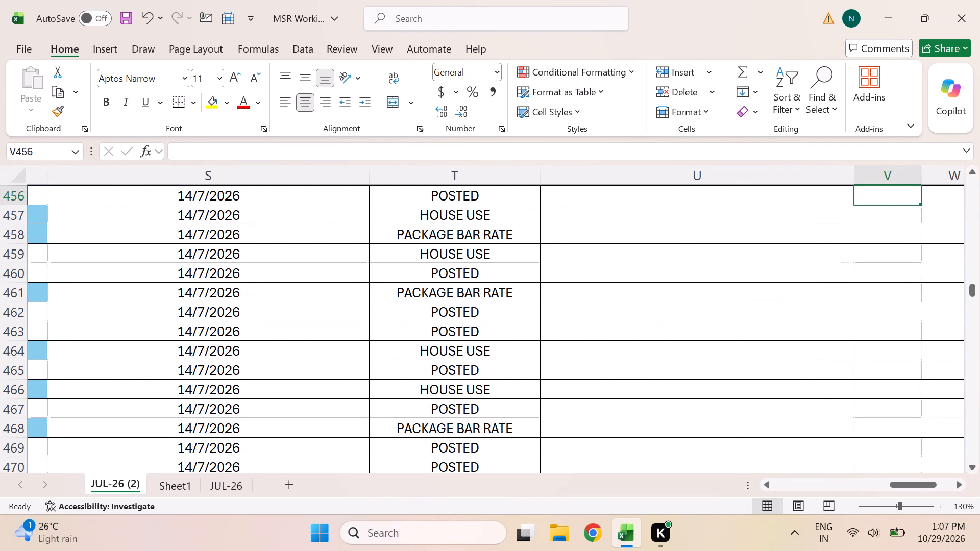
pyautogui.press('Return')
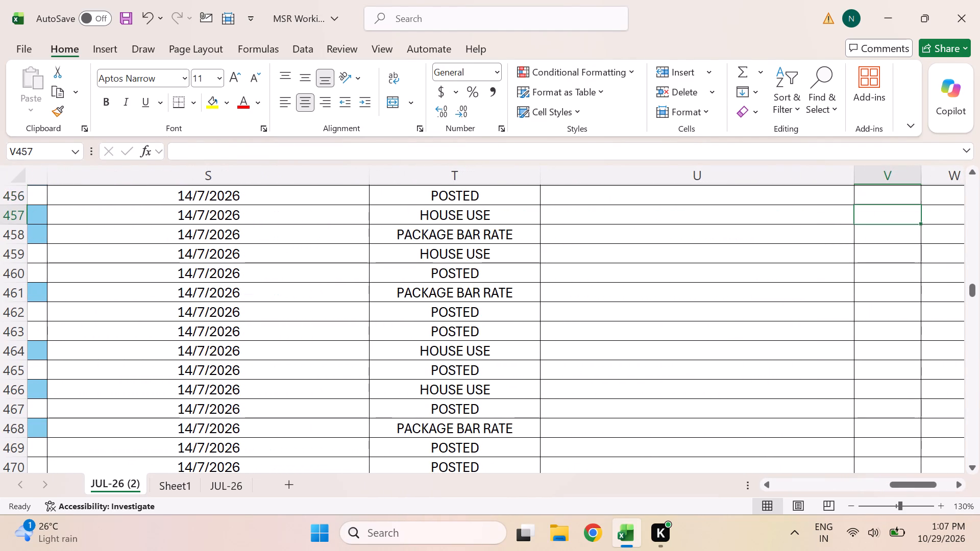
pyautogui.scroll(-1, 569, 296)
pyautogui.hscroll(4, 569, 296)
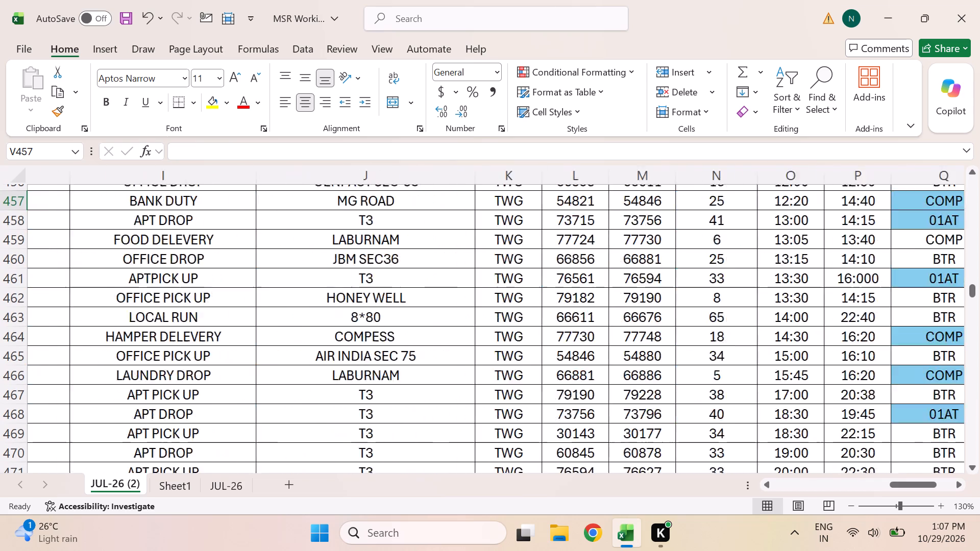
pyautogui.hscroll(8, 569, 296)
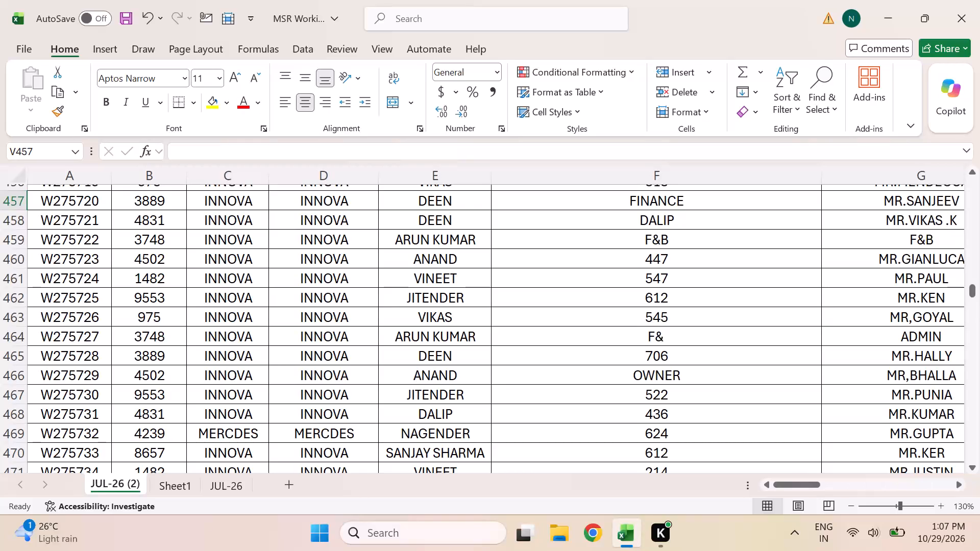
pyautogui.hscroll(-3, 569, 296)
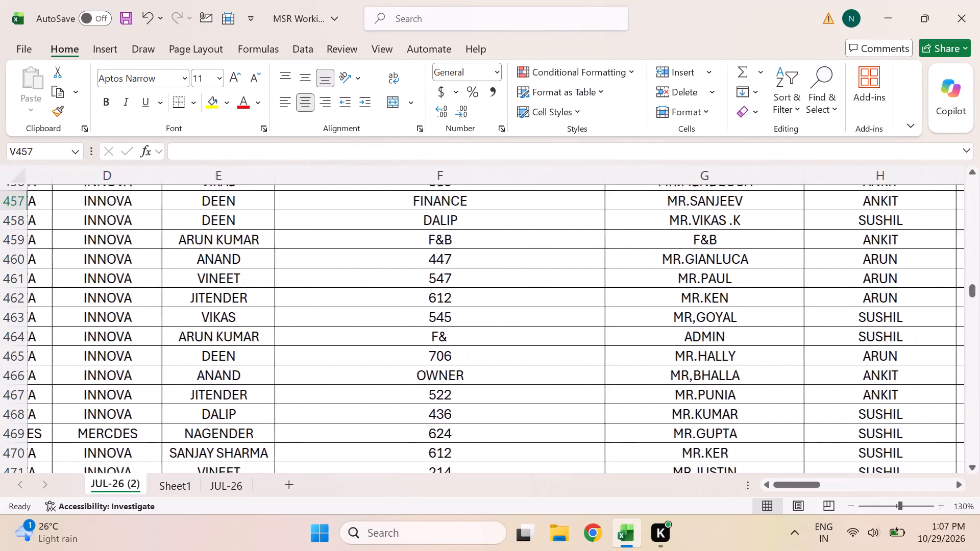
pyautogui.hscroll(-3, 569, 296)
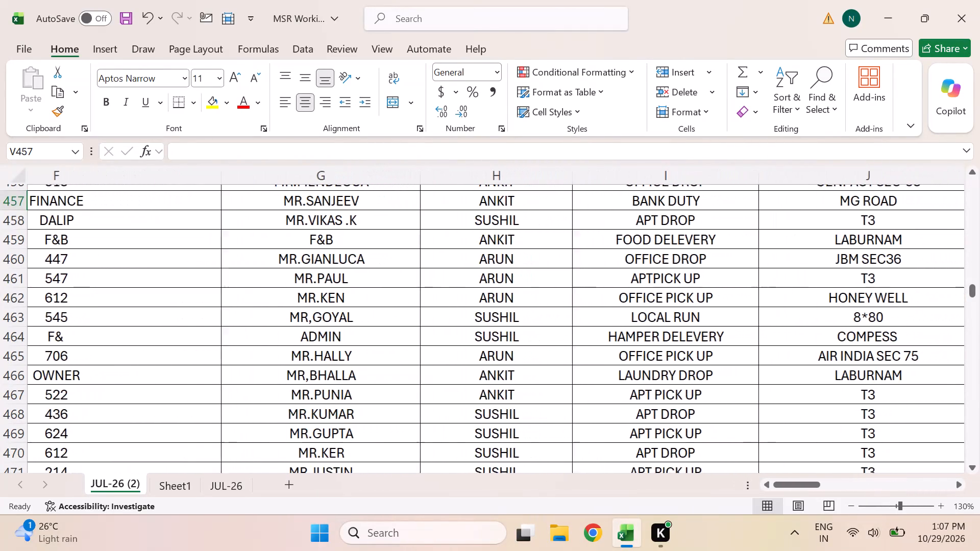
pyautogui.hscroll(-3, 569, 296)
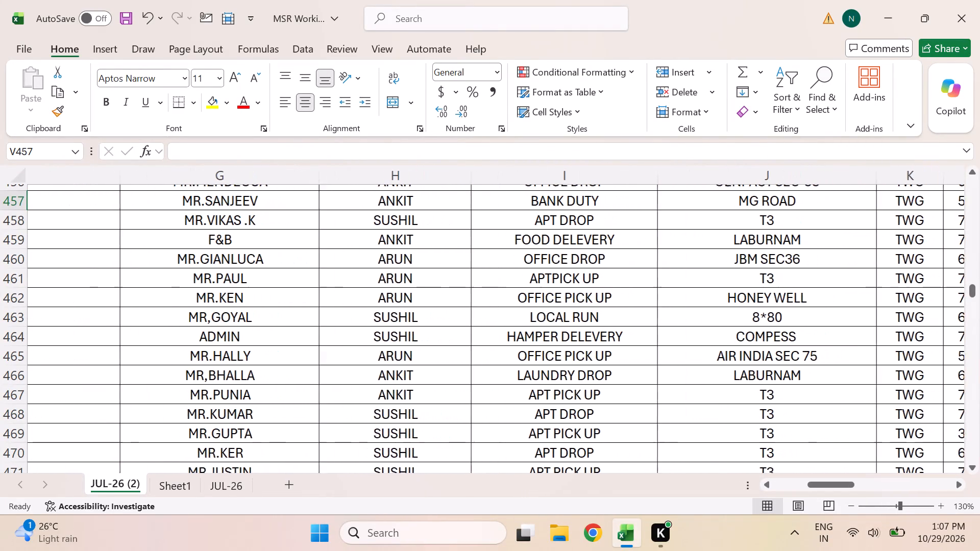
# Check row 457's meter readings, distance, times, charge code, date and posting status through to the remarks in column V.
pyautogui.hscroll(-3, 569, 296)
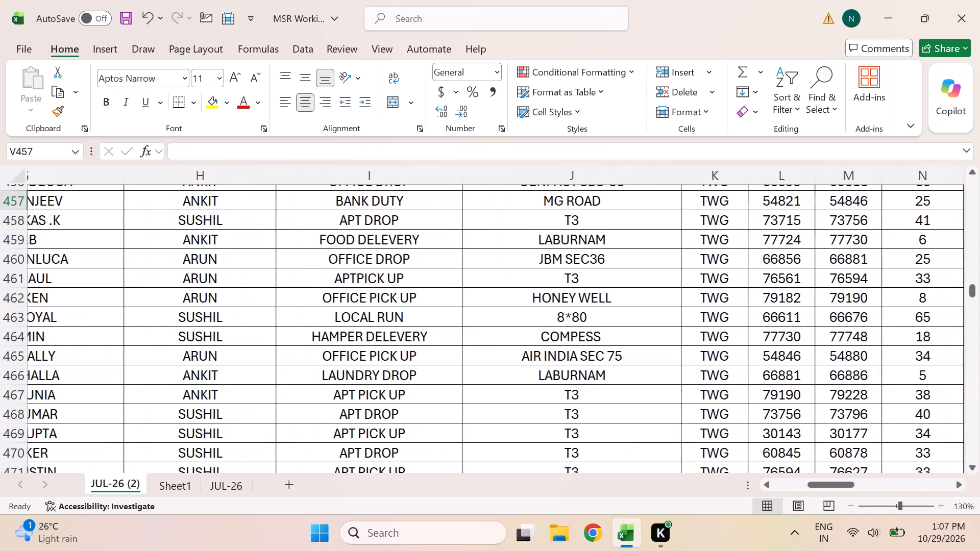
pyautogui.hscroll(-3, 569, 296)
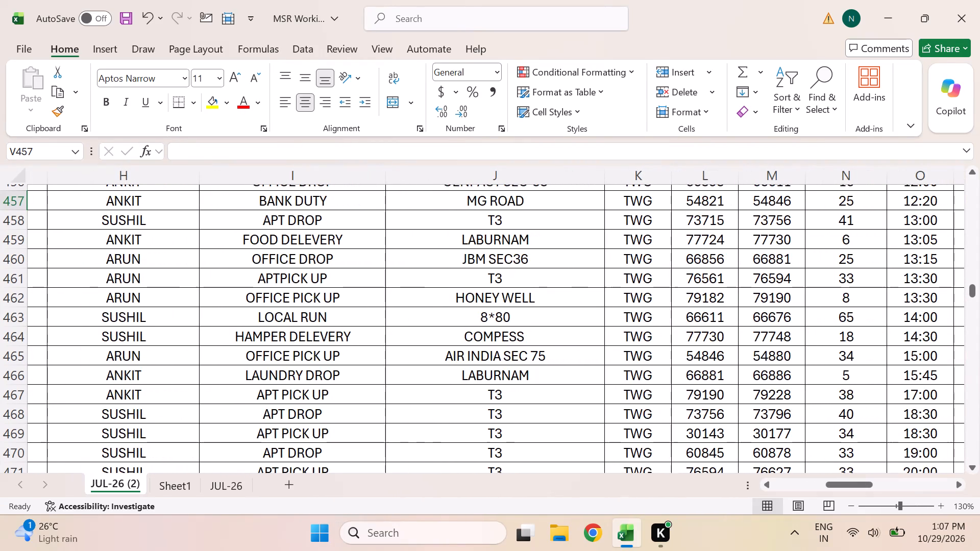
pyautogui.hscroll(-3, 569, 296)
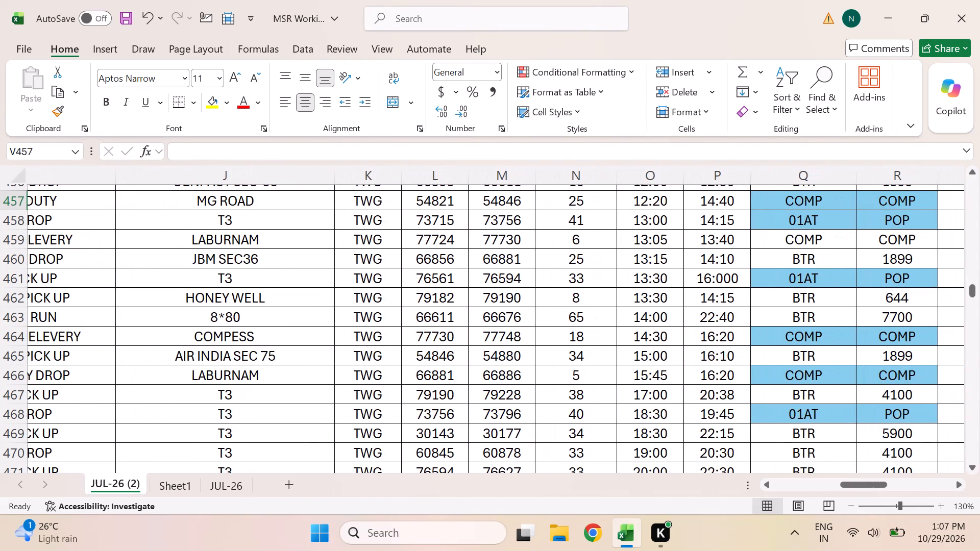
pyautogui.hscroll(-2, 562, 297)
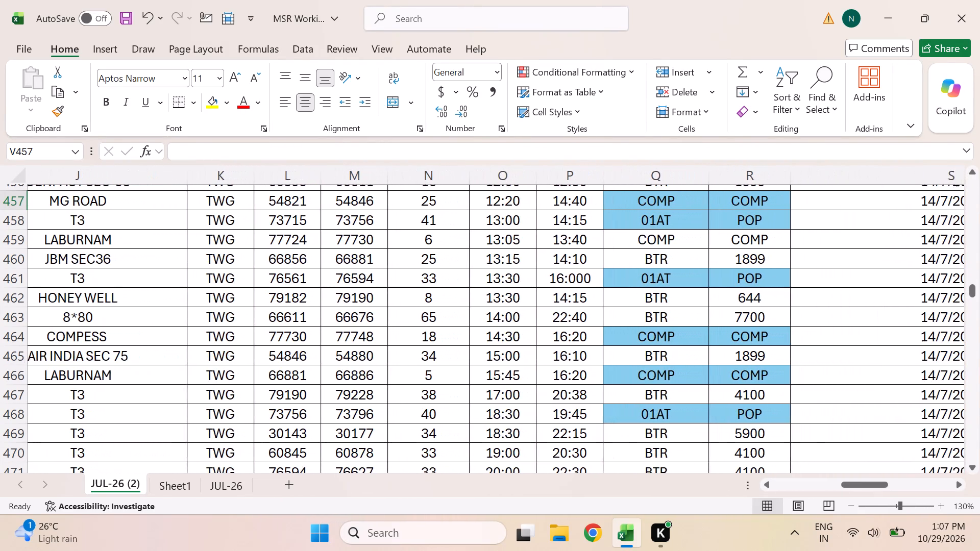
pyautogui.hscroll(-5, 562, 297)
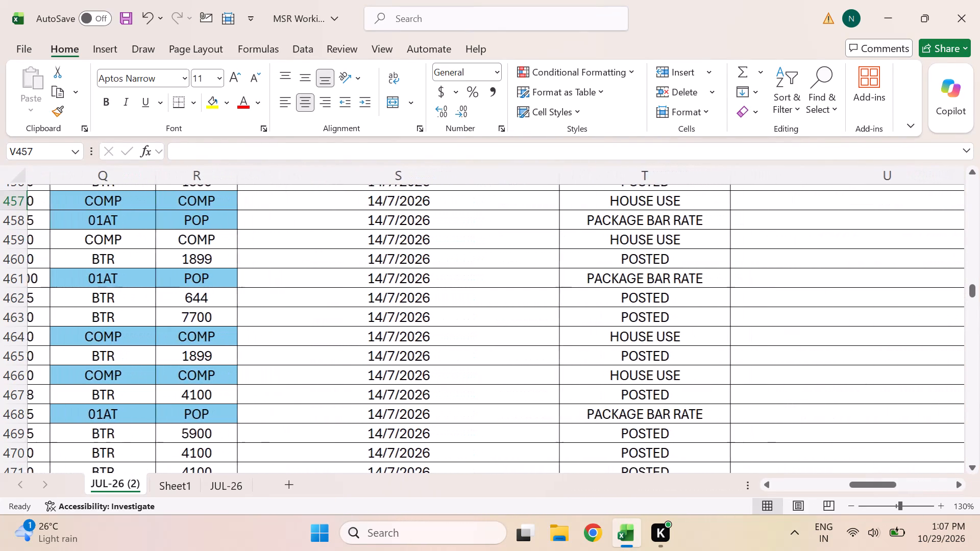
pyautogui.hscroll(-3, 562, 297)
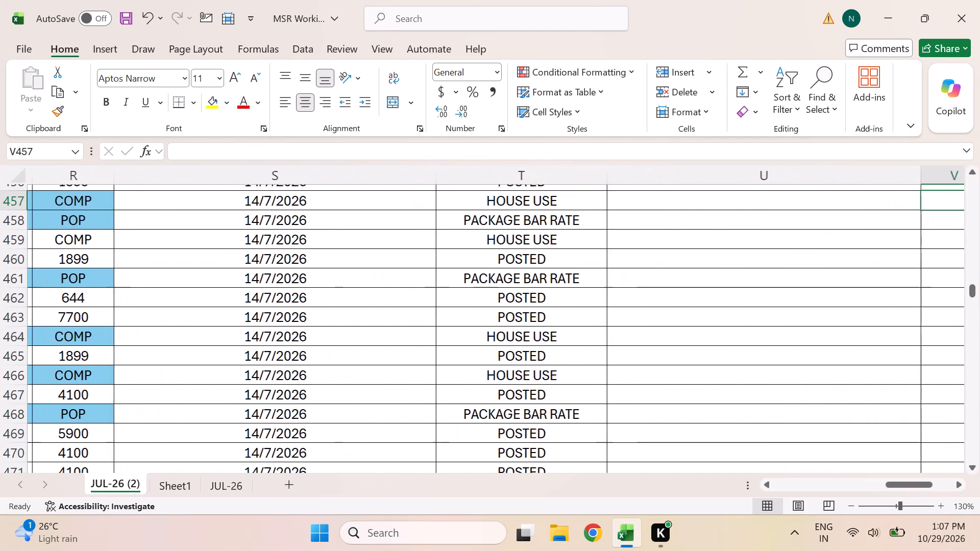
pyautogui.hscroll(-1, 562, 297)
pyautogui.press('Return')
pyautogui.scroll(-1, 562, 297)
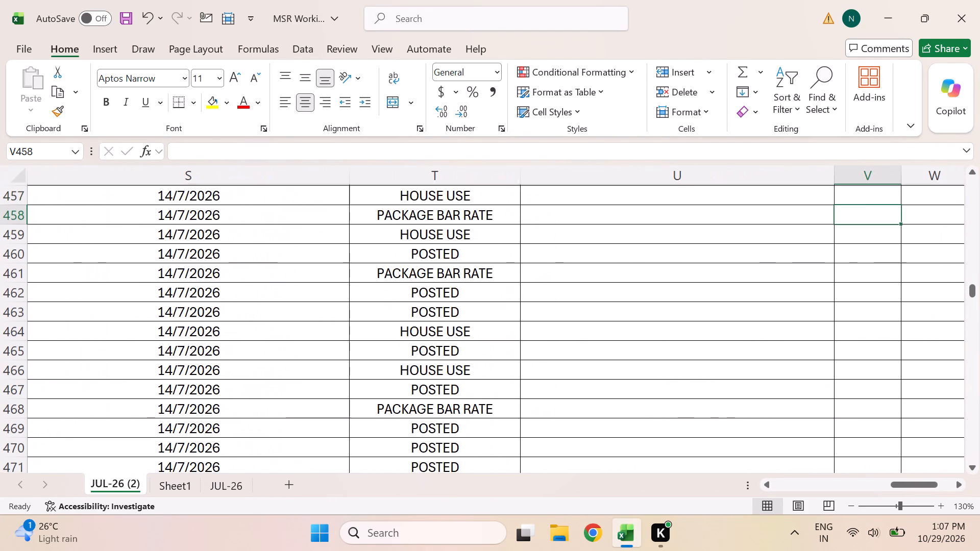
pyautogui.scroll(-1, 562, 297)
pyautogui.hscroll(19, 562, 297)
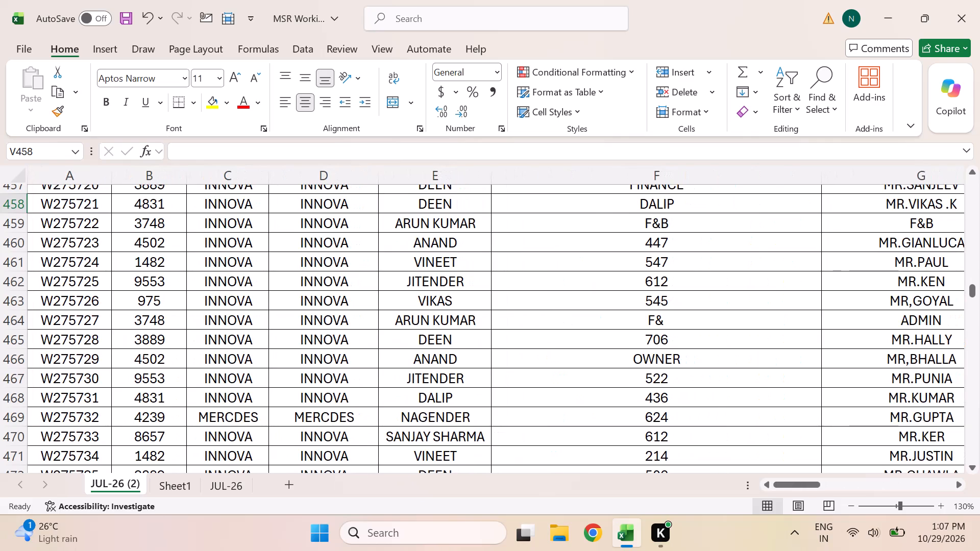
pyautogui.hscroll(-2, 562, 297)
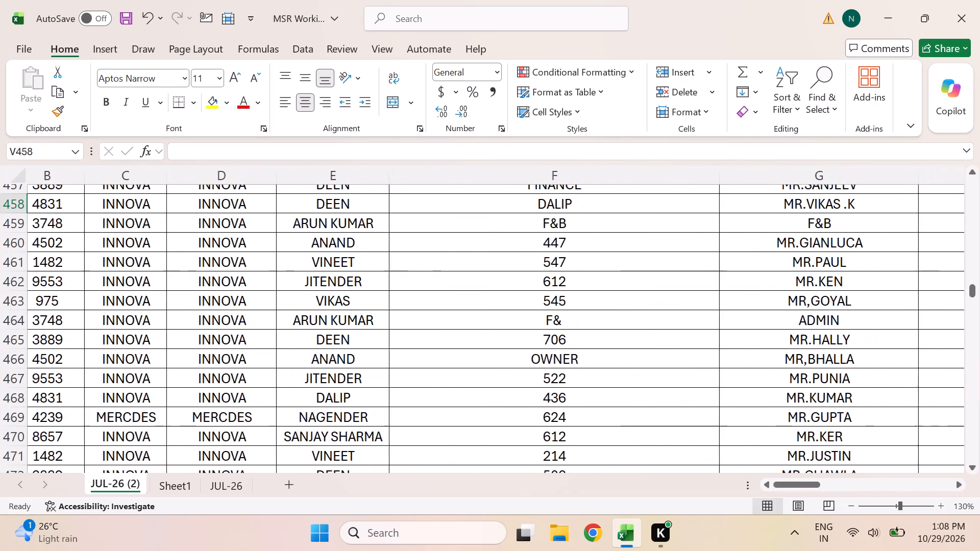
pyautogui.hscroll(-3, 562, 297)
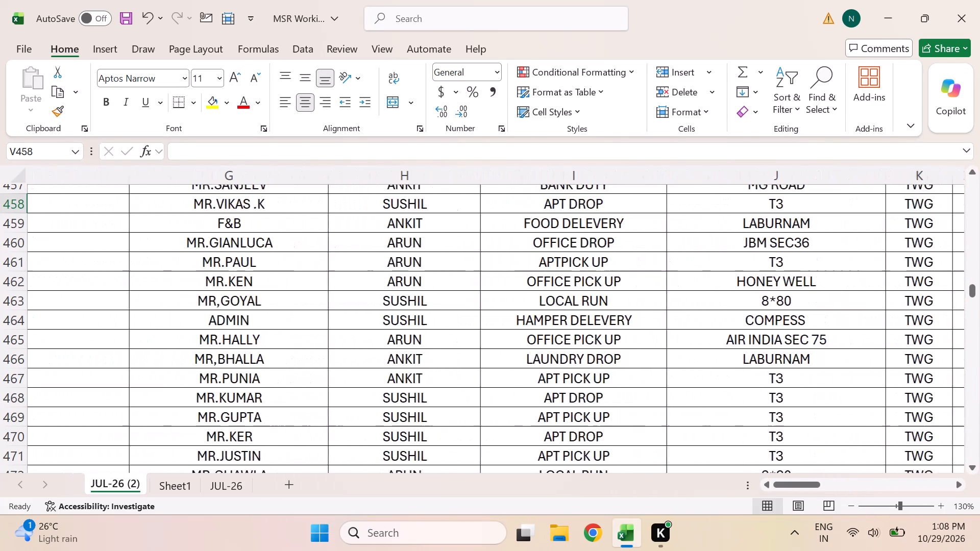
# Check row 458's meter readings, distance, times, charge code, date and posting status through to the remarks in column V.
pyautogui.hscroll(-3, 562, 297)
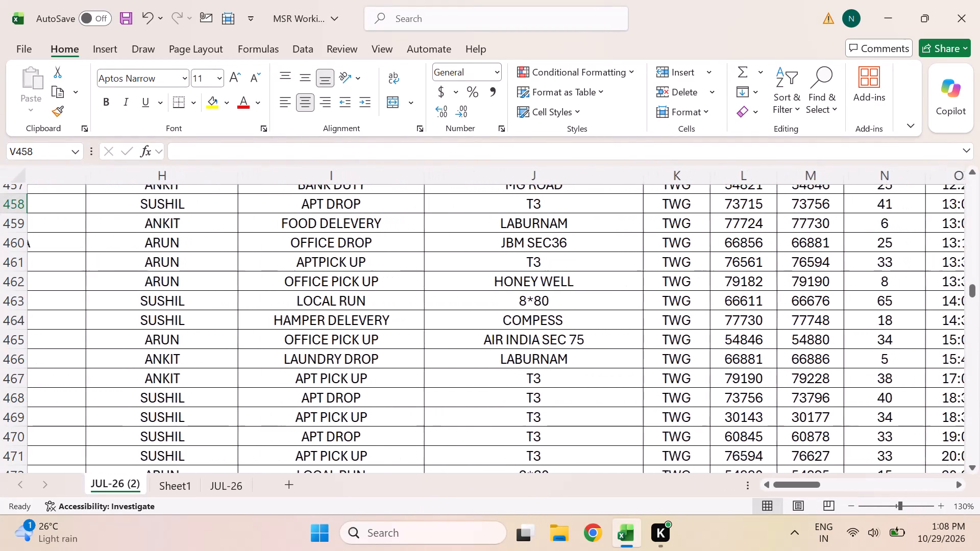
pyautogui.hscroll(-3, 562, 297)
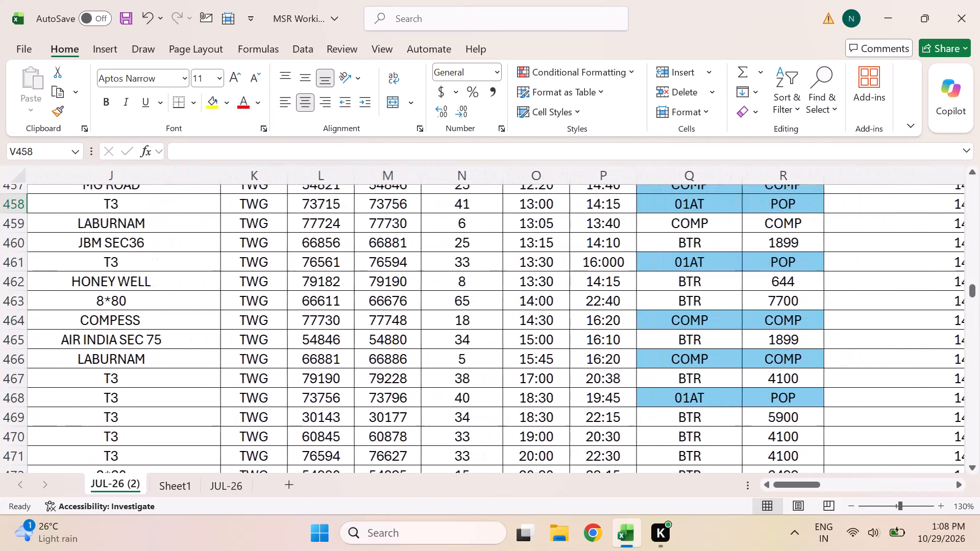
pyautogui.hscroll(-3, 562, 297)
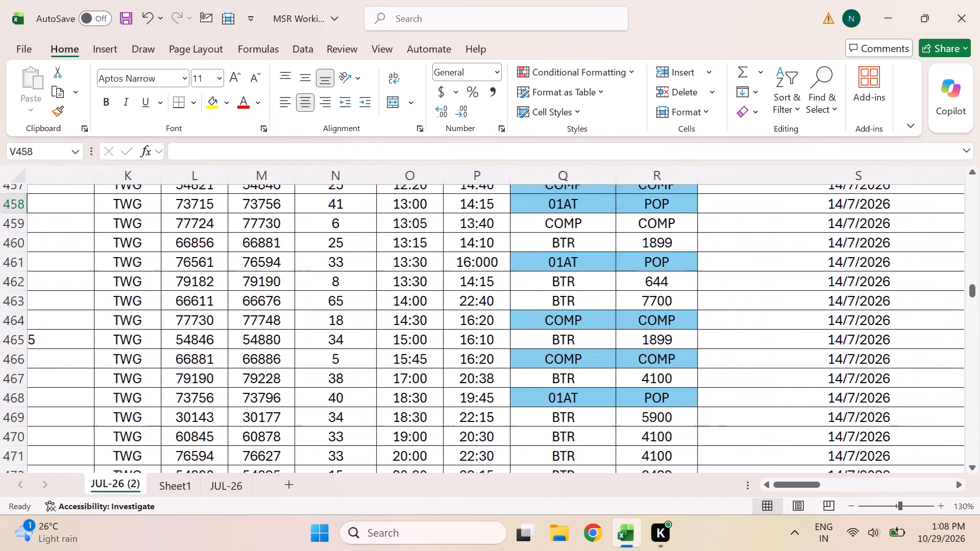
pyautogui.hscroll(-4, 562, 297)
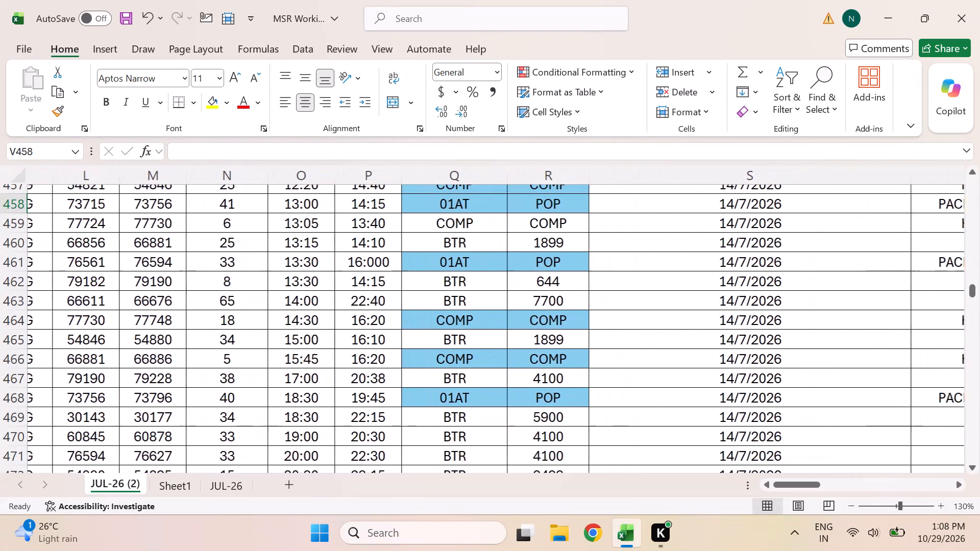
pyautogui.hscroll(-4, 562, 297)
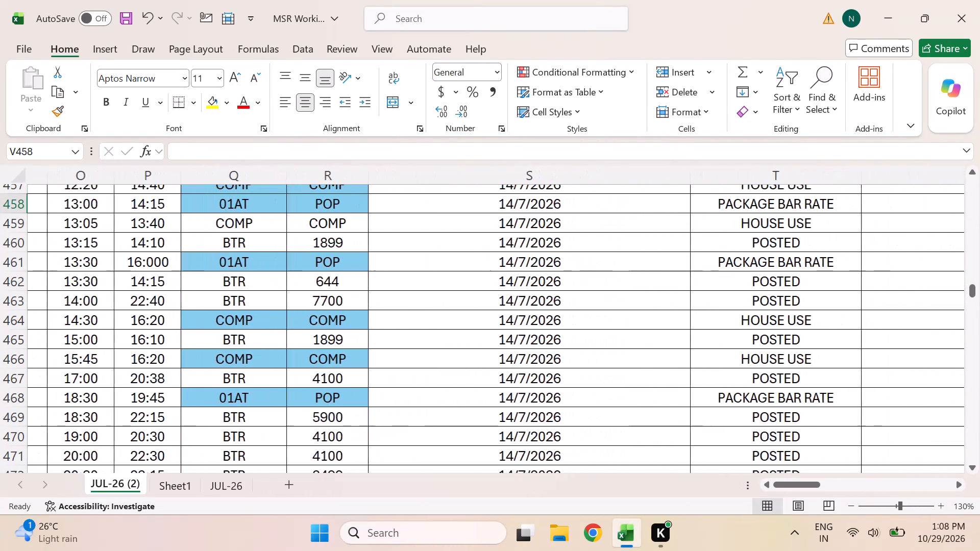
pyautogui.hscroll(-3, 562, 297)
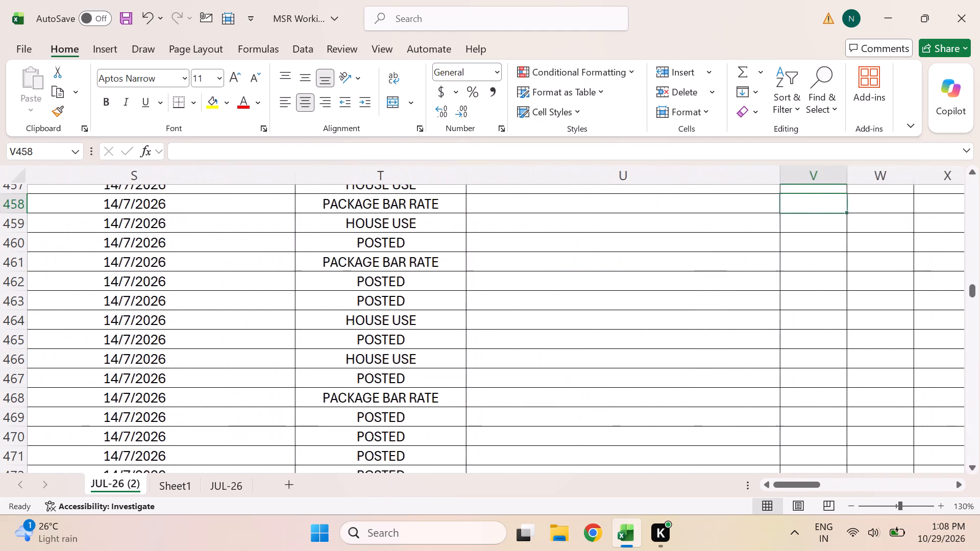
# Move on to row 459 and review slip W275722's vehicle, driver, department, duty type and destination.
pyautogui.press('Return')
pyautogui.scroll(-1, 562, 297)
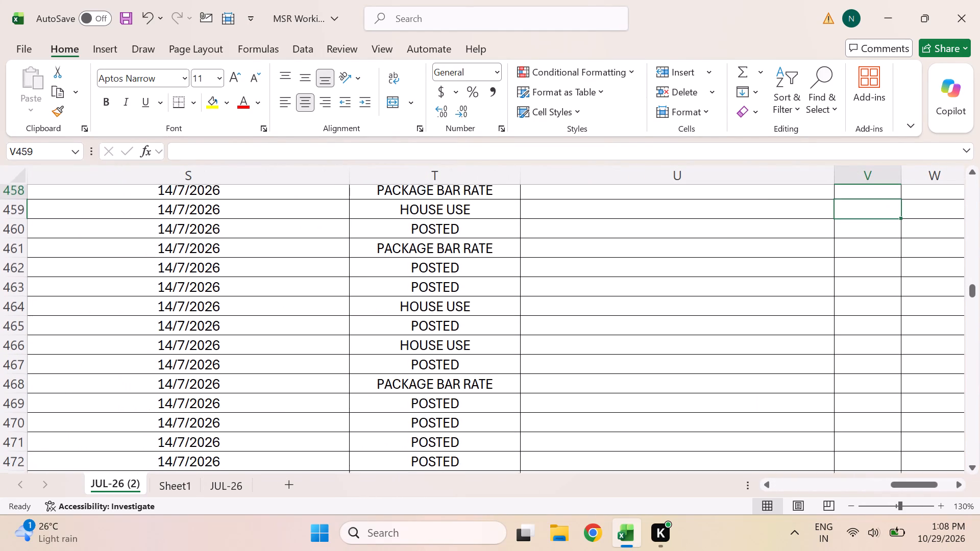
pyautogui.scroll(-2, 562, 297)
pyautogui.hscroll(12, 562, 297)
pyautogui.hscroll(12, 562, 297)
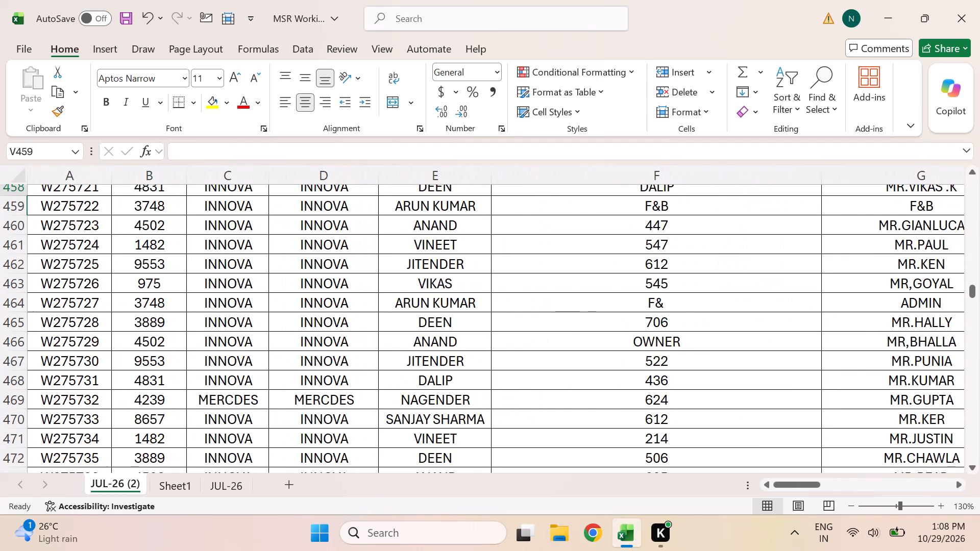
pyautogui.hscroll(-1, 562, 297)
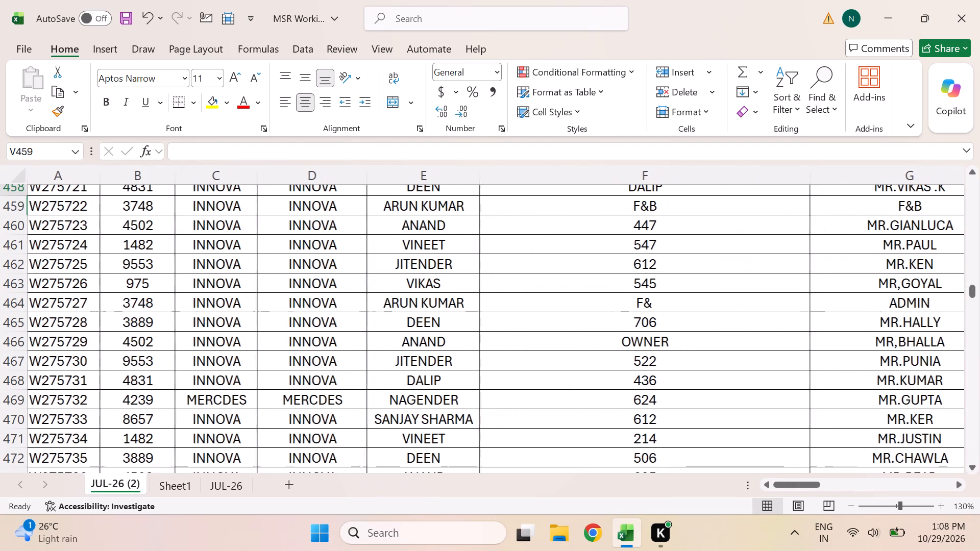
pyautogui.hscroll(-3, 562, 297)
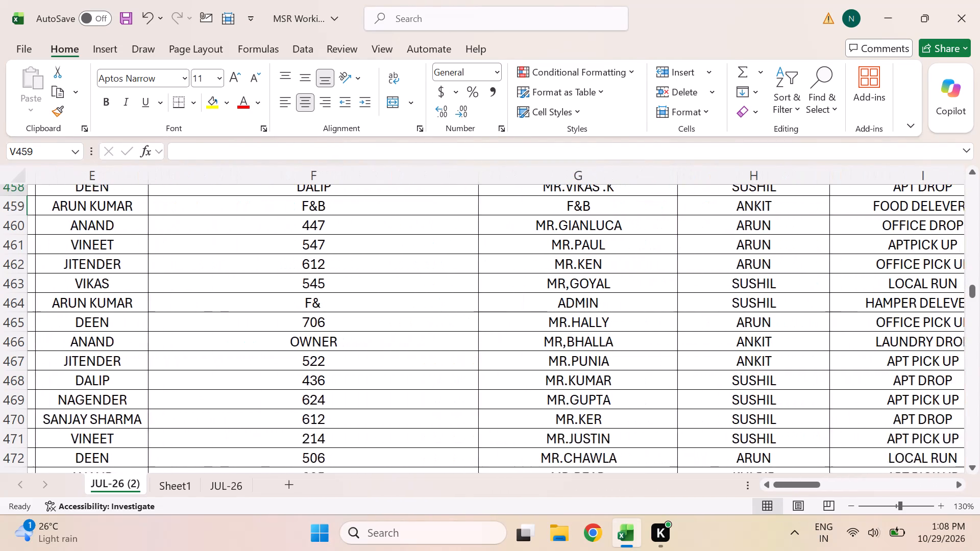
pyautogui.hscroll(-2, 562, 297)
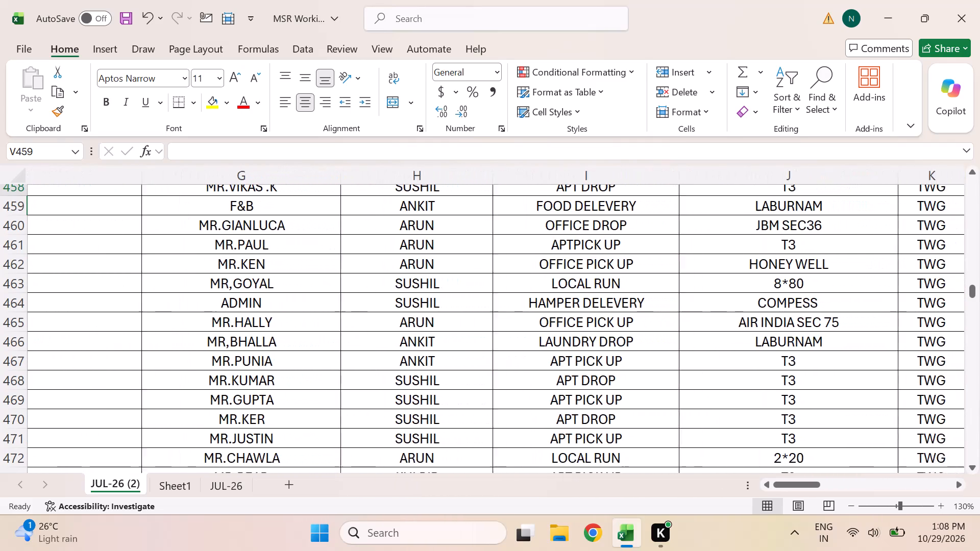
pyautogui.hscroll(-1, 562, 297)
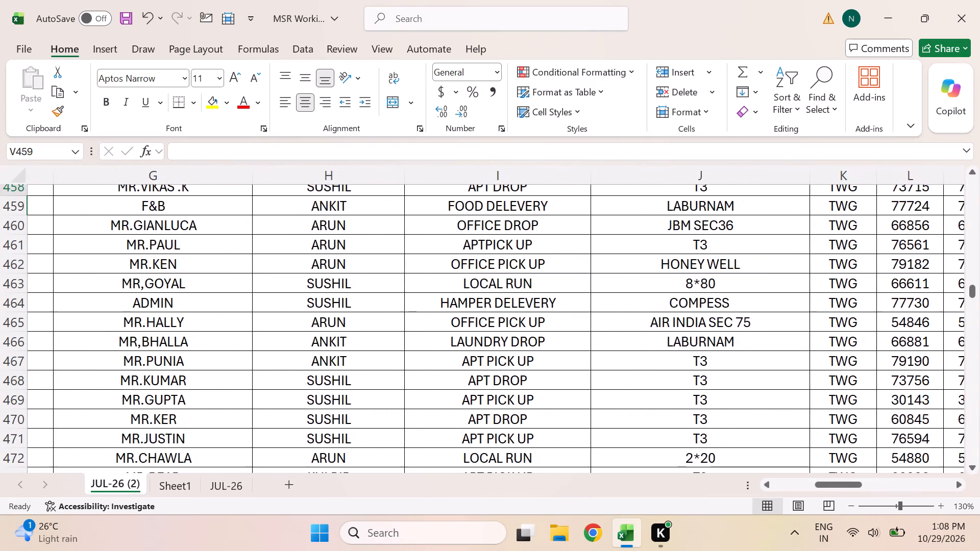
pyautogui.hscroll(-3, 562, 297)
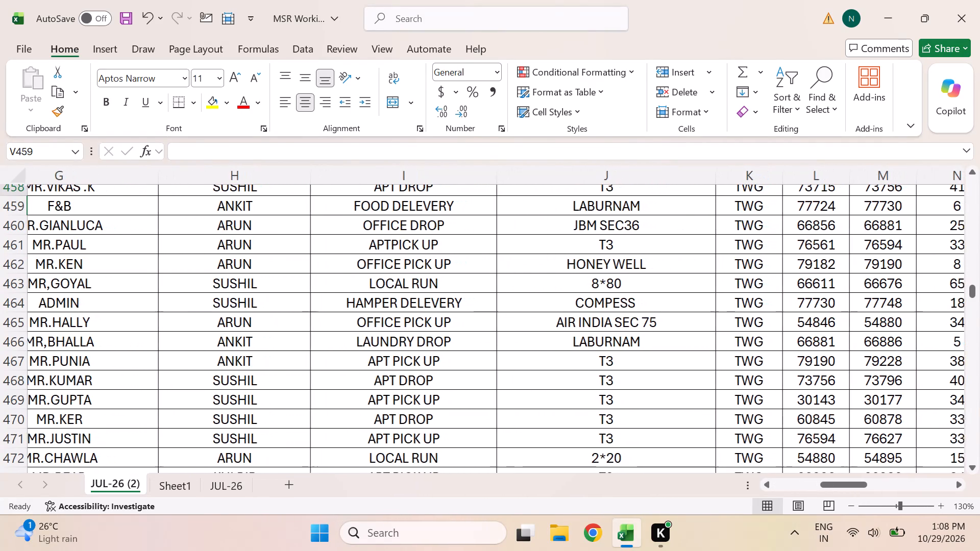
# Check row 459's meter readings, distance, times, charge code, date and posting status through to the remarks in column V.
pyautogui.hscroll(-3, 562, 297)
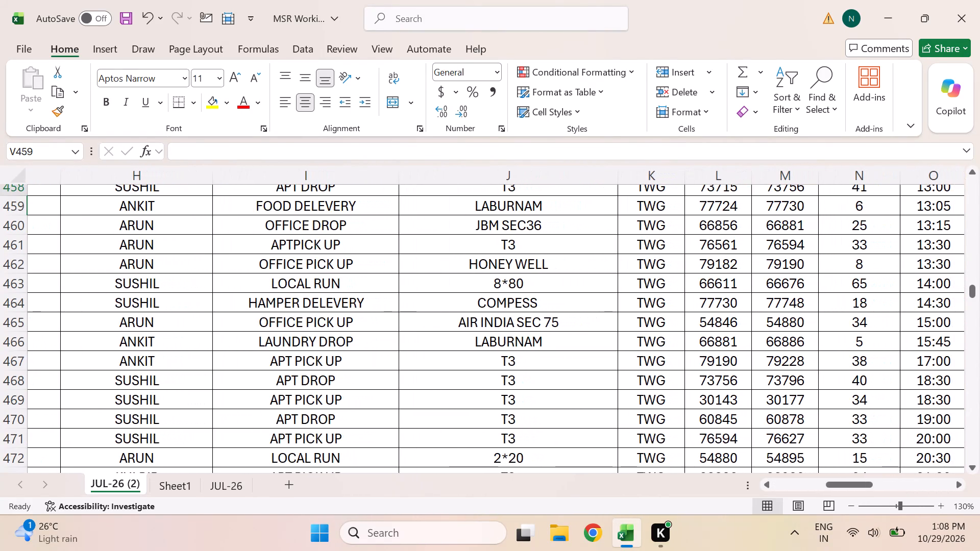
pyautogui.hscroll(-3, 562, 297)
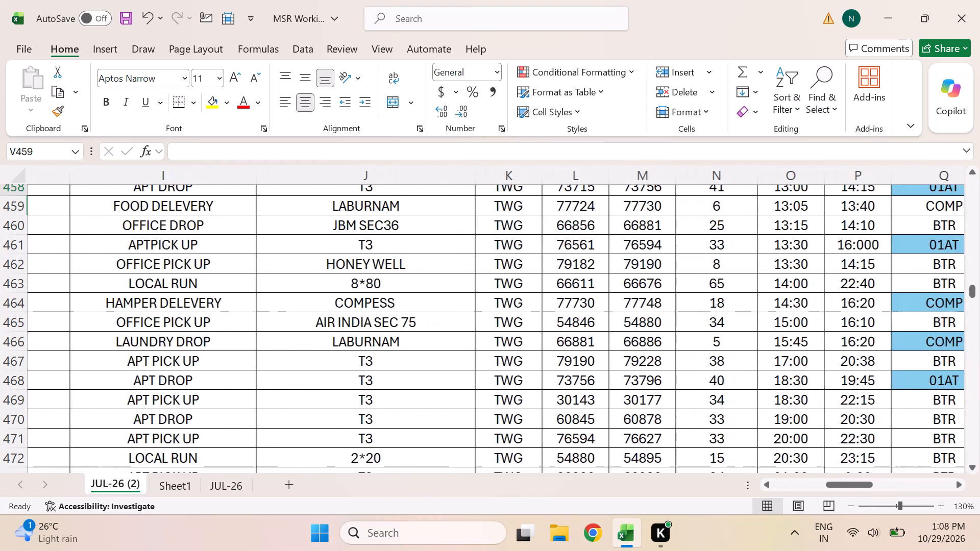
pyautogui.hscroll(-3, 562, 297)
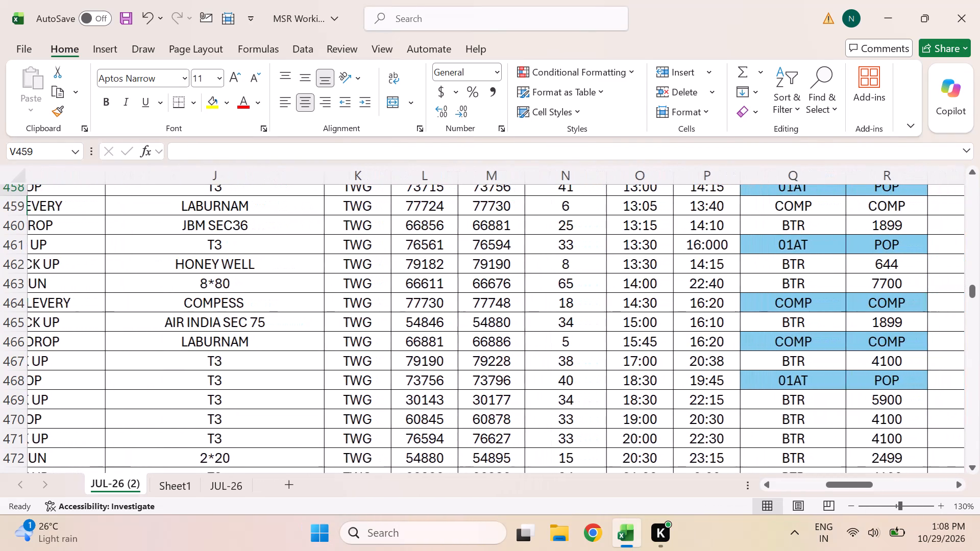
pyautogui.hscroll(-4, 562, 297)
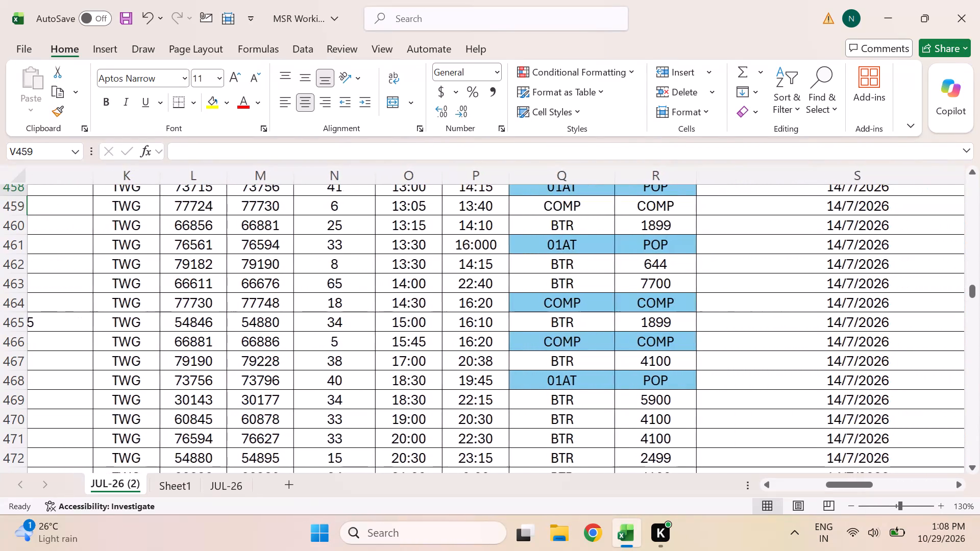
pyautogui.hscroll(-3, 562, 297)
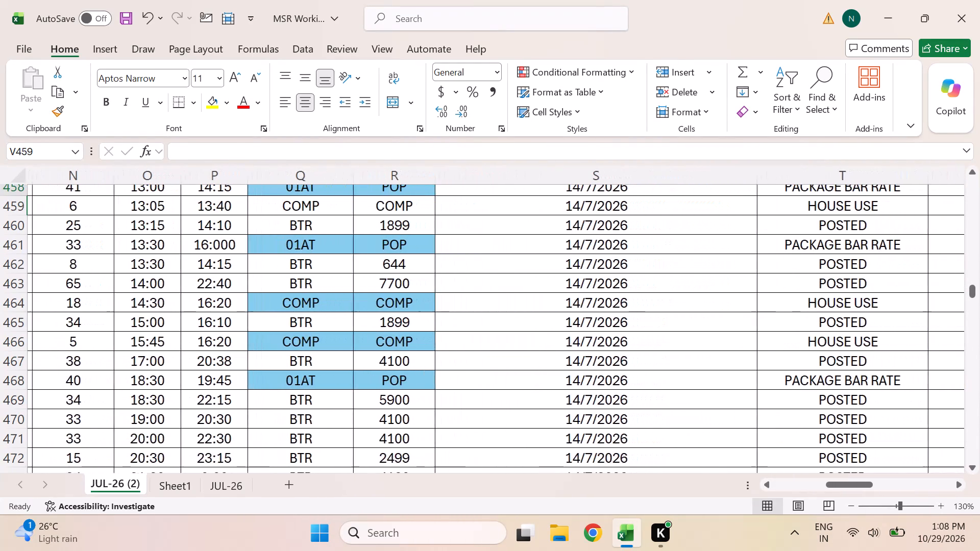
pyautogui.hscroll(-6, 562, 297)
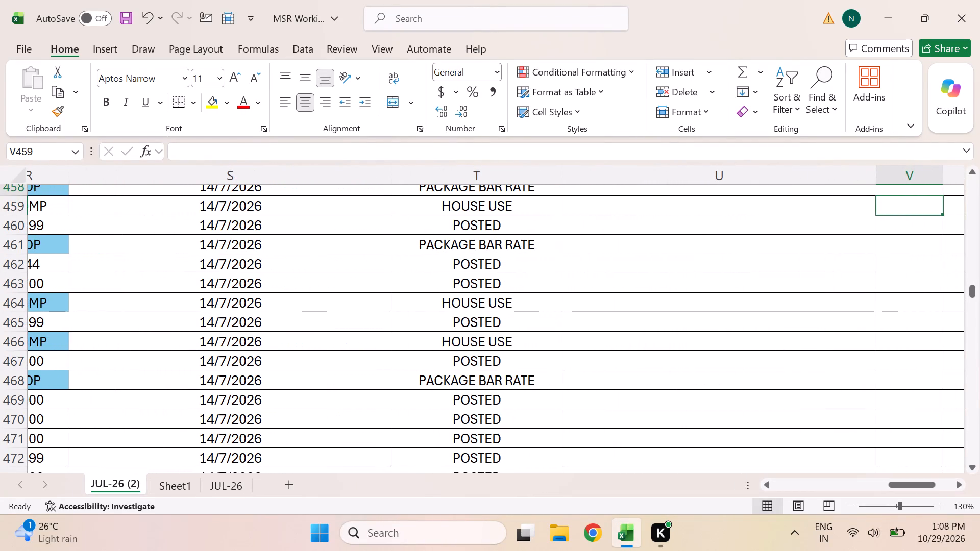
pyautogui.press('Return')
pyautogui.scroll(-1, 562, 297)
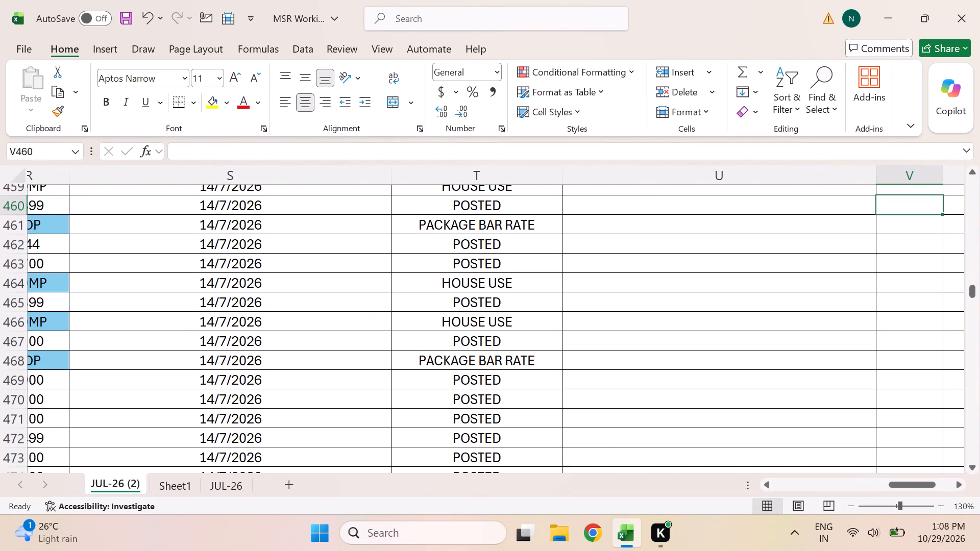
pyautogui.scroll(-1, 562, 297)
pyautogui.hscroll(20, 562, 297)
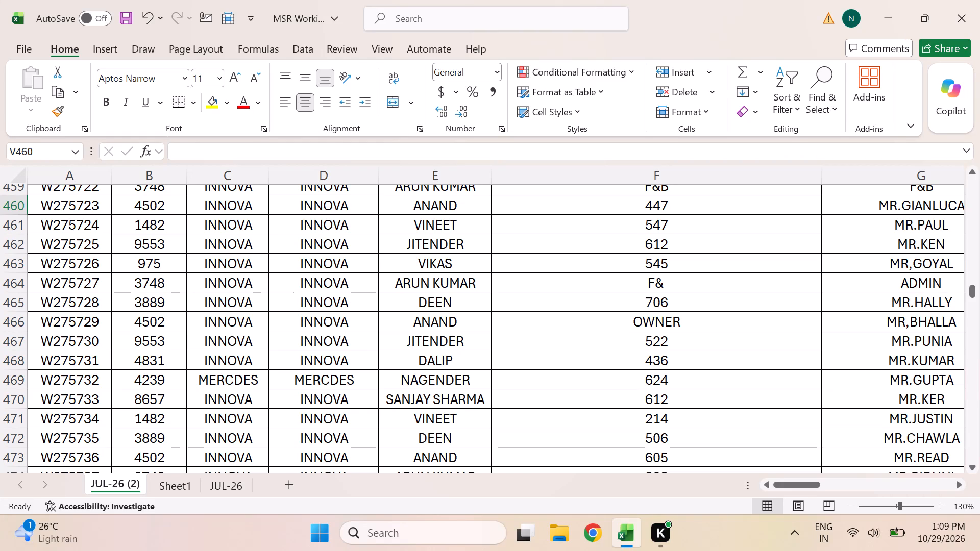
pyautogui.hscroll(-2, 562, 297)
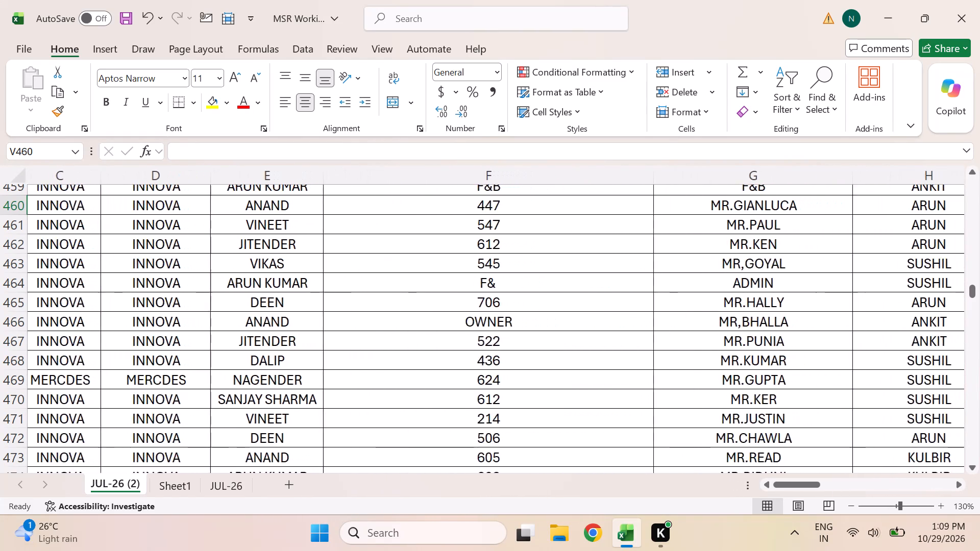
pyautogui.hscroll(-3, 562, 297)
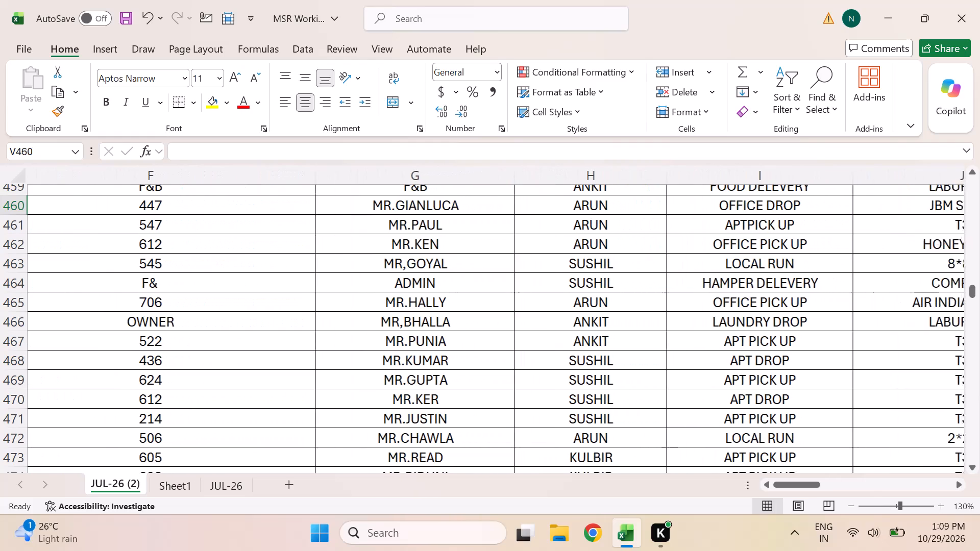
pyautogui.hscroll(-4, 562, 297)
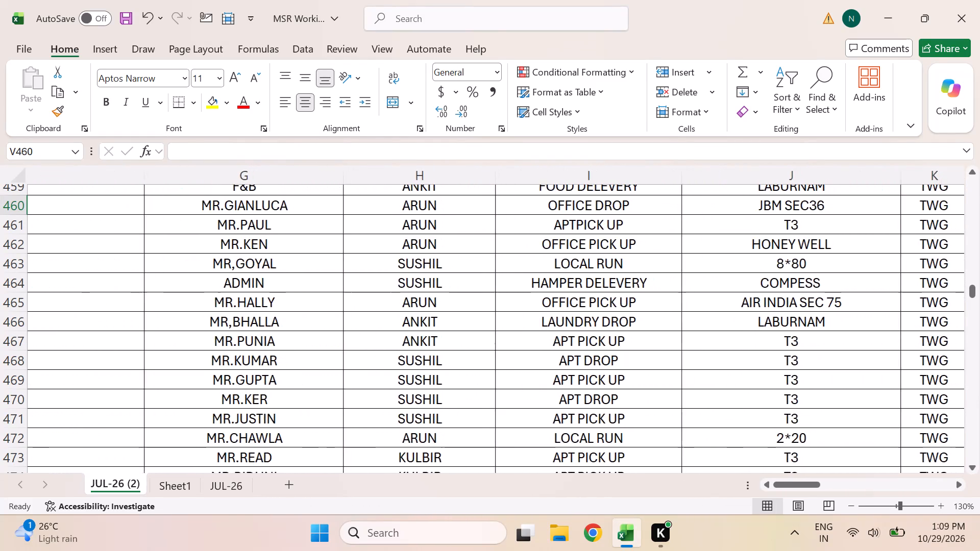
# Check row 460's meter readings, distance, times, charge code, amount, date and posting status through to the remarks in column V.
pyautogui.hscroll(-3, 562, 297)
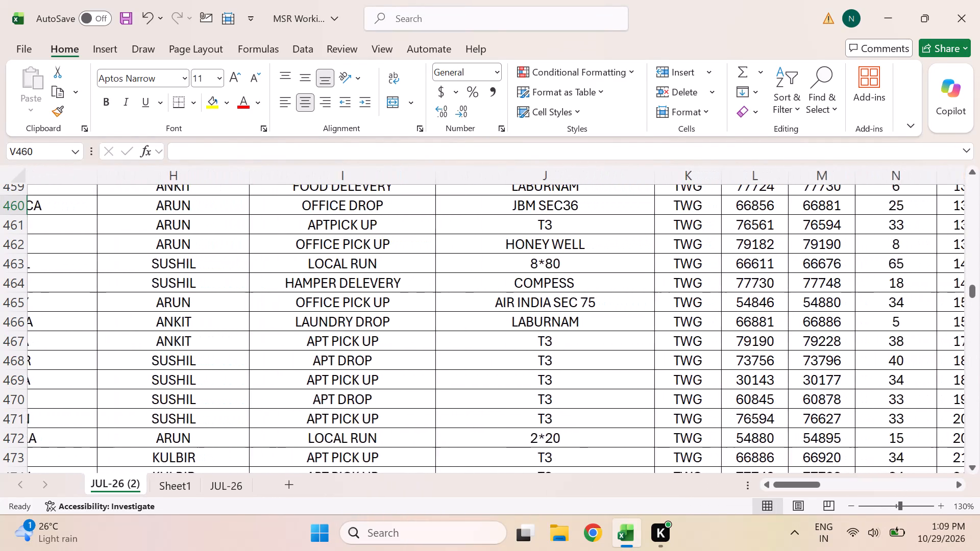
pyautogui.hscroll(-2, 562, 297)
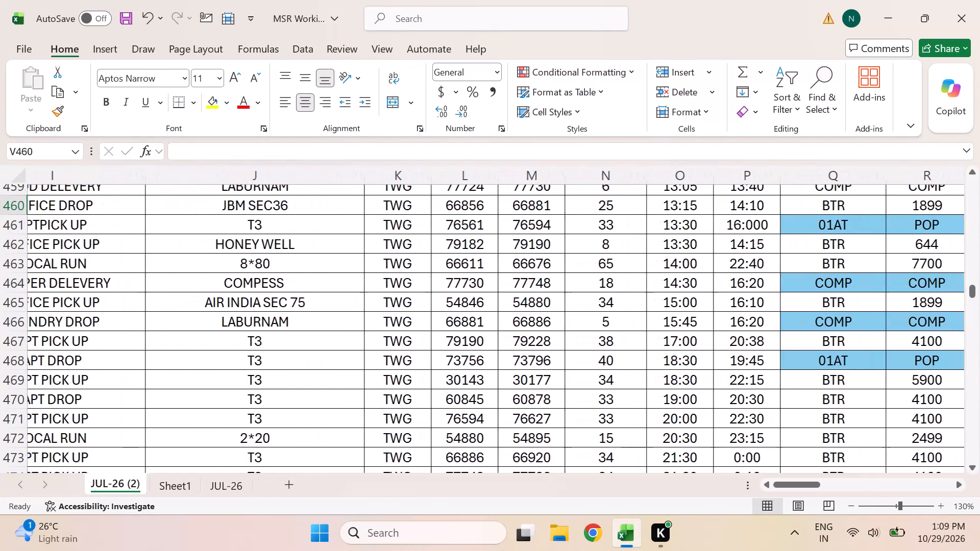
pyautogui.hscroll(-1, 562, 297)
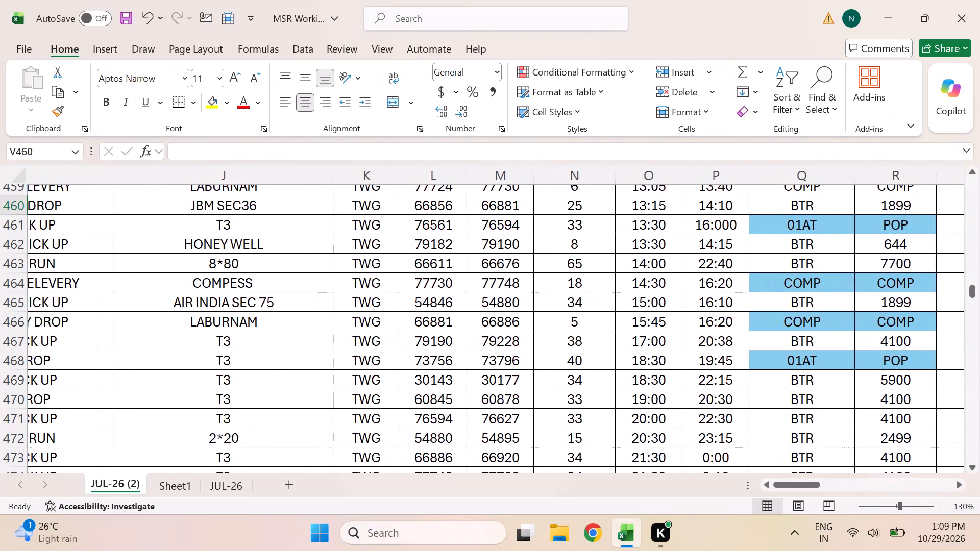
pyautogui.hscroll(1, 562, 297)
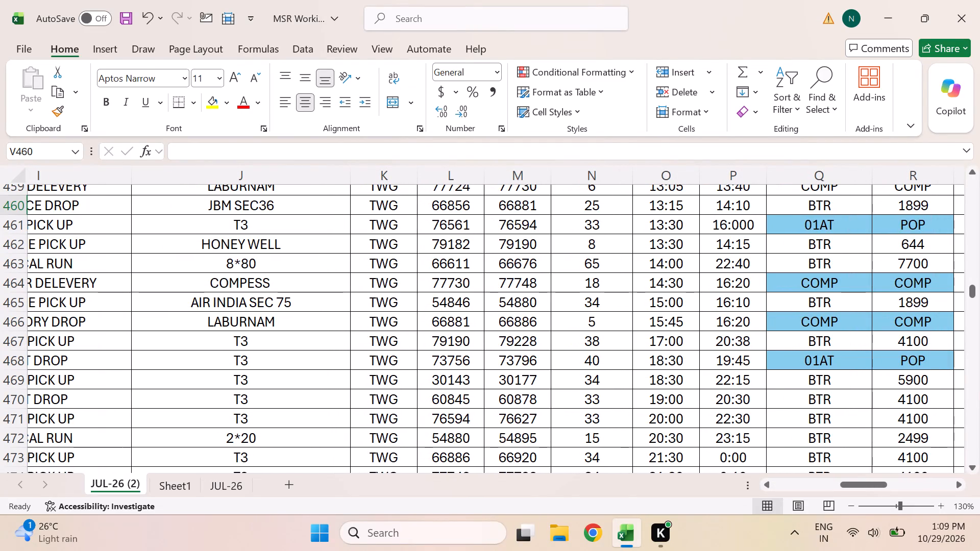
pyautogui.hscroll(-1, 506, 287)
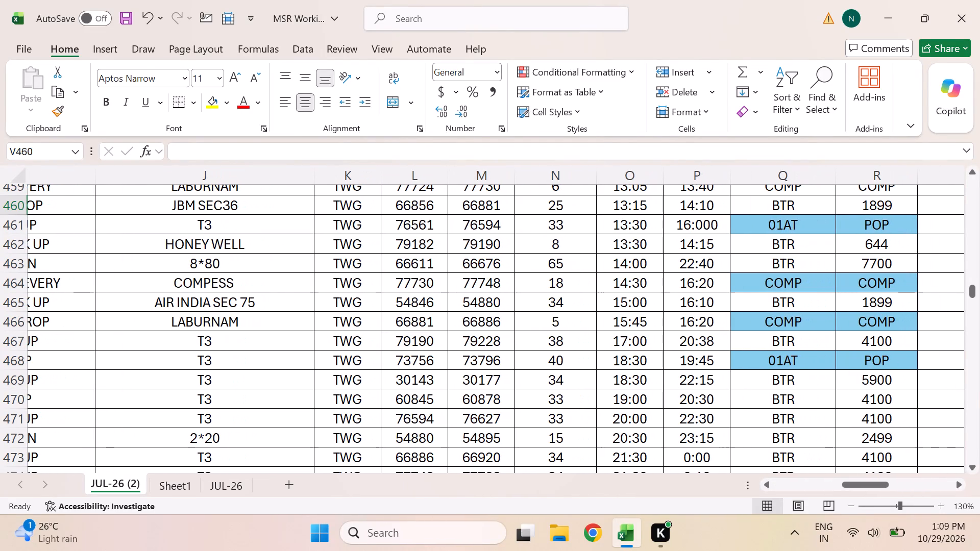
pyautogui.hscroll(-1, 514, 241)
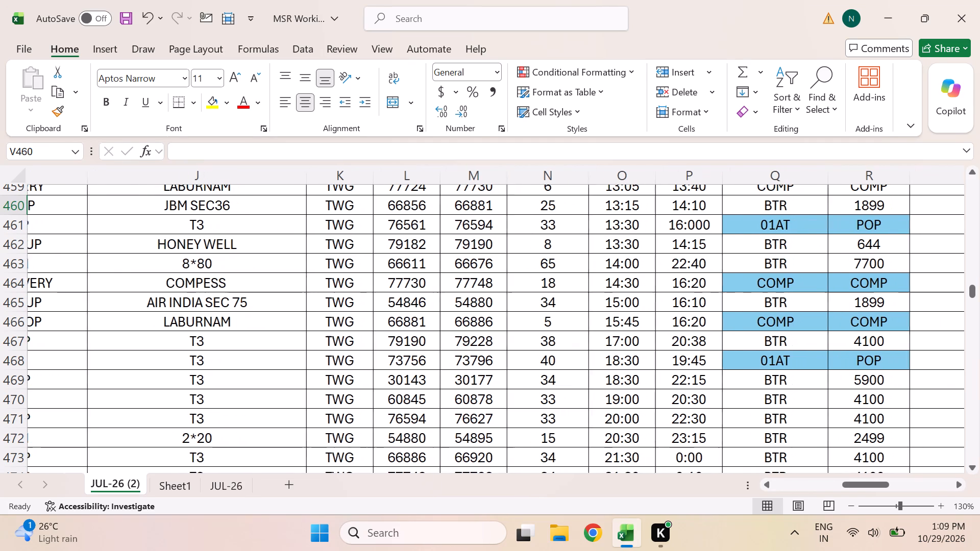
pyautogui.hscroll(-1, 514, 241)
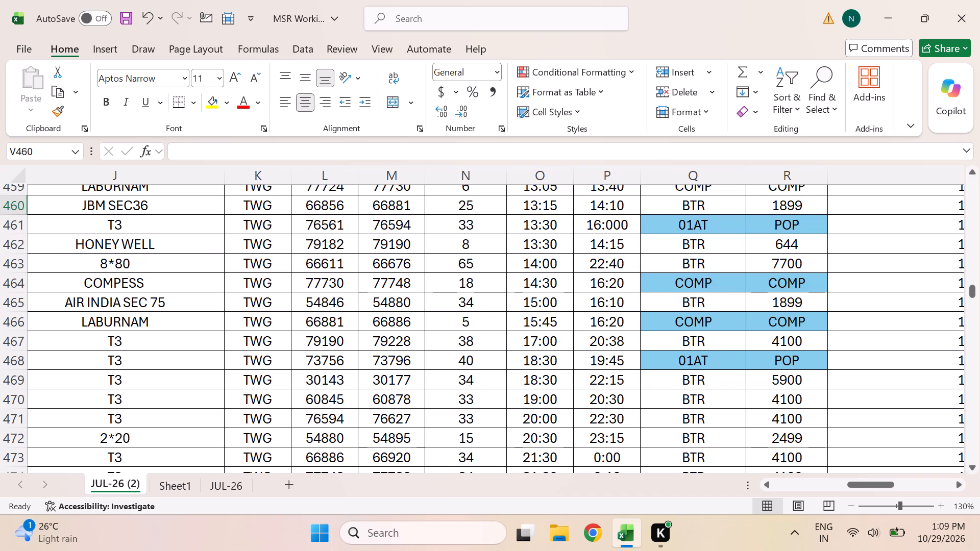
pyautogui.hscroll(-3, 594, 239)
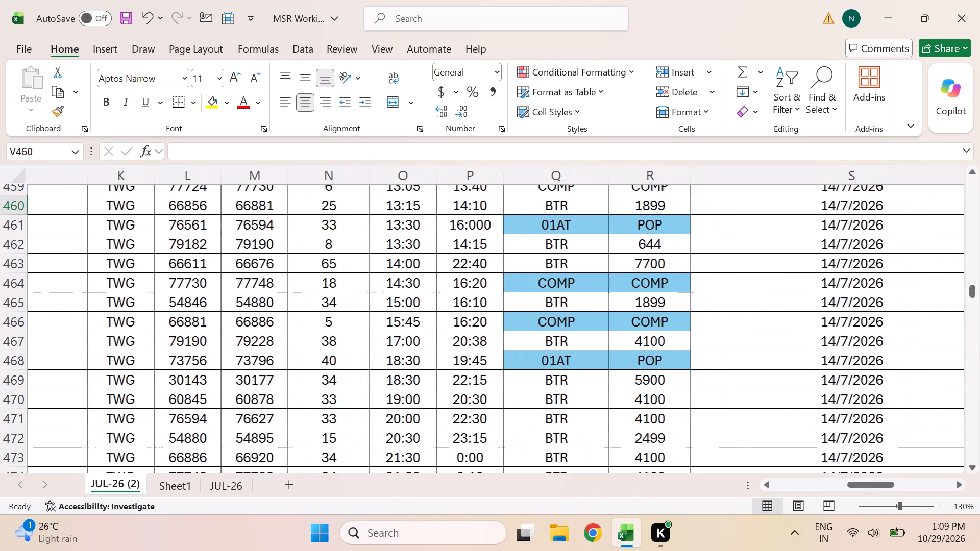
pyautogui.hscroll(-2, 594, 239)
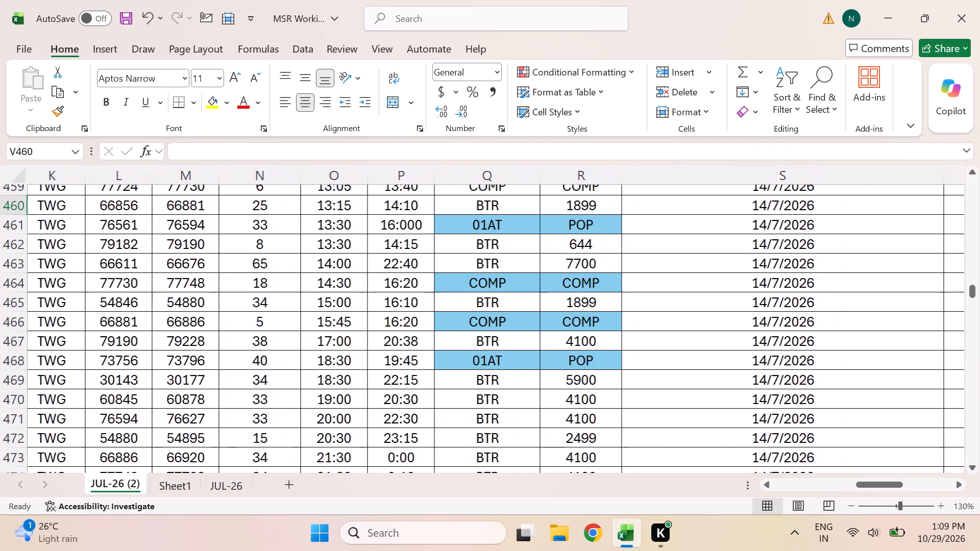
pyautogui.hscroll(-1, 594, 239)
pyautogui.hscroll(-1, 661, 234)
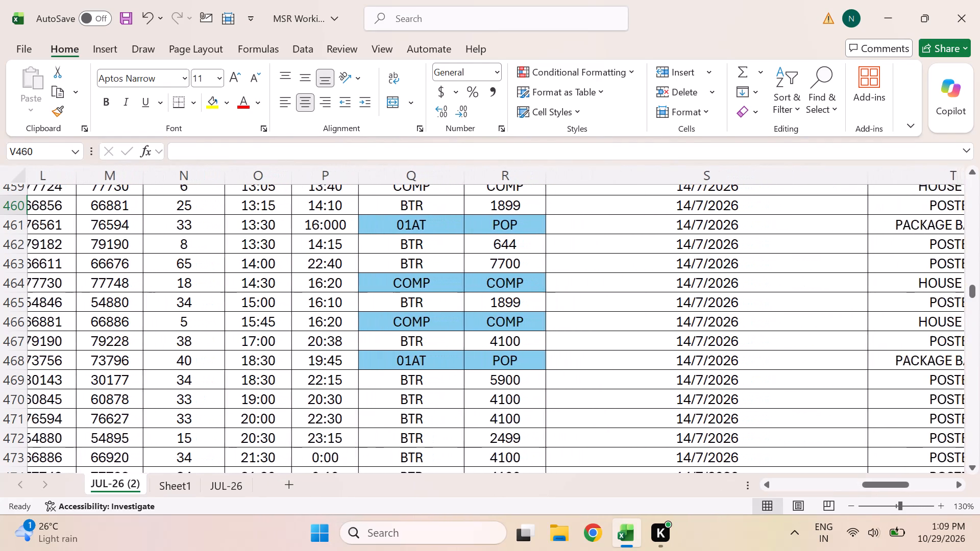
pyautogui.hscroll(-3, 661, 234)
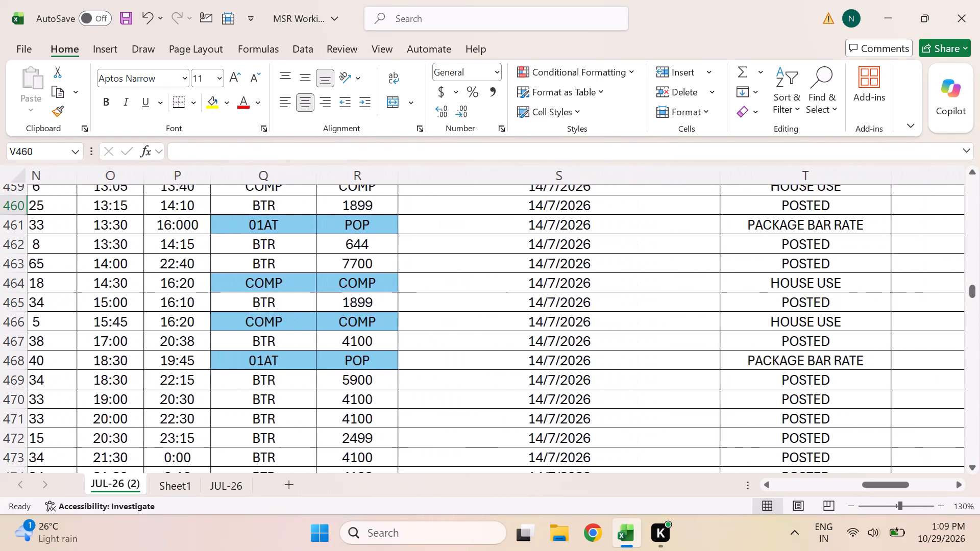
pyautogui.hscroll(-2, 661, 234)
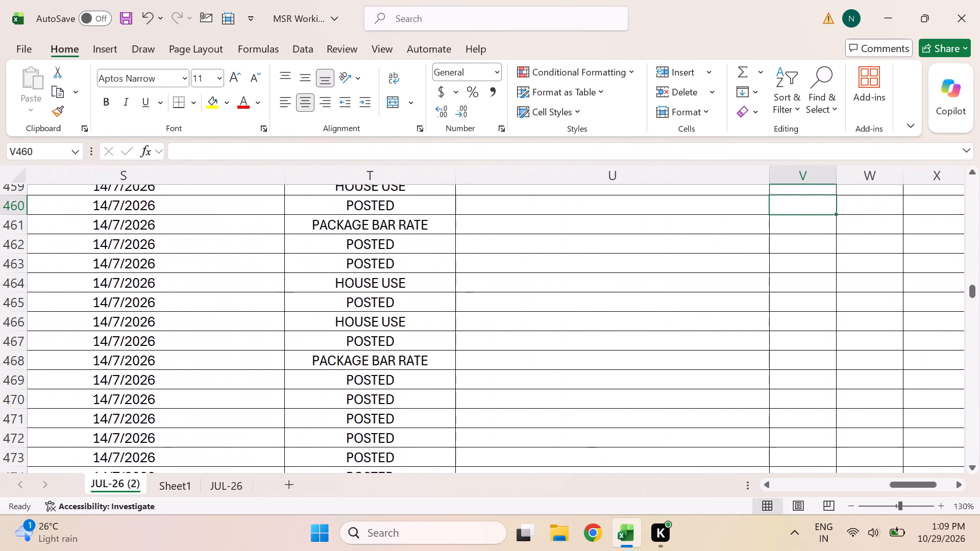
pyautogui.press('Return')
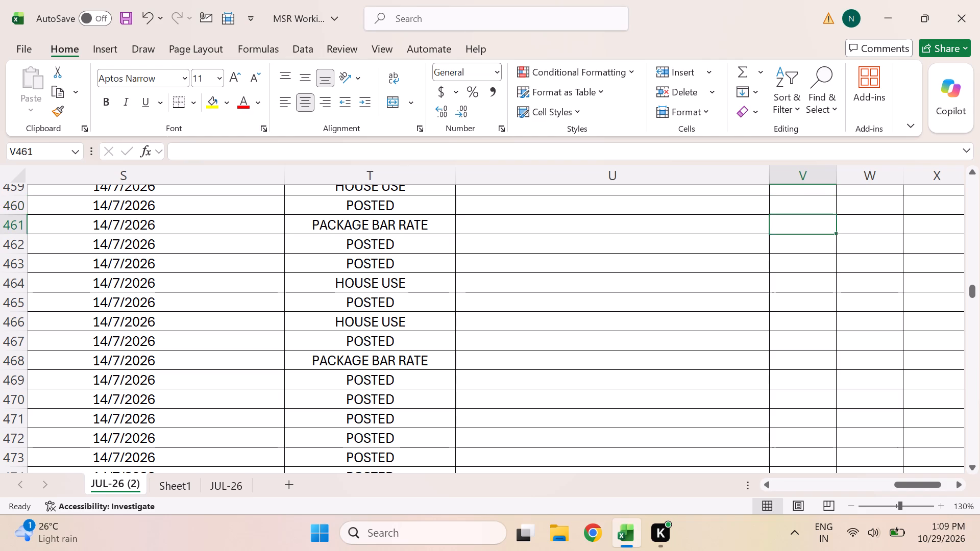
pyautogui.scroll(-1, 737, 234)
pyautogui.hscroll(8, 737, 234)
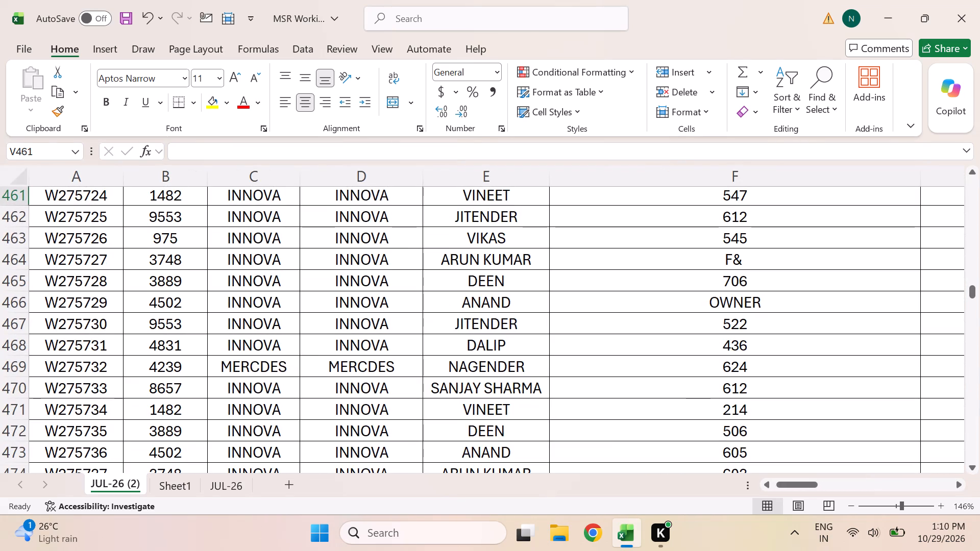
pyautogui.hscroll(1, 475, 289)
pyautogui.scroll(1, 475, 289)
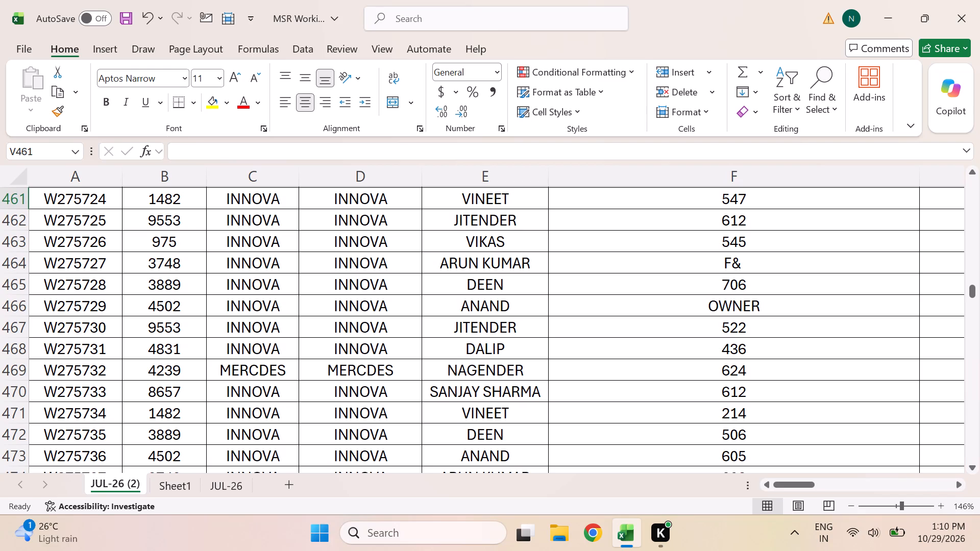
pyautogui.hscroll(-1, 399, 278)
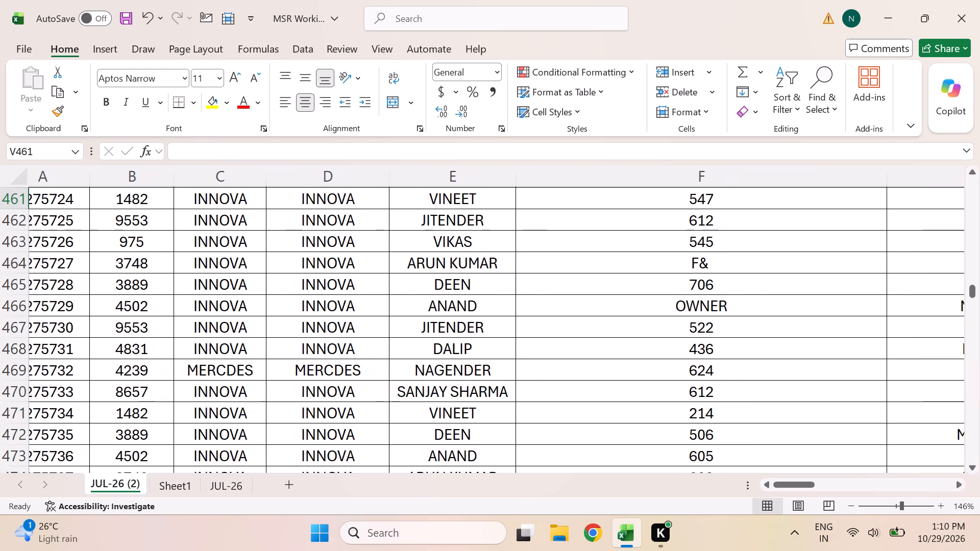
pyautogui.hscroll(-3, 399, 278)
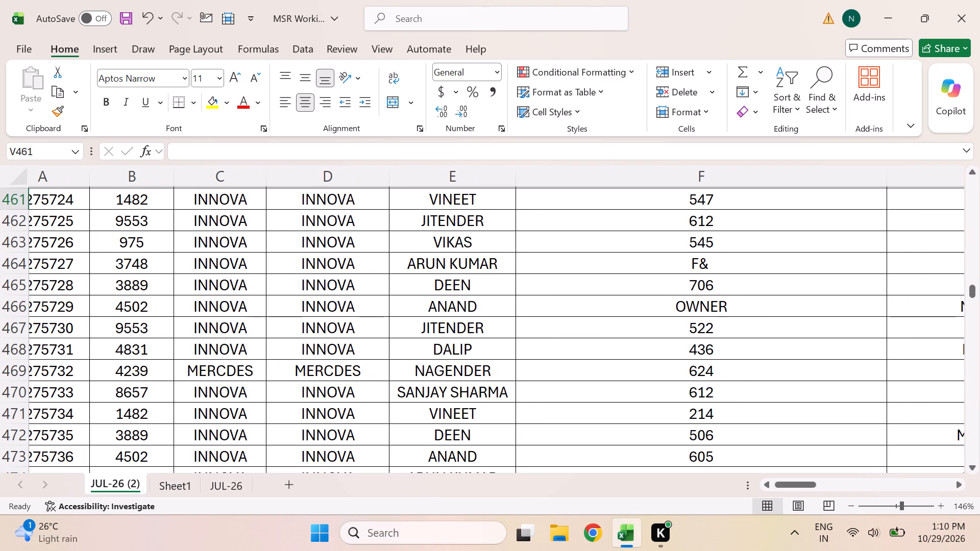
pyautogui.scroll(2, 323, 269)
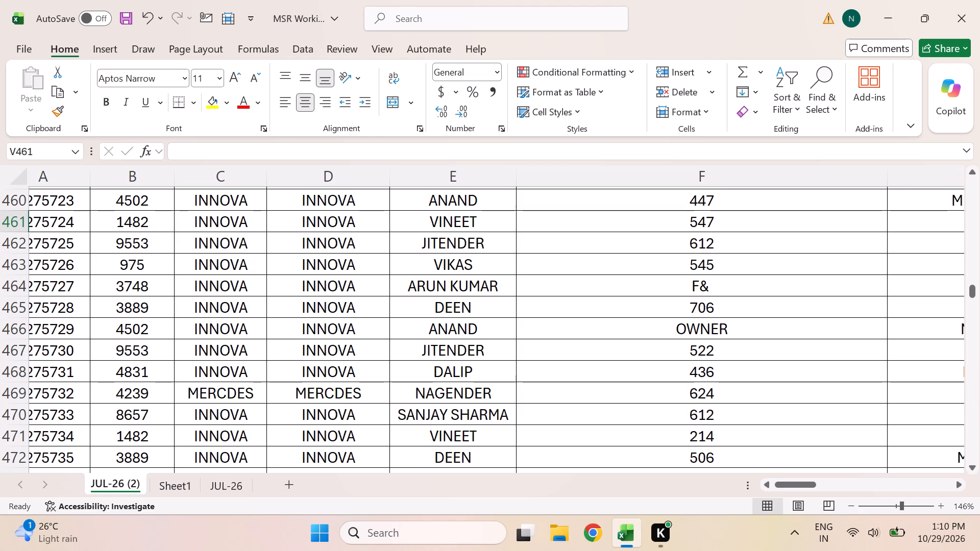
pyautogui.hscroll(-3, 323, 269)
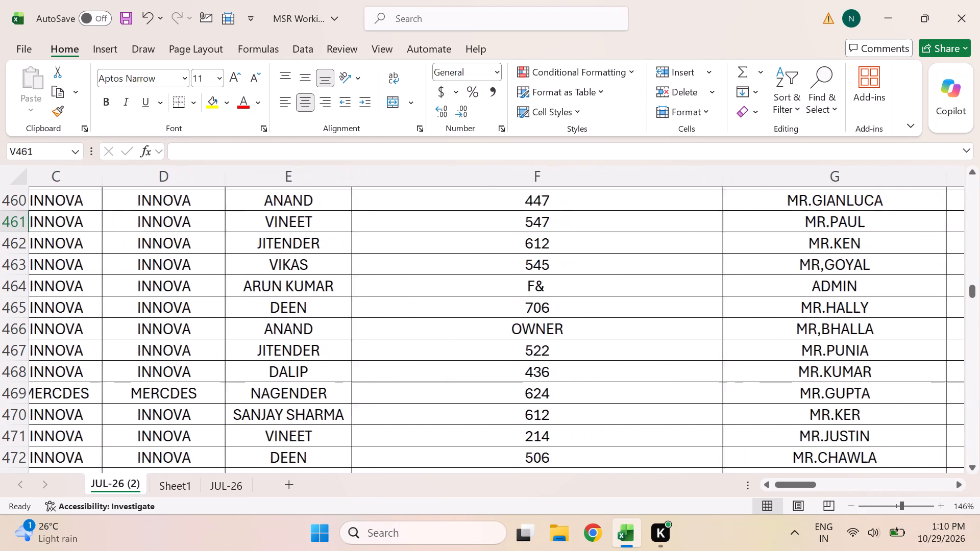
pyautogui.hscroll(-2, 323, 269)
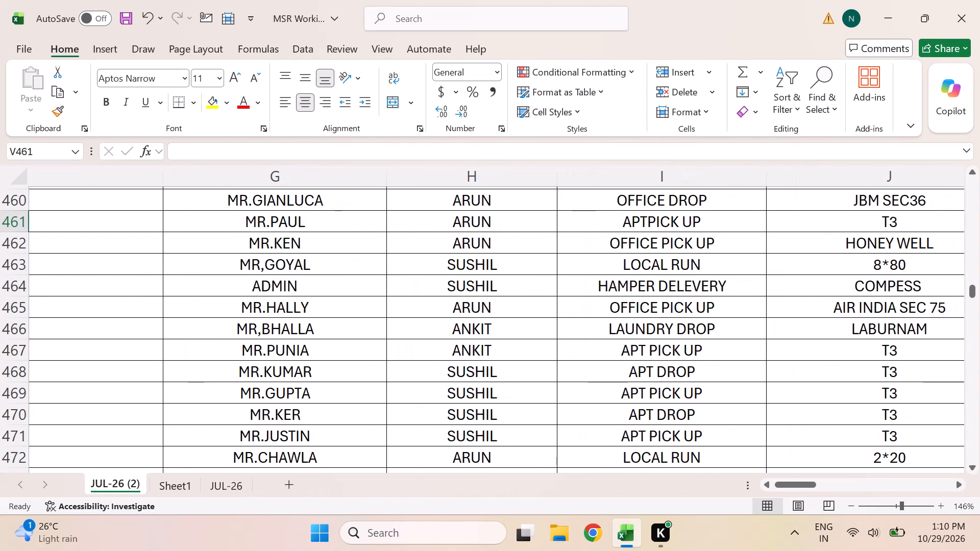
pyautogui.hscroll(-2, 323, 269)
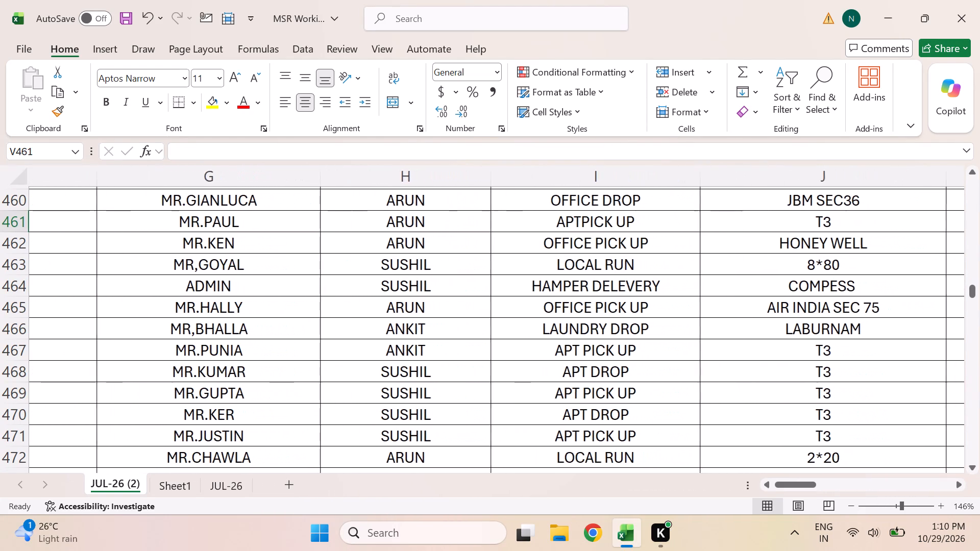
pyautogui.hscroll(-1, 323, 269)
pyautogui.hscroll(1, 323, 269)
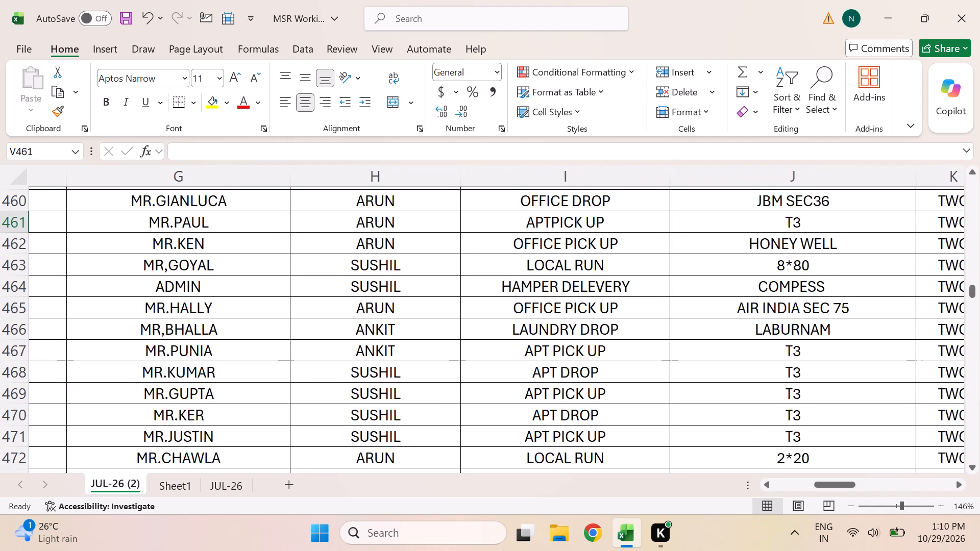
pyautogui.hscroll(2, 323, 269)
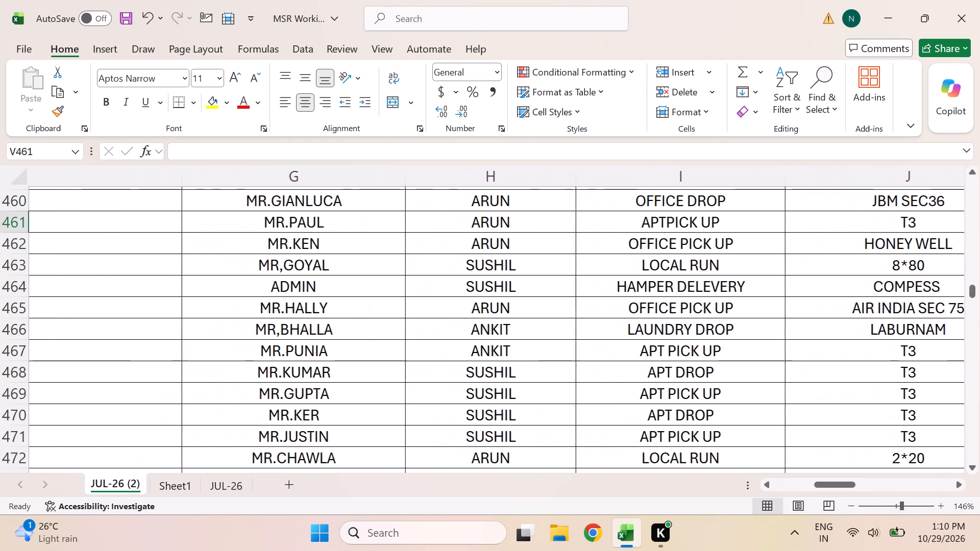
pyautogui.hscroll(1, 323, 269)
pyautogui.hscroll(-1, 323, 269)
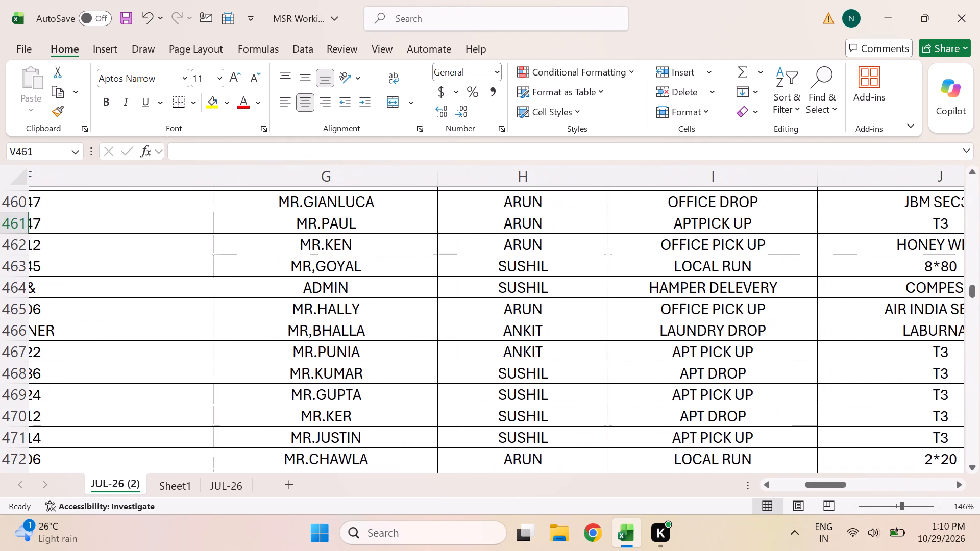
pyautogui.hscroll(-1, 310, 274)
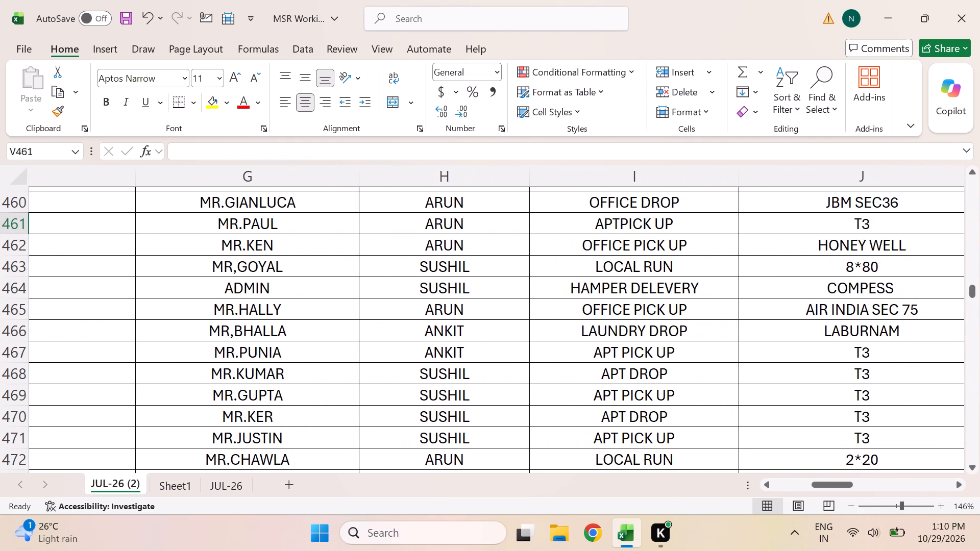
pyautogui.hscroll(-1, 343, 279)
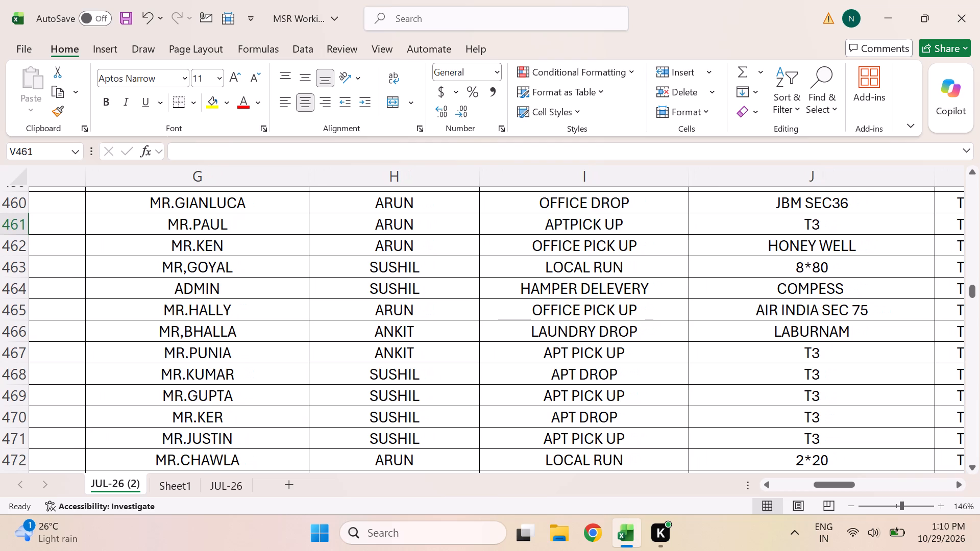
pyautogui.hscroll(-1, 324, 280)
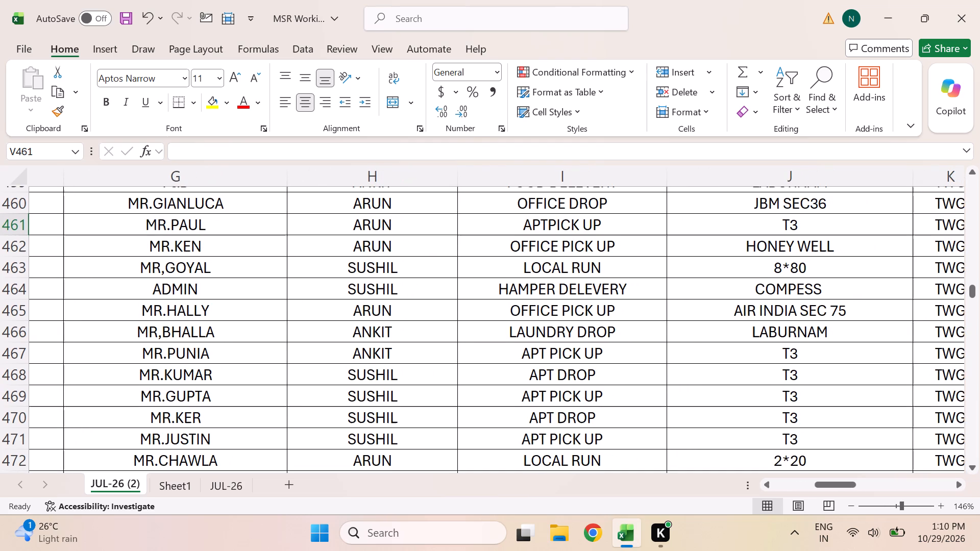
pyautogui.hscroll(-2, 269, 302)
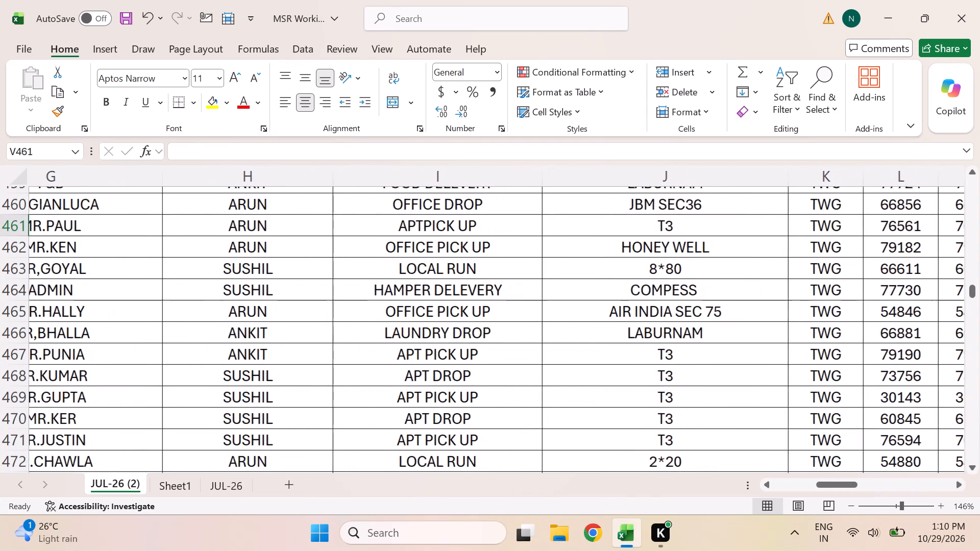
# Check row 461's meter readings, distance, times, charge code, amount, date and posting status through to the remarks in column V.
pyautogui.hscroll(-1, 308, 304)
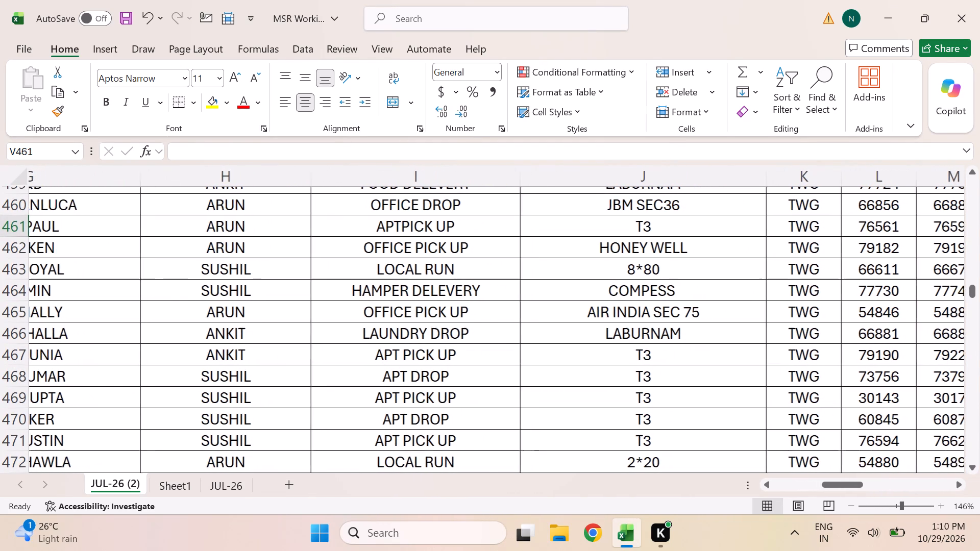
pyautogui.hscroll(-3, 308, 304)
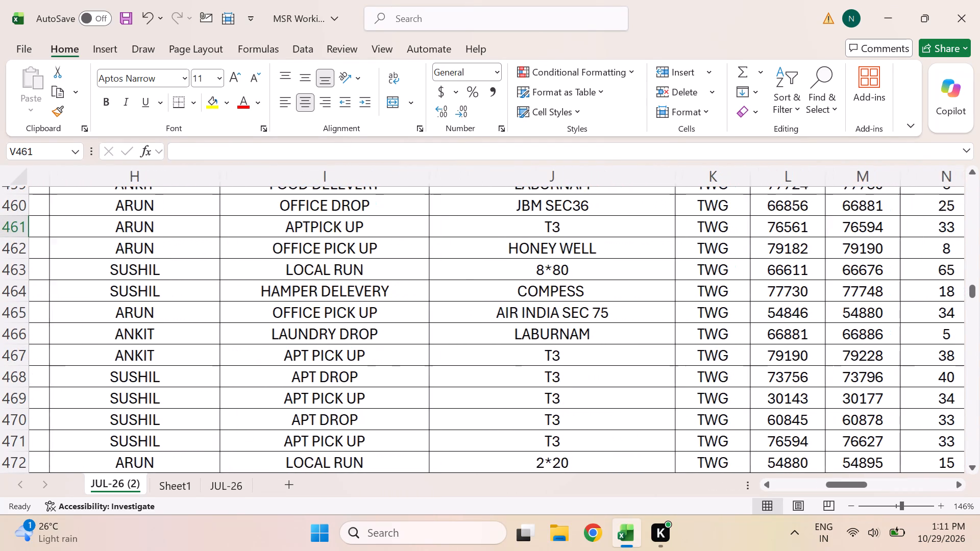
pyautogui.hscroll(-2, 276, 302)
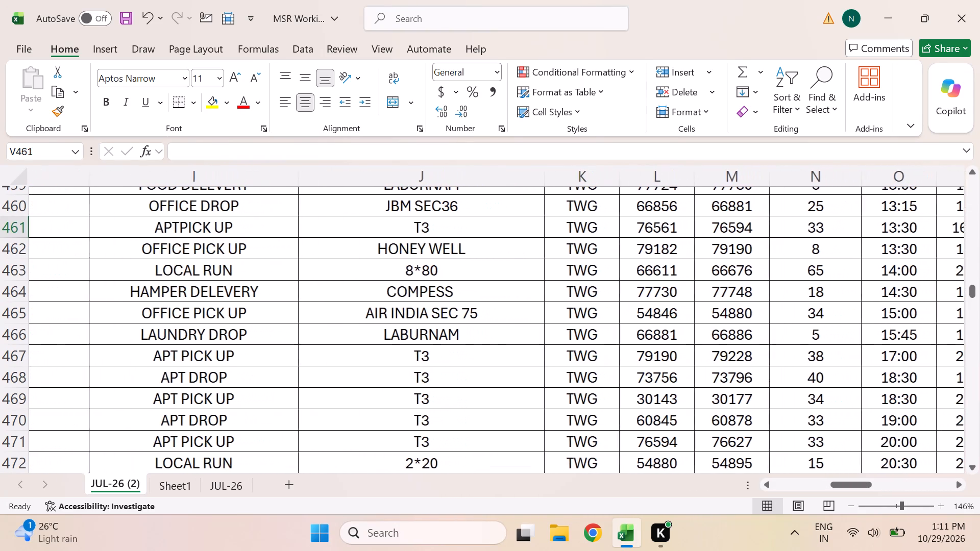
pyautogui.hscroll(-2, 274, 300)
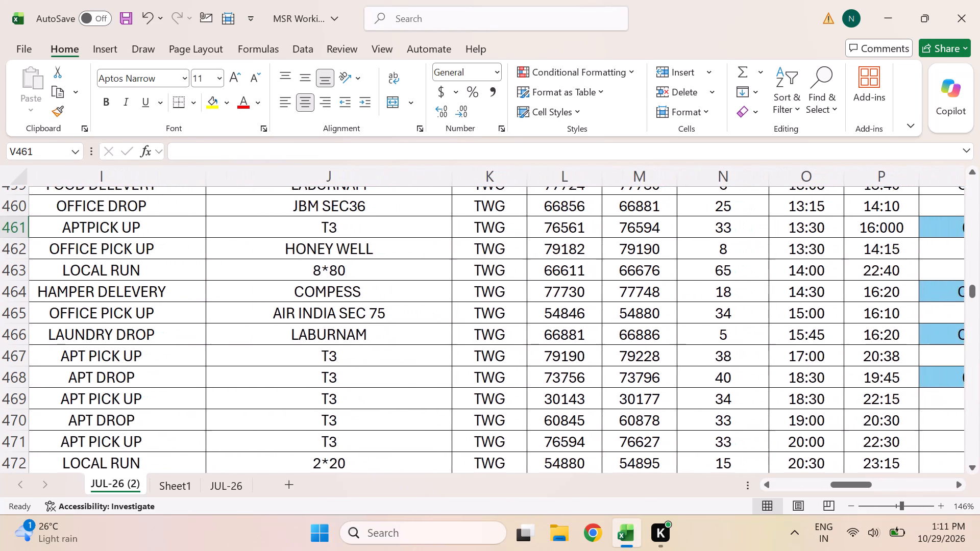
pyautogui.hscroll(-2, 274, 300)
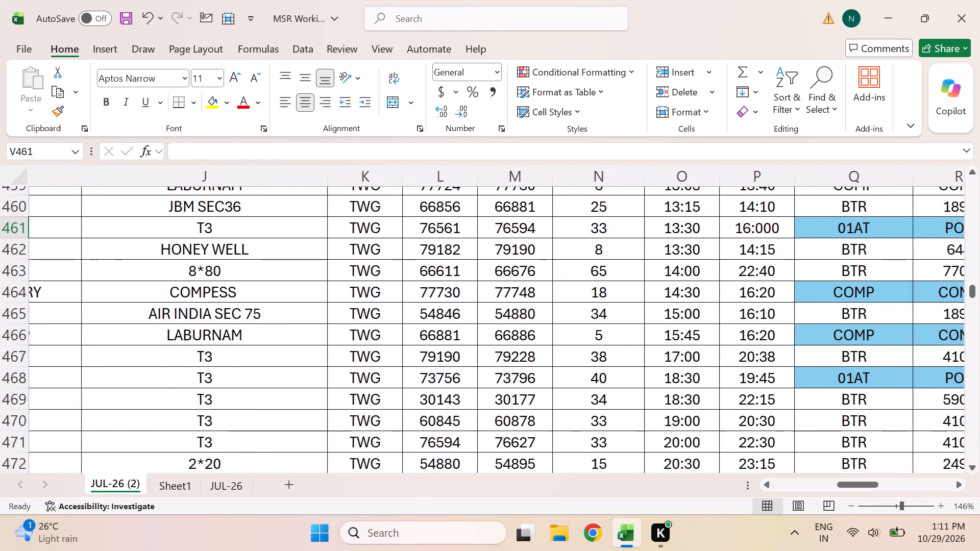
pyautogui.hscroll(-3, 274, 300)
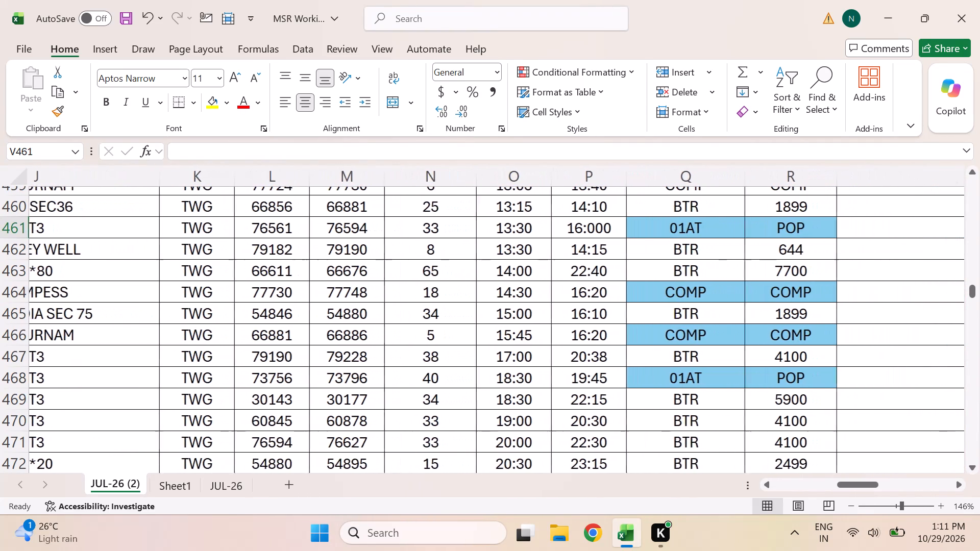
pyautogui.hscroll(-4, 274, 300)
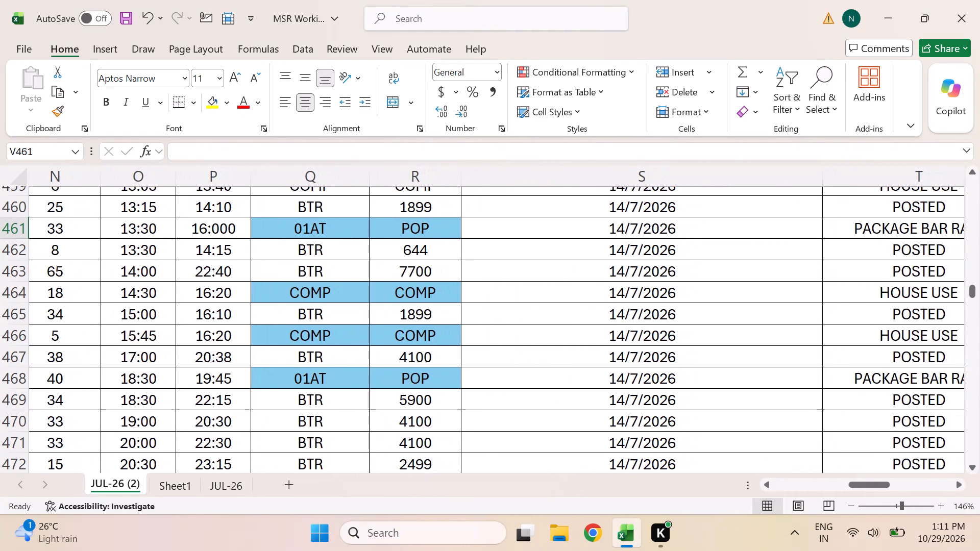
pyautogui.hscroll(-2, 314, 301)
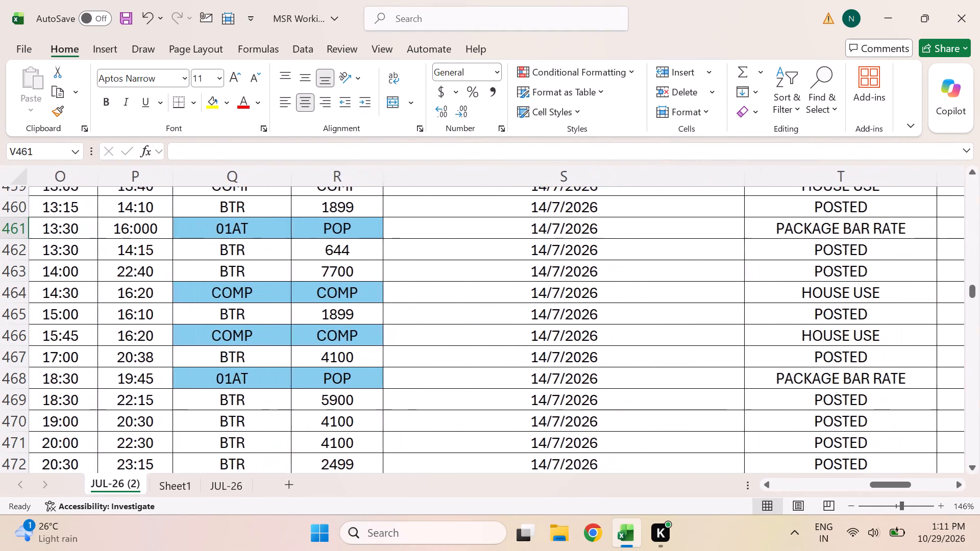
pyautogui.hscroll(-2, 314, 301)
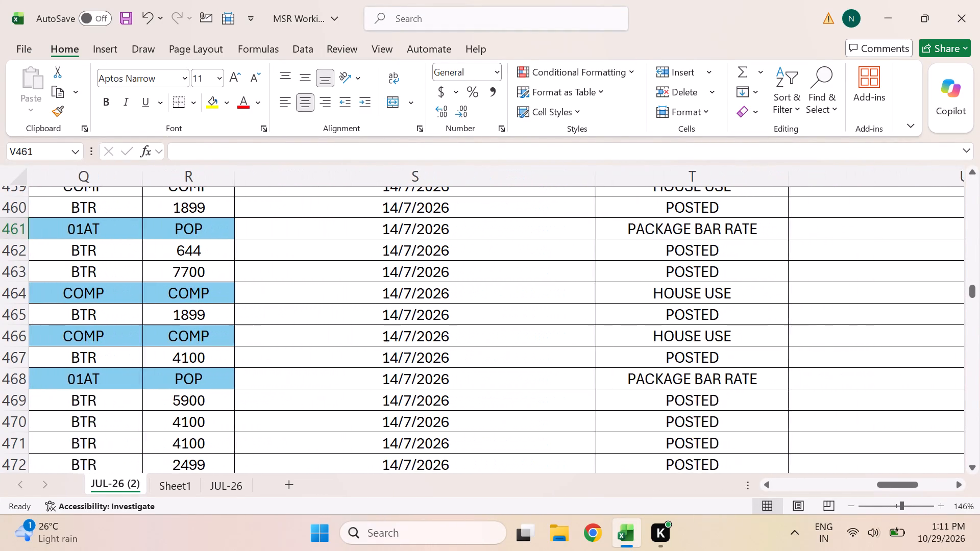
pyautogui.hscroll(-3, 314, 301)
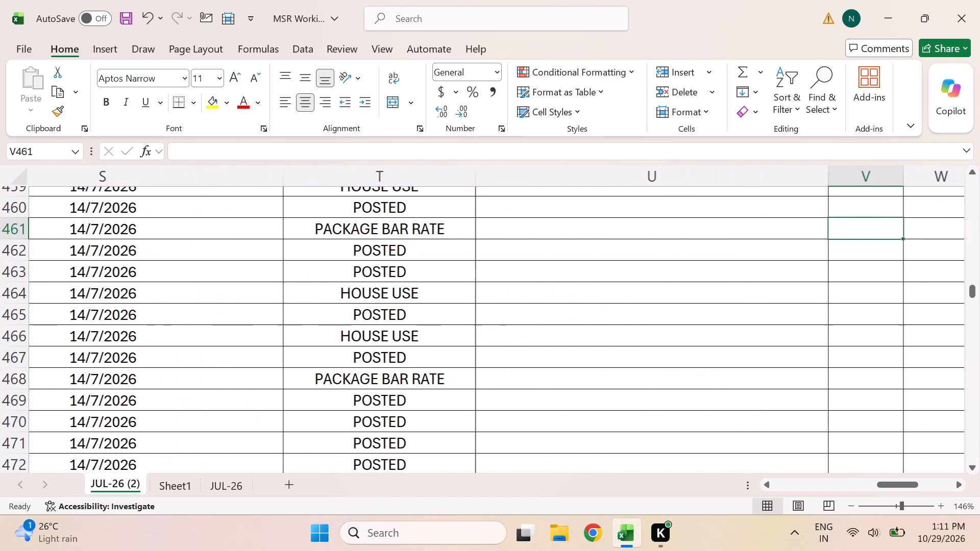
pyautogui.hscroll(-1, 314, 301)
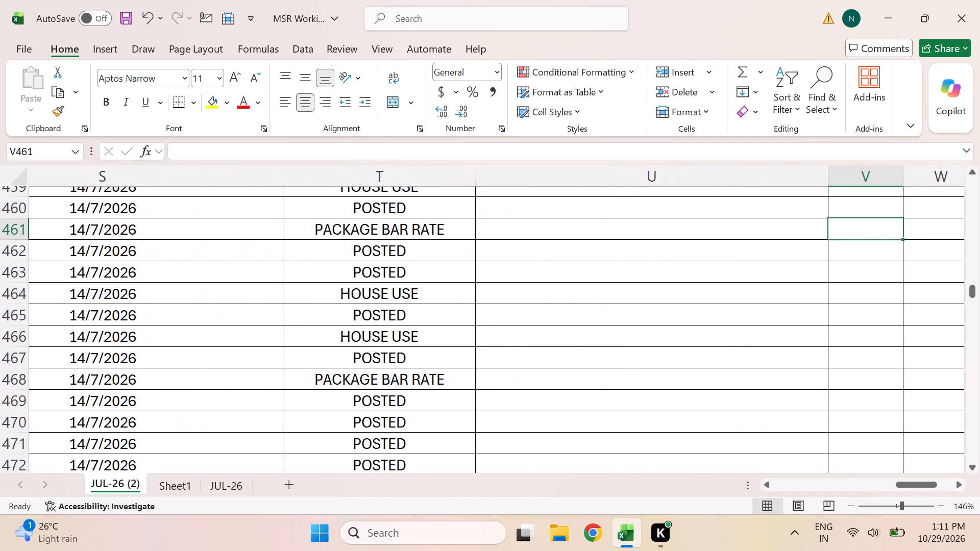
pyautogui.scroll(-1, 314, 301)
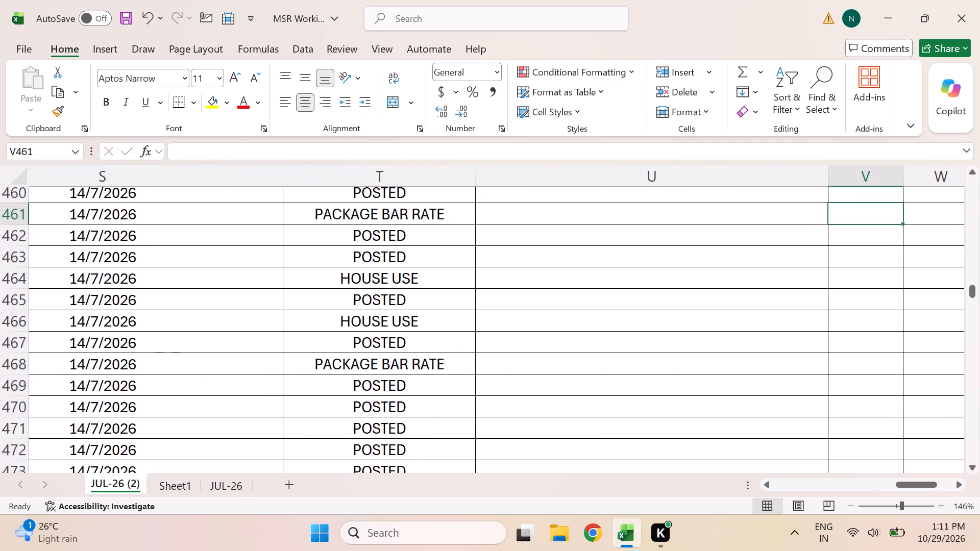
pyautogui.scroll(-1, 314, 301)
pyautogui.hscroll(8, 314, 301)
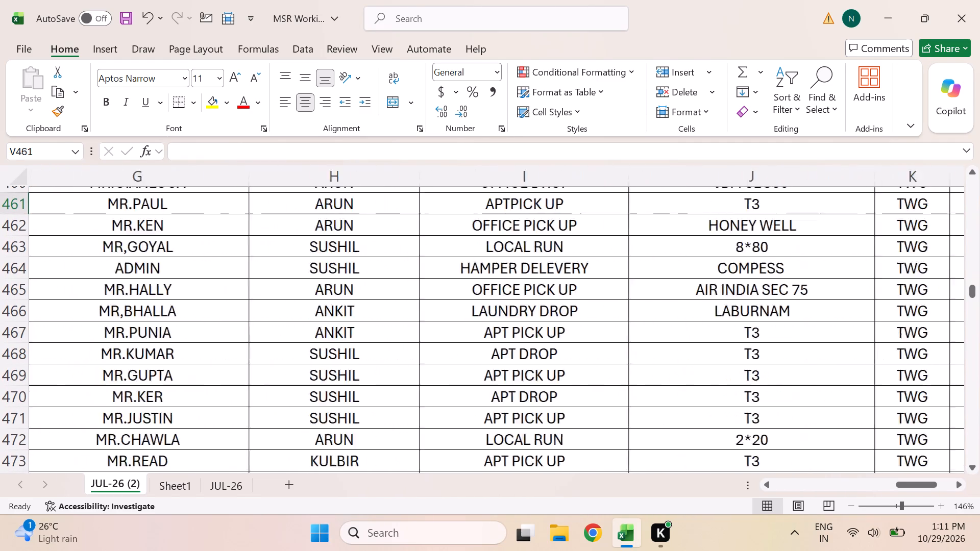
pyautogui.hscroll(10, 314, 301)
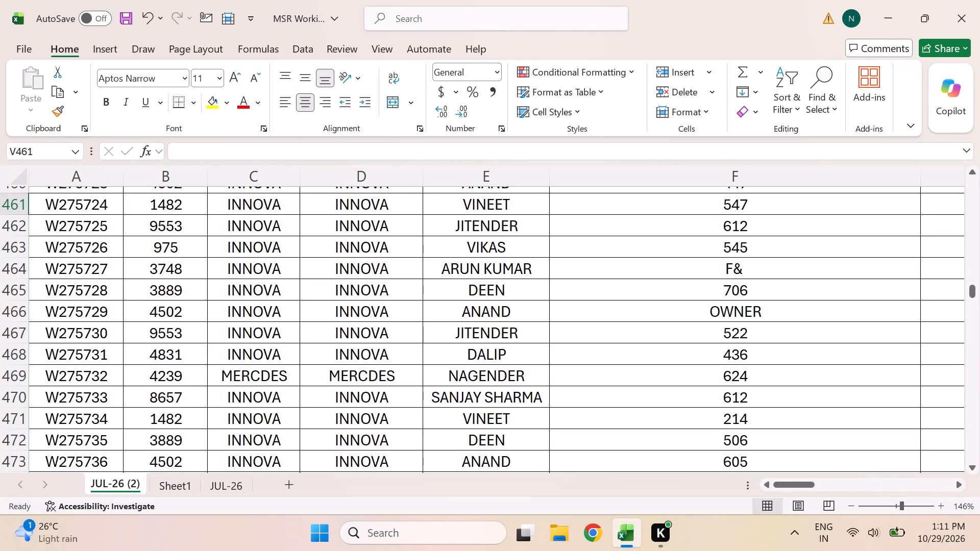
pyautogui.hscroll(-1, 314, 301)
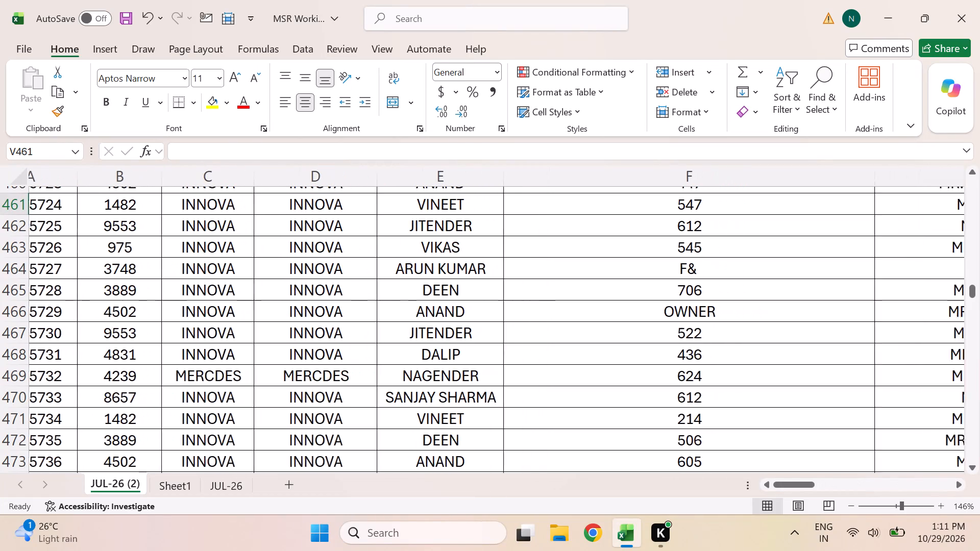
pyautogui.hscroll(-1, 314, 301)
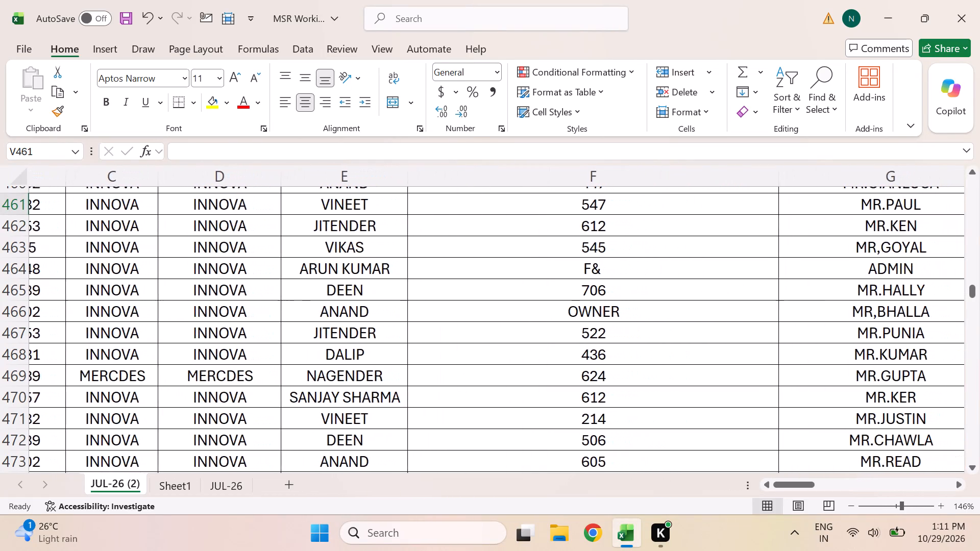
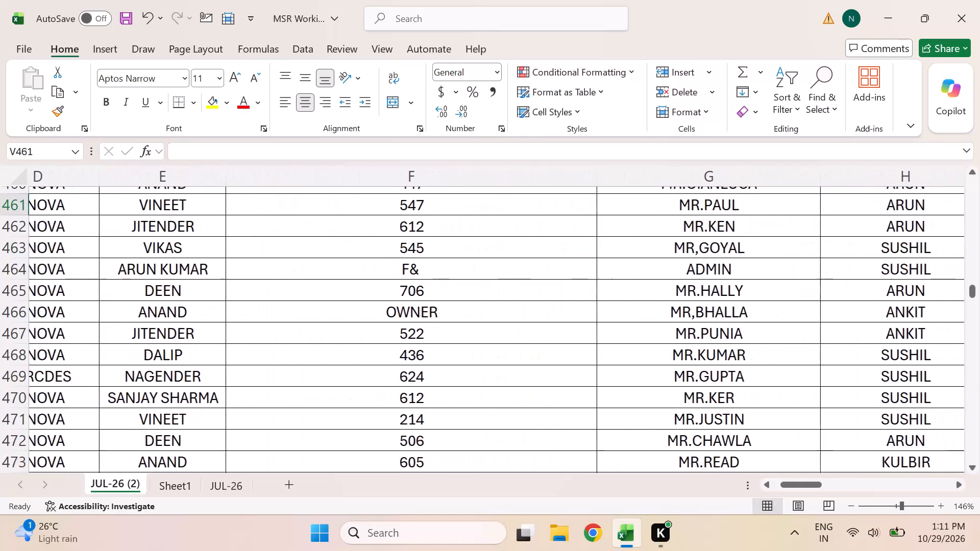
# Check row 461's guest, duty type, destination, meter readings, times, charge code, amount, date and posting status through to the remarks in column V.
pyautogui.hscroll(-4, 314, 301)
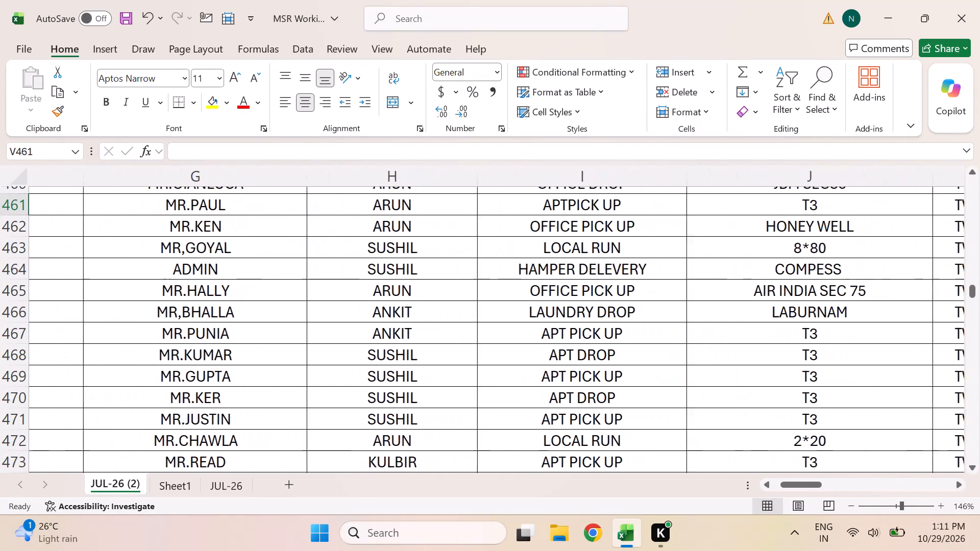
pyautogui.hscroll(-4, 314, 301)
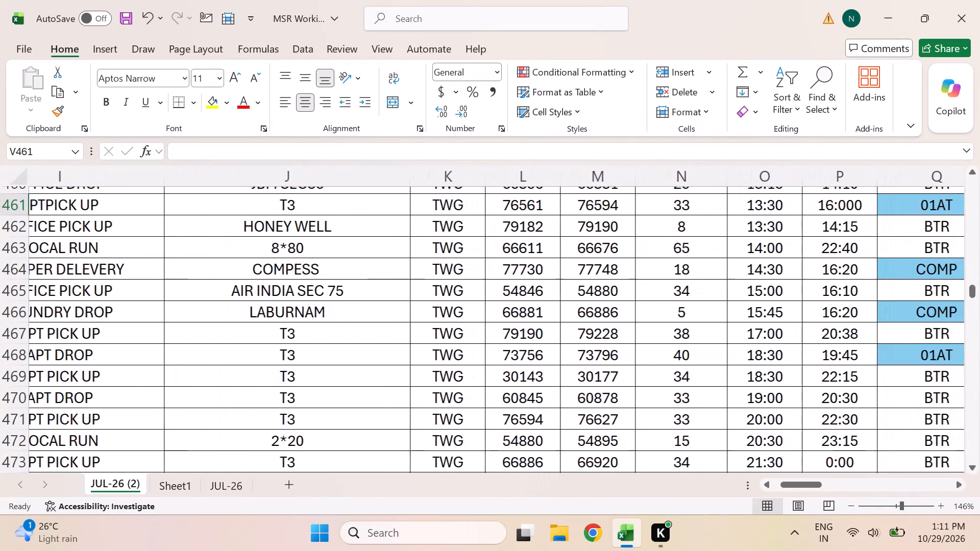
pyautogui.hscroll(-2, 314, 301)
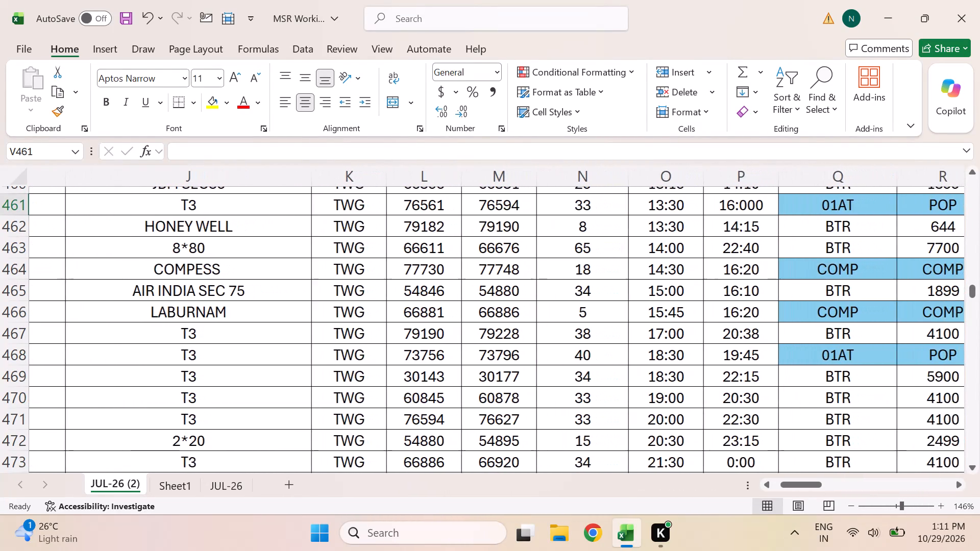
pyautogui.hscroll(-3, 314, 301)
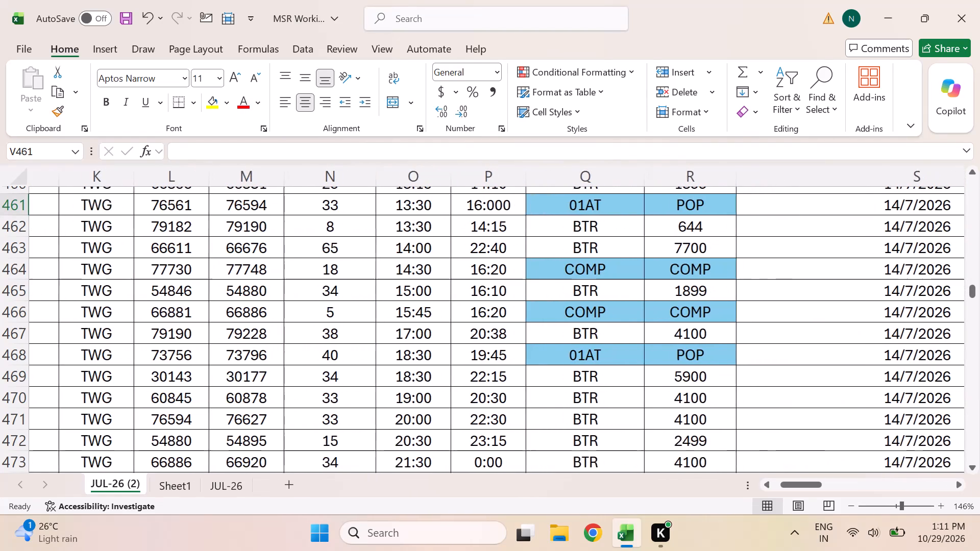
pyautogui.hscroll(-1, 314, 301)
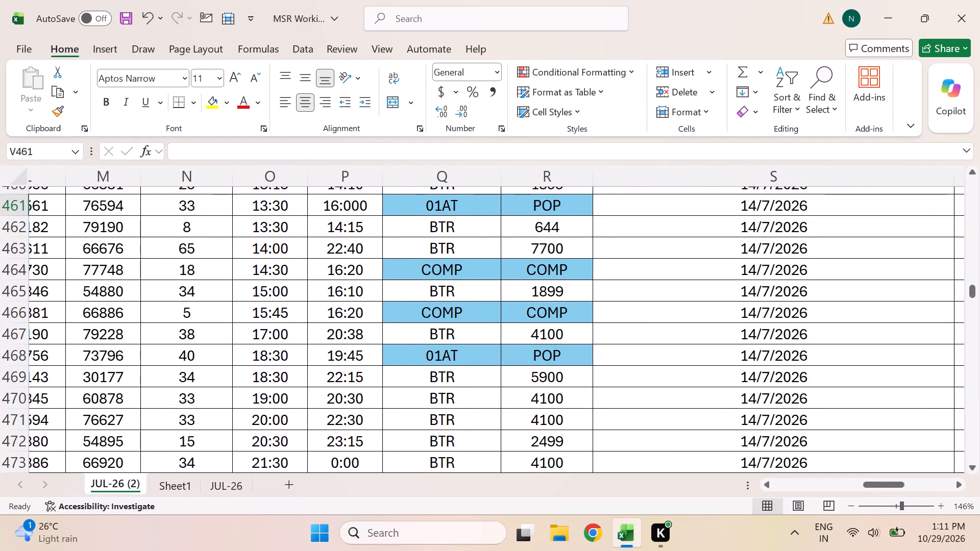
pyautogui.hscroll(-2, 351, 302)
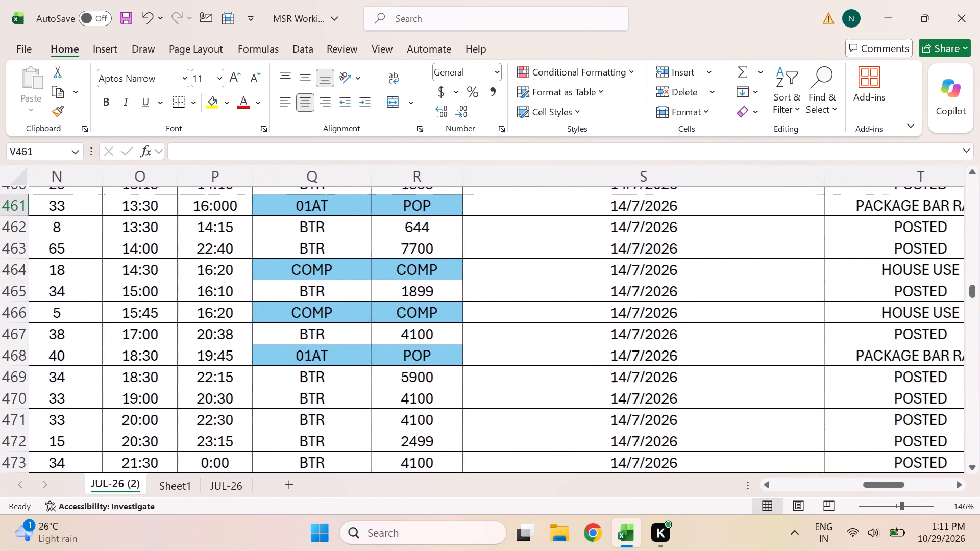
pyautogui.hscroll(-2, 351, 302)
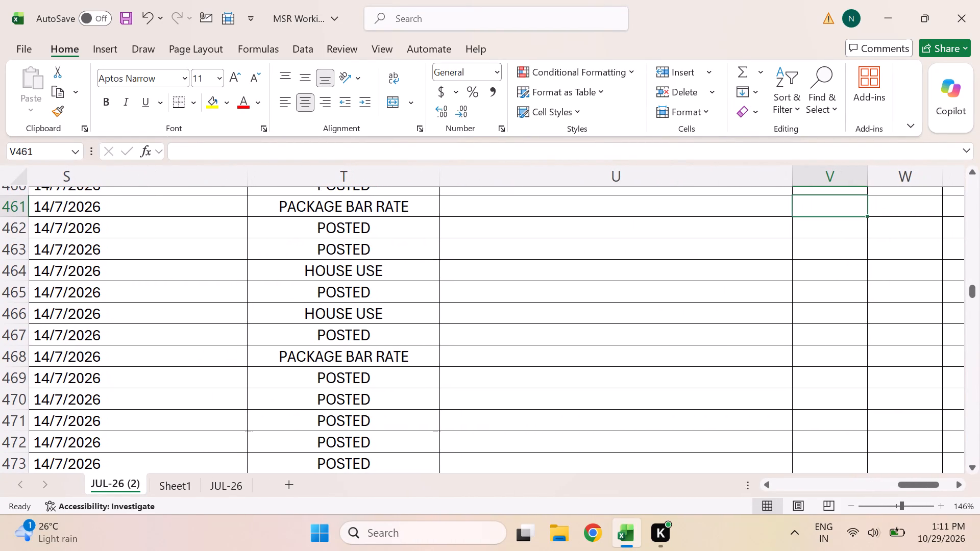
pyautogui.press('Return')
pyautogui.scroll(-1, 351, 302)
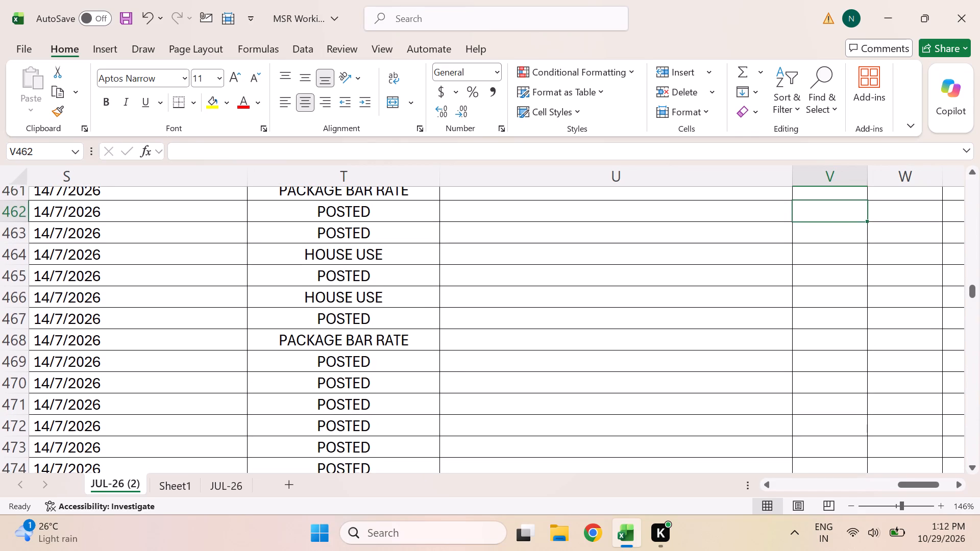
pyautogui.scroll(-1, 351, 302)
pyautogui.hscroll(19, 351, 302)
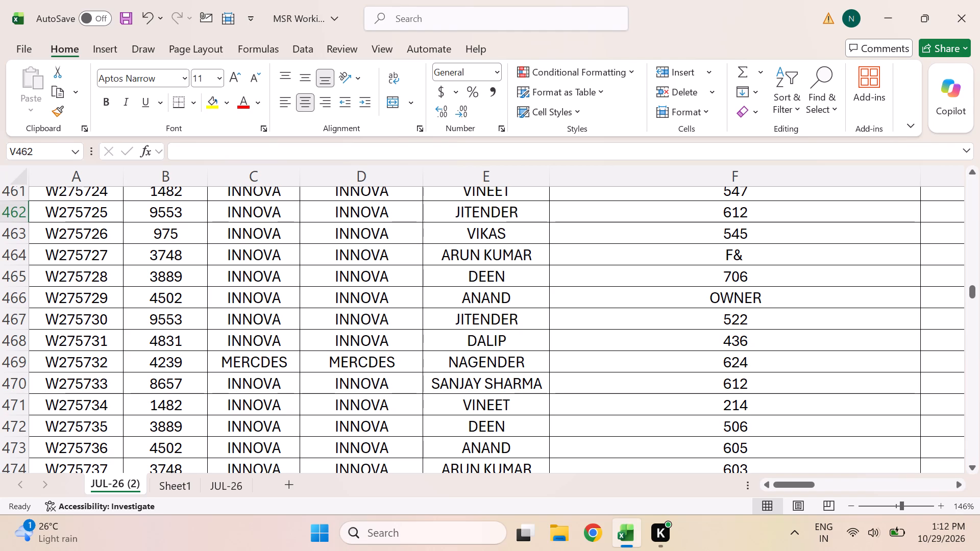
# Save the workbook.
pyautogui.hotkey('ctrl', 's')
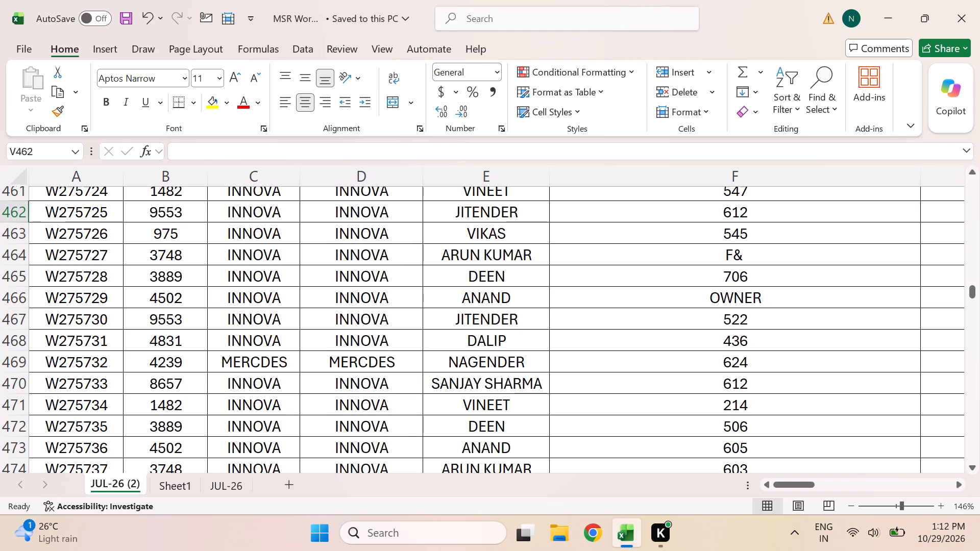
# Review row 462's room, guest, duty type and destination.
pyautogui.scroll(-1, 434, 291)
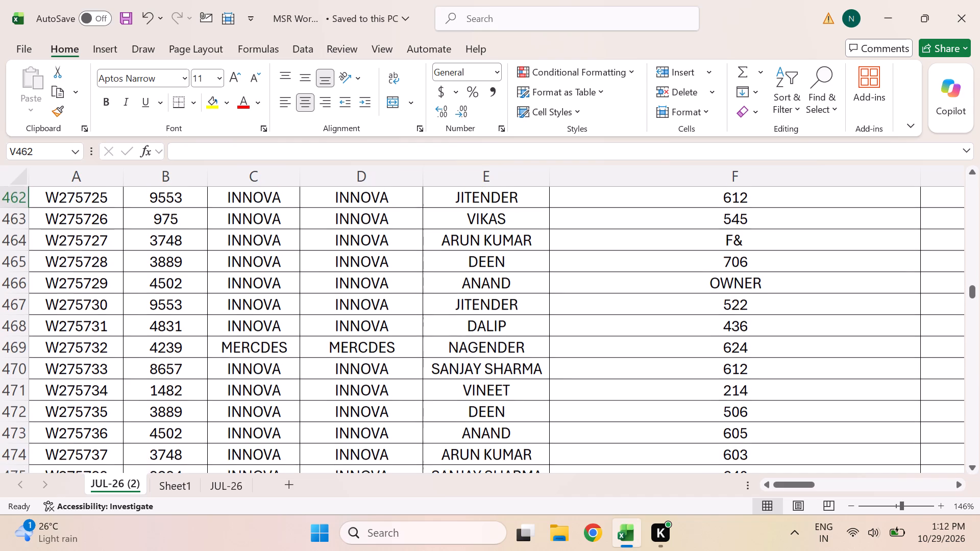
pyautogui.scroll(-1, 434, 291)
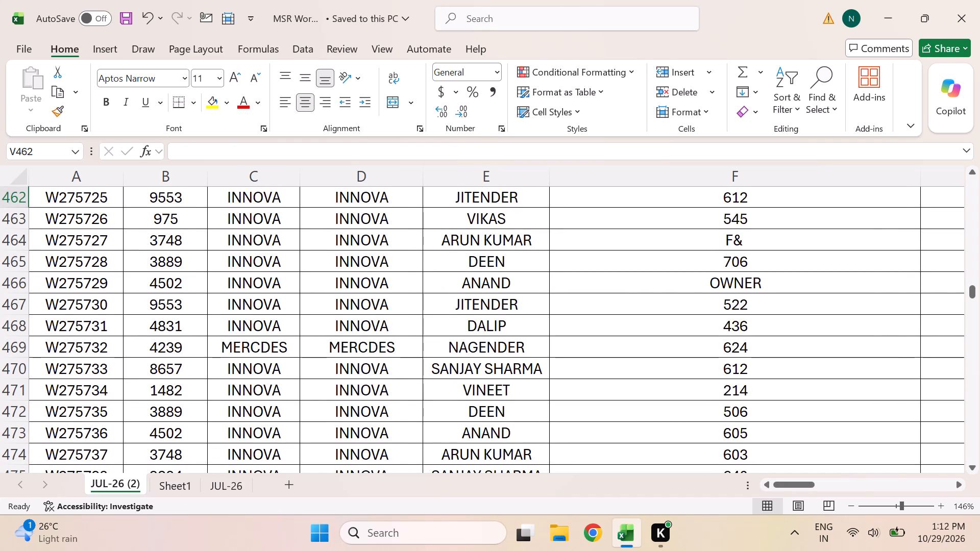
pyautogui.hscroll(-4, 434, 291)
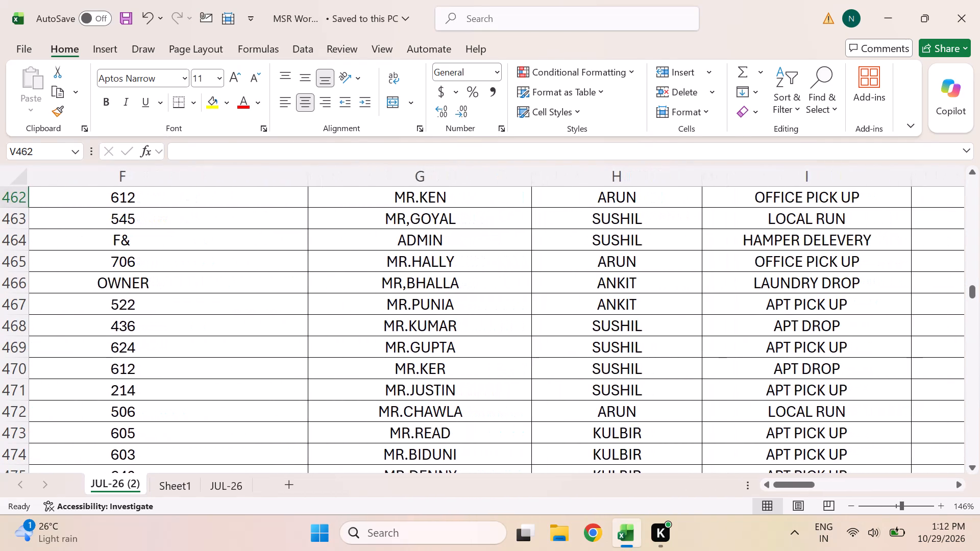
pyautogui.hscroll(-3, 434, 291)
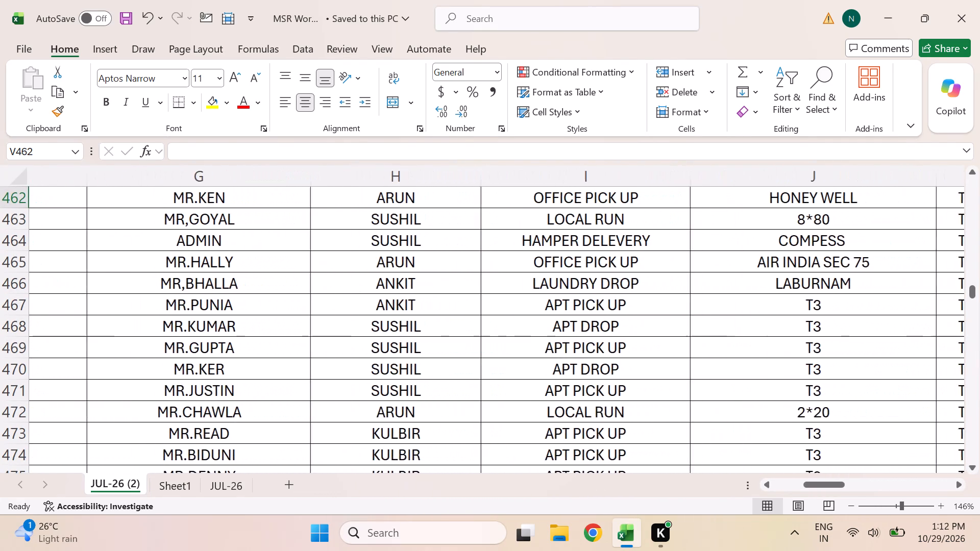
# Check row 462's meter readings, distance, times, charge code, amount, date and posting status through to the remarks in column V.
pyautogui.hscroll(-3, 434, 291)
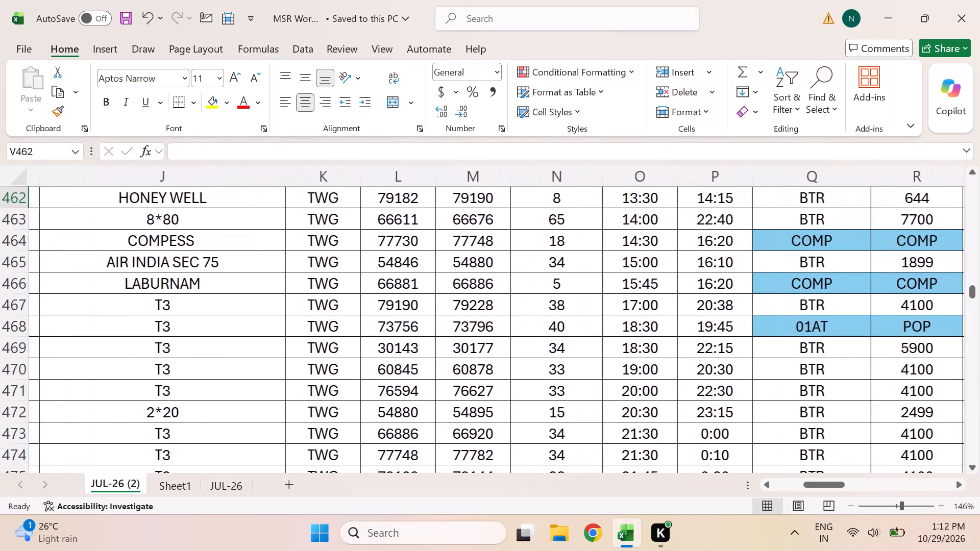
pyautogui.hscroll(-2, 434, 291)
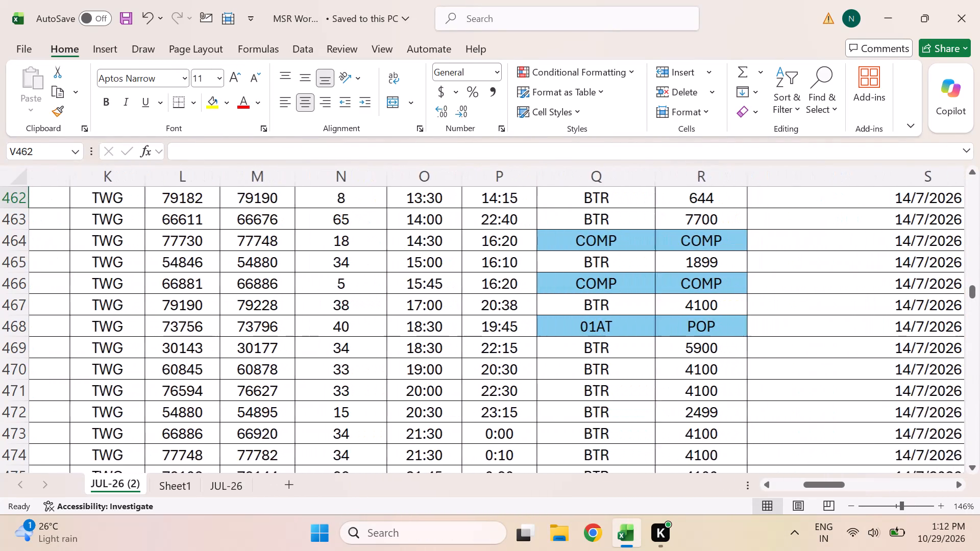
pyautogui.hscroll(-3, 434, 291)
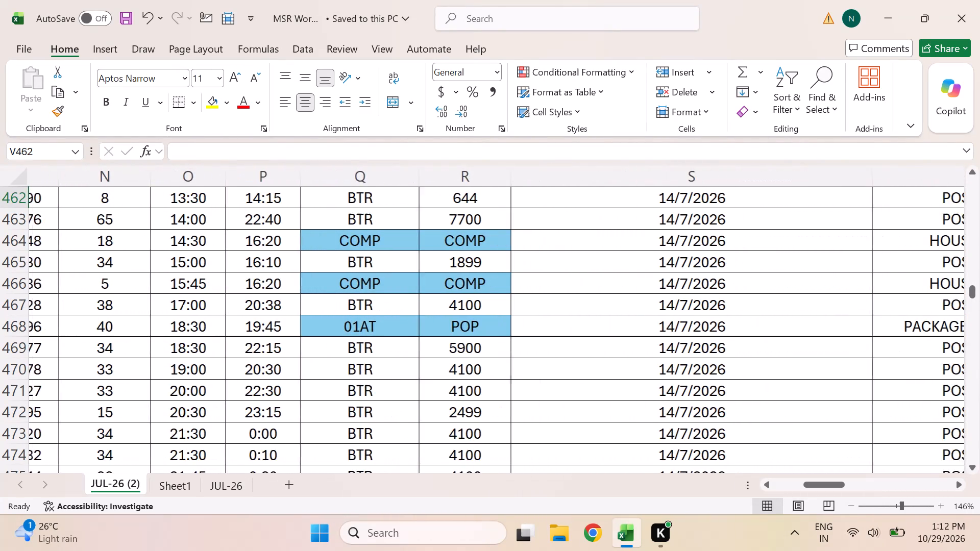
pyautogui.hscroll(-3, 434, 291)
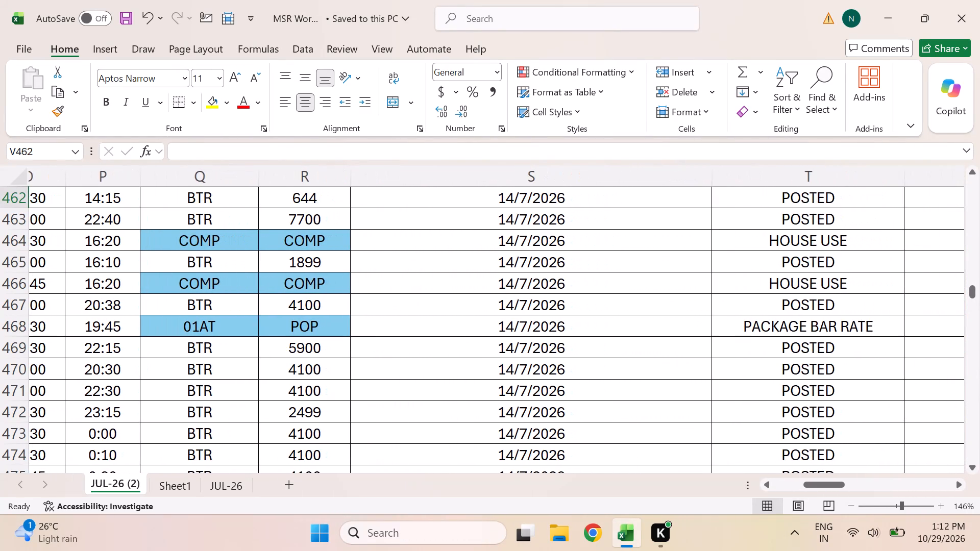
pyautogui.hscroll(-2, 434, 291)
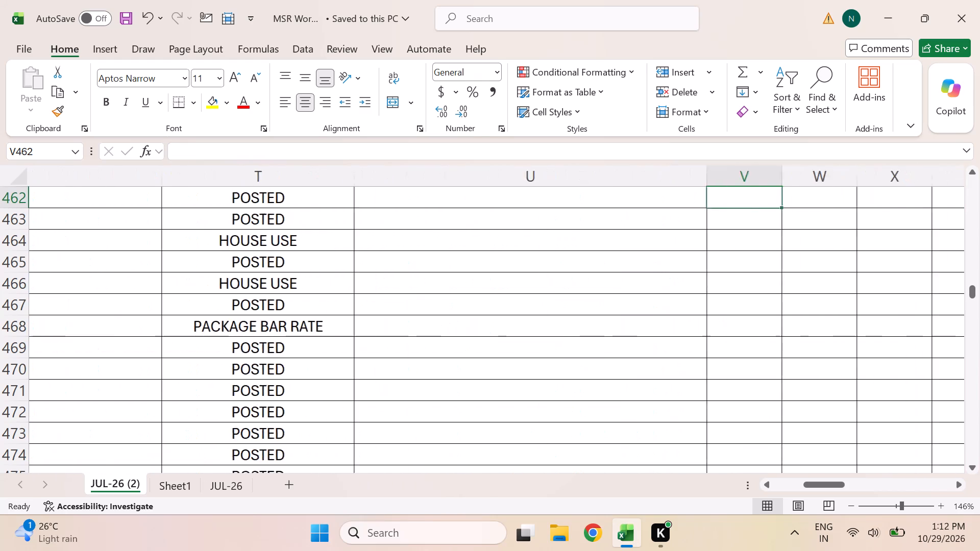
pyautogui.hscroll(-1, 434, 291)
pyautogui.press('Return')
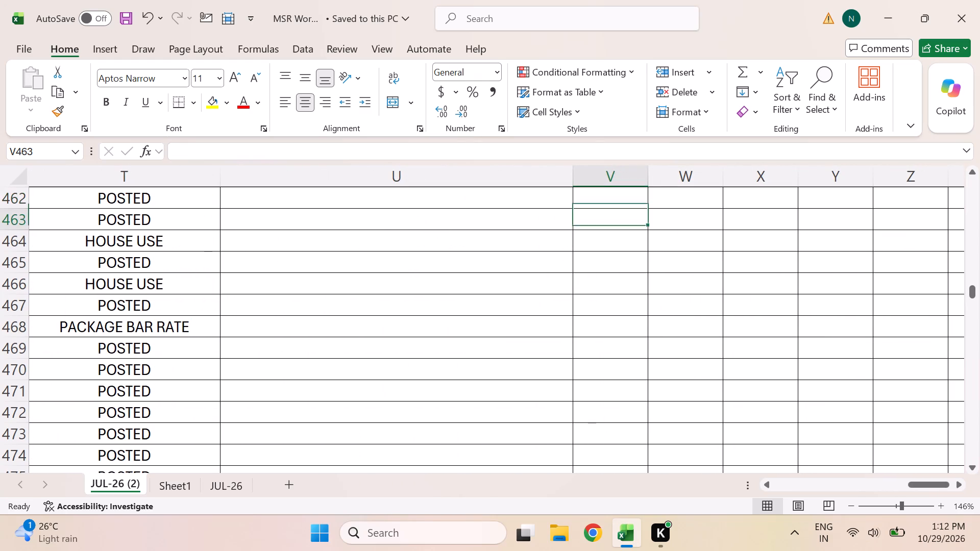
pyautogui.scroll(-1, 434, 291)
pyautogui.hscroll(13, 434, 291)
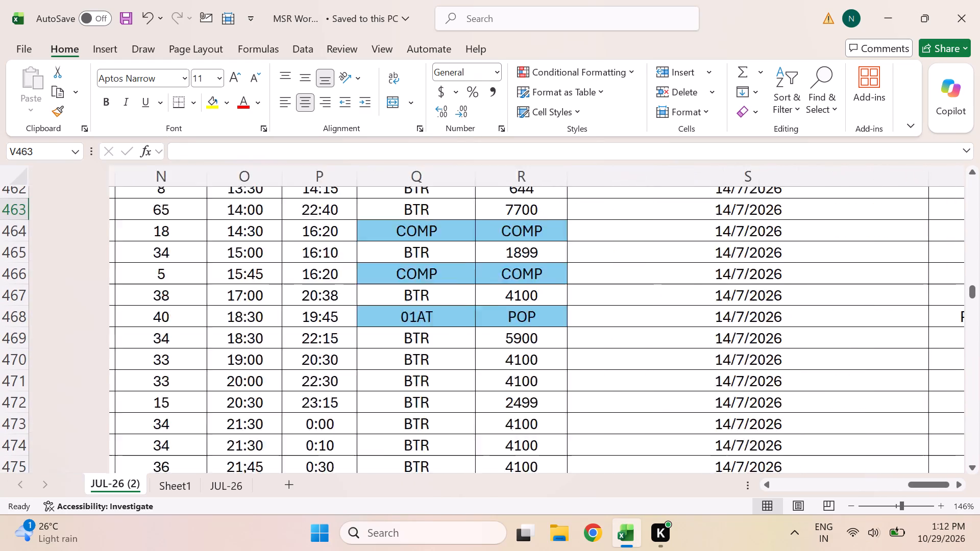
pyautogui.hscroll(14, 434, 291)
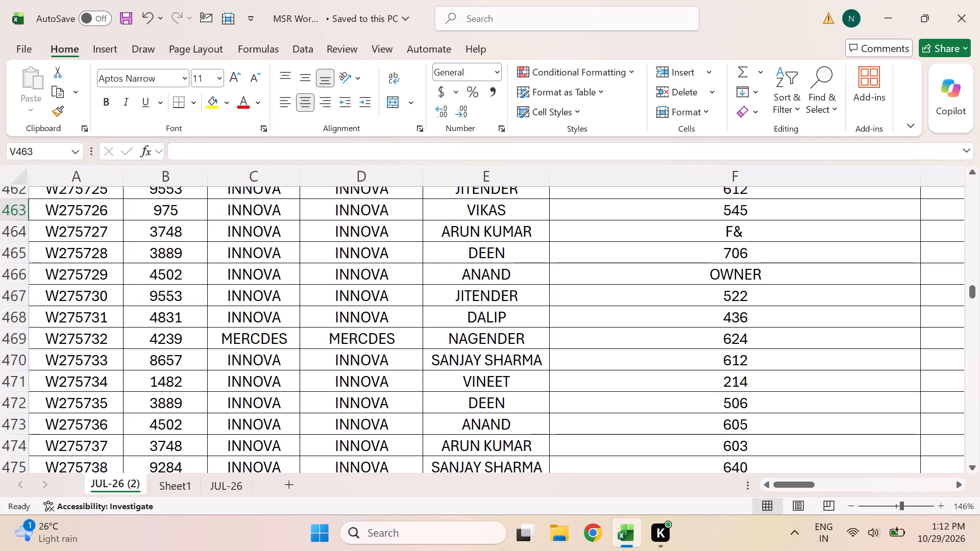
pyautogui.hscroll(-1, 434, 291)
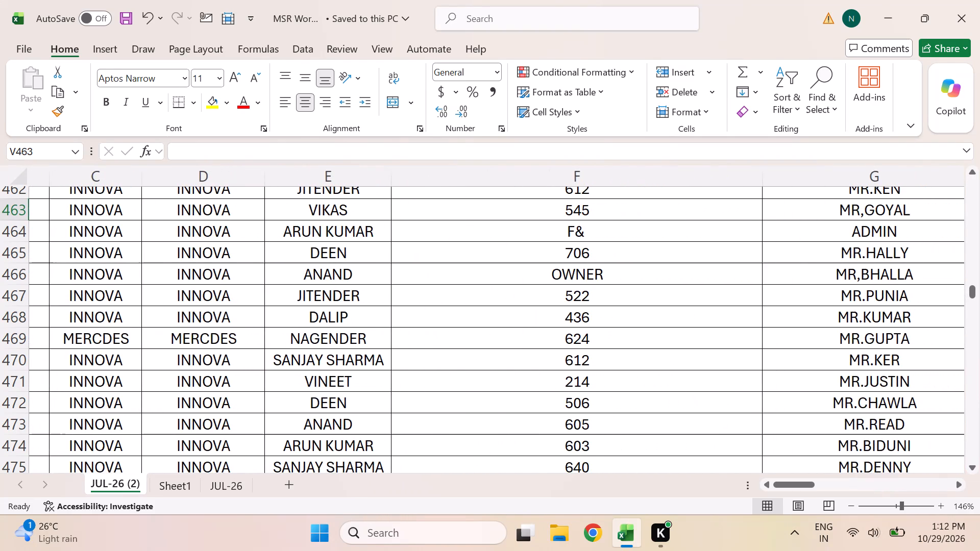
pyautogui.hscroll(-2, 434, 291)
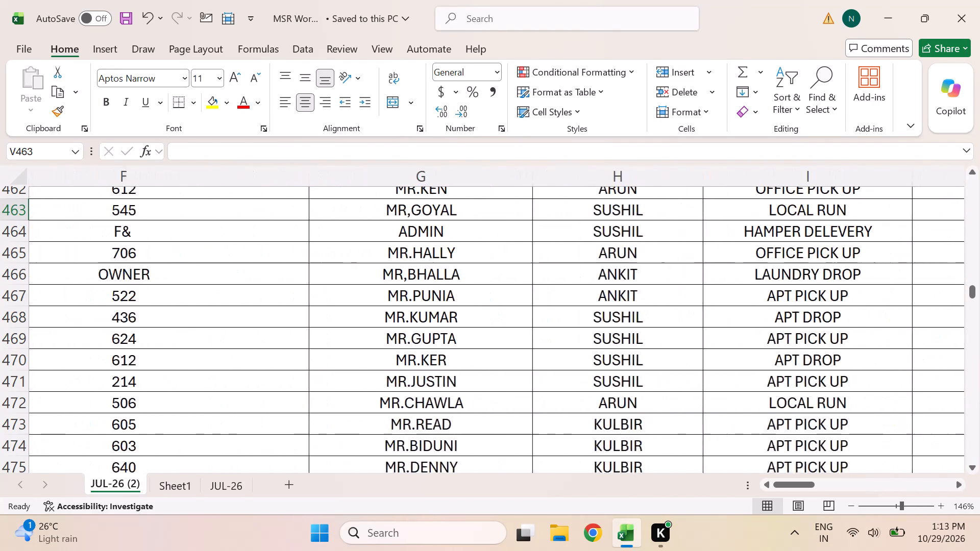
pyautogui.hscroll(-1, 434, 291)
# Check row 463's meter readings, distance, times, charge code, amount, date and posting status through to the remarks in column V.
pyautogui.hscroll(-1, 434, 291)
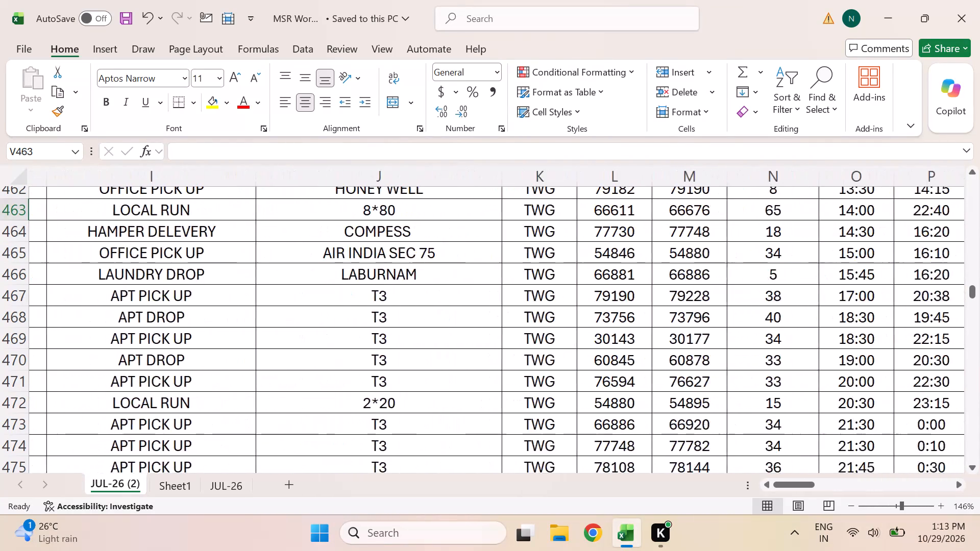
pyautogui.hscroll(-1, 434, 291)
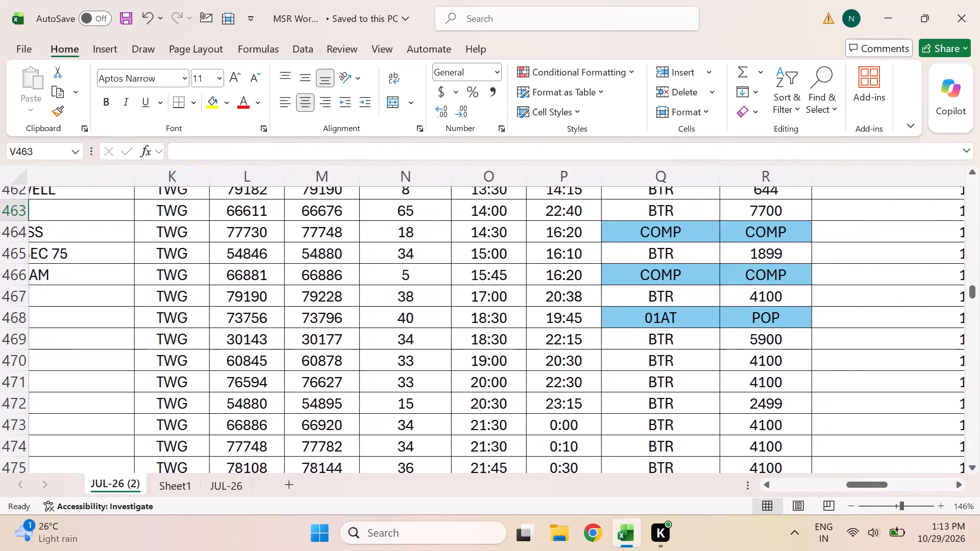
pyautogui.hscroll(-2, 434, 291)
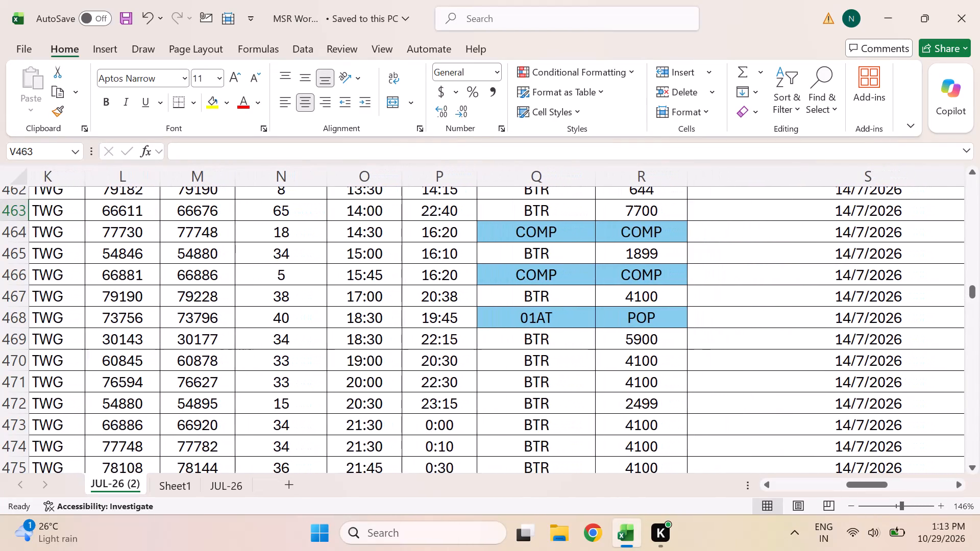
pyautogui.hscroll(-3, 434, 291)
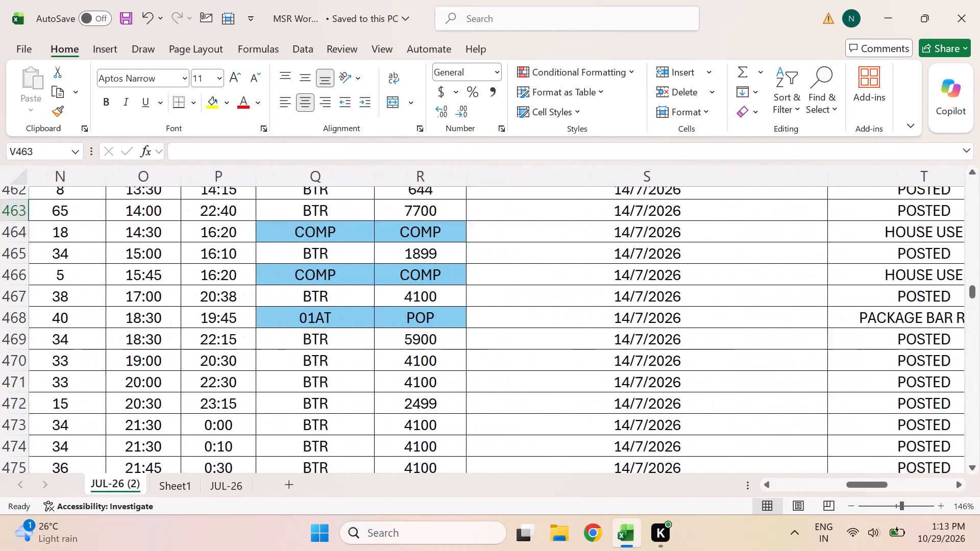
pyautogui.hscroll(-2, 434, 291)
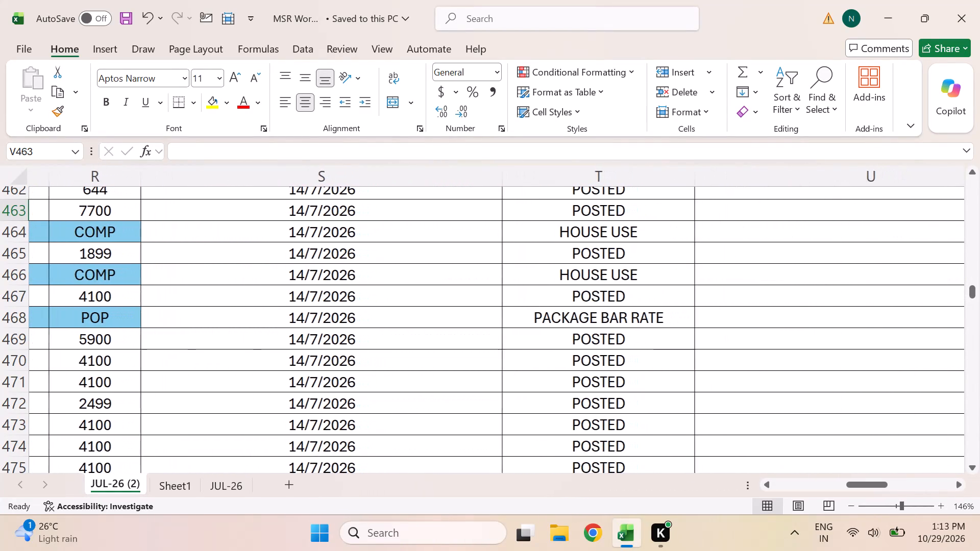
pyautogui.hscroll(-3, 434, 291)
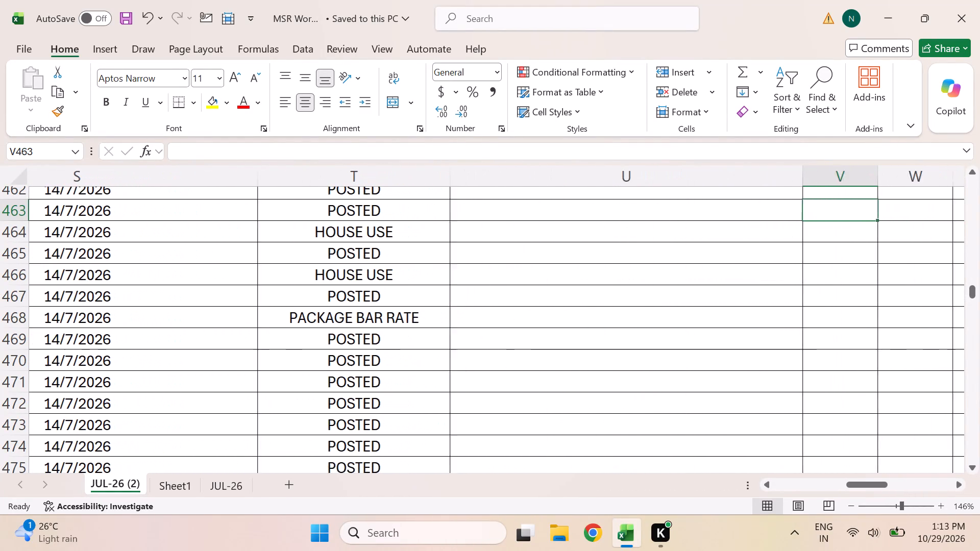
pyautogui.hscroll(-1, 434, 291)
pyautogui.press('Return')
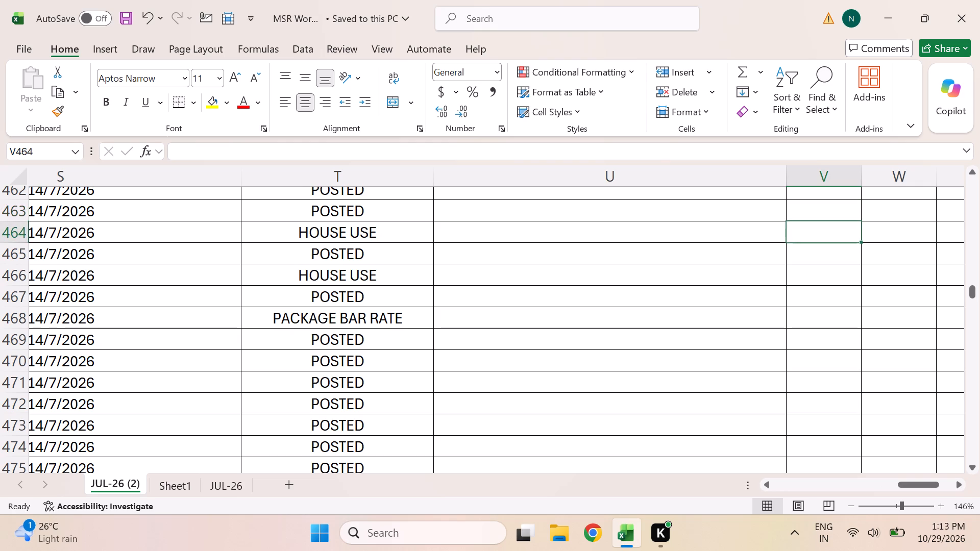
pyautogui.hscroll(1, 434, 291)
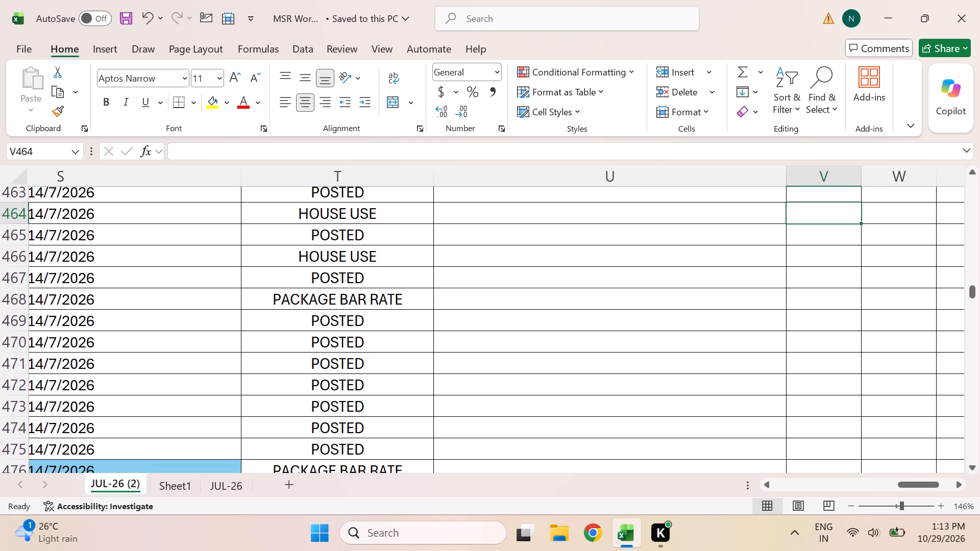
pyautogui.hscroll(11, 434, 291)
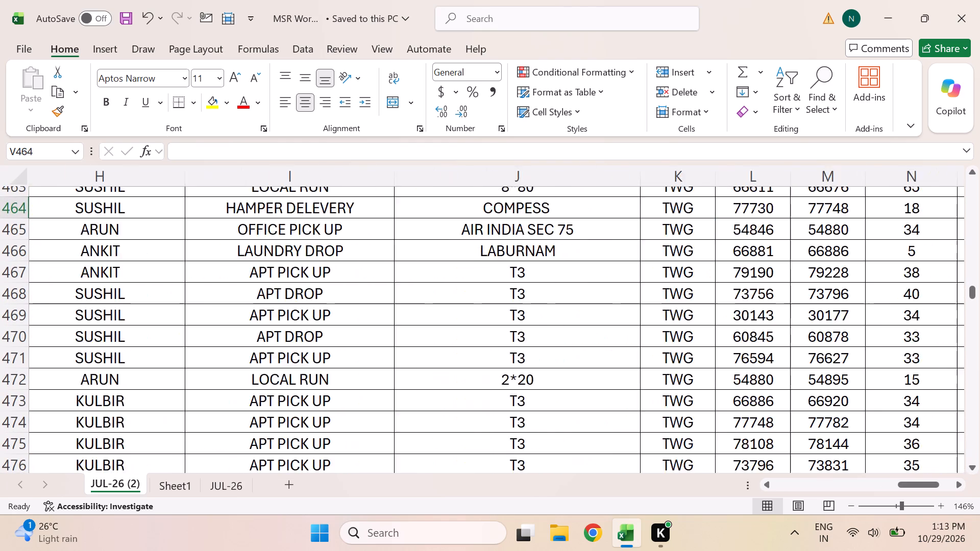
pyautogui.hscroll(10, 434, 291)
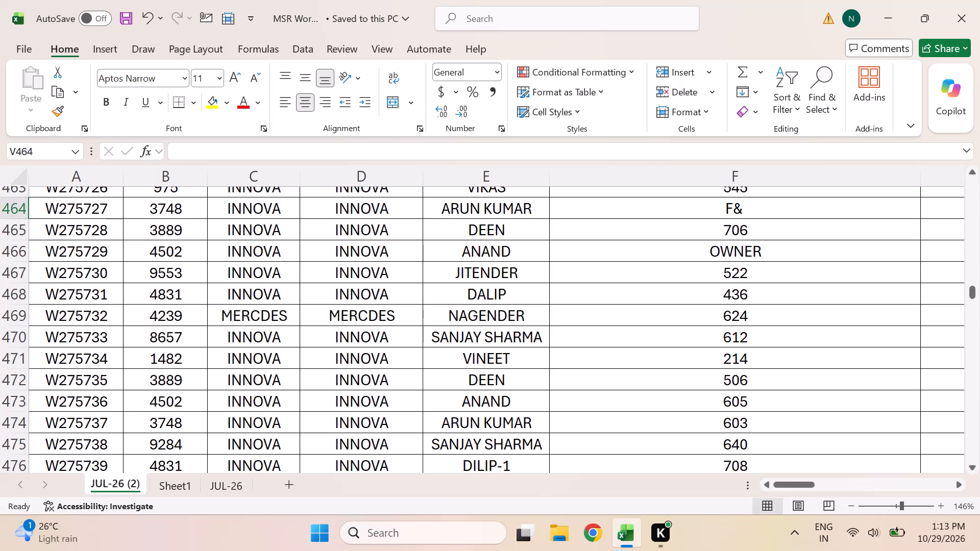
pyautogui.hscroll(-3, 434, 291)
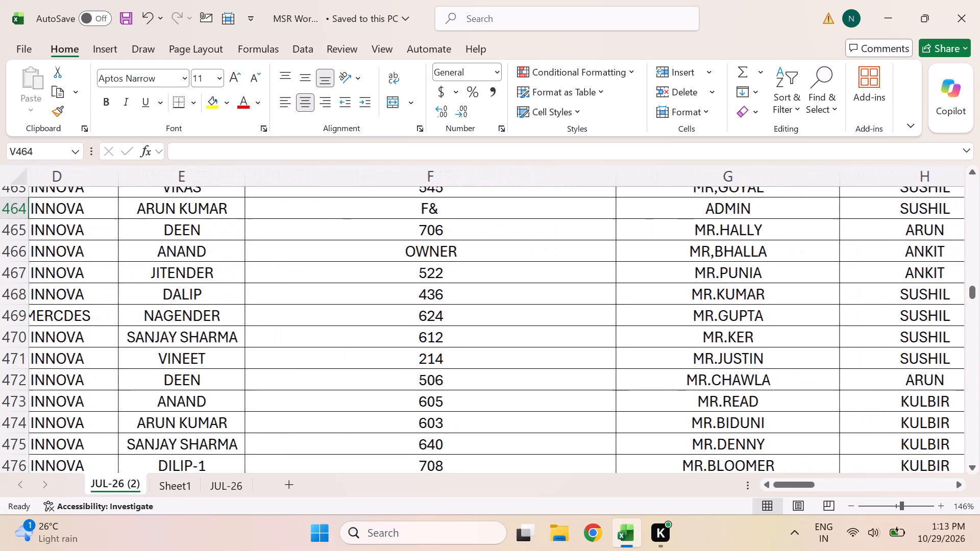
pyautogui.hscroll(-3, 434, 291)
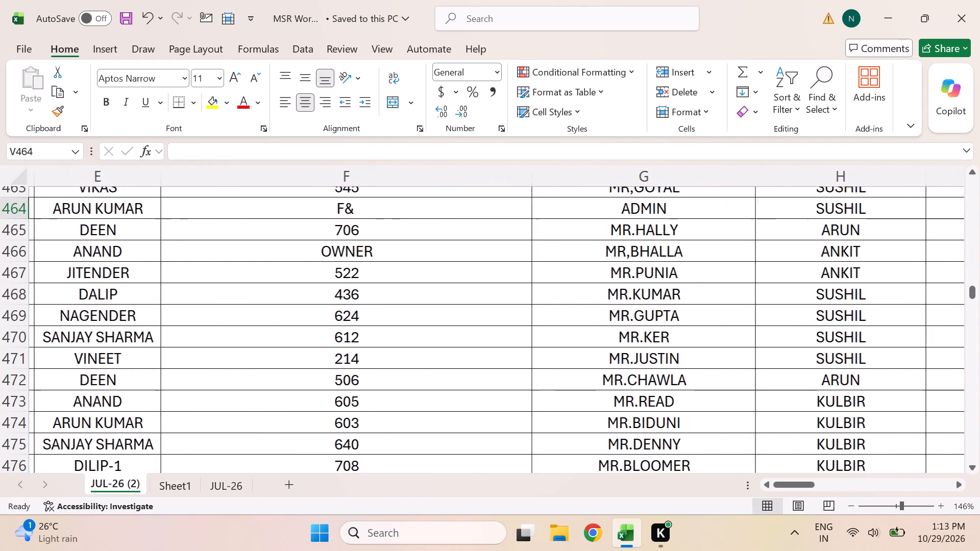
pyautogui.hscroll(-4, 434, 291)
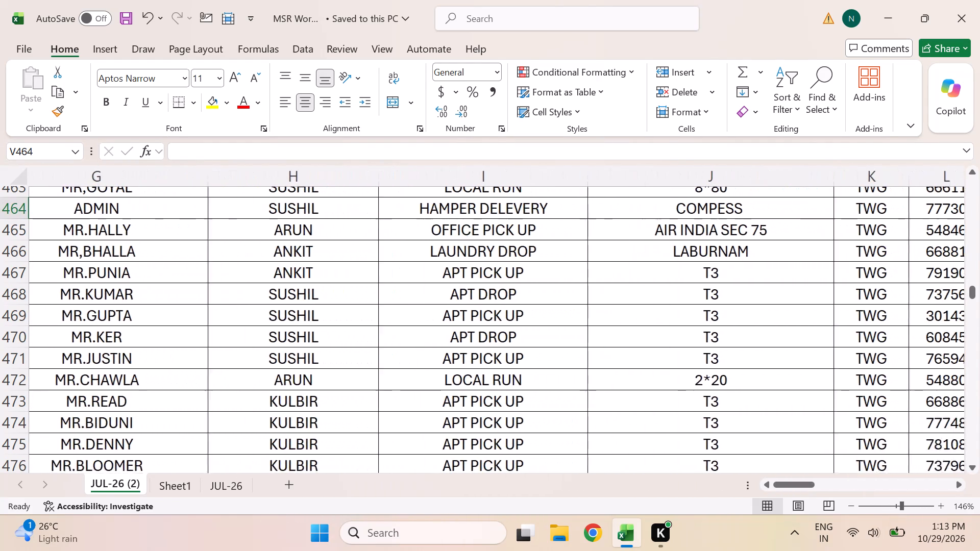
# Check row 464's meter readings, distance, times, charge code, amount, date and posting status through to the remarks in column V.
pyautogui.hscroll(-3, 434, 291)
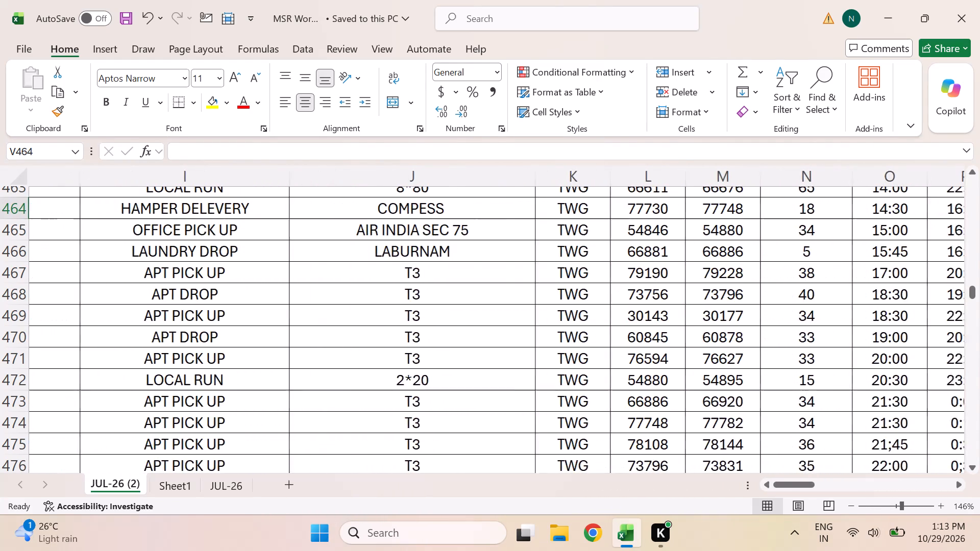
pyautogui.hscroll(-2, 434, 291)
pyautogui.hscroll(1, 434, 291)
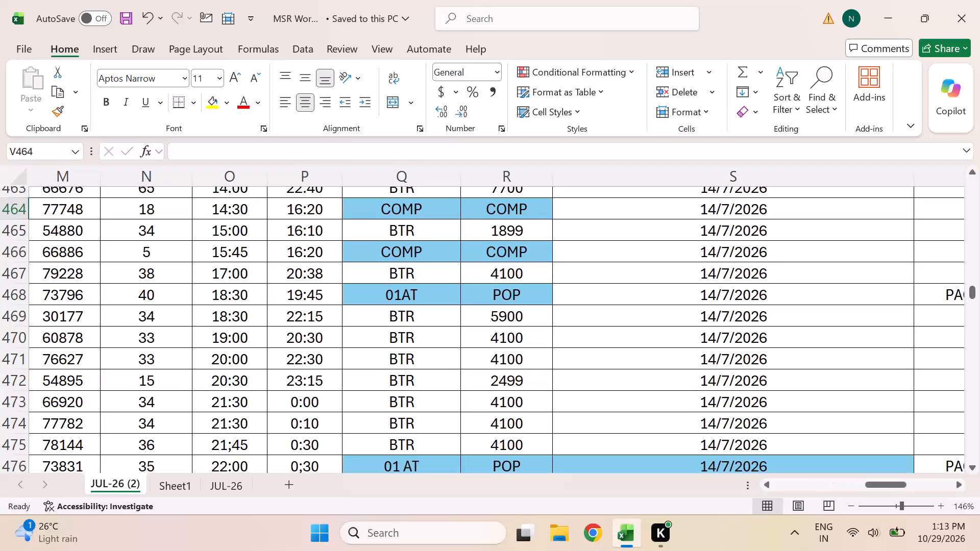
pyautogui.hscroll(-3, 434, 291)
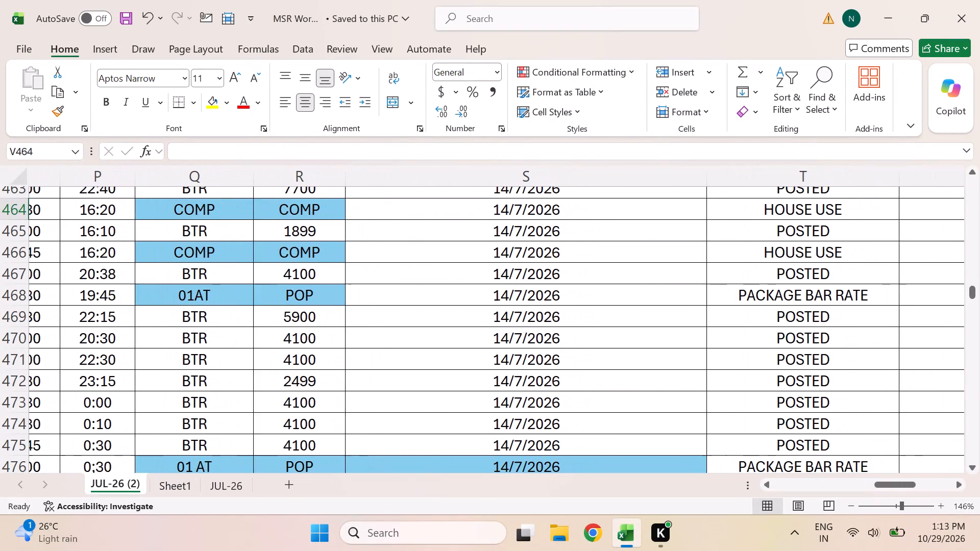
pyautogui.hscroll(-2, 434, 291)
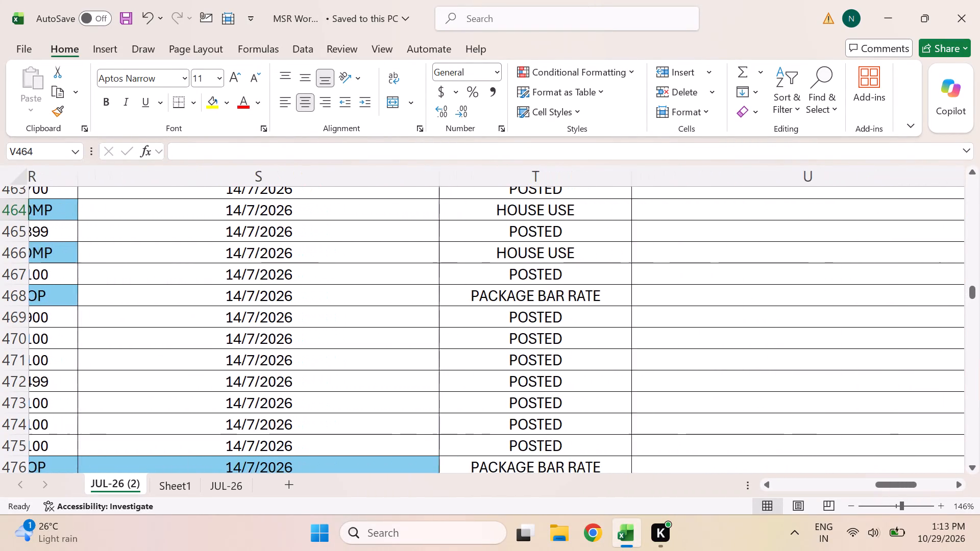
pyautogui.hscroll(-1, 434, 291)
pyautogui.press('Return')
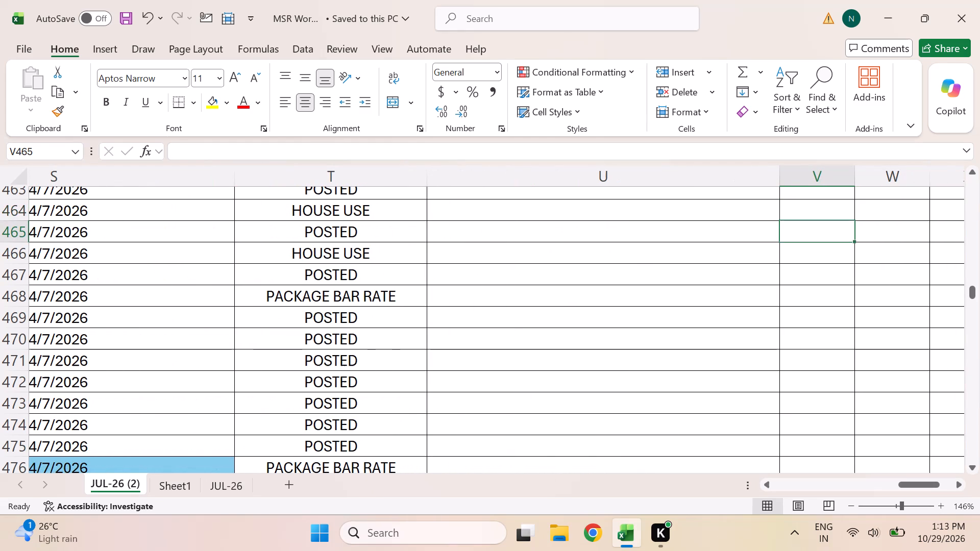
pyautogui.scroll(-1, 434, 291)
pyautogui.hscroll(14, 434, 291)
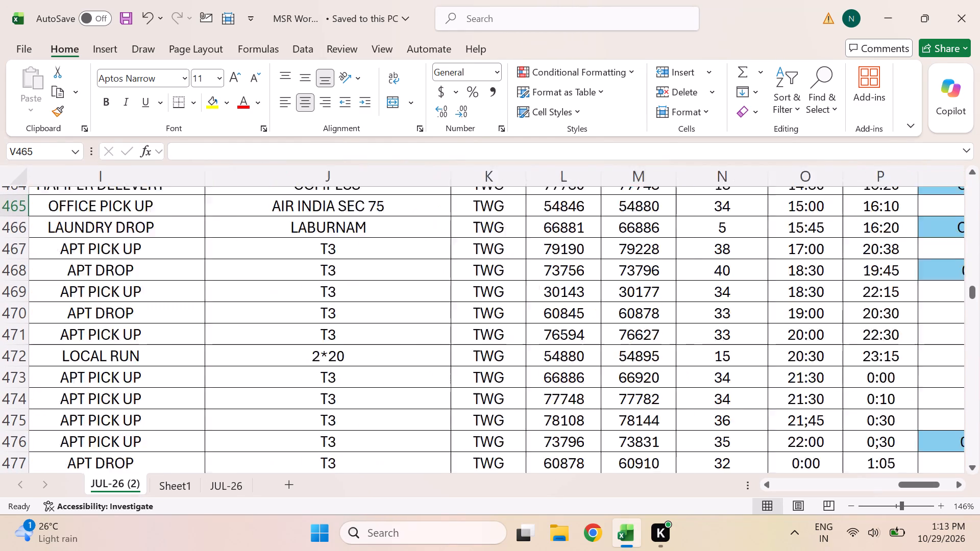
pyautogui.hscroll(13, 434, 291)
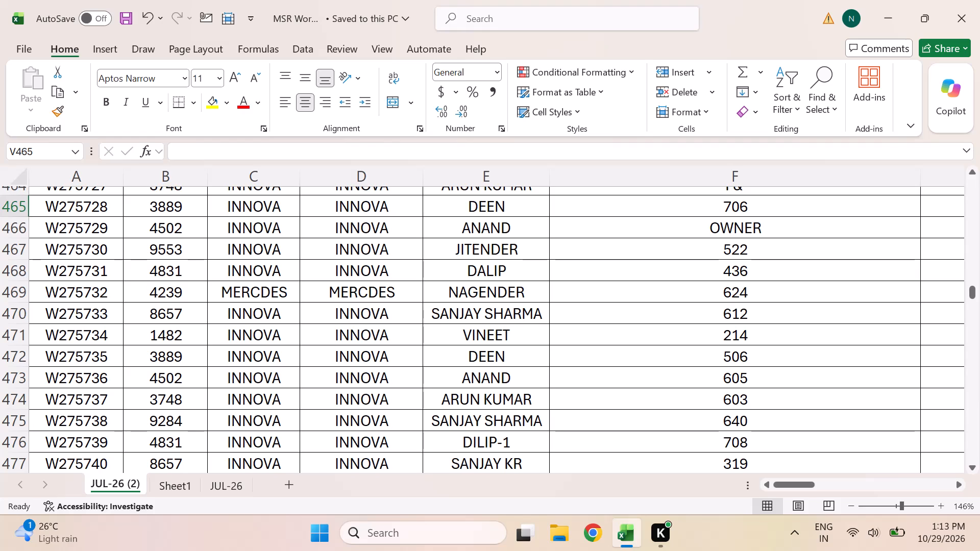
pyautogui.hscroll(-1, 434, 291)
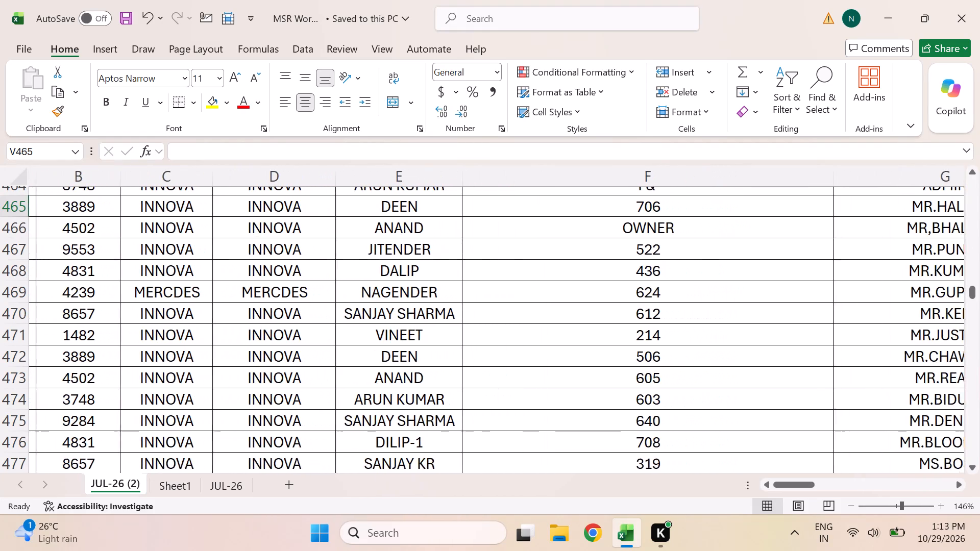
pyautogui.hscroll(-2, 434, 291)
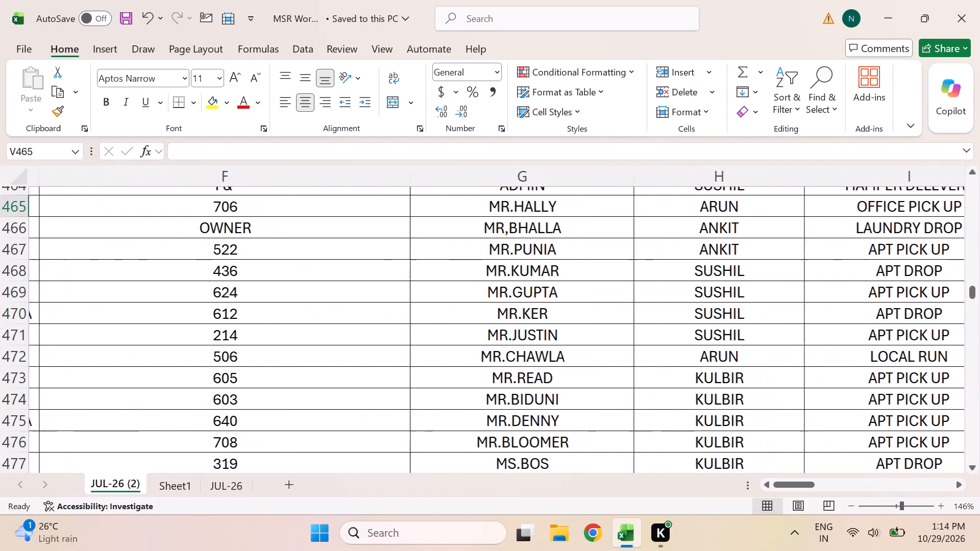
pyautogui.hscroll(-6, 434, 291)
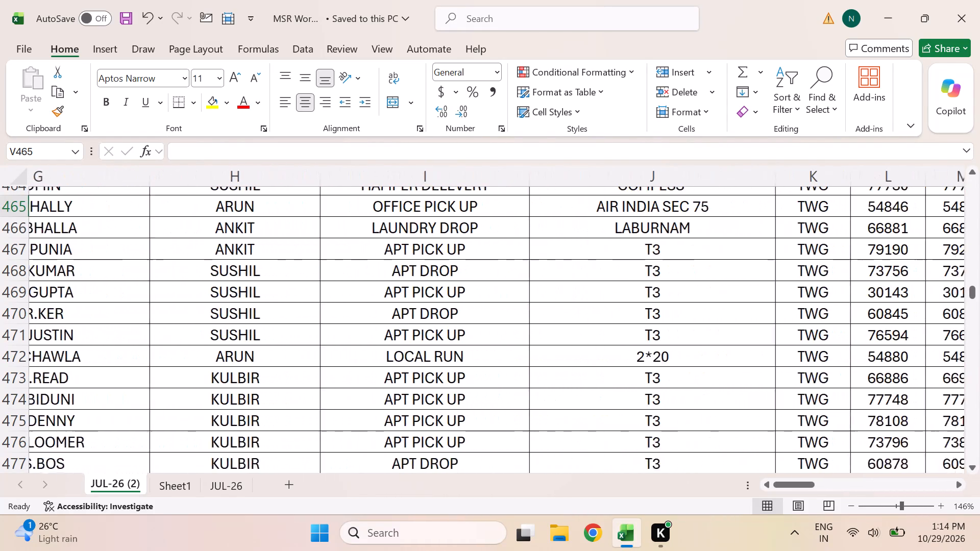
# Check row 465's meter readings, distance, times, charge code, amount, date and posting status through to the remarks in column V.
pyautogui.hscroll(-4, 434, 291)
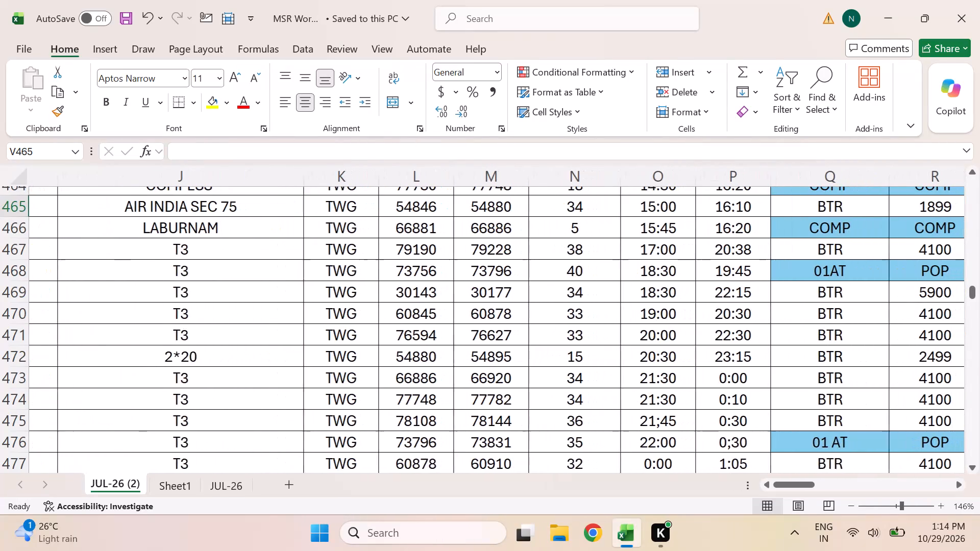
pyautogui.hscroll(-2, 434, 291)
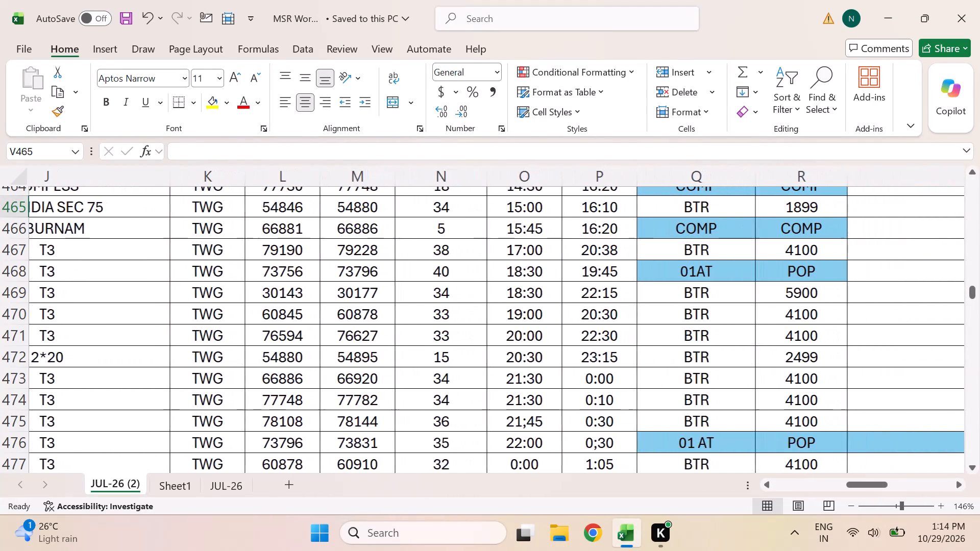
pyautogui.hscroll(-2, 434, 291)
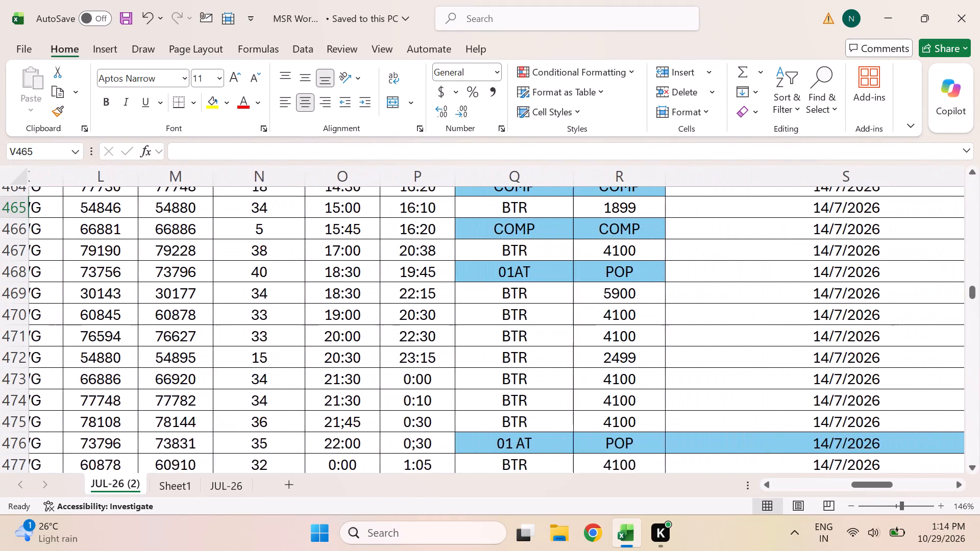
pyautogui.hscroll(-3, 434, 291)
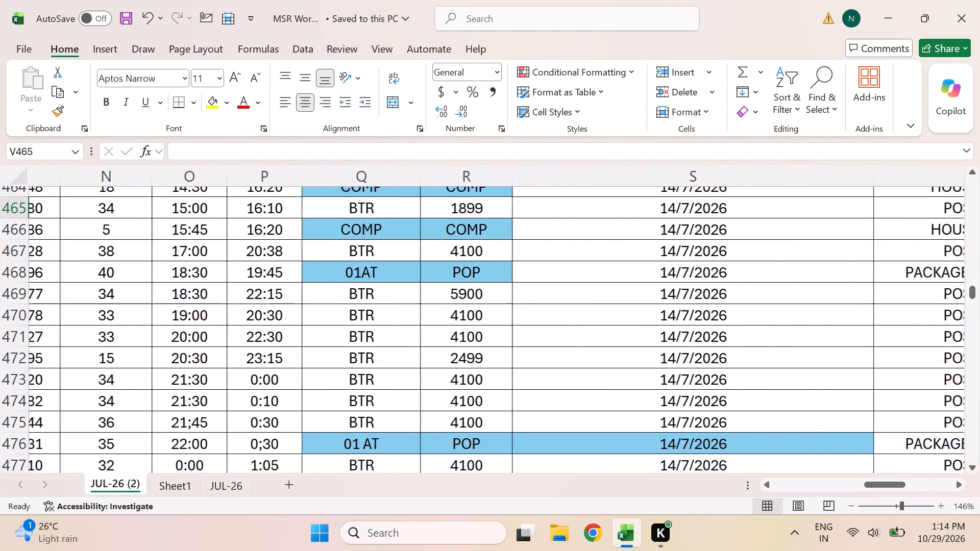
pyautogui.hscroll(-2, 434, 291)
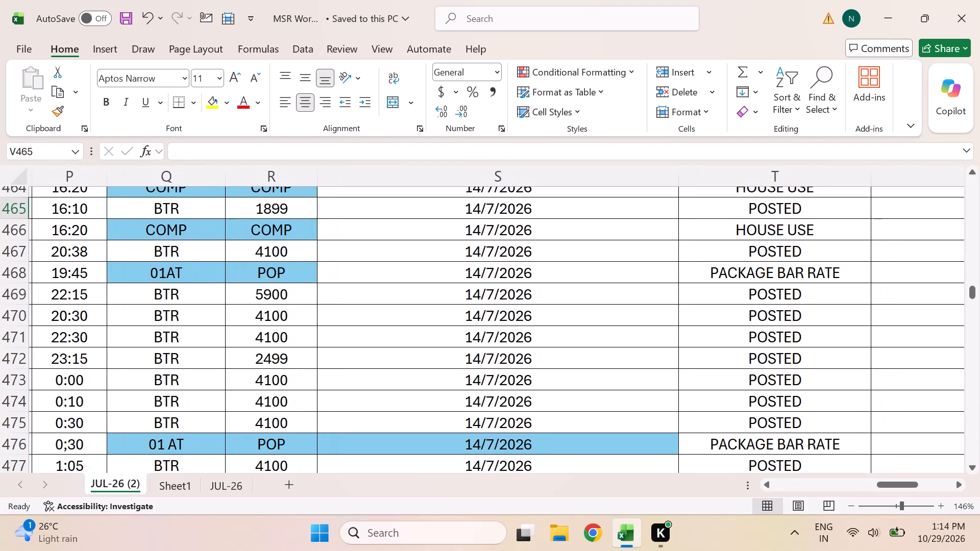
pyautogui.hscroll(-1, 425, 291)
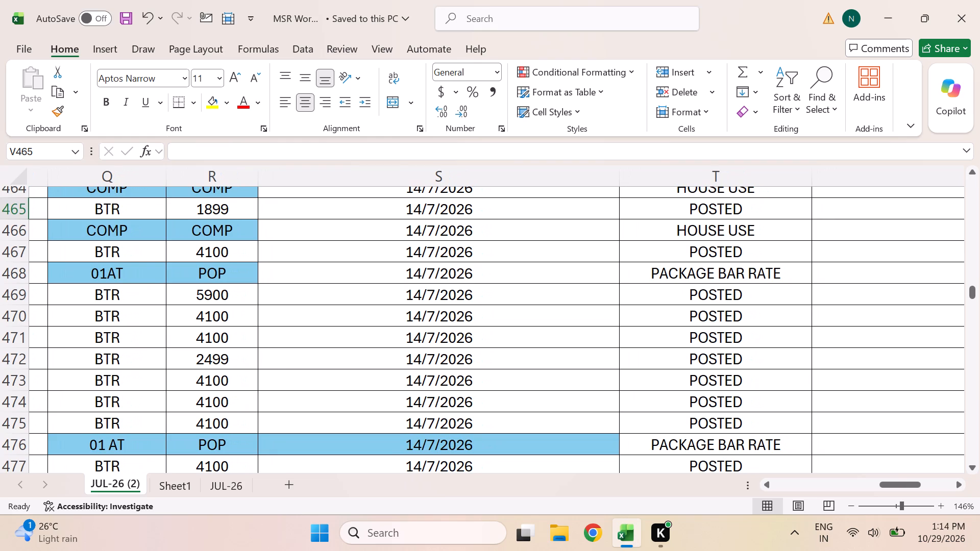
pyautogui.hscroll(-5, 425, 291)
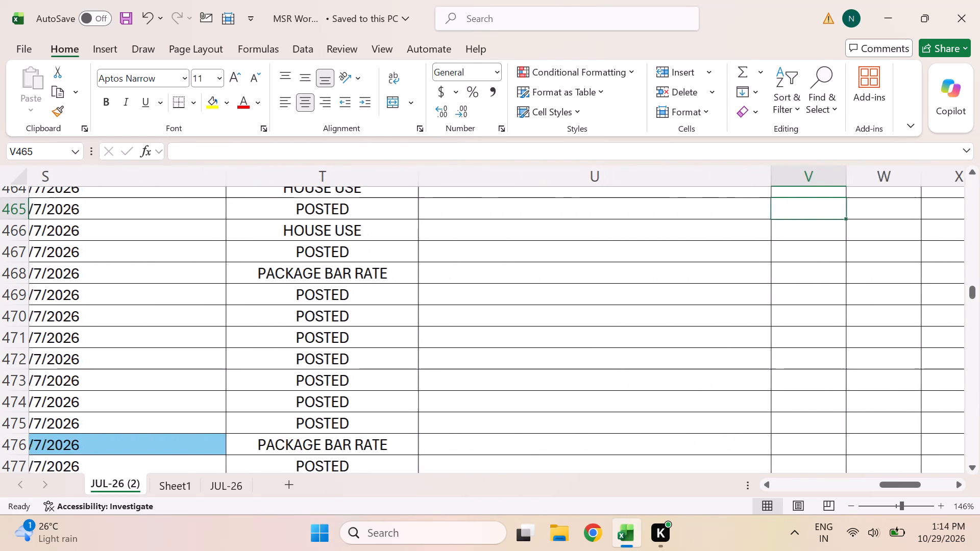
pyautogui.press('Return')
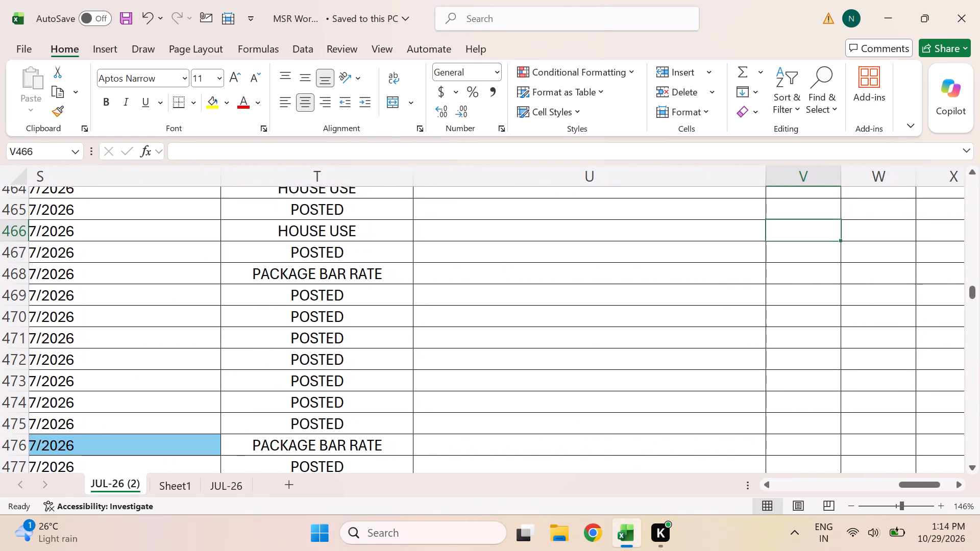
pyautogui.scroll(-2, 425, 291)
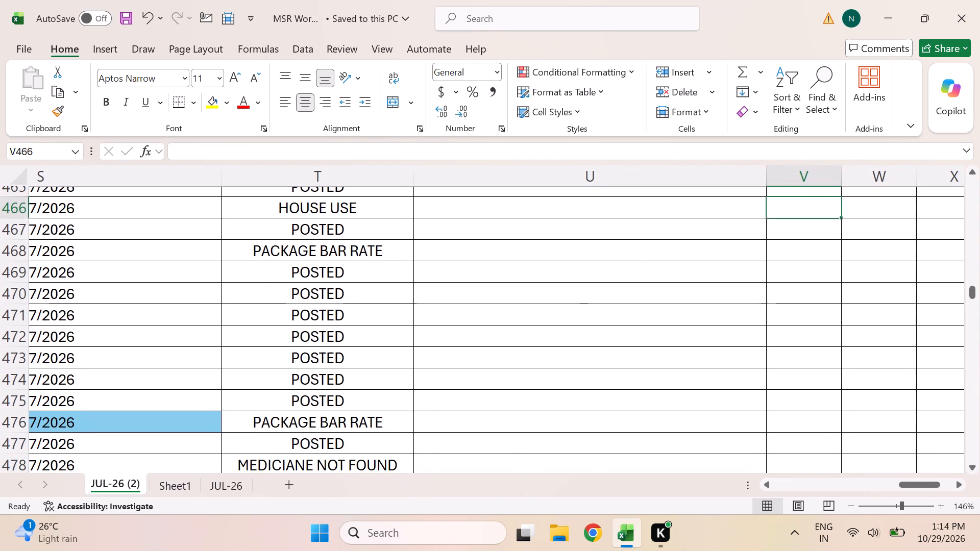
pyautogui.scroll(-1, 425, 291)
pyautogui.hscroll(7, 425, 291)
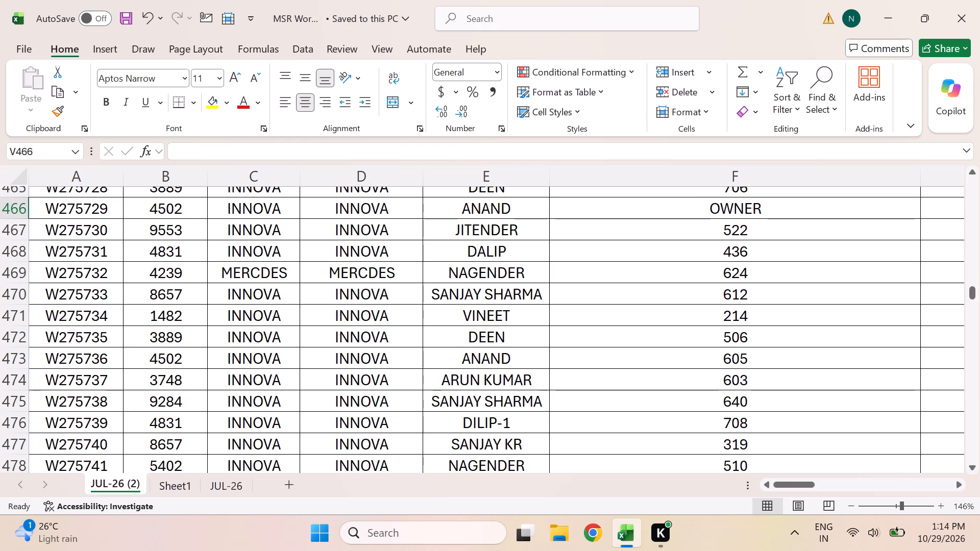
pyautogui.hscroll(-1, 425, 291)
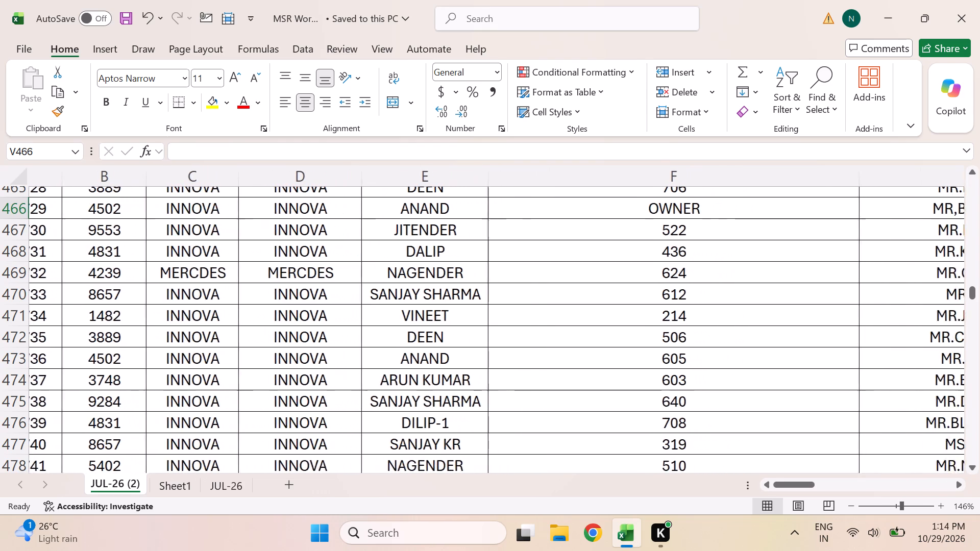
pyautogui.hscroll(-5, 425, 291)
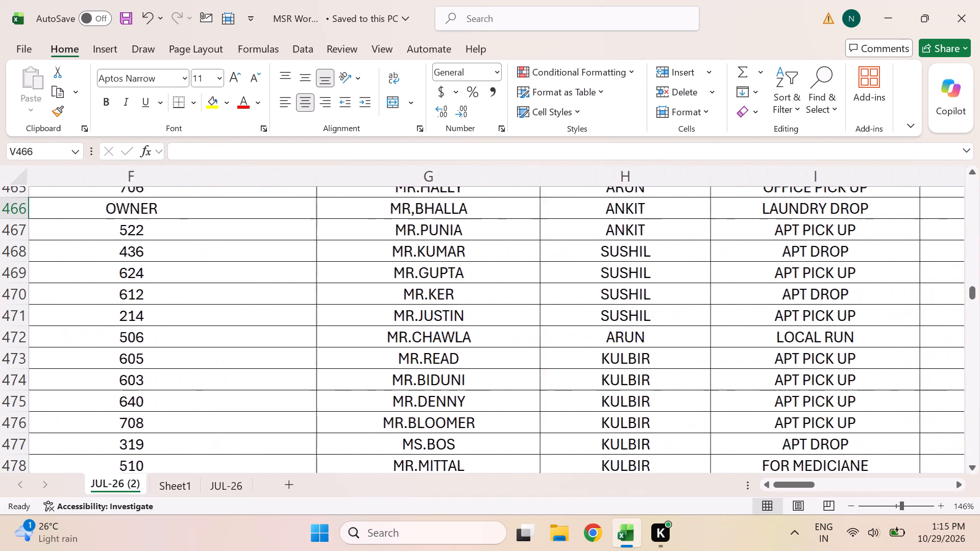
pyautogui.hscroll(-1, 425, 291)
pyautogui.hscroll(9, 425, 291)
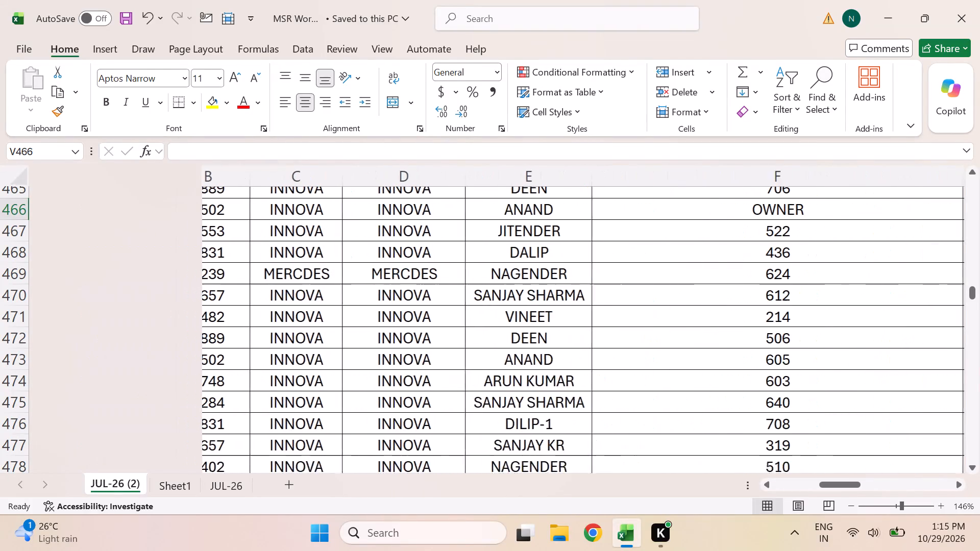
pyautogui.scroll(-1, 425, 291)
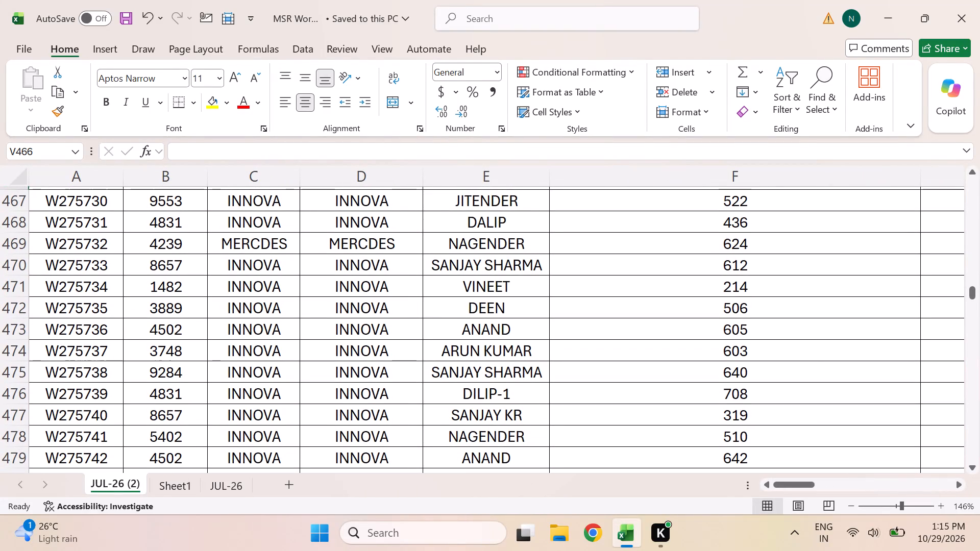
pyautogui.hscroll(-1, 425, 291)
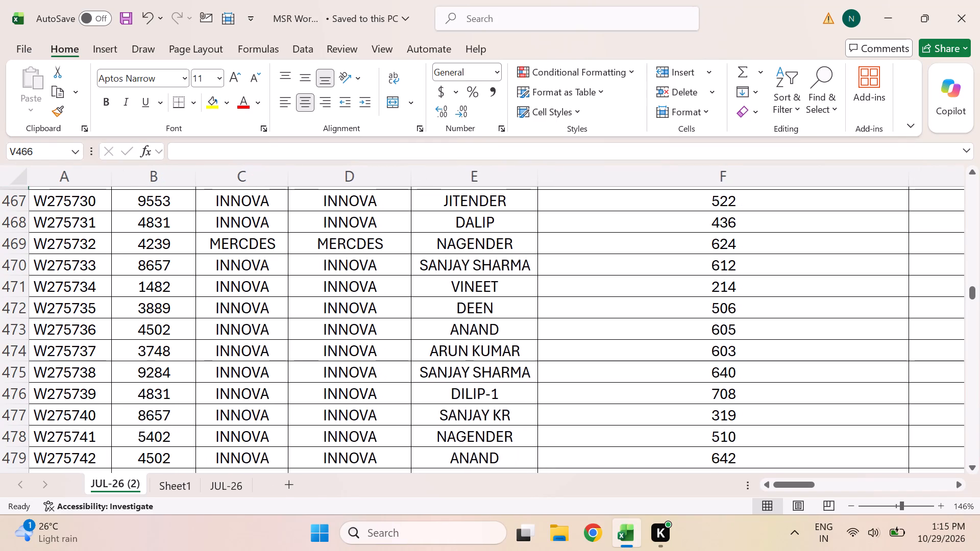
pyautogui.hscroll(-3, 425, 291)
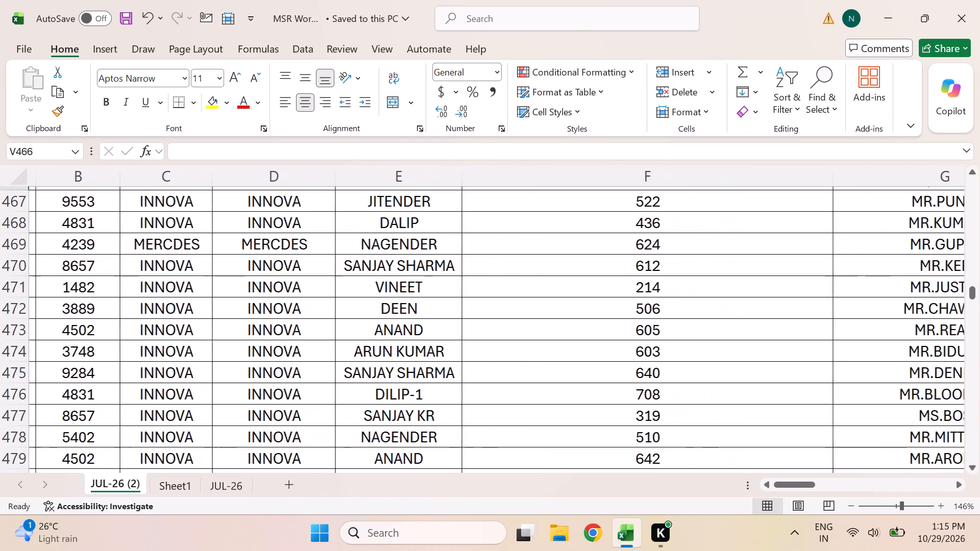
pyautogui.hscroll(-2, 425, 291)
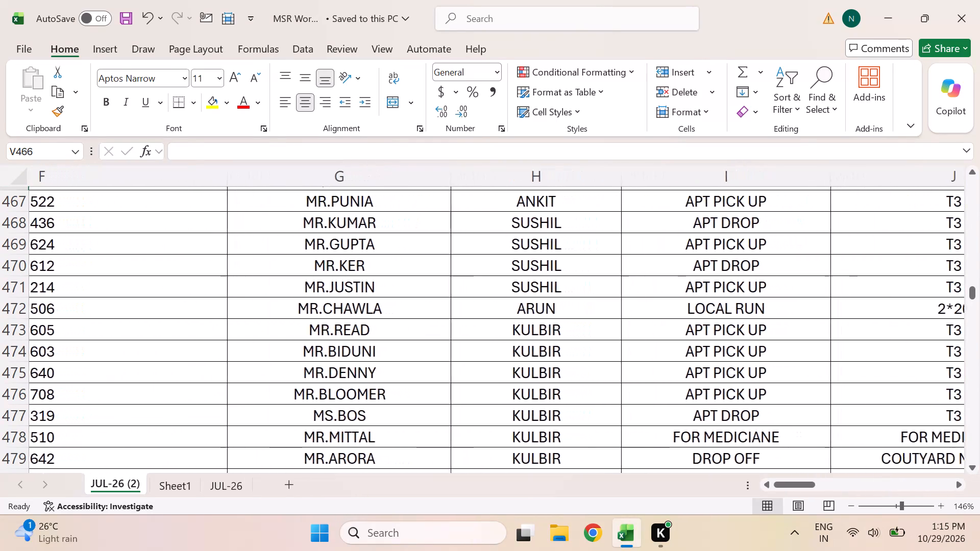
pyautogui.hscroll(-2, 425, 291)
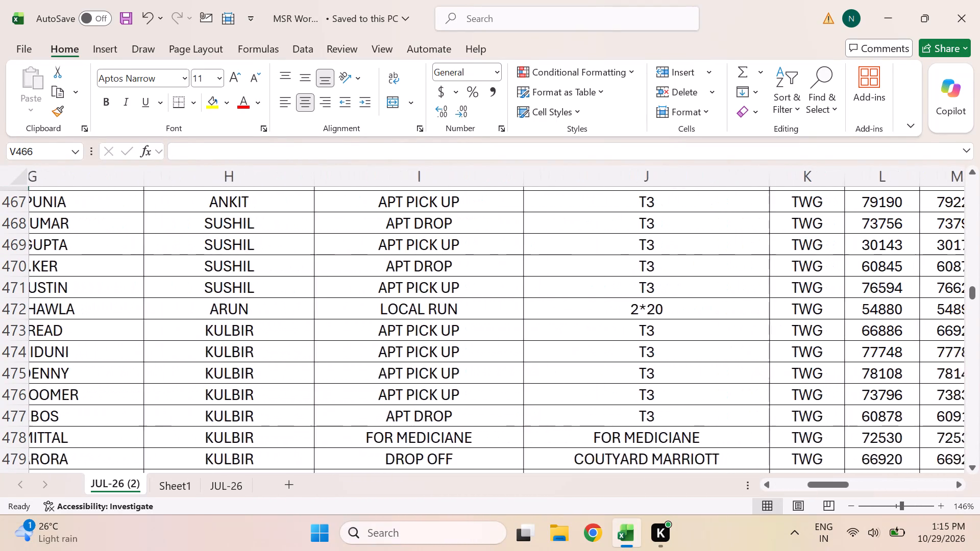
# Check row 467's meter readings, distance, times, charge code, amount, date and posting status through to the remarks in column V.
pyautogui.hscroll(-3, 425, 291)
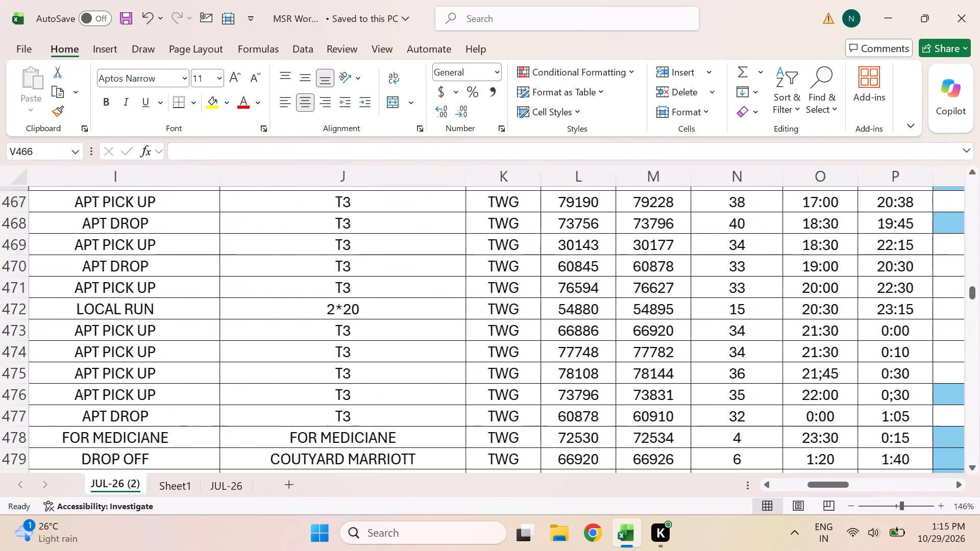
pyautogui.hscroll(-4, 425, 291)
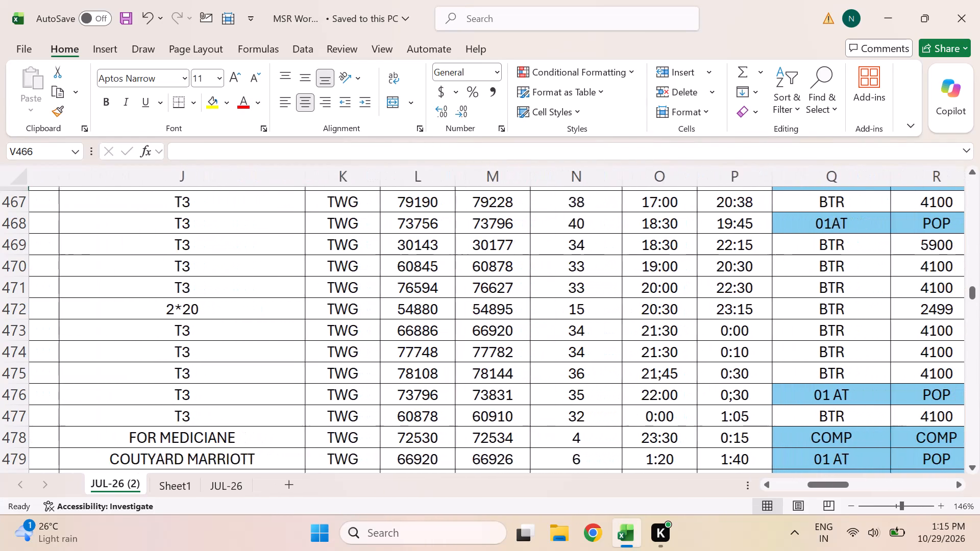
pyautogui.hscroll(-4, 425, 291)
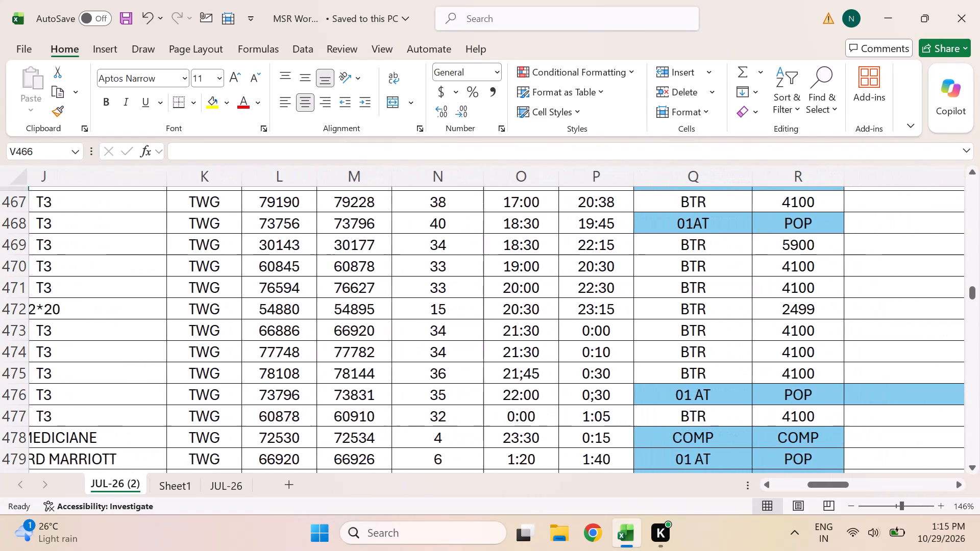
pyautogui.hscroll(-3, 425, 291)
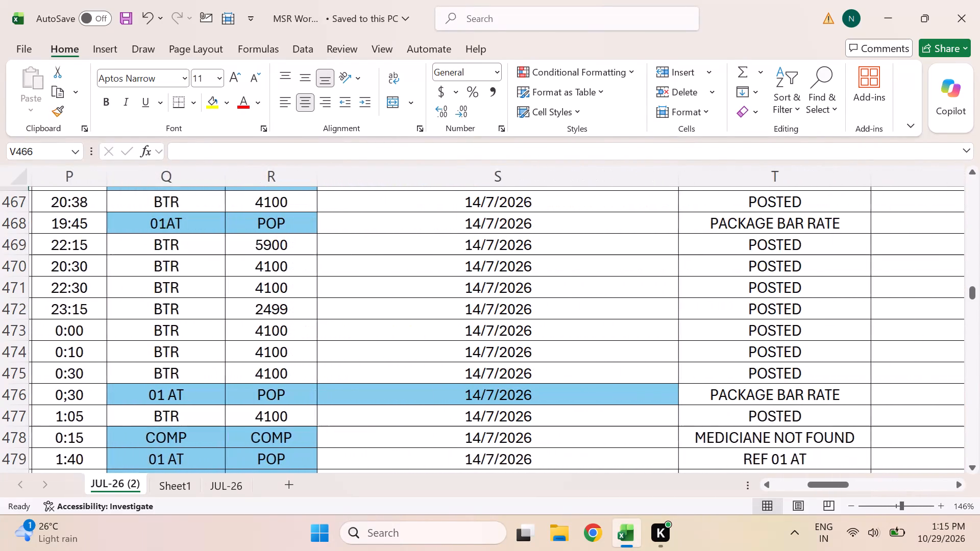
pyautogui.hscroll(-2, 425, 291)
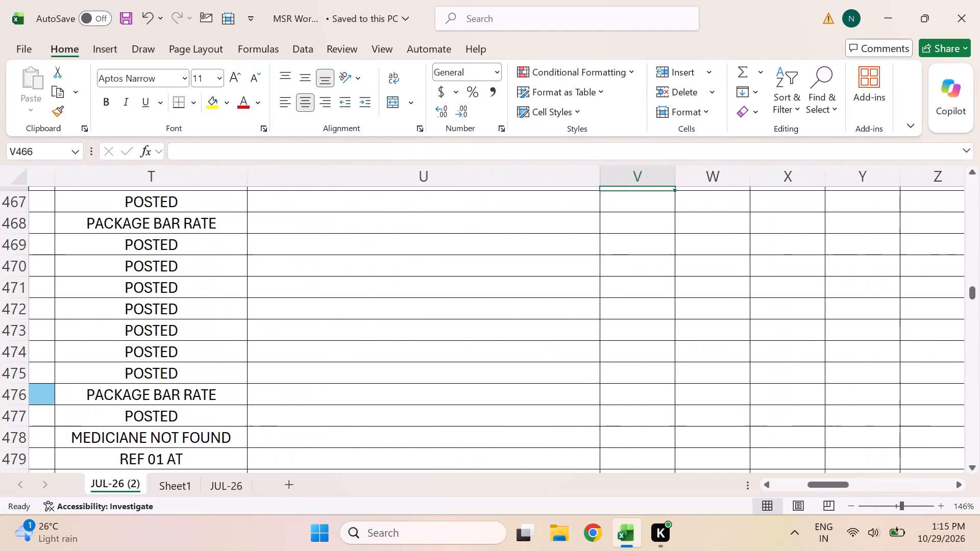
# Enter the remark "driver's signature is not mentioned on duty slip" in cell V467.
pyautogui.press('Down')
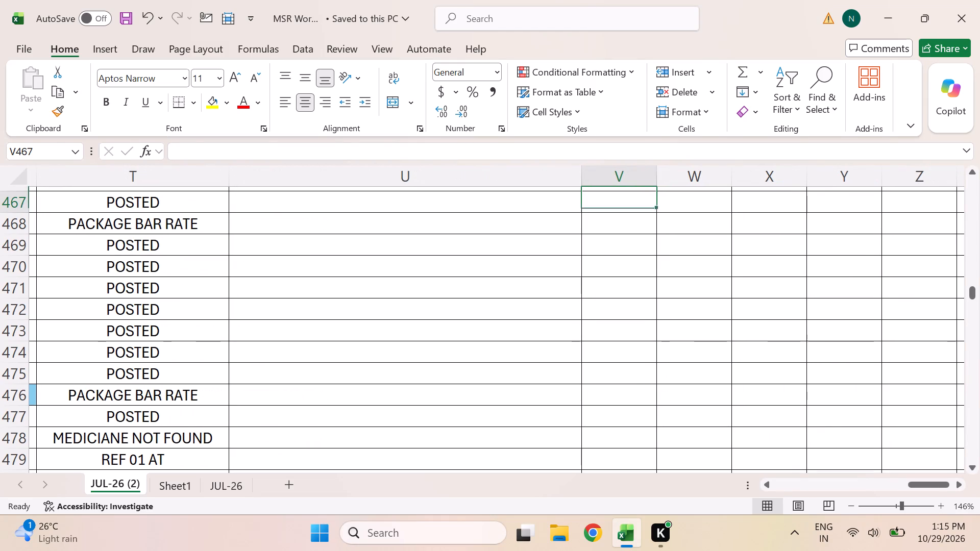
pyautogui.write('dr')
pyautogui.write("iver's sign")
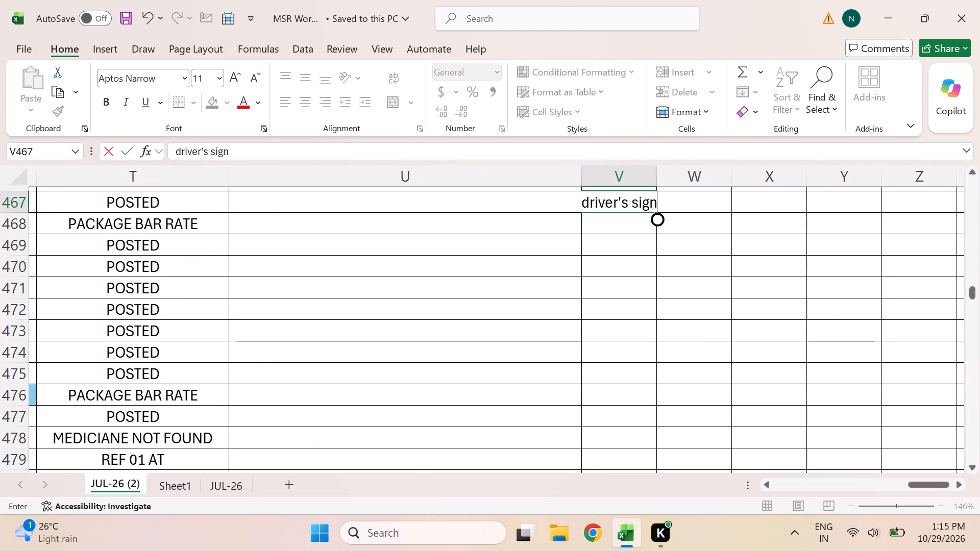
pyautogui.write('ature')
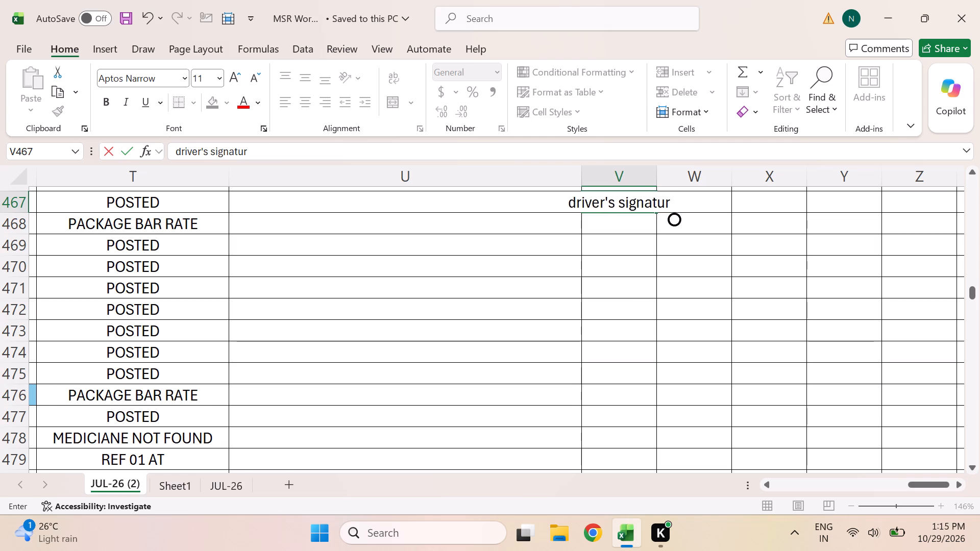
pyautogui.press('space')
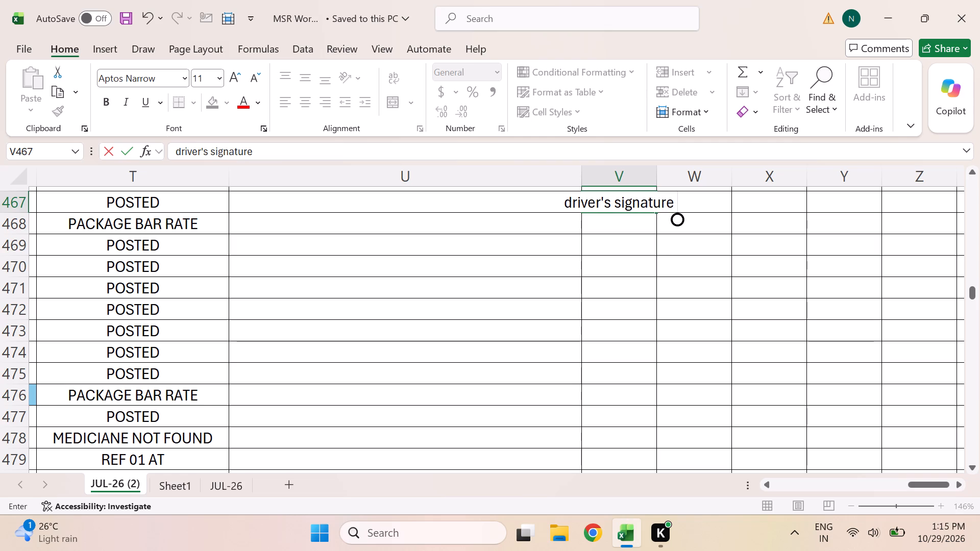
pyautogui.write('is not mentioned on duty slip')
pyautogui.press('Return')
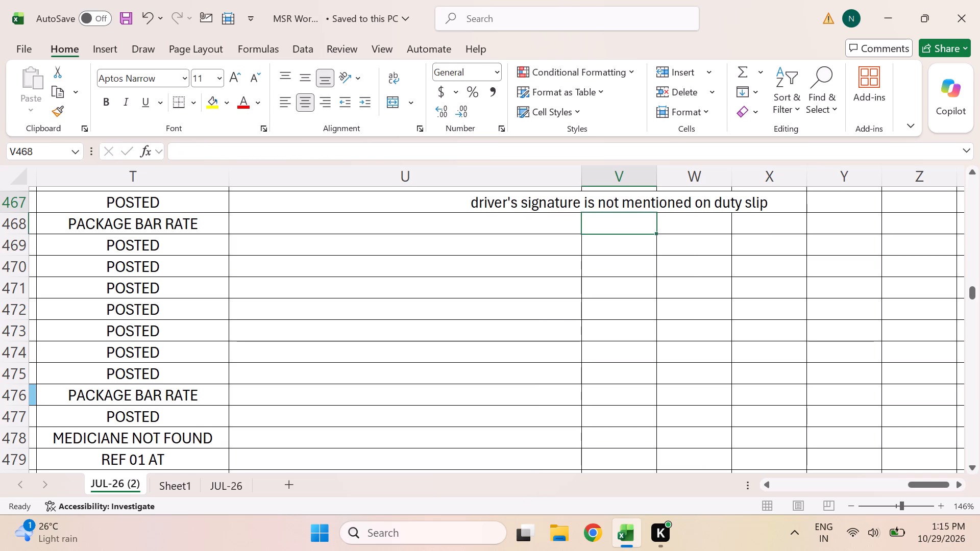
pyautogui.scroll(-1, 425, 291)
pyautogui.hscroll(4, 425, 291)
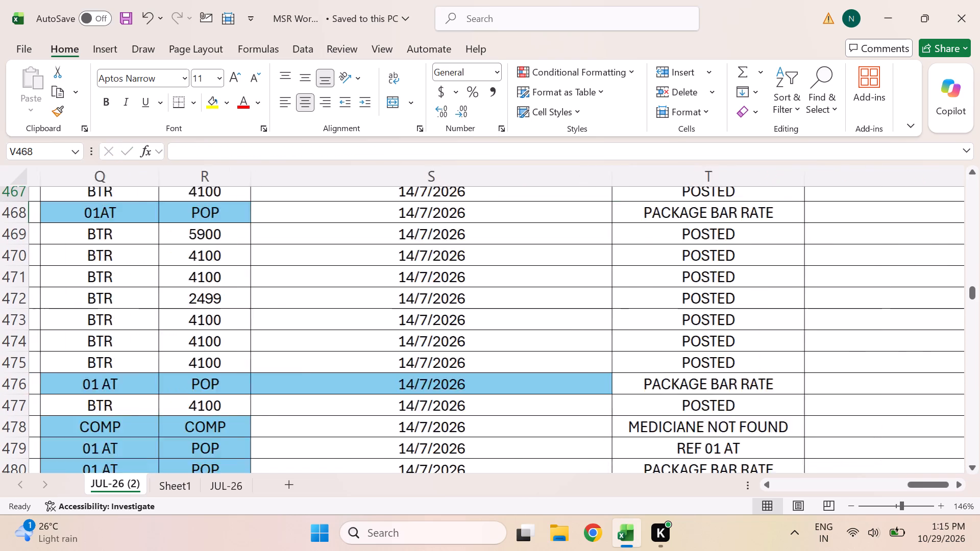
pyautogui.hscroll(9, 425, 291)
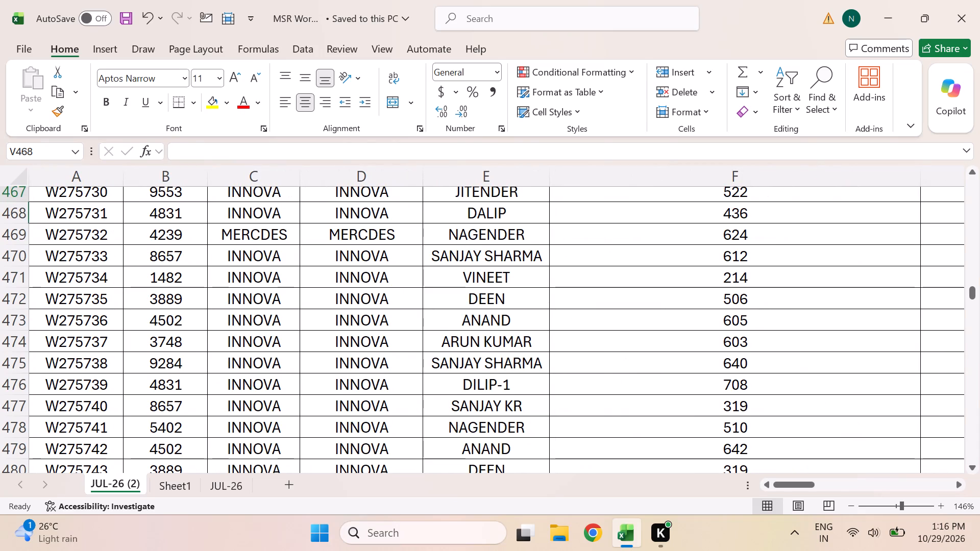
pyautogui.scroll(-1, 382, 271)
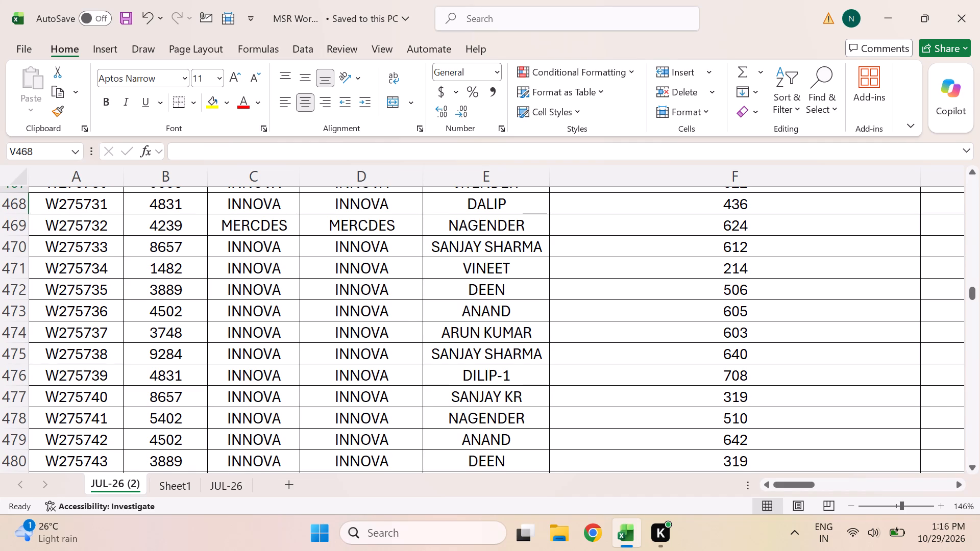
pyautogui.hscroll(-1, 382, 271)
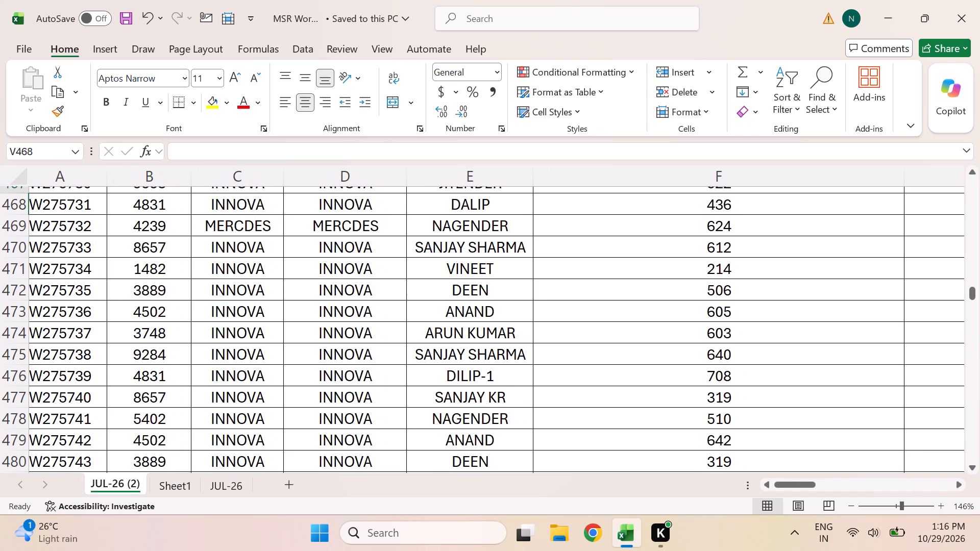
pyautogui.hscroll(-3, 382, 271)
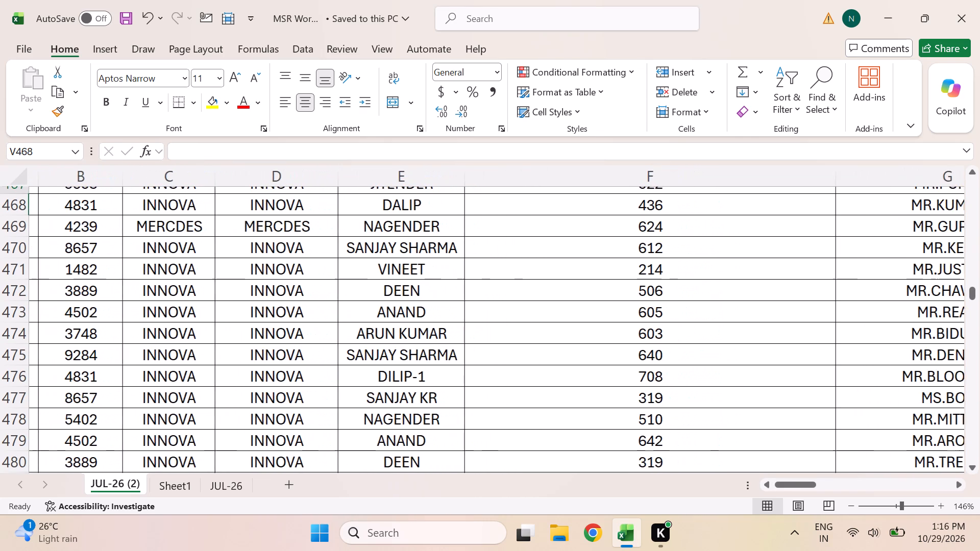
pyautogui.hscroll(-1, 382, 271)
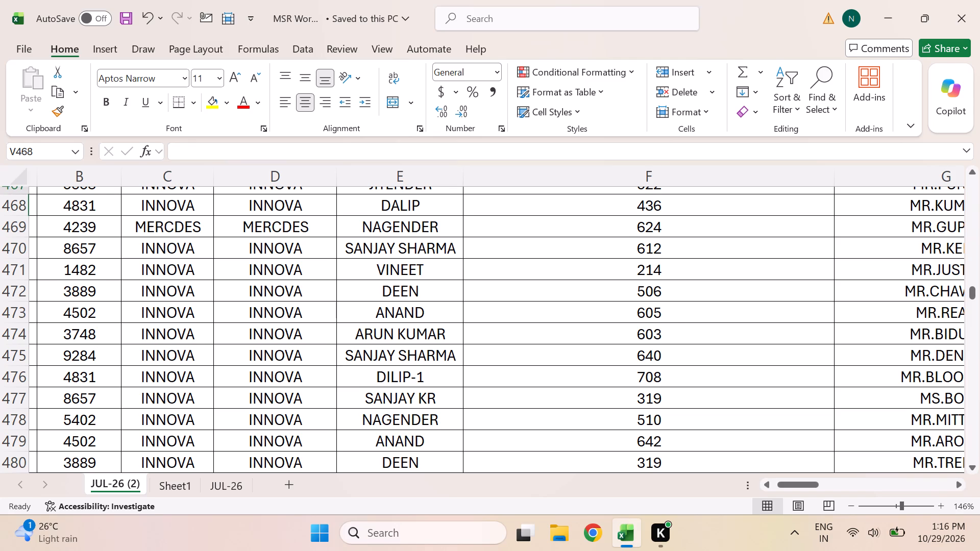
pyautogui.hscroll(2, 274, 265)
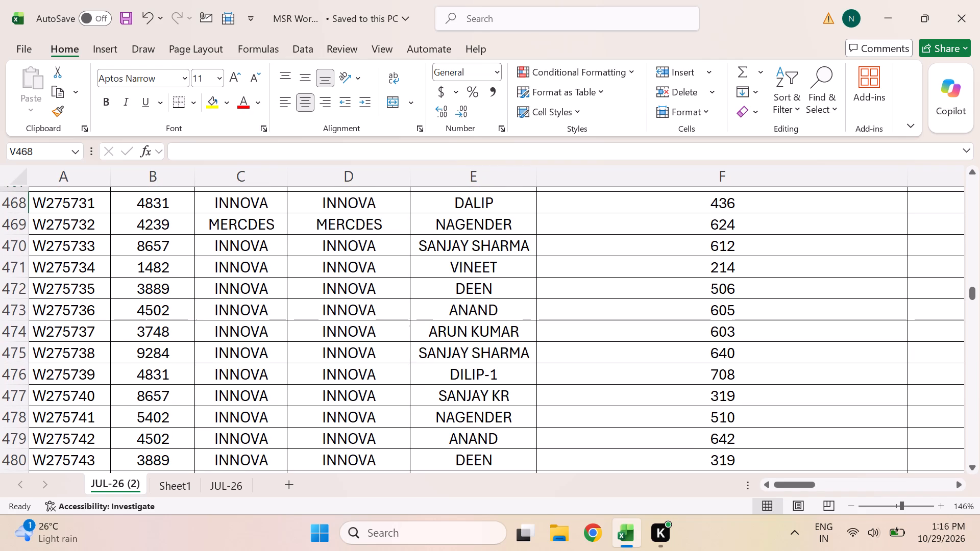
pyautogui.scroll(1, 269, 259)
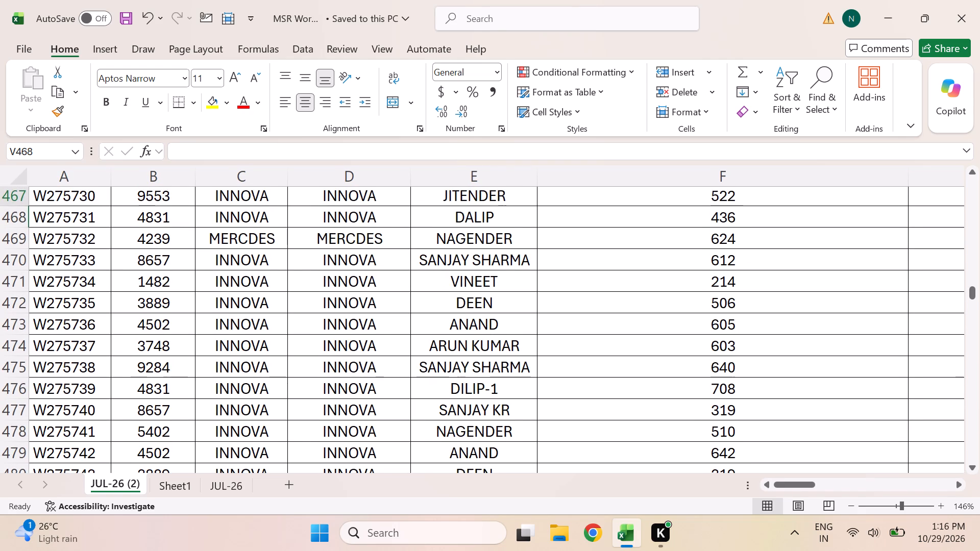
pyautogui.hscroll(-2, 269, 259)
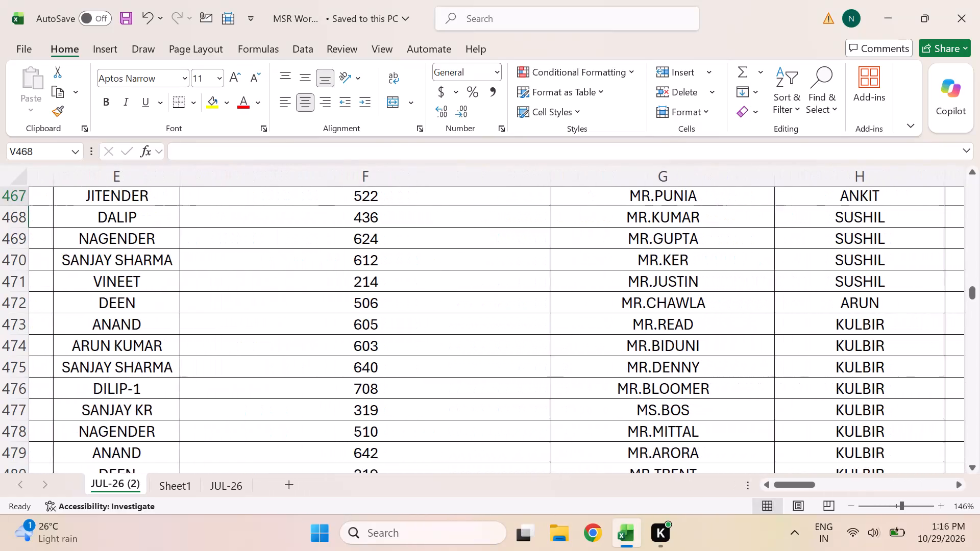
pyautogui.hscroll(-3, 269, 259)
# Check row 468's meter readings, distance, times, charge code, amount, date and posting status through to the remarks in column V.
pyautogui.hscroll(2, 269, 259)
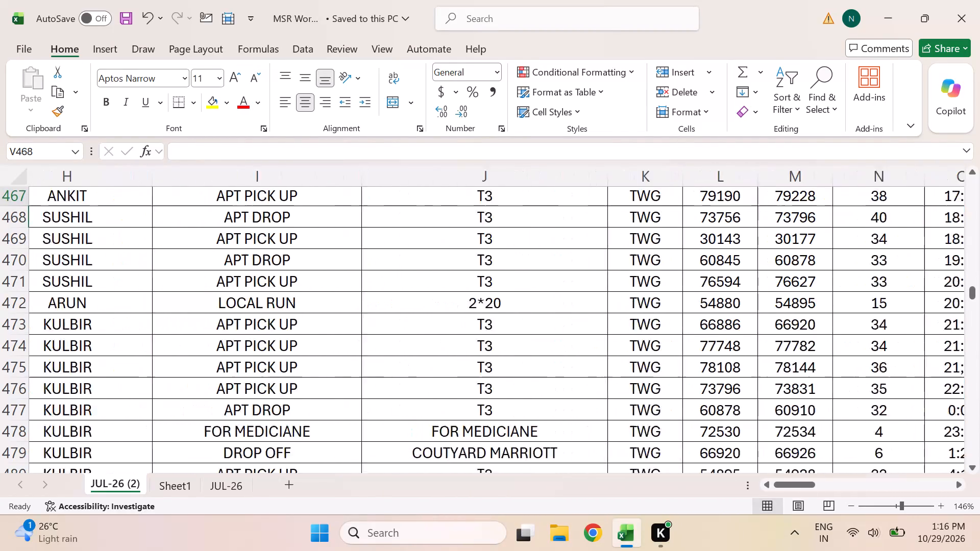
pyautogui.hscroll(1, 269, 259)
pyautogui.hscroll(-2, 269, 259)
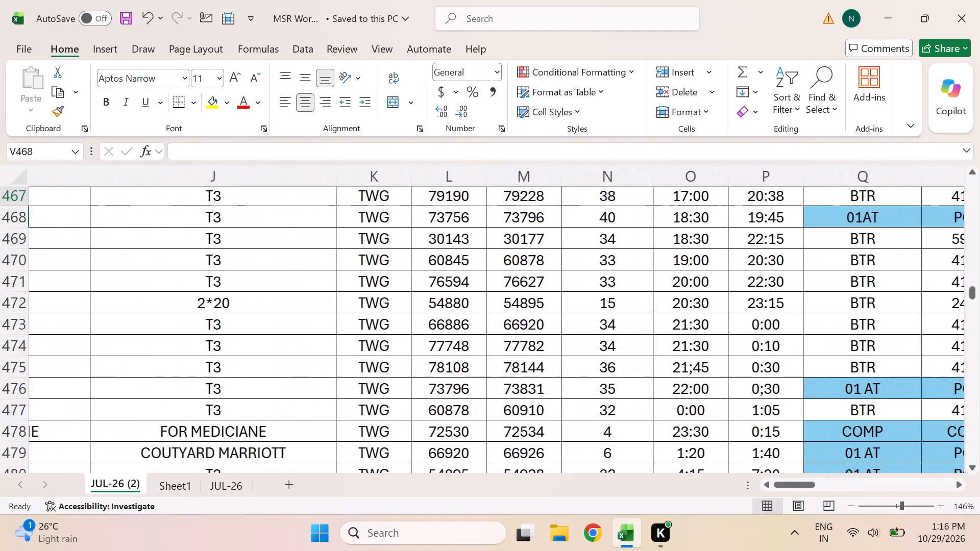
pyautogui.hscroll(-2, 269, 259)
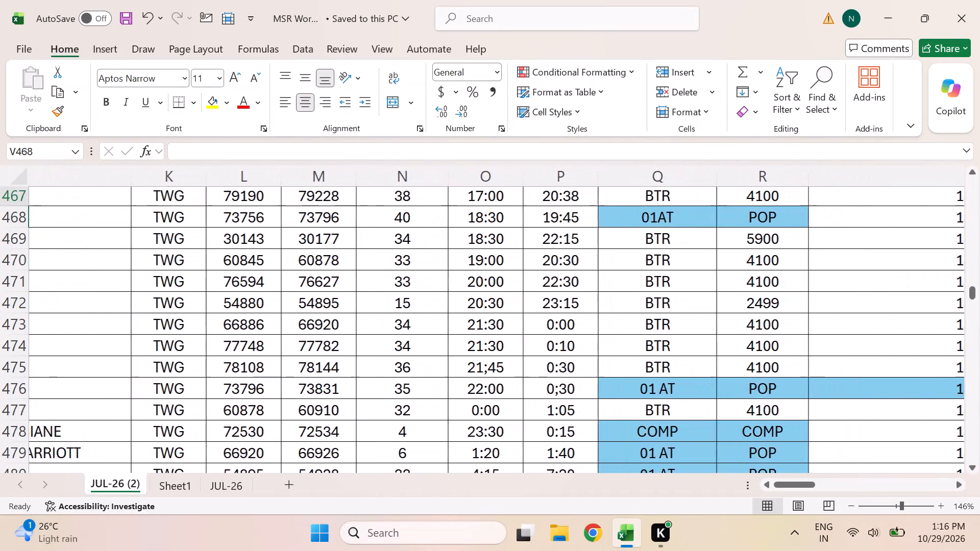
pyautogui.hscroll(-2, 269, 259)
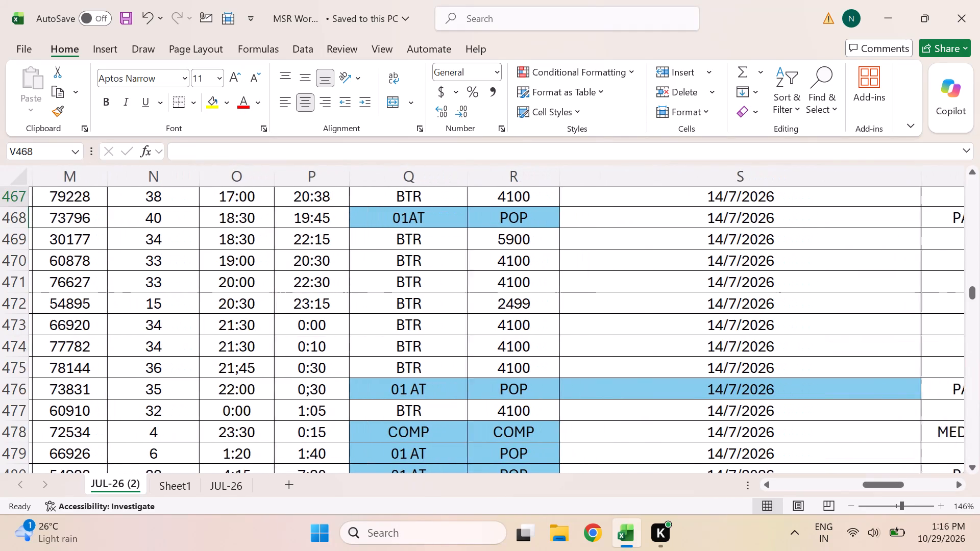
pyautogui.hscroll(-2, 269, 259)
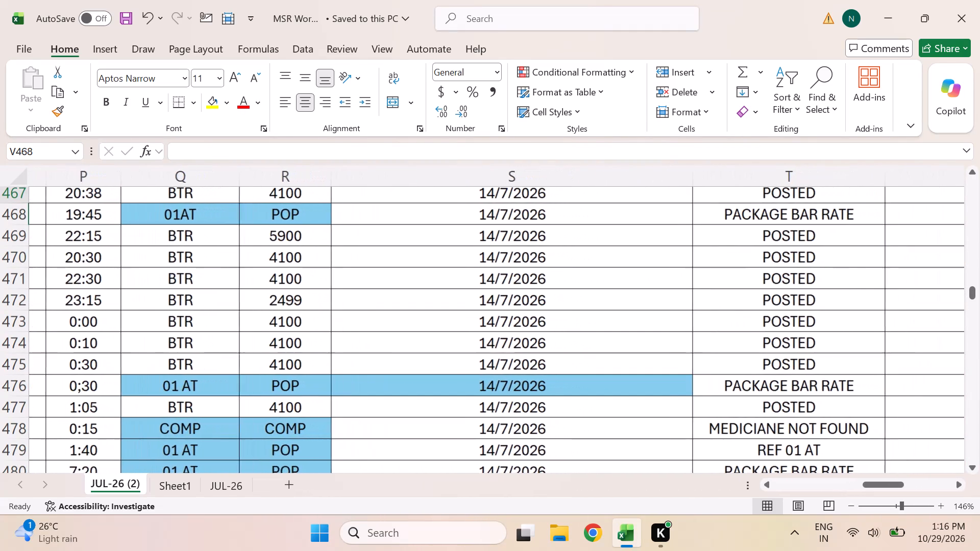
pyautogui.hscroll(-2, 269, 259)
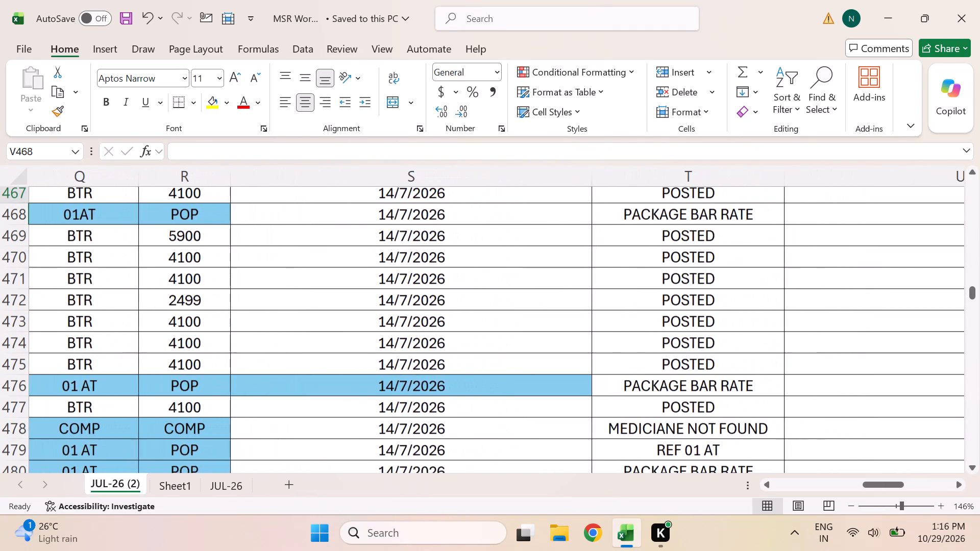
pyautogui.hscroll(-3, 269, 259)
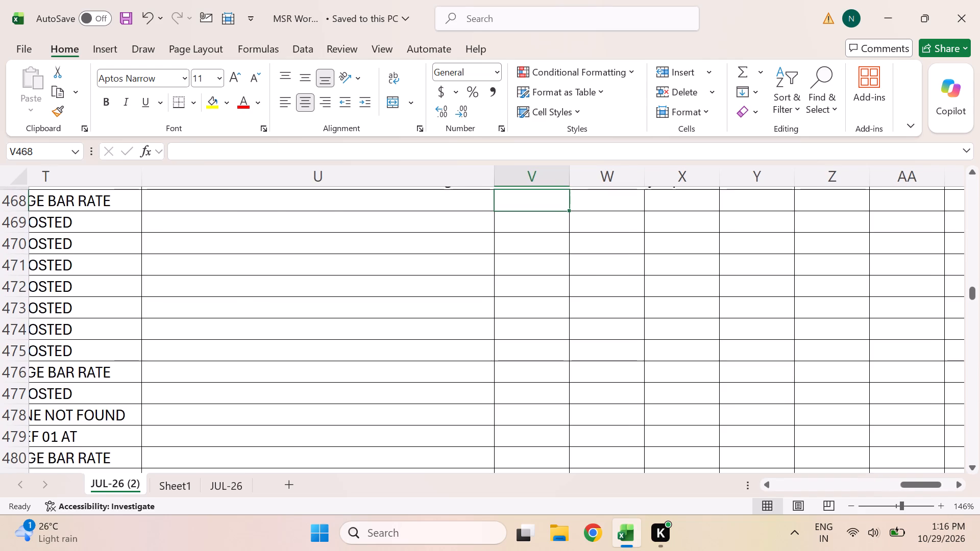
pyautogui.hscroll(19, 269, 259)
pyautogui.hscroll(11, 269, 259)
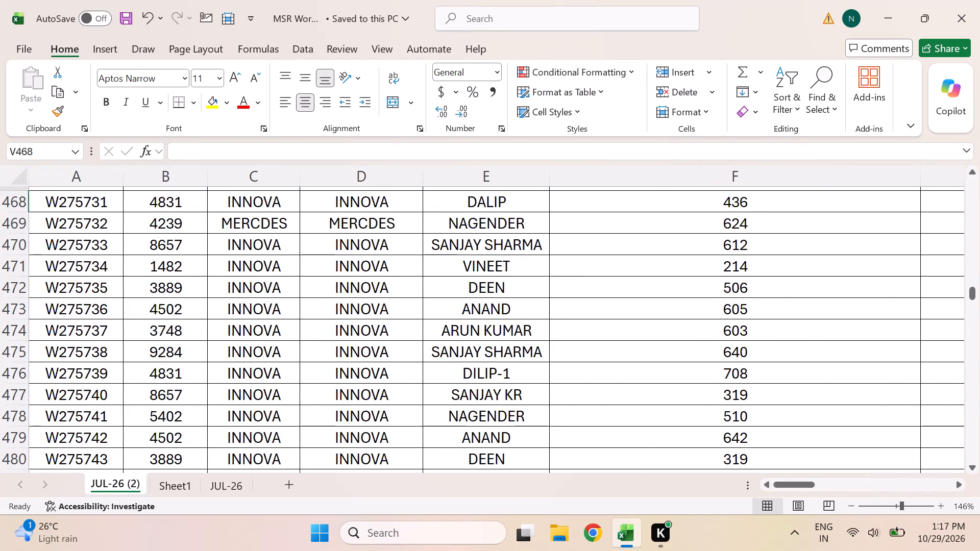
pyautogui.hscroll(-1, 269, 259)
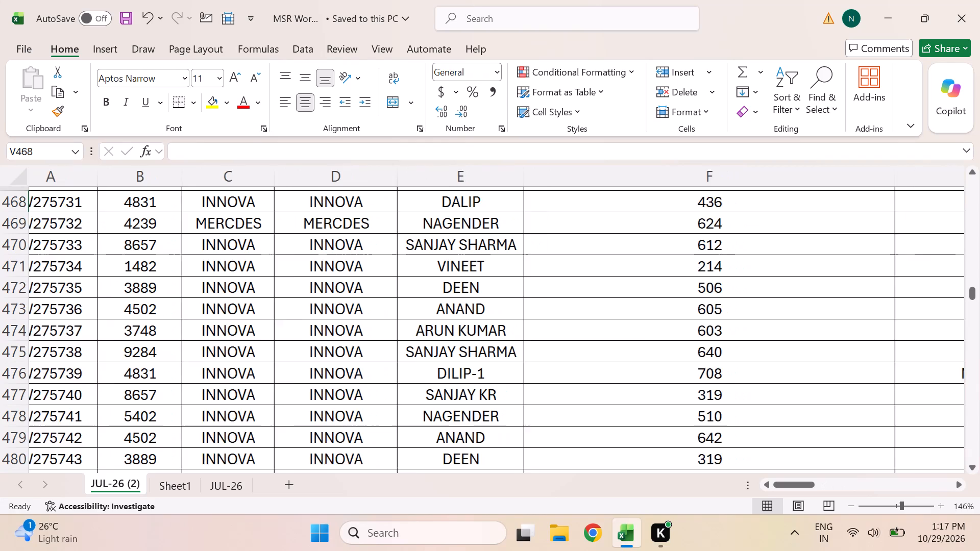
pyautogui.hscroll(-2, 269, 259)
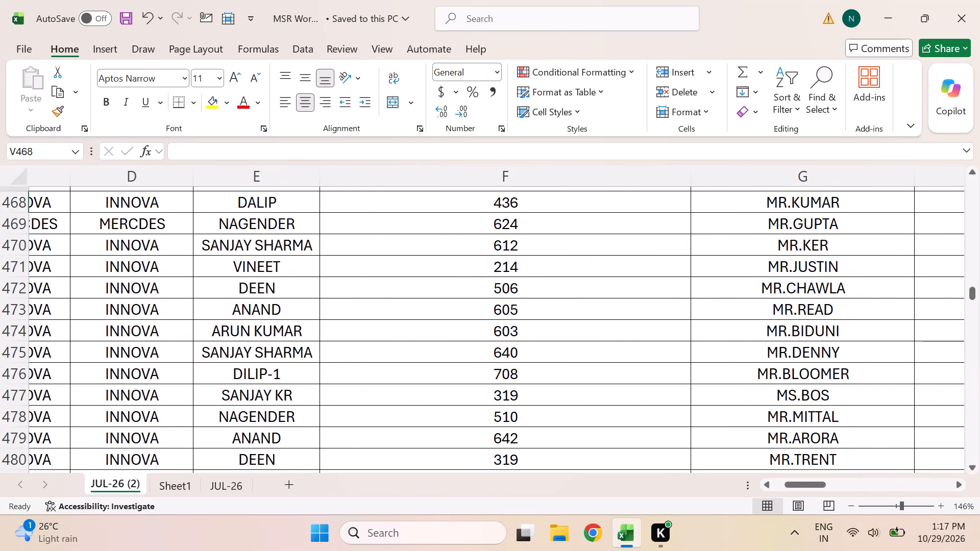
pyautogui.hscroll(-2, 269, 259)
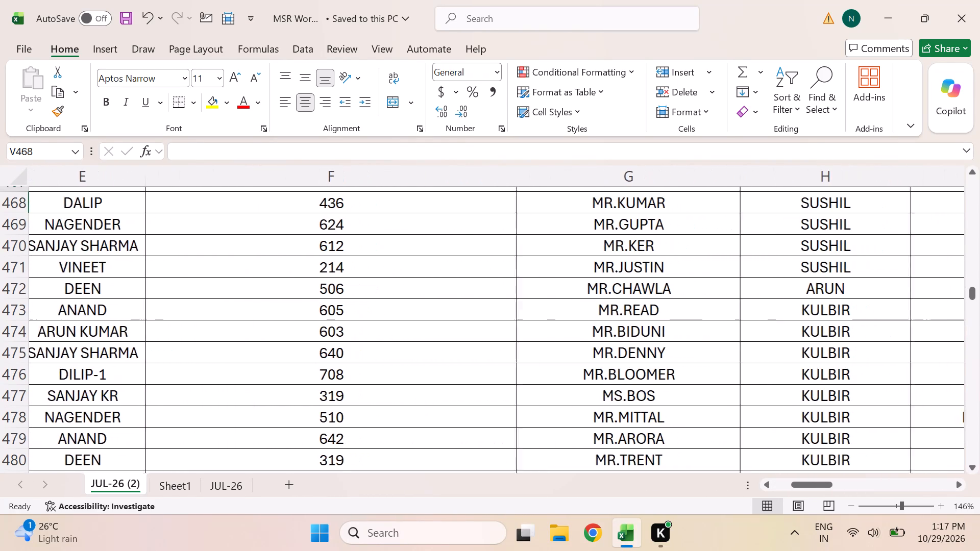
pyautogui.hscroll(-4, 269, 259)
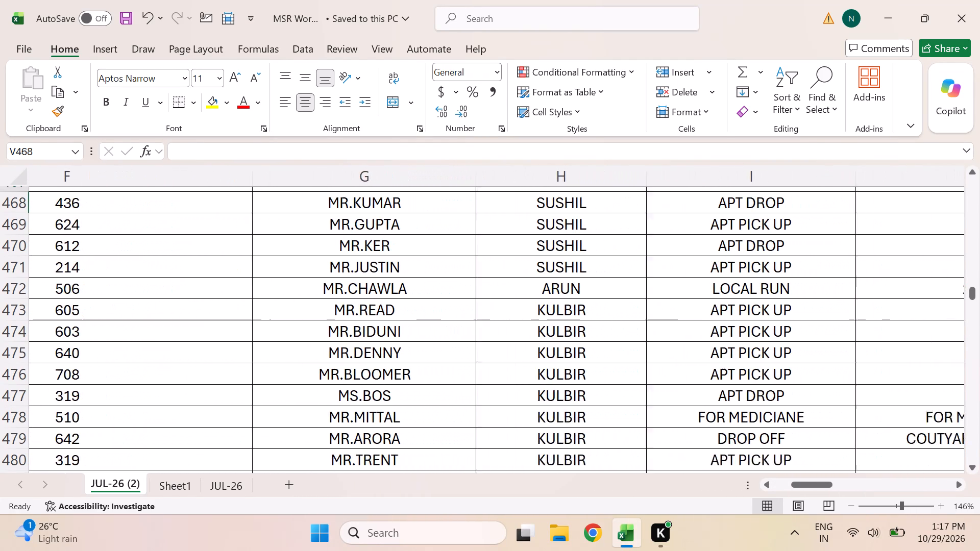
pyautogui.hscroll(-3, 269, 259)
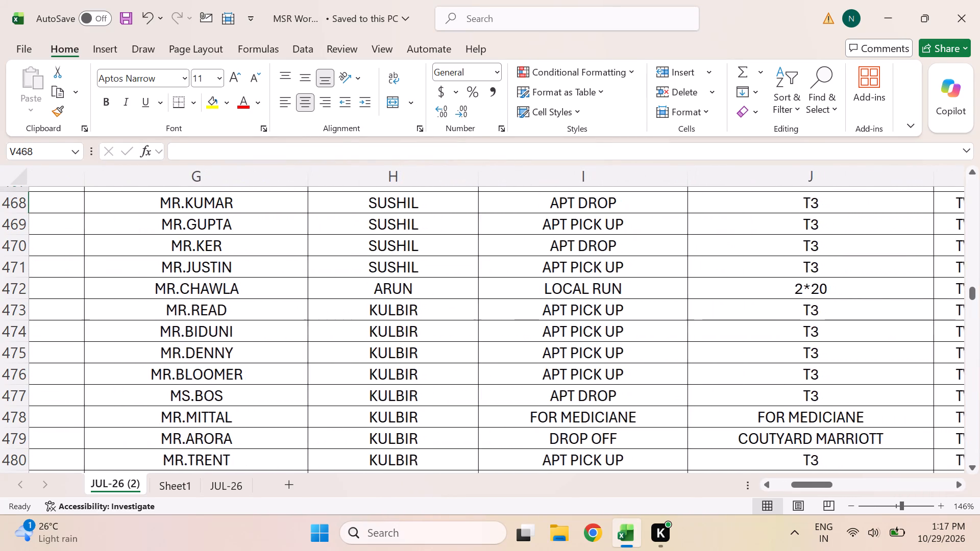
pyautogui.hscroll(-2, 269, 259)
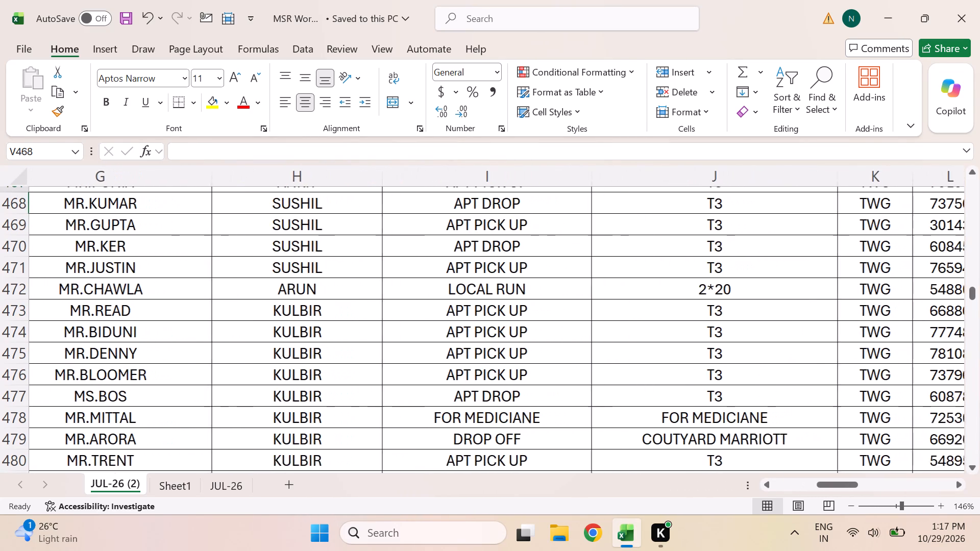
# Recheck row 468's meter readings, distance, times, charge code, amount, date and posting status through to the remarks in column V.
pyautogui.hscroll(-2, 269, 259)
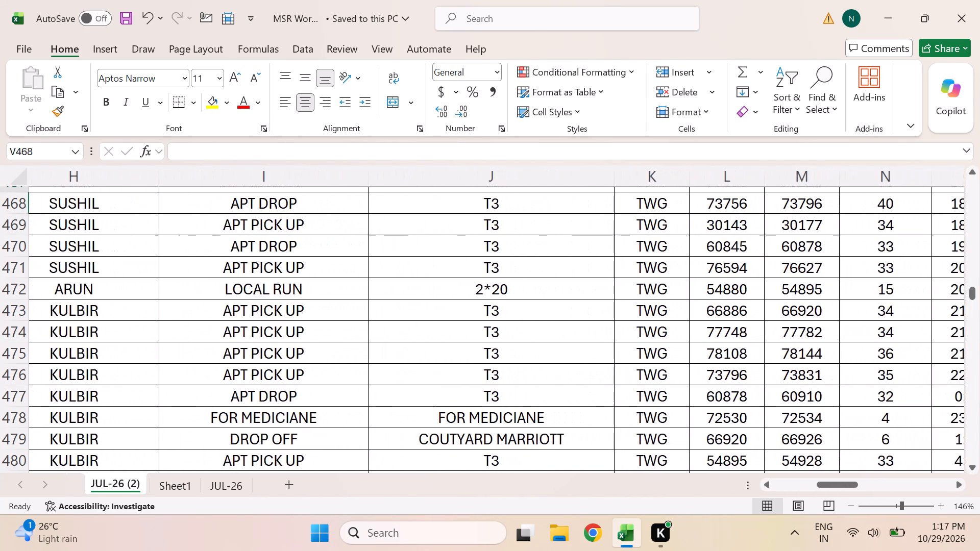
pyautogui.hscroll(-2, 269, 259)
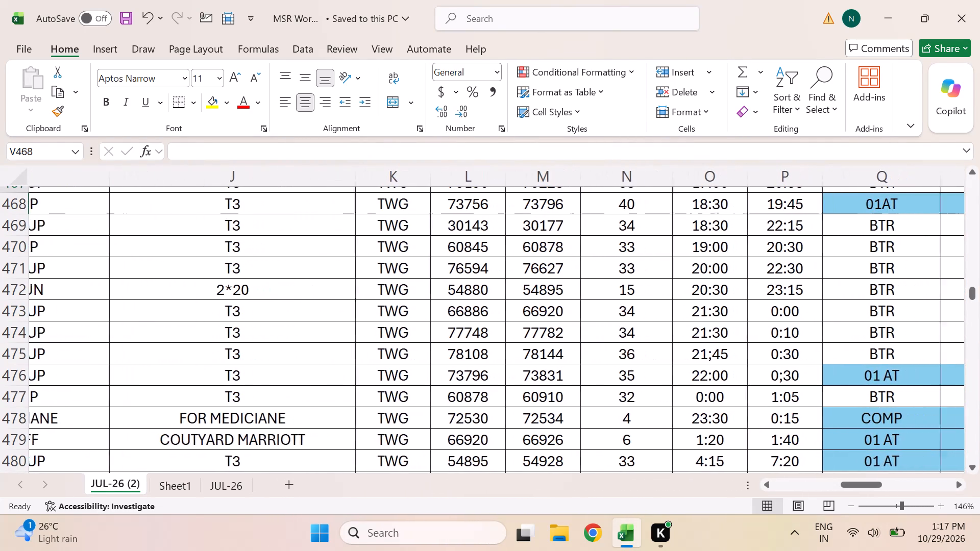
pyautogui.hscroll(-2, 269, 259)
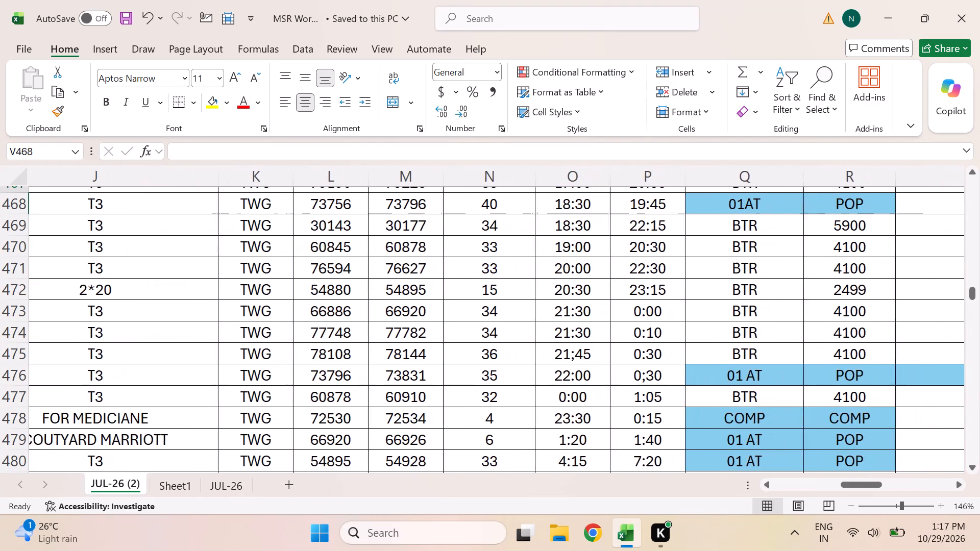
pyautogui.hscroll(-2, 269, 259)
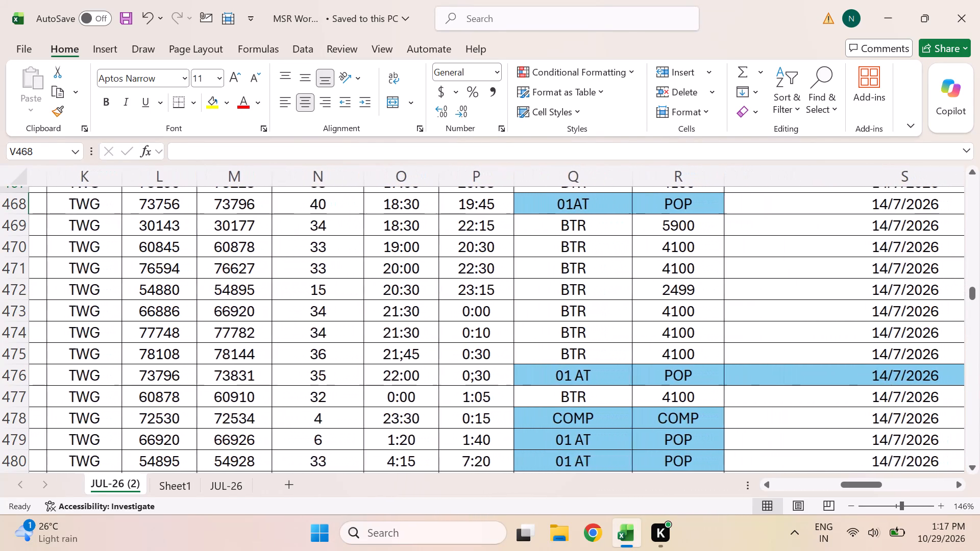
pyautogui.hscroll(-2, 269, 259)
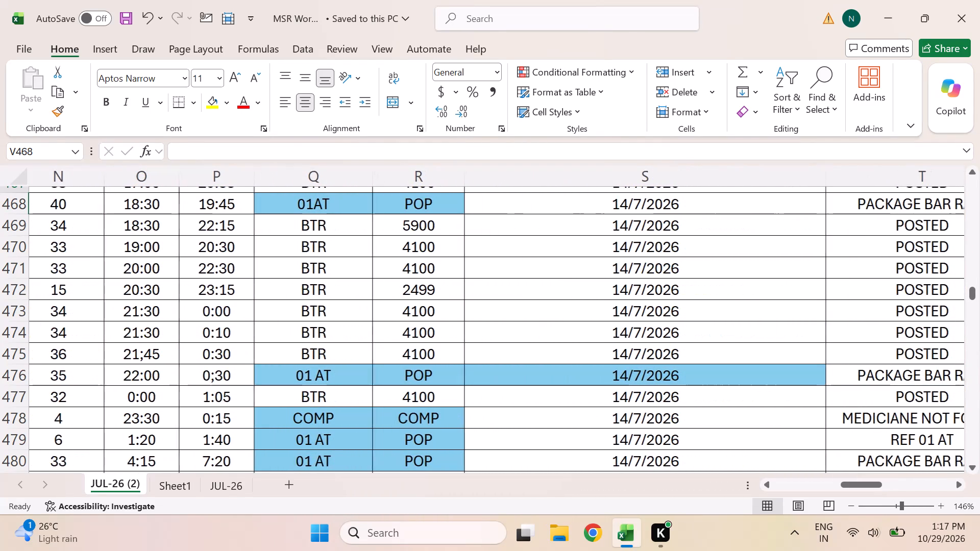
pyautogui.hscroll(-3, 269, 259)
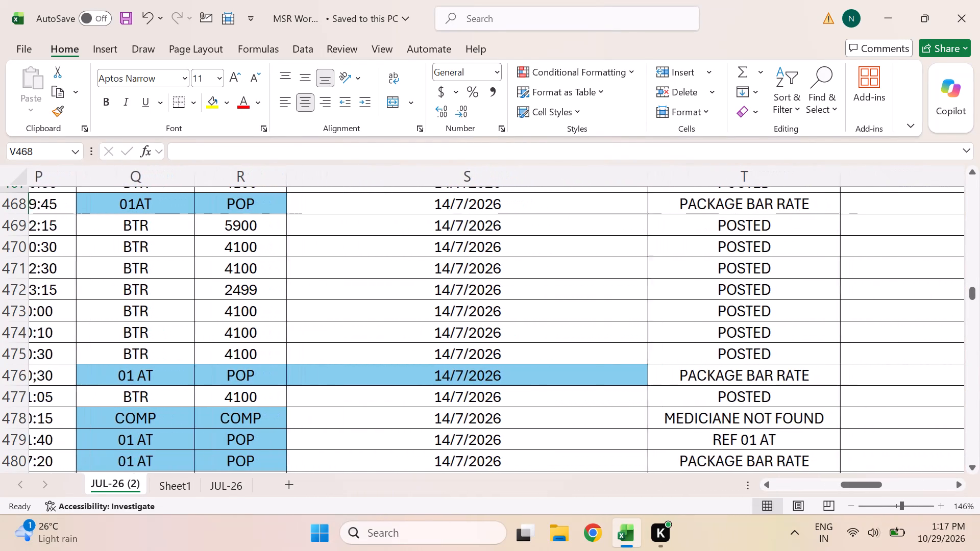
pyautogui.hscroll(-3, 269, 259)
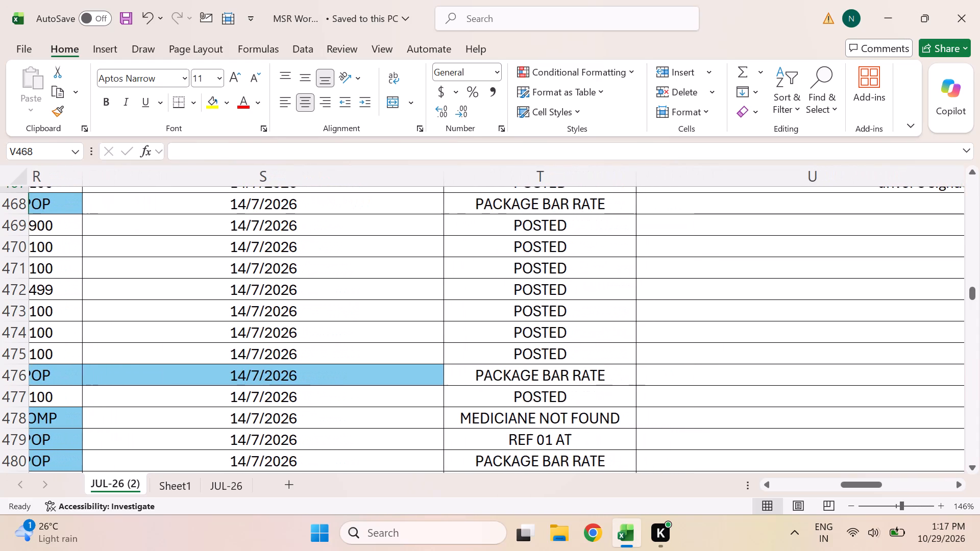
pyautogui.hscroll(-1, 241, 260)
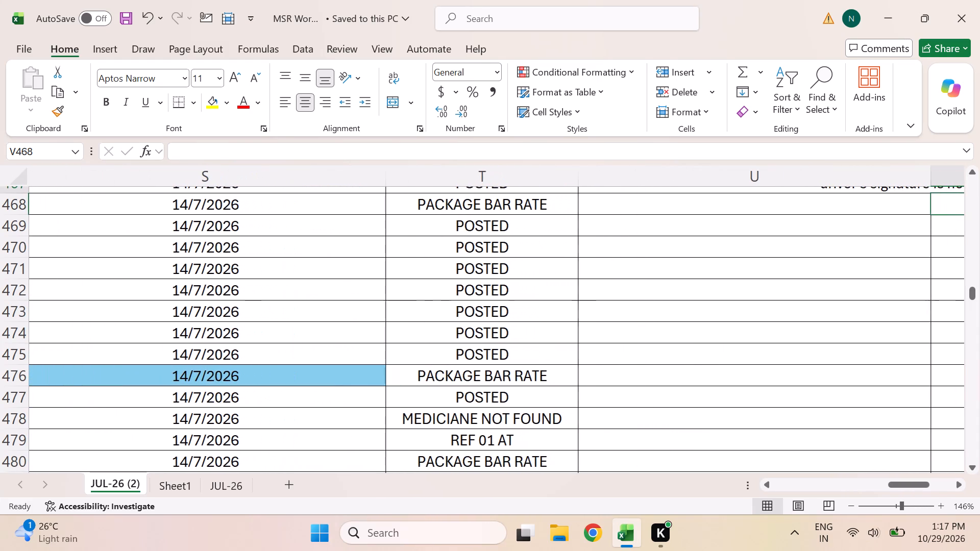
pyautogui.hscroll(-1, 241, 260)
pyautogui.press('Return')
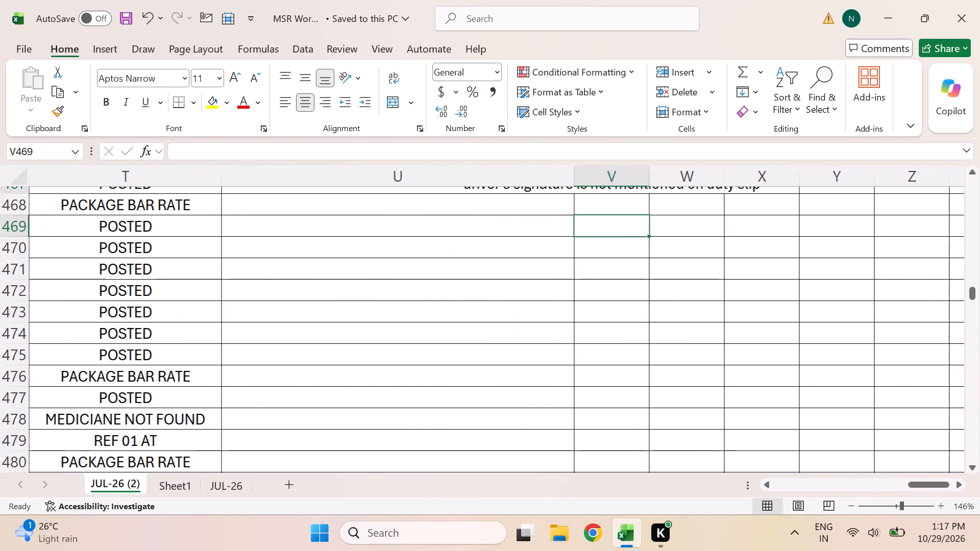
pyautogui.scroll(-1, 241, 260)
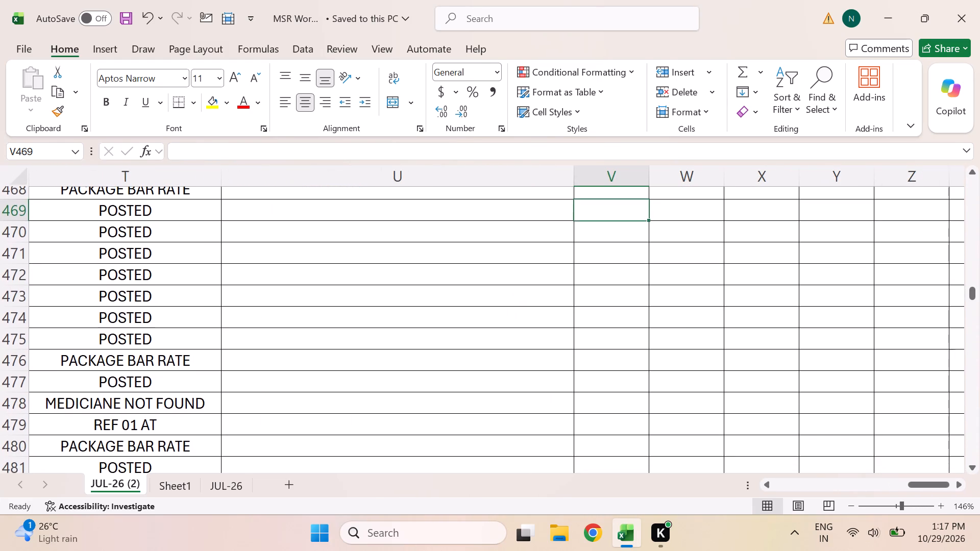
pyautogui.scroll(-1, 241, 260)
pyautogui.hscroll(13, 241, 260)
pyautogui.hscroll(12, 241, 260)
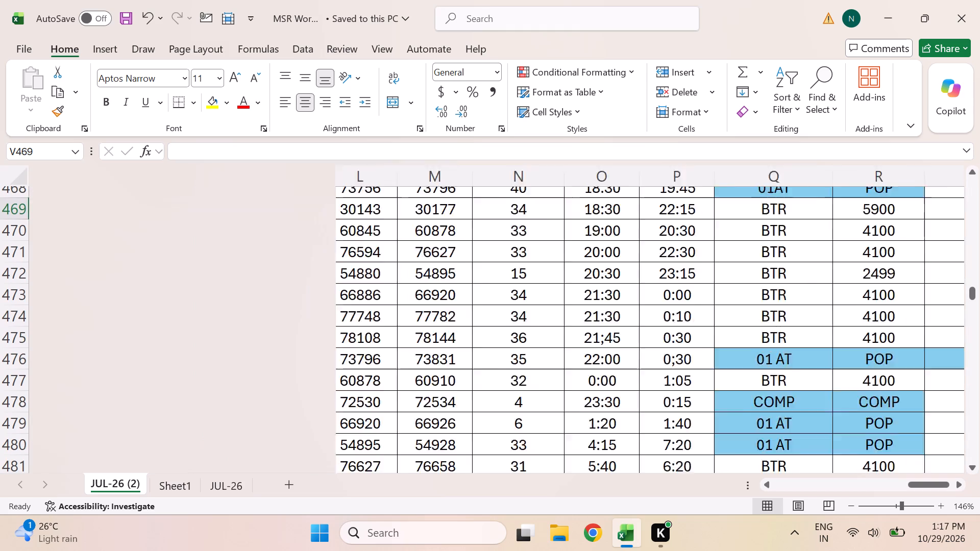
pyautogui.hscroll(16, 241, 260)
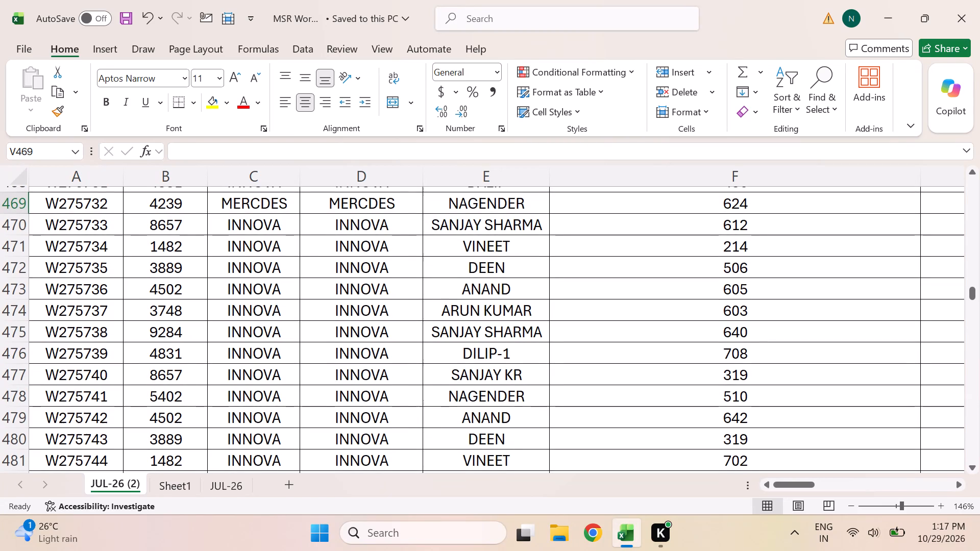
pyautogui.hscroll(-1, 241, 260)
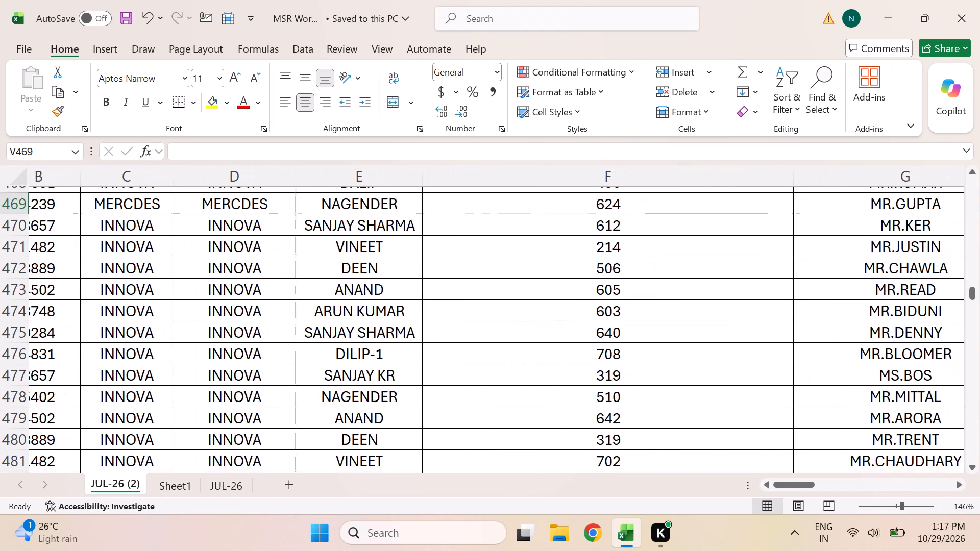
pyautogui.hscroll(-3, 241, 260)
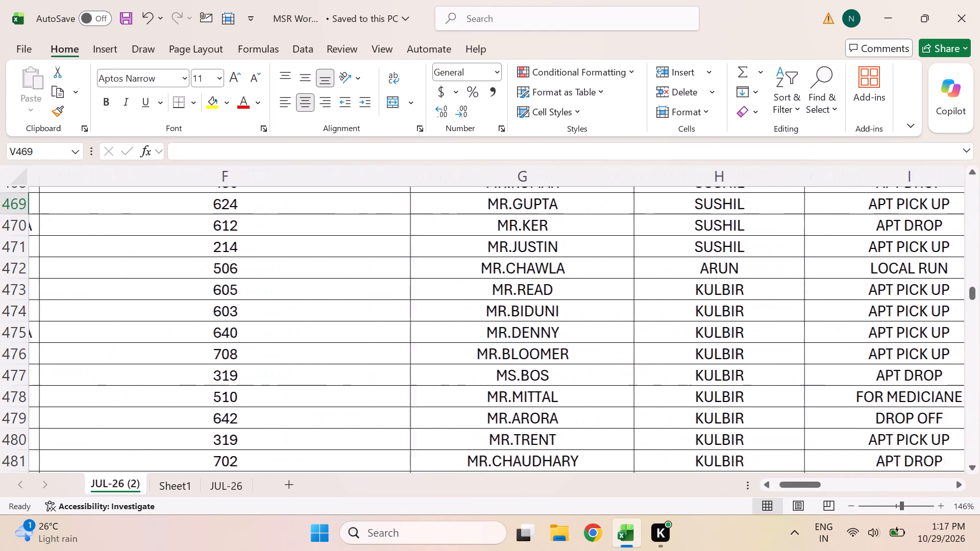
pyautogui.hscroll(-3, 241, 260)
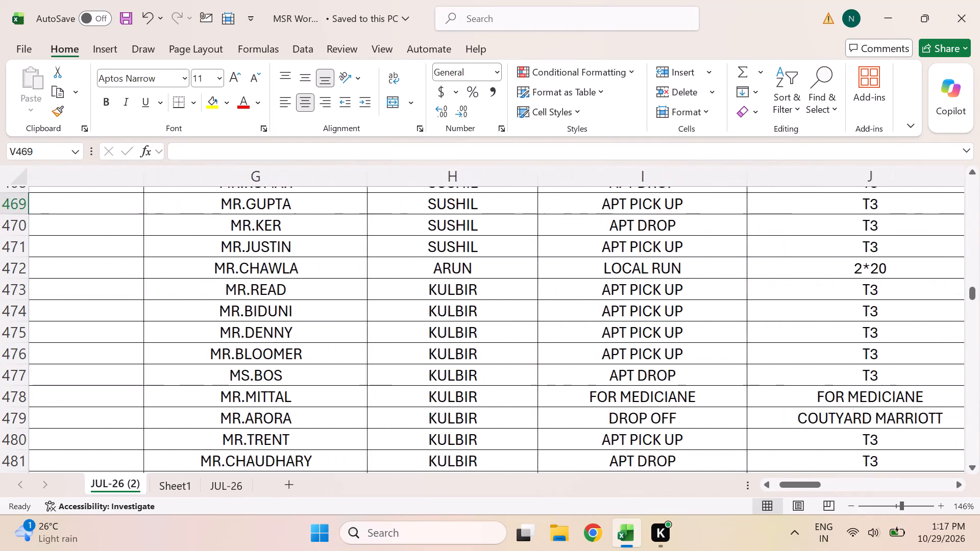
pyautogui.hscroll(-2, 241, 260)
# Check row 469's meter readings, distance, times, charge code, amount, date and posting status through to the remarks in column V.
pyautogui.hscroll(-3, 241, 260)
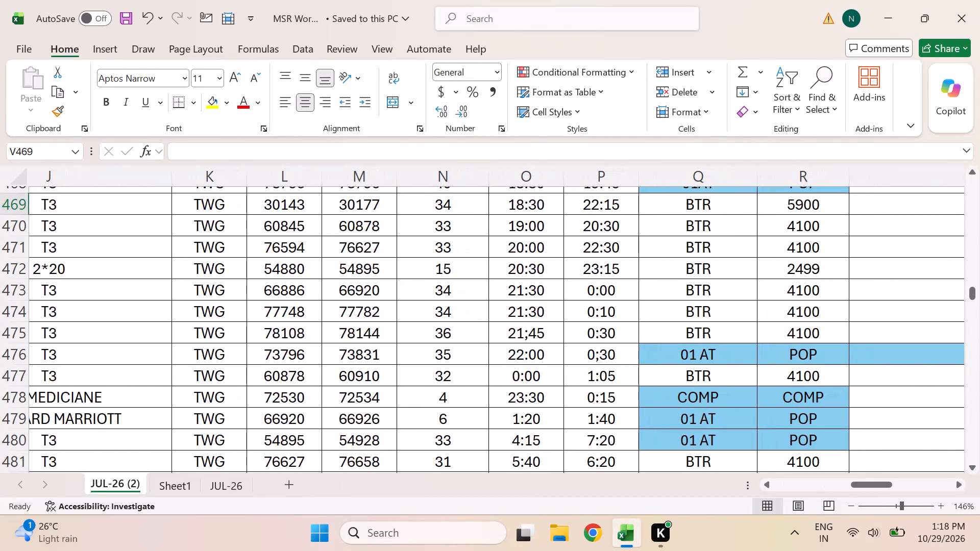
pyautogui.hscroll(-3, 373, 245)
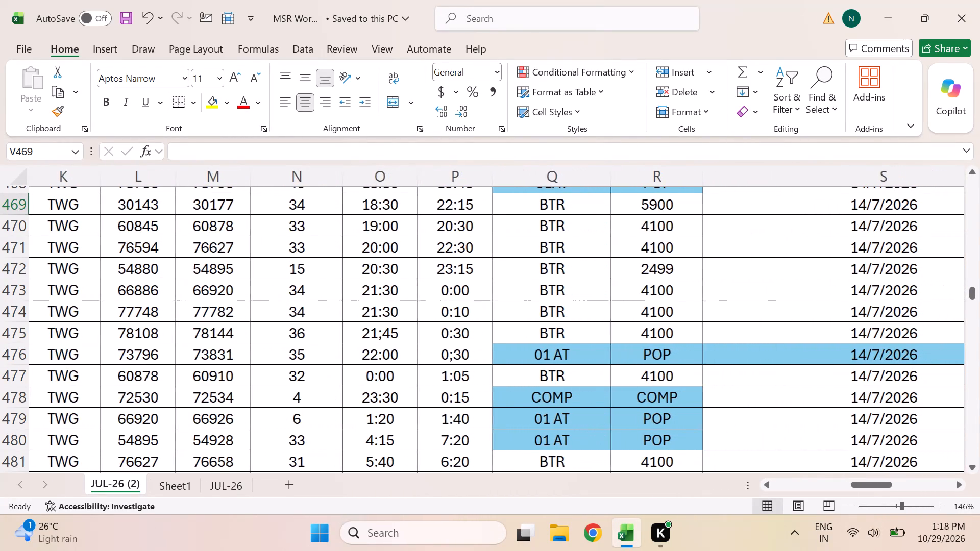
pyautogui.hscroll(-3, 373, 245)
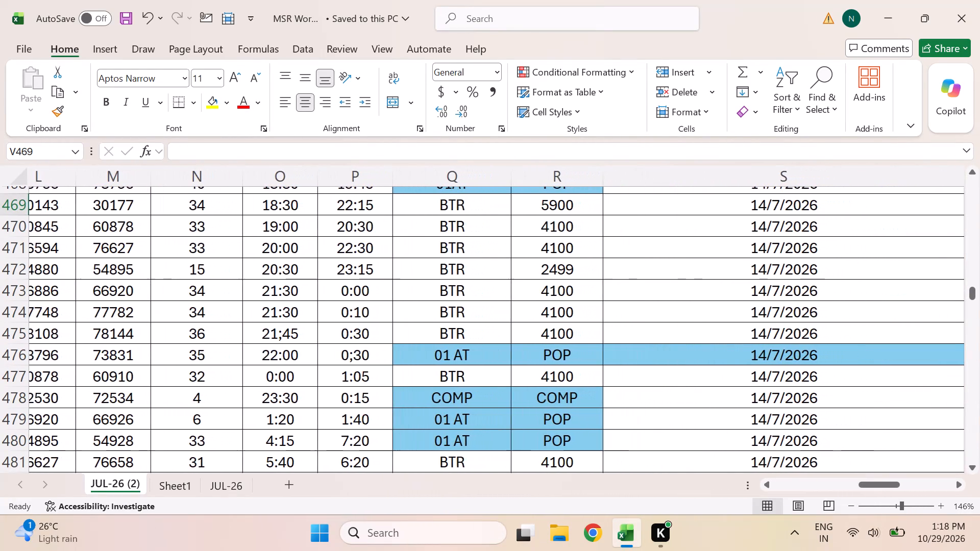
pyautogui.hscroll(-2, 373, 245)
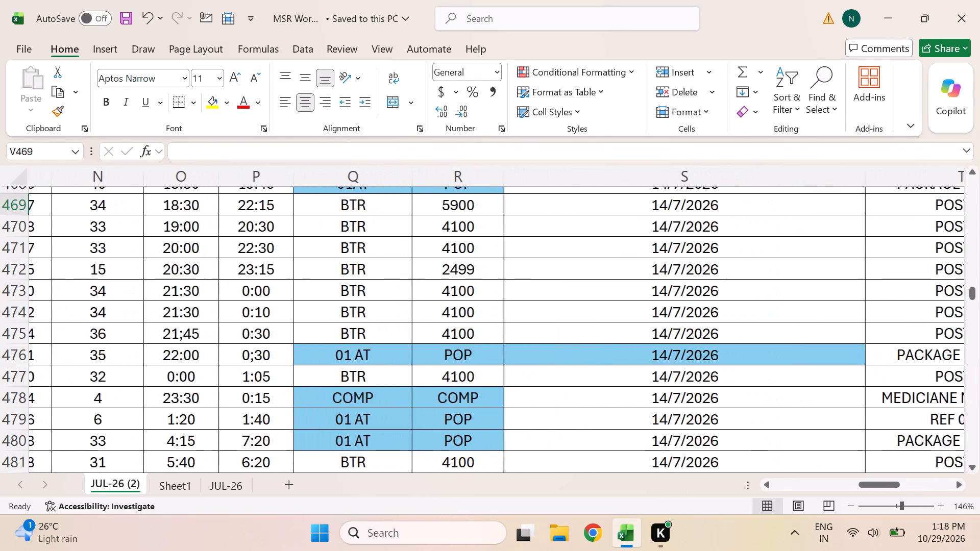
pyautogui.hscroll(-2, 373, 245)
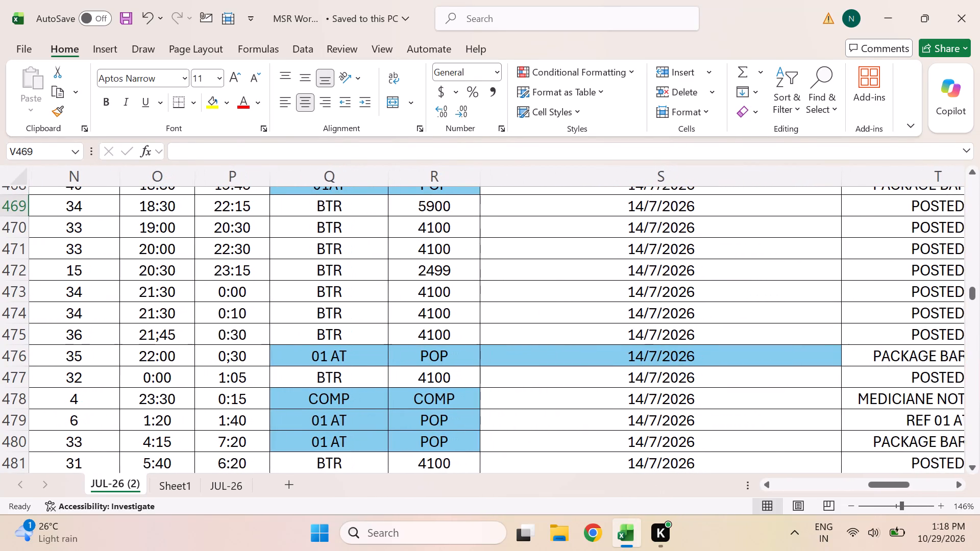
pyautogui.hscroll(-2, 373, 245)
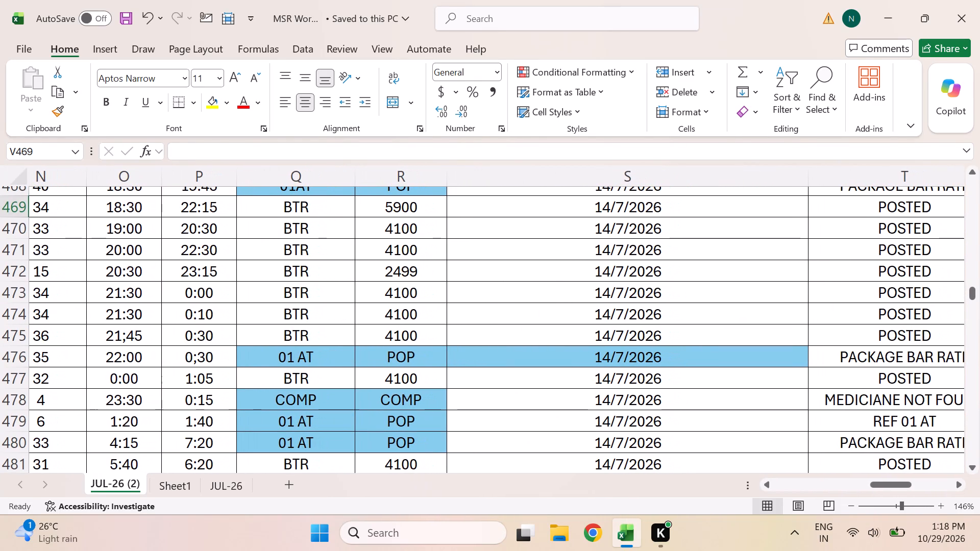
pyautogui.hscroll(-1, 442, 232)
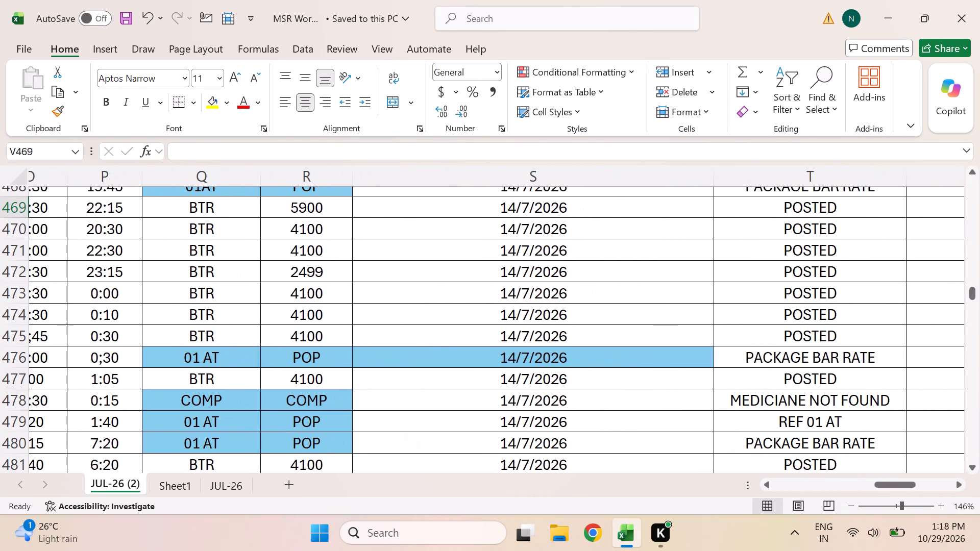
pyautogui.hscroll(-6, 529, 227)
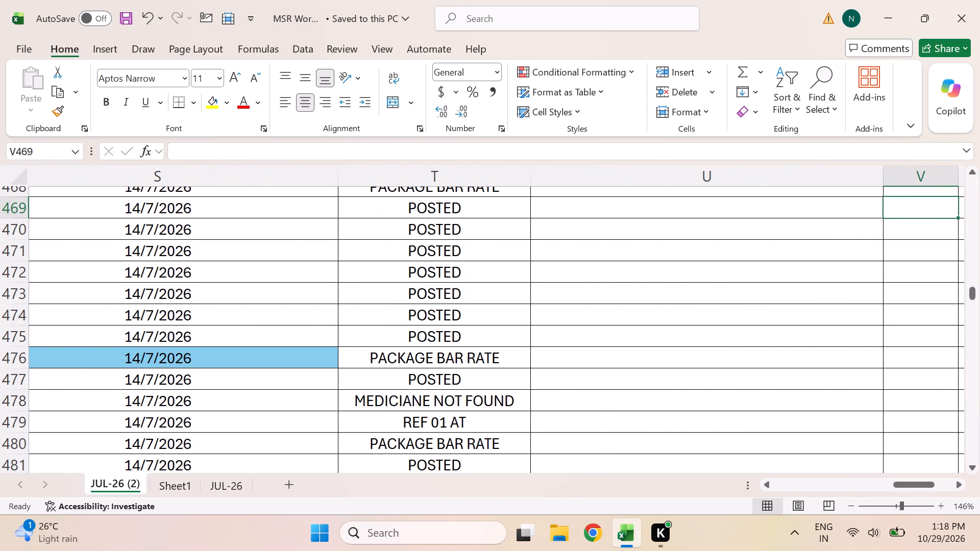
pyautogui.hscroll(-1, 654, 234)
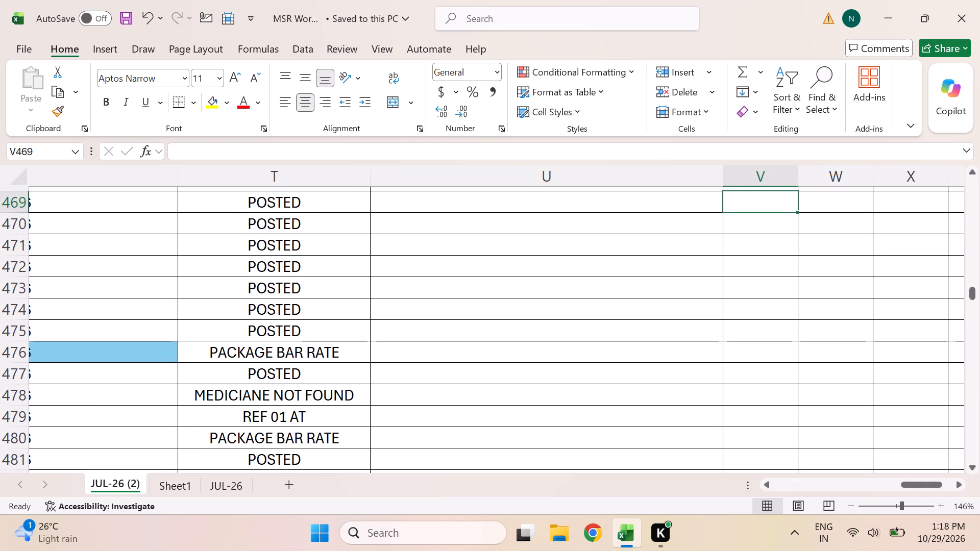
pyautogui.press('Return')
pyautogui.scroll(-1, 637, 240)
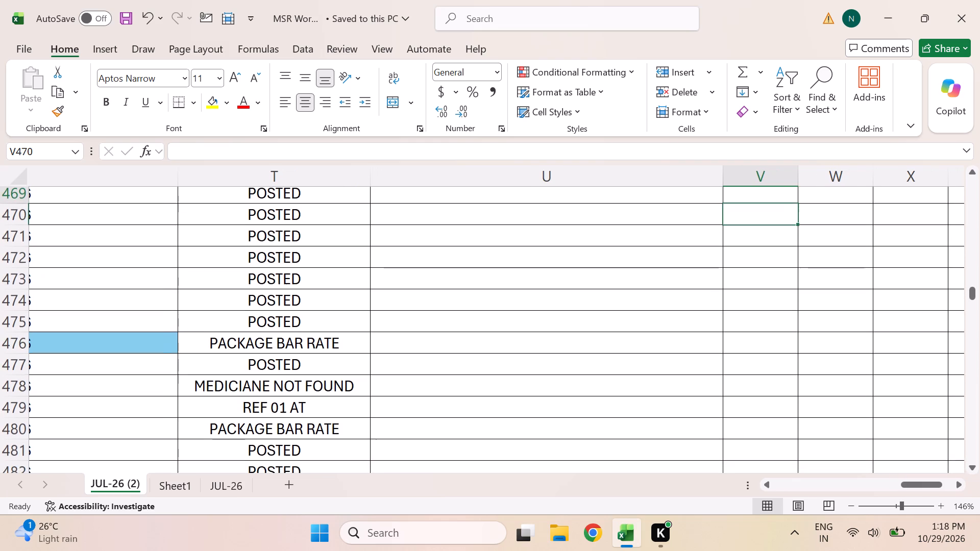
pyautogui.scroll(-1, 637, 240)
pyautogui.hscroll(8, 637, 240)
pyautogui.hscroll(14, 637, 240)
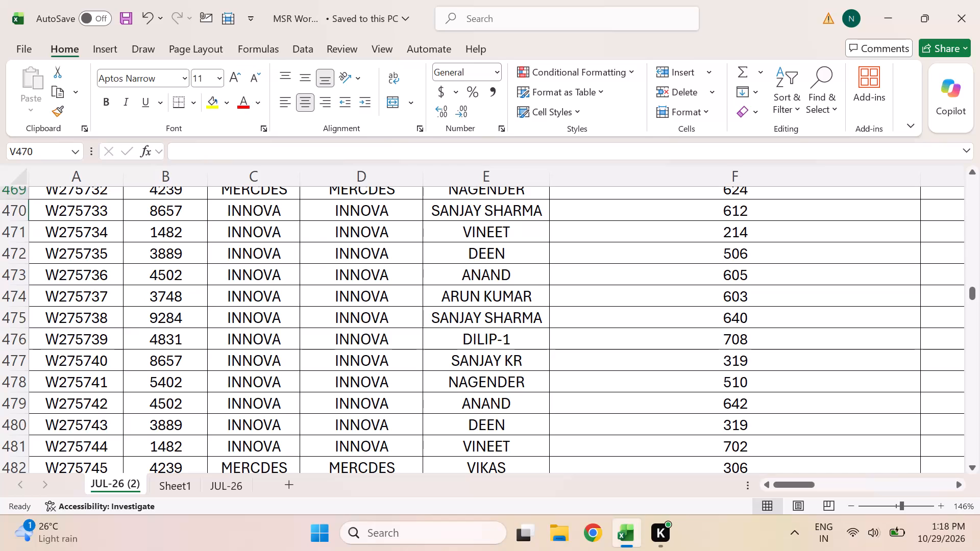
pyautogui.hscroll(-1, 637, 240)
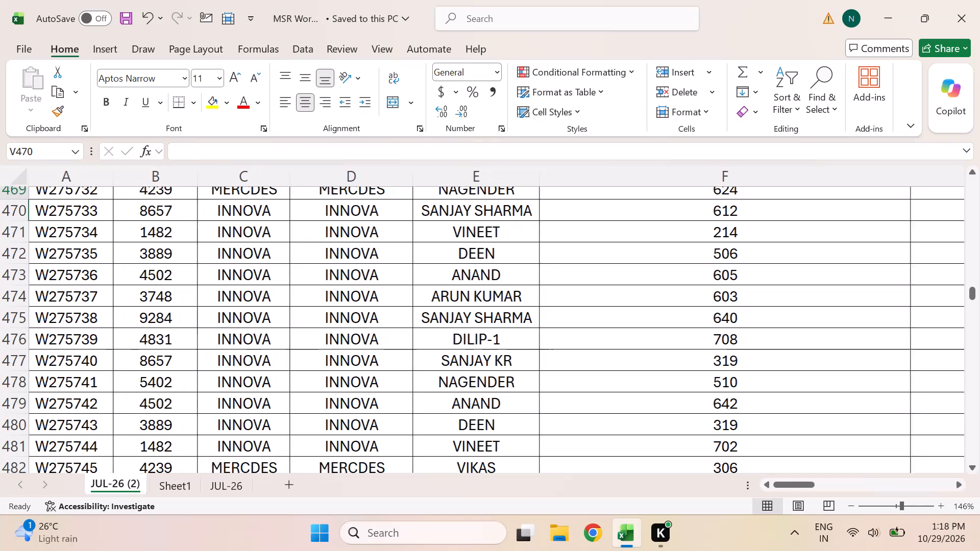
pyautogui.hscroll(-3, 637, 240)
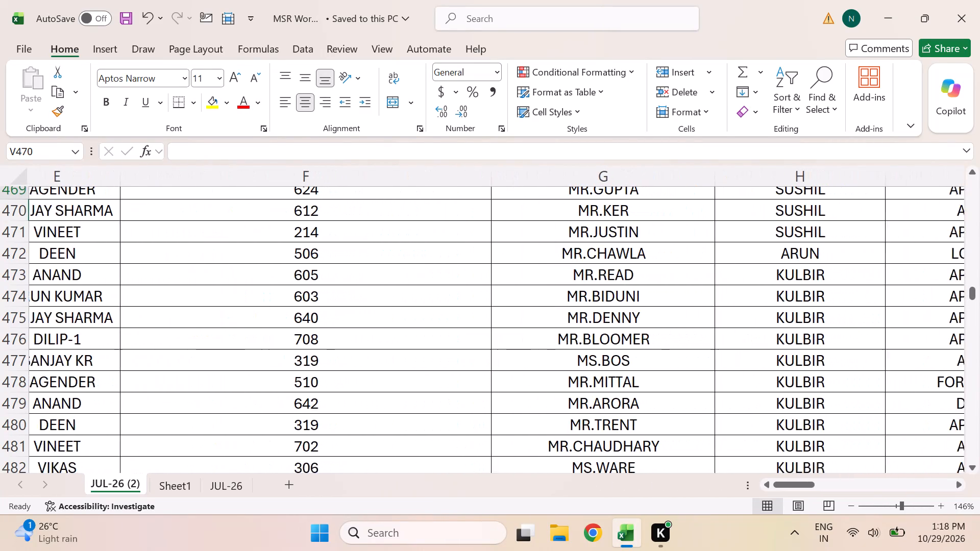
pyautogui.hscroll(-3, 637, 240)
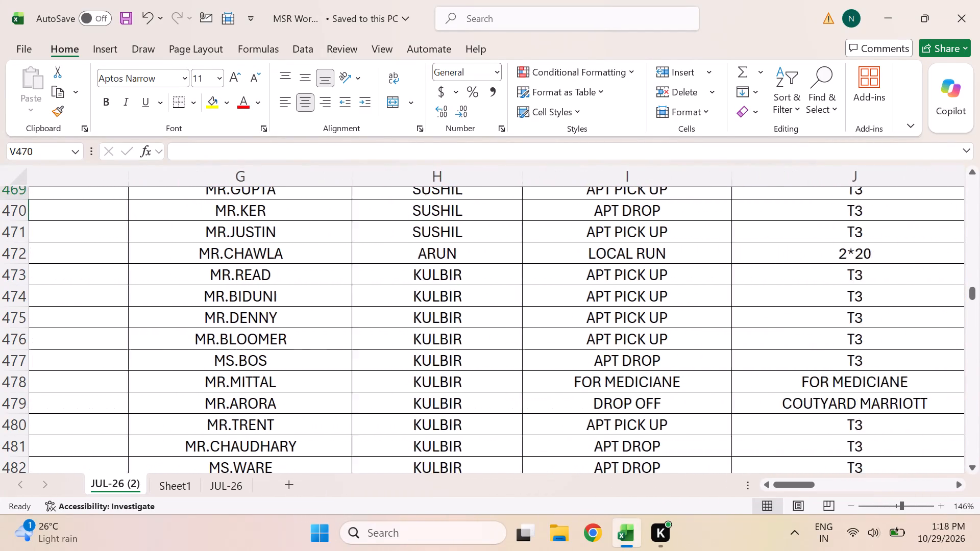
# Check row 470's meter readings, distance, times, charge code, amount, date and posting status through to the remarks columns.
pyautogui.hscroll(-2, 618, 241)
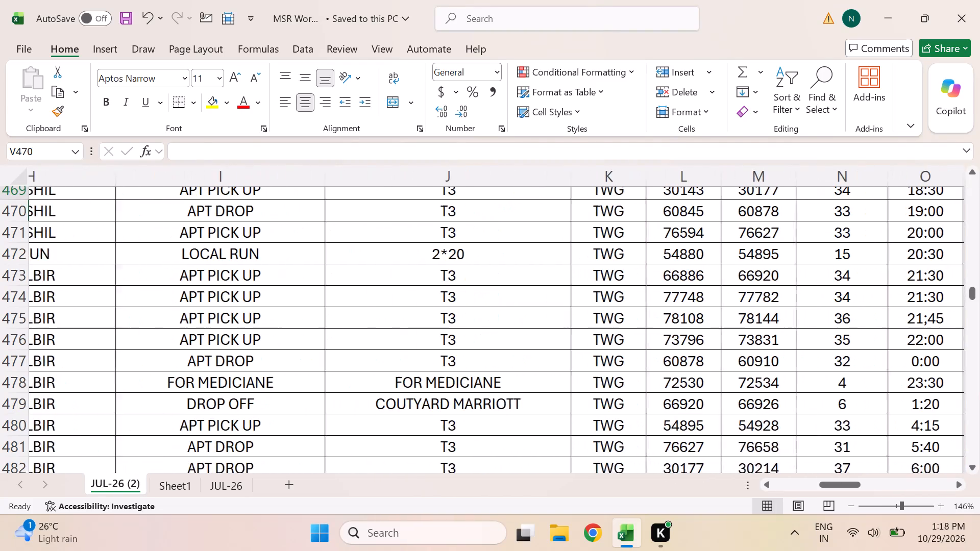
pyautogui.hscroll(-1, 618, 241)
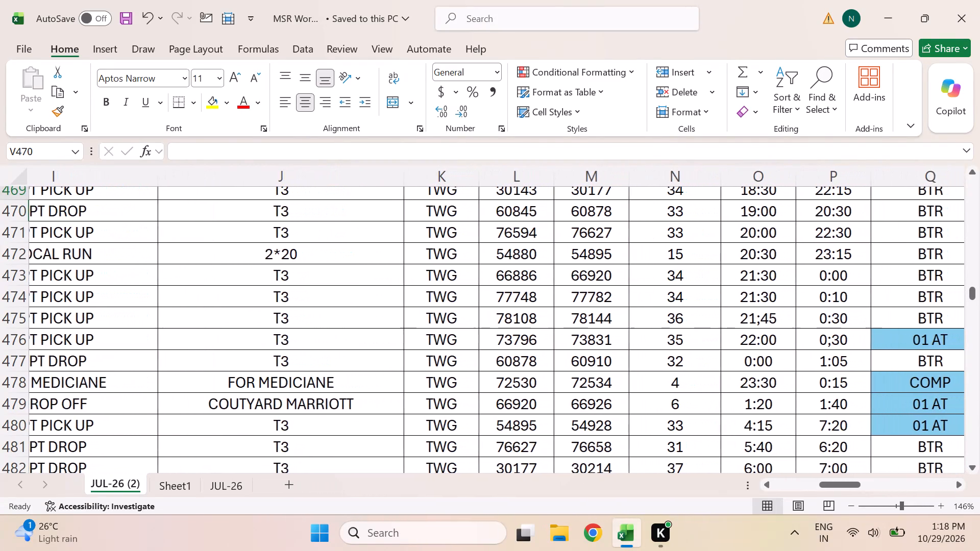
pyautogui.hscroll(-3, 618, 241)
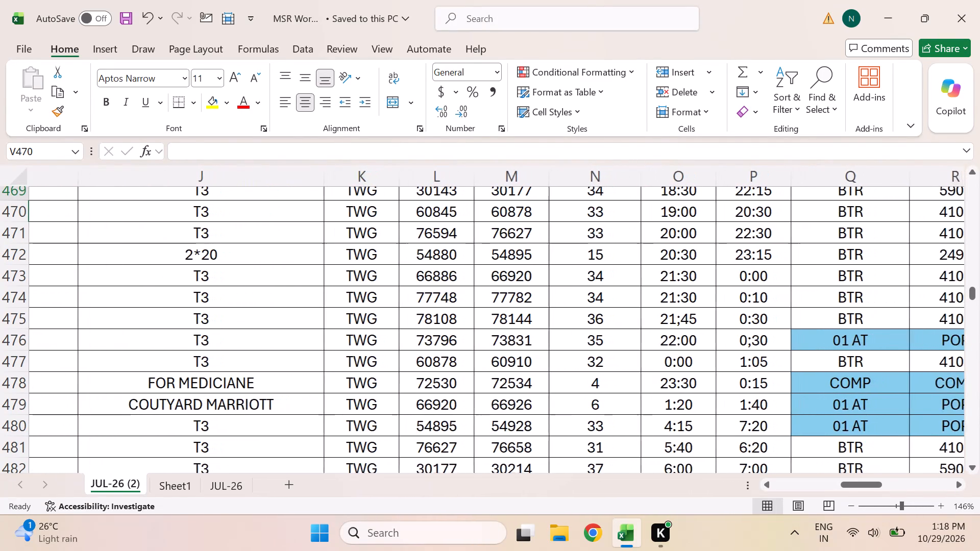
pyautogui.hscroll(-4, 618, 241)
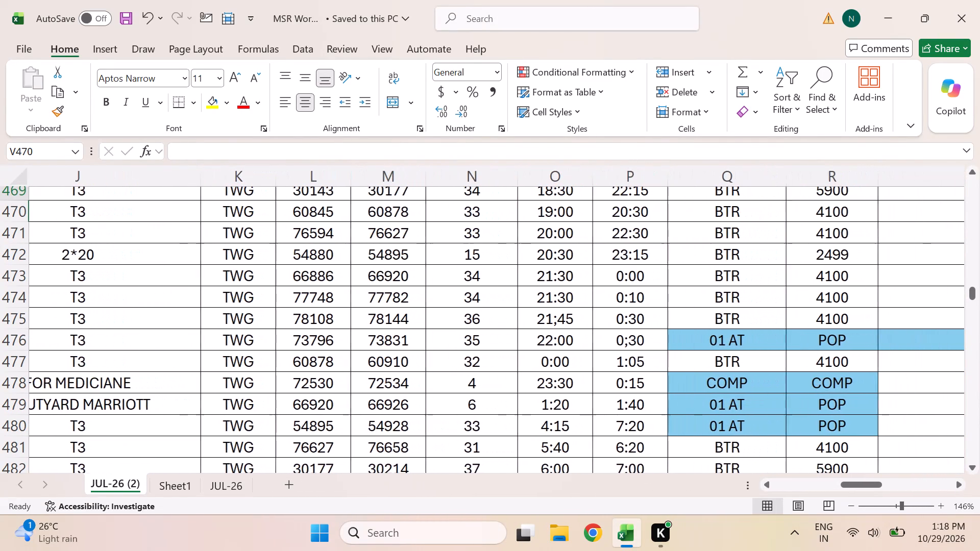
pyautogui.hscroll(-3, 618, 241)
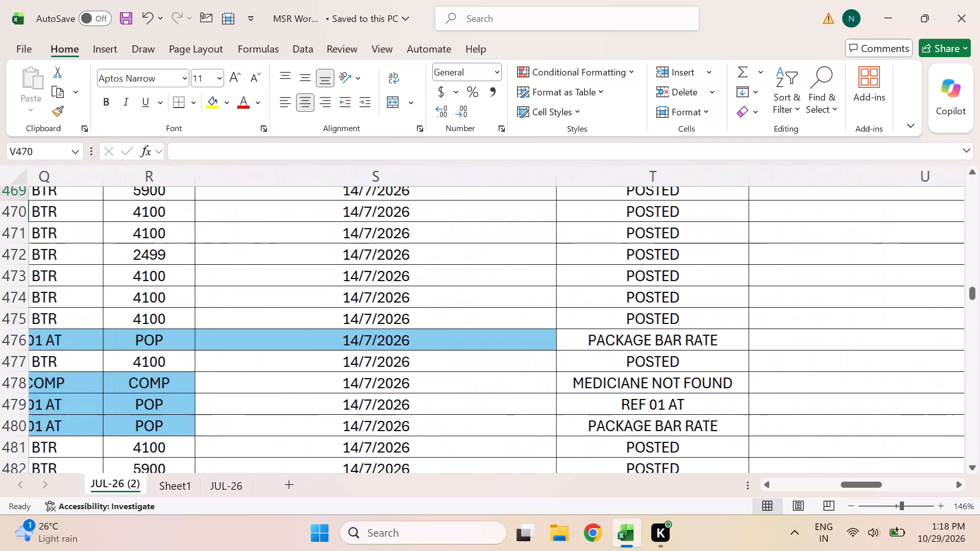
pyautogui.hscroll(-2, 618, 241)
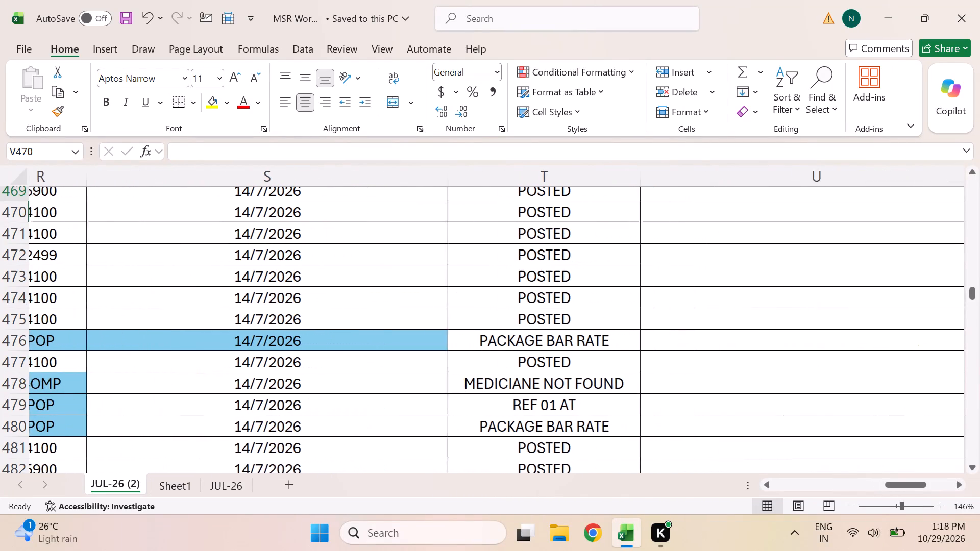
pyautogui.hscroll(-1, 618, 241)
pyautogui.press('Return')
pyautogui.scroll(-1, 618, 241)
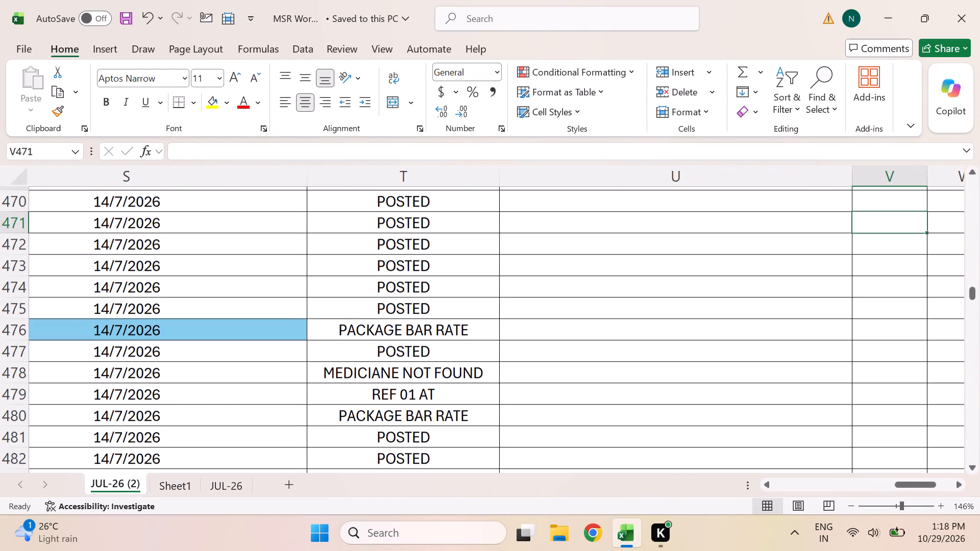
pyautogui.scroll(-1, 618, 241)
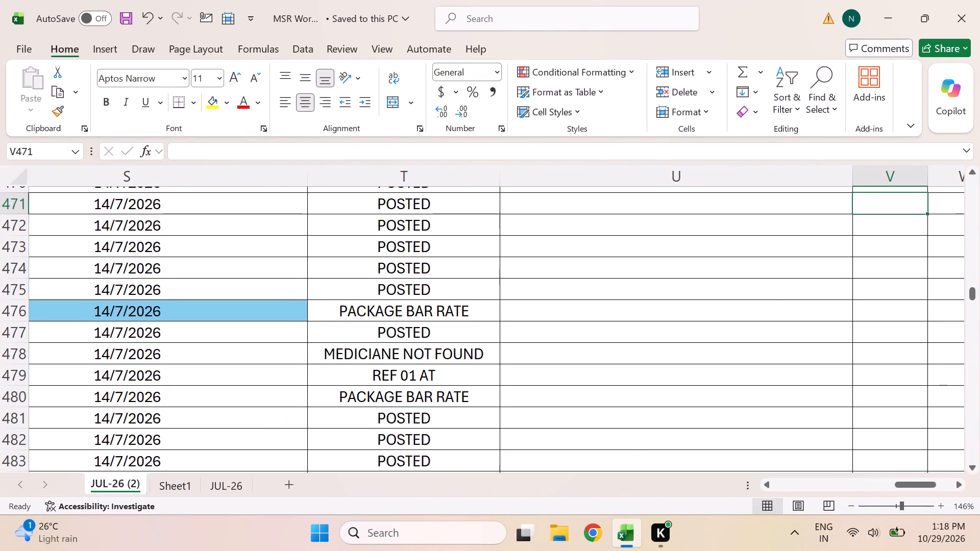
pyautogui.hscroll(10, 618, 241)
pyautogui.hscroll(13, 618, 241)
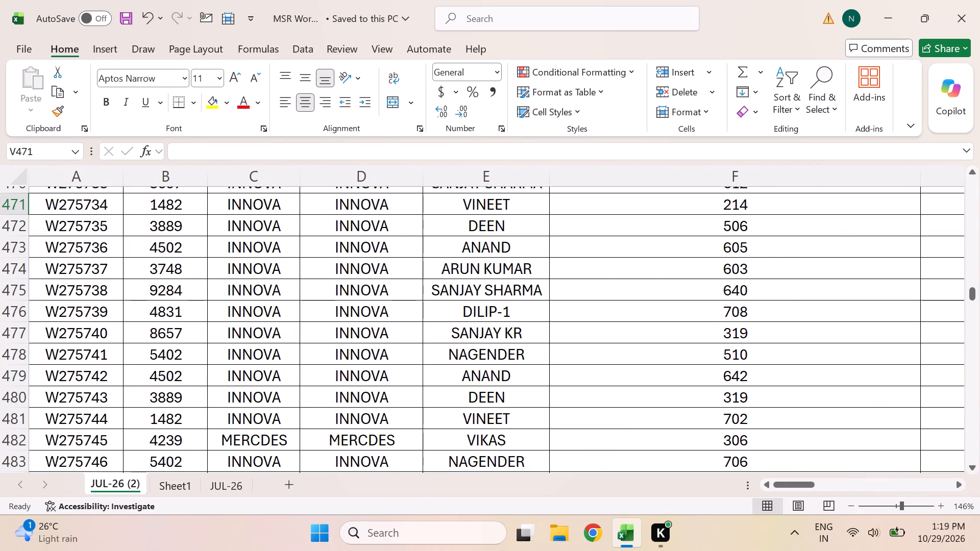
pyautogui.hscroll(-3, 588, 245)
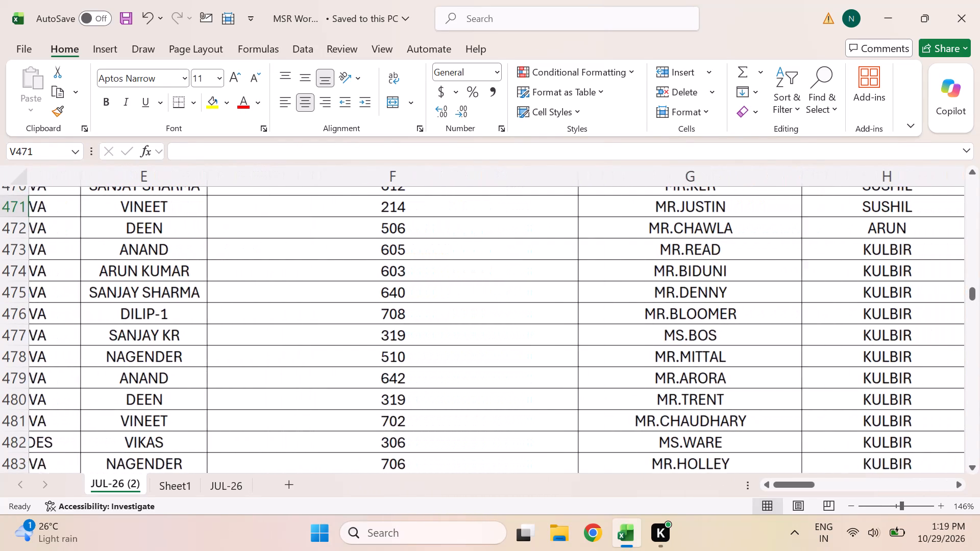
pyautogui.hscroll(-3, 588, 245)
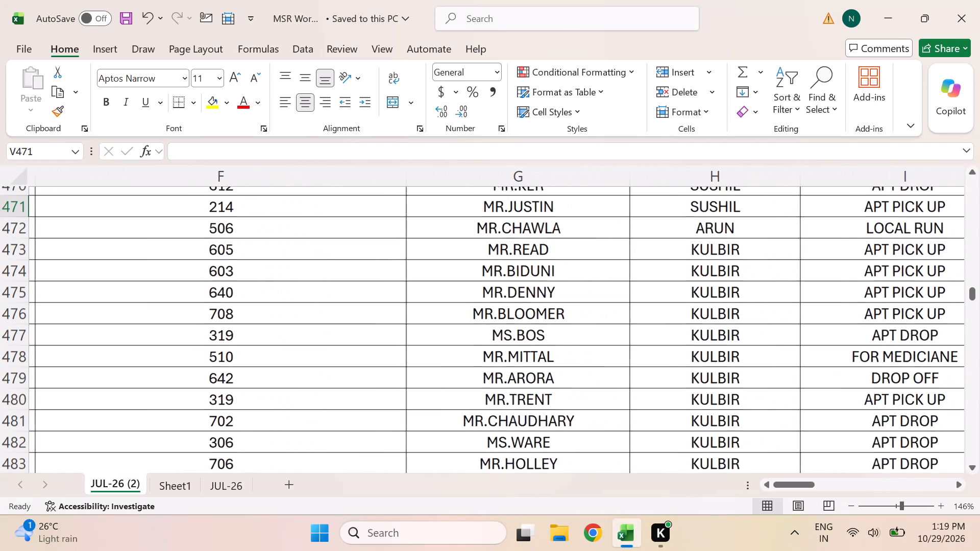
pyautogui.hscroll(-2, 588, 245)
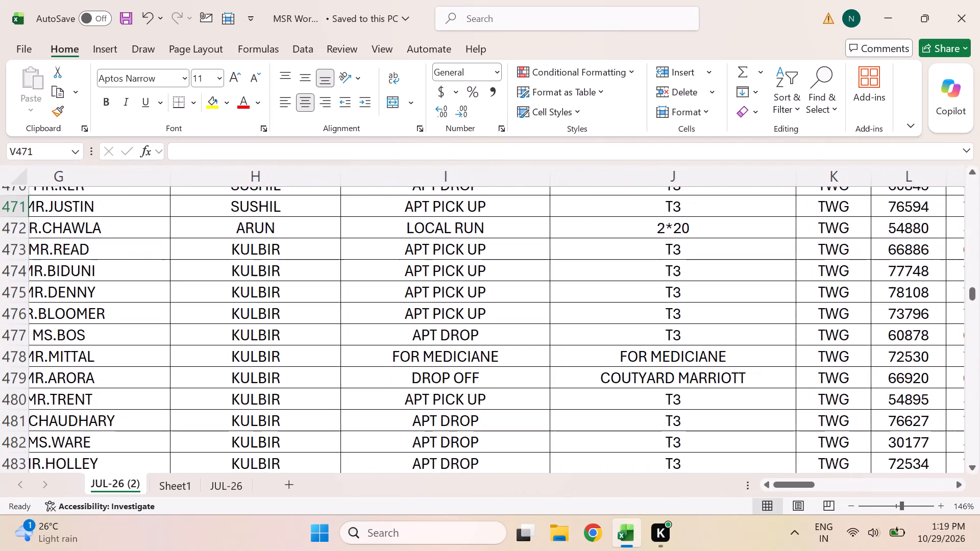
# Check row 471's meter readings, distance, times, charge code, amount, date and posting status through to the remarks columns.
pyautogui.hscroll(-3, 588, 245)
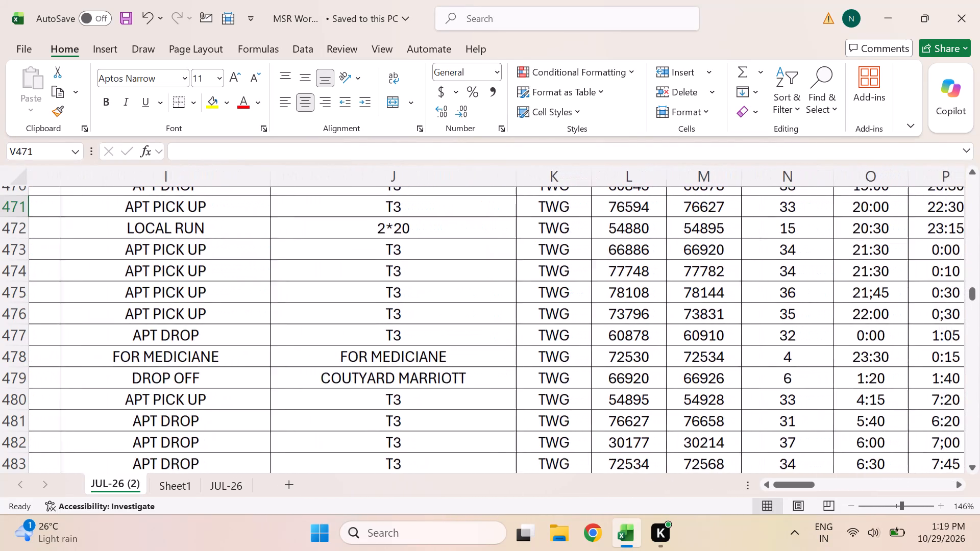
pyautogui.hscroll(-2, 588, 245)
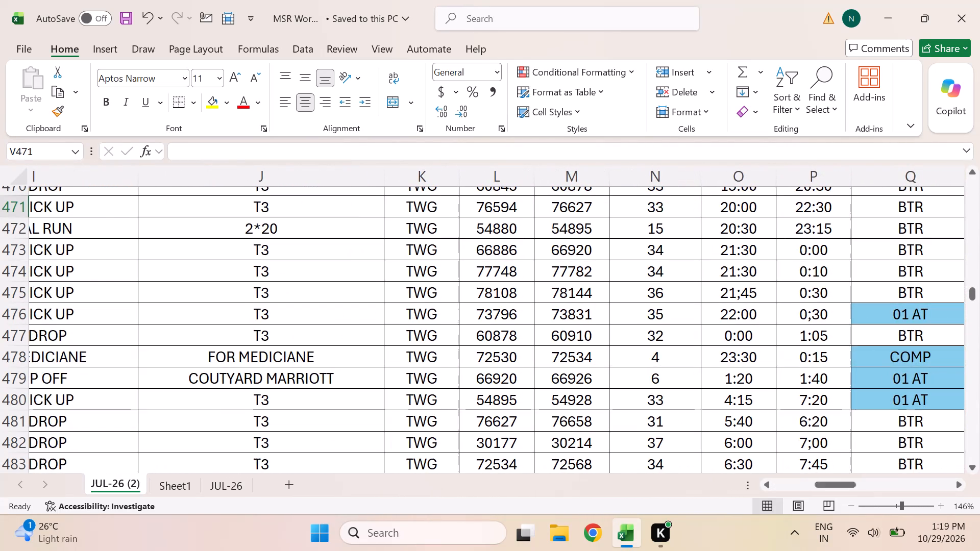
pyautogui.hscroll(-3, 588, 245)
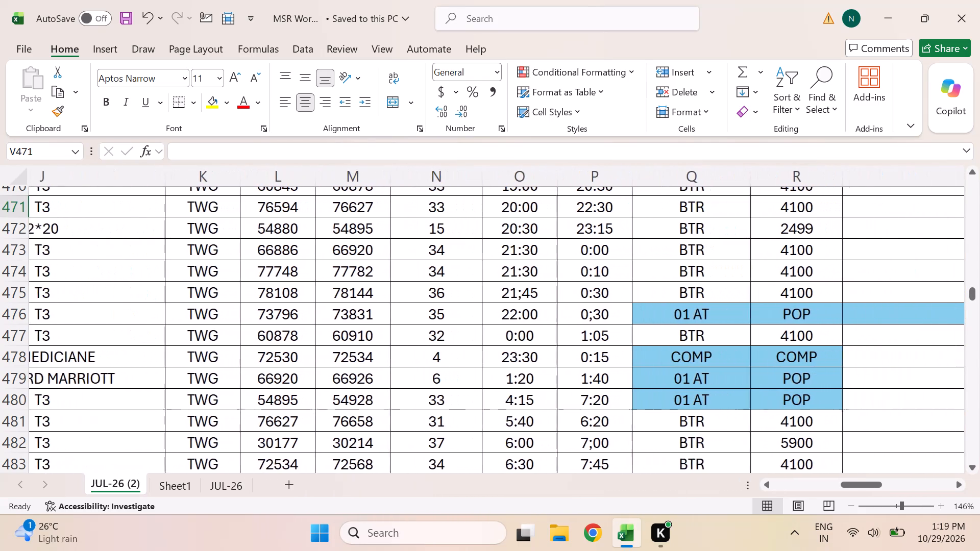
pyautogui.hscroll(-2, 588, 245)
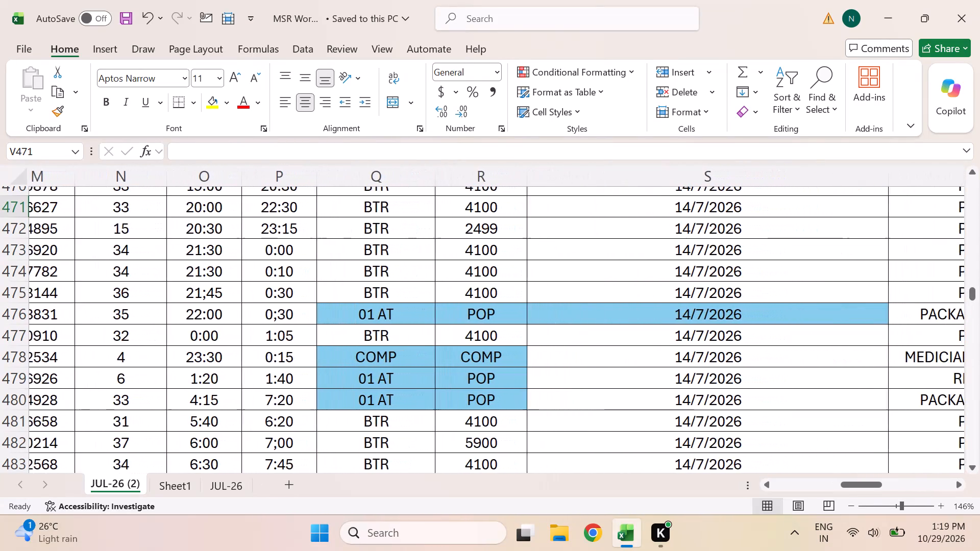
pyautogui.hscroll(-1, 588, 245)
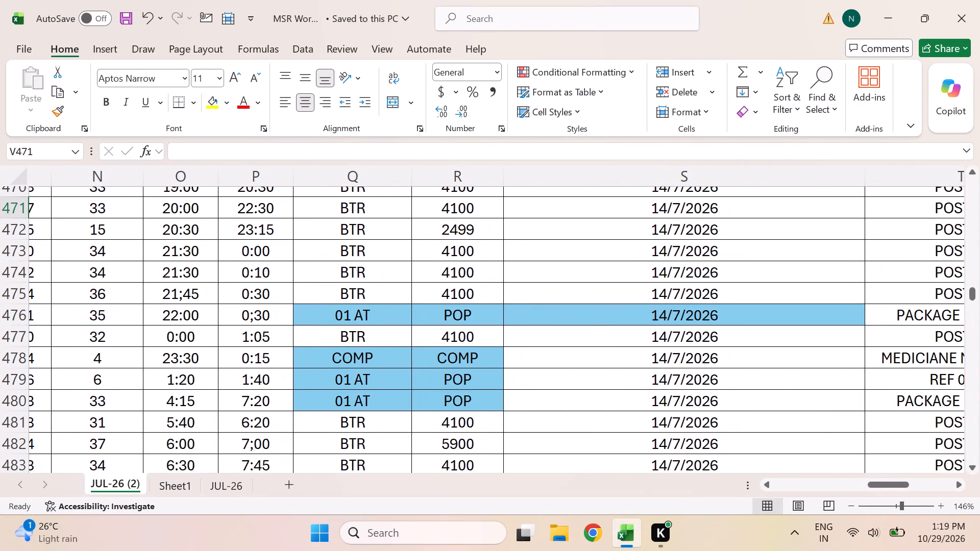
pyautogui.hscroll(-1, 552, 245)
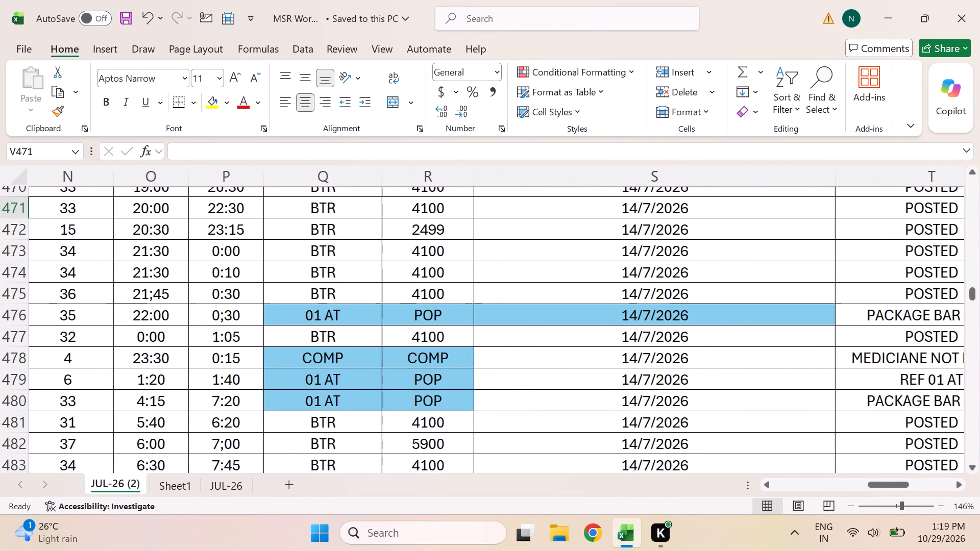
pyautogui.hscroll(-3, 552, 245)
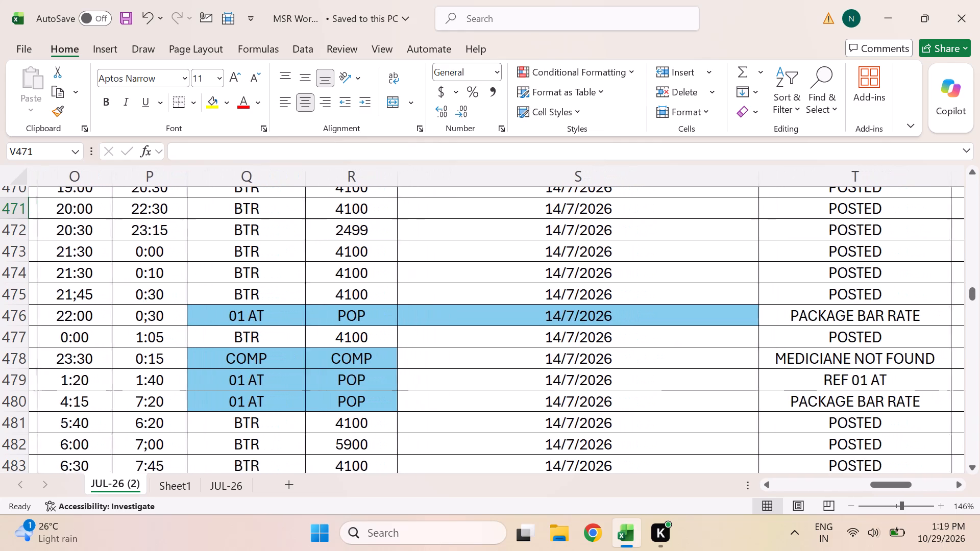
pyautogui.hscroll(-2, 552, 245)
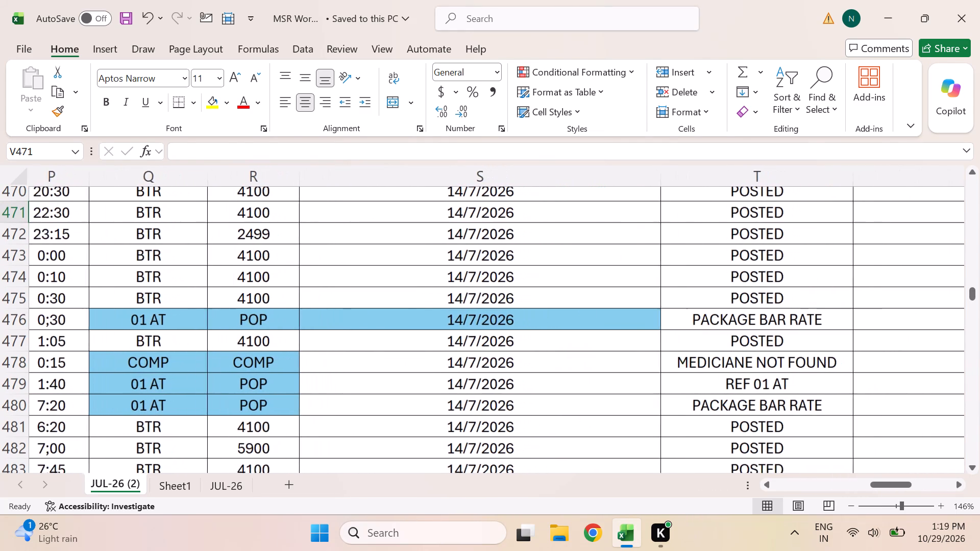
pyautogui.hscroll(-1, 552, 245)
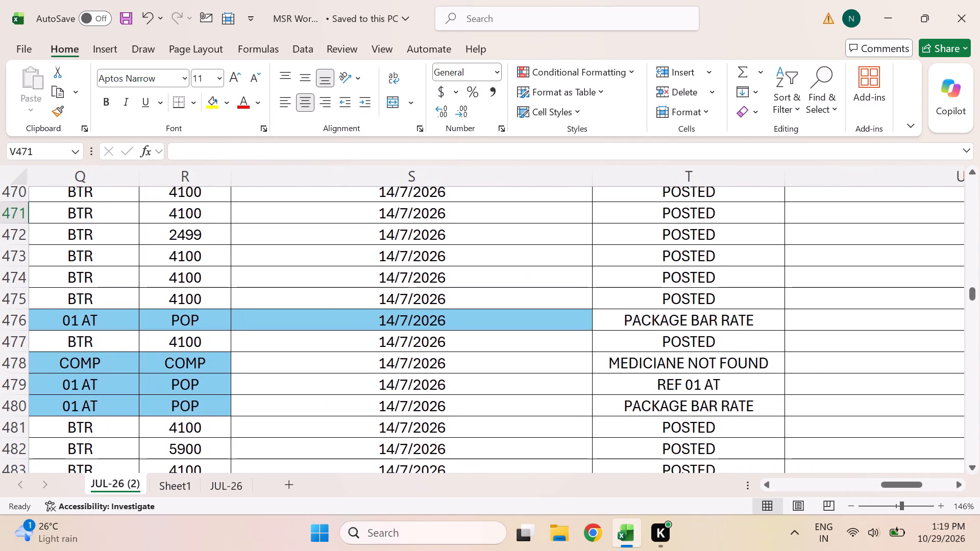
pyautogui.hscroll(-2, 548, 245)
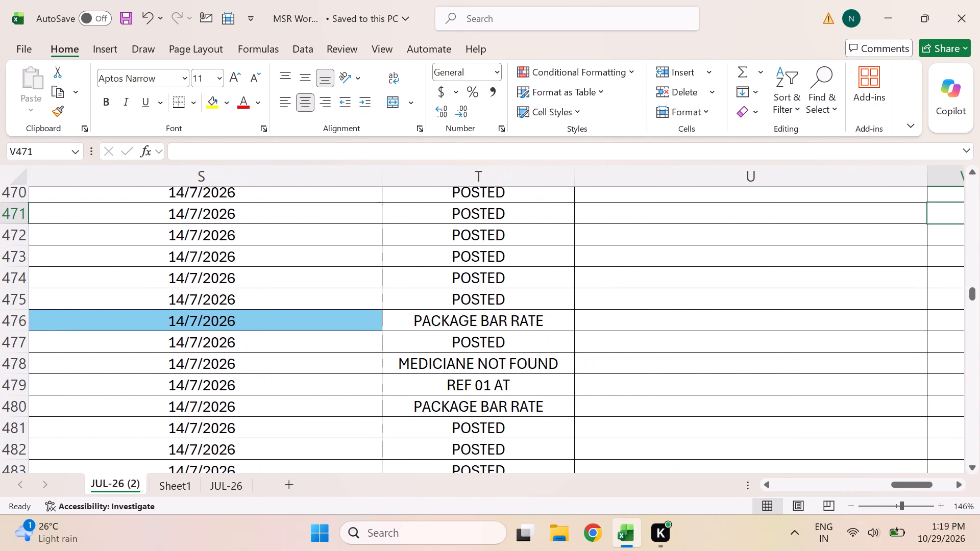
# Return to the first columns and recheck the slip numbers, vehicles, drivers and rooms around row 471.
pyautogui.hscroll(10, 548, 245)
pyautogui.hscroll(20, 548, 245)
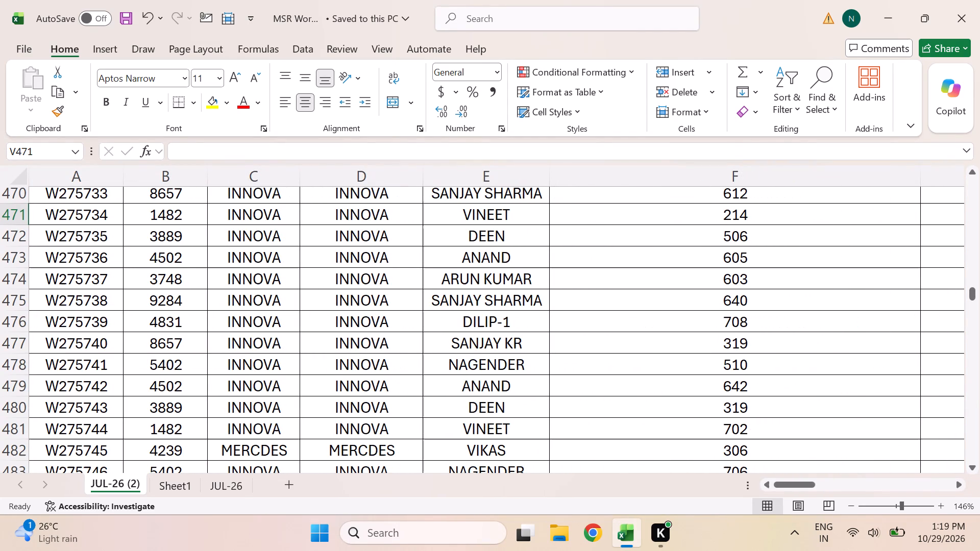
pyautogui.scroll(2, 427, 227)
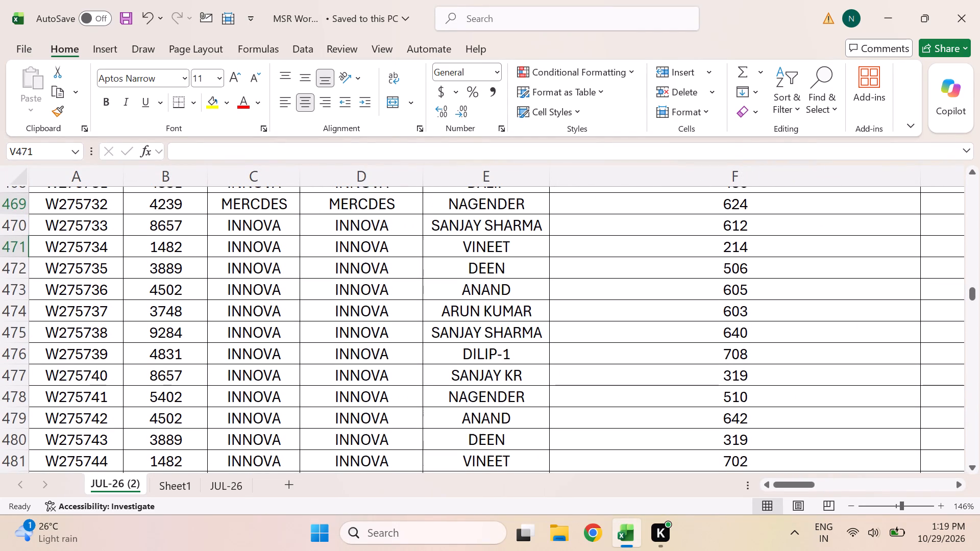
pyautogui.scroll(1, 427, 227)
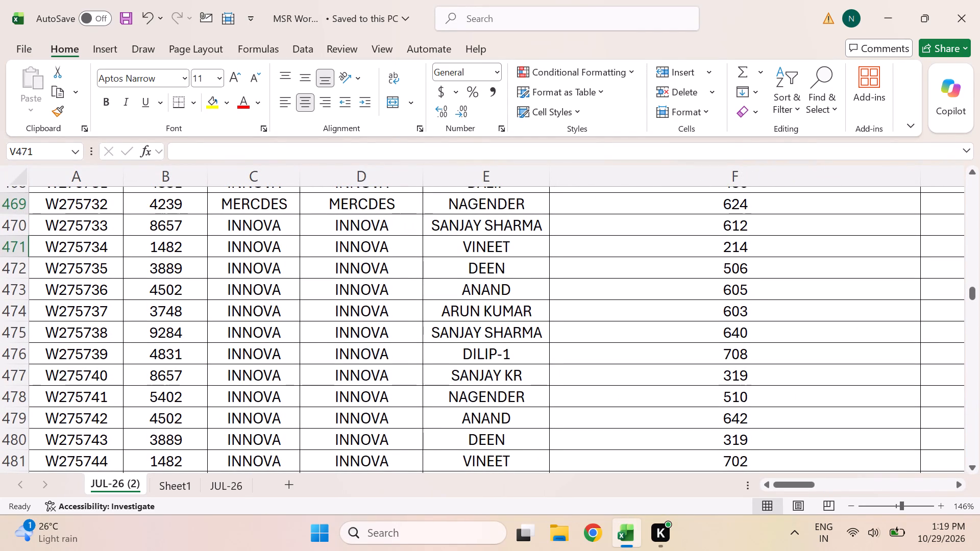
pyautogui.scroll(-1, 428, 275)
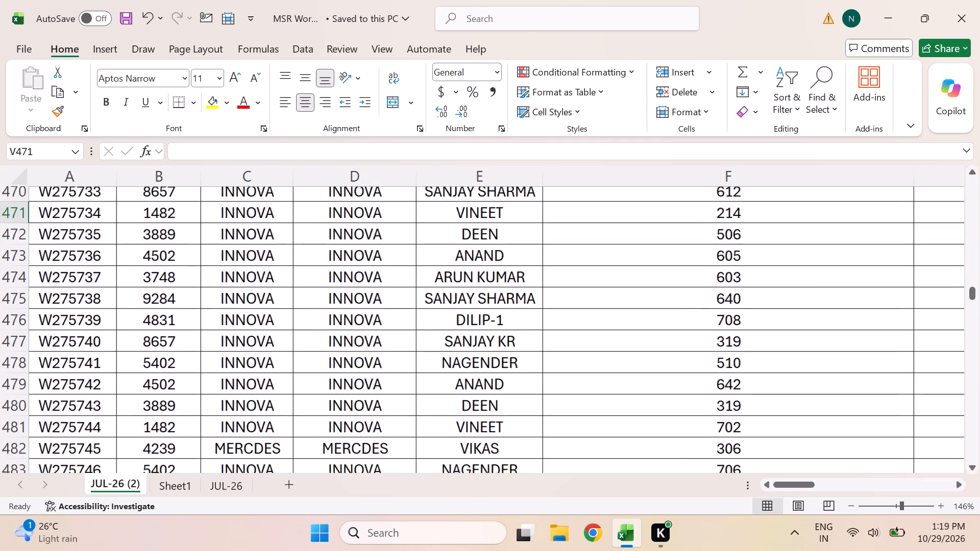
pyautogui.scroll(-1, 428, 275)
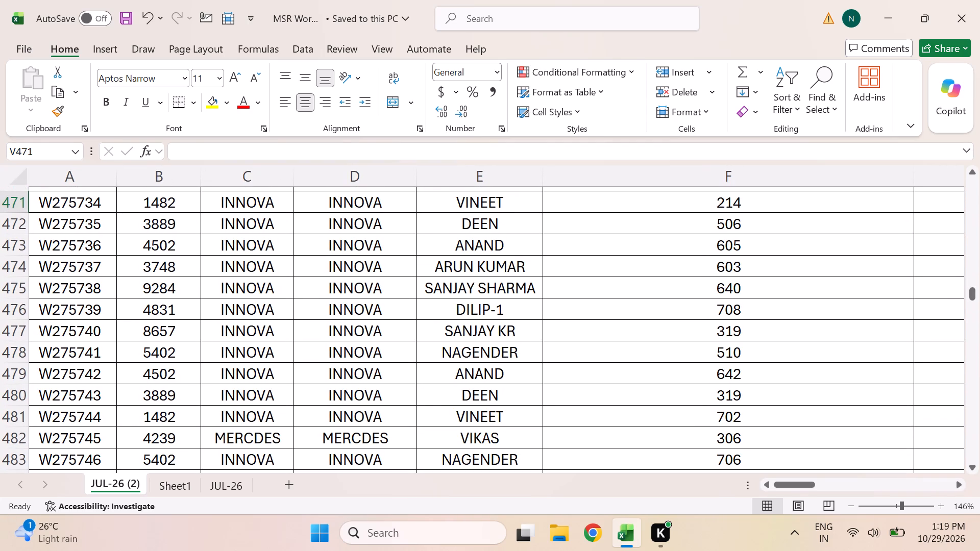
# Save the workbook.
pyautogui.hotkey('ctrl', 's')
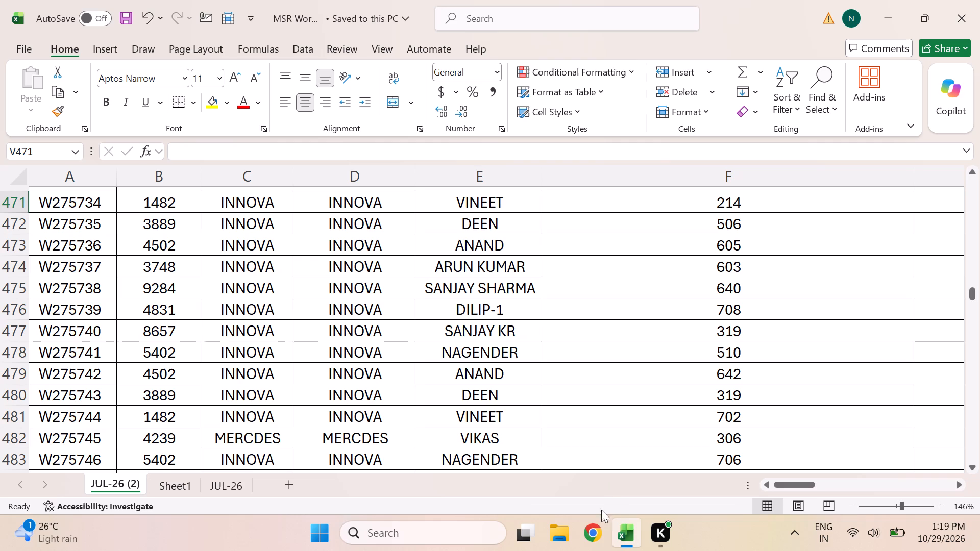
# Switch from the workbook to Google Chrome by launching the browser.
pyautogui.click(596, 530)
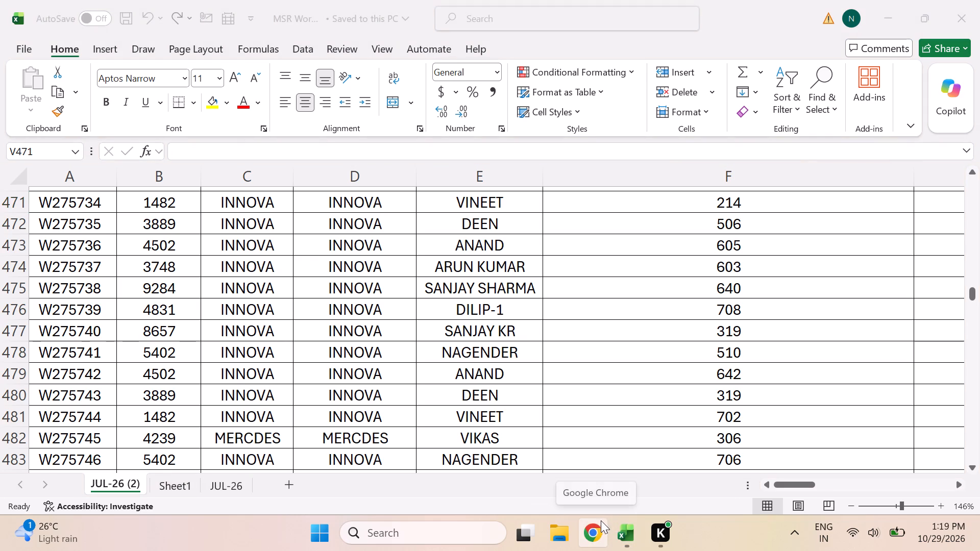
pyautogui.click(598, 530)
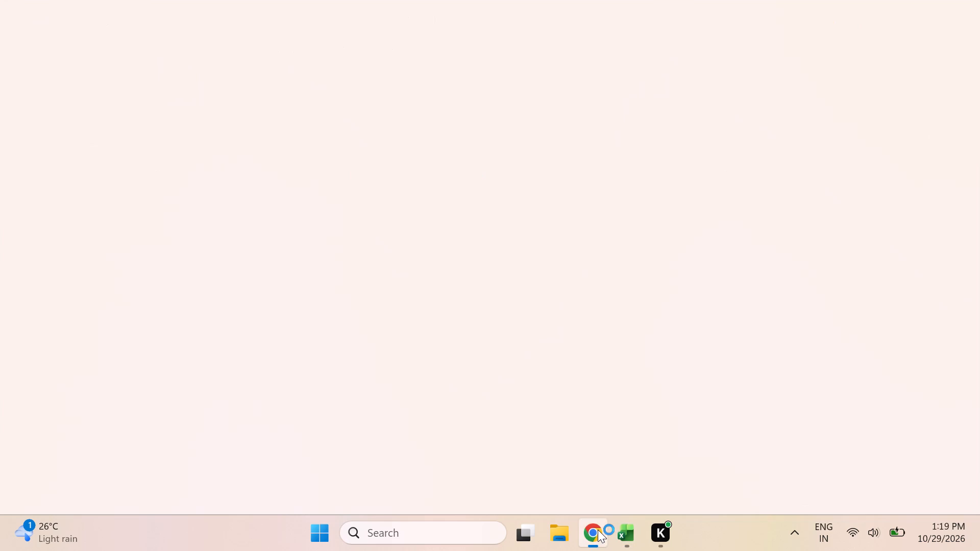
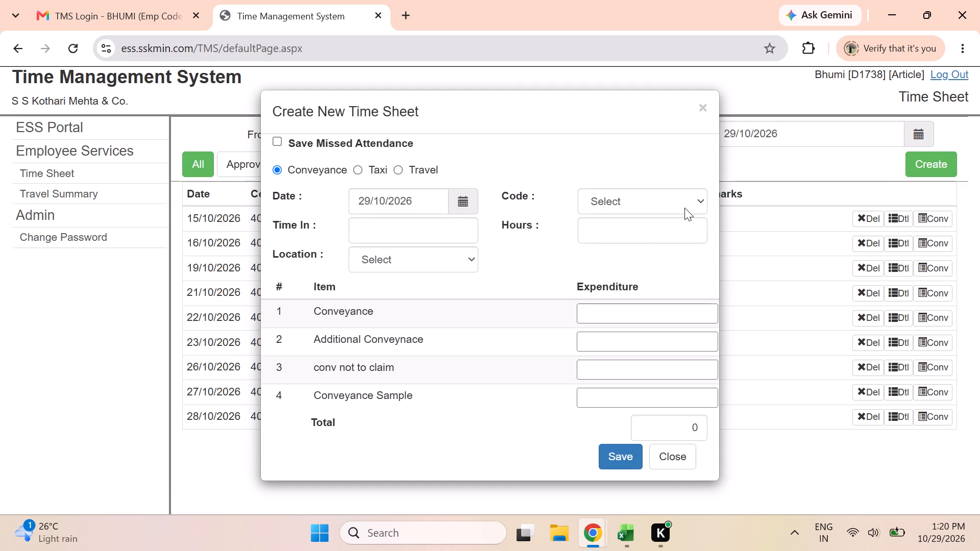
# Fill in and save the 29/10/2026 conveyance time sheet: code 40330, 7 hours, time in 10:30, location Gurgaon, conveyance 210.
pyautogui.click(684, 208)
pyautogui.click(690, 244)
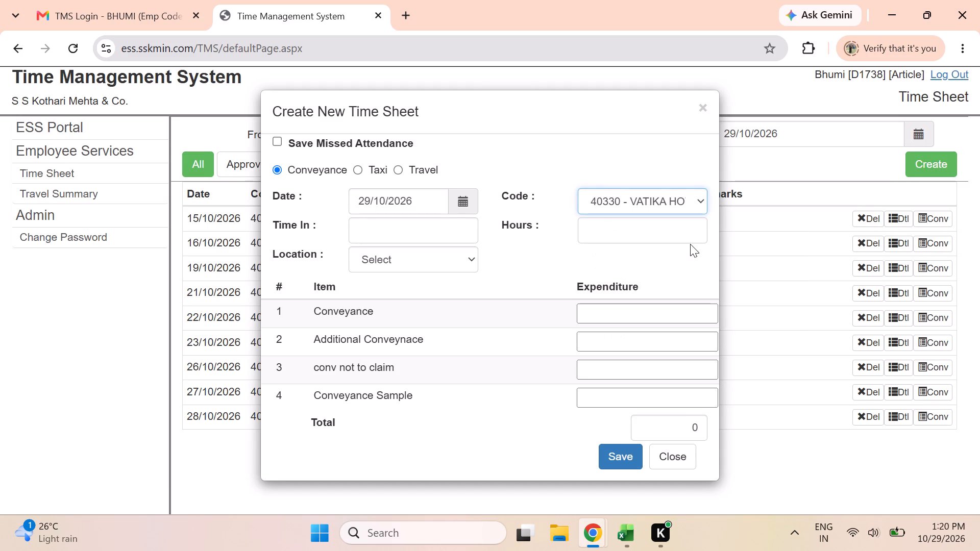
pyautogui.click(662, 238)
pyautogui.press('7')
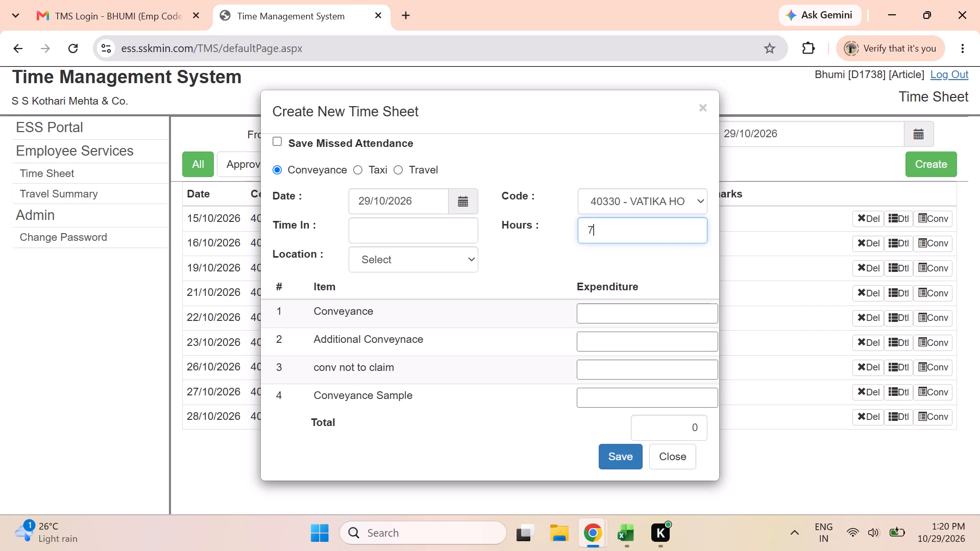
pyautogui.click(389, 230)
pyautogui.write('10:30')
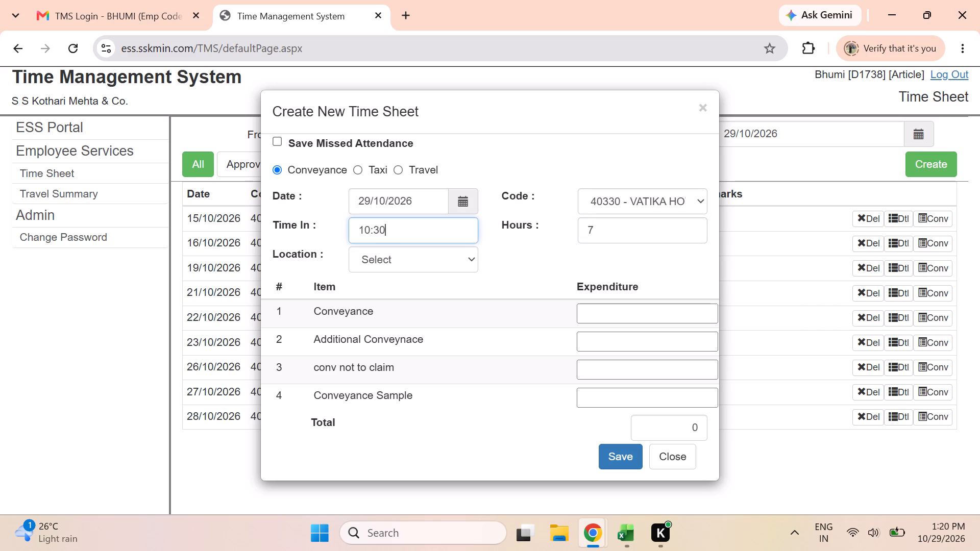
pyautogui.click(471, 261)
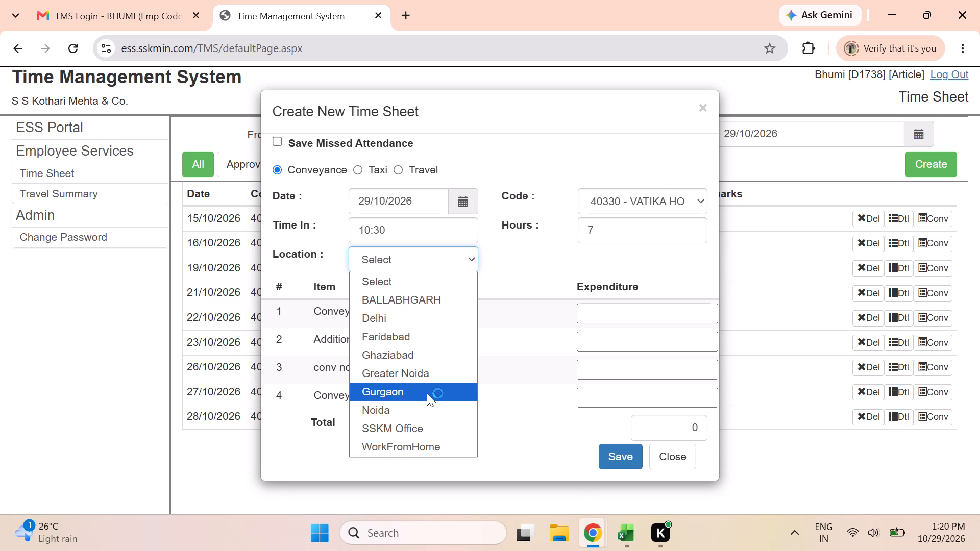
pyautogui.click(427, 393)
pyautogui.click(659, 314)
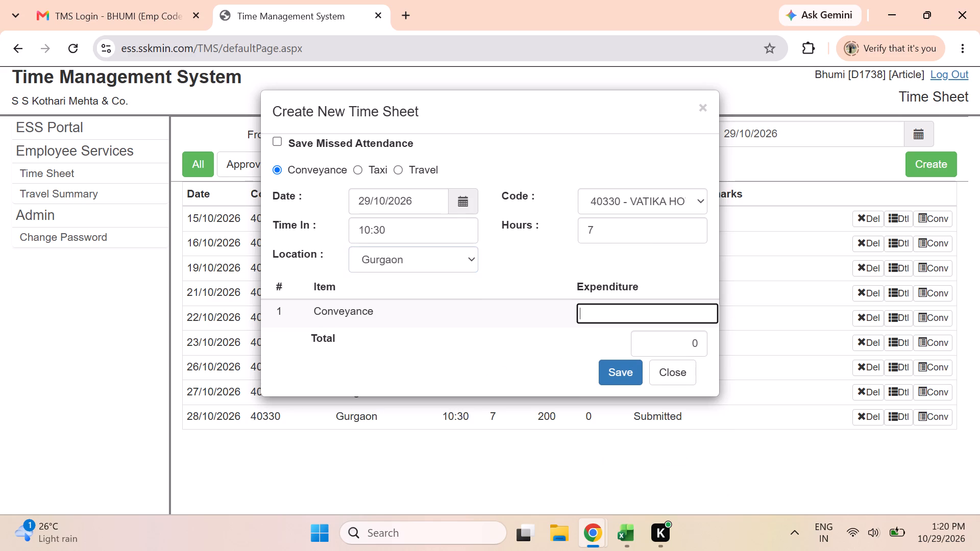
pyautogui.write('21')
pyautogui.press('0')
pyautogui.click(629, 369)
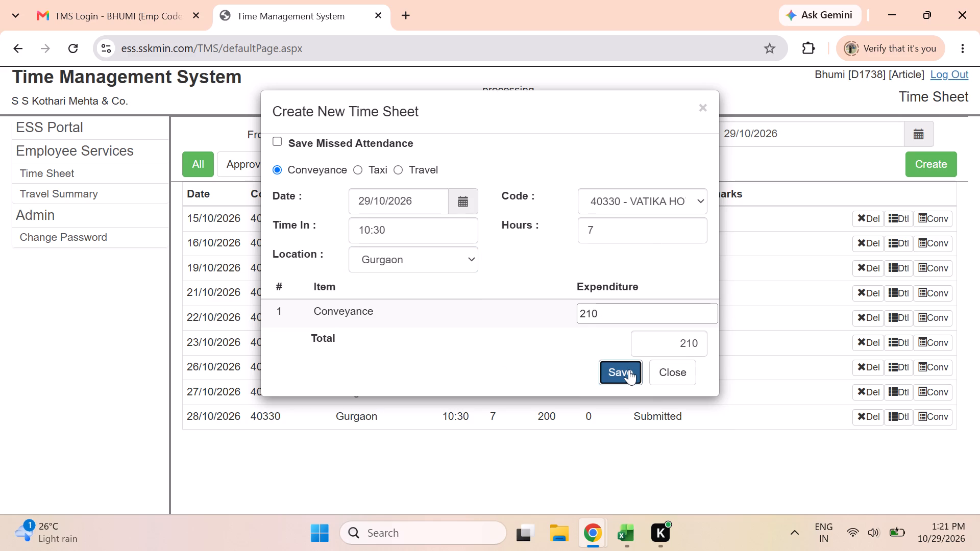
pyautogui.click(629, 369)
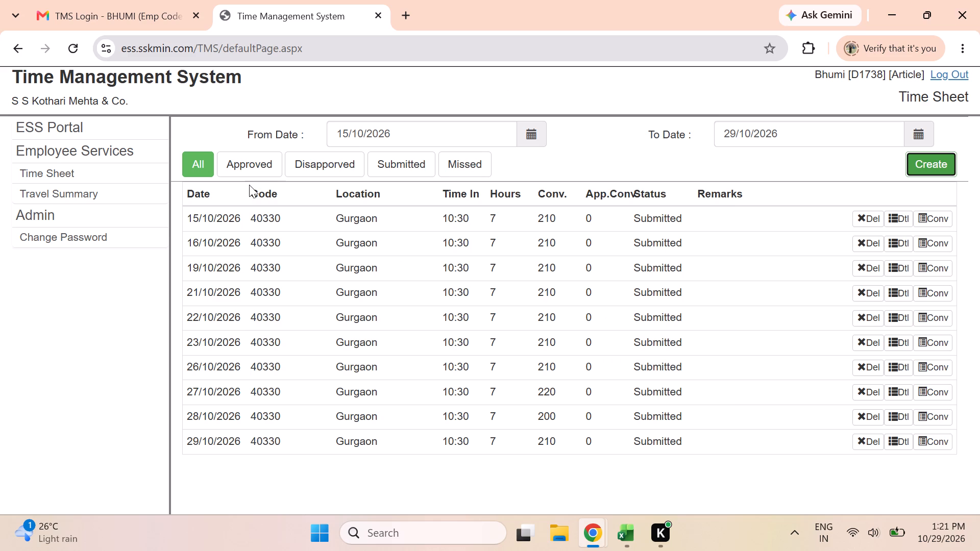
# Check the approved time sheet entries, and return to showing all entries.
pyautogui.click(237, 160)
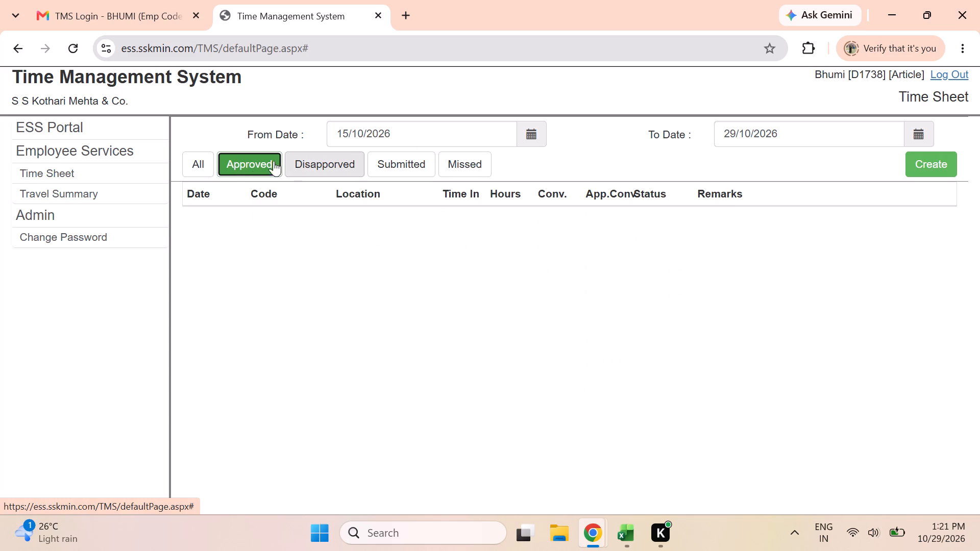
pyautogui.click(245, 165)
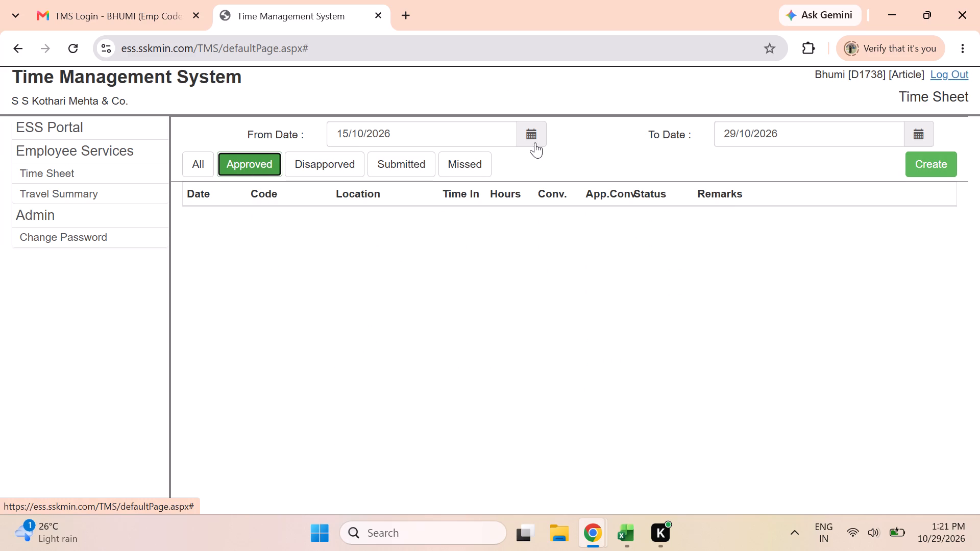
pyautogui.click(189, 155)
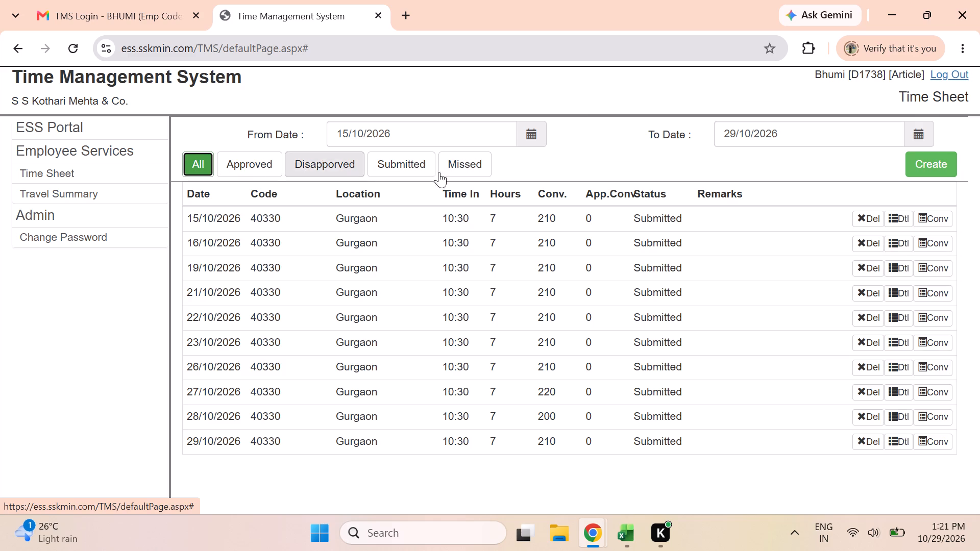
# List the time sheet entries from 24/09/2026 and review their conveyance amounts and statuses through to 29/10/2026.
pyautogui.click(532, 137)
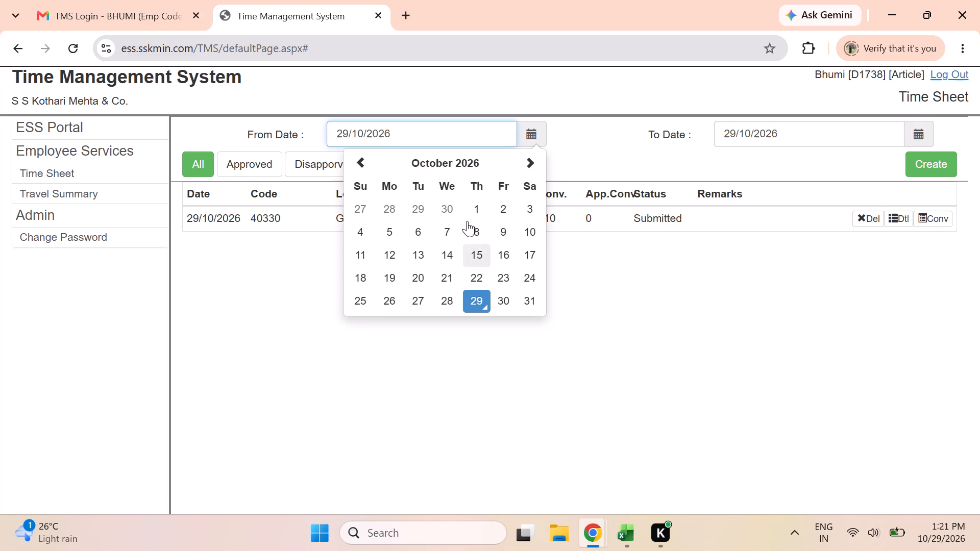
pyautogui.click(360, 164)
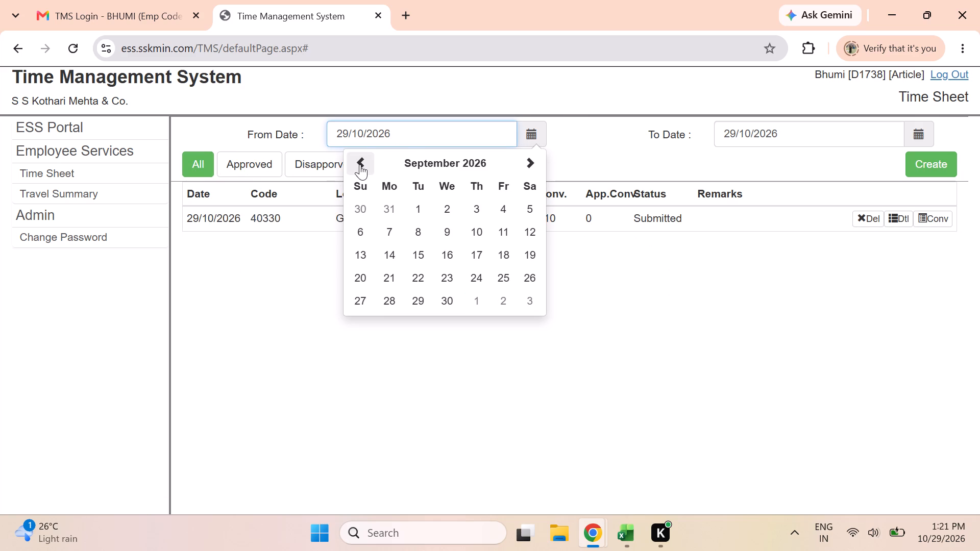
pyautogui.click(480, 267)
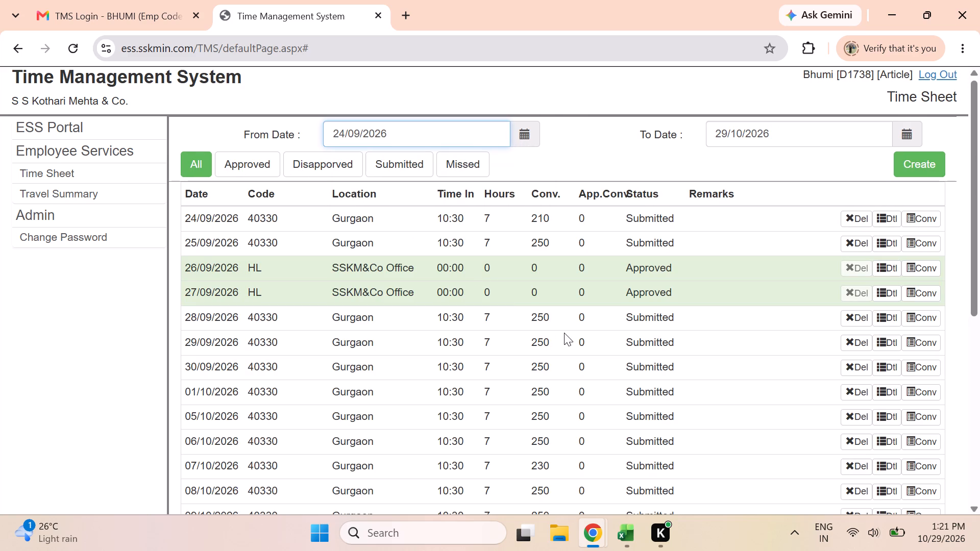
pyautogui.hscroll(-1, 564, 333)
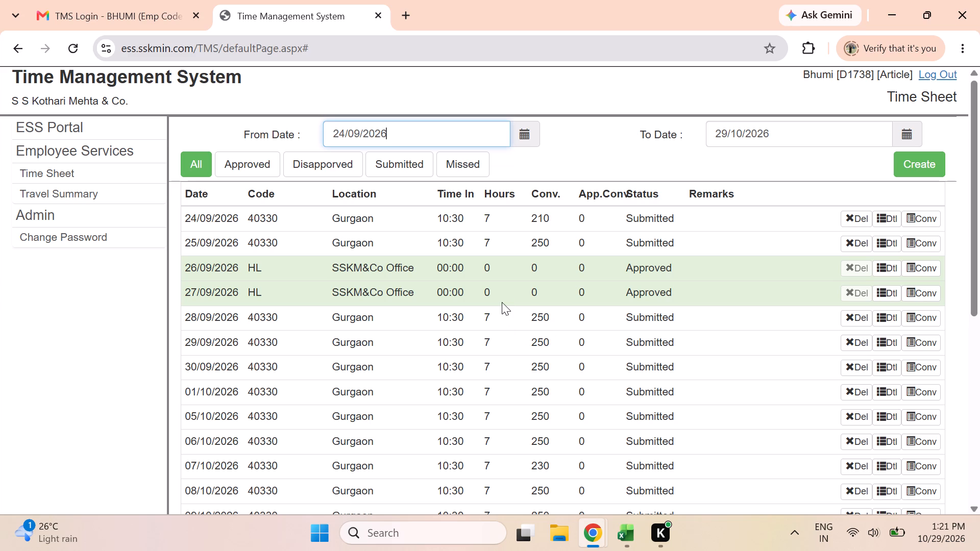
pyautogui.hscroll(2, 502, 302)
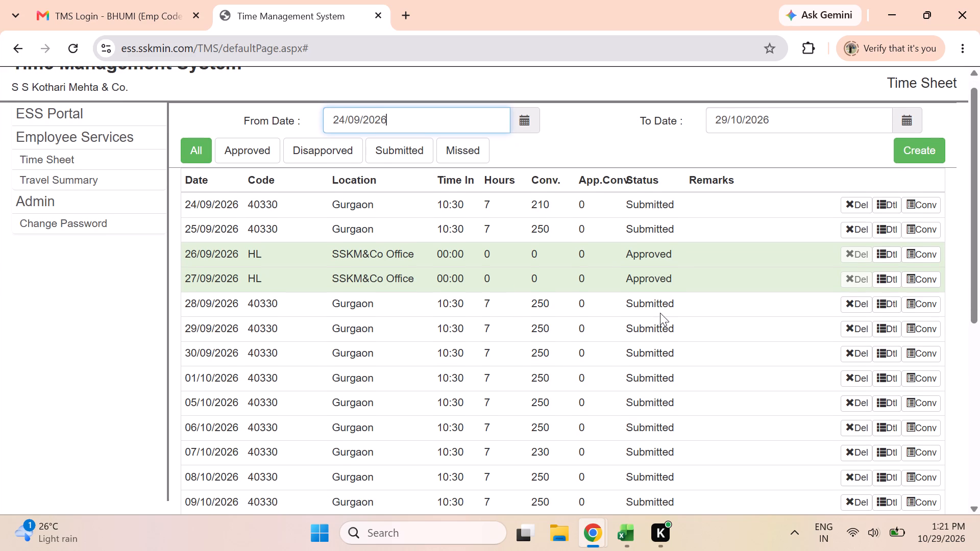
pyautogui.scroll(-3, 660, 313)
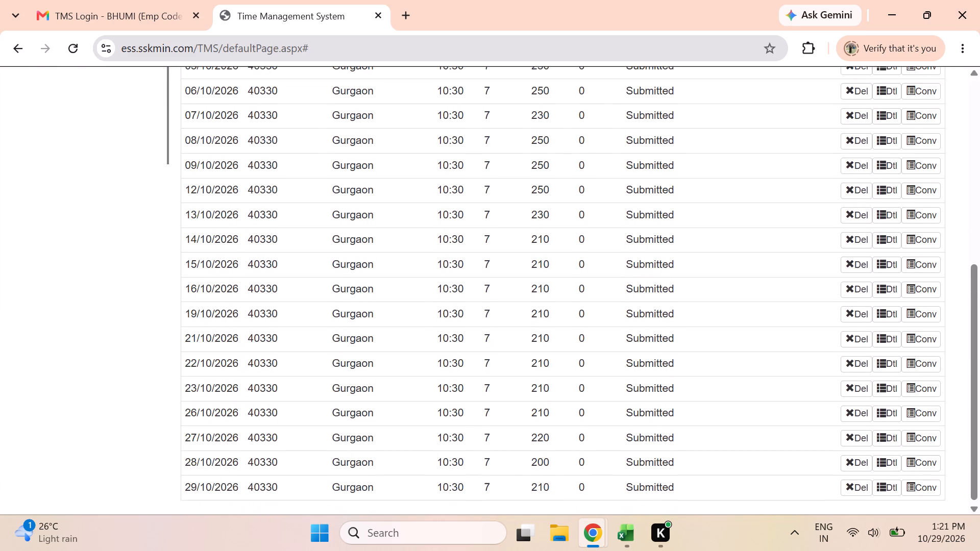
pyautogui.scroll(-1, 660, 313)
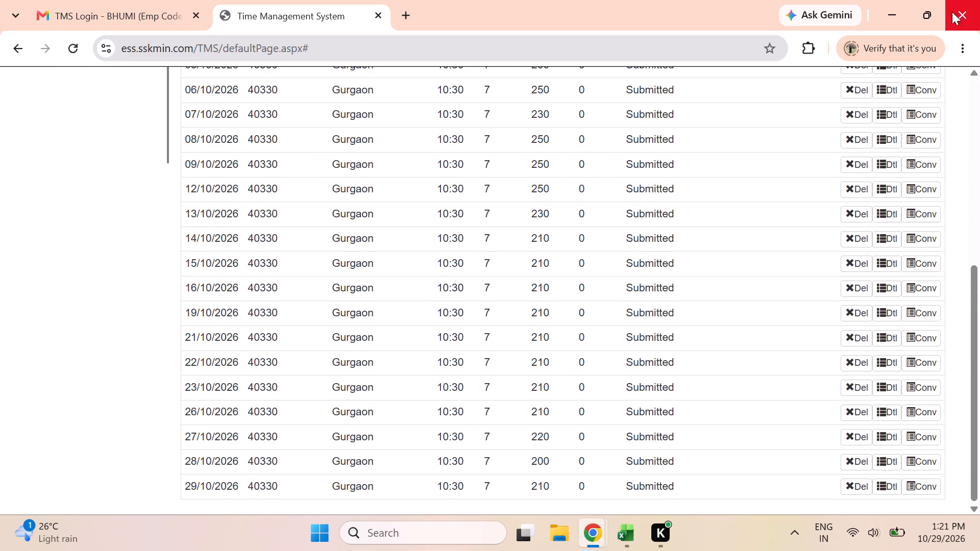
# Close both Chrome windows and return to the trip log workbook in Excel.
pyautogui.click(979, 0)
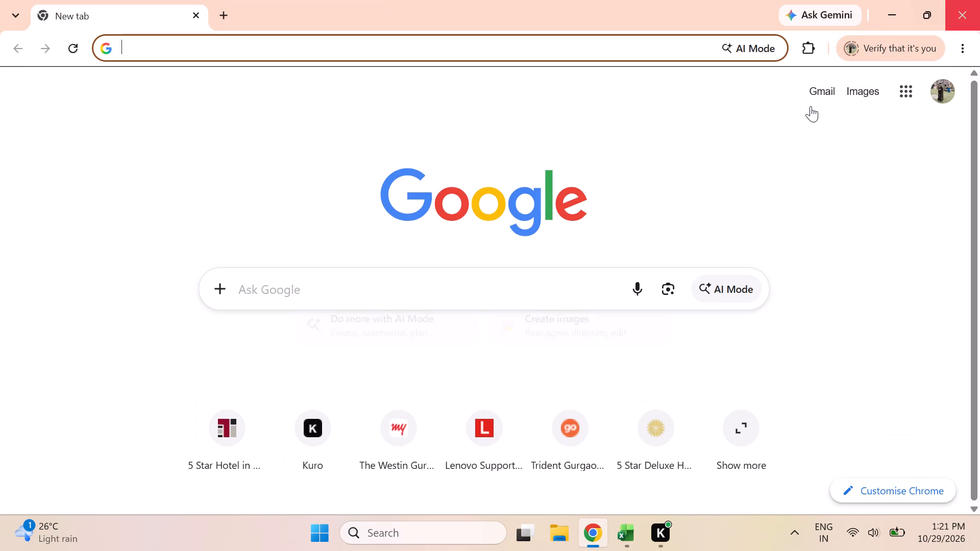
pyautogui.click(979, 0)
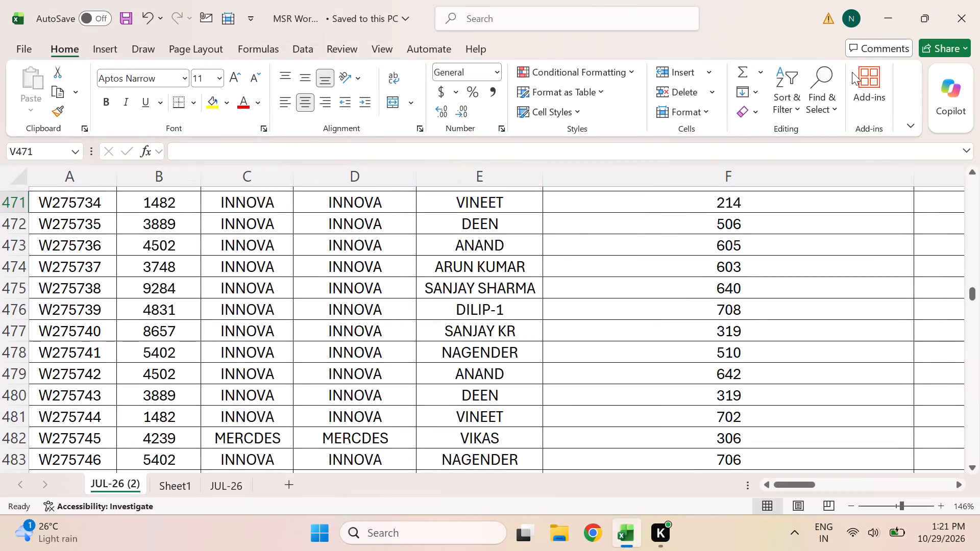
# Enter the remark "driver's signature is not mentioned on duty slip" in column V for row 471.
pyautogui.hscroll(8, 528, 254)
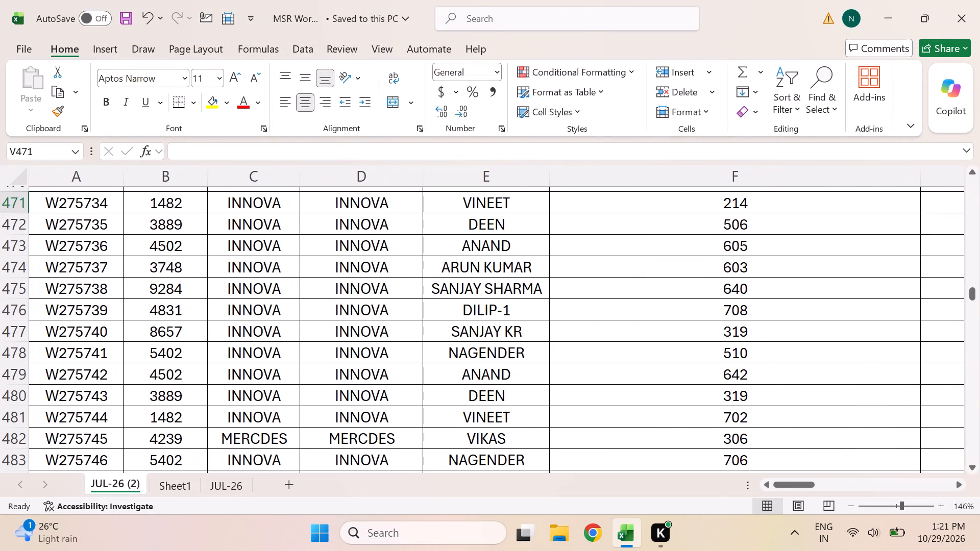
pyautogui.hscroll(-2, 528, 254)
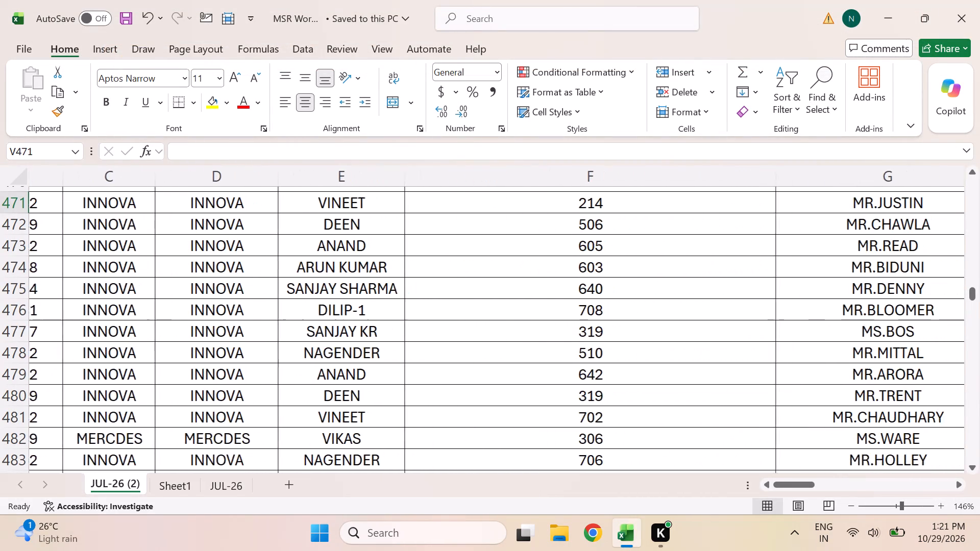
pyautogui.hscroll(-2, 528, 254)
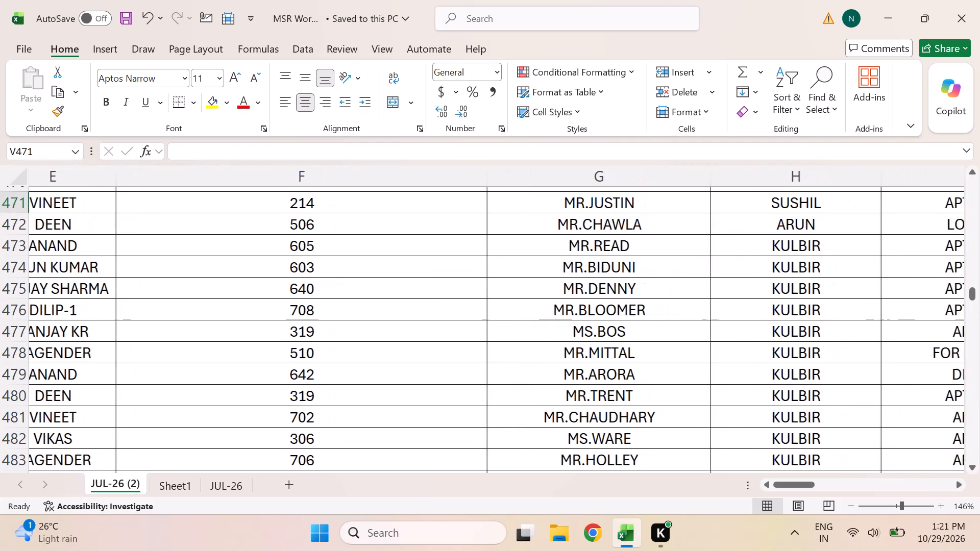
pyautogui.hscroll(-3, 528, 254)
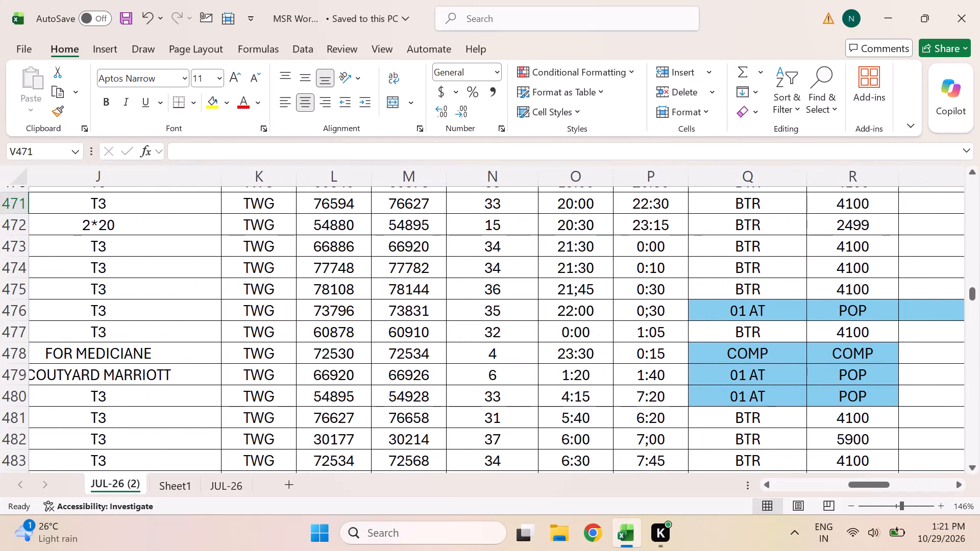
pyautogui.hscroll(-2, 528, 254)
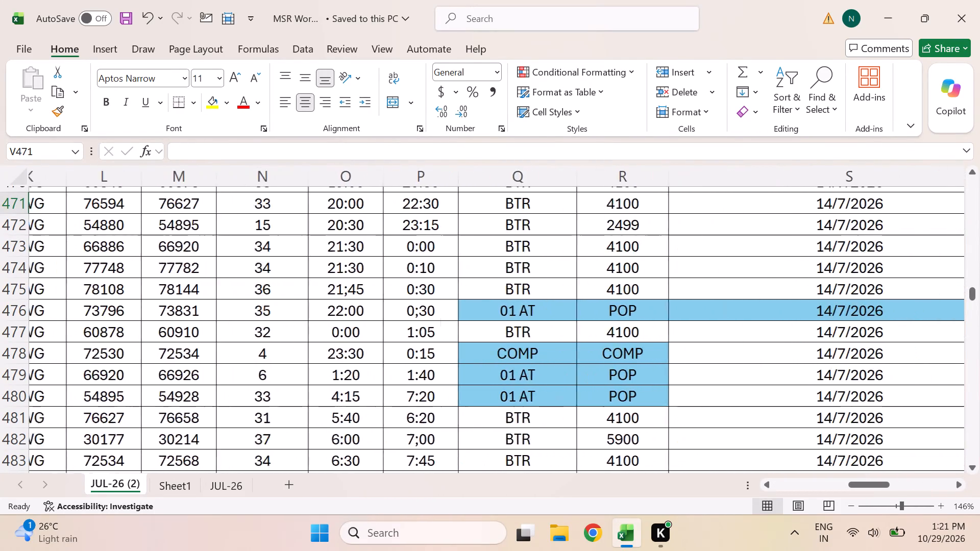
pyautogui.hscroll(-3, 528, 254)
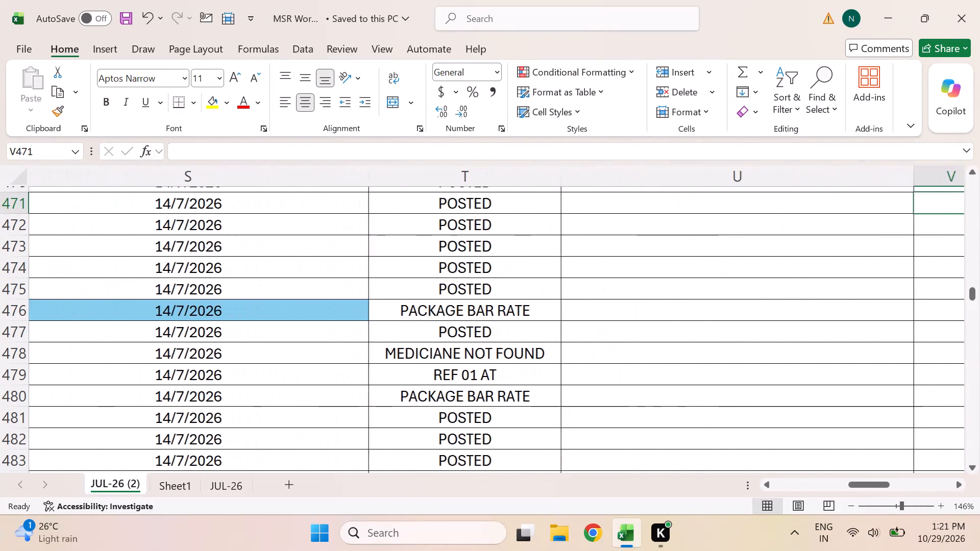
pyautogui.write('dr')
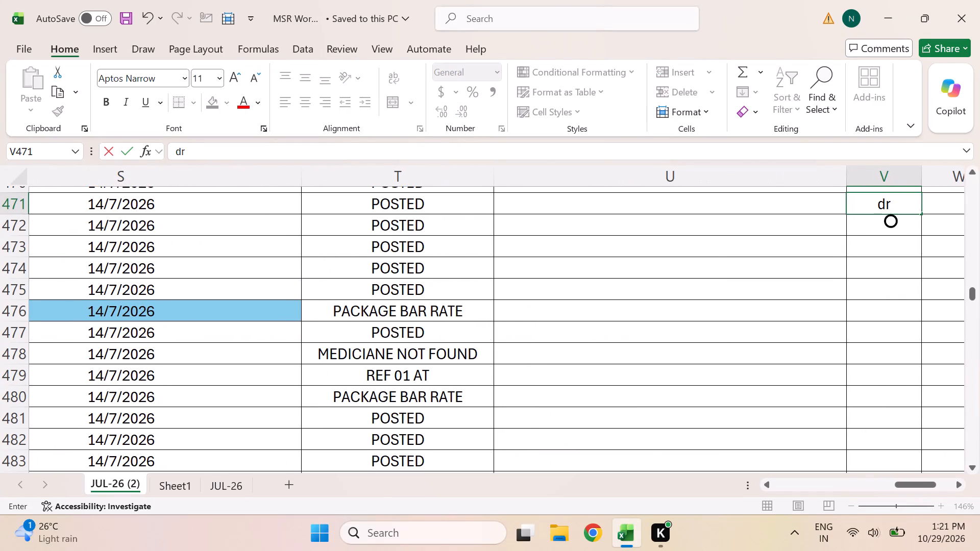
pyautogui.write("iver's signature")
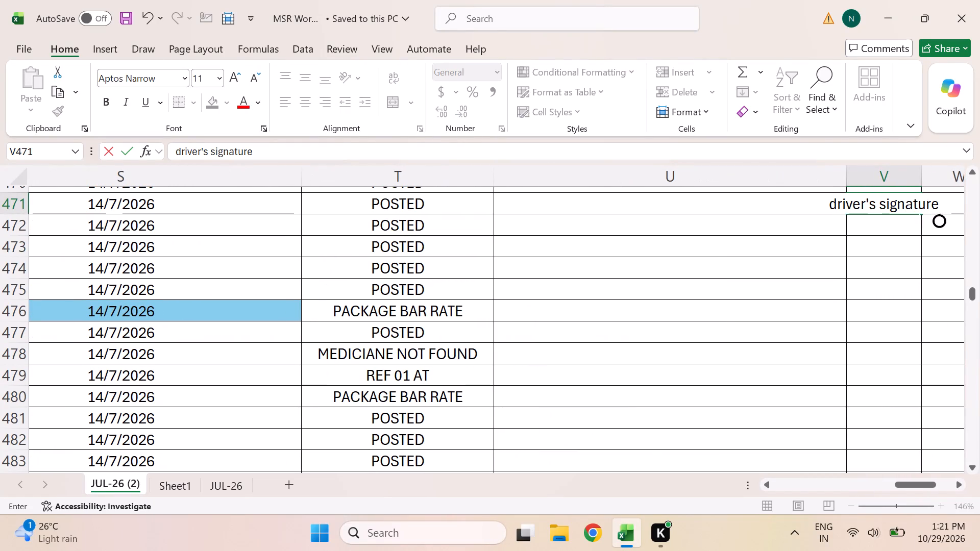
pyautogui.press('space')
pyautogui.write('is not m')
pyautogui.write('entioned on duty slip')
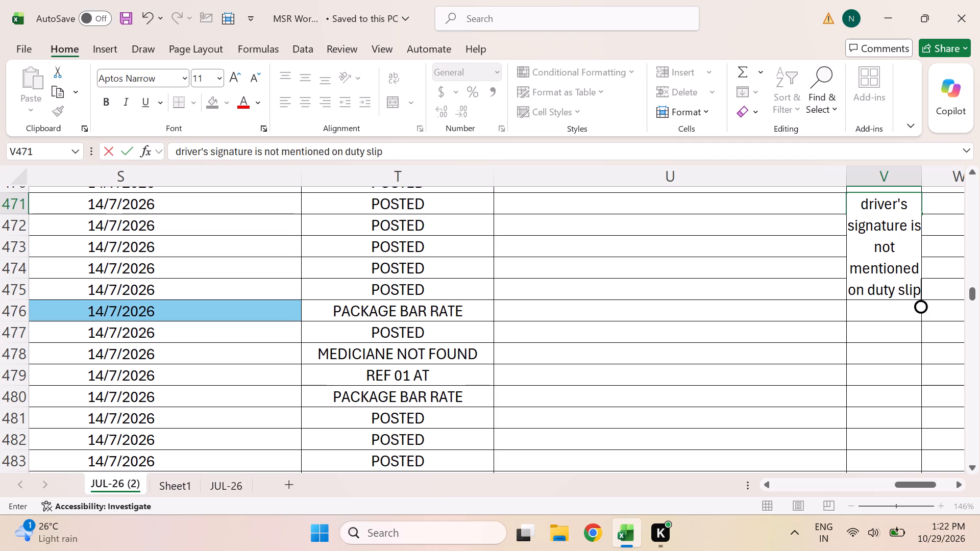
pyautogui.press('Return')
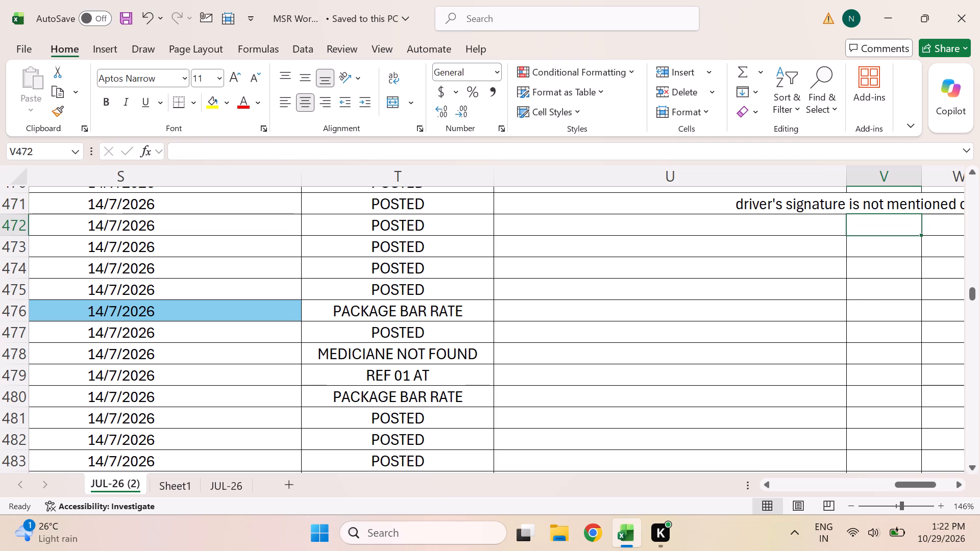
pyautogui.scroll(-1, 528, 254)
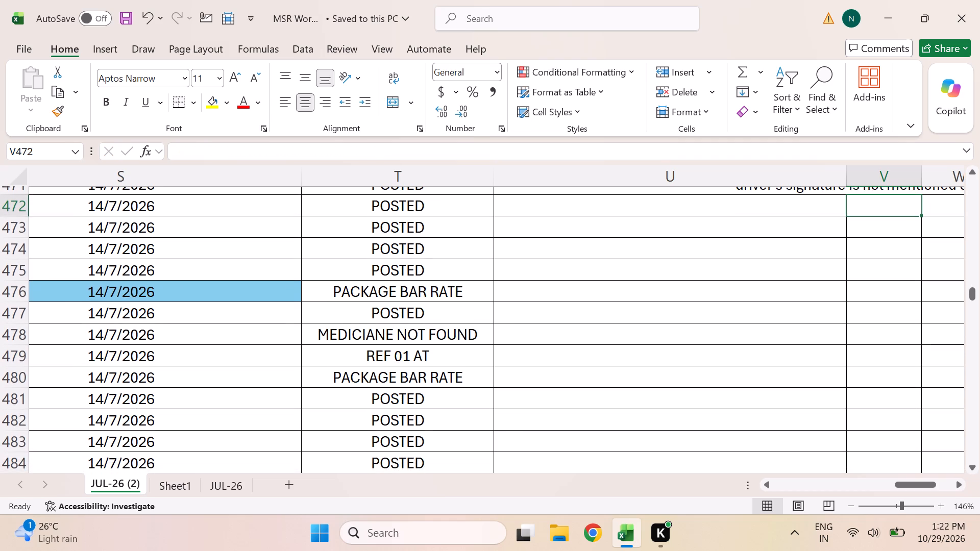
pyautogui.scroll(-1, 528, 254)
pyautogui.hscroll(19, 528, 254)
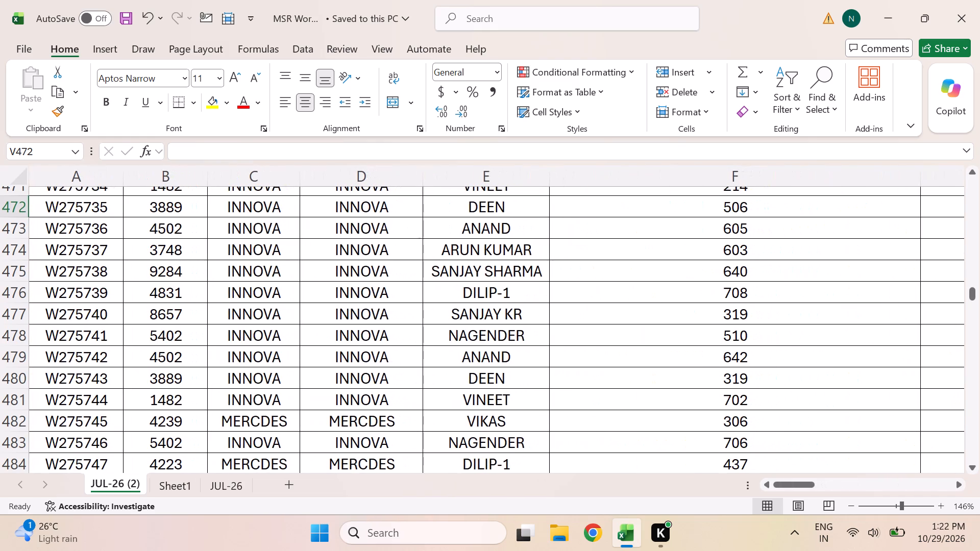
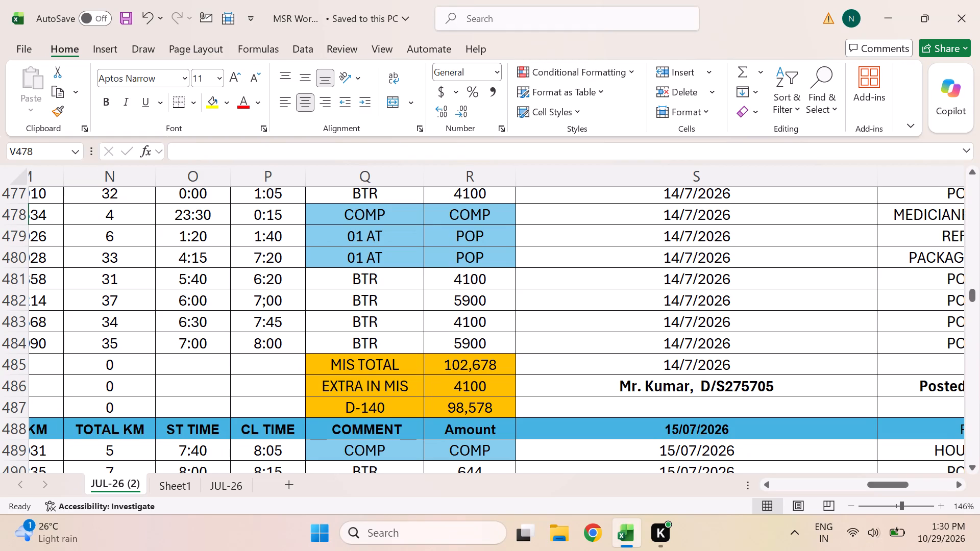
# Review row 478's guest, nature of use, kilometres, times, comment and posting reference across its columns.
pyautogui.hscroll(1, 596, 288)
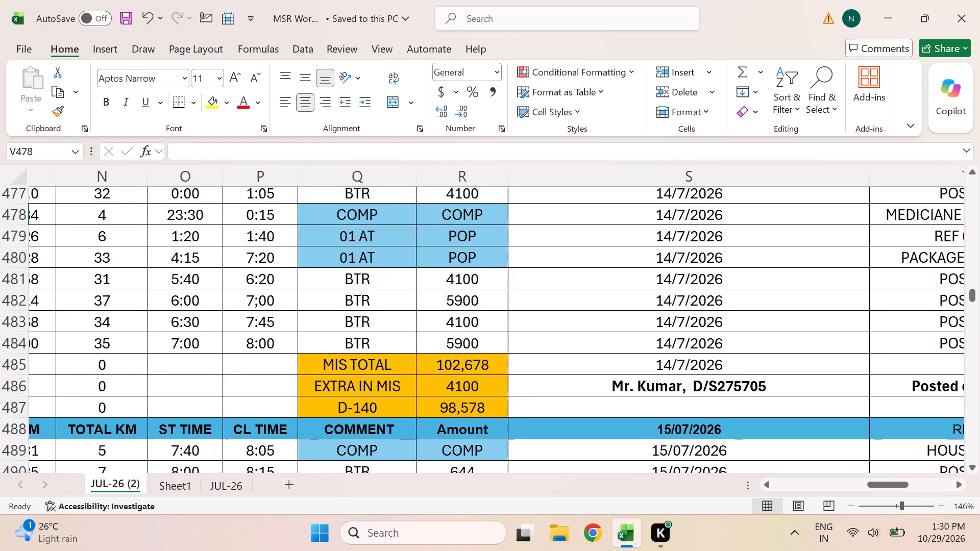
pyautogui.hscroll(3, 596, 288)
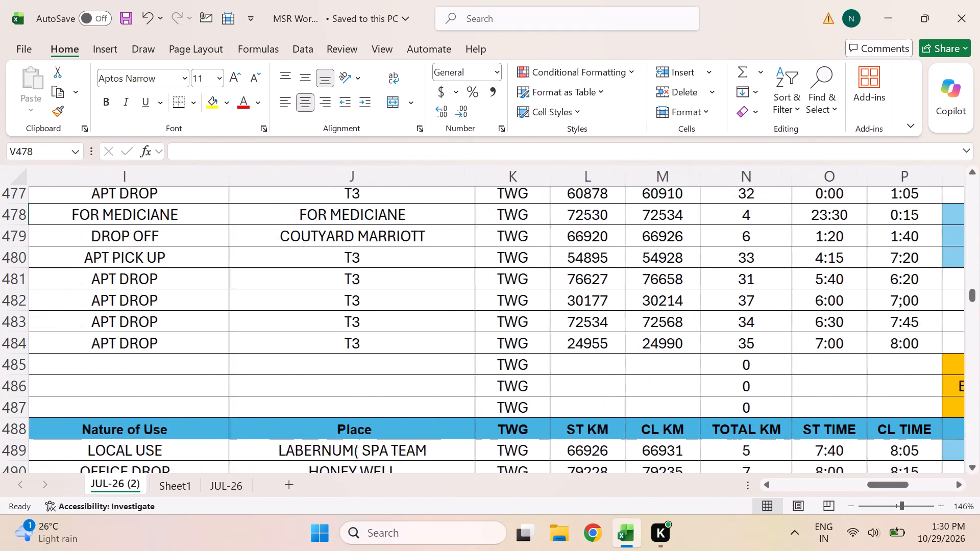
pyautogui.hscroll(5, 596, 288)
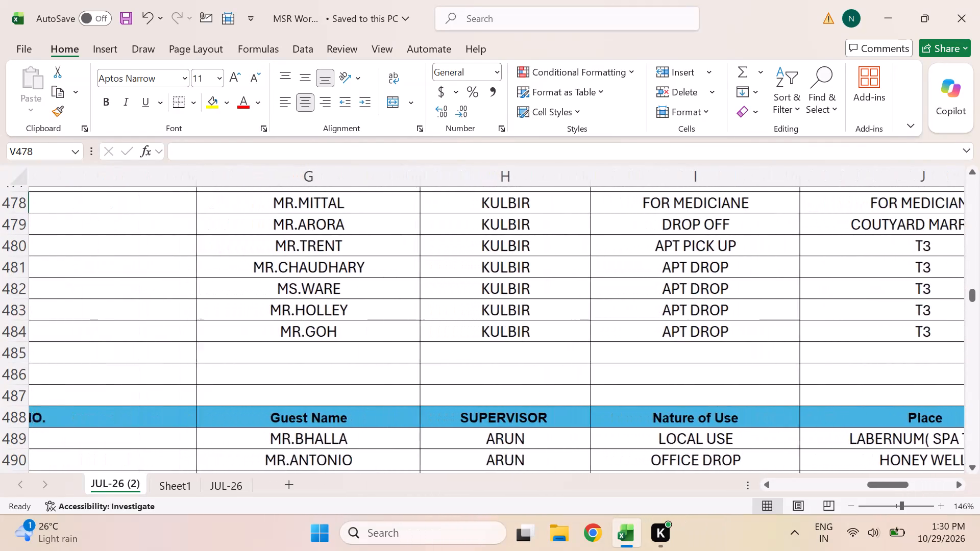
pyautogui.hscroll(-3, 596, 288)
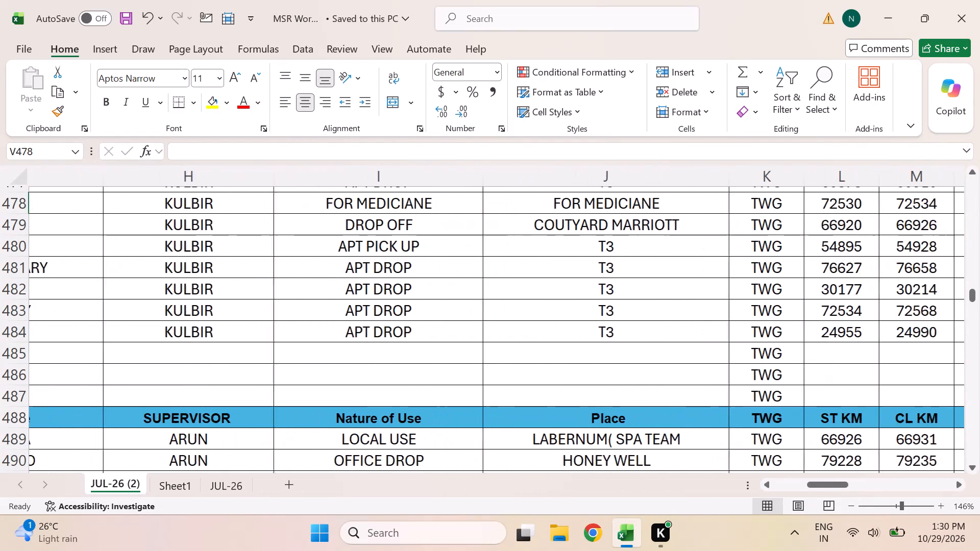
pyautogui.hscroll(-3, 596, 288)
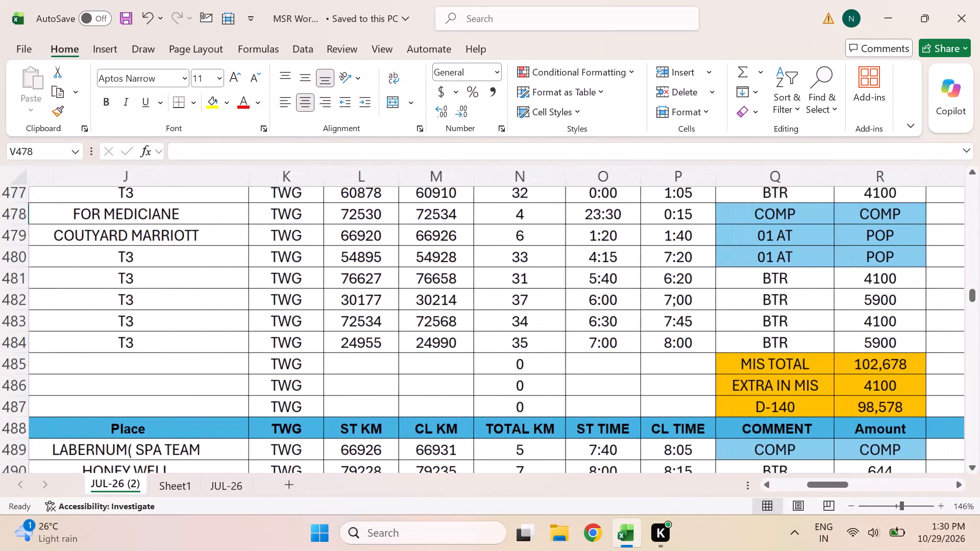
pyautogui.hscroll(-1, 596, 288)
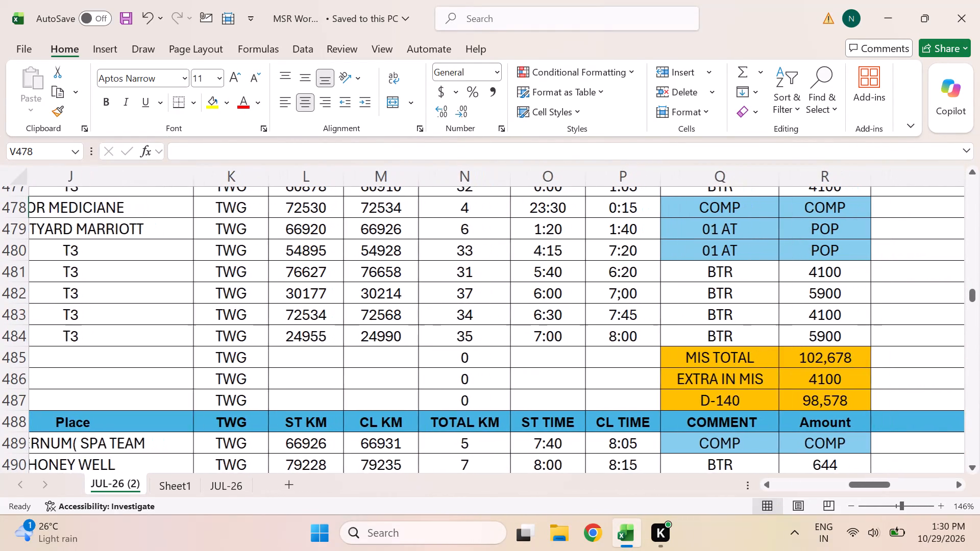
pyautogui.hscroll(-3, 596, 288)
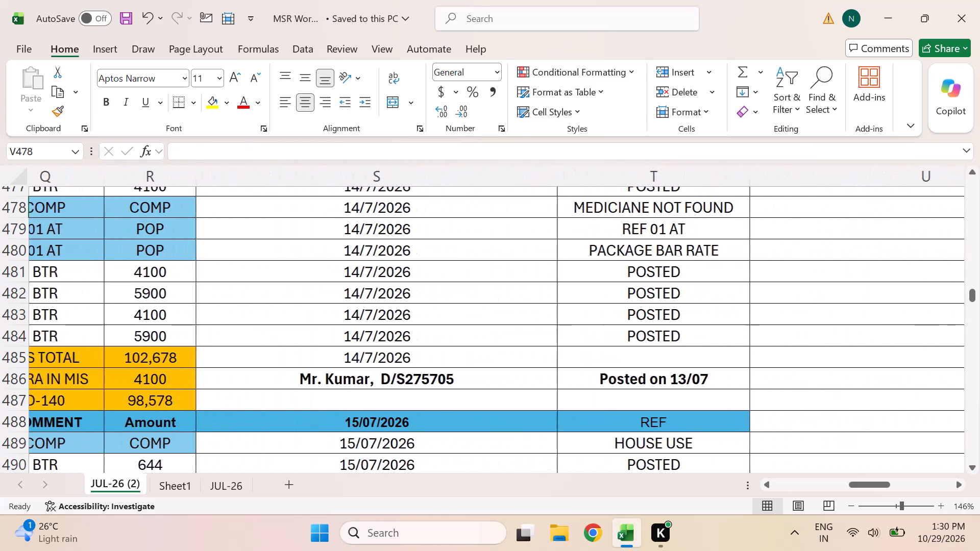
pyautogui.hscroll(-1, 596, 288)
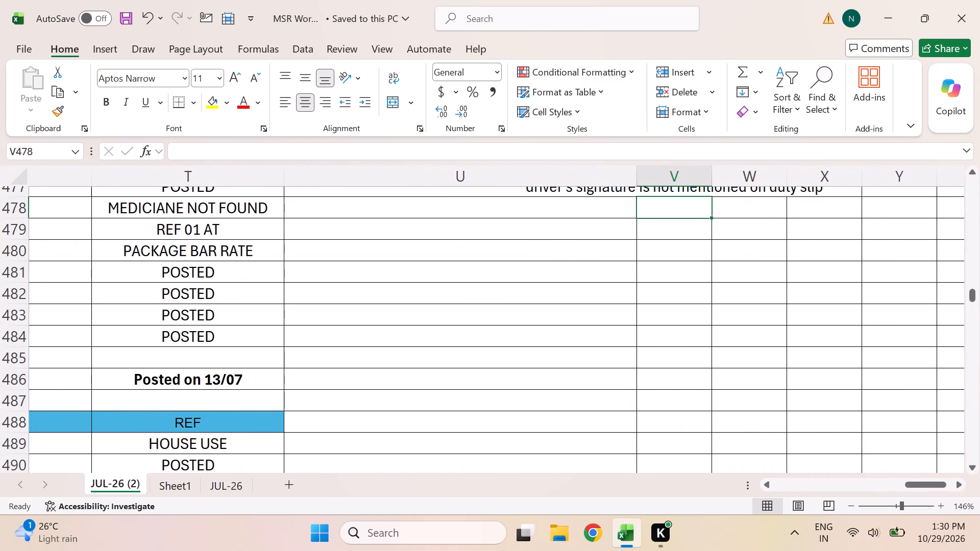
pyautogui.click(602, 531)
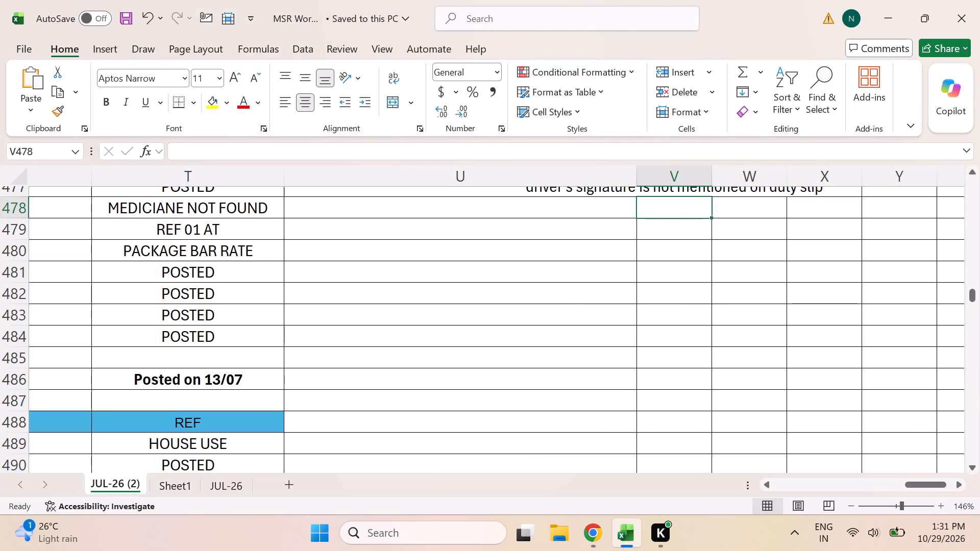
pyautogui.hotkey('ctrl', 'v')
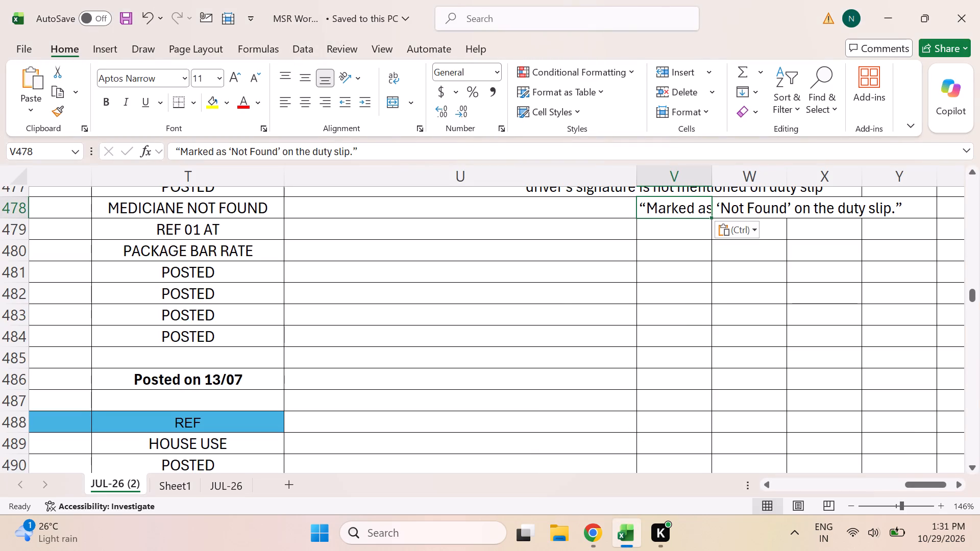
pyautogui.click(390, 151)
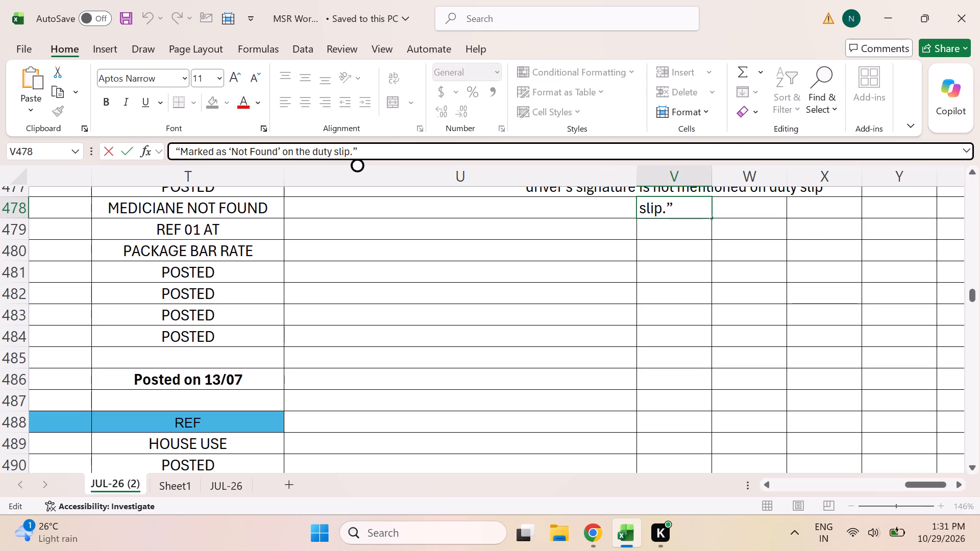
pyautogui.press('BackSpace')
pyautogui.press('BackSpace')
pyautogui.press('space')
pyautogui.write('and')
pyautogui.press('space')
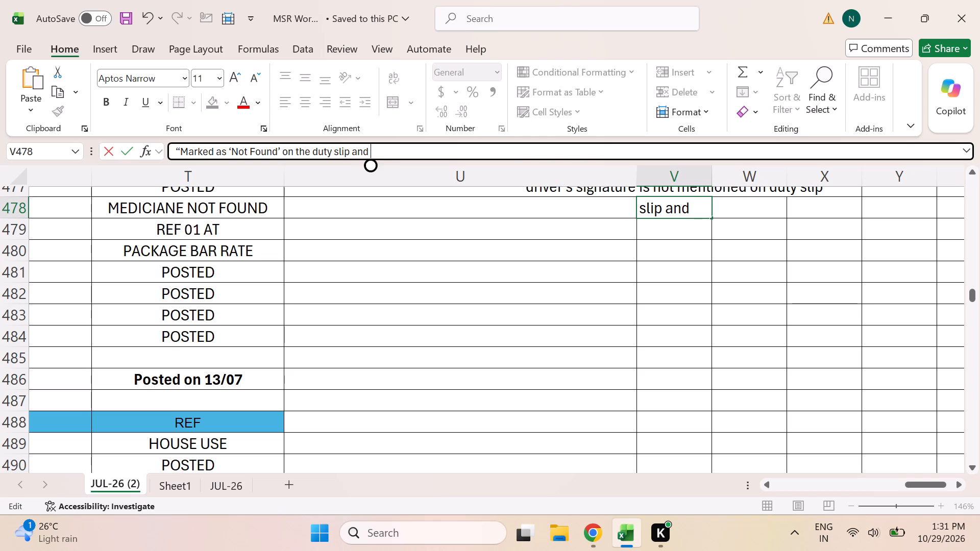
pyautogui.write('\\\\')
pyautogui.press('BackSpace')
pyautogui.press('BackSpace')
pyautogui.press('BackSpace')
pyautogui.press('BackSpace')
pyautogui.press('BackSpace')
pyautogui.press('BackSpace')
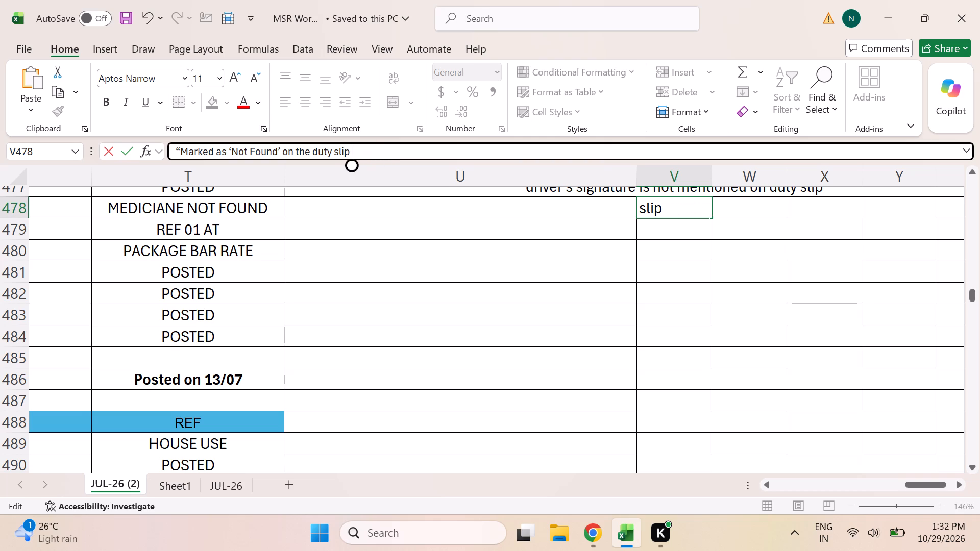
# Append ", driver's and guest's signature is not mentioned on duty slip" to the remark in V478.
pyautogui.write(", driver's amnd")
pyautogui.press('space')
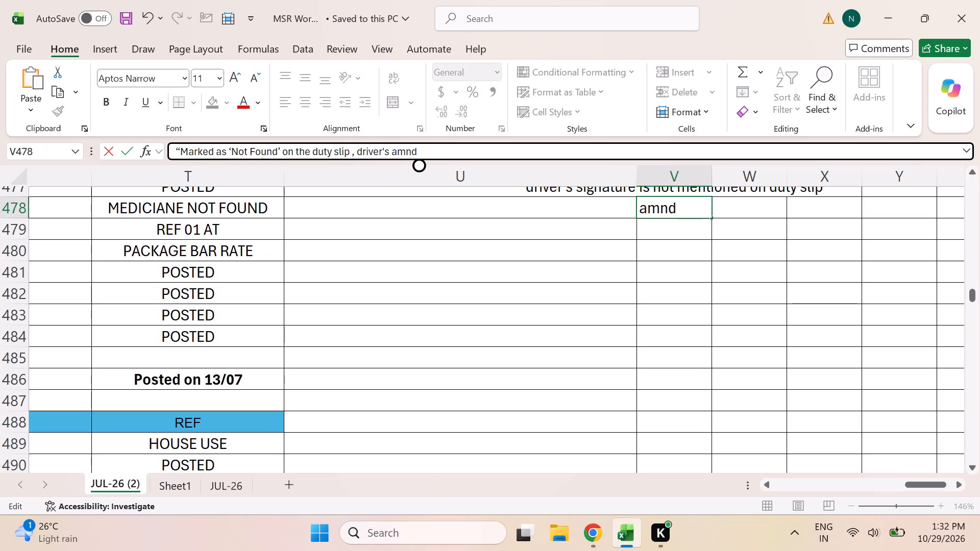
pyautogui.press('Left')
pyautogui.press('Left')
pyautogui.press('Left')
pyautogui.press('BackSpace')
pyautogui.press('Right')
pyautogui.press('Right')
pyautogui.press('Right')
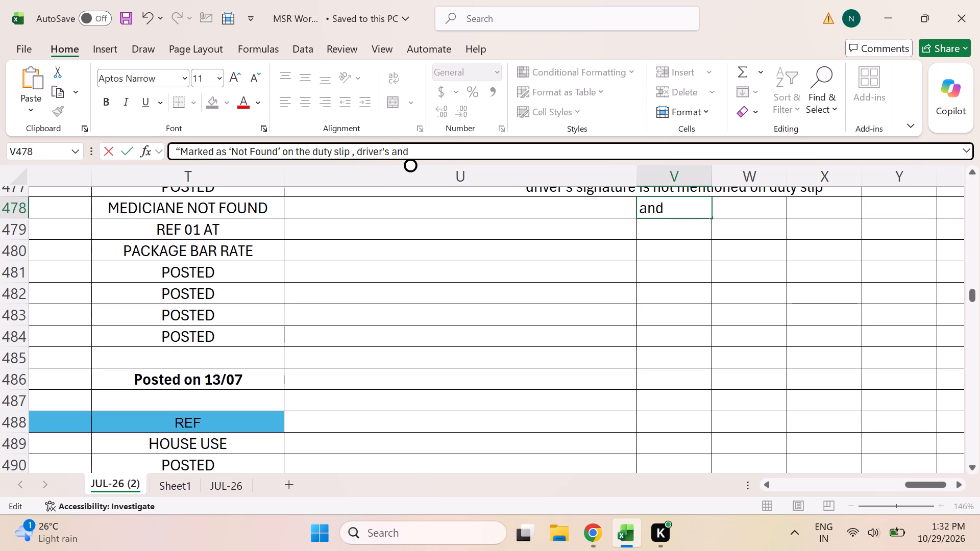
pyautogui.press('g')
pyautogui.write("uest's")
pyautogui.press('space')
pyautogui.write('sig')
pyautogui.write('na')
pyautogui.write('ture is not')
pyautogui.press('space')
pyautogui.write('mentioned on duty slip')
pyautogui.press('space')
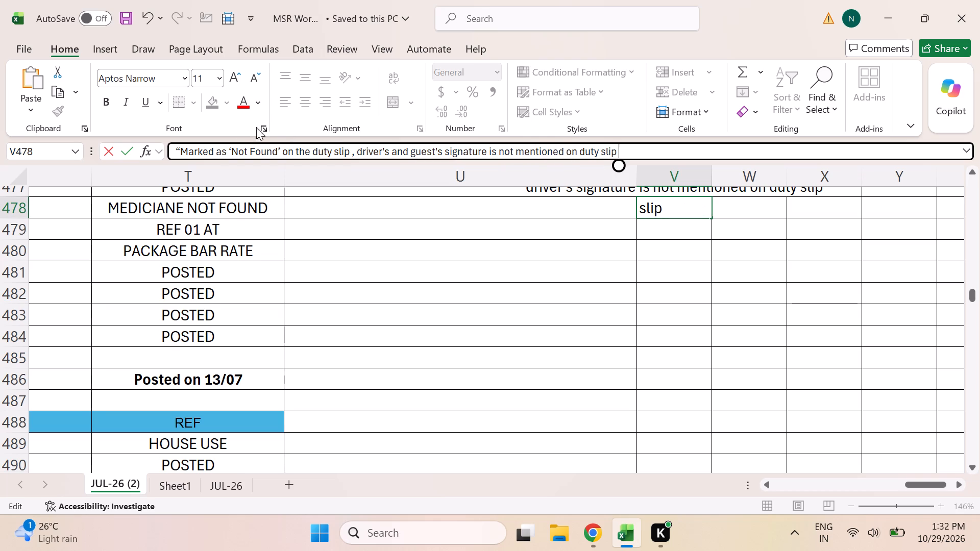
# Remove the opening quotation mark from V478's remark and commit the entry.
pyautogui.click(179, 153)
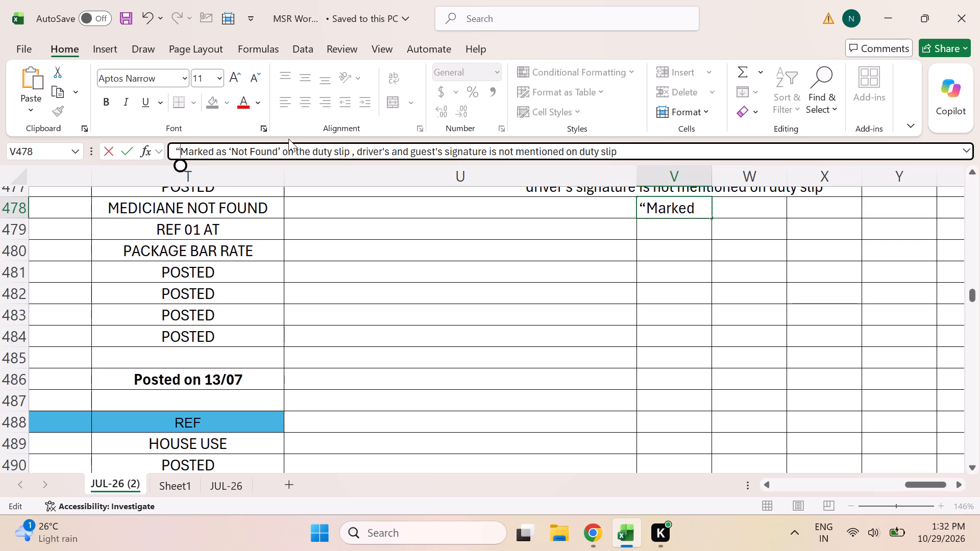
pyautogui.press('BackSpace')
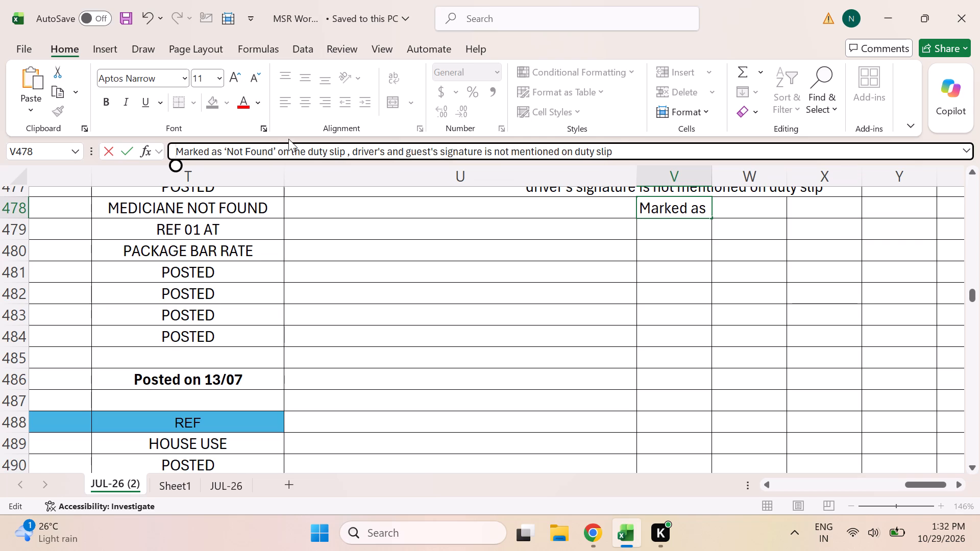
pyautogui.press('Return')
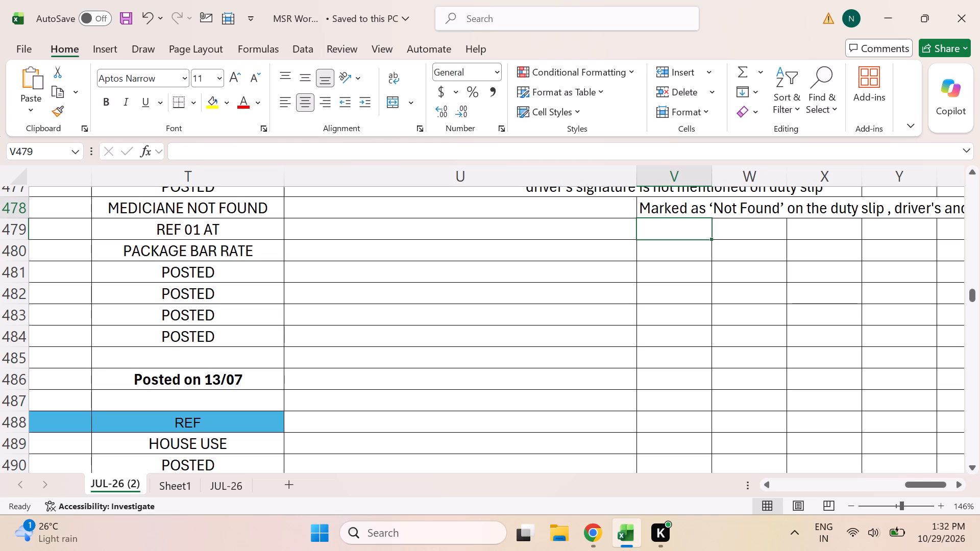
# Check row 479's trip details and enter the remark "driver's signature is not mentioned on duty slip" in V479.
pyautogui.scroll(-1, 608, 231)
pyautogui.hscroll(8, 608, 231)
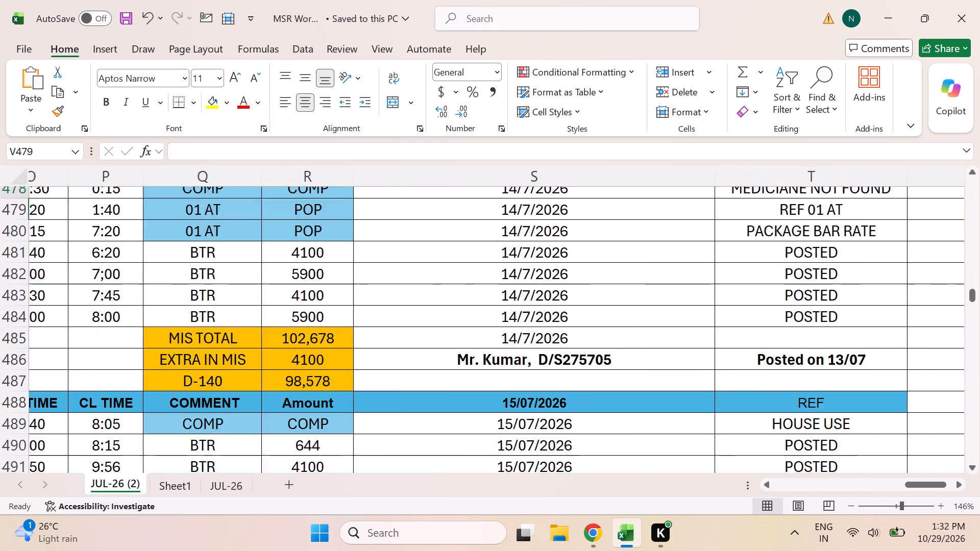
pyautogui.hscroll(7, 608, 231)
pyautogui.hscroll(-3, 608, 231)
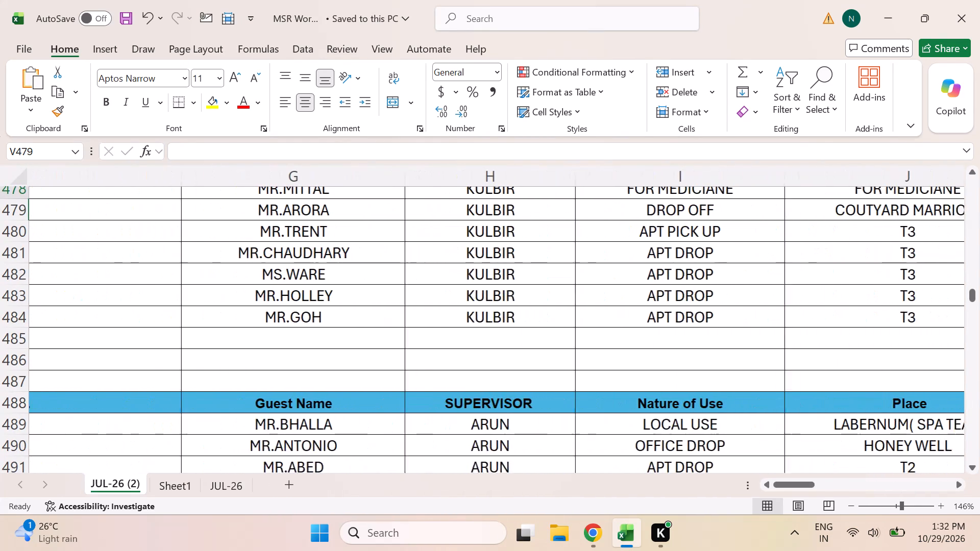
pyautogui.hscroll(2, 608, 231)
pyautogui.hscroll(-1, 608, 231)
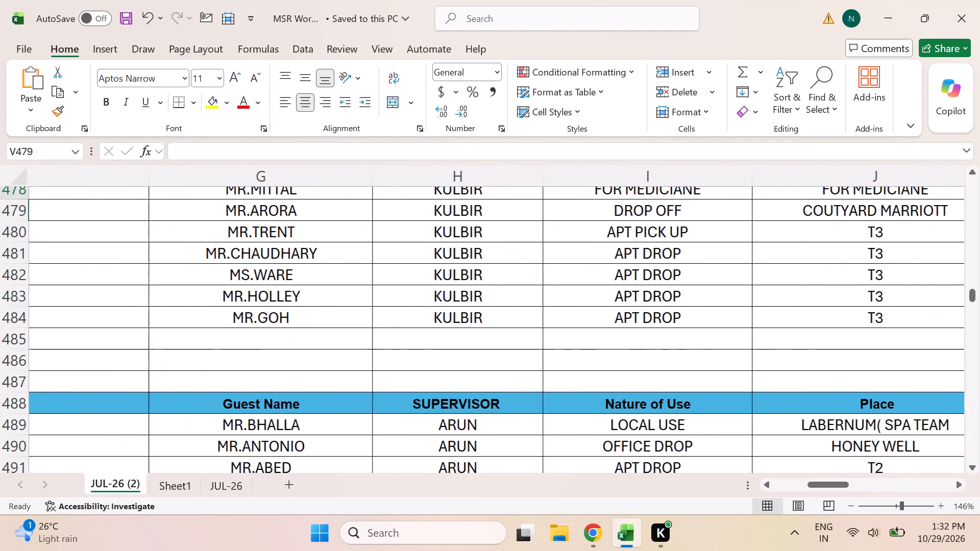
pyautogui.hscroll(-3, 608, 231)
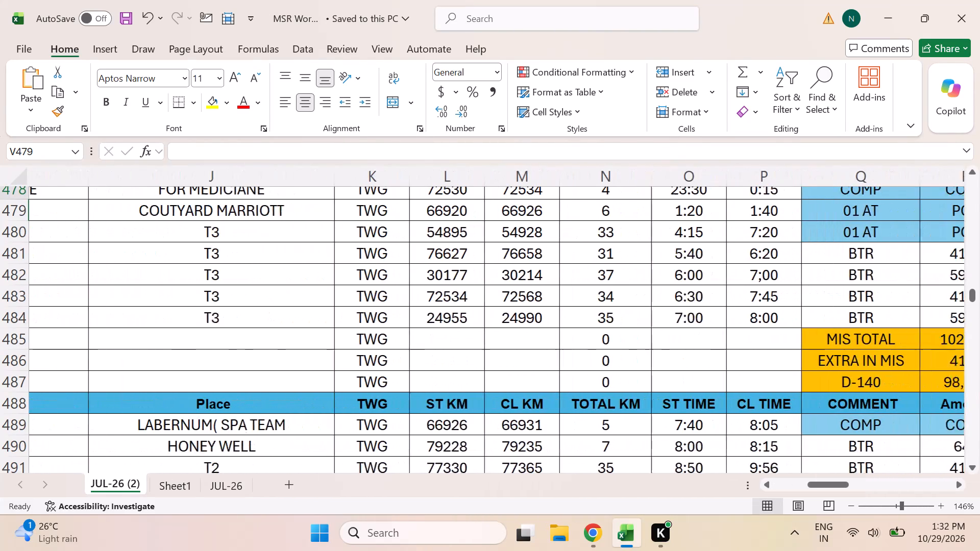
pyautogui.hscroll(-3, 608, 231)
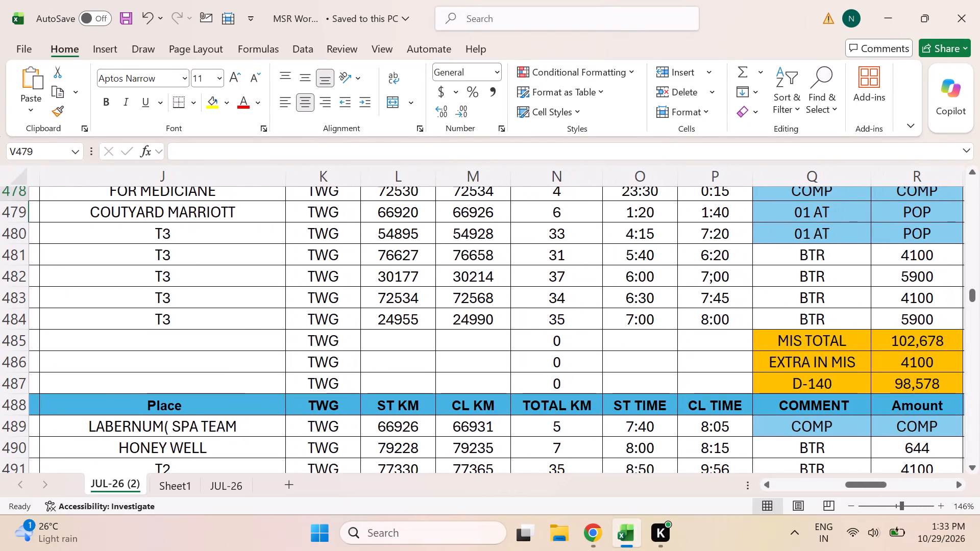
pyautogui.hscroll(-3, 608, 231)
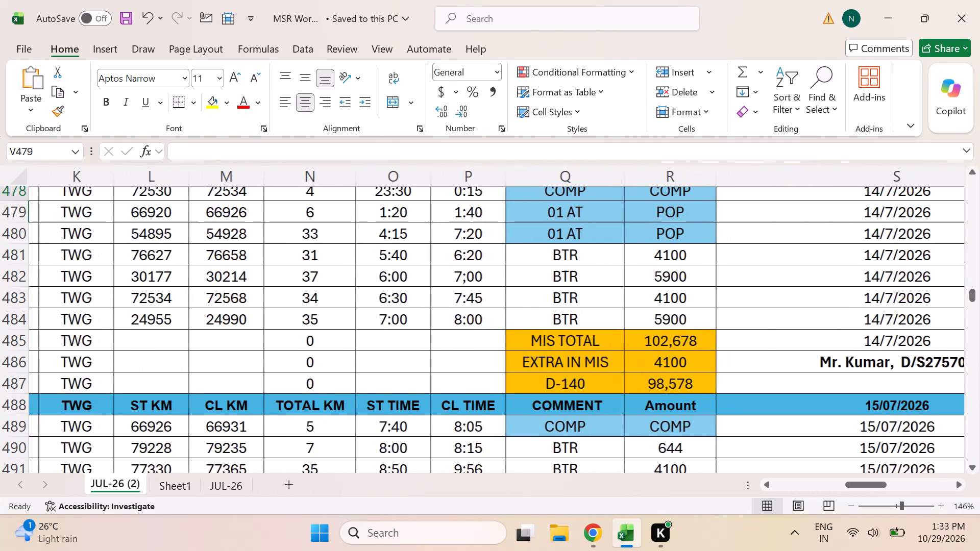
pyautogui.hscroll(-1, 608, 231)
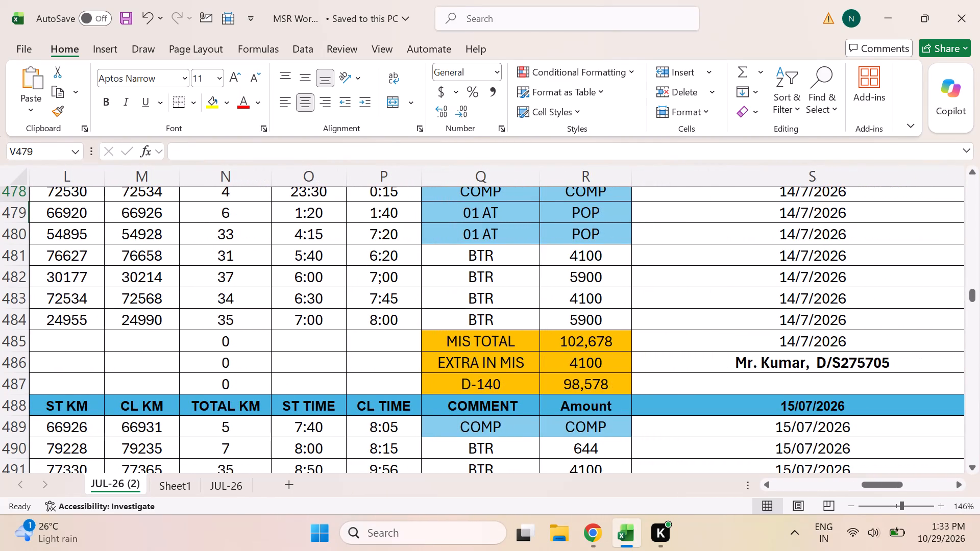
pyautogui.hscroll(-1, 608, 231)
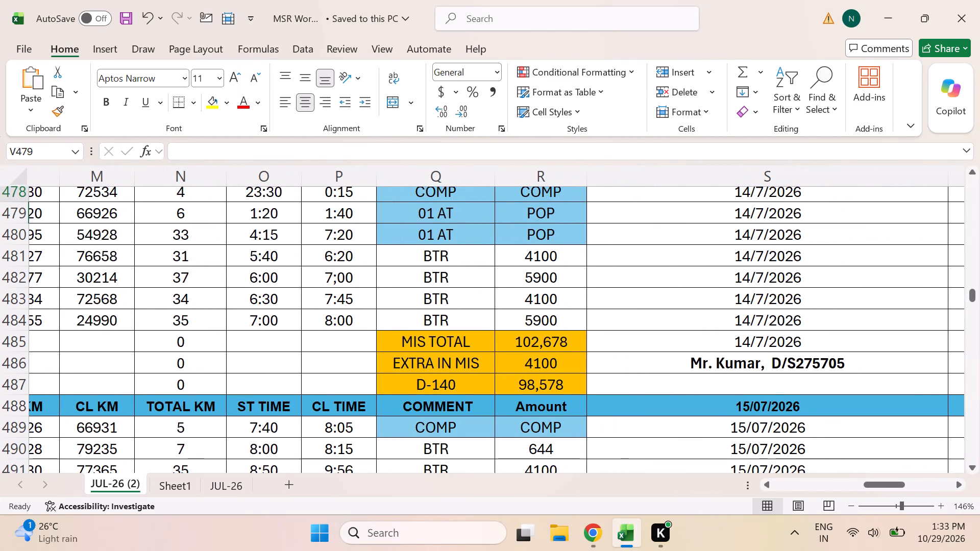
pyautogui.hscroll(-3, 608, 231)
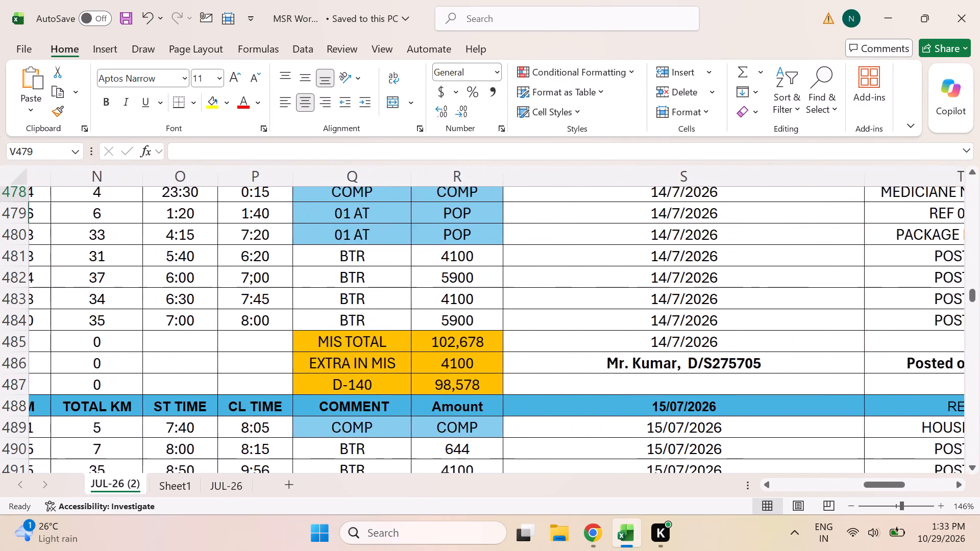
pyautogui.hscroll(-2, 608, 231)
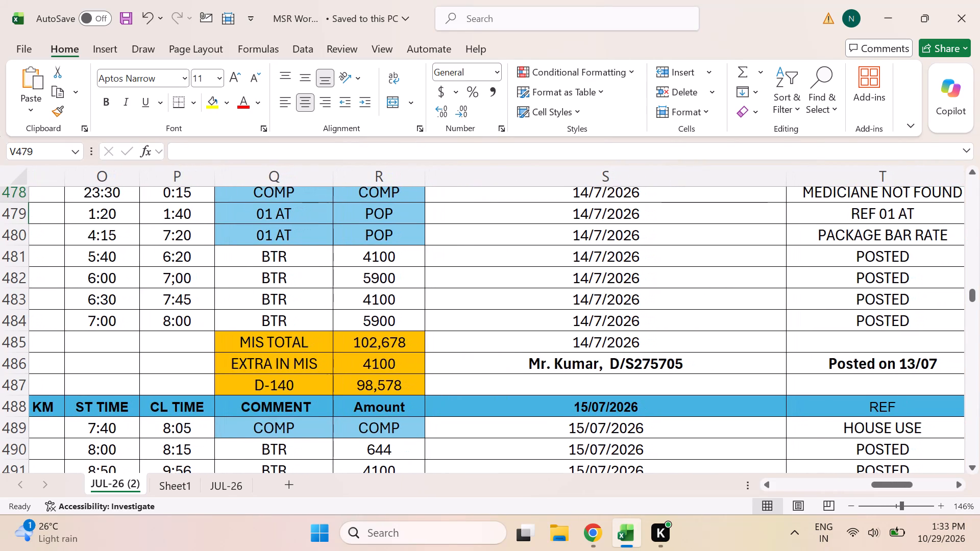
pyautogui.hscroll(-2, 608, 231)
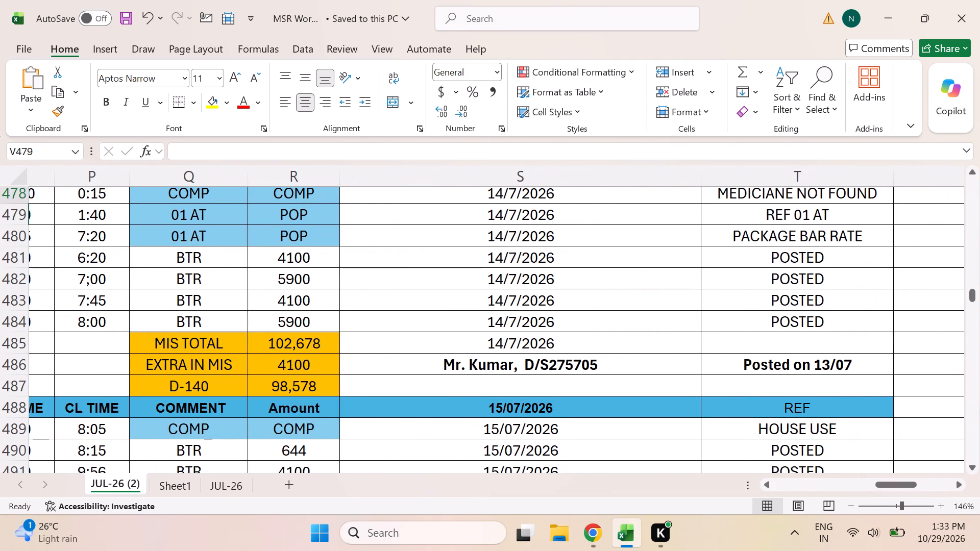
pyautogui.hscroll(-3, 608, 231)
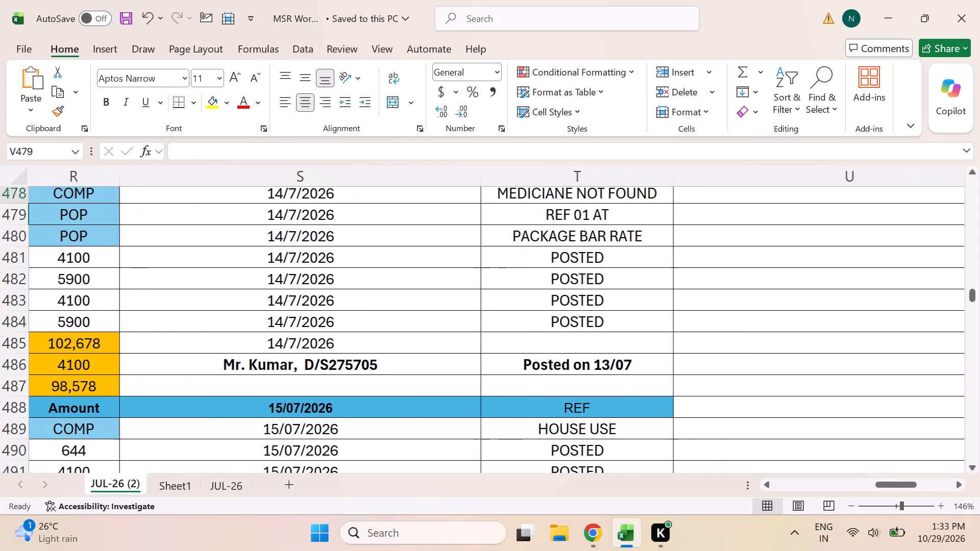
pyautogui.hscroll(-2, 608, 231)
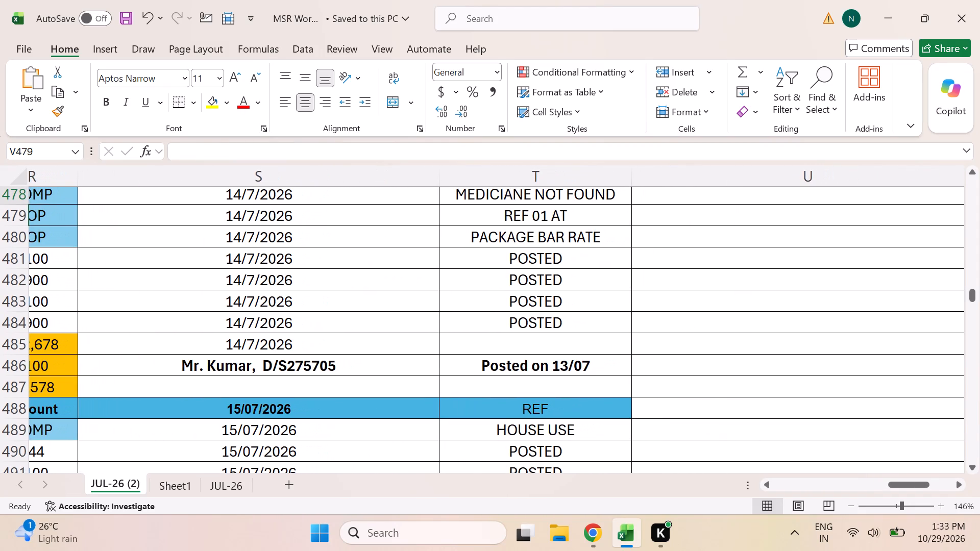
pyautogui.hscroll(-1, 764, 242)
pyautogui.write('dr')
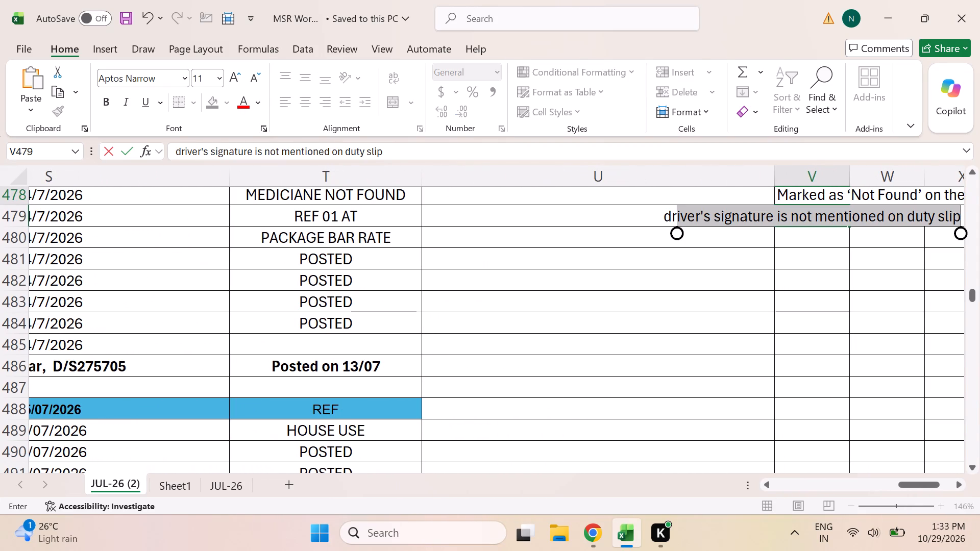
pyautogui.press('Return')
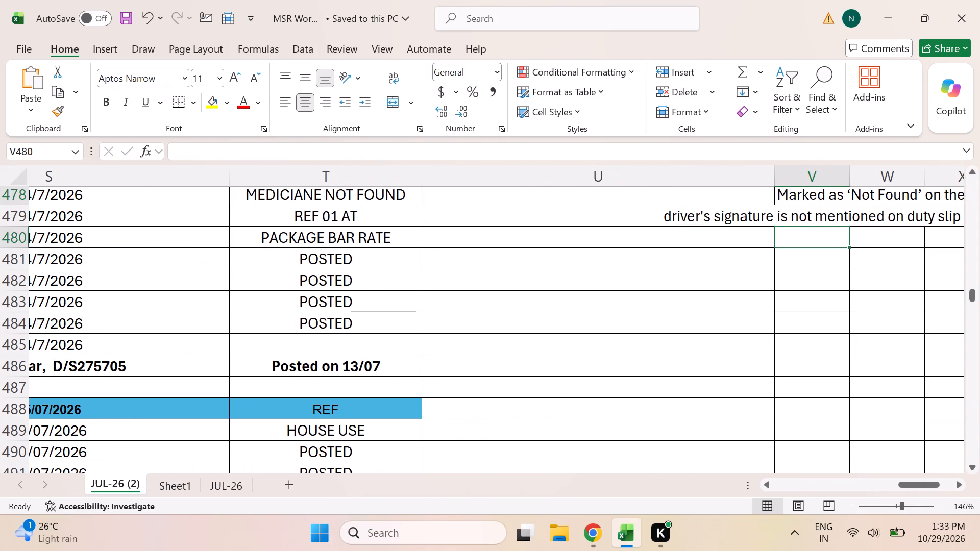
# Examine the trip details of row 480 from its first column onward.
pyautogui.hscroll(17, 764, 242)
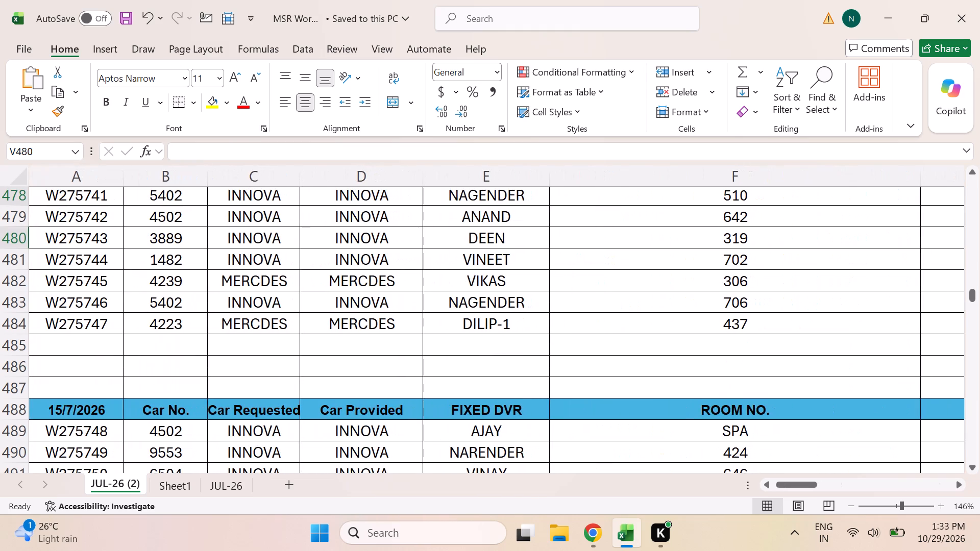
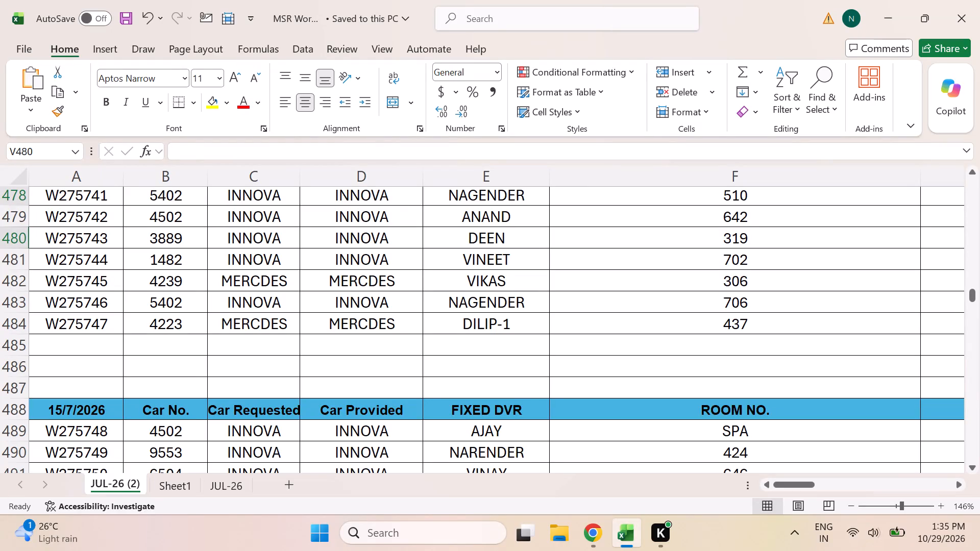
# Examine row 480's trip details across all columns, from car and driver through kilometres, times, comment, amount and posting reference.
pyautogui.hscroll(-2, 625, 233)
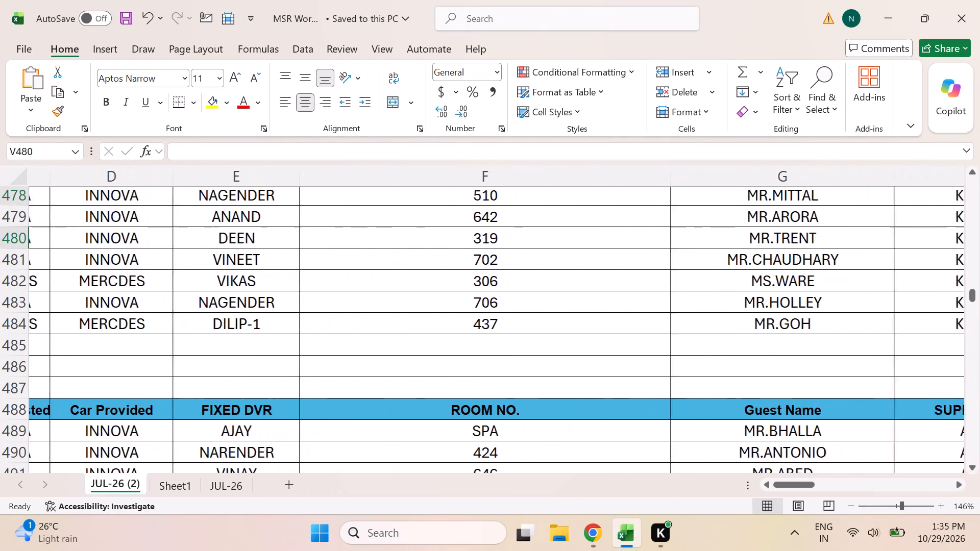
pyautogui.scroll(-1, 573, 241)
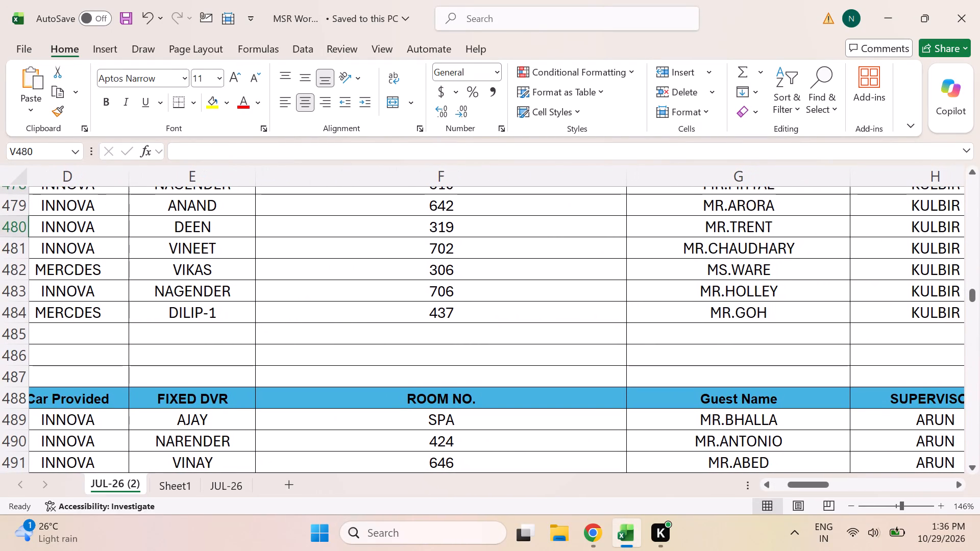
pyautogui.hscroll(-3, 573, 241)
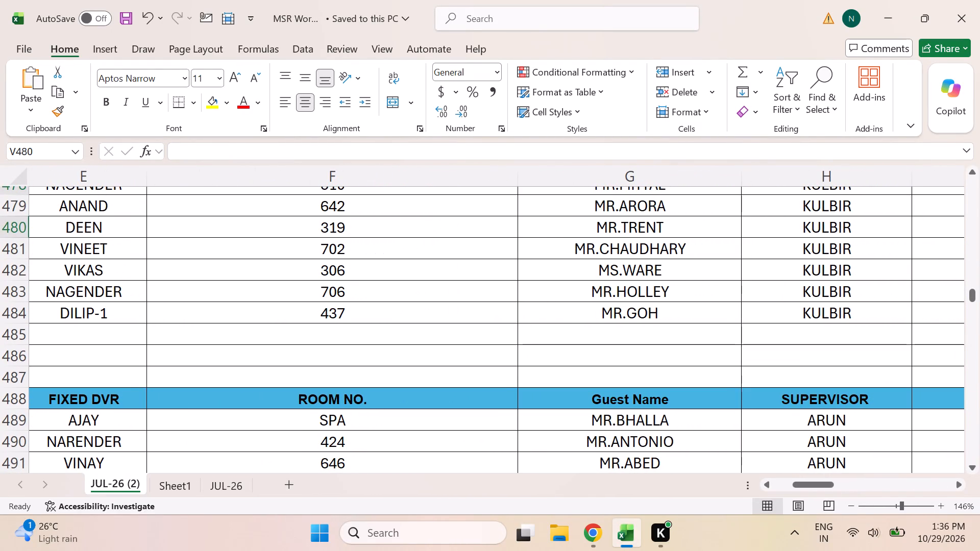
pyautogui.hscroll(-2, 573, 241)
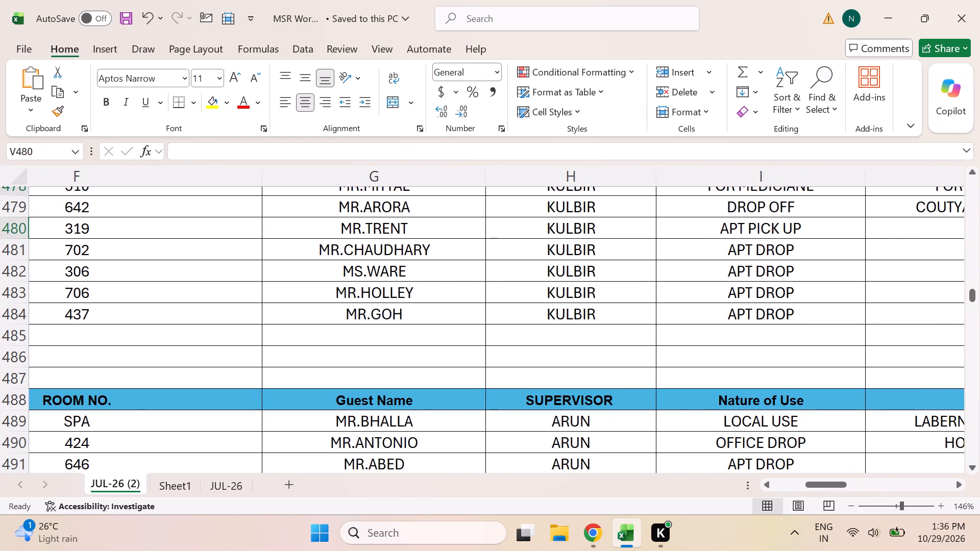
pyautogui.hscroll(-2, 631, 242)
pyautogui.hscroll(-1, 733, 248)
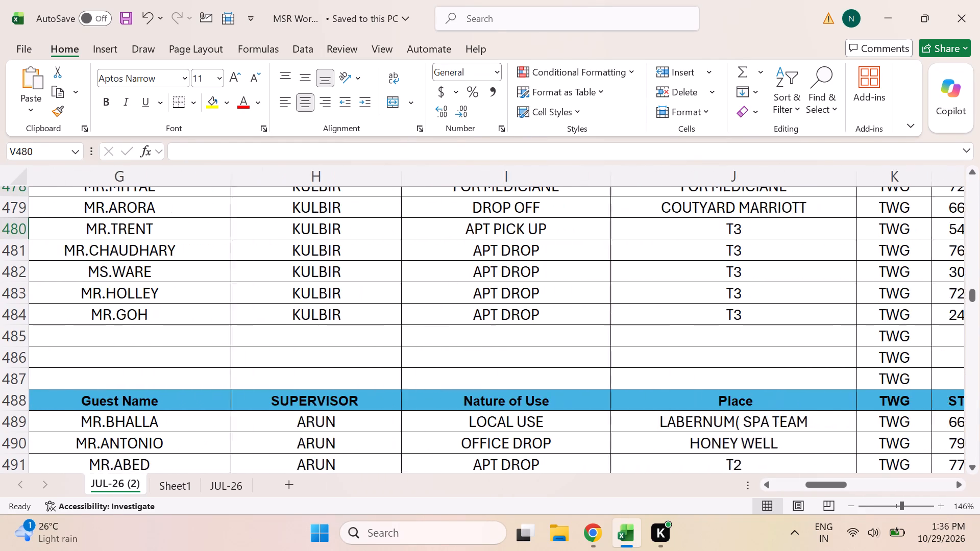
pyautogui.hscroll(-1, 733, 248)
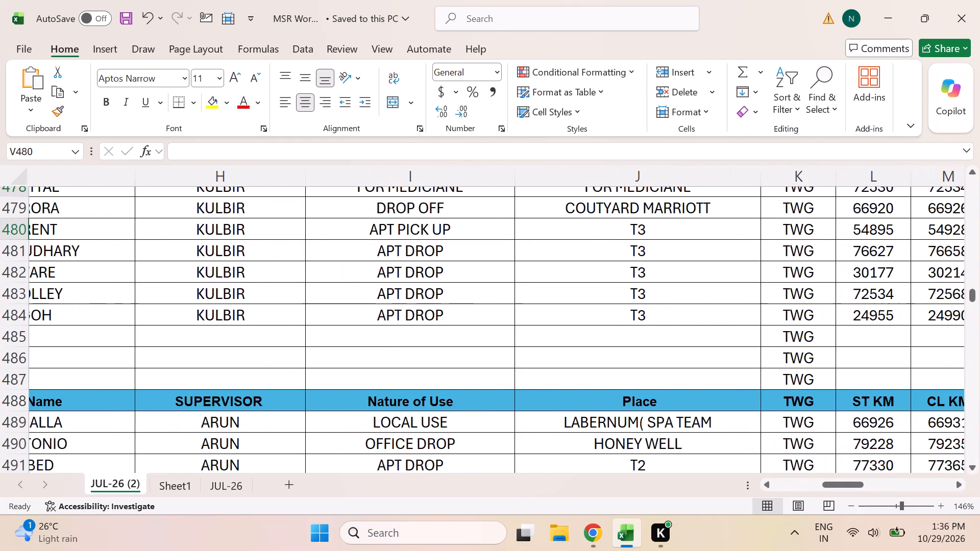
pyautogui.hscroll(-3, 733, 248)
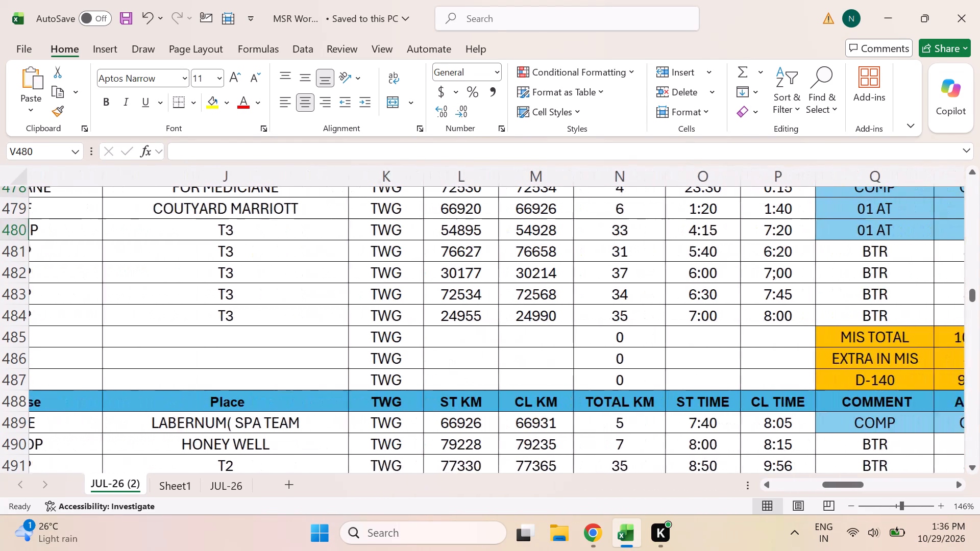
pyautogui.hscroll(-3, 733, 248)
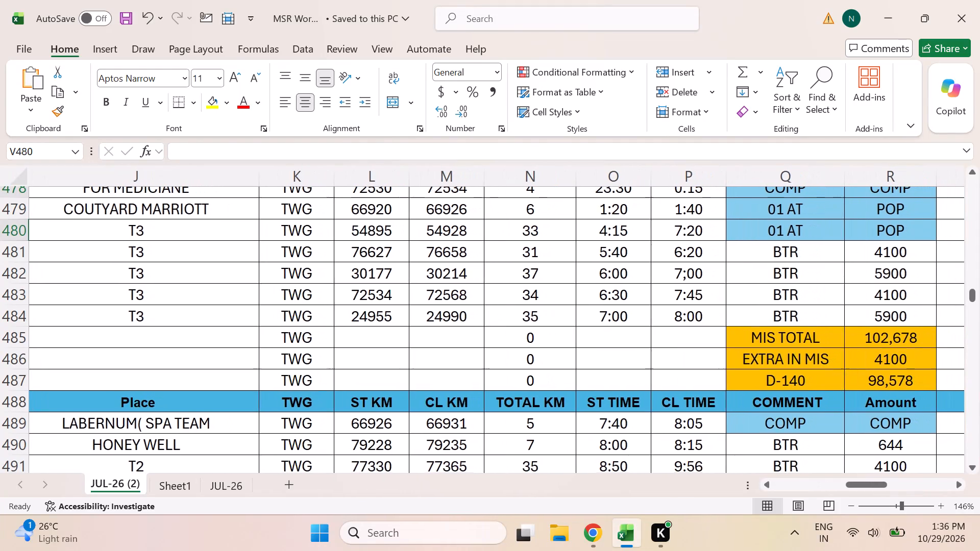
pyautogui.hscroll(-3, 733, 248)
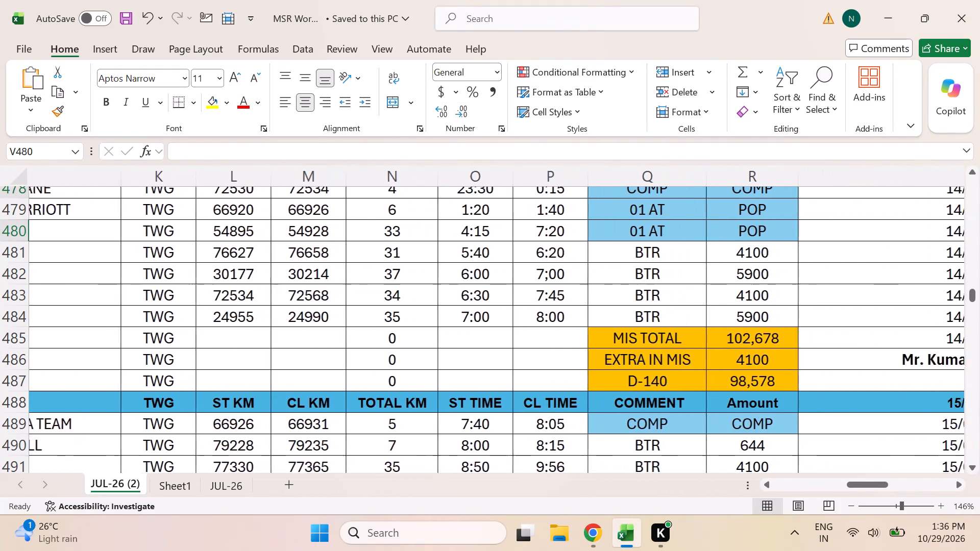
pyautogui.hscroll(-3, 733, 248)
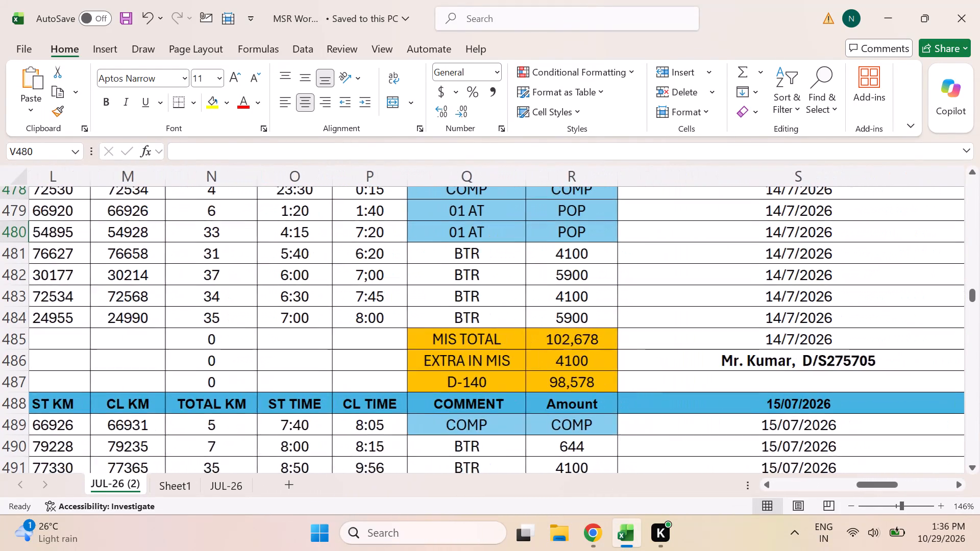
pyautogui.hscroll(-3, 733, 248)
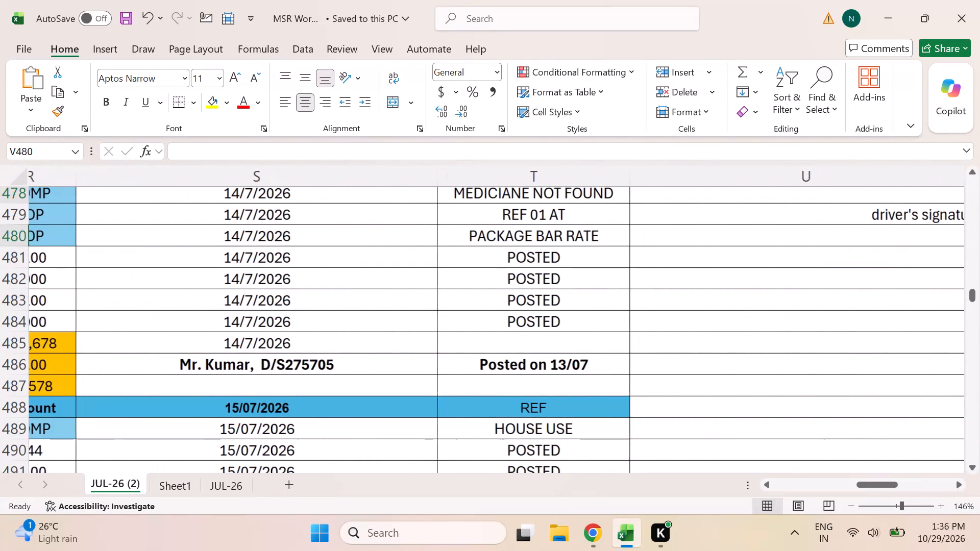
pyautogui.hscroll(-1, 733, 248)
pyautogui.scroll(-1, 733, 248)
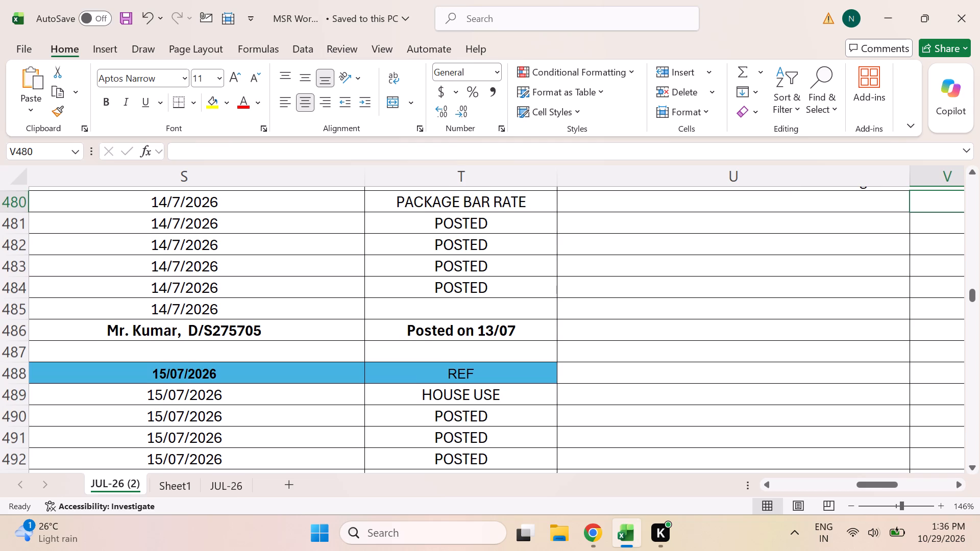
pyautogui.scroll(-1, 733, 248)
# Recheck row 480's trip details from the first column and enter the remark "driver's signature is not mentioned on duty slip" in V480.
pyautogui.hscroll(9, 733, 248)
pyautogui.hscroll(14, 733, 248)
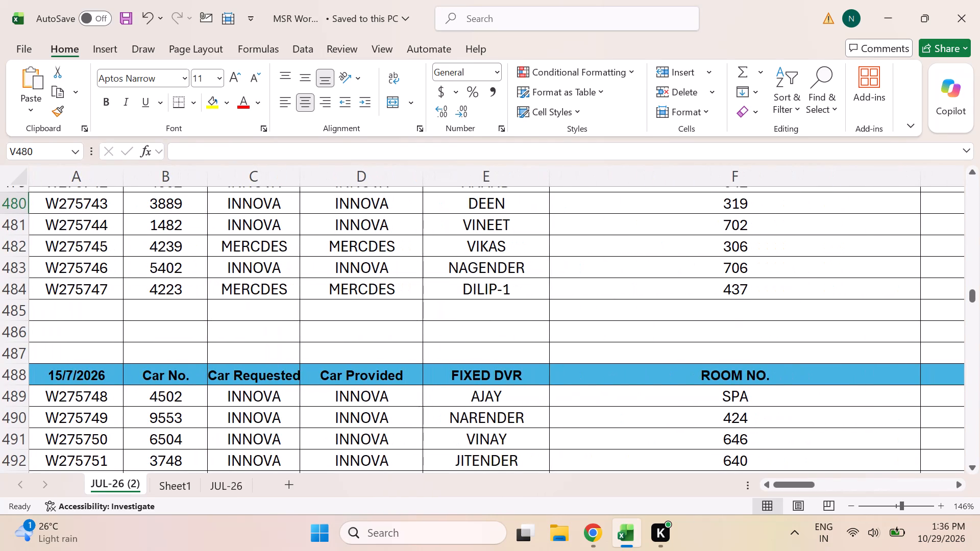
pyautogui.hscroll(-2, 733, 248)
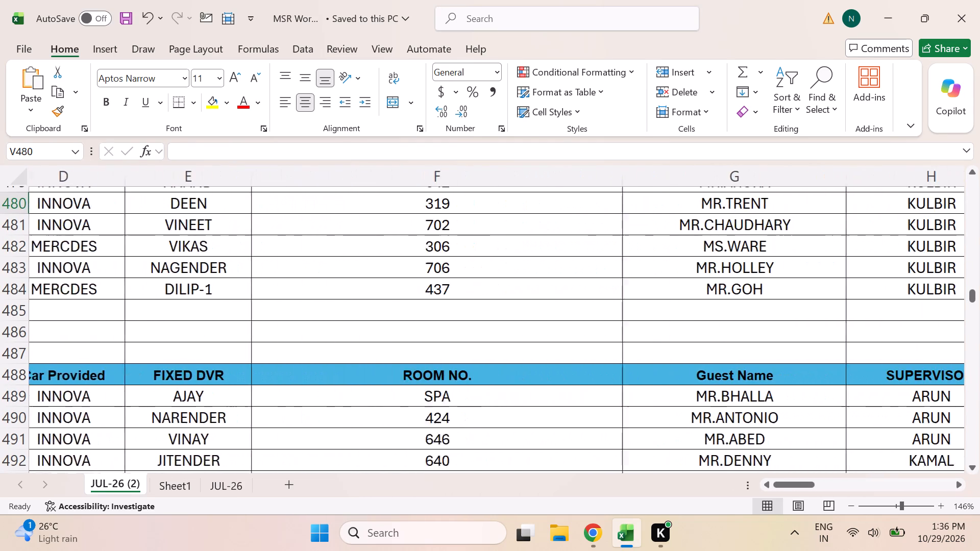
pyautogui.hscroll(-1, 733, 248)
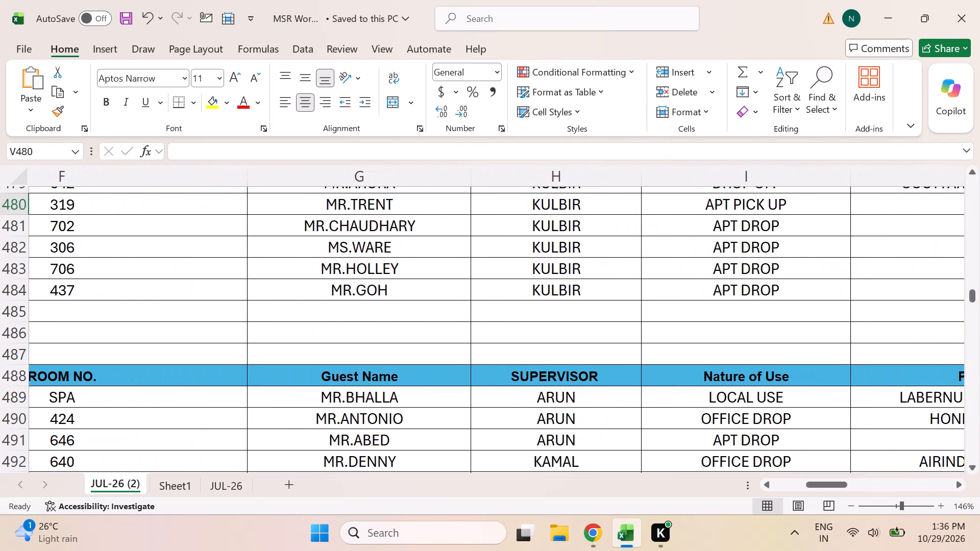
pyautogui.hscroll(-3, 693, 265)
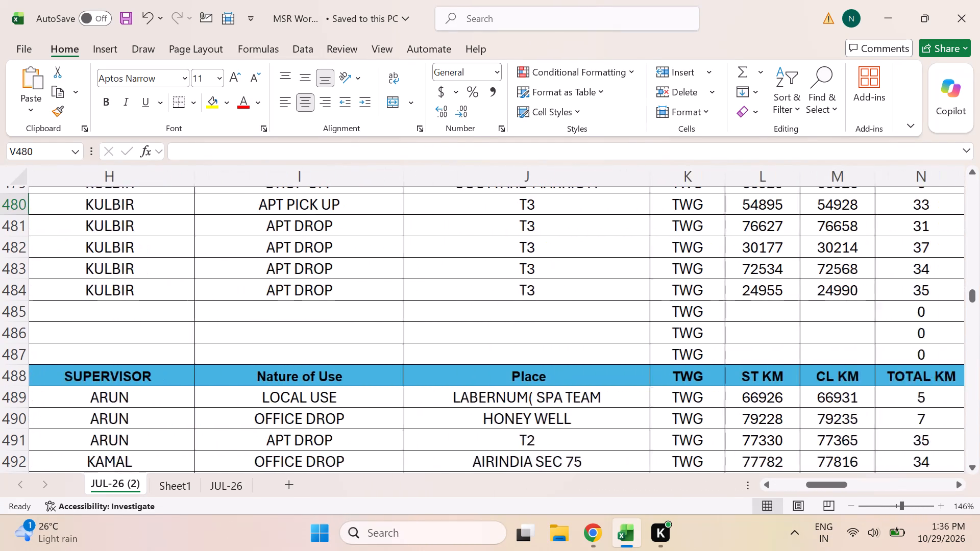
pyautogui.hscroll(-2, 693, 265)
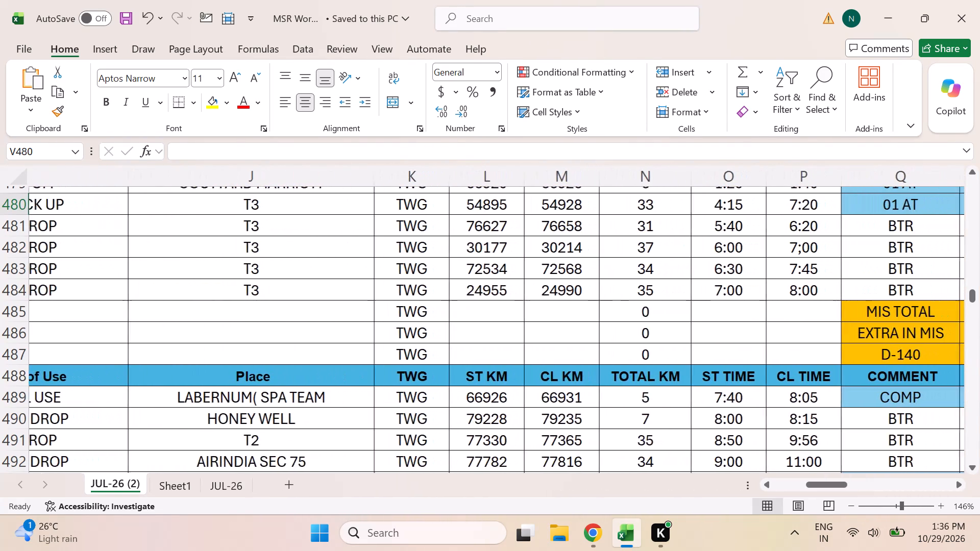
pyautogui.hscroll(-2, 693, 265)
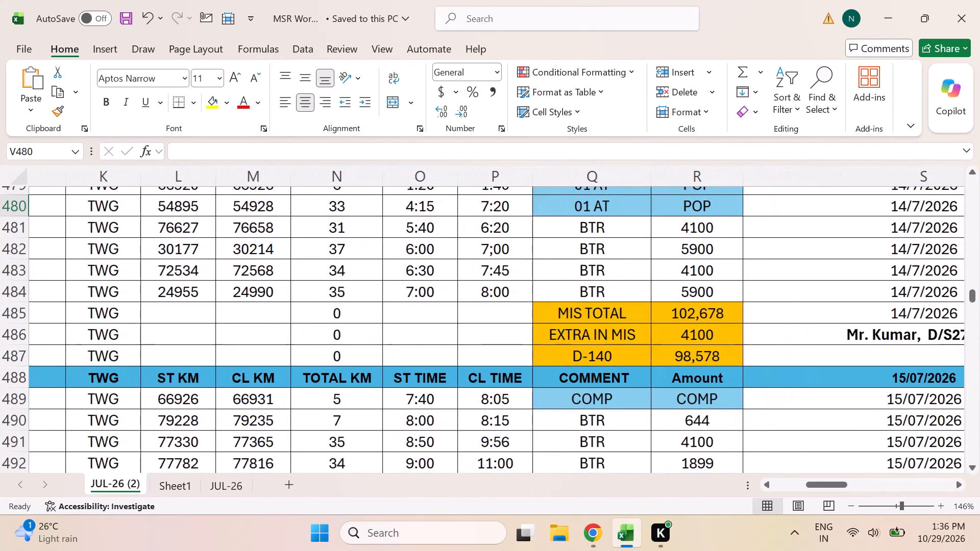
pyautogui.hscroll(-2, 693, 265)
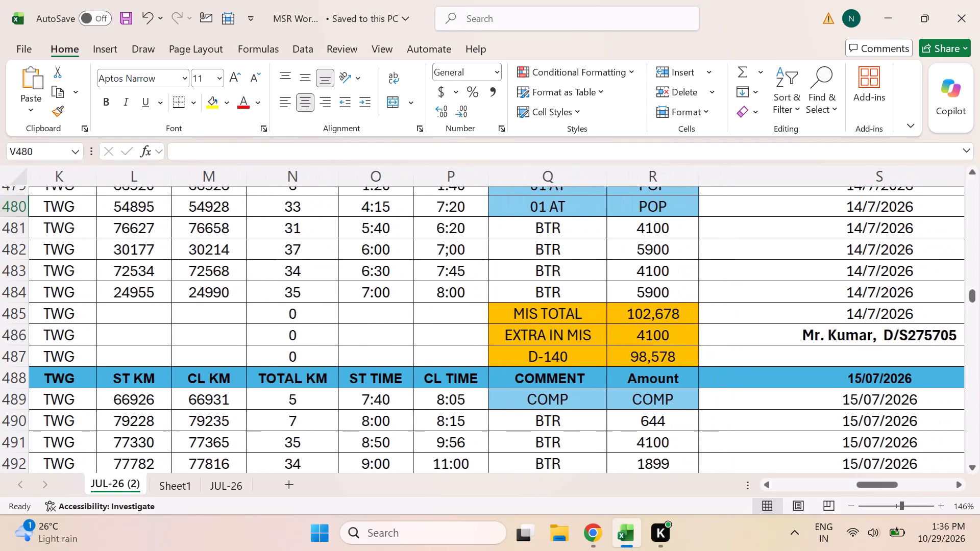
pyautogui.hscroll(-2, 693, 265)
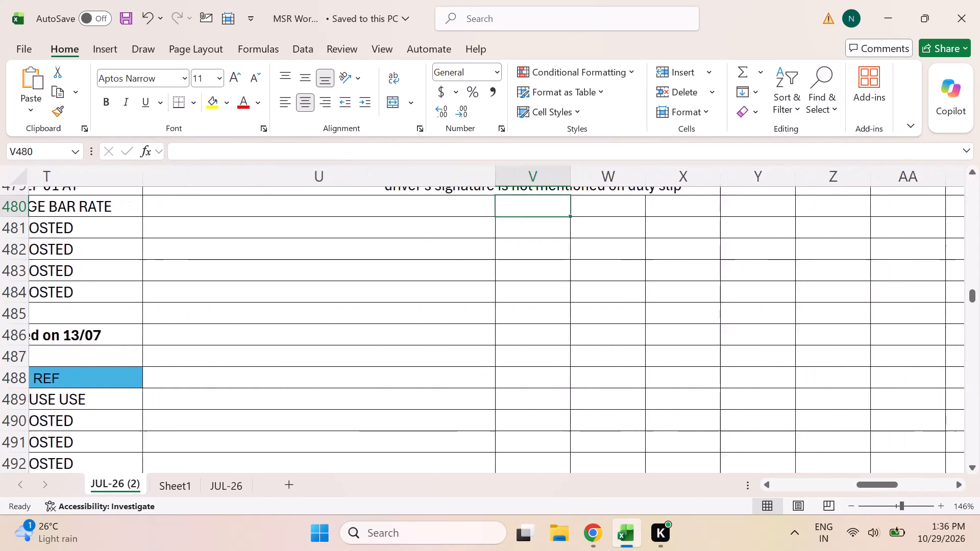
pyautogui.write('dr')
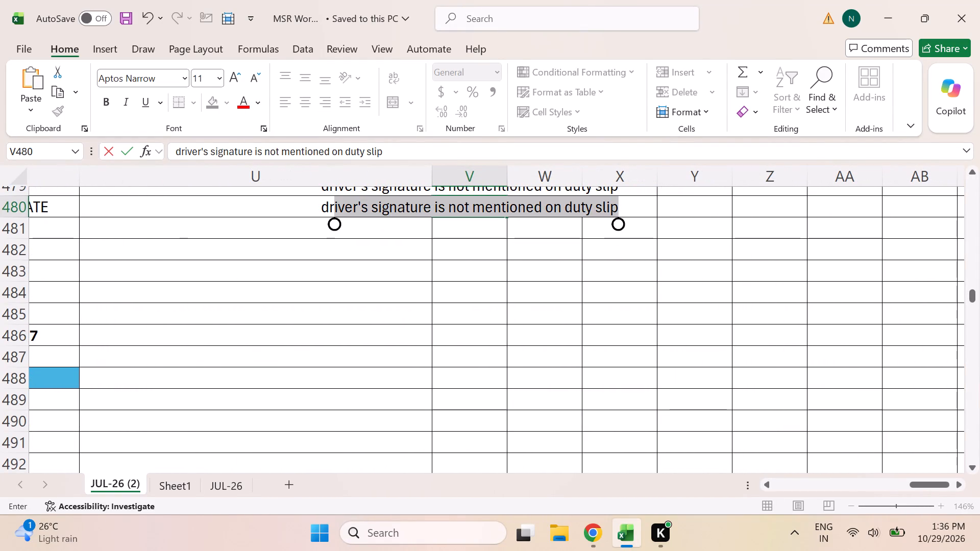
pyautogui.press('Return')
# Check row 481's trip details across all columns and enter the remark "driver's signature is not mentioned on duty slip" in V481.
pyautogui.scroll(-1, 693, 265)
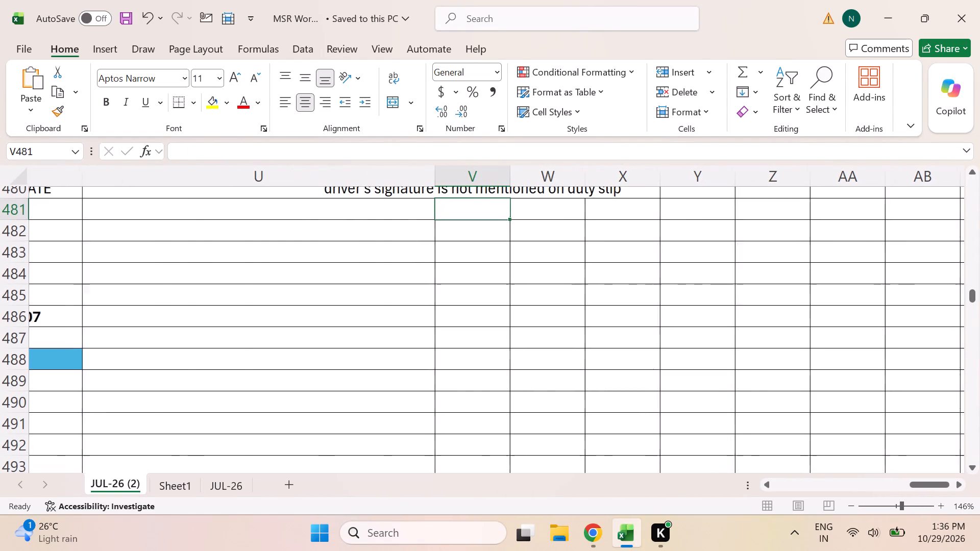
pyautogui.scroll(-1, 693, 265)
pyautogui.hscroll(13, 693, 265)
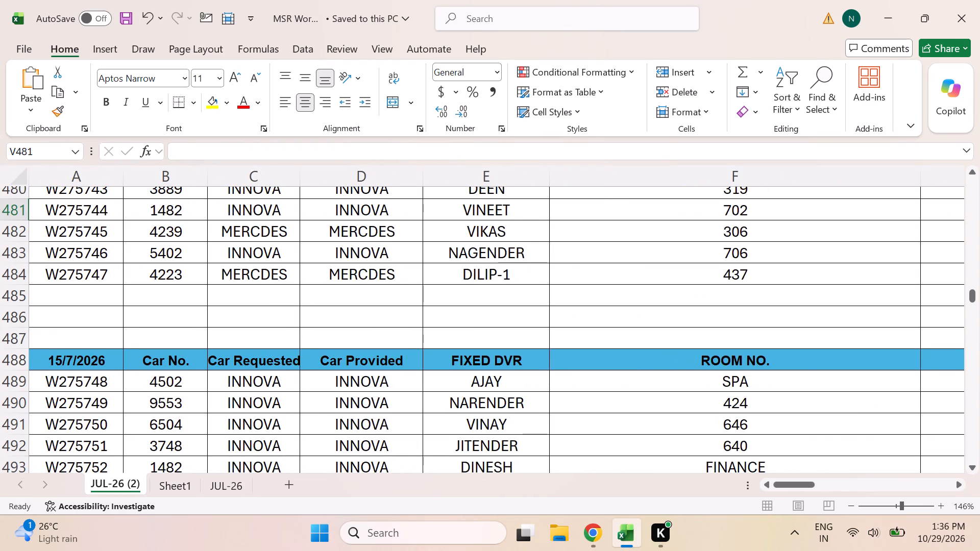
pyautogui.scroll(1, 649, 263)
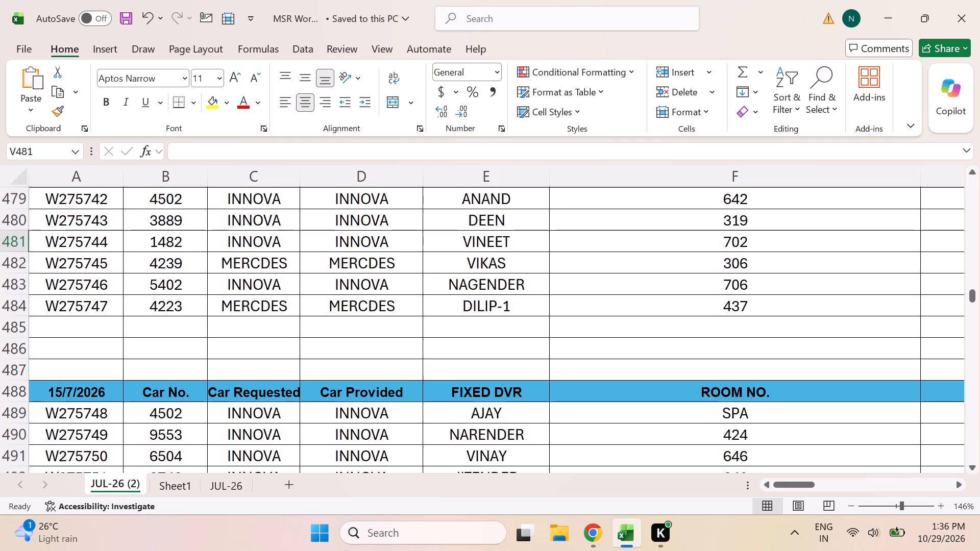
pyautogui.scroll(2, 649, 263)
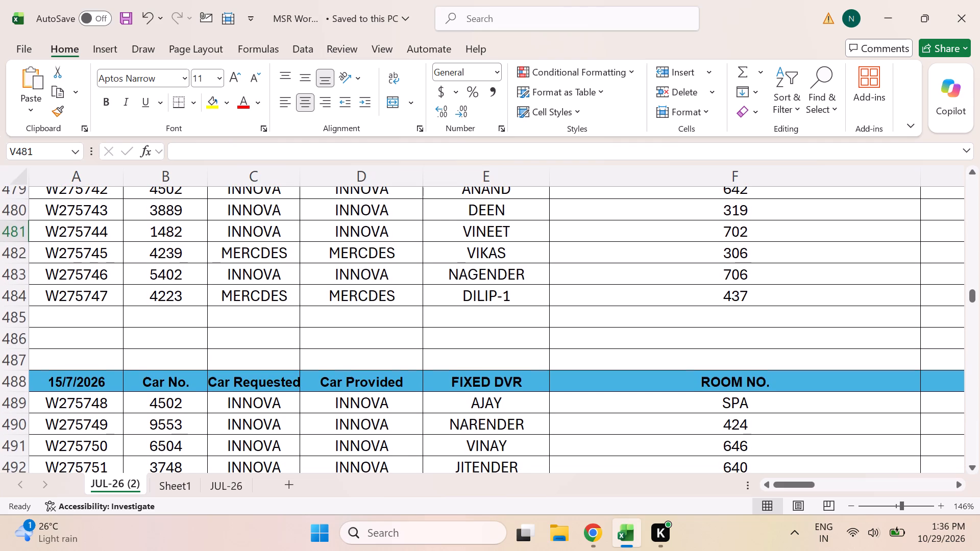
pyautogui.scroll(2, 649, 263)
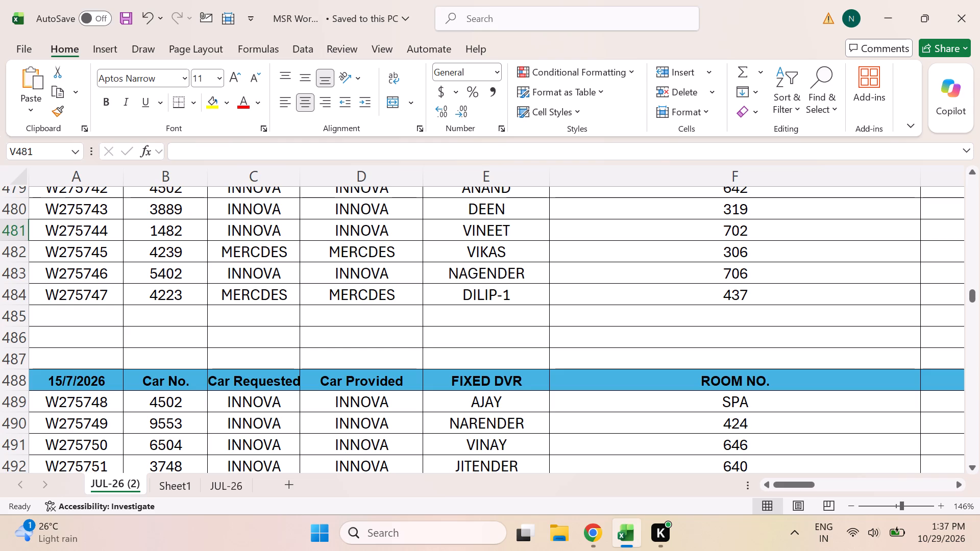
pyautogui.hscroll(-1, 649, 263)
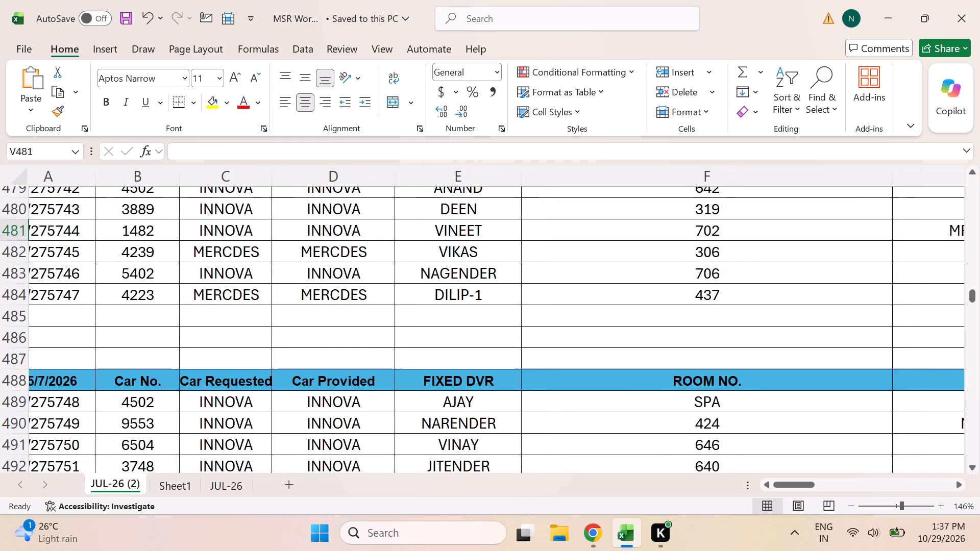
pyautogui.hscroll(-1, 649, 263)
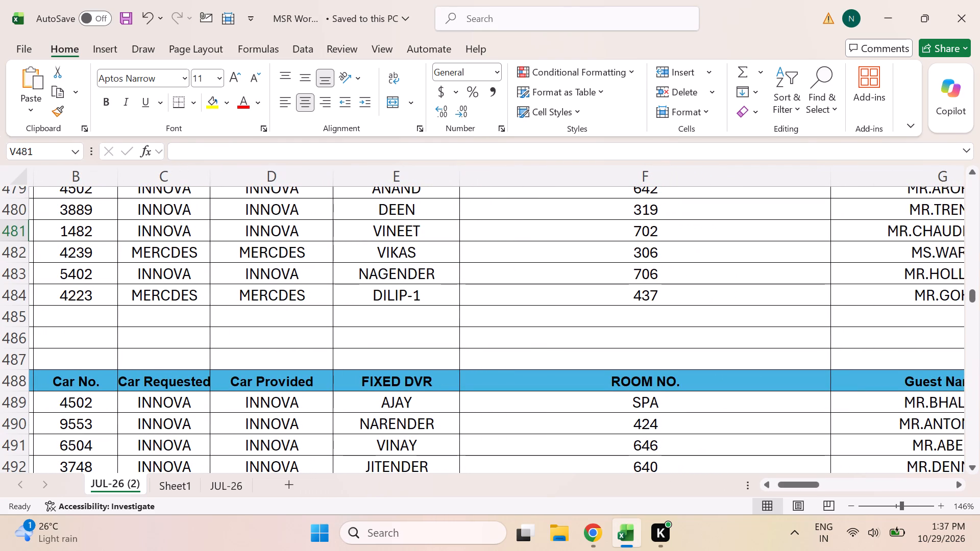
pyautogui.hscroll(-1, 504, 292)
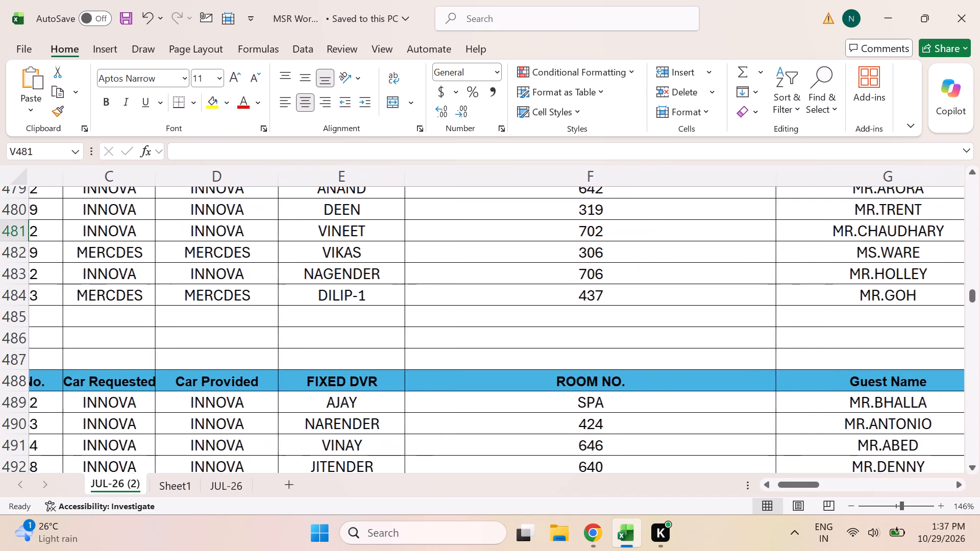
pyautogui.scroll(-2, 504, 292)
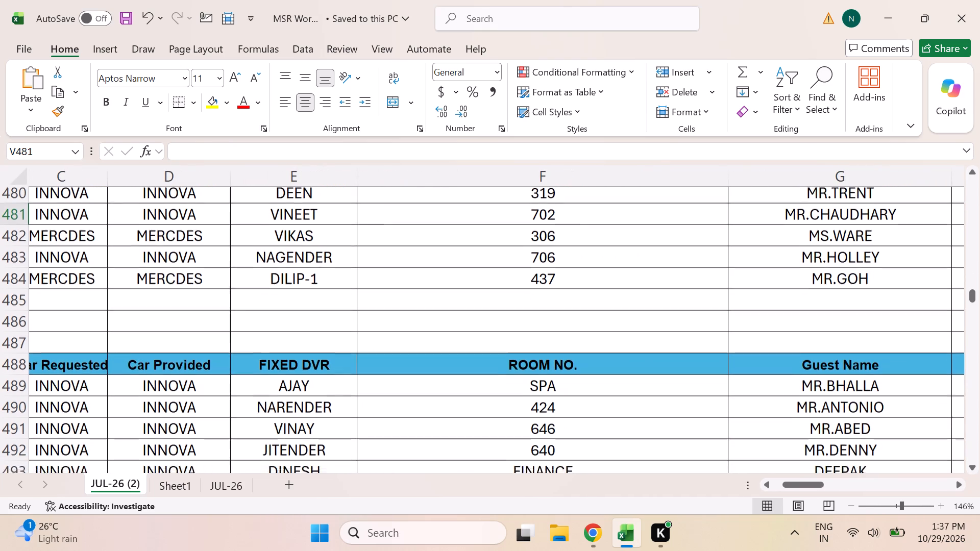
pyautogui.scroll(-1, 504, 292)
pyautogui.hscroll(-1, 504, 292)
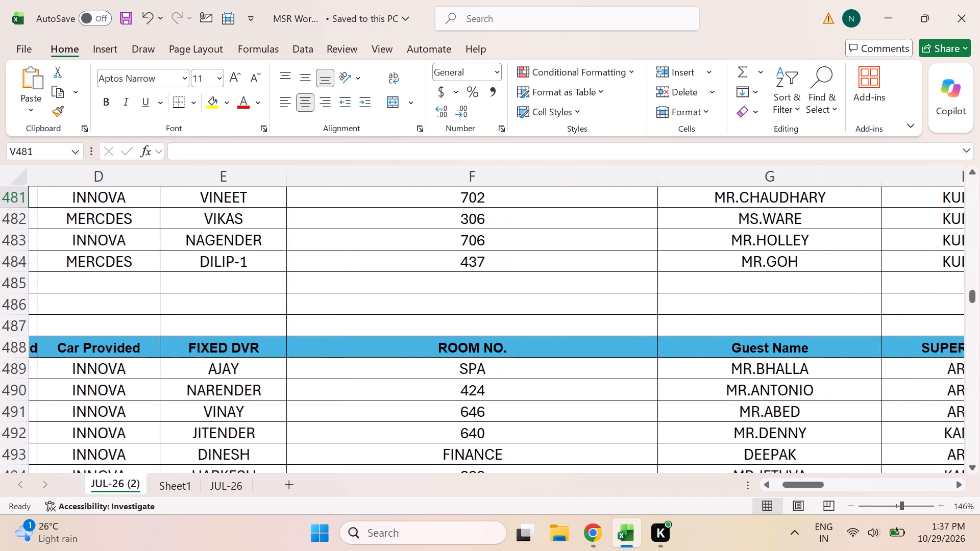
pyautogui.hscroll(-3, 504, 292)
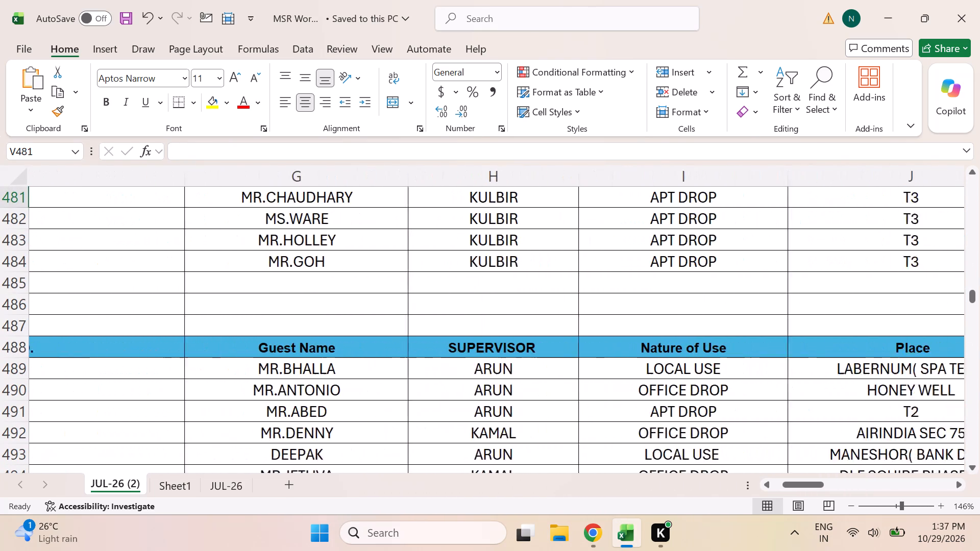
pyautogui.hscroll(-3, 504, 292)
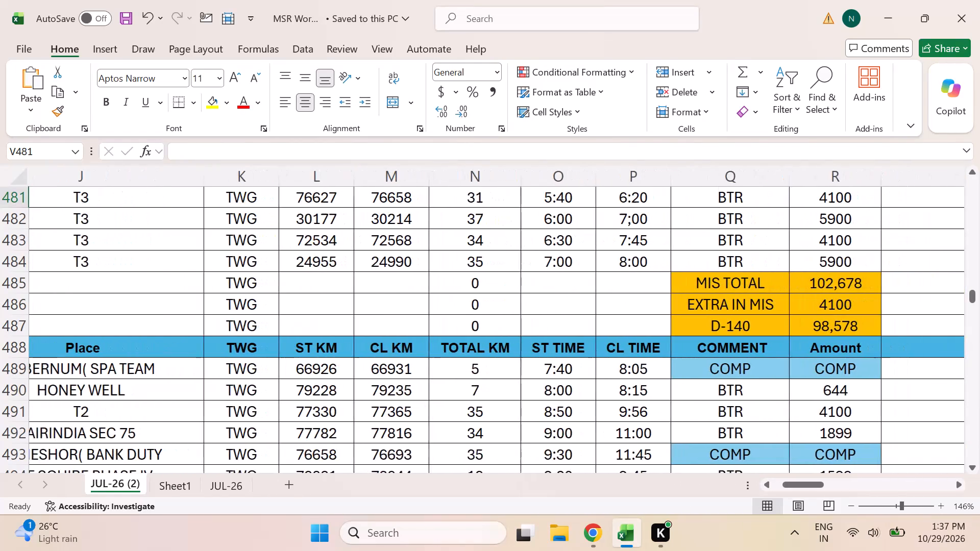
pyautogui.hscroll(-2, 504, 292)
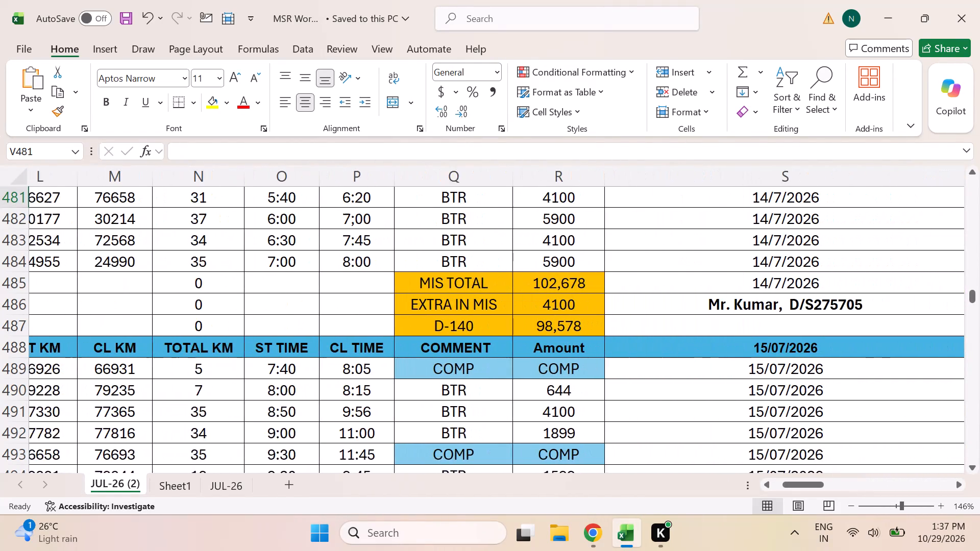
pyautogui.hscroll(-1, 504, 292)
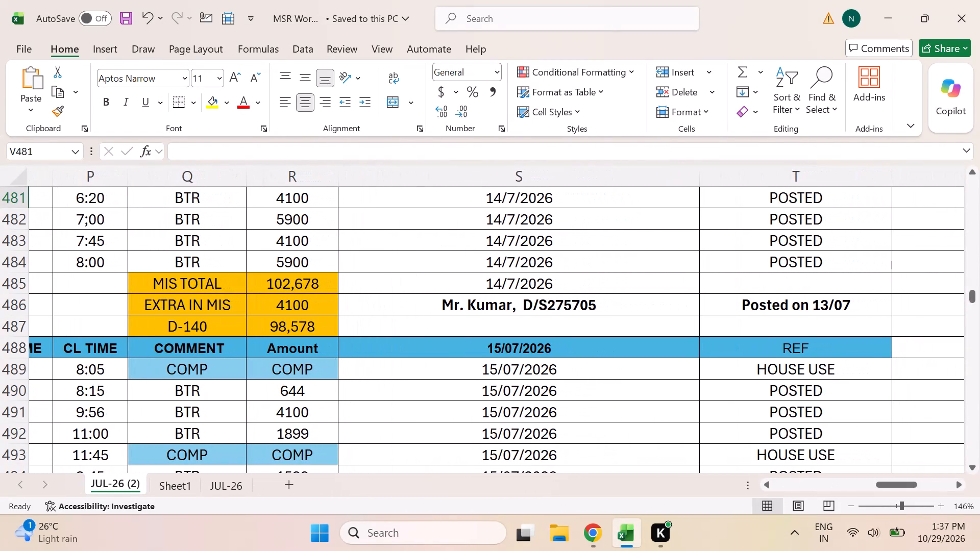
pyautogui.hscroll(-2, 504, 292)
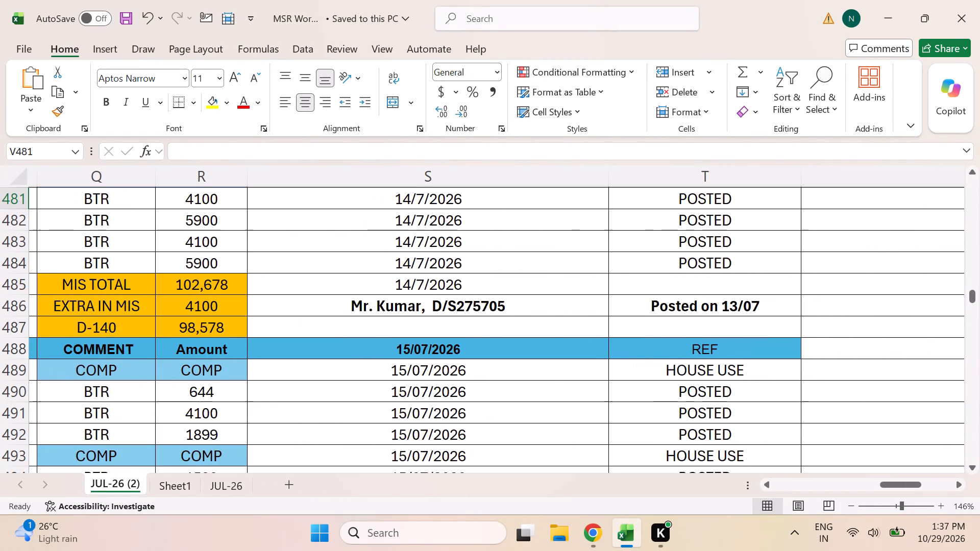
pyautogui.hscroll(-2, 504, 292)
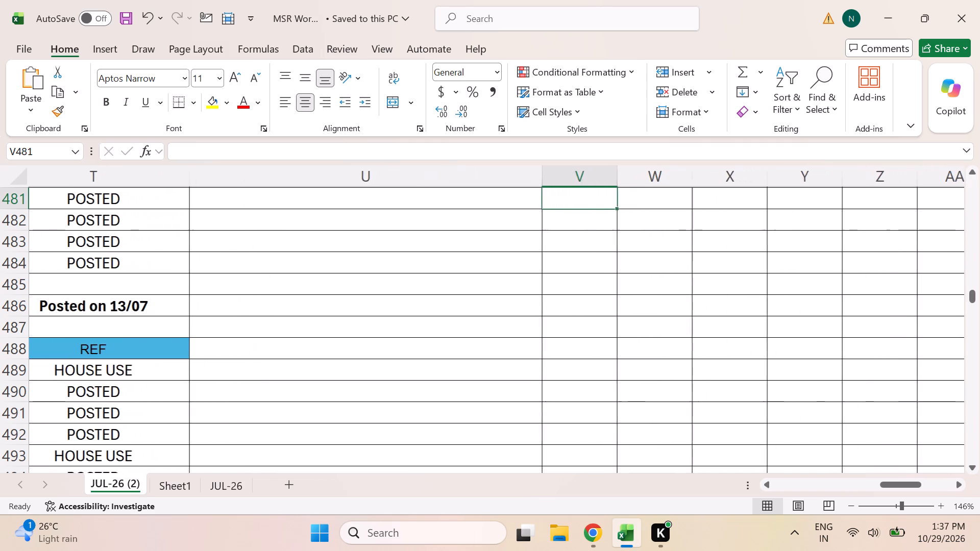
pyautogui.write('dr')
pyautogui.press('Return')
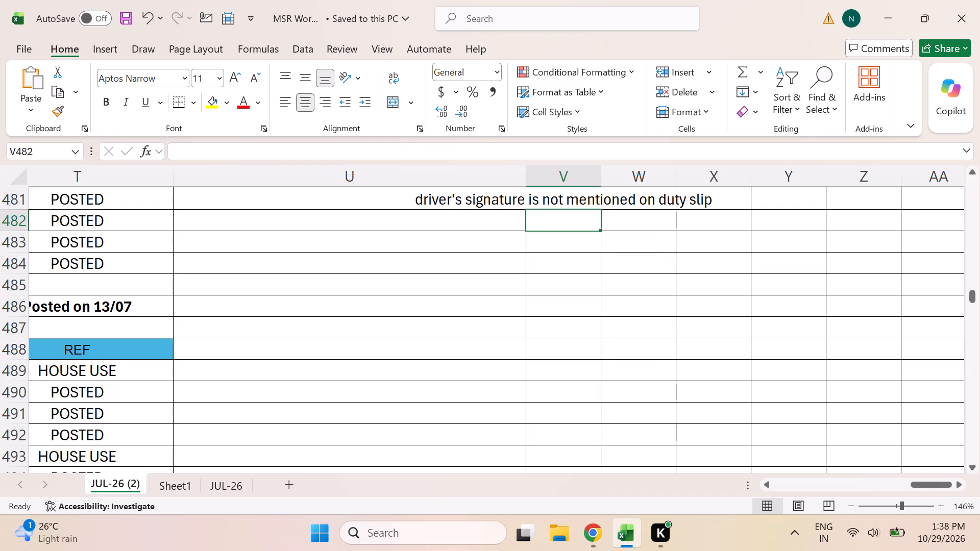
# Check row 482's trip details across all columns and enter the remark "driver's signature is not mentioned on duty slip" in V482.
pyautogui.hscroll(12, 442, 301)
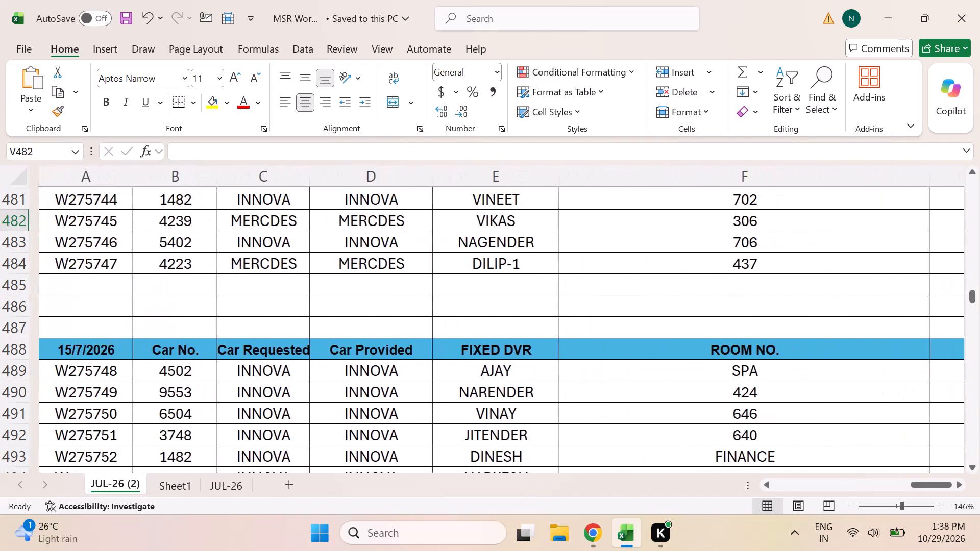
pyautogui.scroll(-1, 413, 314)
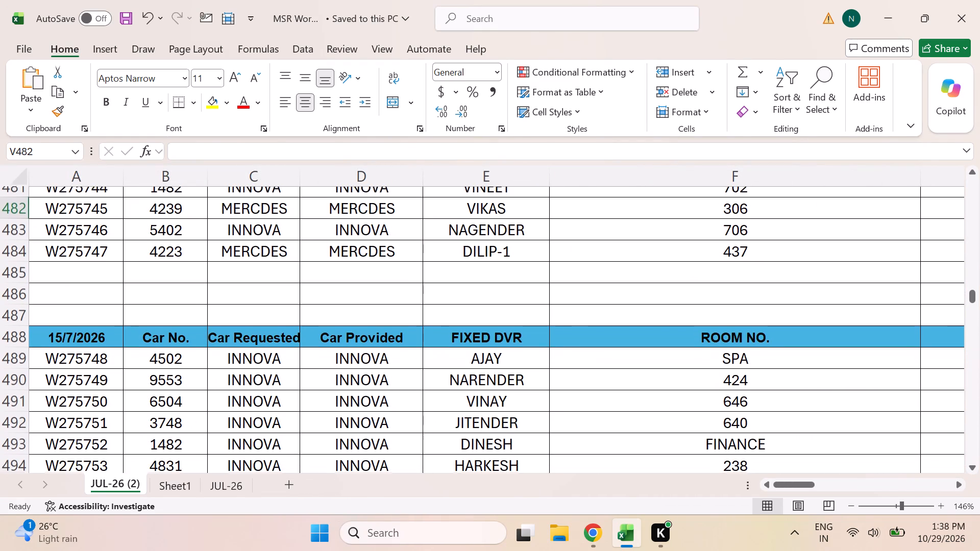
pyautogui.scroll(-1, 413, 314)
pyautogui.hscroll(-2, 413, 314)
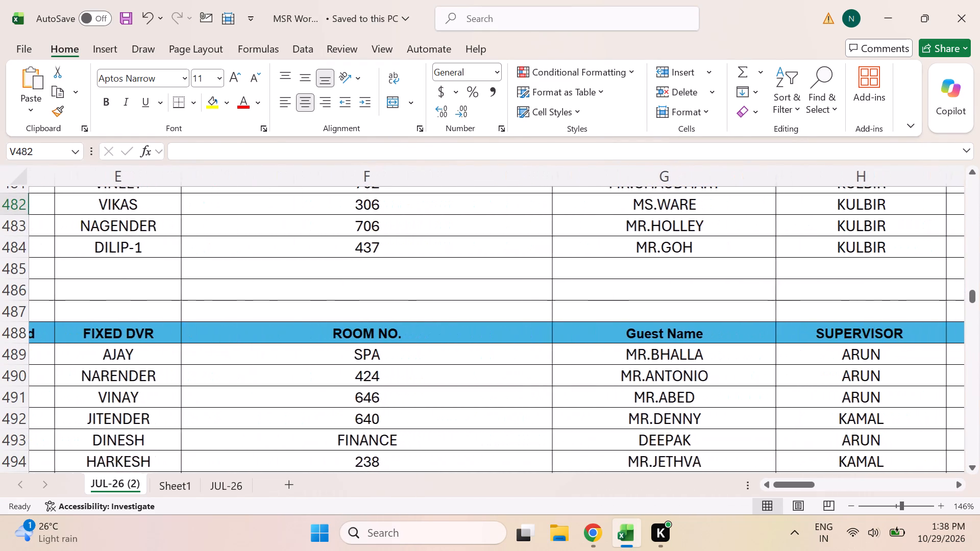
pyautogui.hscroll(-3, 413, 314)
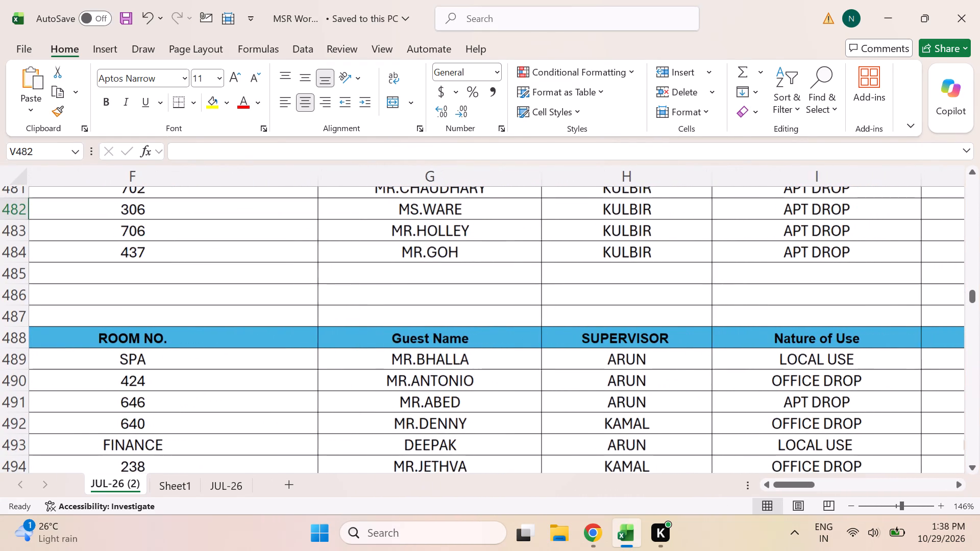
pyautogui.hscroll(-4, 413, 314)
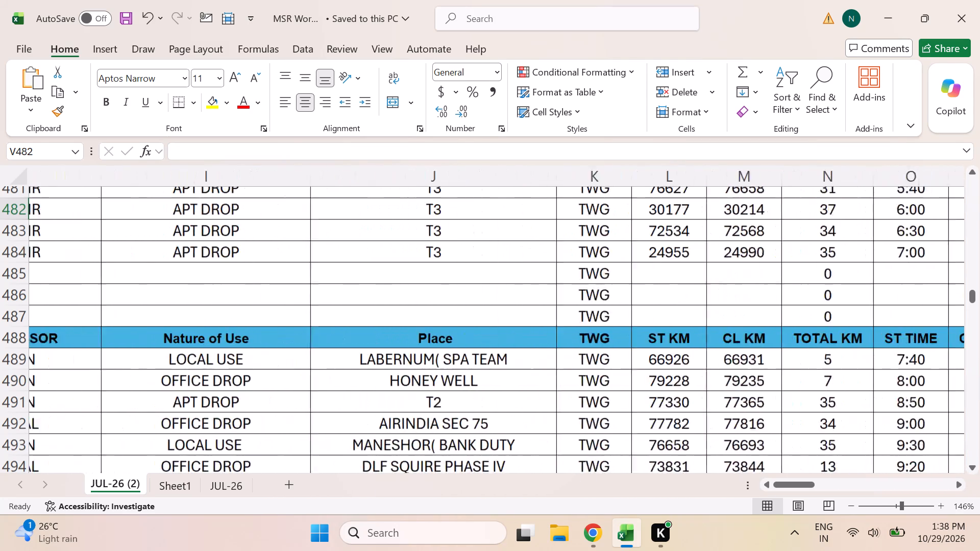
pyautogui.hscroll(-3, 413, 314)
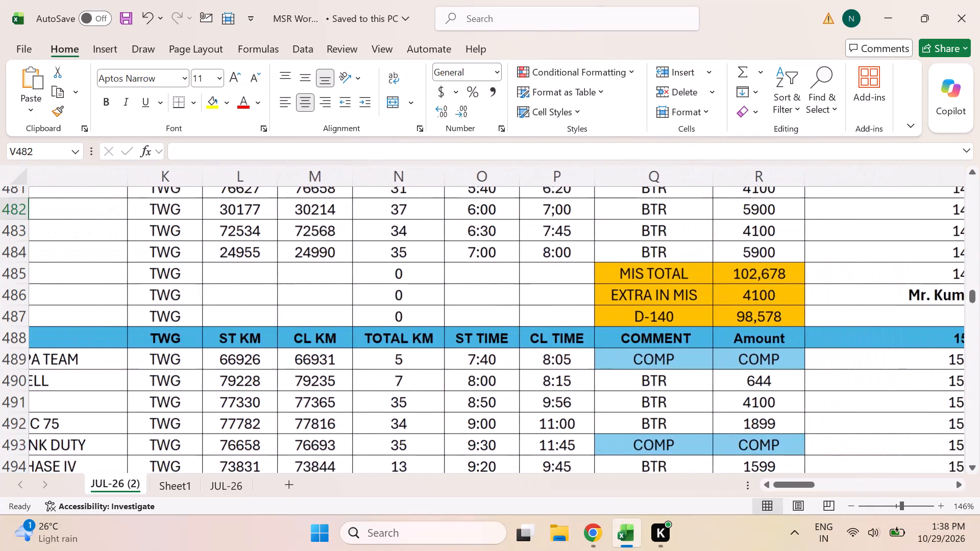
pyautogui.hscroll(-1, 413, 314)
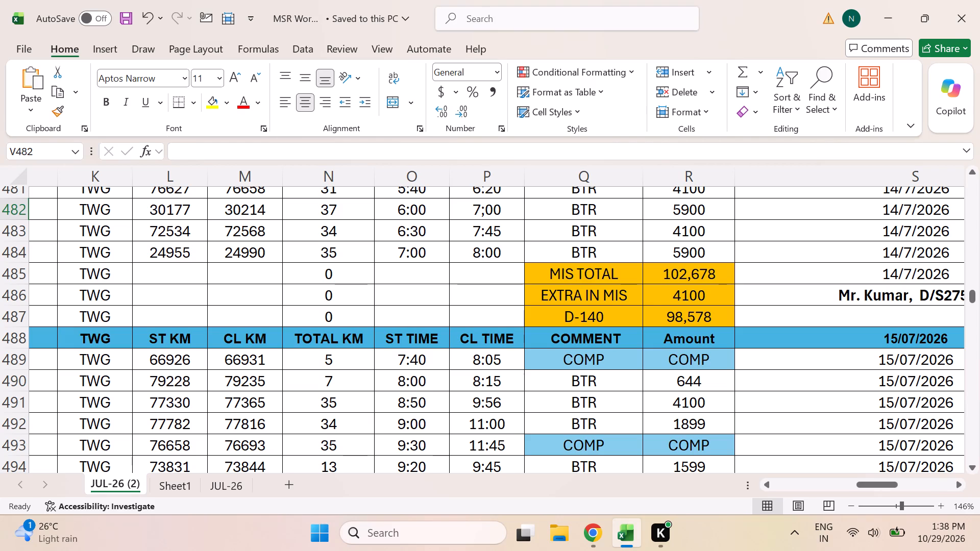
pyautogui.hscroll(-1, 425, 298)
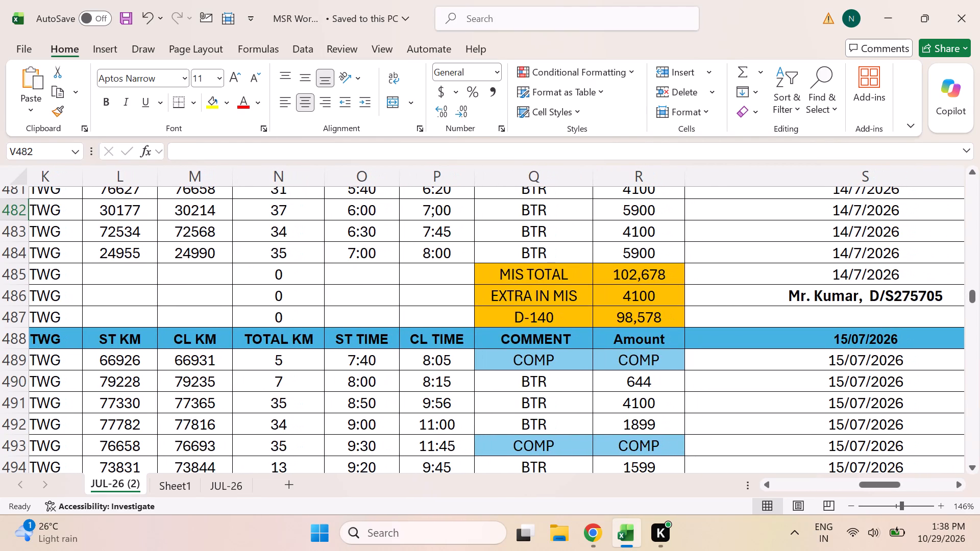
pyautogui.hscroll(-1, 448, 255)
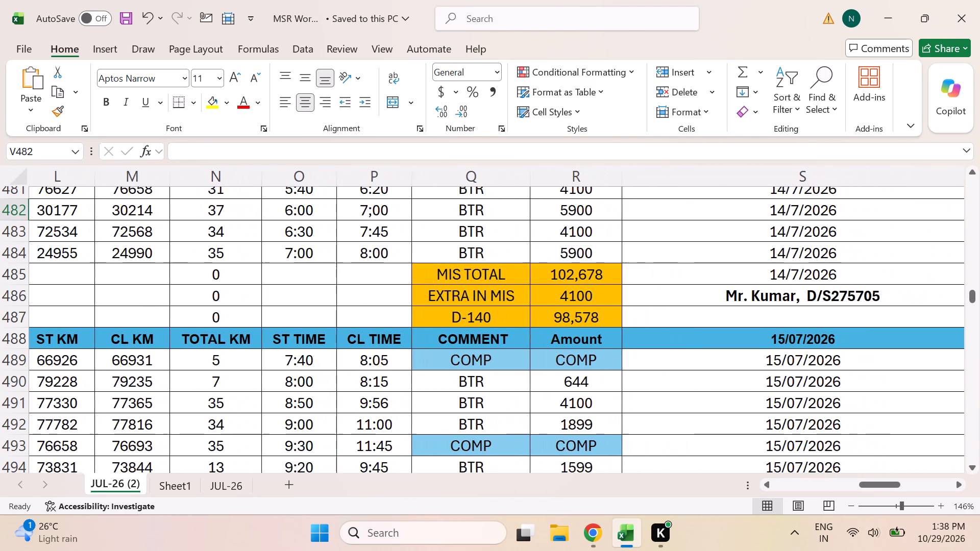
pyautogui.hscroll(-1, 491, 253)
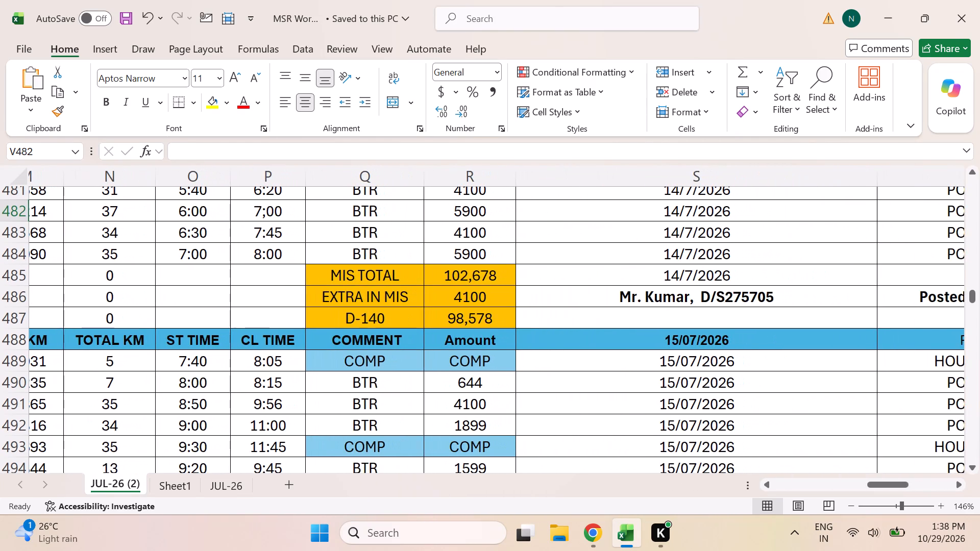
pyautogui.hscroll(-3, 537, 246)
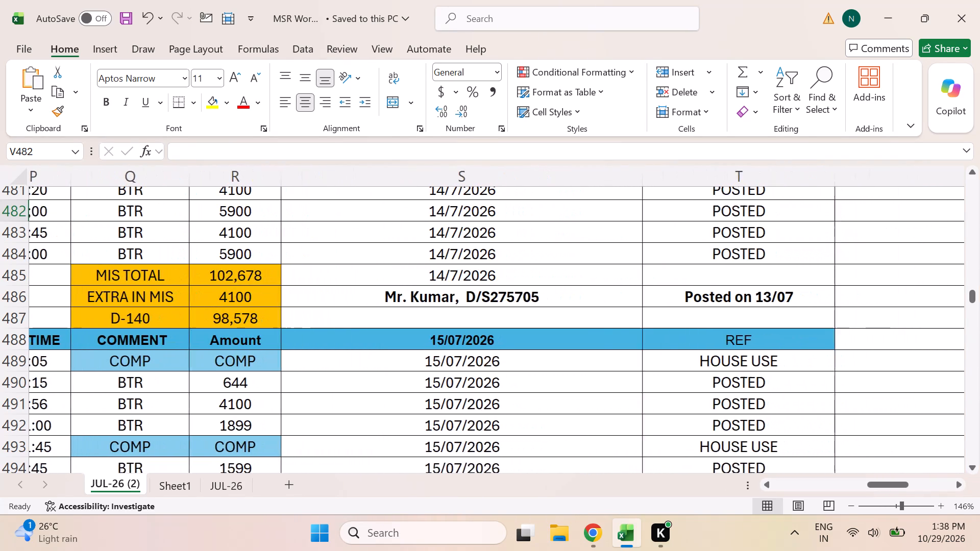
pyautogui.hscroll(-1, 537, 246)
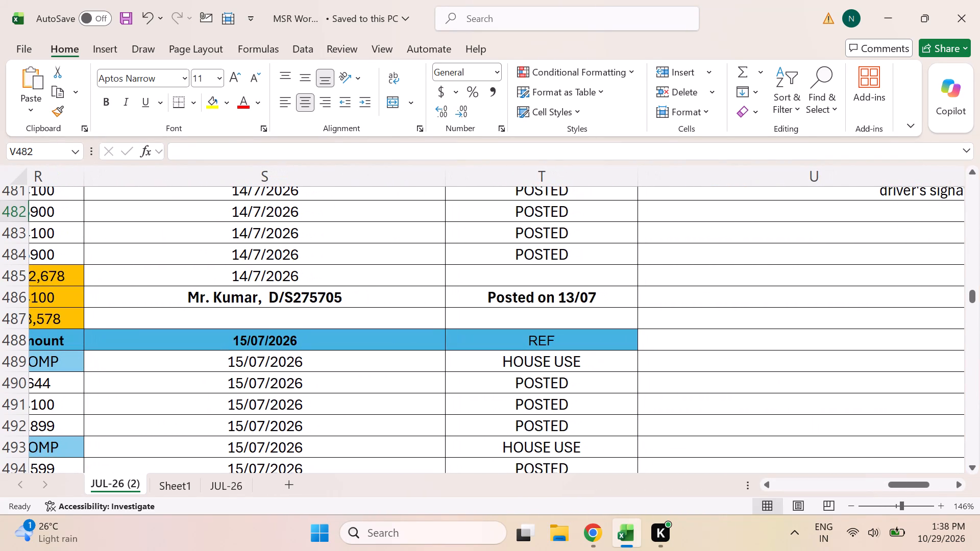
pyautogui.hscroll(1, 474, 246)
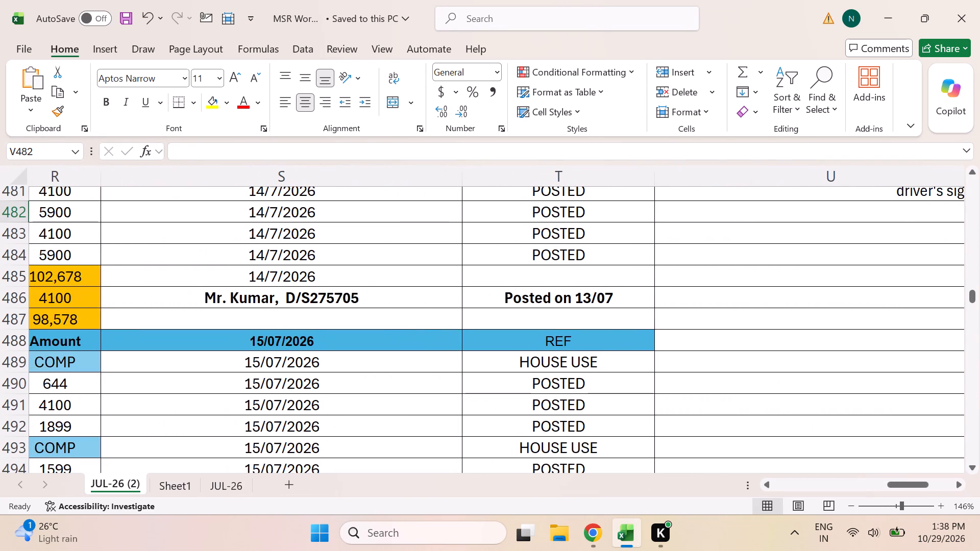
pyautogui.hscroll(-2, 474, 246)
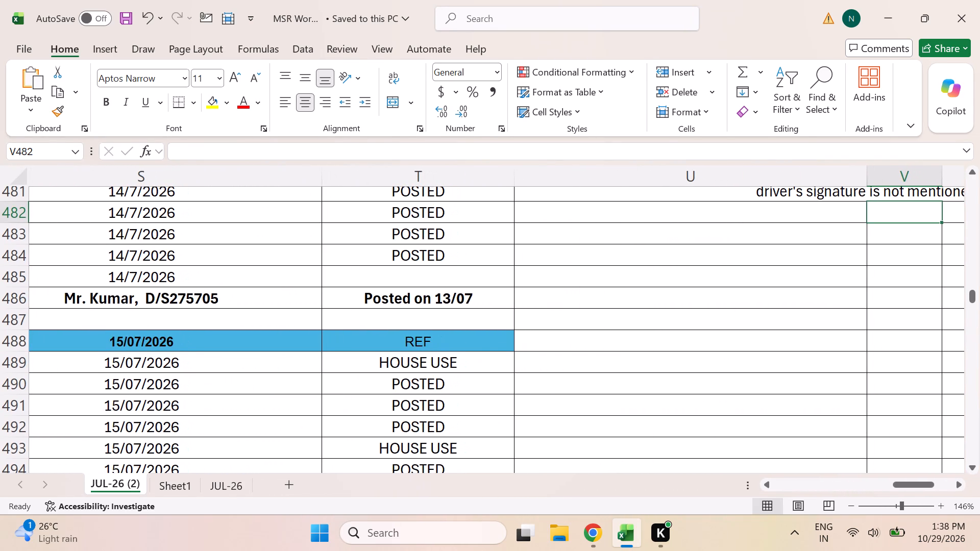
pyautogui.write('dr')
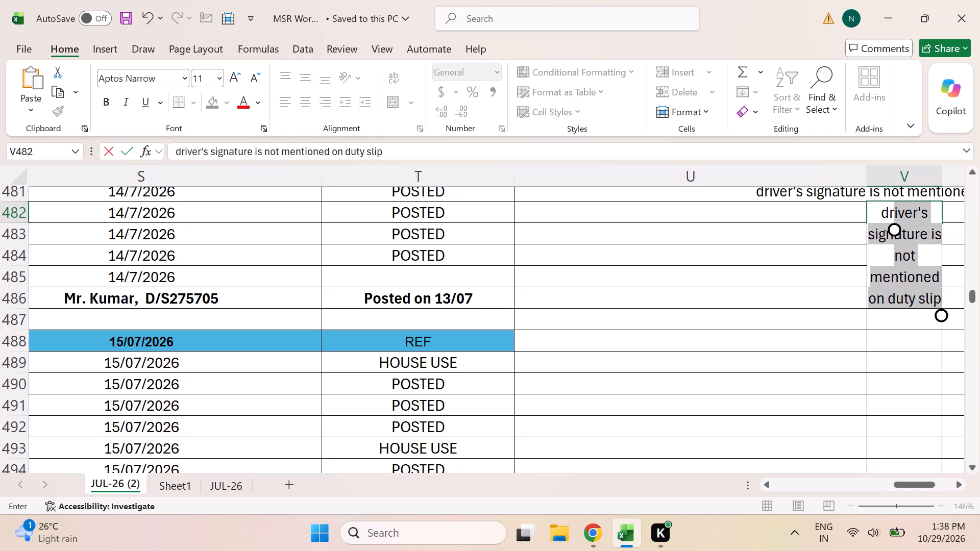
pyautogui.press('Return')
# Check row 483's trip details across all columns and enter the remark "driver's signature is not mentioned on duty slip" in V483.
pyautogui.hscroll(2, 474, 246)
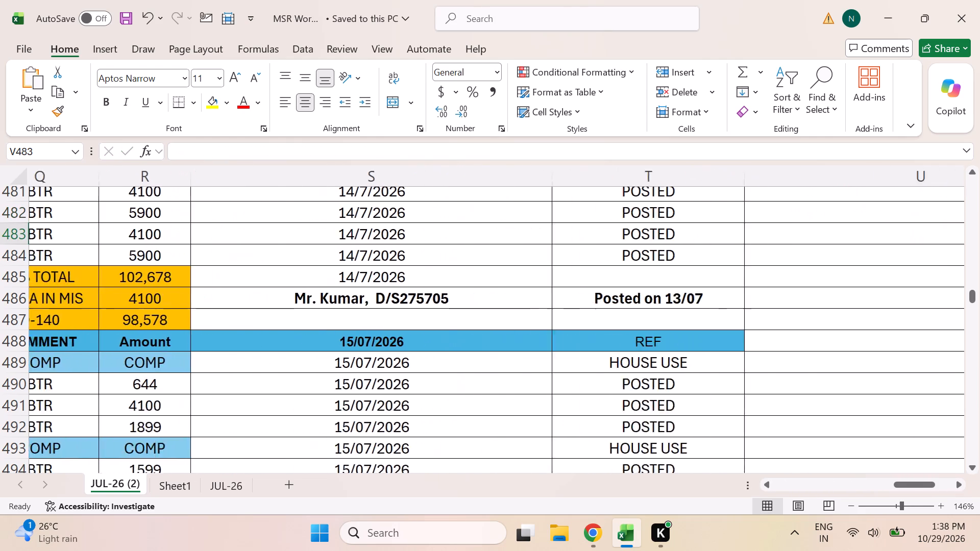
pyautogui.hscroll(4, 474, 246)
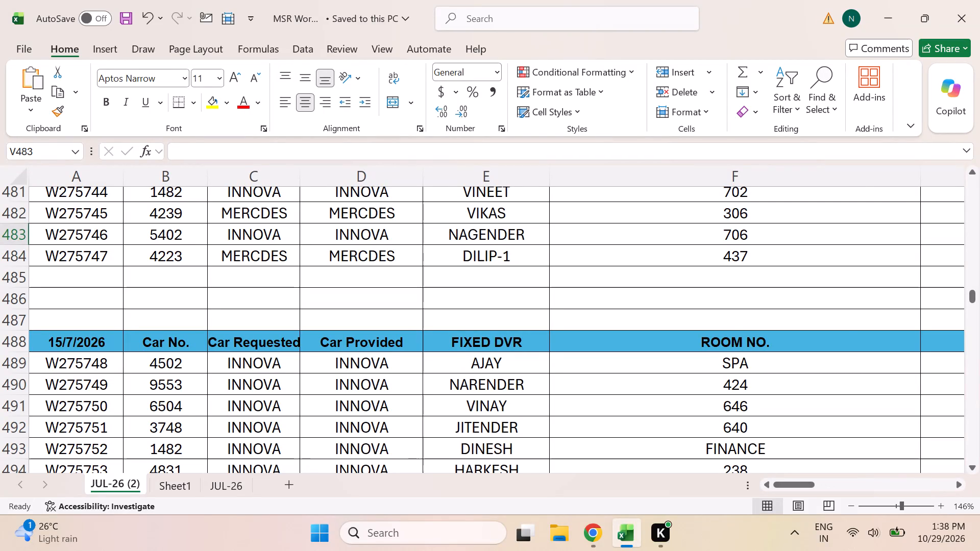
pyautogui.hscroll(-5, 630, 257)
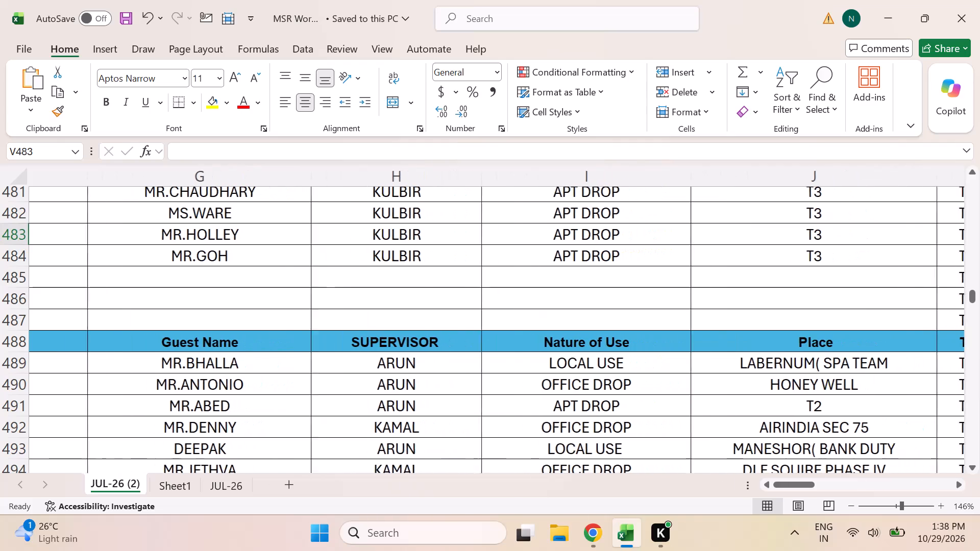
pyautogui.hscroll(-3, 630, 257)
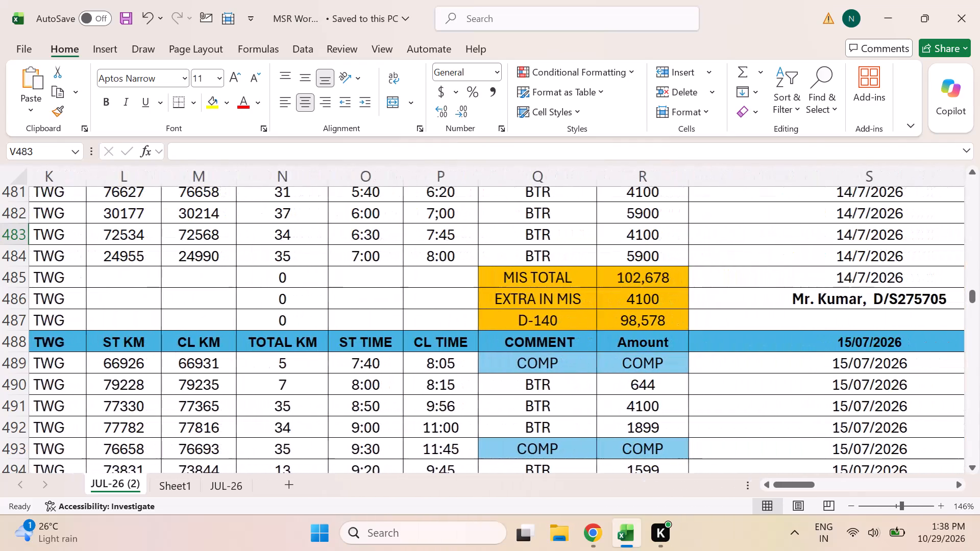
pyautogui.hscroll(-1, 591, 258)
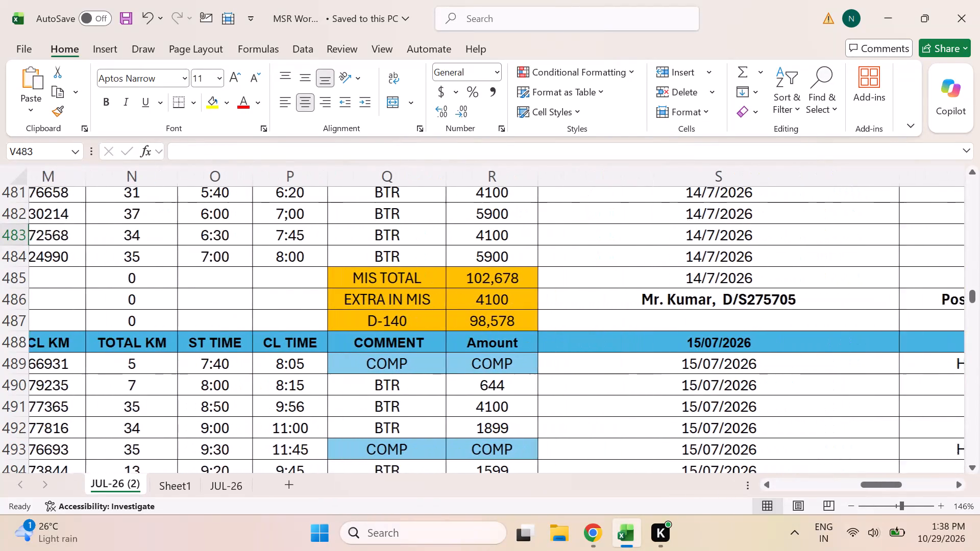
pyautogui.hscroll(-1, 591, 258)
pyautogui.hscroll(-1, 690, 242)
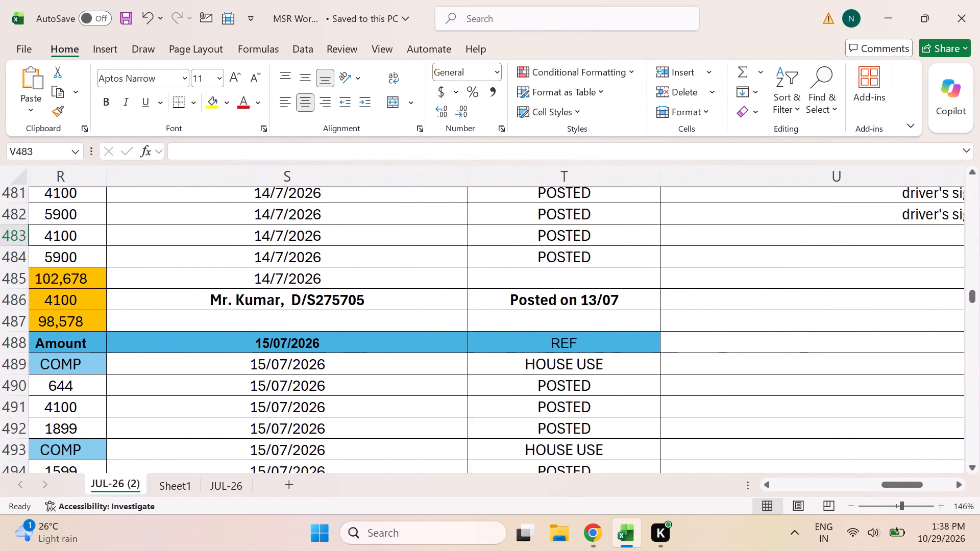
pyautogui.hscroll(-1, 797, 228)
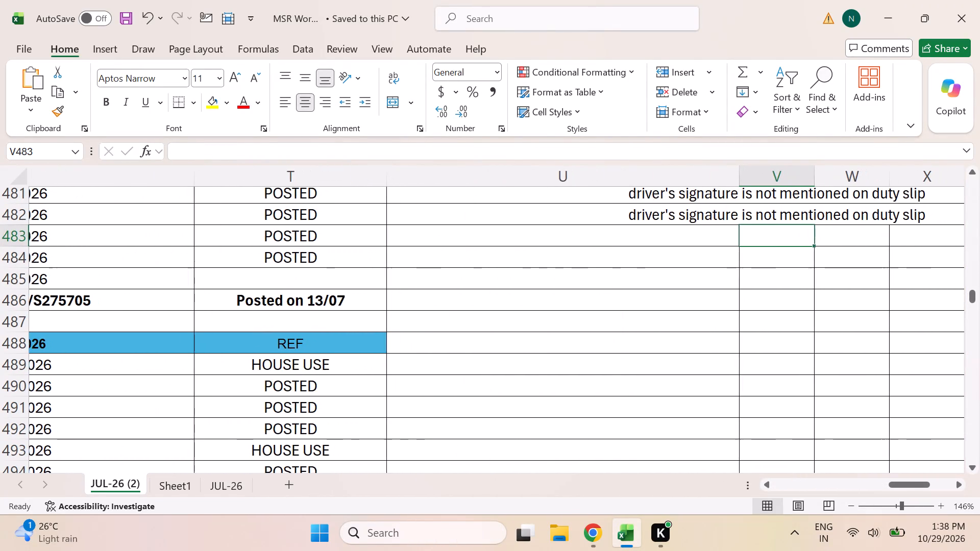
pyautogui.write('dr')
pyautogui.press('Return')
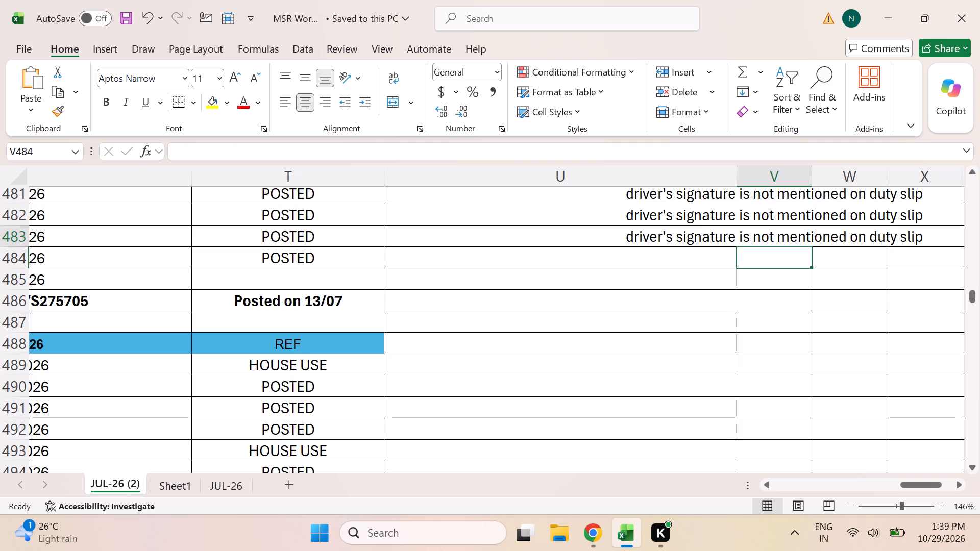
# Check row 484's trip details, starting from the duty slip number, car and driver columns.
pyautogui.hscroll(3, 654, 253)
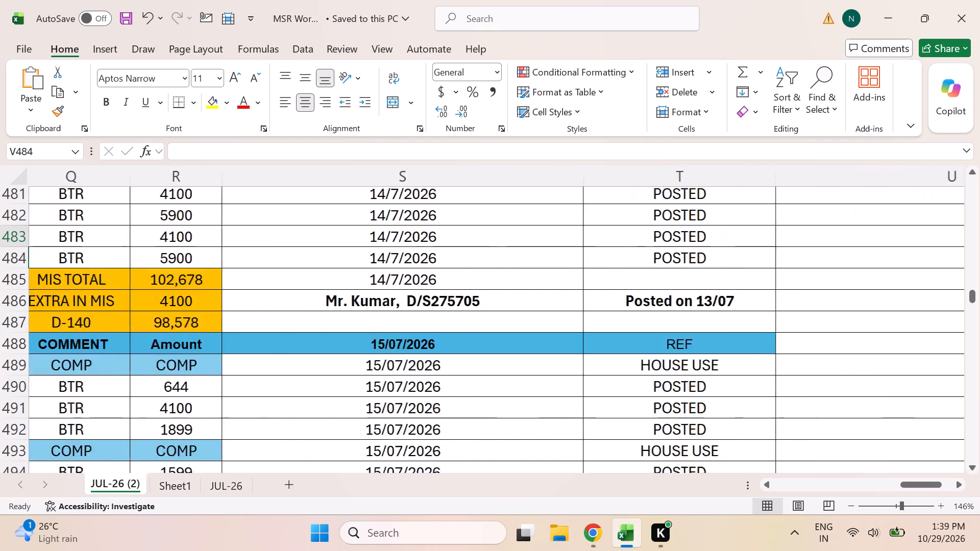
pyautogui.hscroll(9, 654, 253)
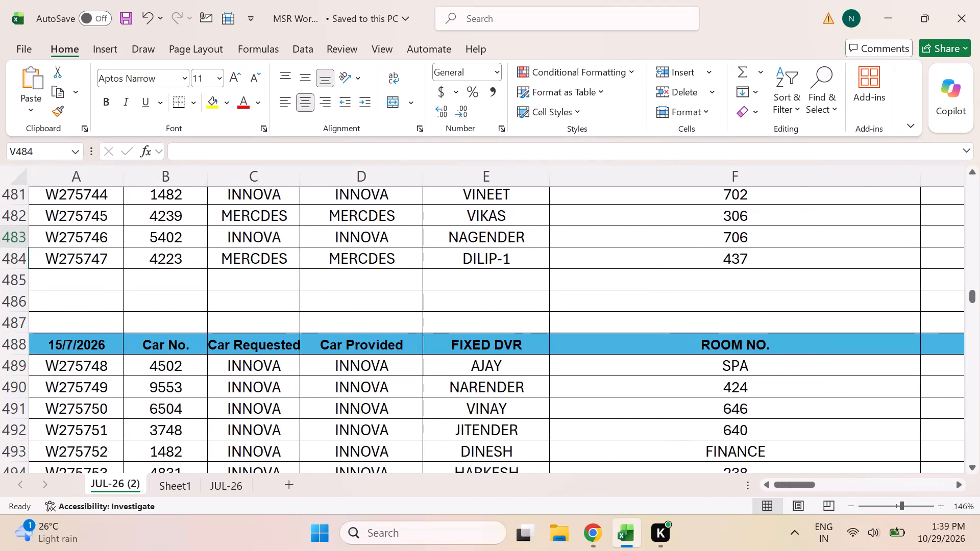
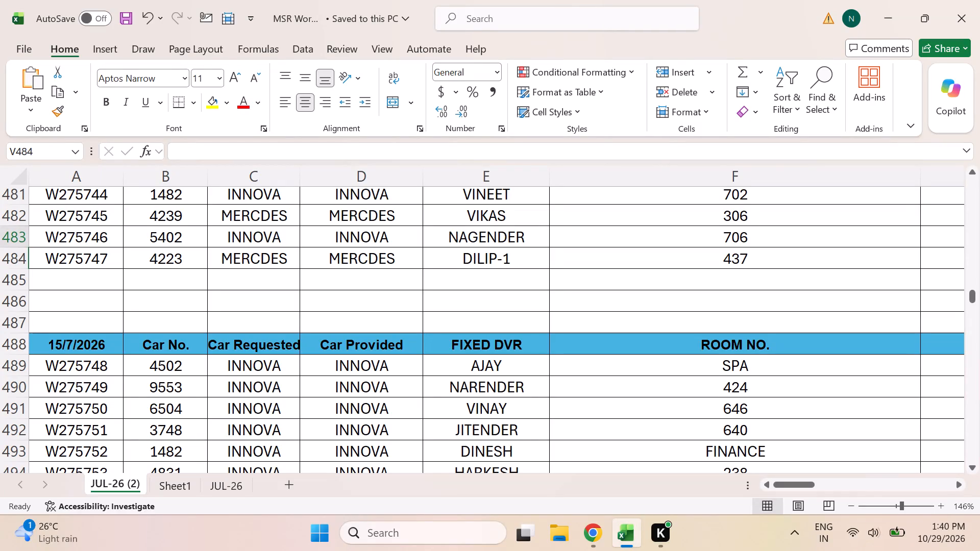
# Check the rest of row 484's trip details and enter the remark "driver's signature is not mentioned on duty slip" in V484.
pyautogui.hscroll(-3, 596, 277)
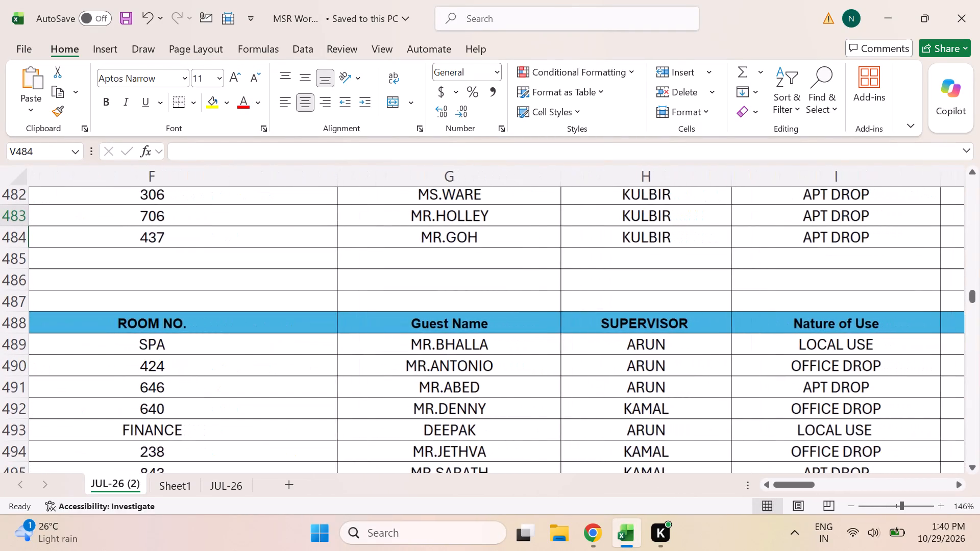
pyautogui.hscroll(-4, 596, 277)
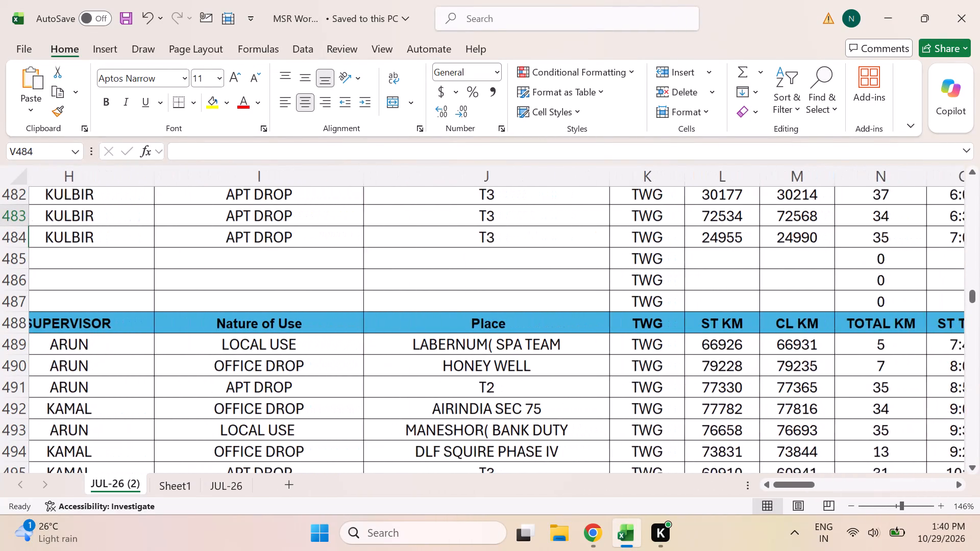
pyautogui.hscroll(-1, 596, 277)
pyautogui.hscroll(-1, 654, 287)
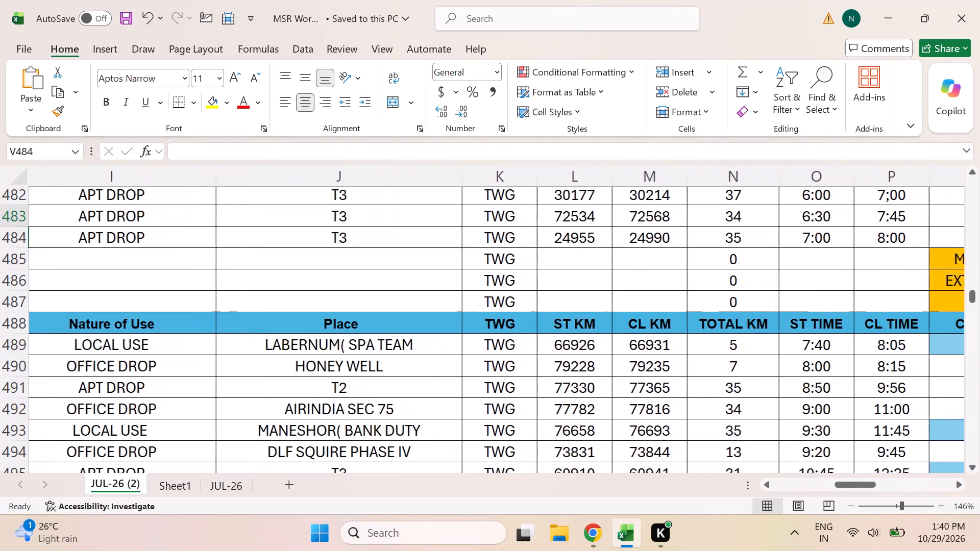
pyautogui.hscroll(-2, 654, 287)
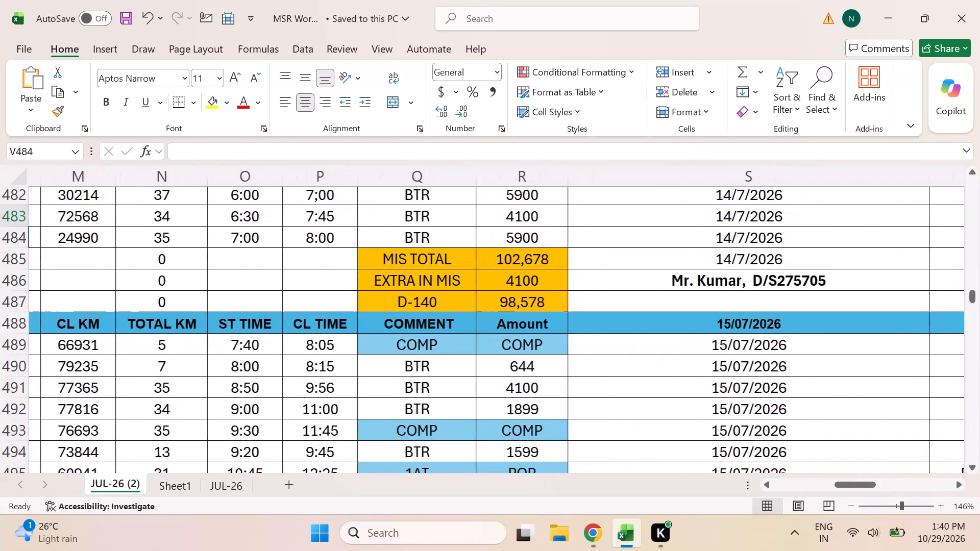
pyautogui.hscroll(-1, 654, 287)
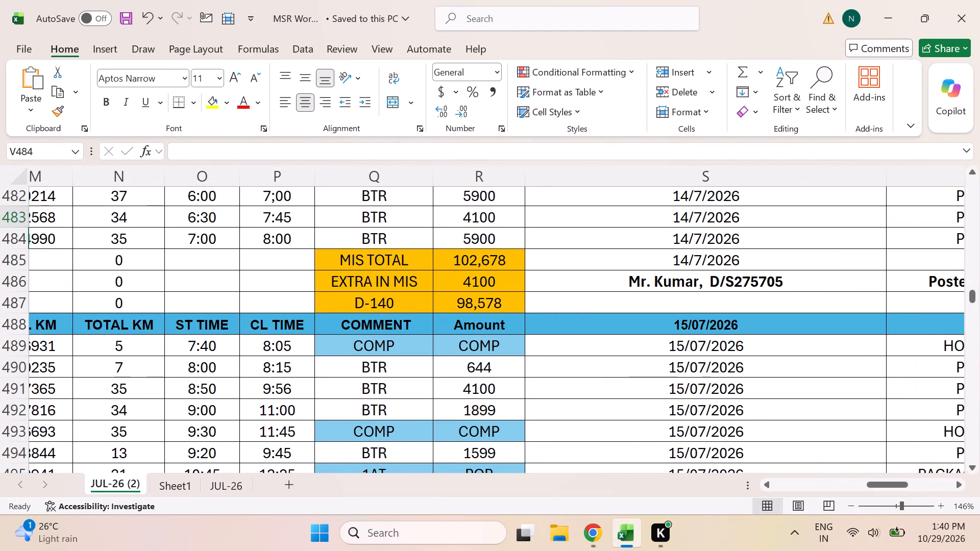
pyautogui.hscroll(-3, 608, 297)
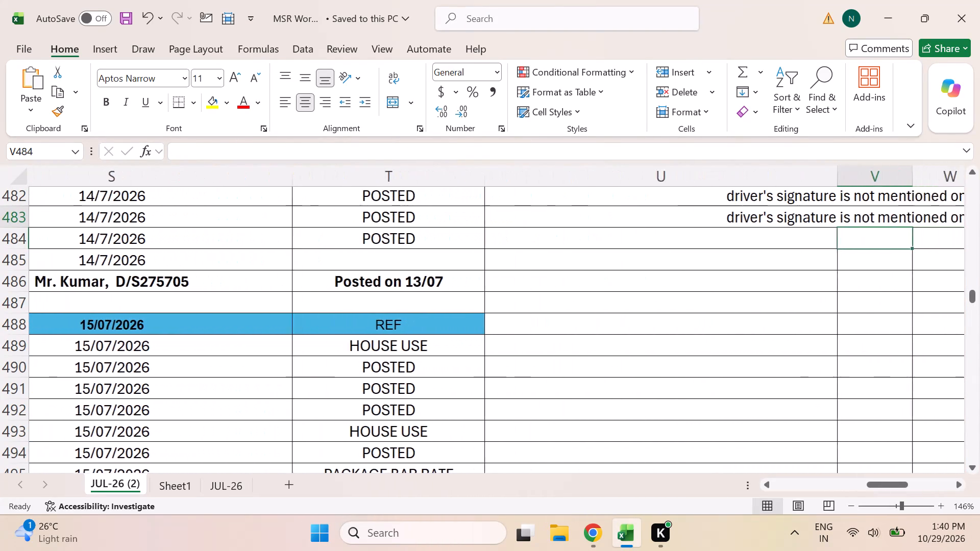
pyautogui.write('dr')
pyautogui.press('Return')
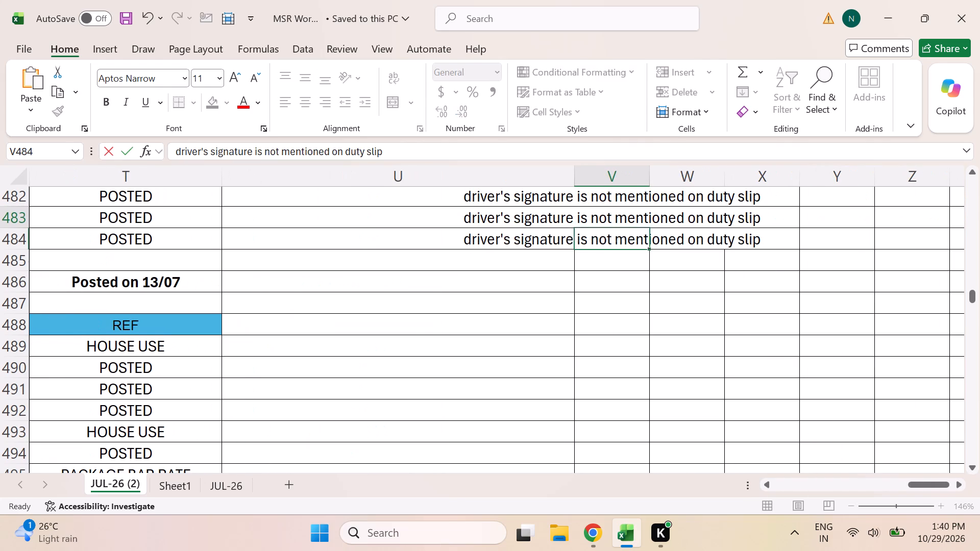
# Check row 489, the first trip under the 15/7/2026 header, across all columns from duty slip number to REF, leaving V489 blank.
pyautogui.press('Return')
pyautogui.press('Return')
pyautogui.press('Return')
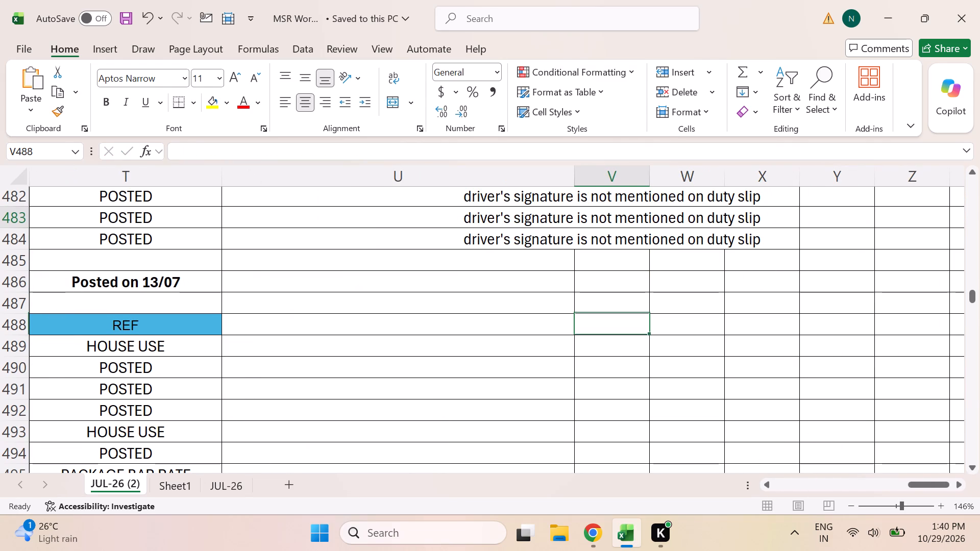
pyautogui.press('Return')
pyautogui.hscroll(12, 608, 297)
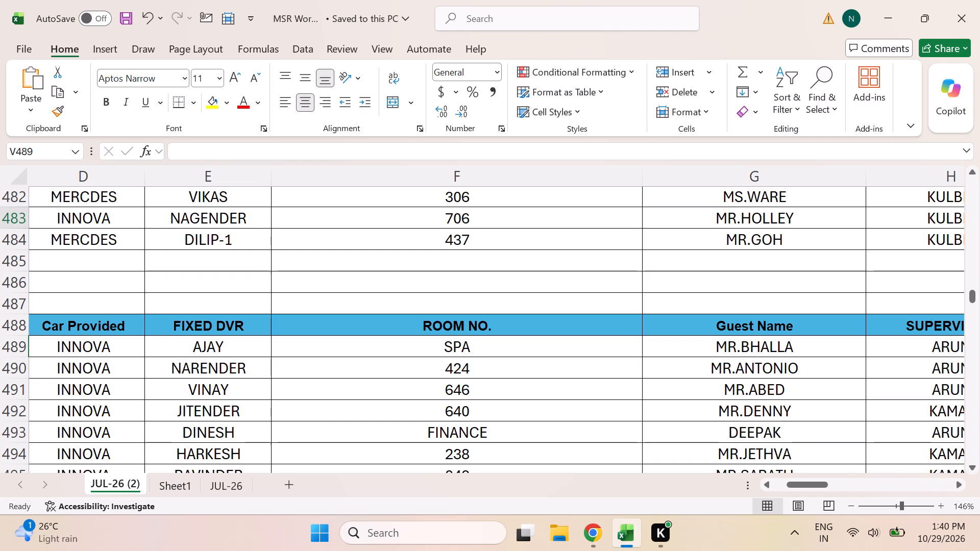
pyautogui.hscroll(6, 374, 285)
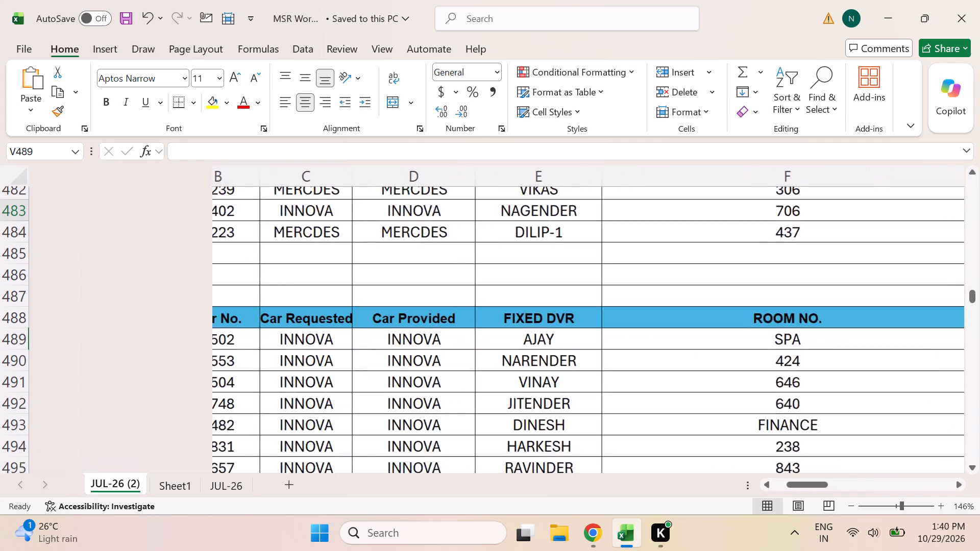
pyautogui.hscroll(2, 374, 285)
pyautogui.scroll(-1, 406, 287)
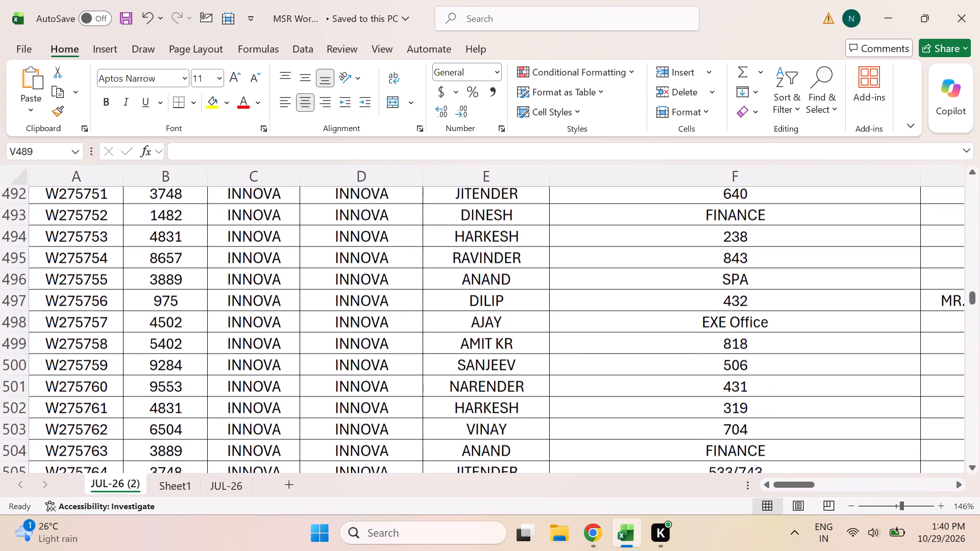
pyautogui.scroll(1, 406, 287)
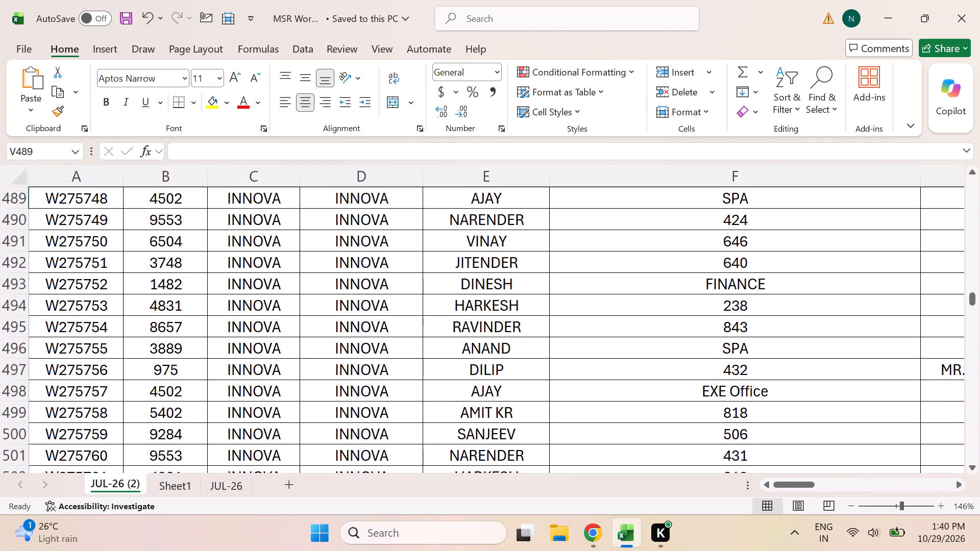
pyautogui.scroll(1, 406, 287)
pyautogui.hscroll(-1, 406, 287)
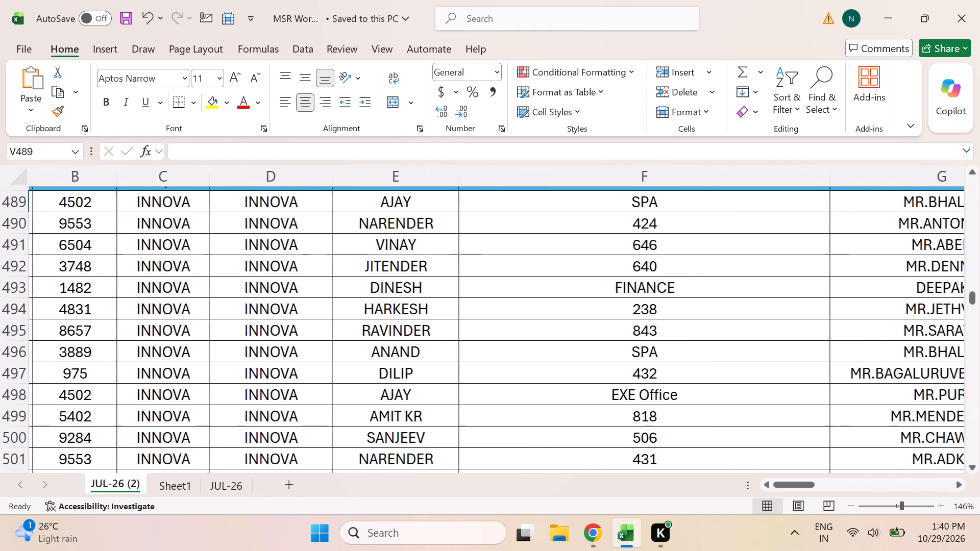
pyautogui.hscroll(-2, 406, 287)
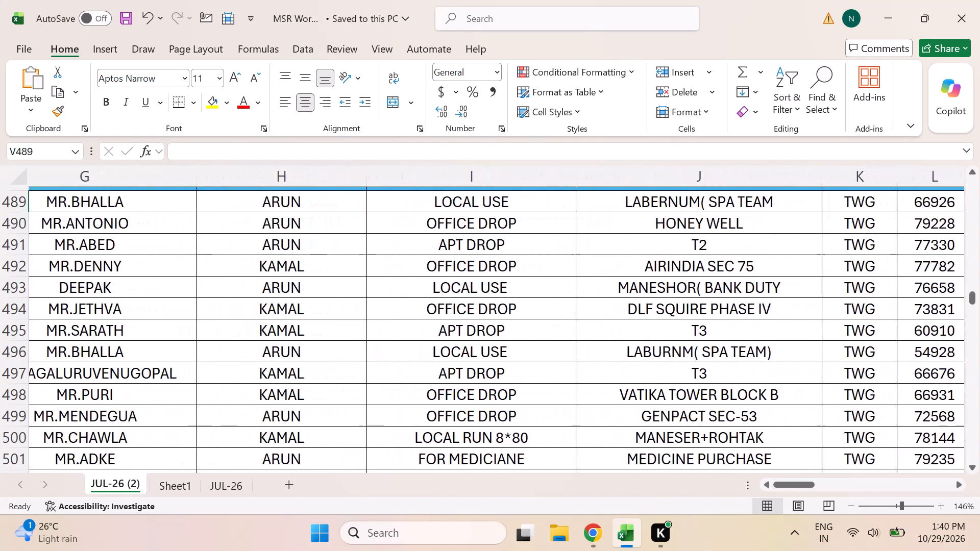
pyautogui.hscroll(-1, 406, 287)
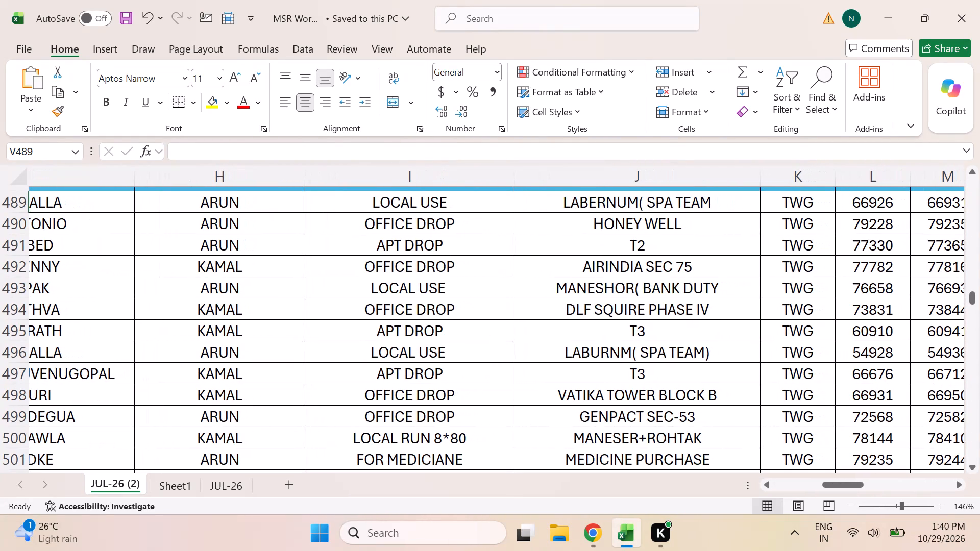
pyautogui.hscroll(-1, 386, 230)
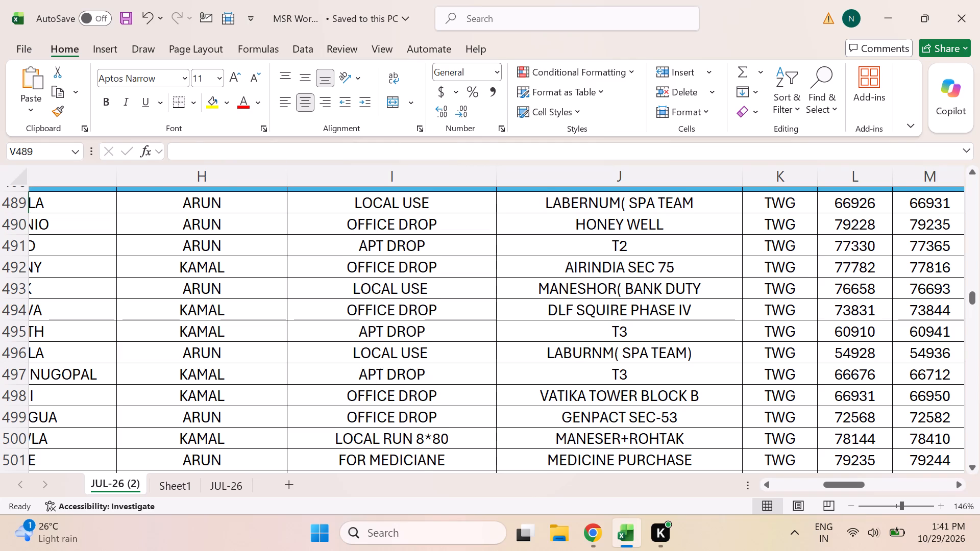
pyautogui.hscroll(-2, 456, 217)
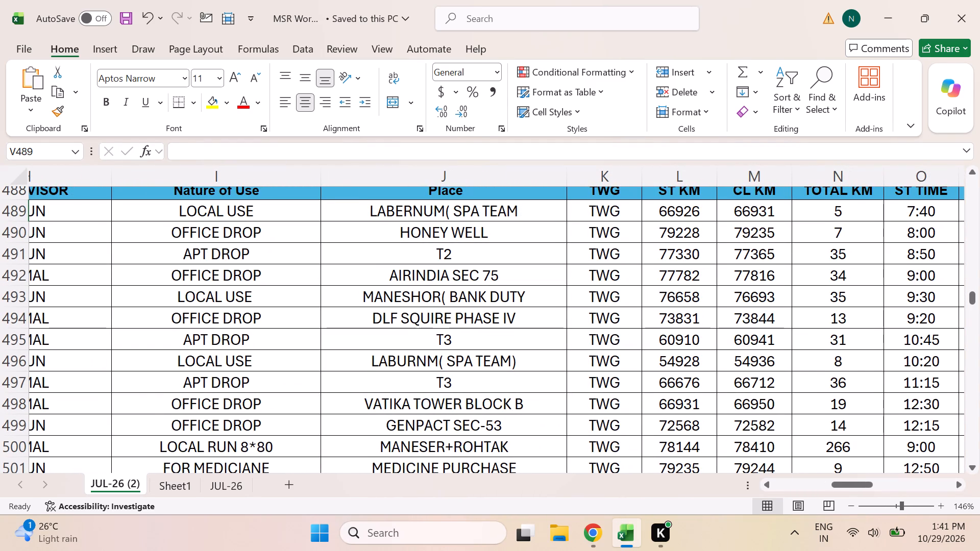
pyautogui.hscroll(-1, 543, 204)
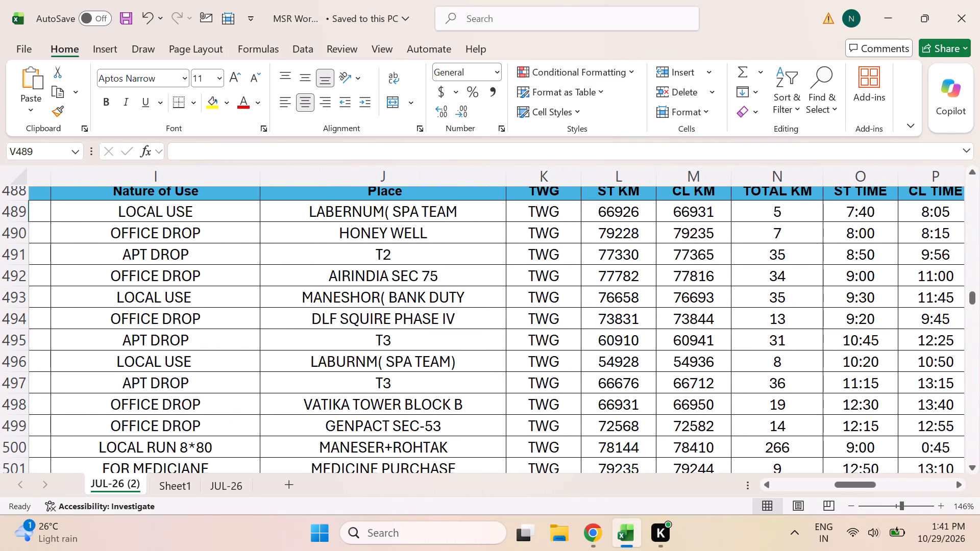
pyautogui.hscroll(-1, 587, 211)
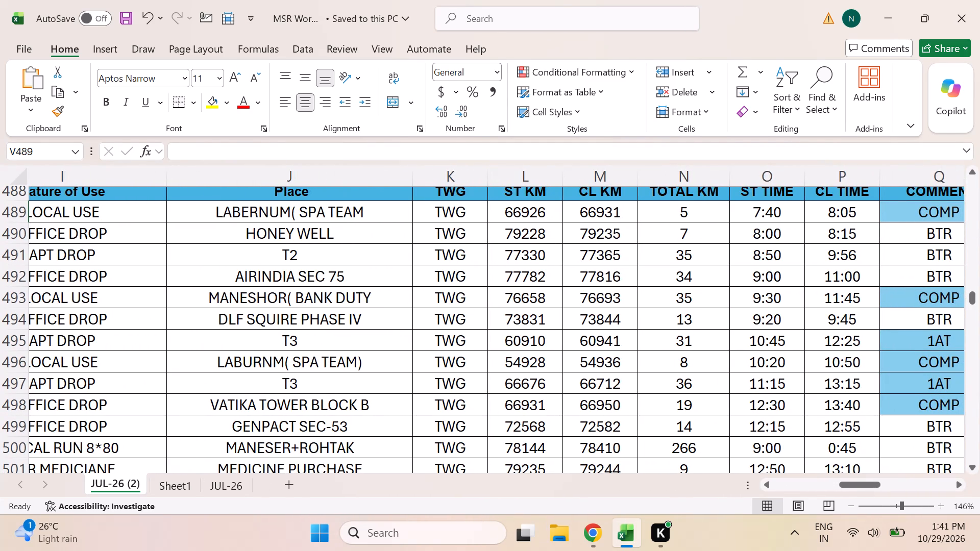
pyautogui.hscroll(-1, 671, 201)
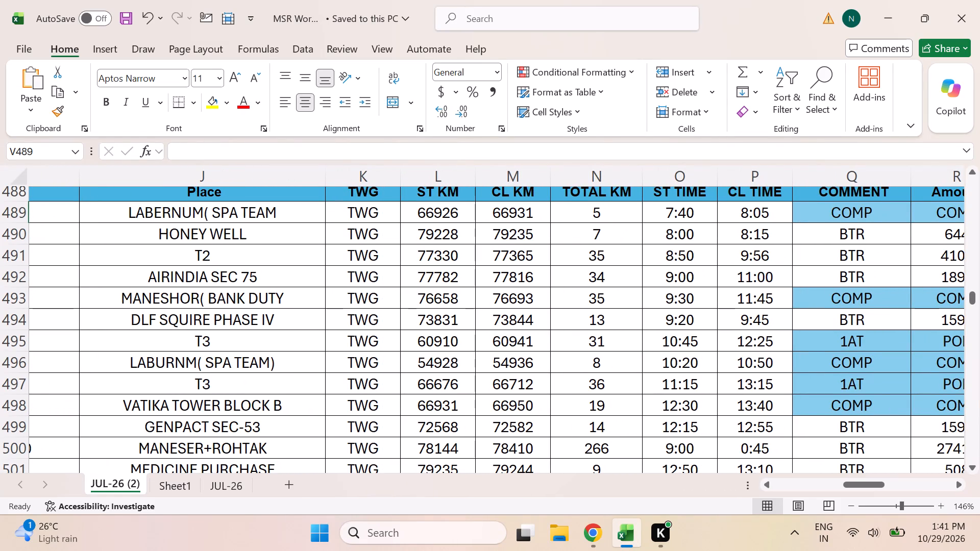
pyautogui.hscroll(-2, 717, 231)
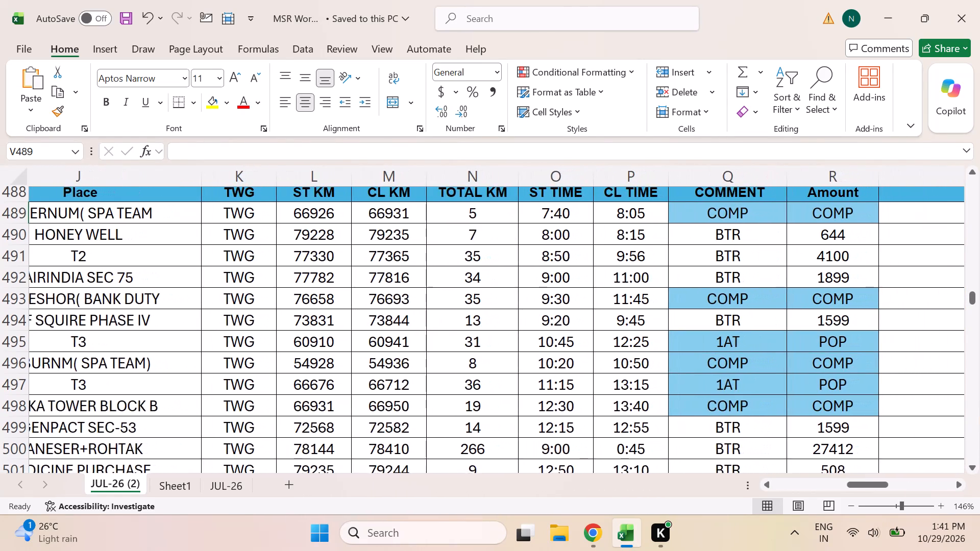
pyautogui.hscroll(-2, 717, 231)
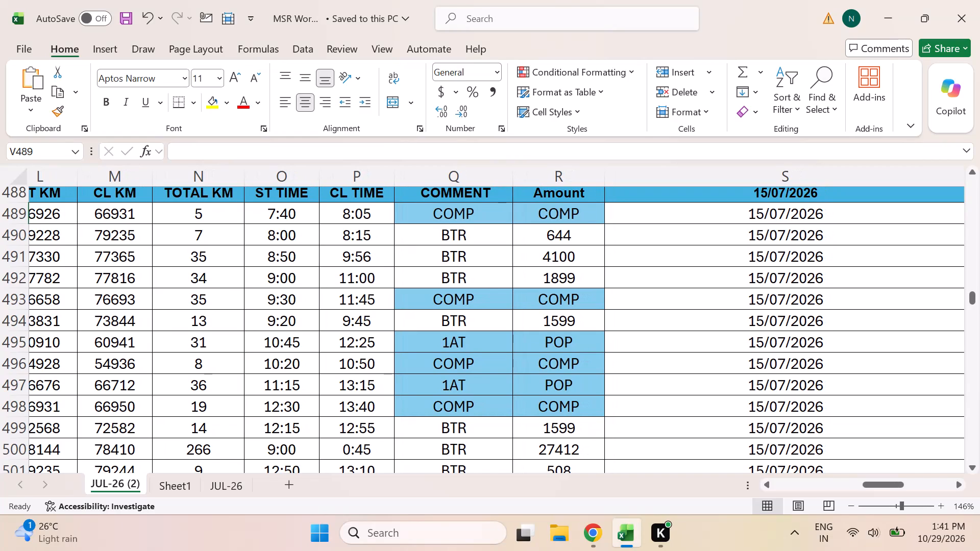
pyautogui.hscroll(-2, 717, 231)
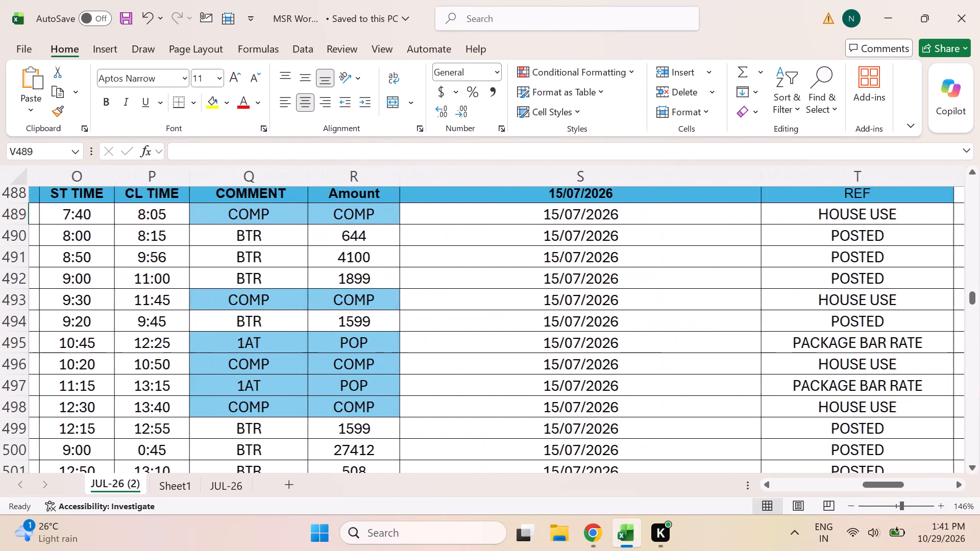
pyautogui.hscroll(-3, 717, 231)
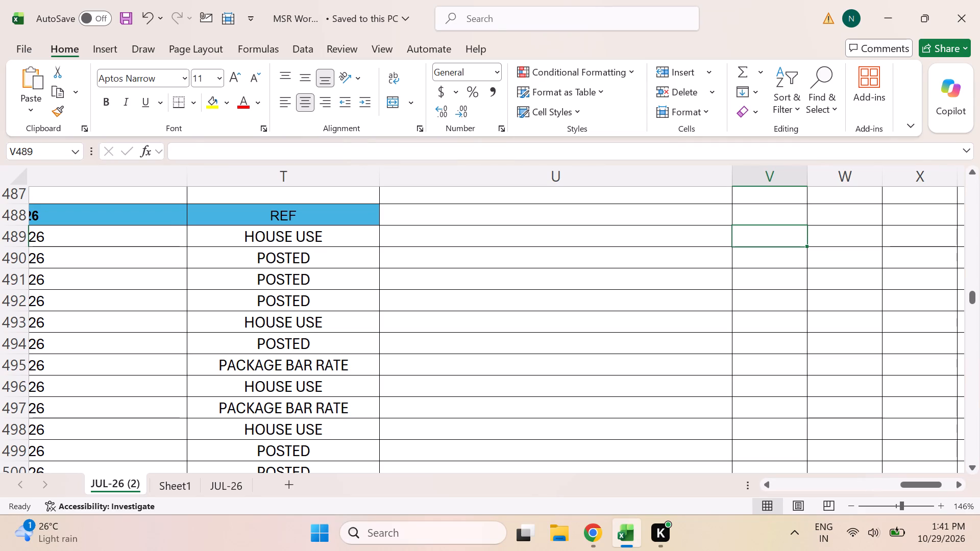
# Check row 490's trip details across all columns from duty slip number to REF, leaving V490 blank.
pyautogui.press('Return')
pyautogui.scroll(-1, 818, 234)
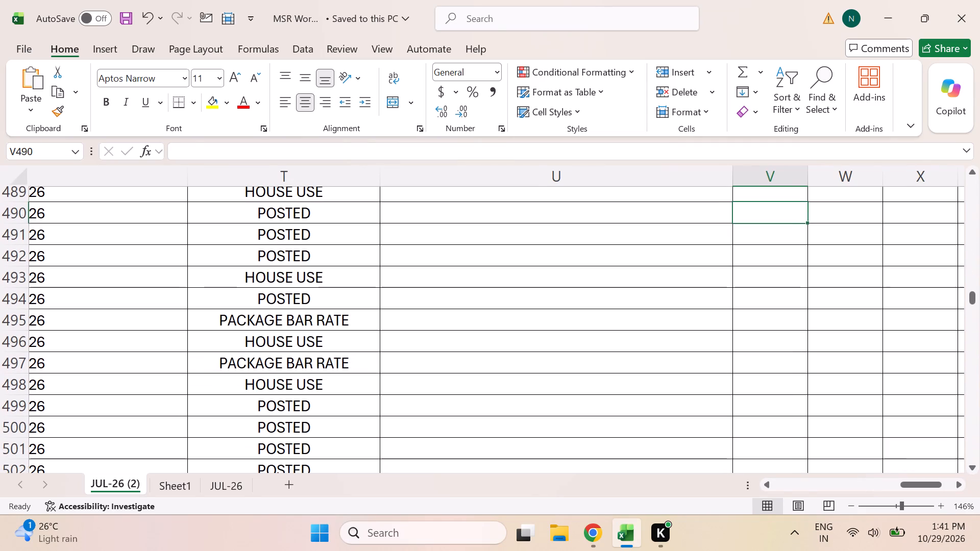
pyautogui.hscroll(8, 818, 234)
pyautogui.hscroll(14, 818, 234)
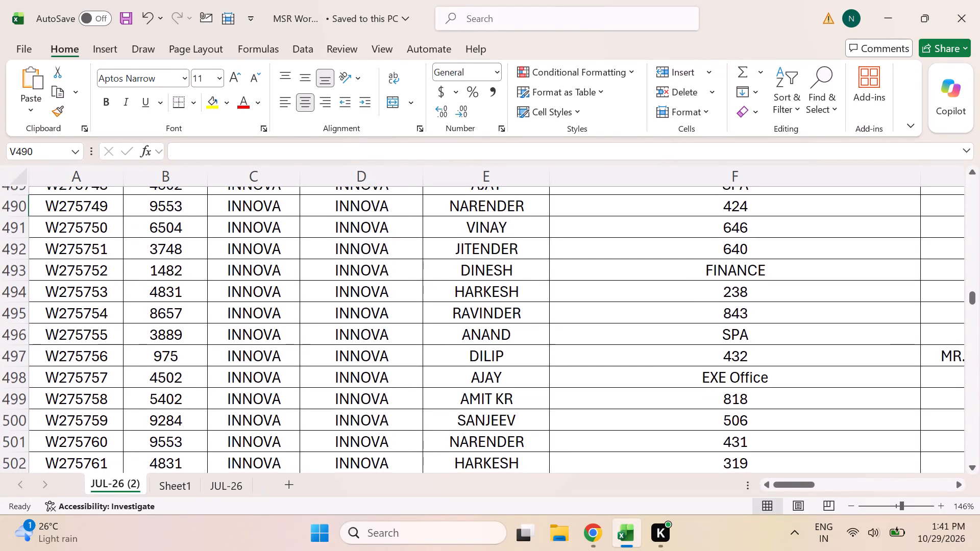
pyautogui.hscroll(-1, 778, 252)
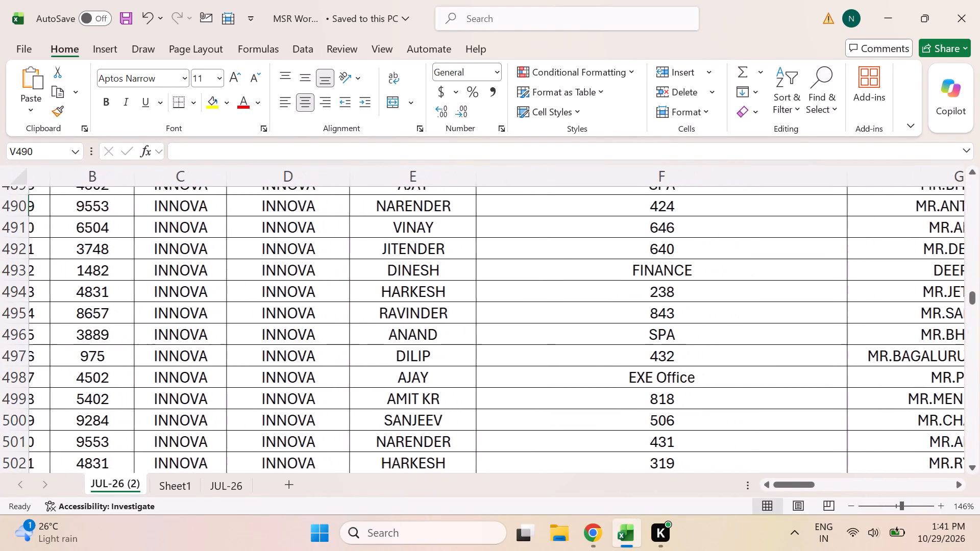
pyautogui.hscroll(-2, 778, 252)
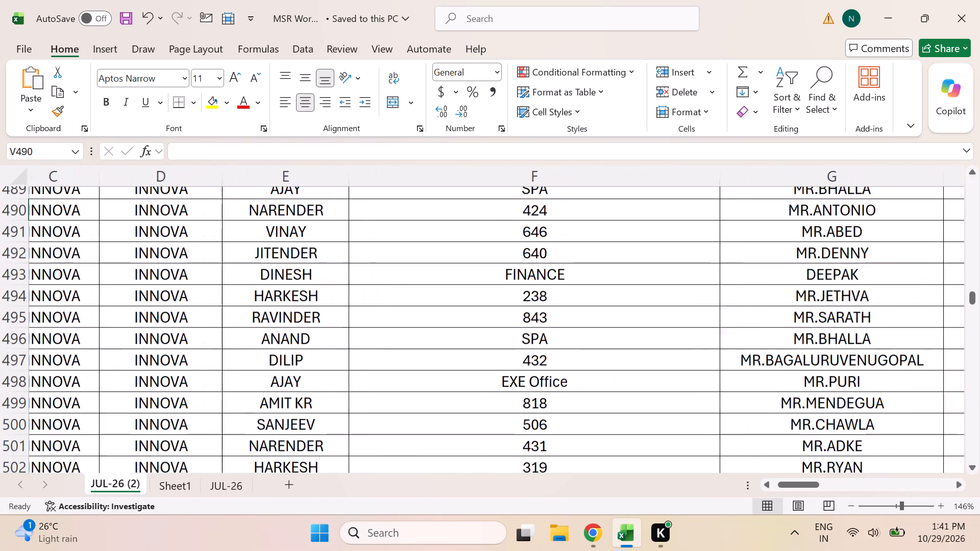
pyautogui.hscroll(-3, 778, 252)
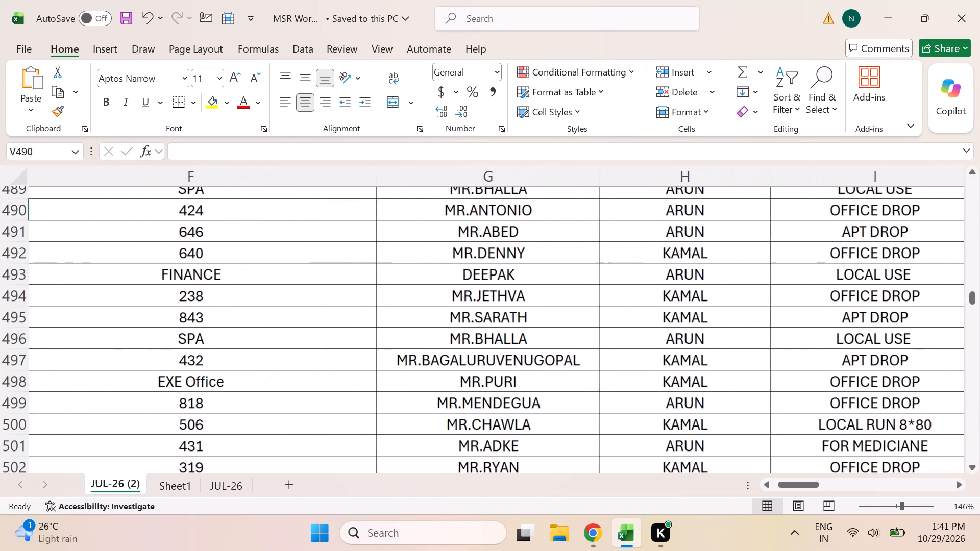
pyautogui.hscroll(-2, 778, 252)
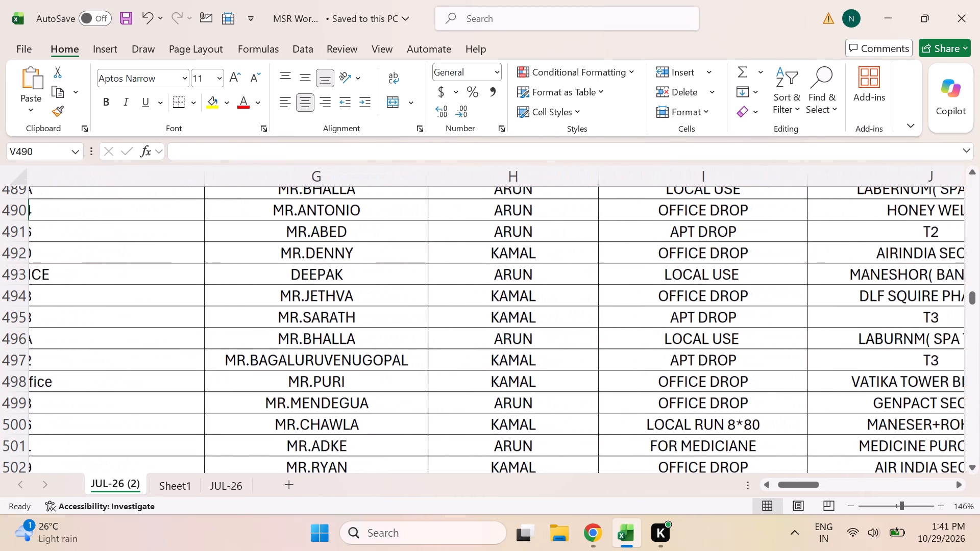
pyautogui.hscroll(-2, 778, 252)
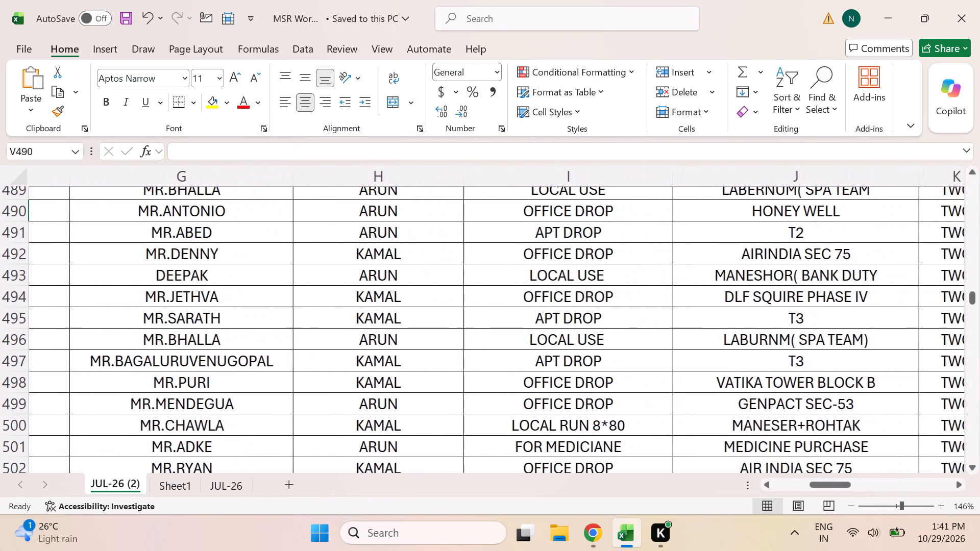
pyautogui.hscroll(-3, 778, 252)
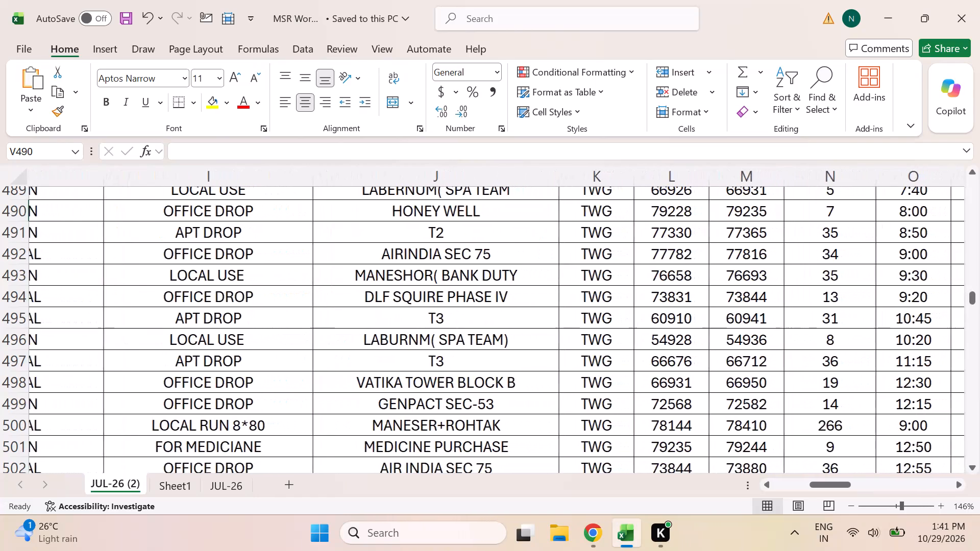
pyautogui.hscroll(-3, 778, 252)
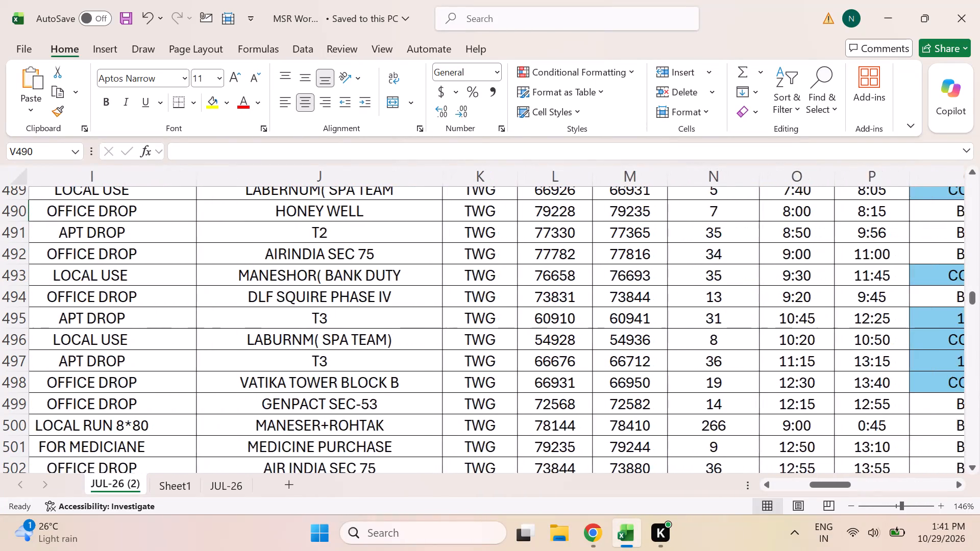
pyautogui.hscroll(-3, 778, 252)
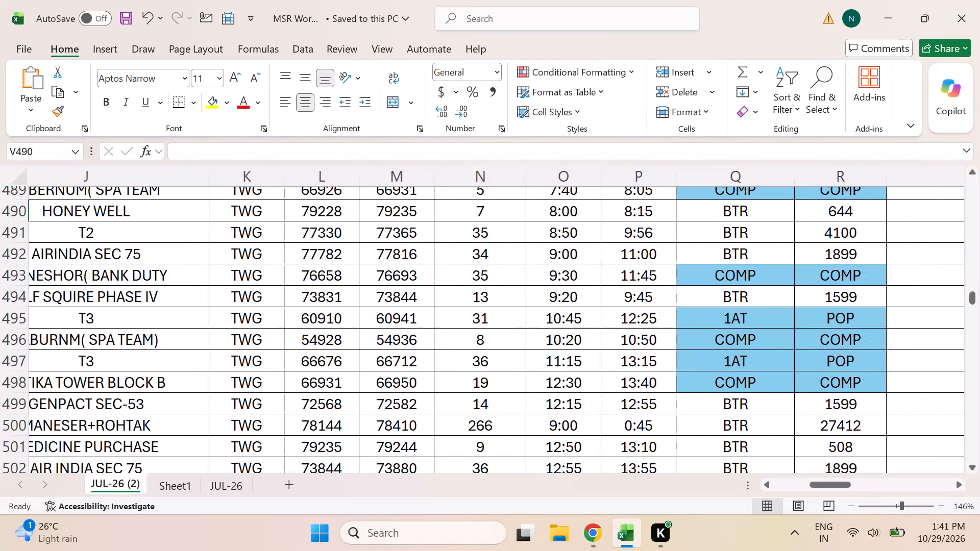
pyautogui.hscroll(-2, 778, 252)
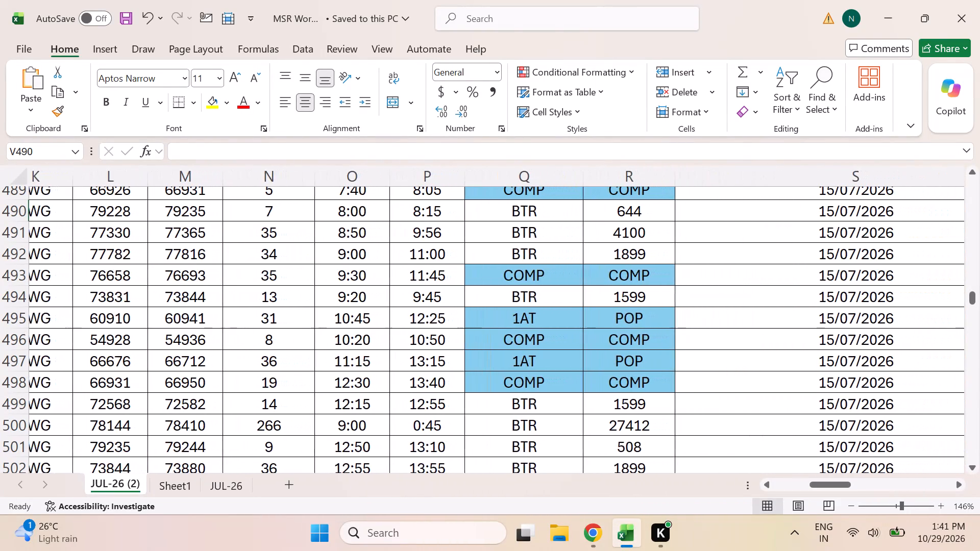
pyautogui.hscroll(-2, 778, 252)
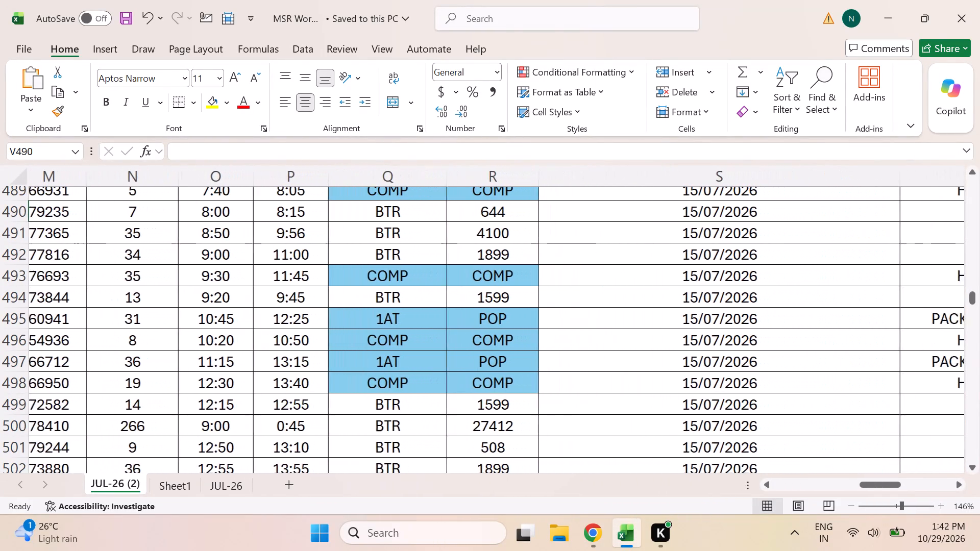
pyautogui.hscroll(-2, 778, 252)
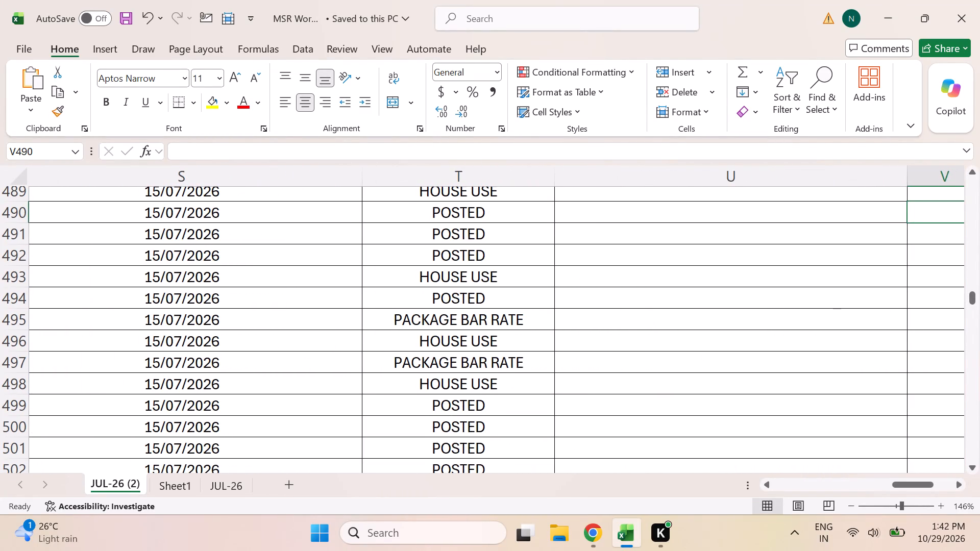
# Check row 491's trip details across all columns, from the duty slip number, car and driver through to REF.
pyautogui.press('Return')
pyautogui.scroll(-1, 778, 252)
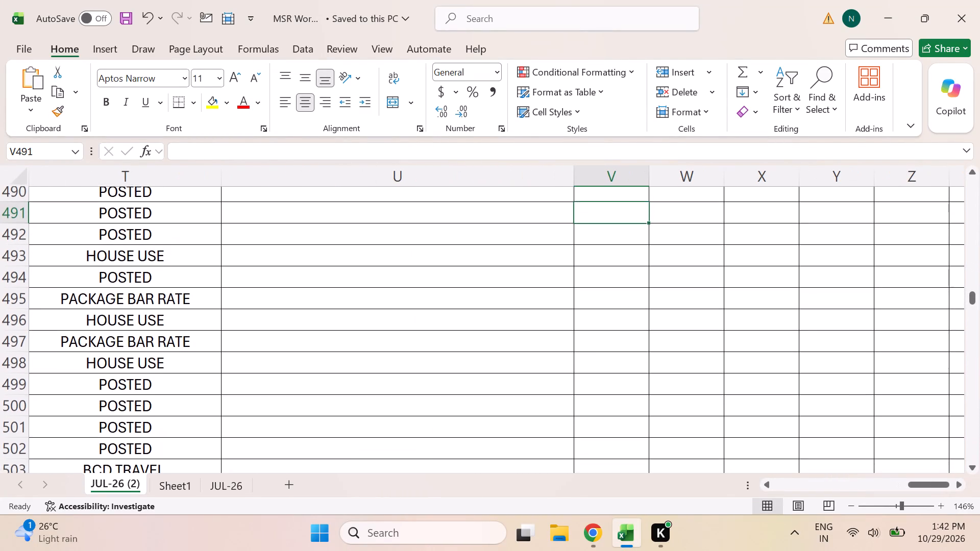
pyautogui.scroll(-1, 778, 252)
pyautogui.hscroll(6, 778, 252)
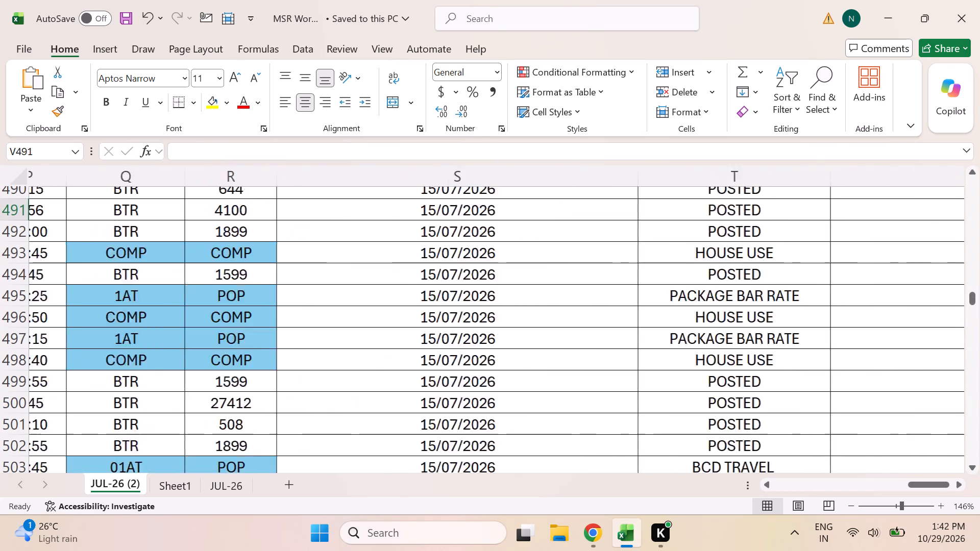
pyautogui.hscroll(12, 778, 252)
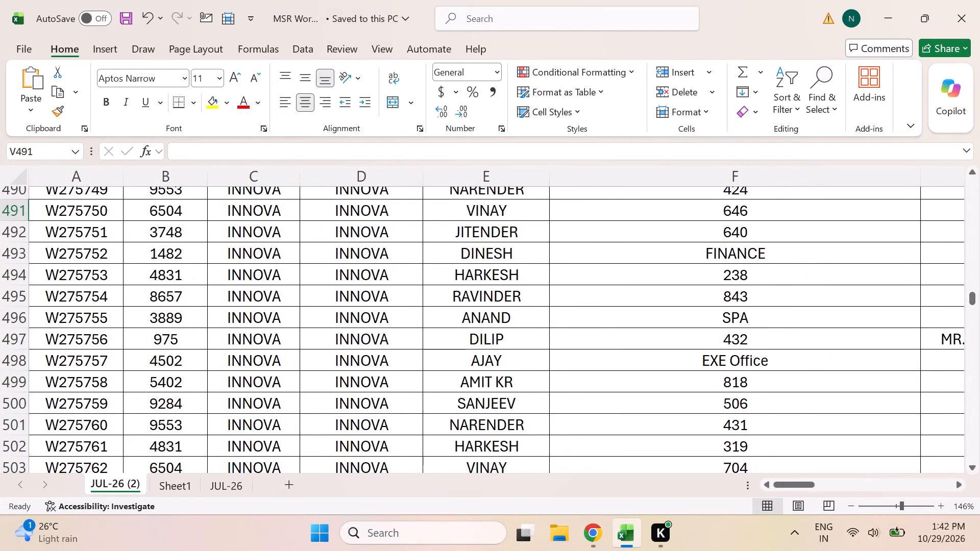
pyautogui.hscroll(1, 834, 259)
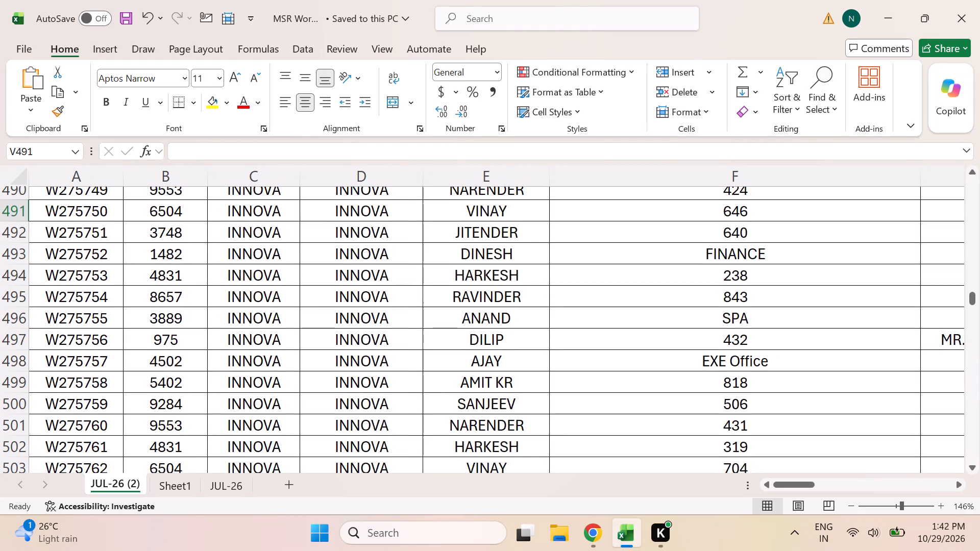
pyautogui.scroll(-1, 834, 259)
pyautogui.hscroll(-1, 834, 259)
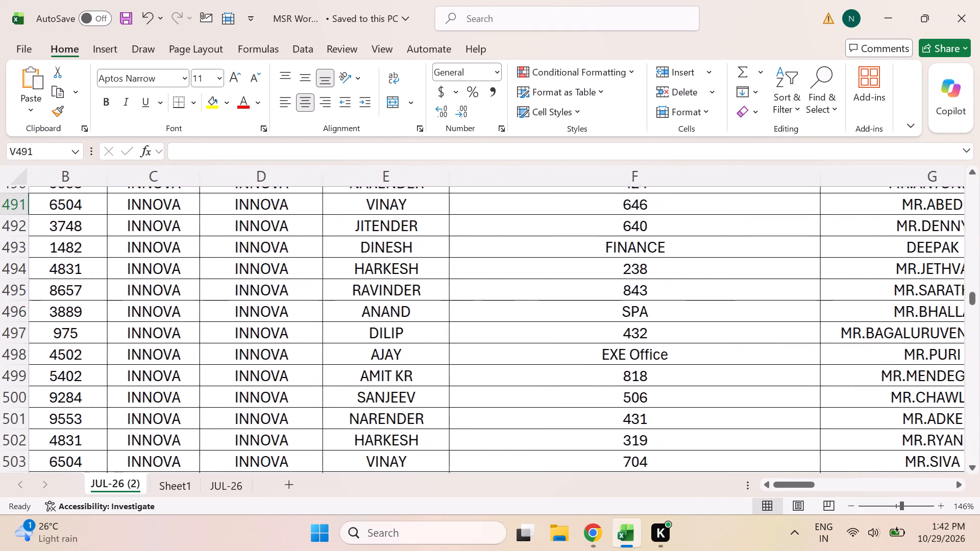
pyautogui.hscroll(-3, 834, 259)
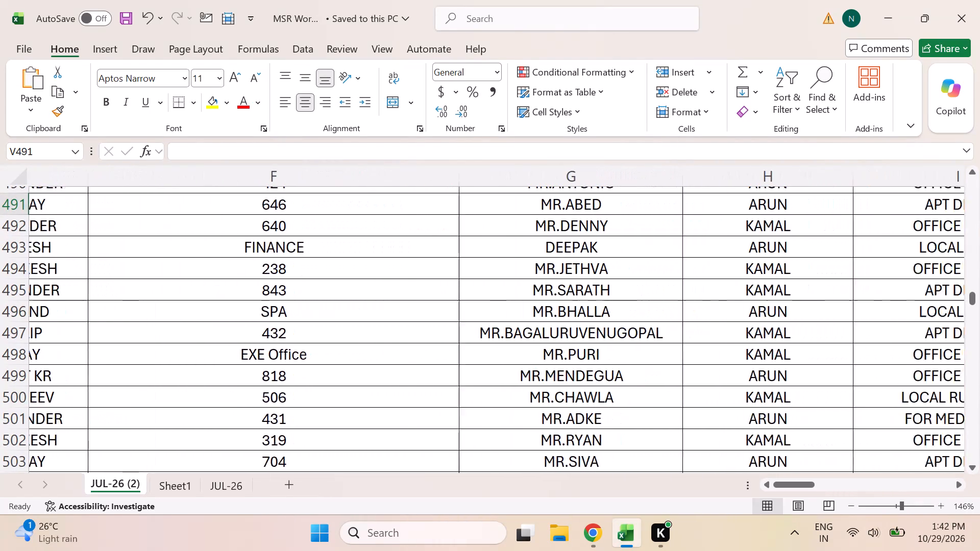
pyautogui.hscroll(-1, 834, 259)
pyautogui.hscroll(2, 834, 259)
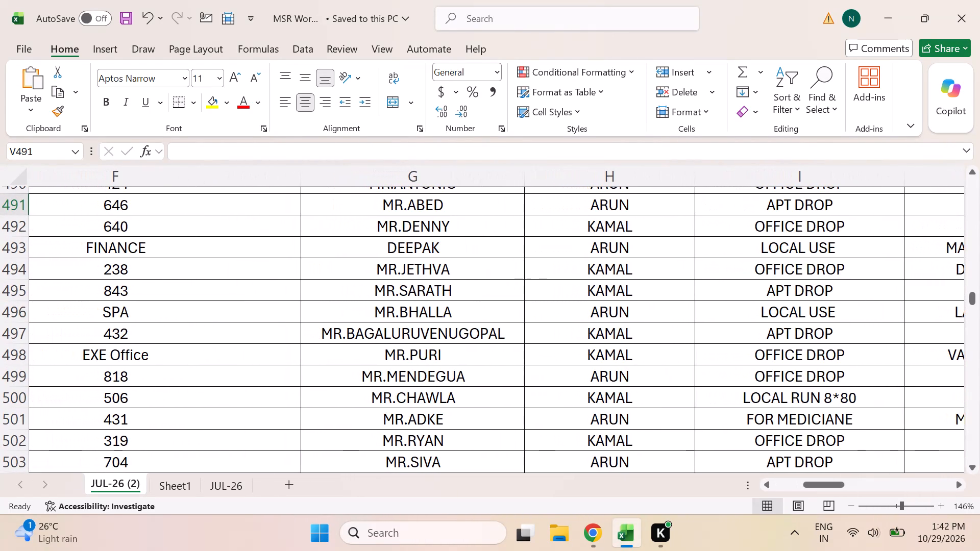
pyautogui.hscroll(3, 834, 259)
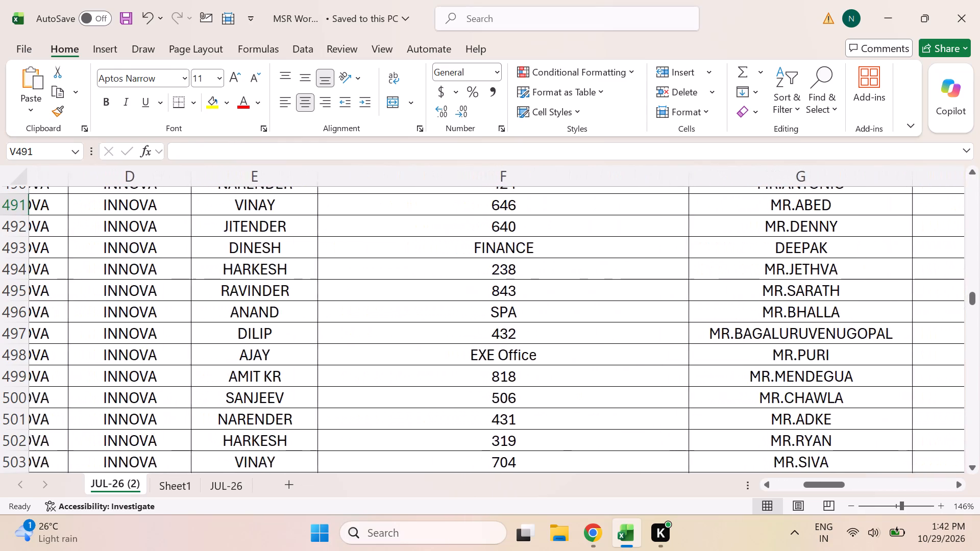
pyautogui.hscroll(2, 834, 259)
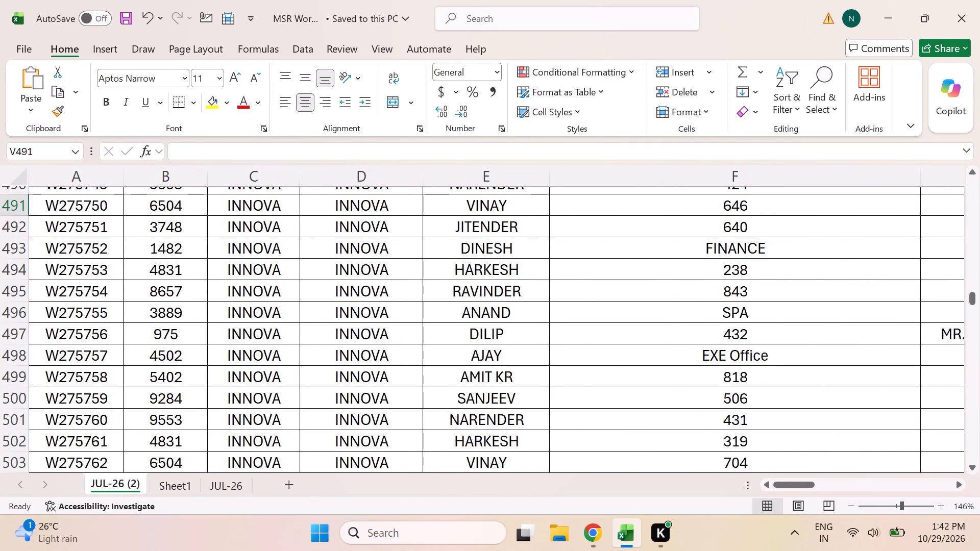
pyautogui.hscroll(-1, 808, 248)
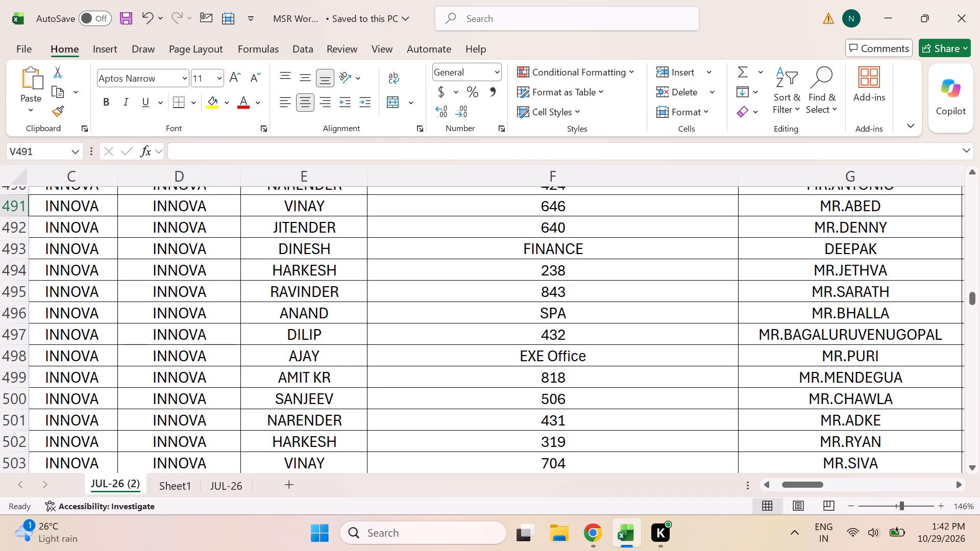
pyautogui.hscroll(-1, 895, 219)
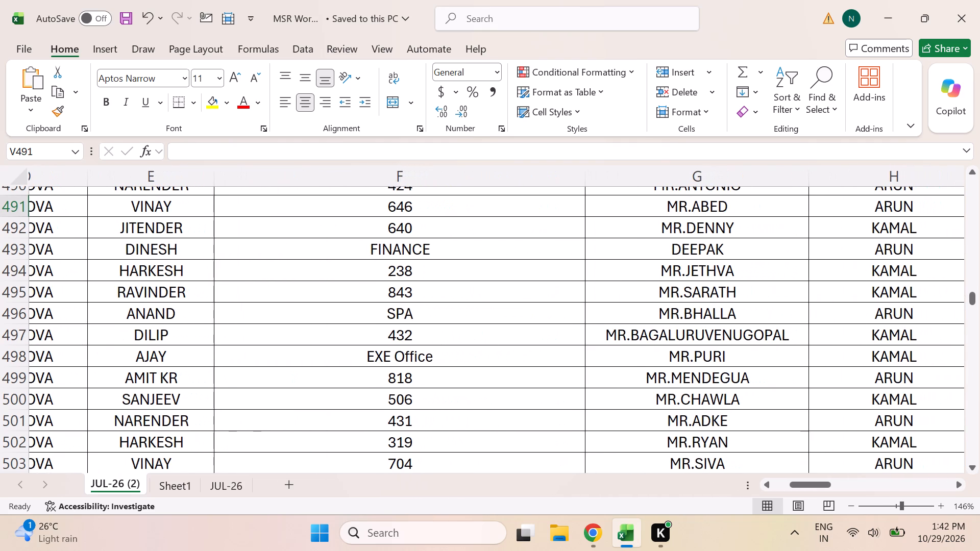
pyautogui.hscroll(-1, 889, 219)
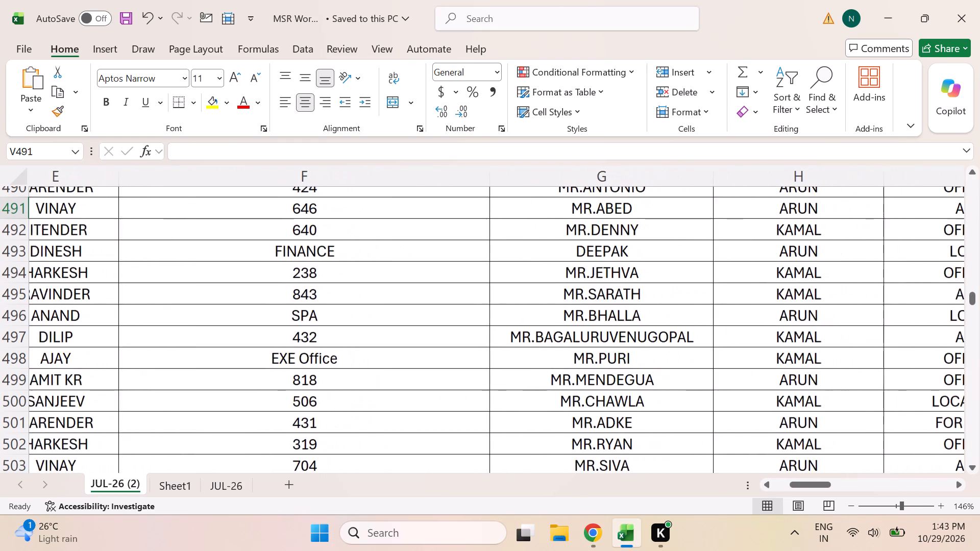
pyautogui.hscroll(-1, 889, 219)
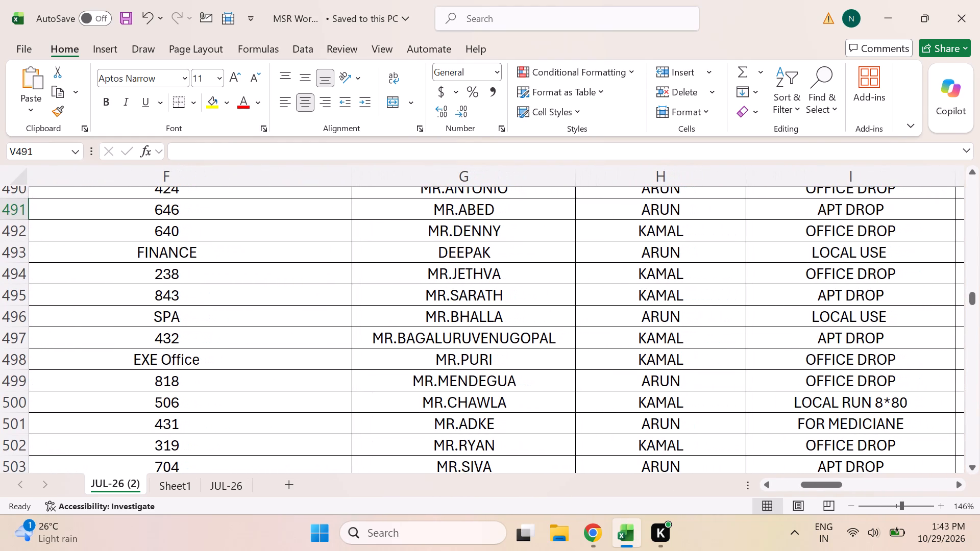
pyautogui.hscroll(-3, 889, 219)
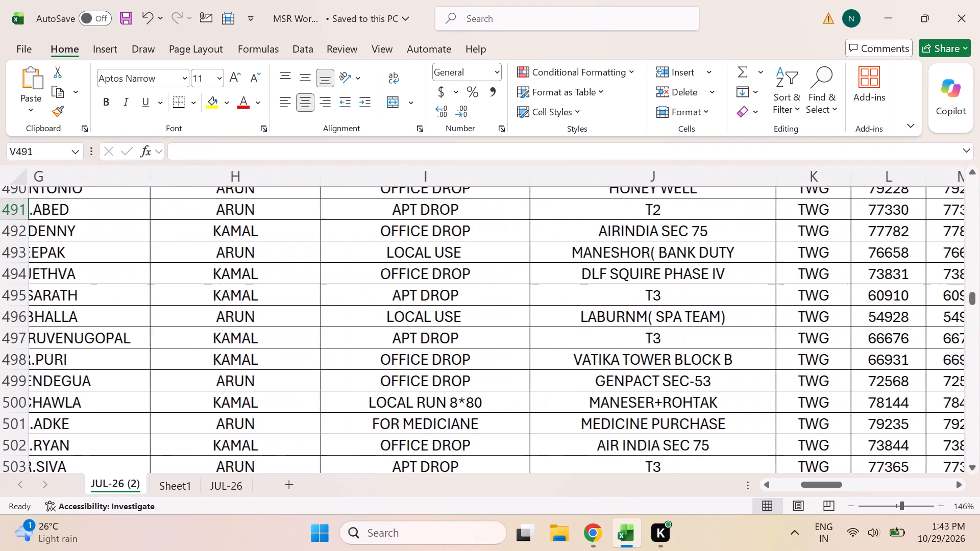
pyautogui.hscroll(-5, 889, 219)
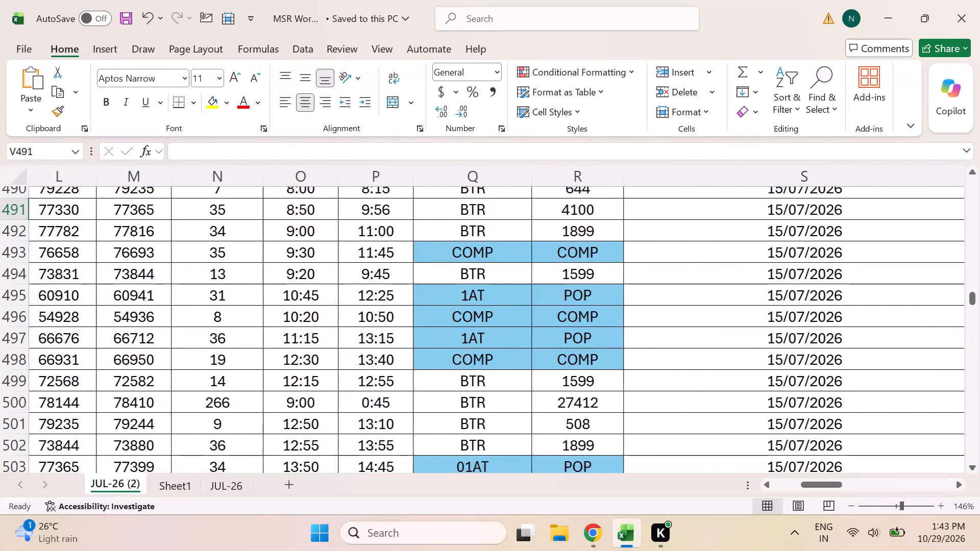
pyautogui.hscroll(-2, 889, 219)
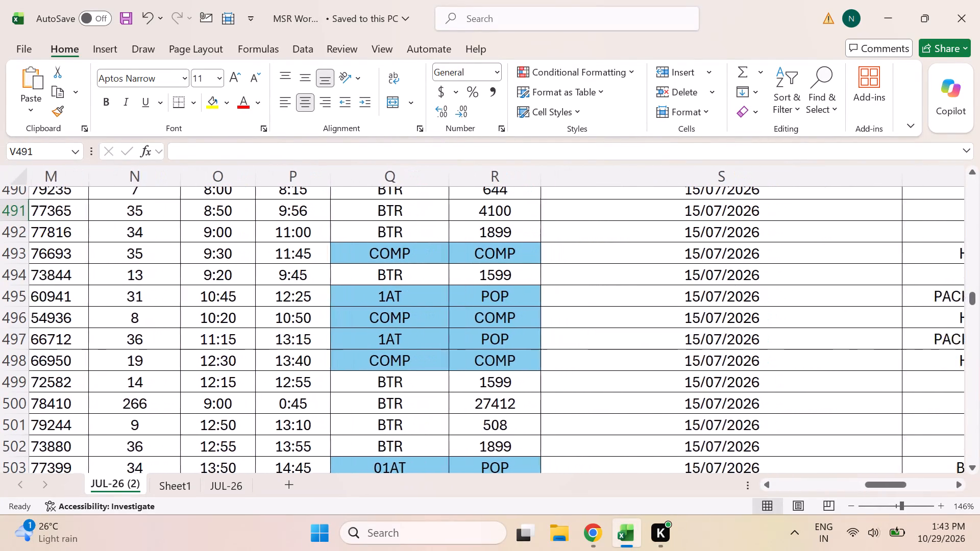
pyautogui.hscroll(-3, 889, 219)
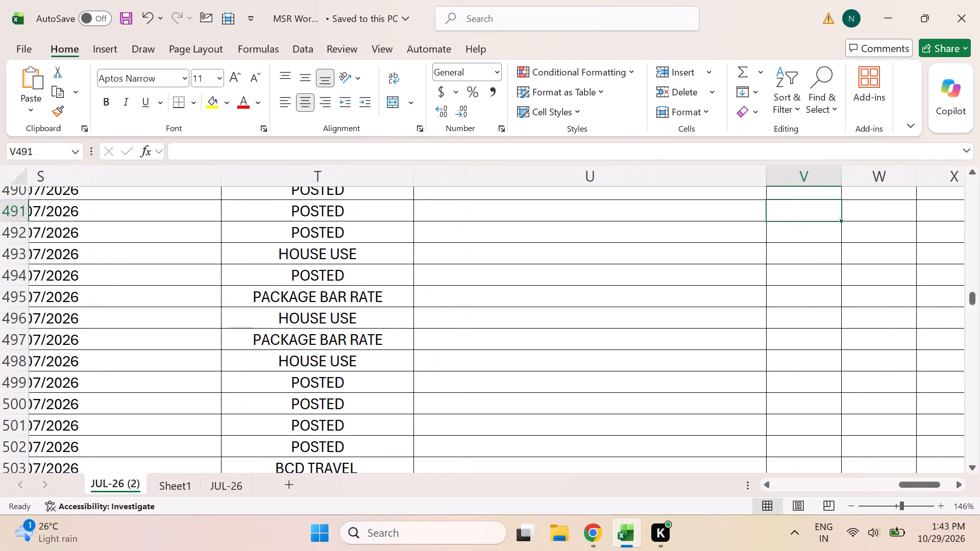
# Enter the remark "driver's and guest's signature is not mentioned on duty slip" in V491.
pyautogui.write('dr')
pyautogui.write('iver')
pyautogui.press(';')
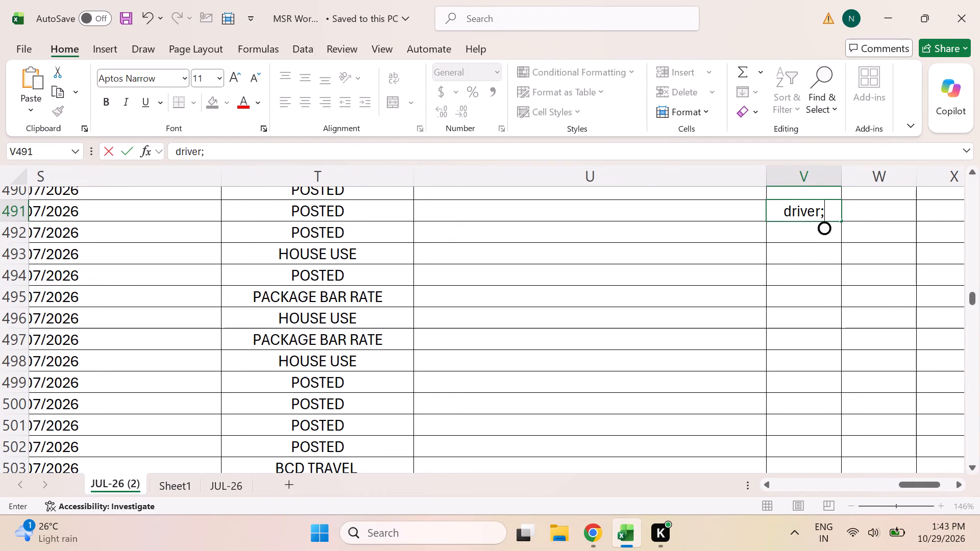
pyautogui.press('BackSpace')
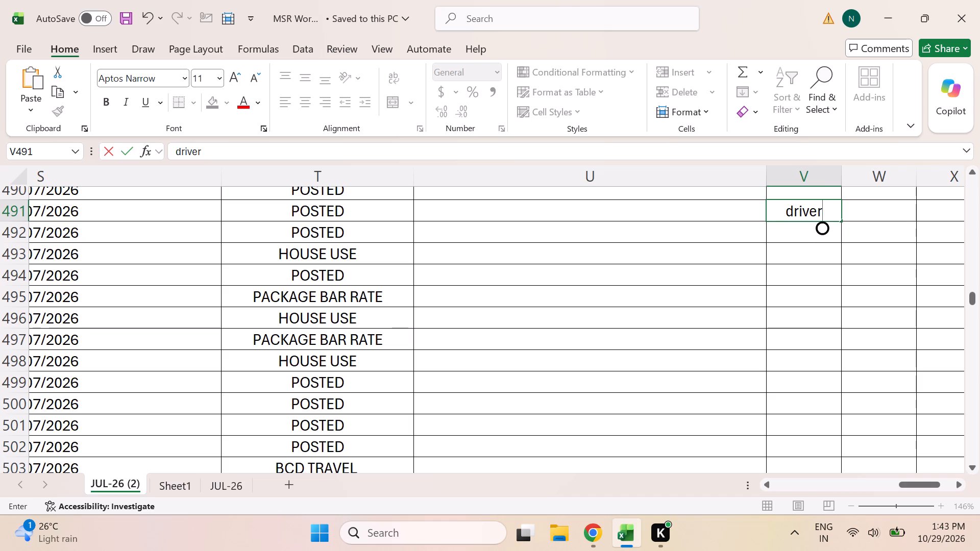
pyautogui.press("'")
pyautogui.write('s')
pyautogui.press('space')
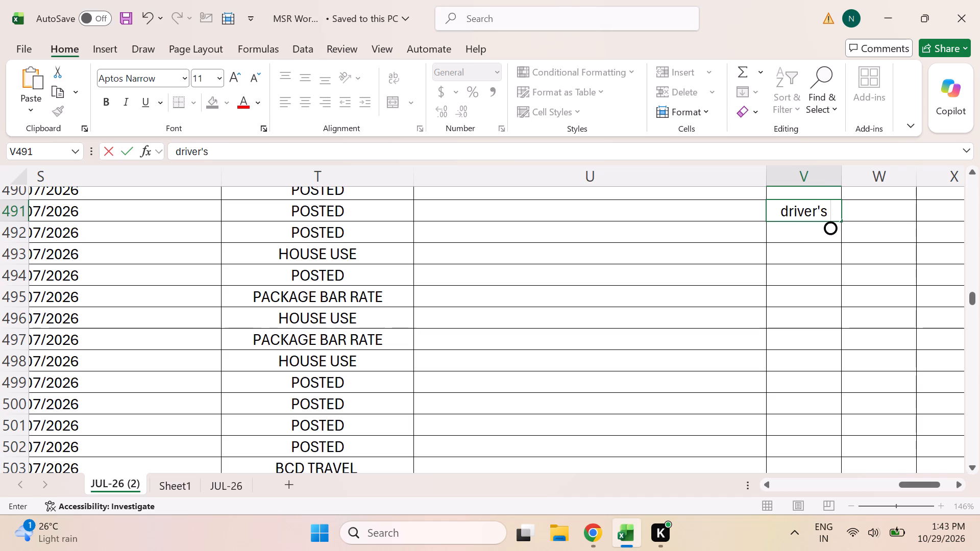
pyautogui.write('and')
pyautogui.press('space')
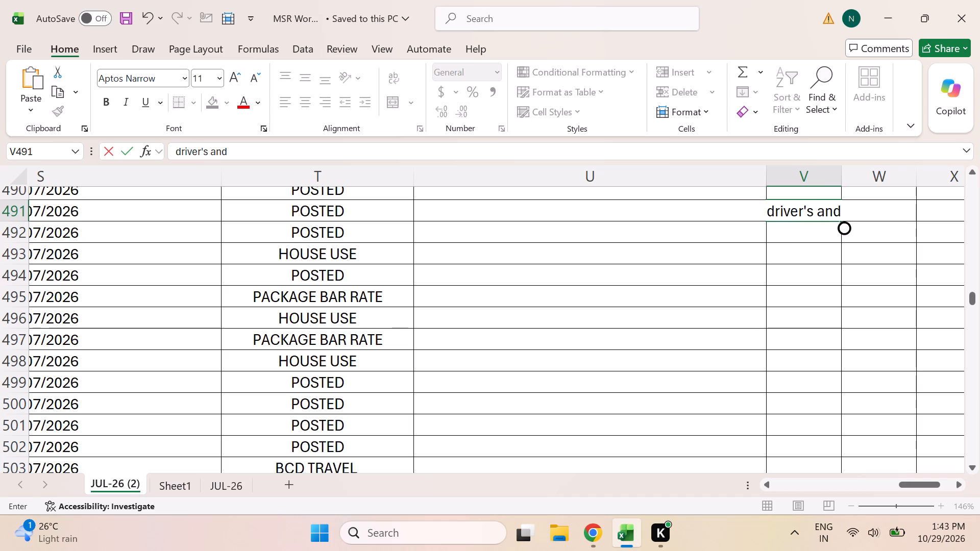
pyautogui.press('g')
pyautogui.write("uest'")
pyautogui.write('s signature is not mentioned')
pyautogui.press('space')
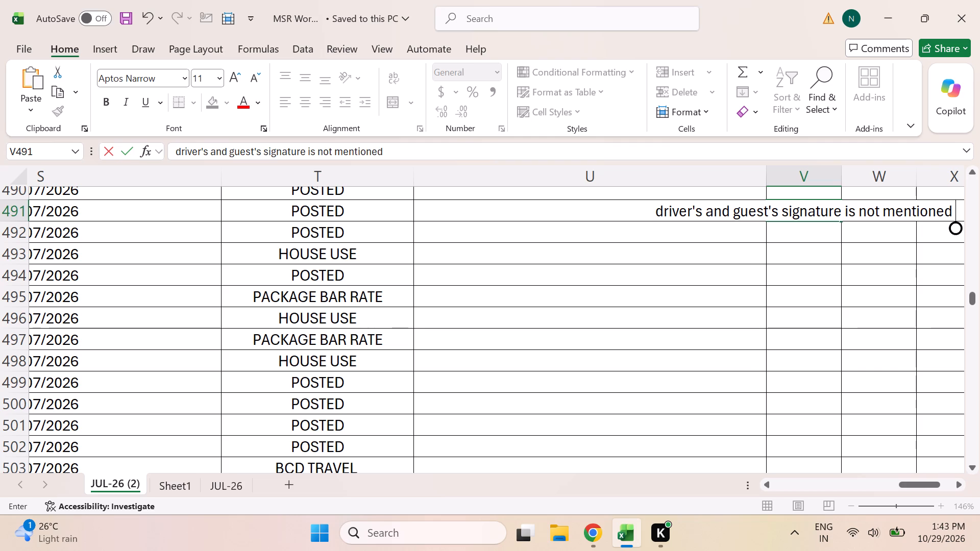
pyautogui.write('on duty slip')
pyautogui.press('Return')
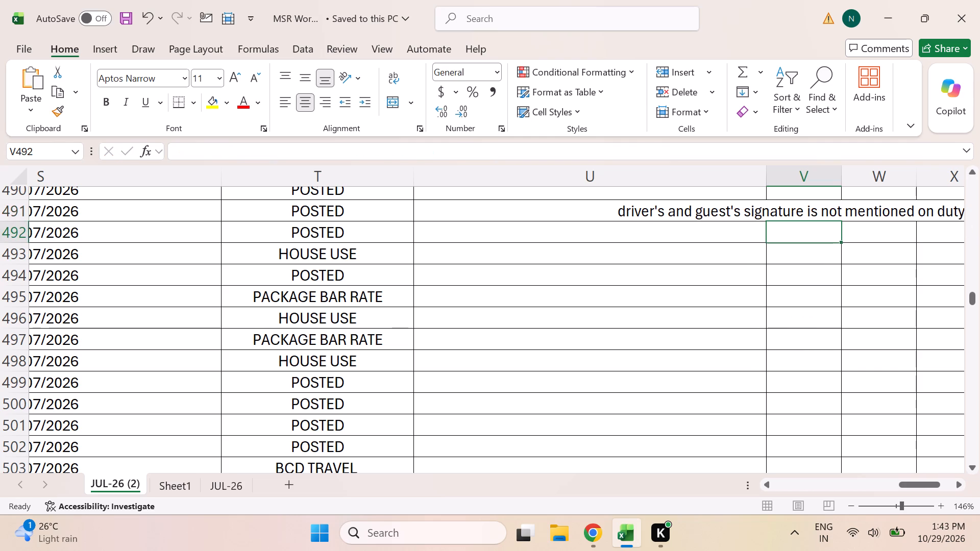
# Recheck row 491's trip details and insert "Room number mismatched," at the start of the remark in V491.
pyautogui.scroll(-1, 890, 219)
pyautogui.hscroll(6, 890, 219)
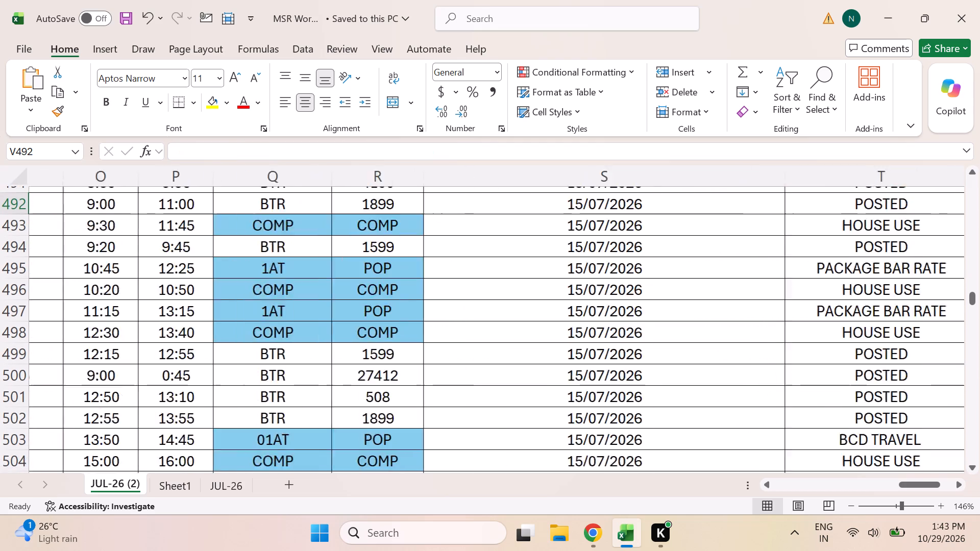
pyautogui.hscroll(14, 890, 219)
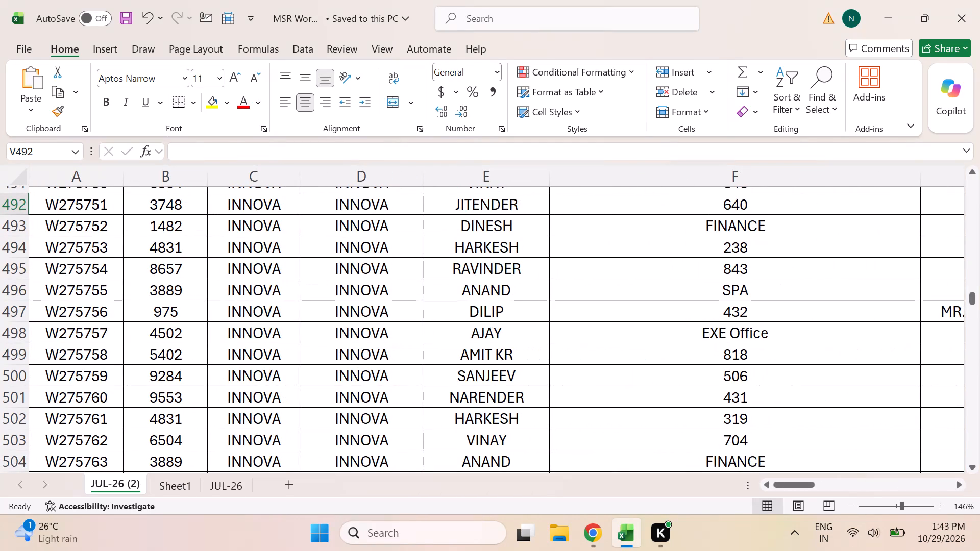
pyautogui.scroll(1, 802, 264)
pyautogui.hscroll(-2, 802, 264)
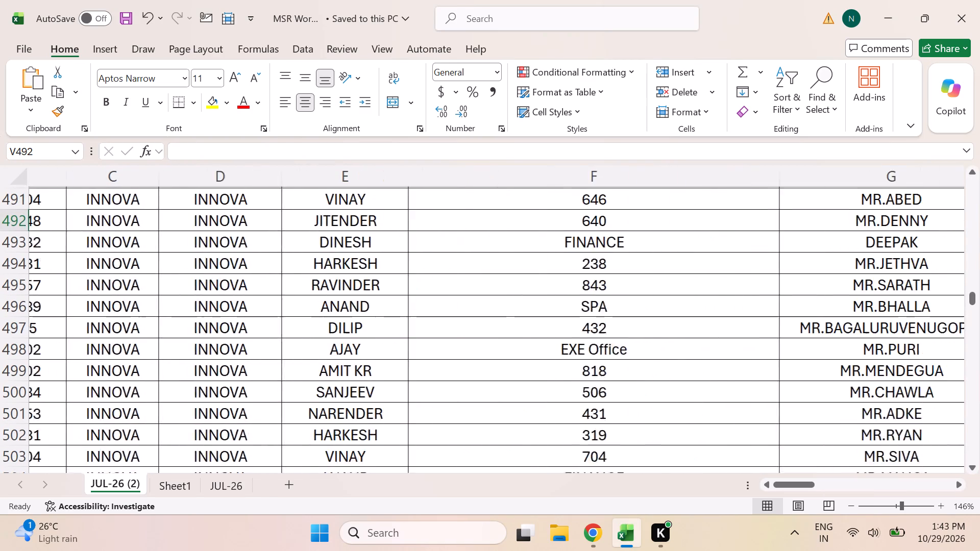
pyautogui.hscroll(-4, 802, 264)
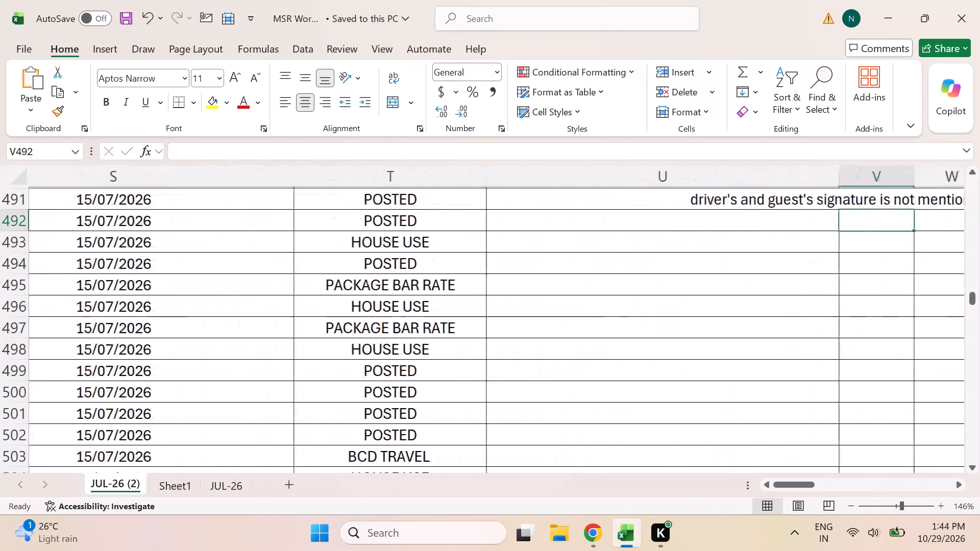
pyautogui.click(789, 196)
pyautogui.click(789, 196)
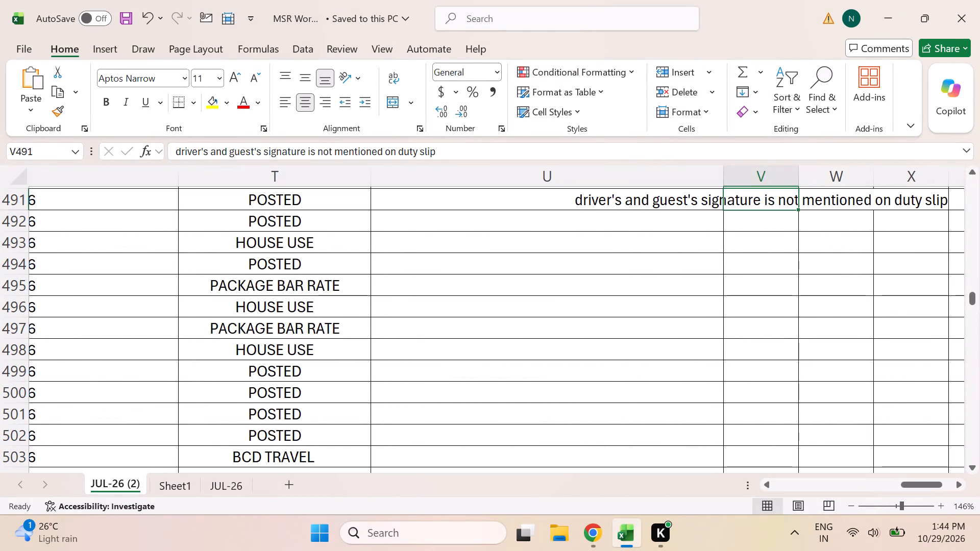
pyautogui.click(176, 152)
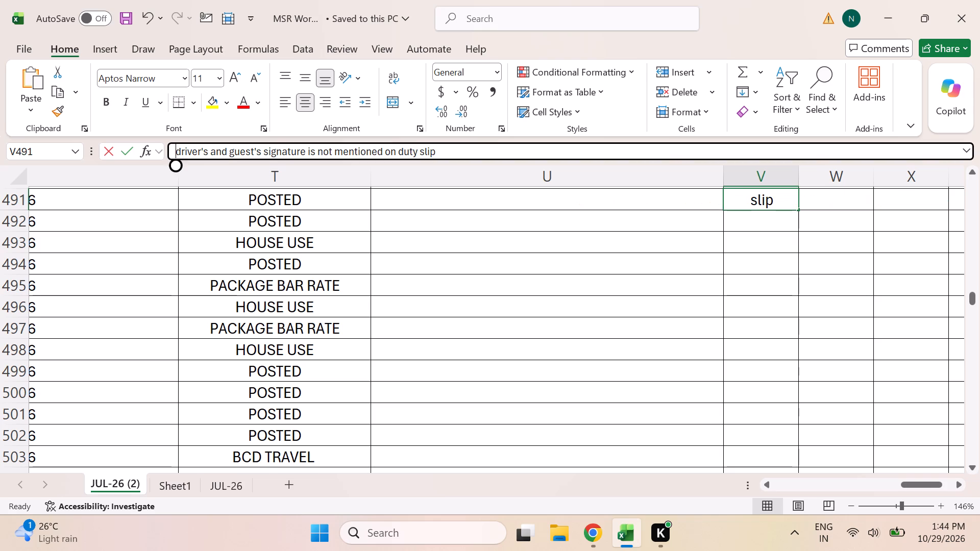
pyautogui.write('room')
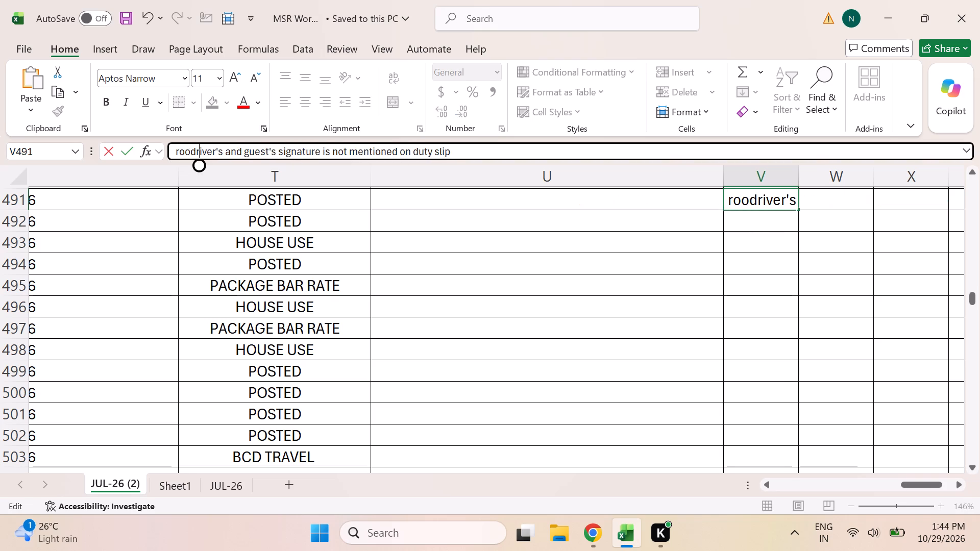
pyautogui.press('space')
pyautogui.press('BackSpace')
pyautogui.press('BackSpace')
pyautogui.press('BackSpace')
pyautogui.press('BackSpace')
pyautogui.press('BackSpace')
pyautogui.press('BackSpace')
pyautogui.press('BackSpace')
pyautogui.press('BackSpace')
pyautogui.press('BackSpace')
pyautogui.press('BackSpace')
pyautogui.press('BackSpace')
pyautogui.press('BackSpace')
pyautogui.press('BackSpace')
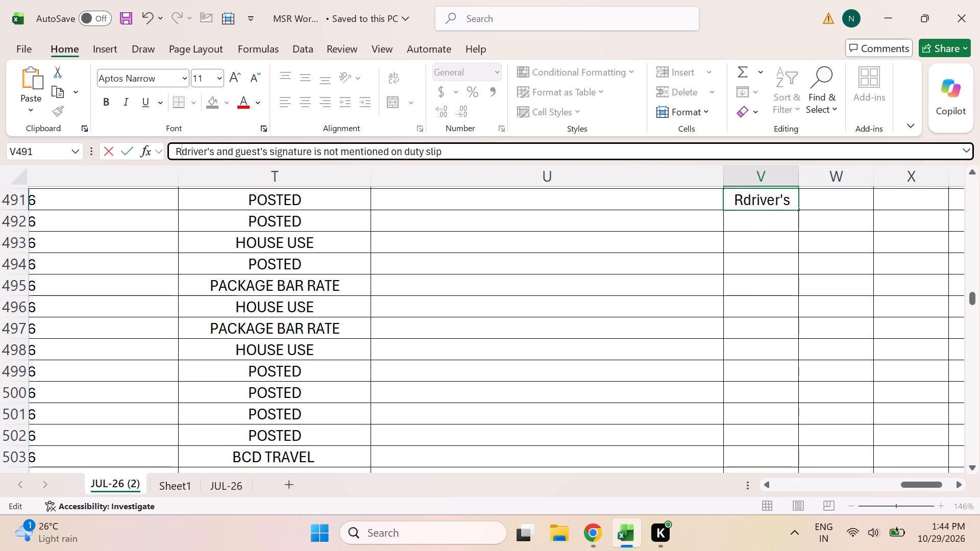
pyautogui.write('oom no')
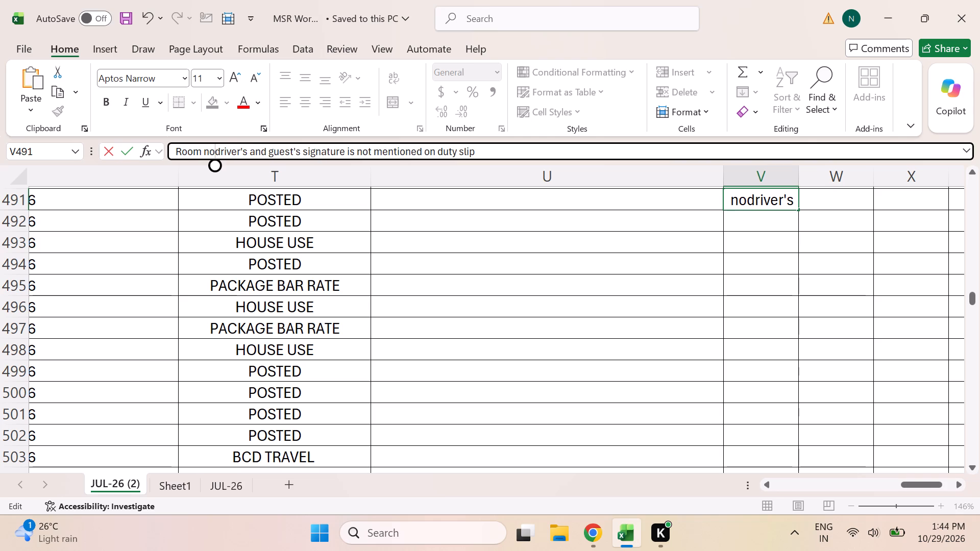
pyautogui.press('.')
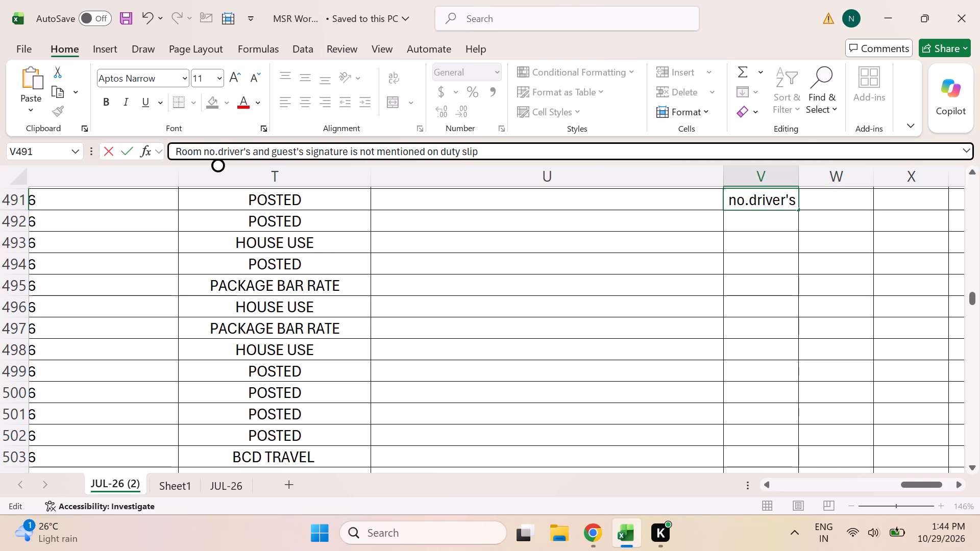
pyautogui.press('BackSpace')
pyautogui.press('BackSpace')
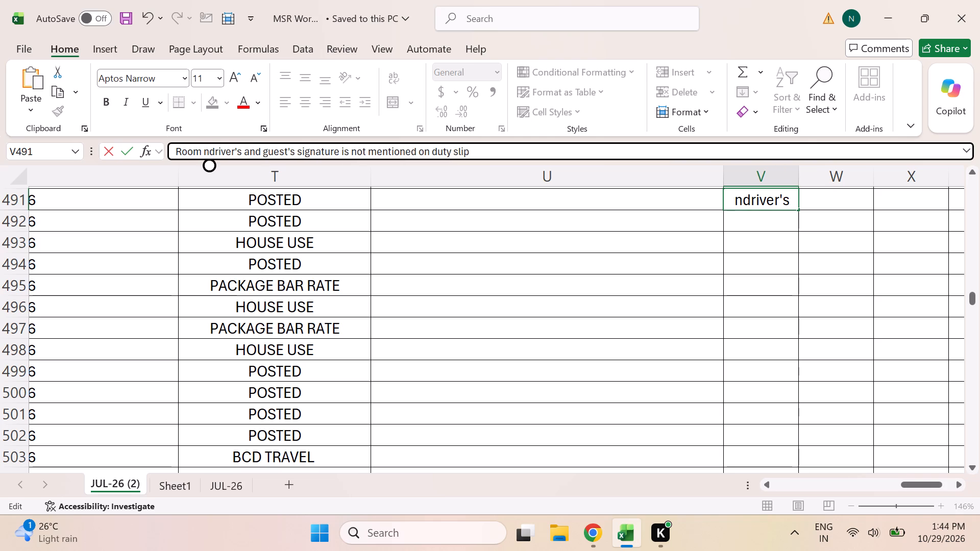
pyautogui.write('umv')
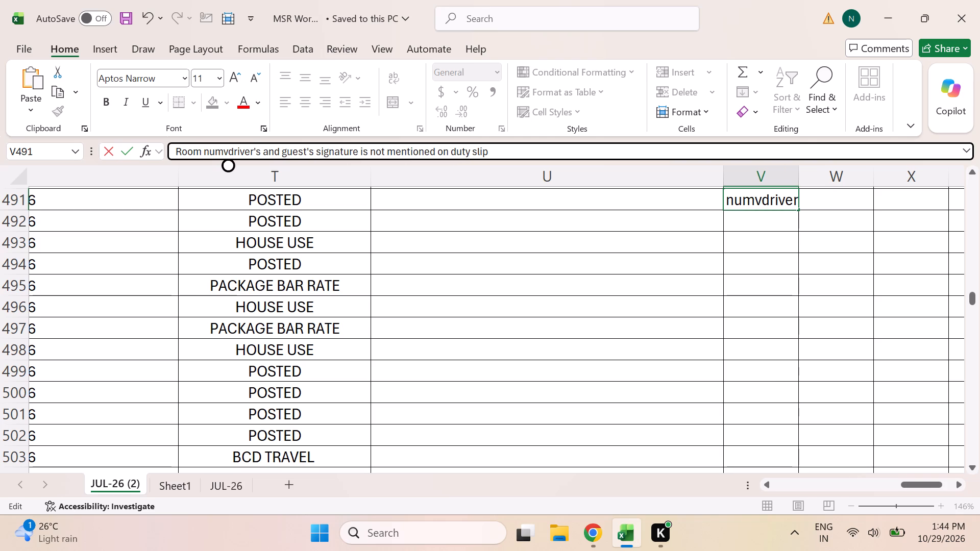
pyautogui.press('BackSpace')
pyautogui.write('ber')
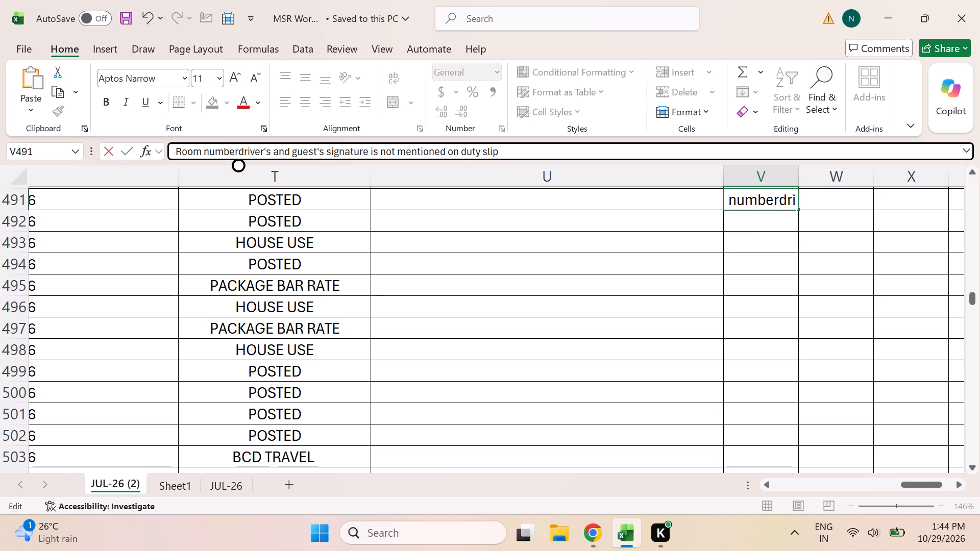
pyautogui.press('space')
pyautogui.write('mismatched')
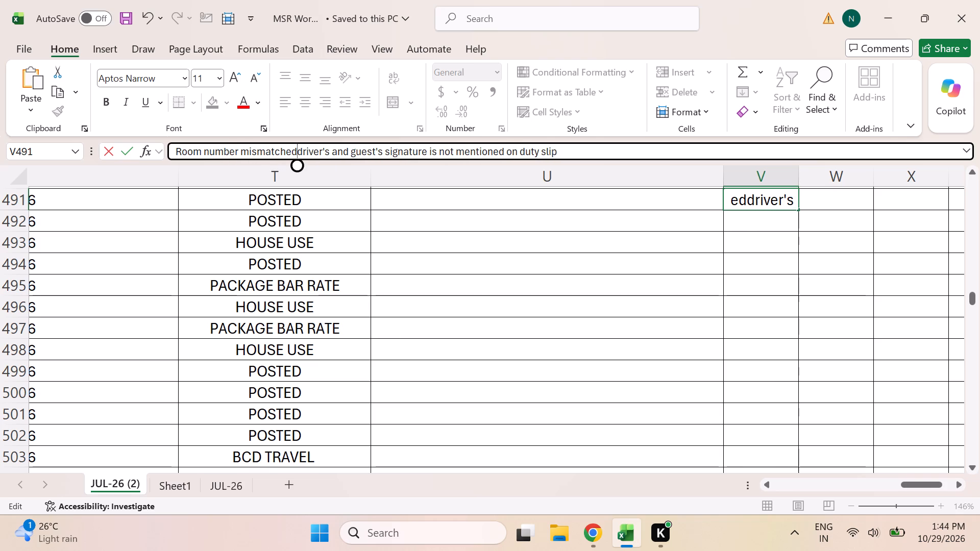
pyautogui.press("'")
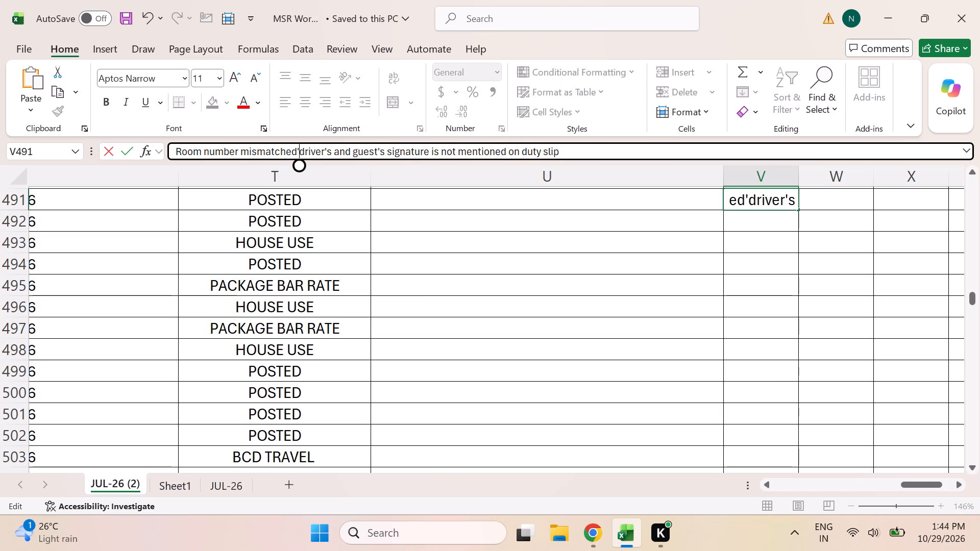
pyautogui.press('BackSpace')
pyautogui.press(',')
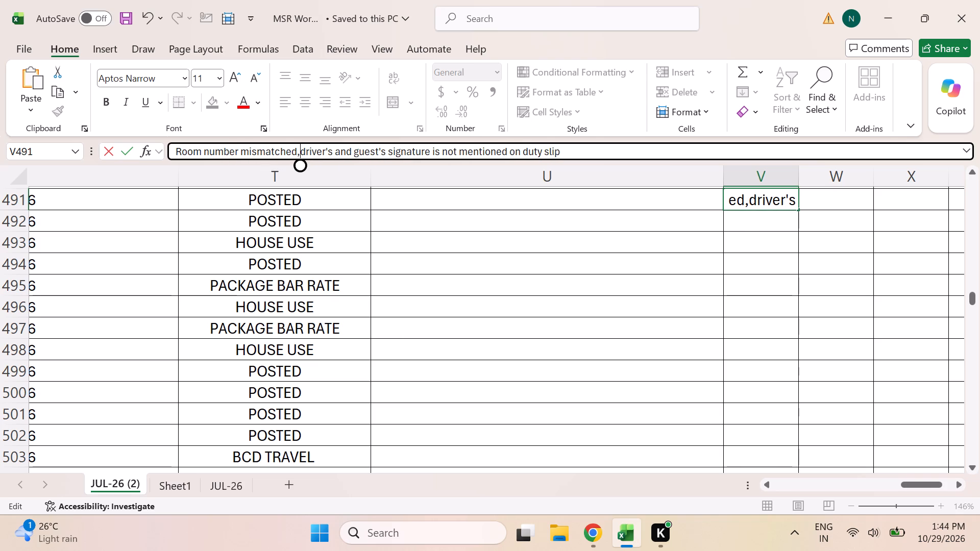
pyautogui.click(778, 224)
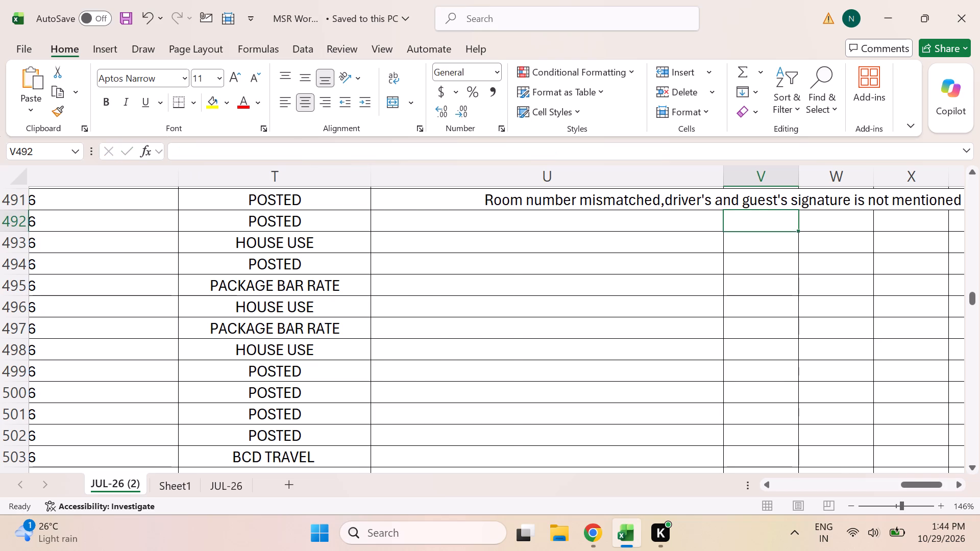
# Check row 492's trip details across all columns, from the duty slip number, car and driver through to the date and REF.
pyautogui.hscroll(11, 778, 224)
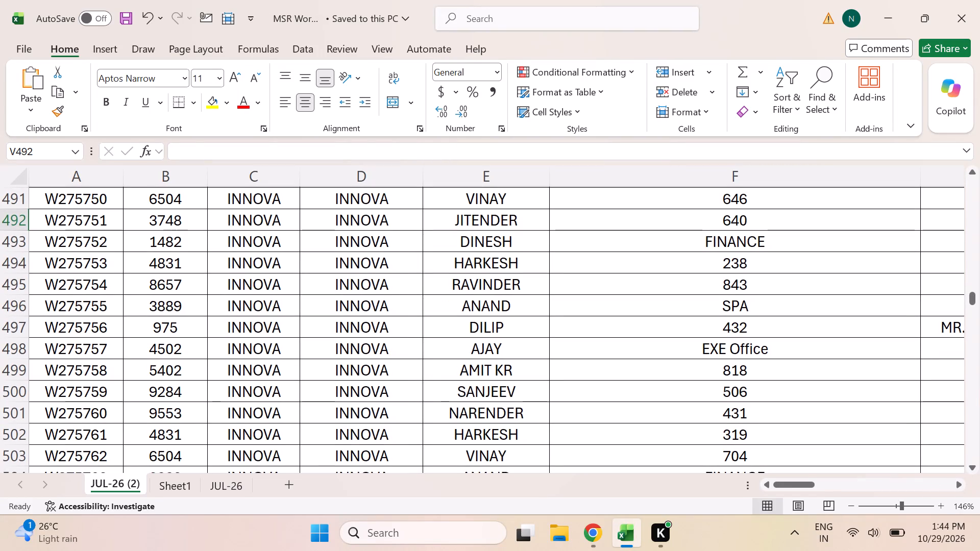
pyautogui.scroll(-1, 576, 264)
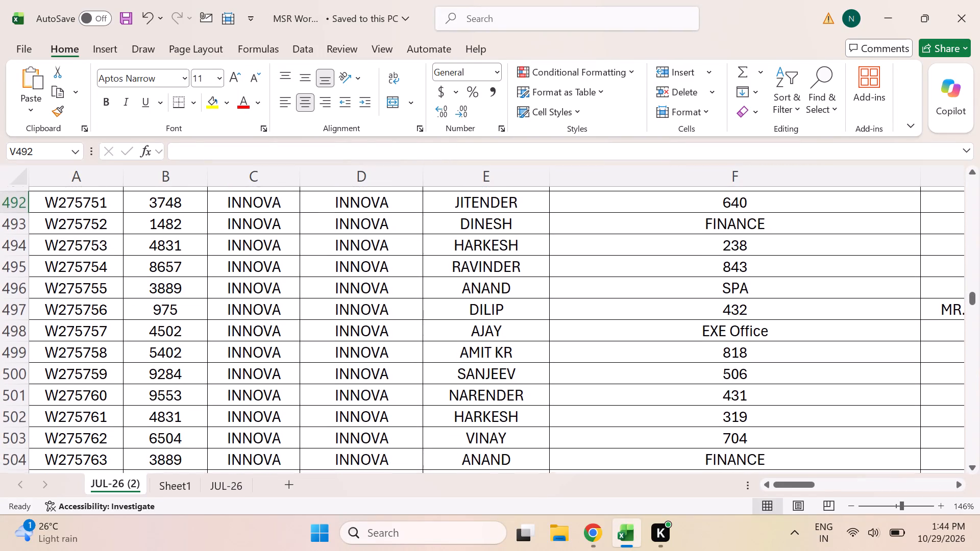
pyautogui.scroll(-1, 576, 264)
pyautogui.hscroll(-1, 576, 264)
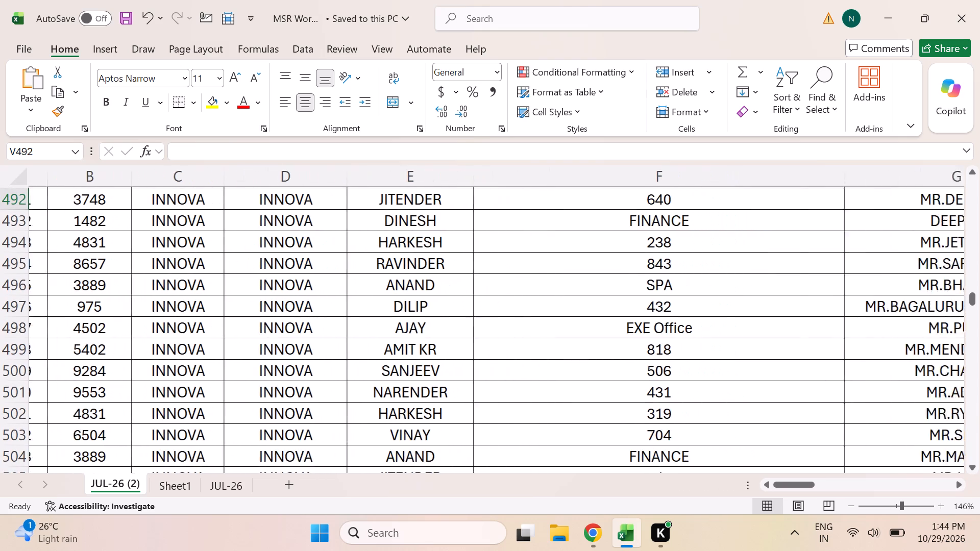
pyautogui.hscroll(-1, 576, 264)
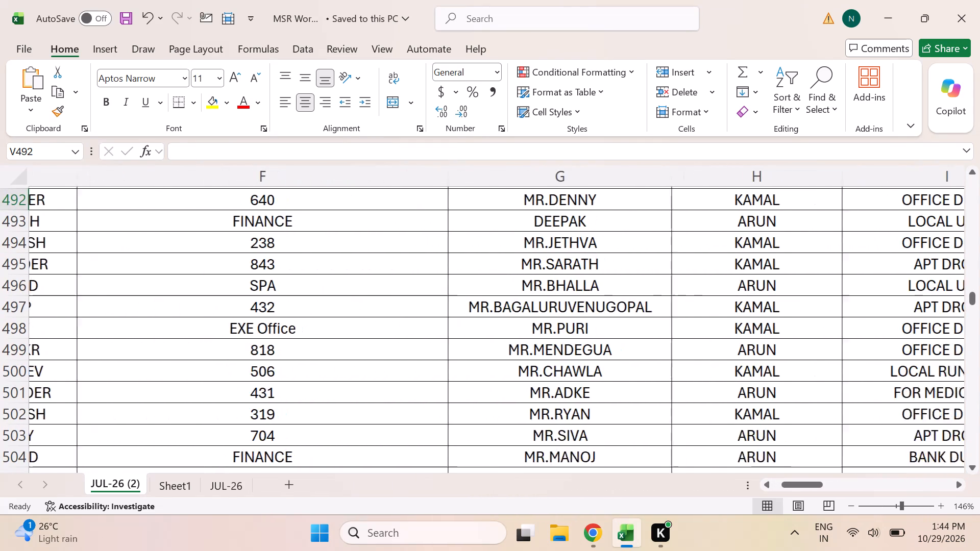
pyautogui.hscroll(-2, 576, 264)
pyautogui.hscroll(1, 576, 264)
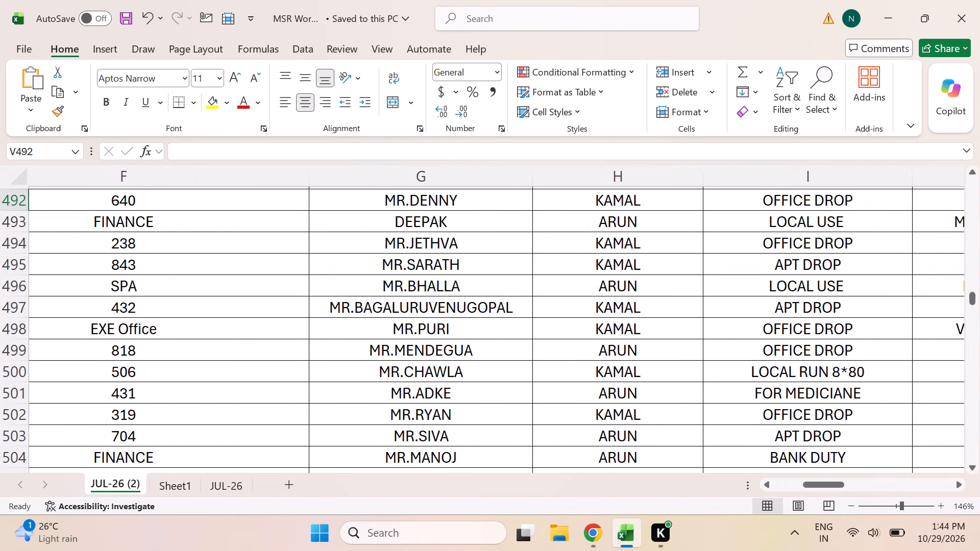
pyautogui.hscroll(-1, 576, 264)
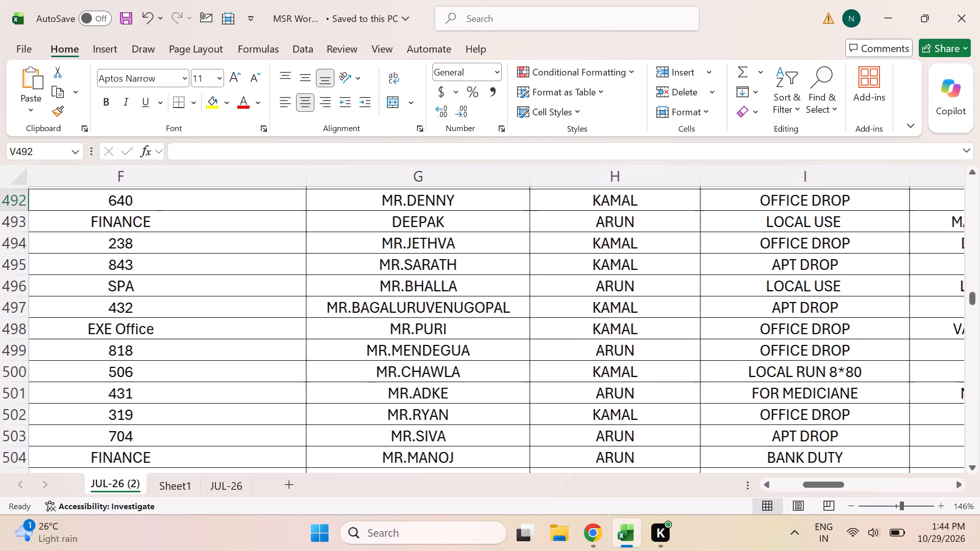
pyautogui.hscroll(-3, 576, 264)
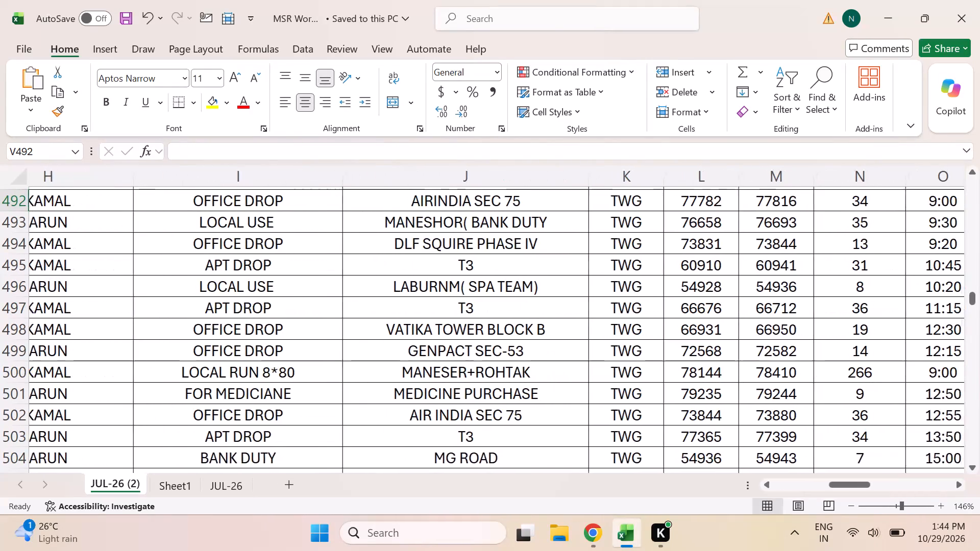
pyautogui.hscroll(-1, 578, 299)
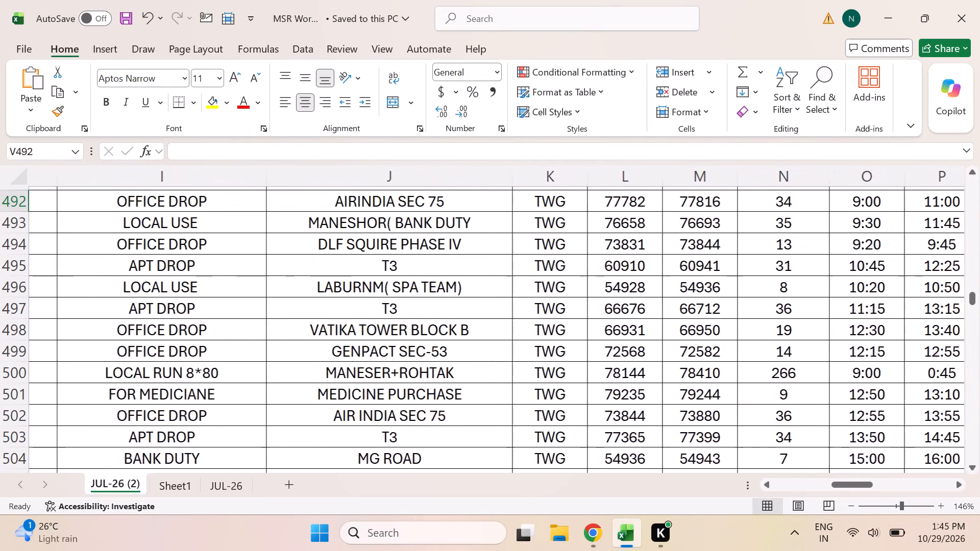
pyautogui.hscroll(-2, 578, 299)
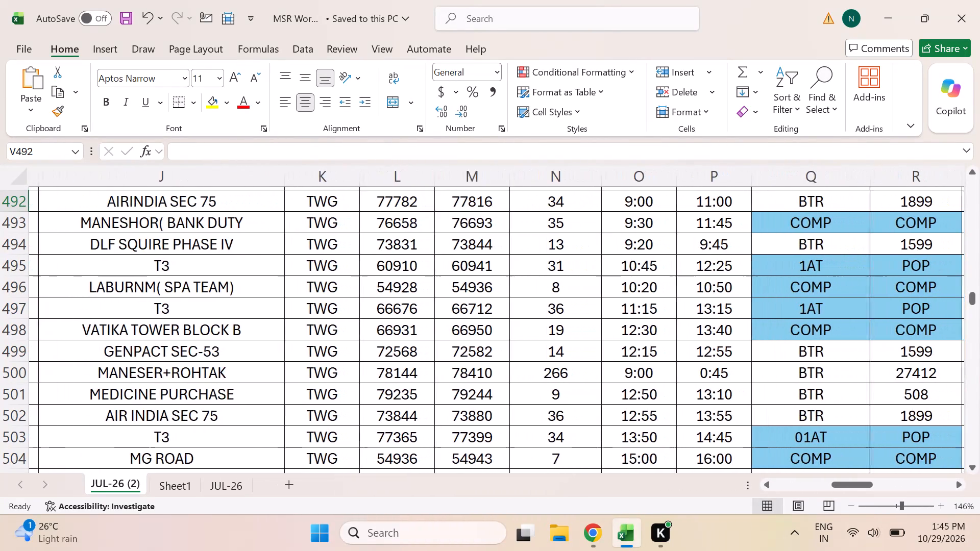
pyautogui.hscroll(-2, 578, 299)
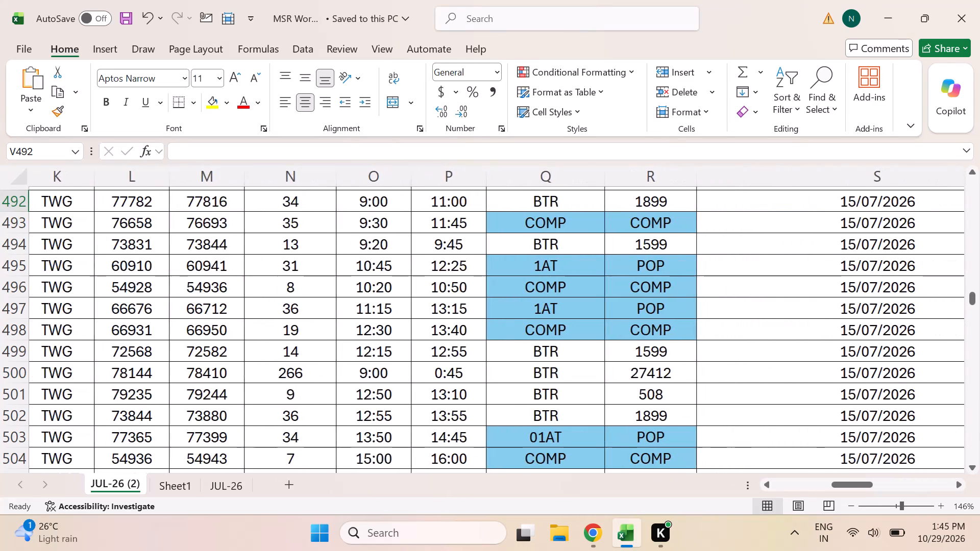
pyautogui.hscroll(-2, 578, 299)
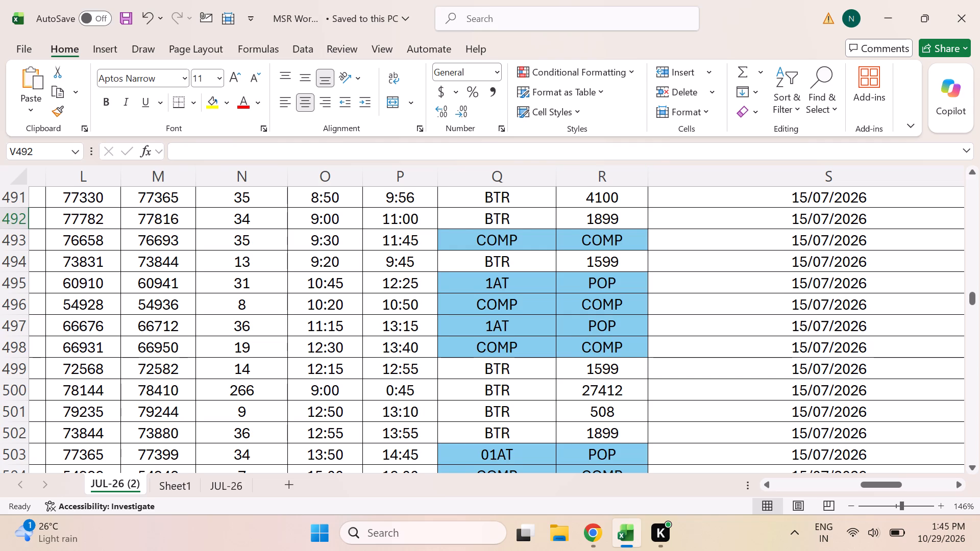
pyautogui.hscroll(-1, 470, 231)
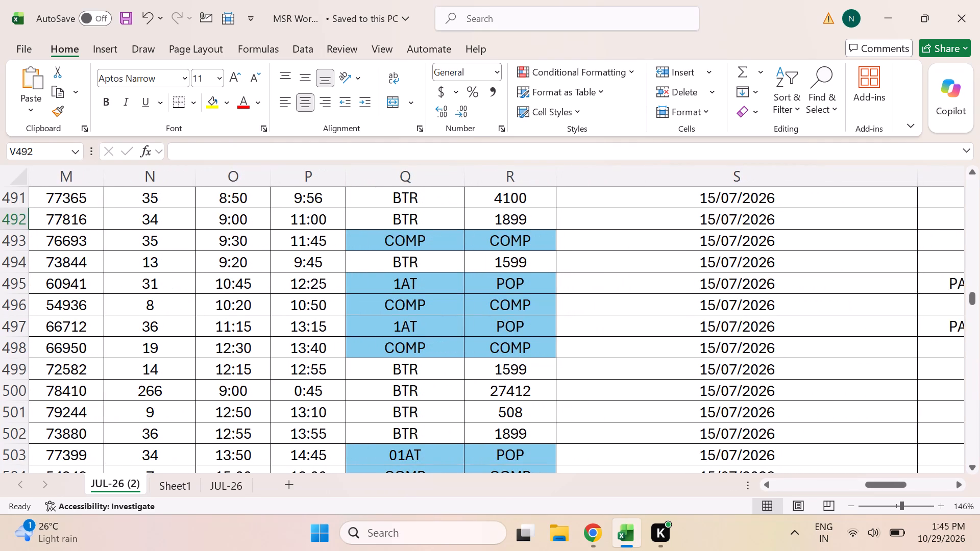
pyautogui.hscroll(-1, 484, 253)
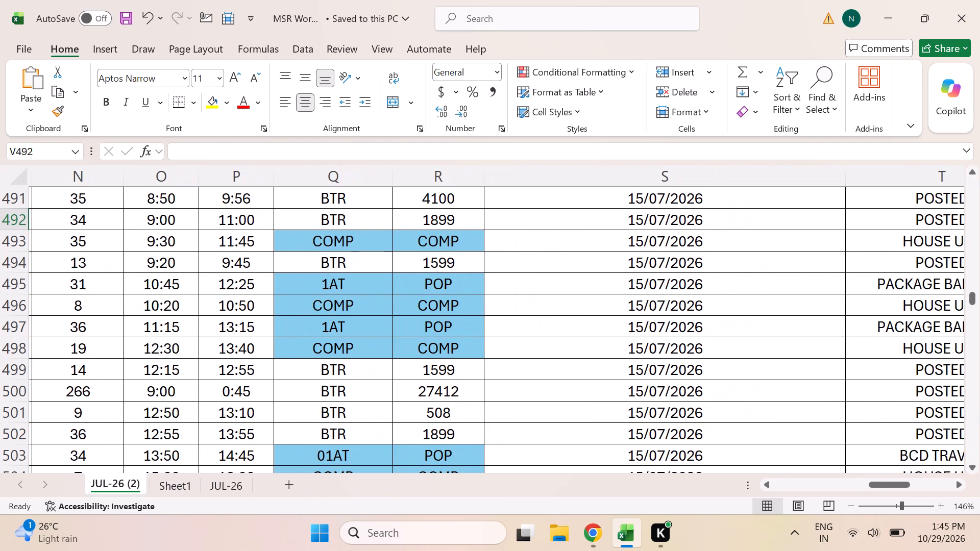
pyautogui.hscroll(-1, 368, 252)
# Recheck row 492's driver, room number, guest name and duty type against its duty slip.
pyautogui.hscroll(1, 272, 243)
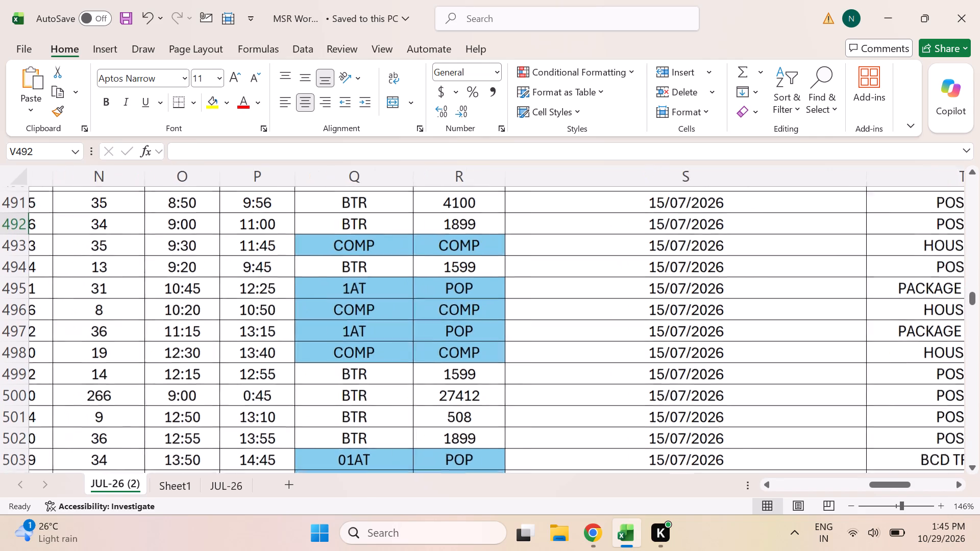
pyautogui.hscroll(3, 272, 243)
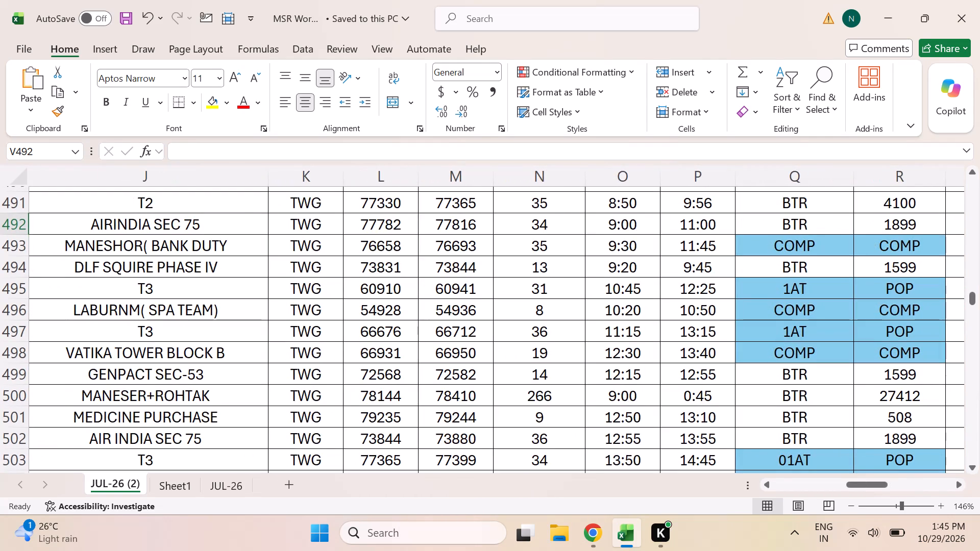
pyautogui.hscroll(6, 247, 235)
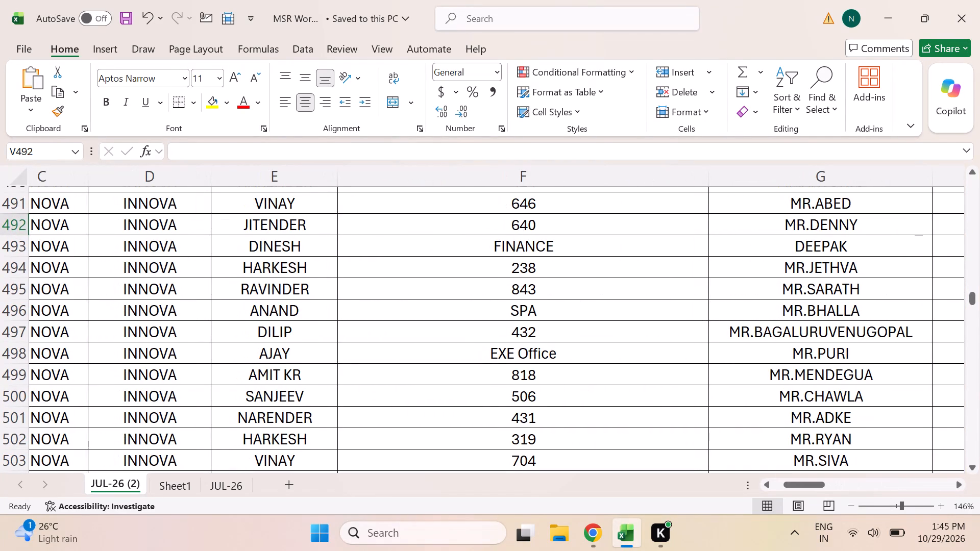
pyautogui.hscroll(-2, 470, 244)
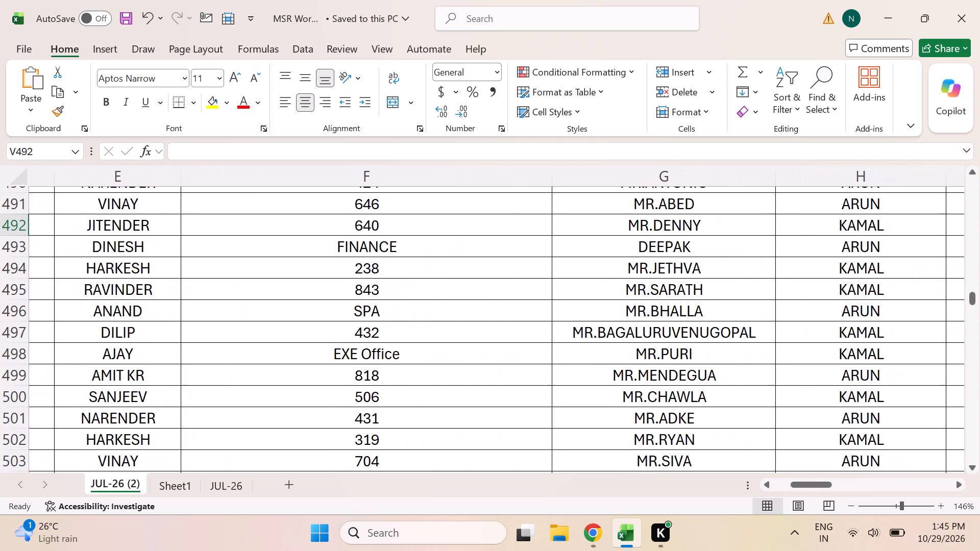
pyautogui.hscroll(-1, 607, 237)
pyautogui.scroll(-1, 607, 237)
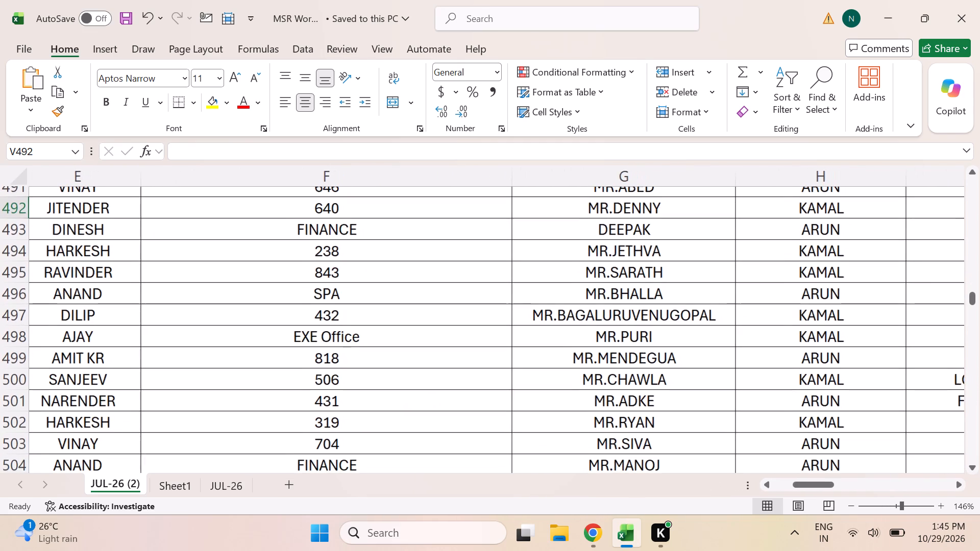
pyautogui.scroll(-1, 607, 237)
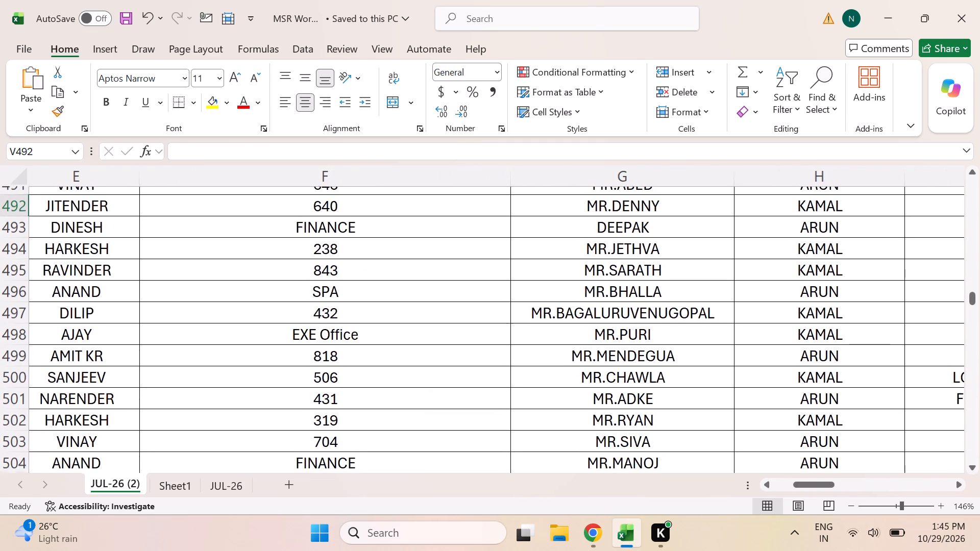
pyautogui.hscroll(-1, 590, 224)
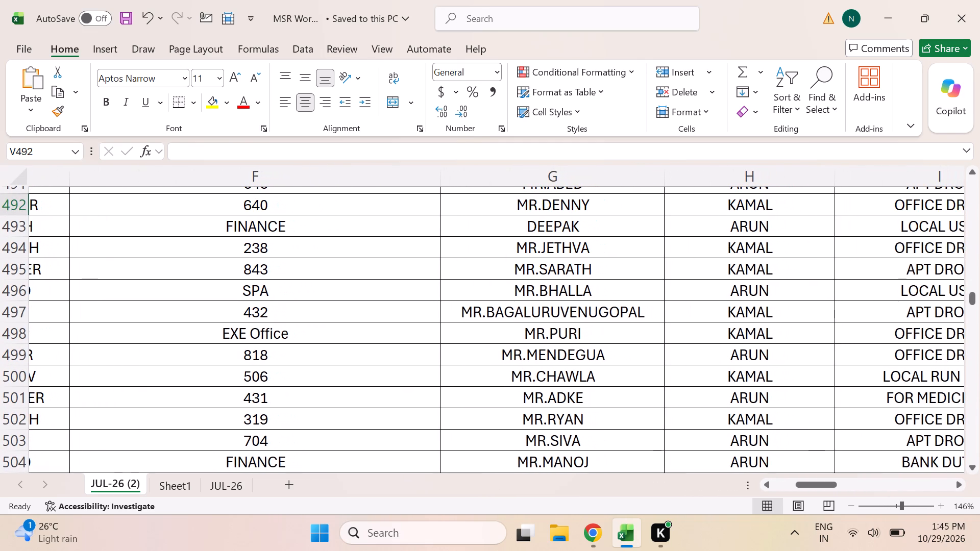
# Recheck row 492's duty slip number, car number, vehicle type, driver and room number against its duty slip.
pyautogui.hscroll(6, 494, 214)
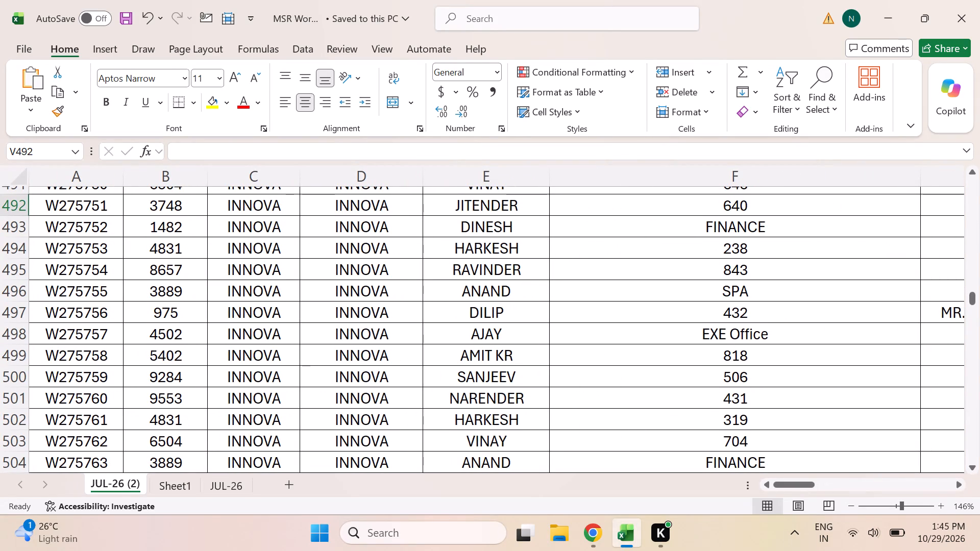
pyautogui.scroll(-3, 448, 253)
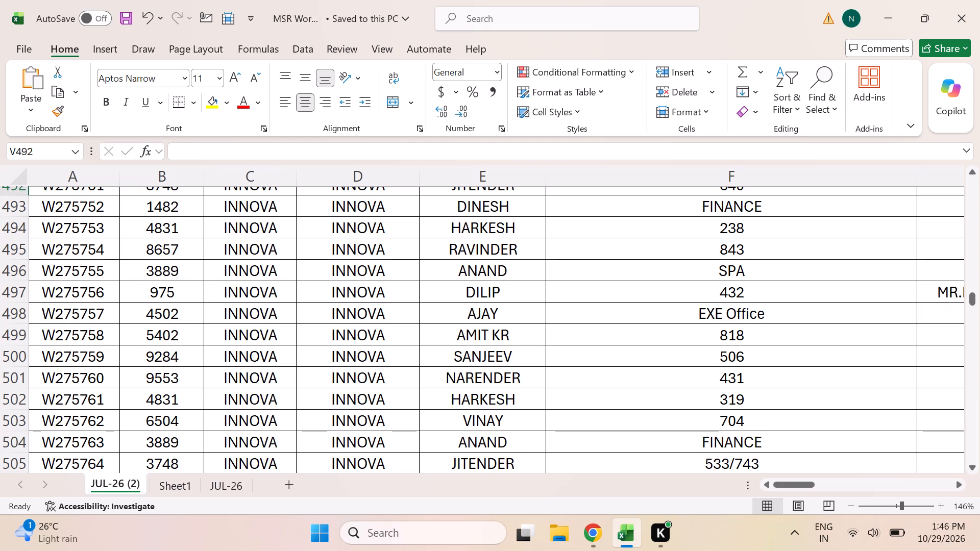
pyautogui.scroll(1, 426, 300)
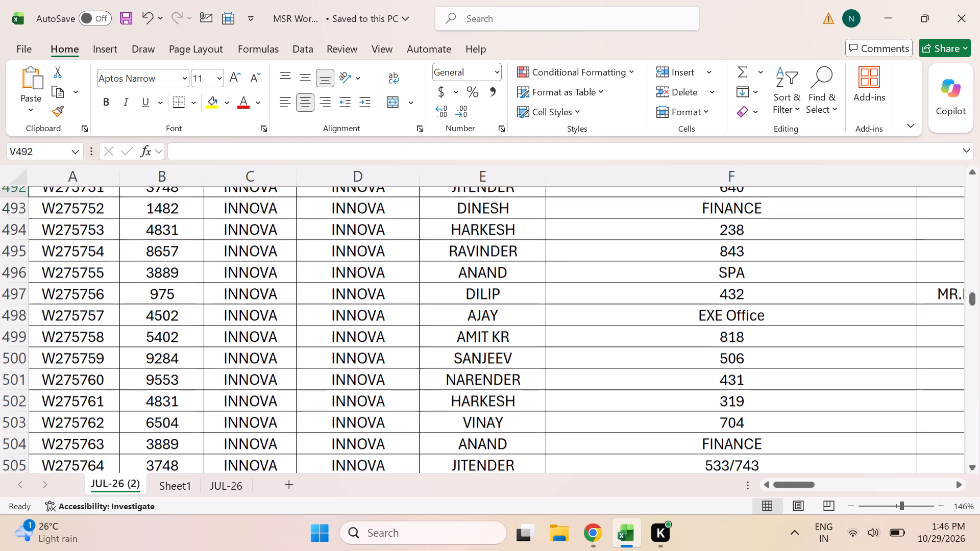
pyautogui.scroll(1, 426, 300)
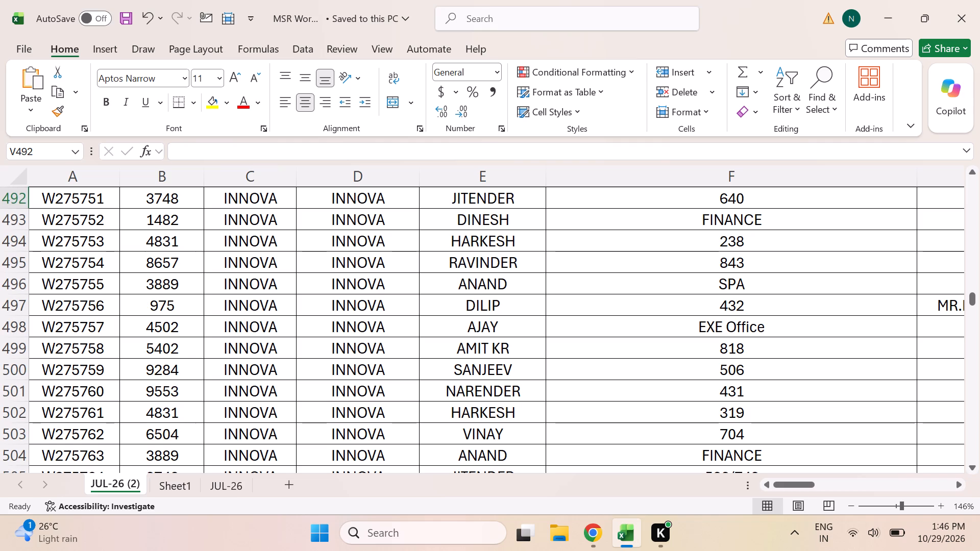
pyautogui.hscroll(-1, 426, 300)
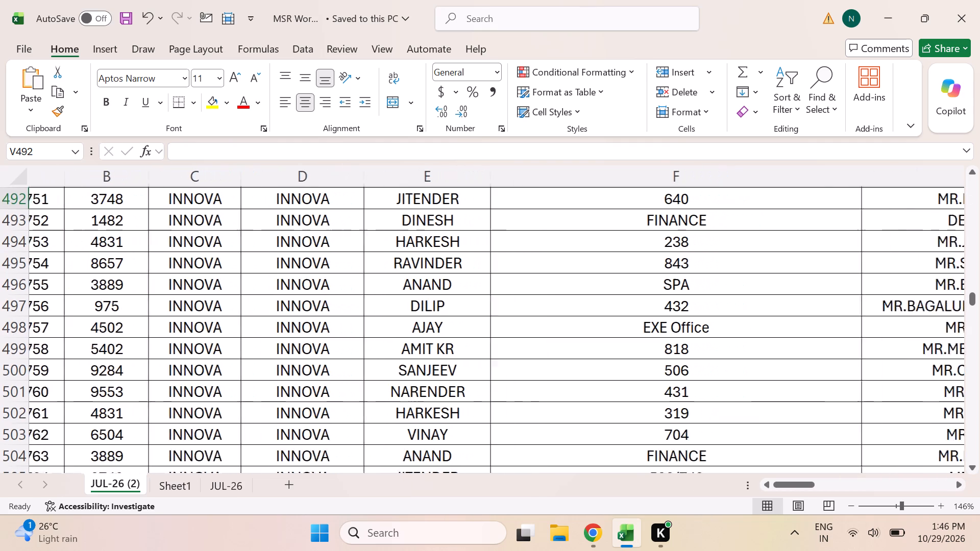
pyautogui.hscroll(-2, 426, 300)
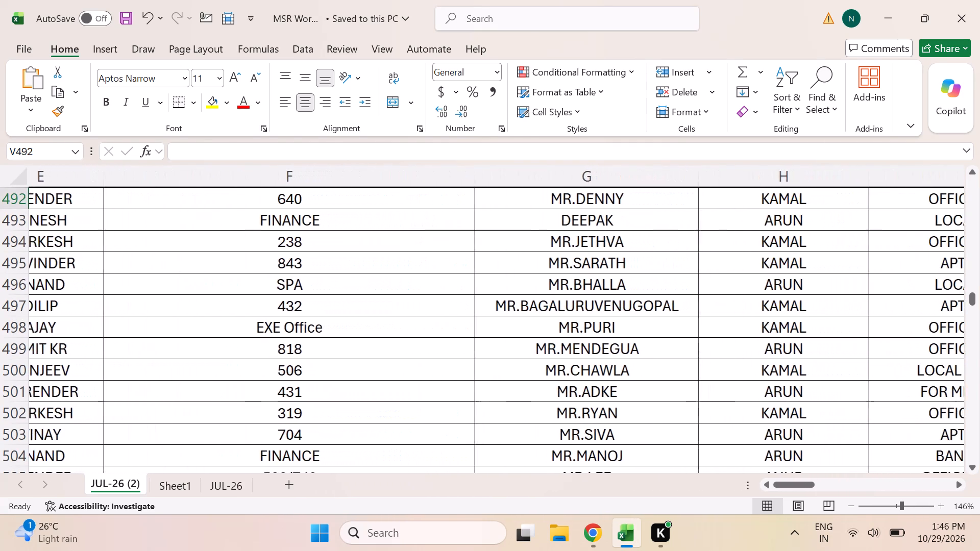
# Check row 492's guest name, duty type, destination, kilometre readings and start and end times against its duty slip.
pyautogui.hscroll(-1, 426, 300)
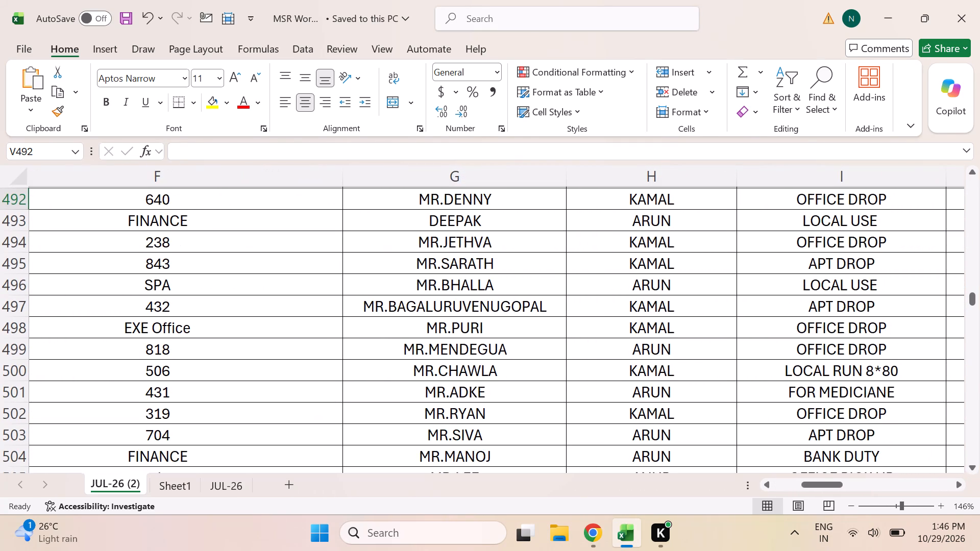
pyautogui.hscroll(-1, 426, 300)
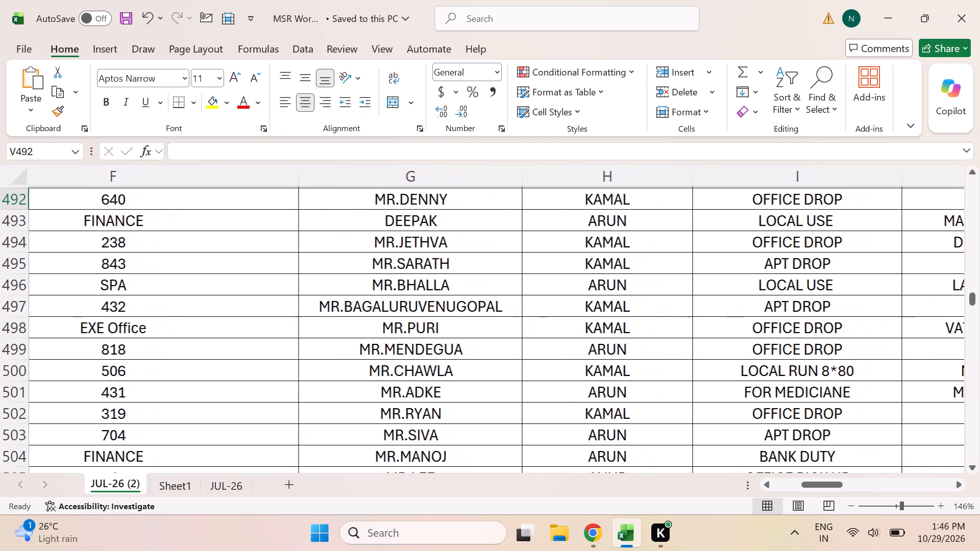
pyautogui.hscroll(-1, 531, 275)
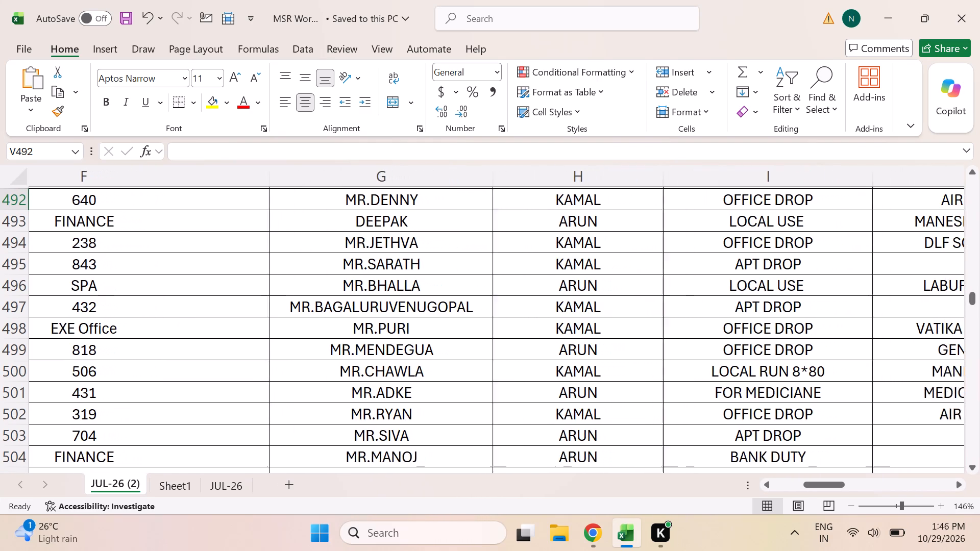
pyautogui.hscroll(-2, 531, 275)
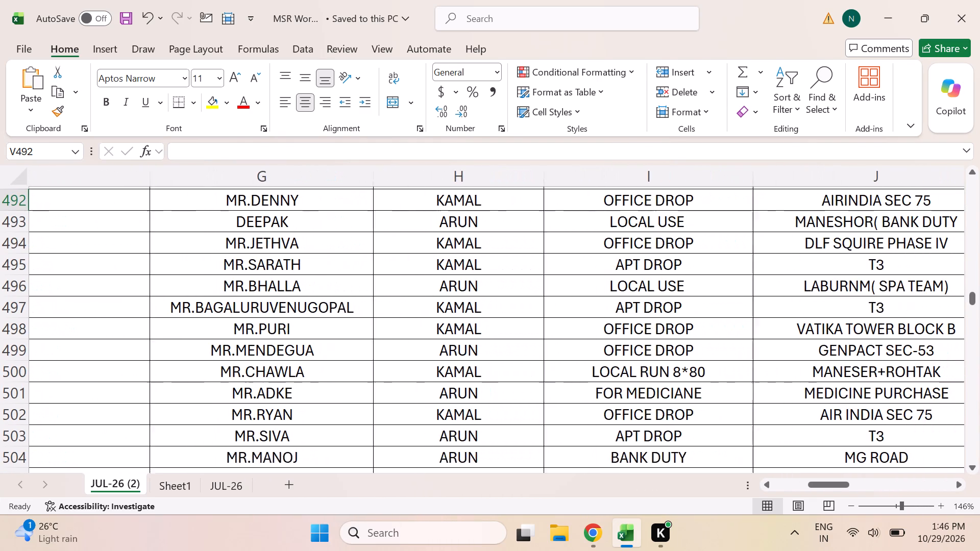
pyautogui.hscroll(-1, 561, 266)
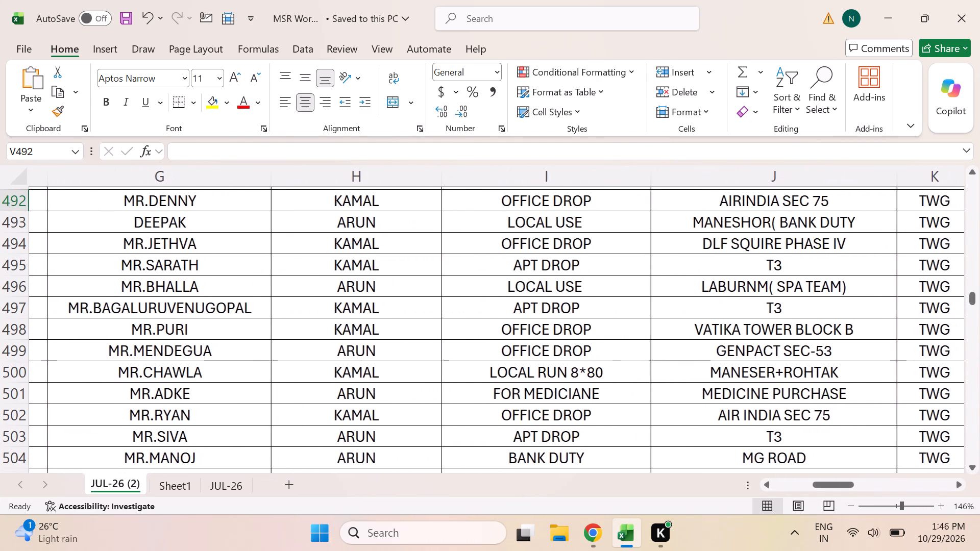
pyautogui.hscroll(-1, 482, 241)
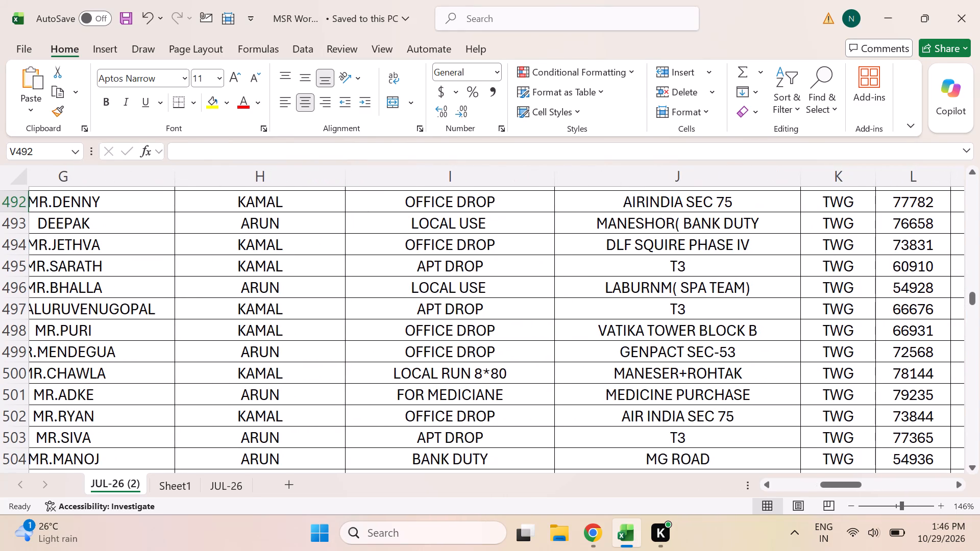
pyautogui.hscroll(-1, 524, 239)
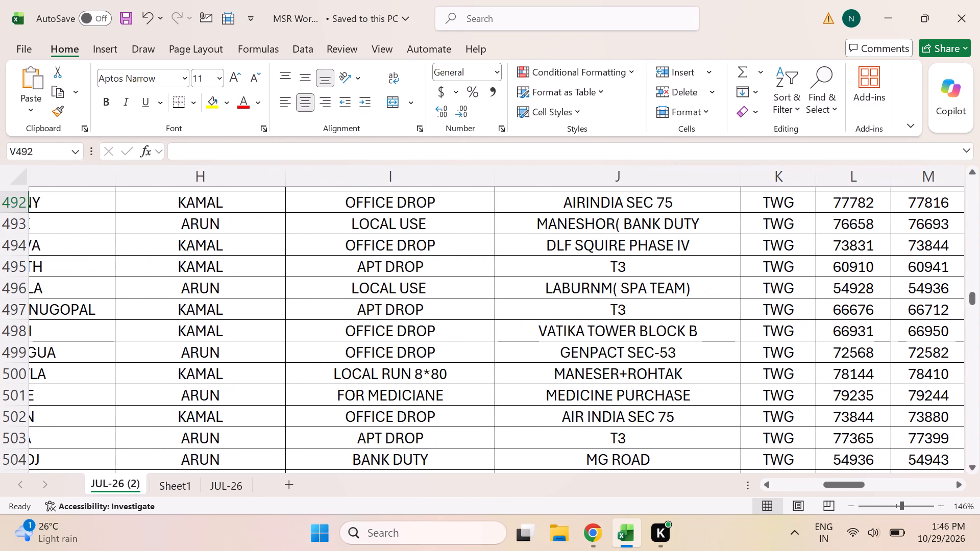
pyautogui.hscroll(-1, 539, 236)
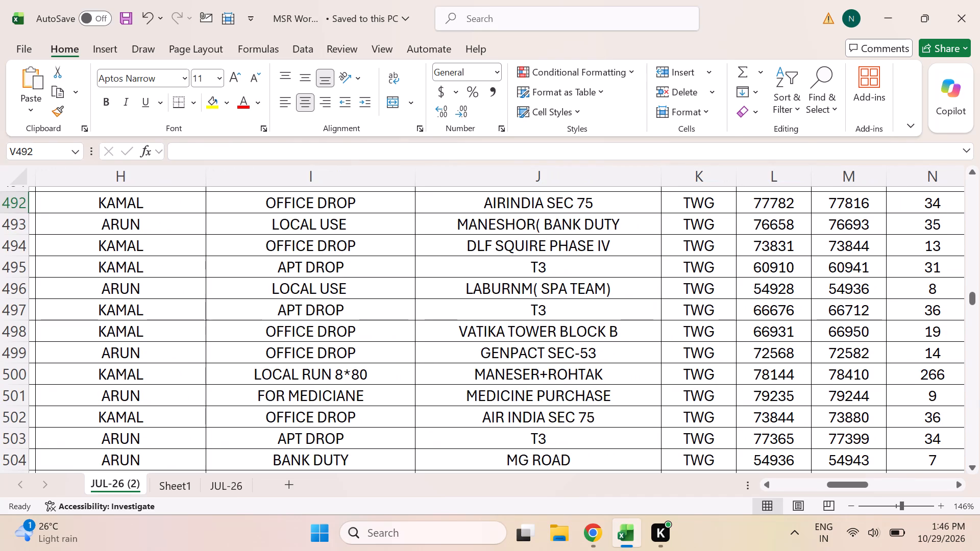
pyautogui.hscroll(-1, 539, 236)
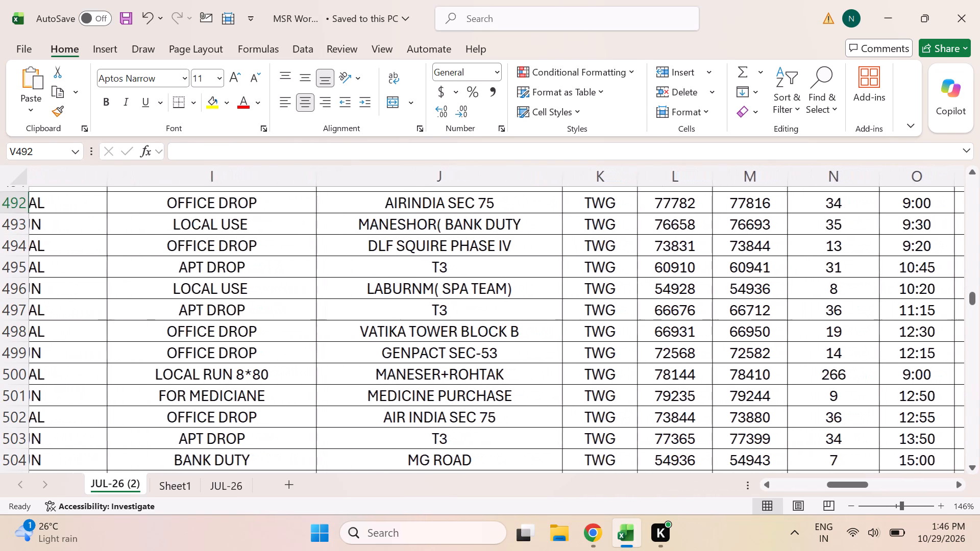
pyautogui.hscroll(-1, 539, 236)
pyautogui.hscroll(-1, 610, 222)
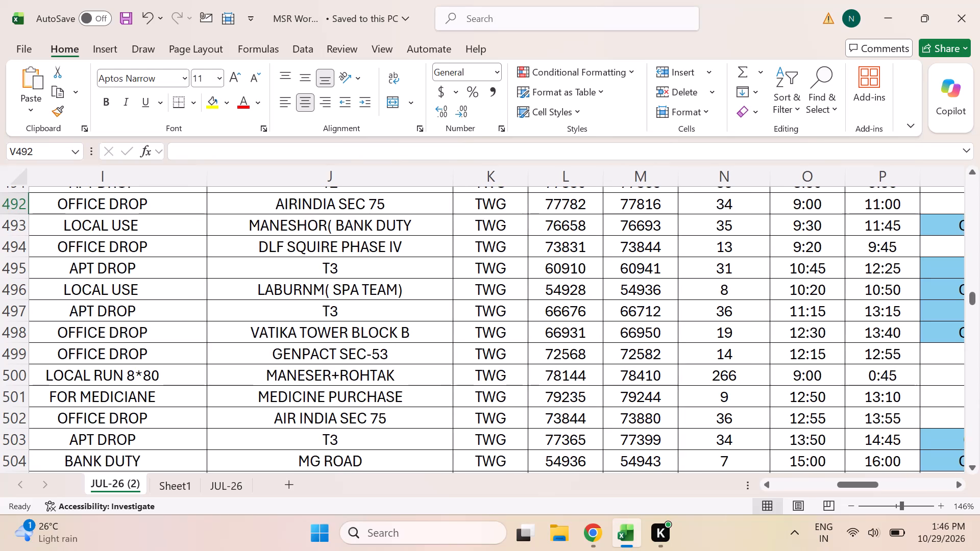
pyautogui.hscroll(-1, 610, 222)
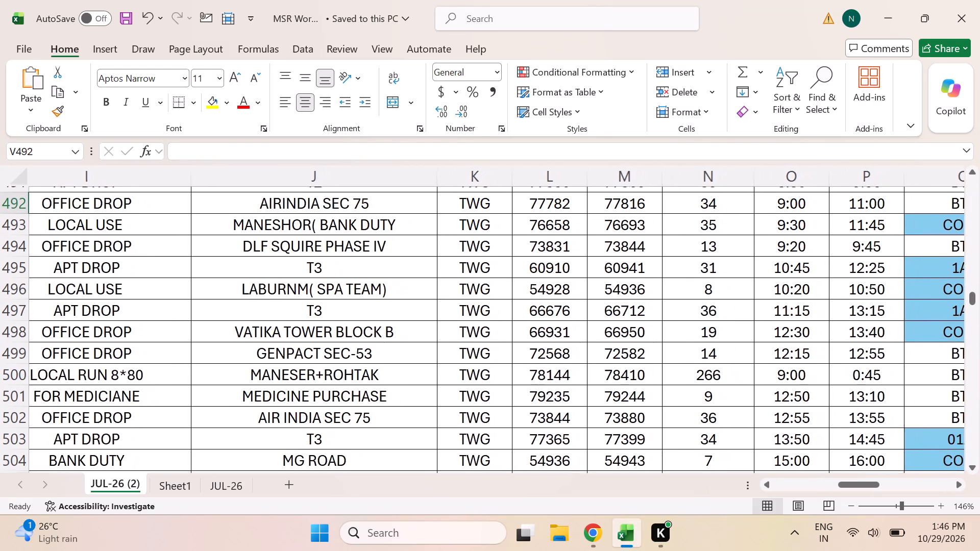
# Check row 492's billing code, amount, date and posting status in columns Q to T.
pyautogui.hscroll(-1, 591, 217)
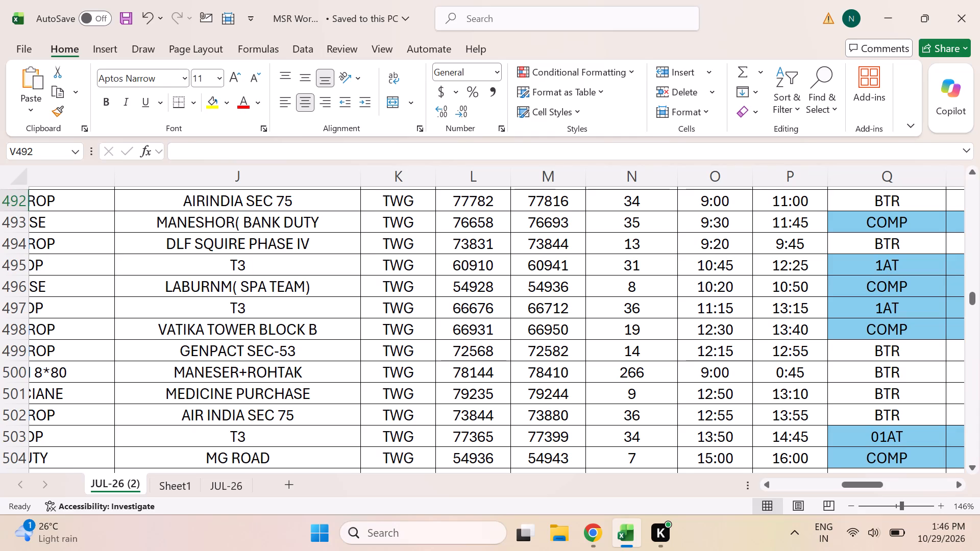
pyautogui.hscroll(-2, 551, 219)
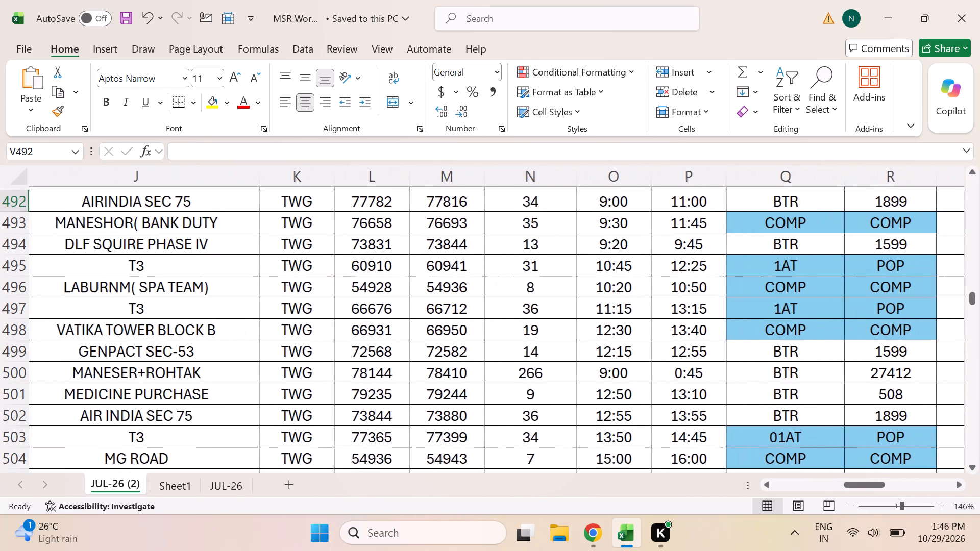
pyautogui.hscroll(-2, 559, 232)
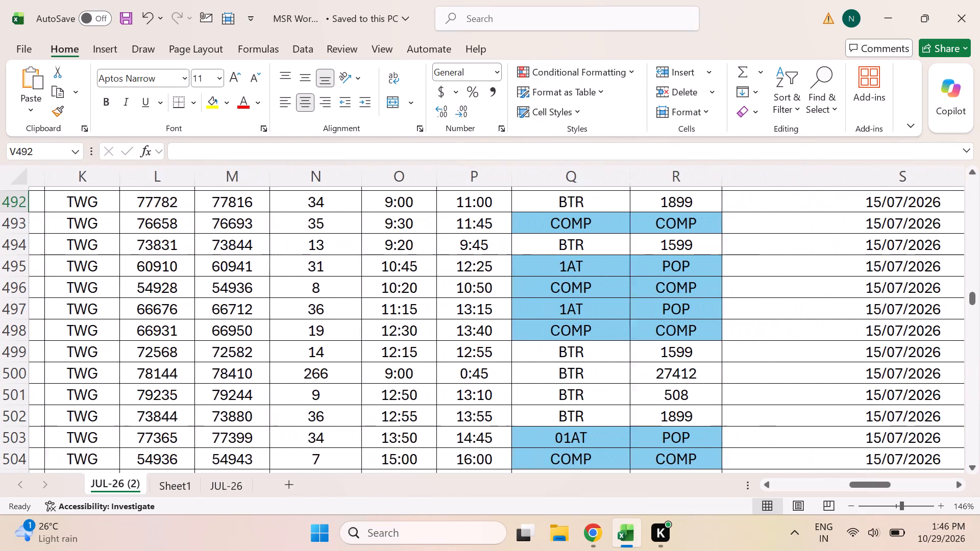
pyautogui.hscroll(-2, 559, 232)
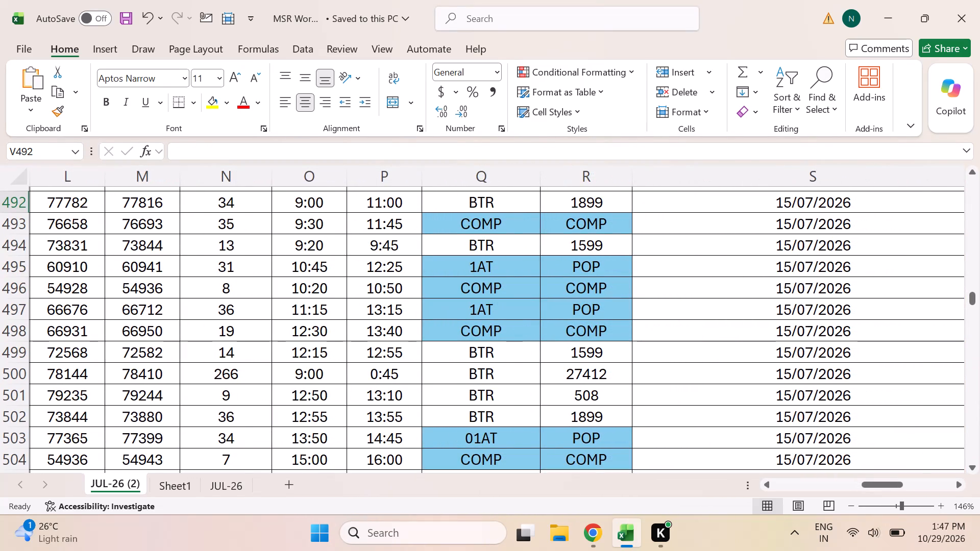
pyautogui.hscroll(-1, 522, 230)
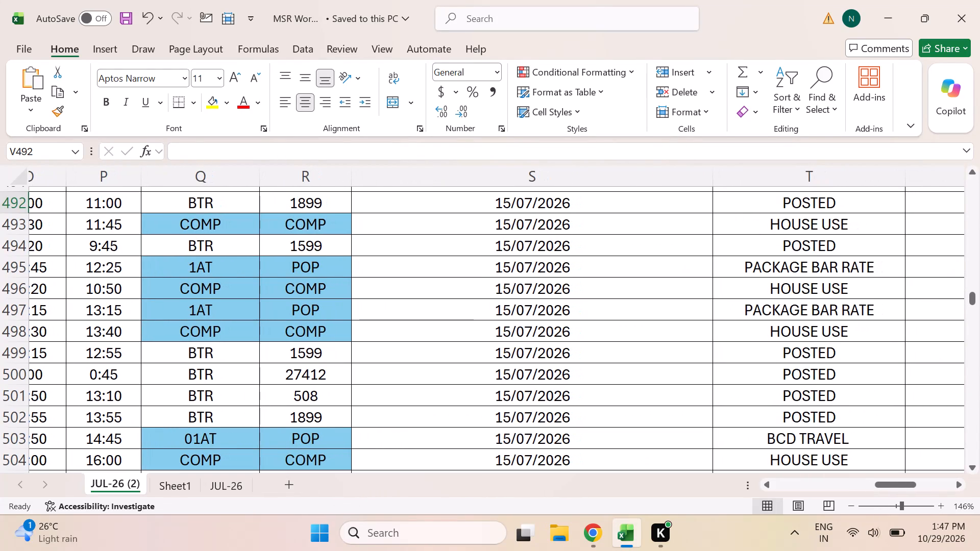
pyautogui.hscroll(-1, 500, 229)
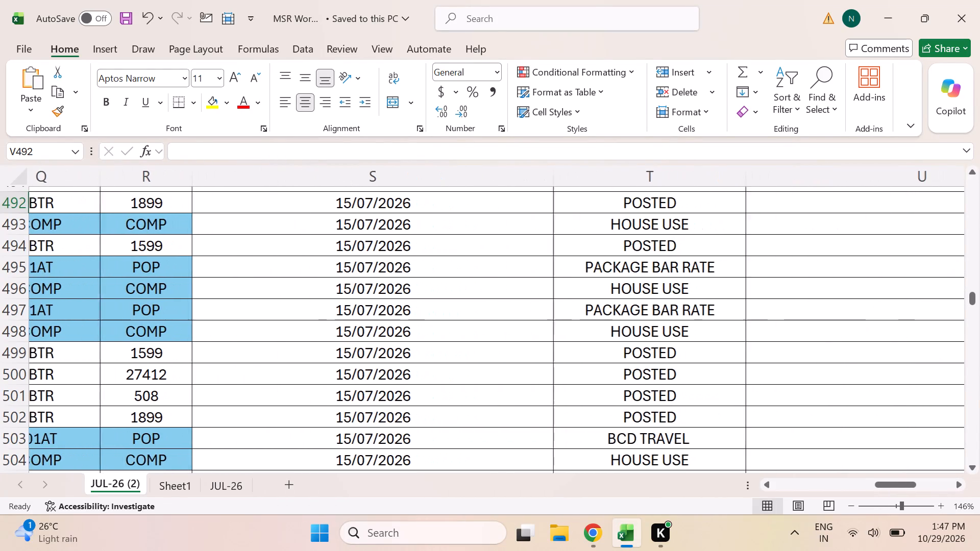
# Enter the remark "driver's signature is not mentioned on duty slip" in V492.
pyautogui.hscroll(-2, 501, 230)
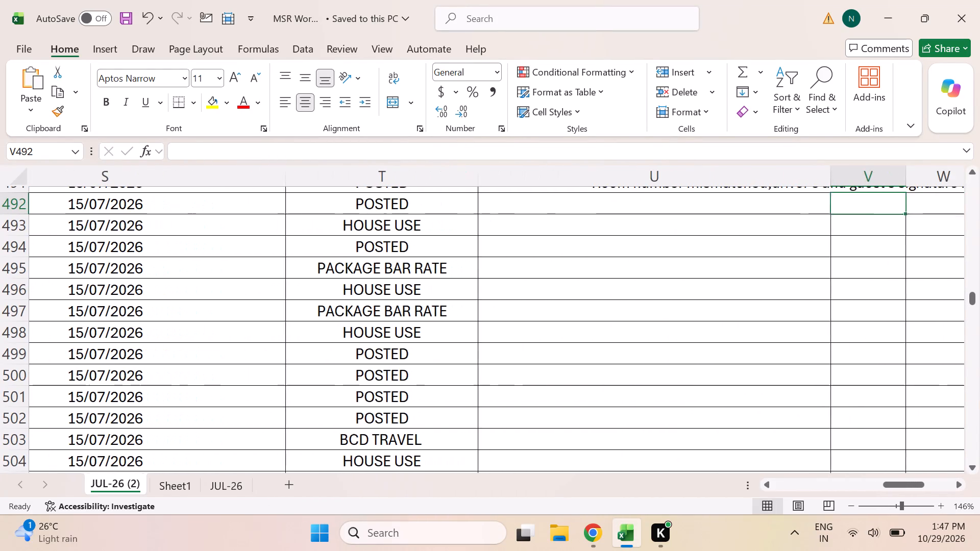
pyautogui.write('dr')
pyautogui.write('iver')
pyautogui.write("'s")
pyautogui.press('space')
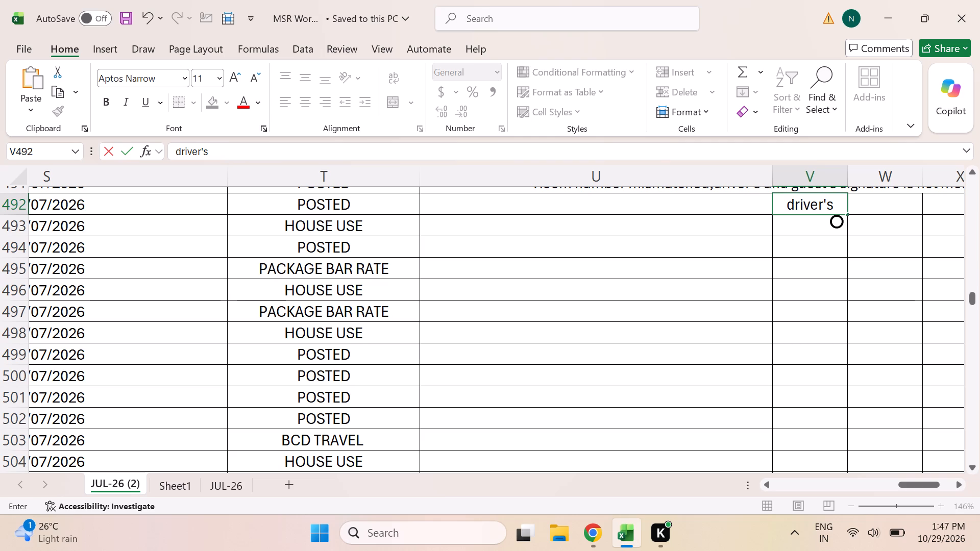
pyautogui.write('signature')
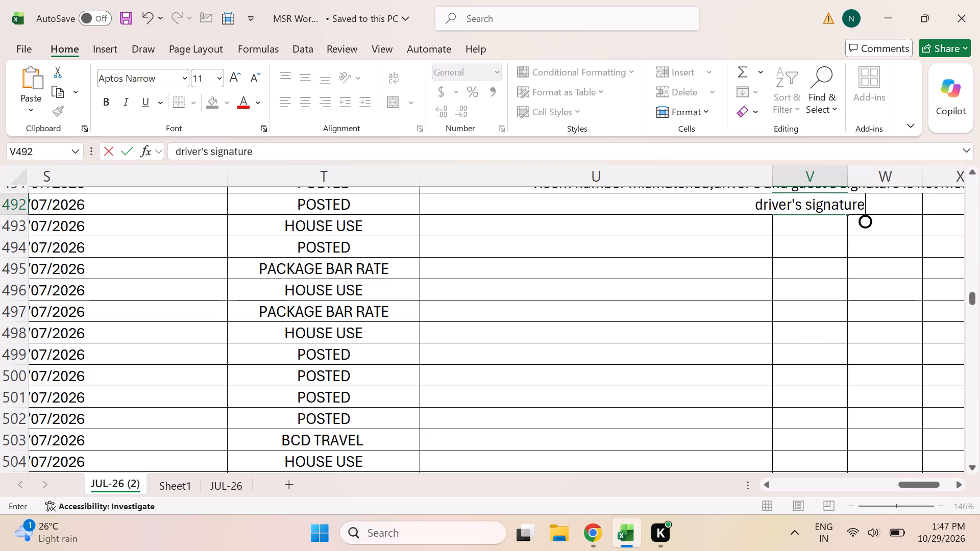
pyautogui.press('space')
pyautogui.write('is not mentioned on duty slip')
pyautogui.press('Return')
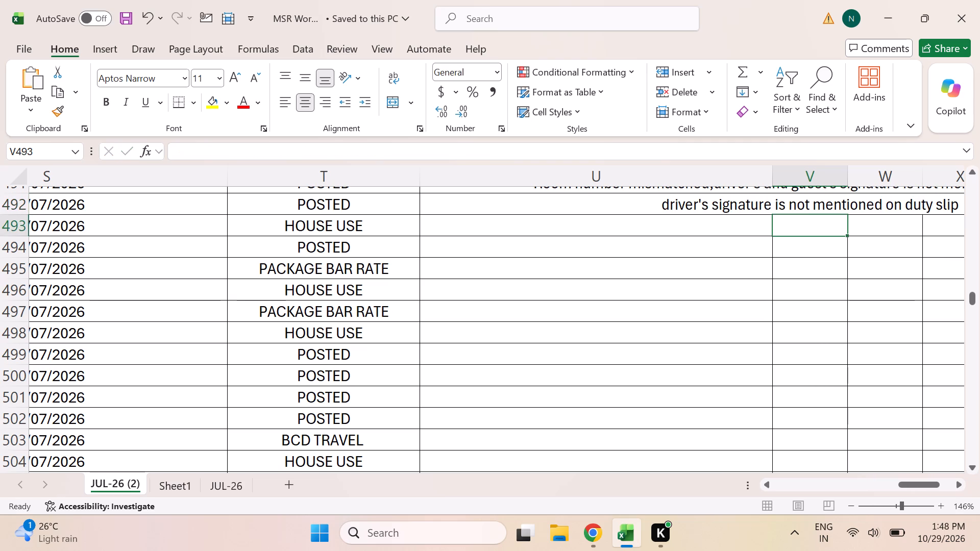
# Check row 493's duty slip number, car, vehicle type, driver, department, guest name, duty type and destination against its duty slip.
pyautogui.scroll(-1, 662, 257)
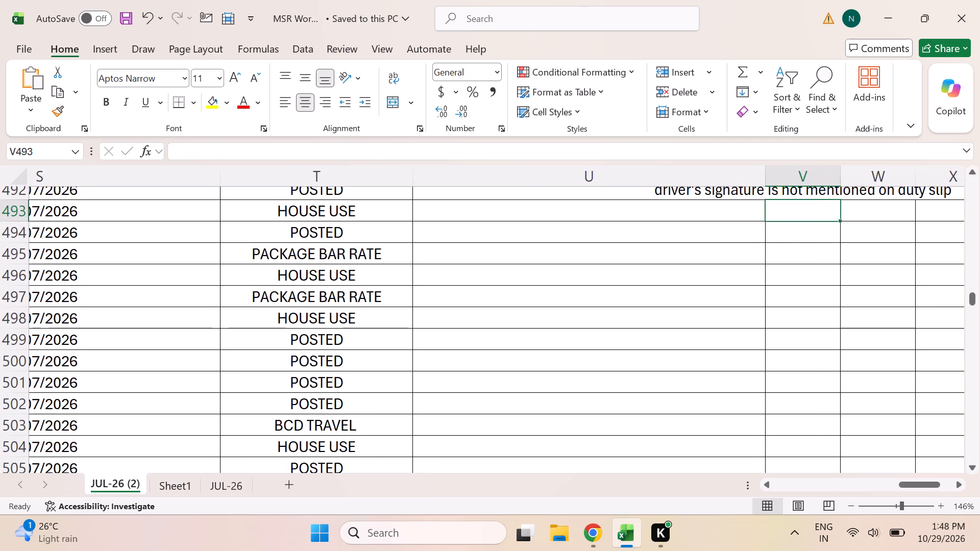
pyautogui.hscroll(11, 662, 257)
pyautogui.hscroll(10, 662, 257)
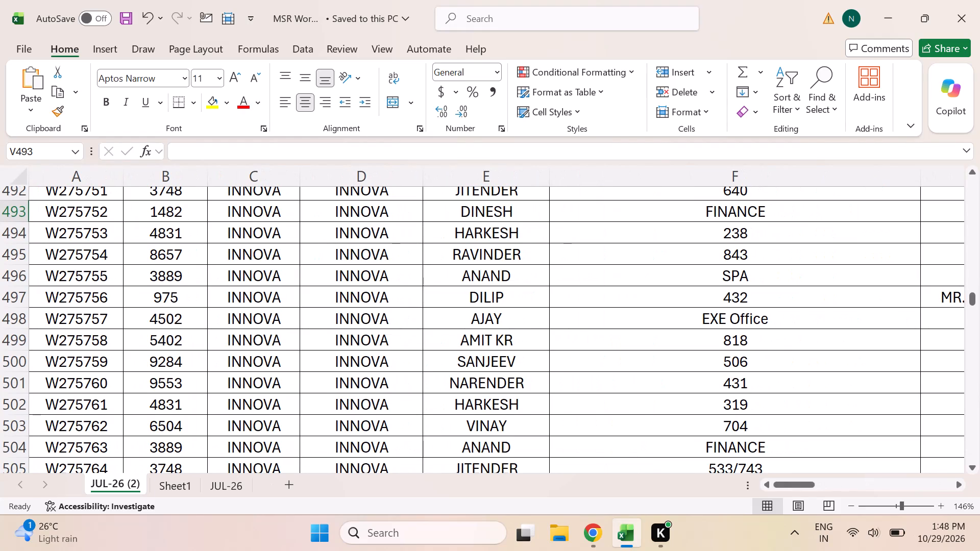
pyautogui.scroll(-1, 608, 249)
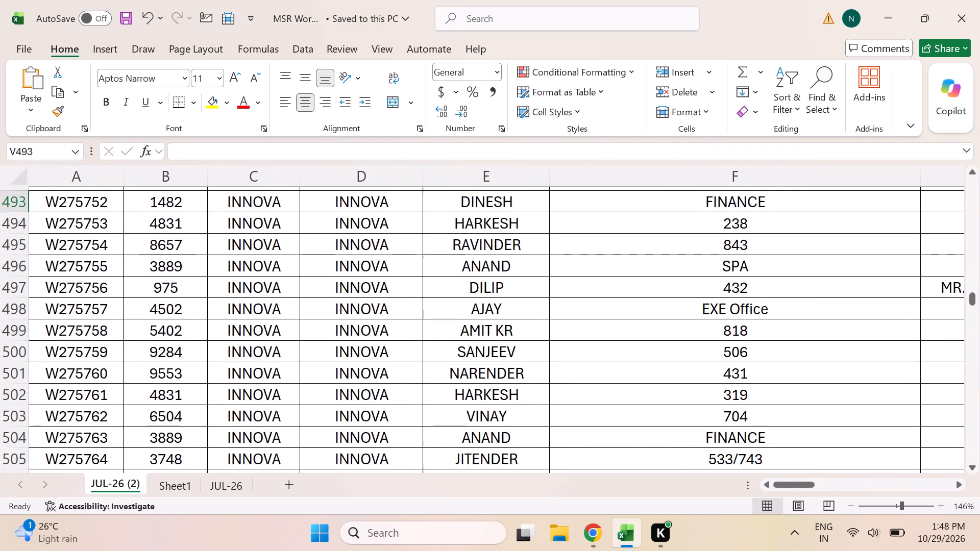
pyautogui.hscroll(-3, 608, 249)
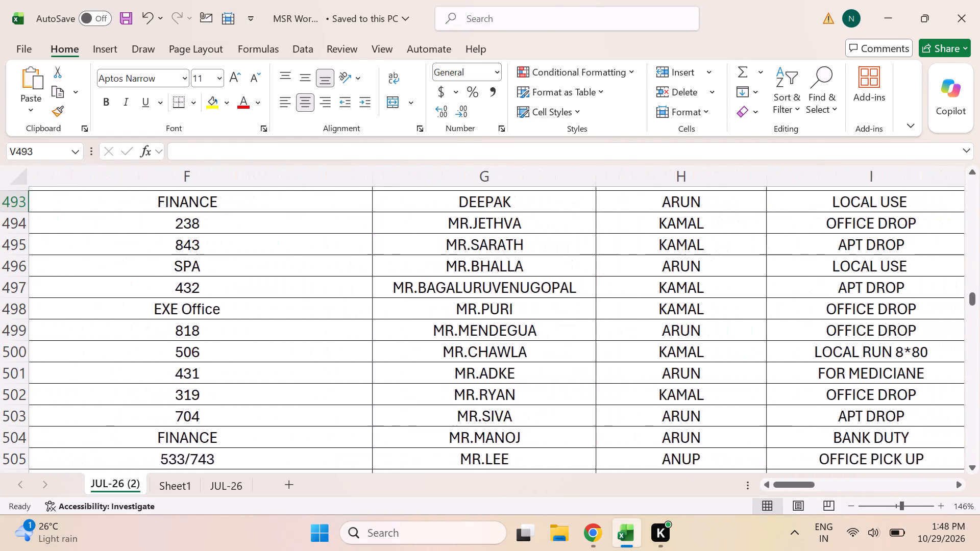
pyautogui.hscroll(-1, 573, 244)
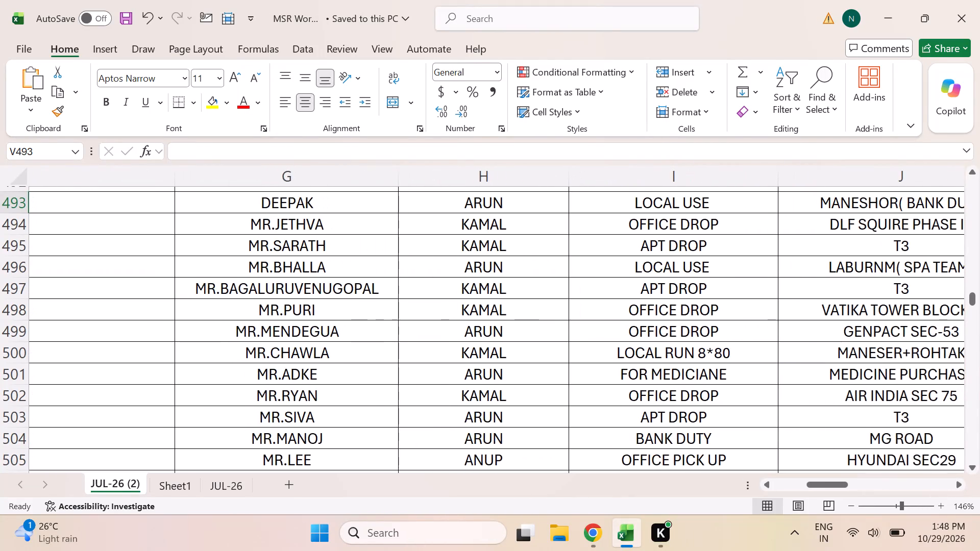
pyautogui.hscroll(-3, 542, 244)
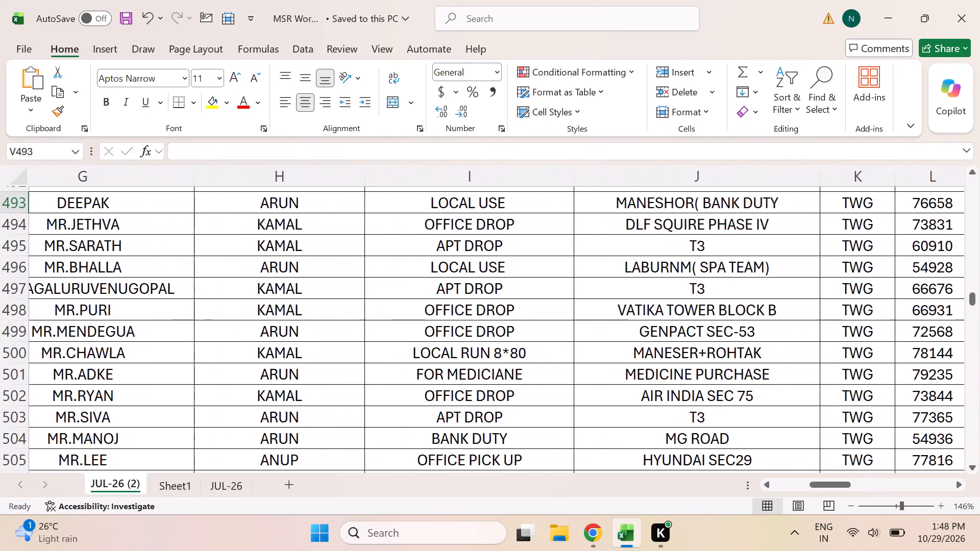
pyautogui.hscroll(-2, 542, 244)
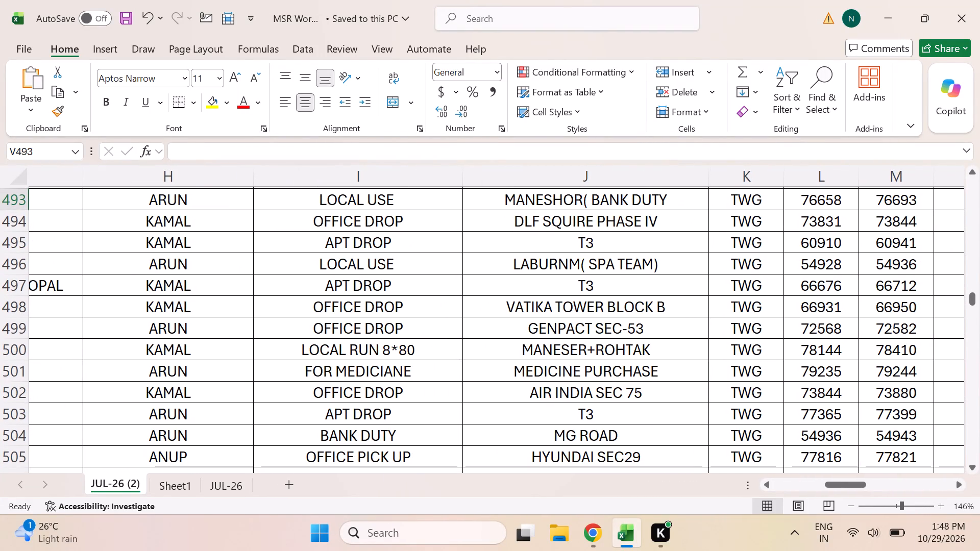
# Check row 493's opening and closing kilometre readings, distance, and start and end times against its duty slip.
pyautogui.hscroll(-2, 566, 241)
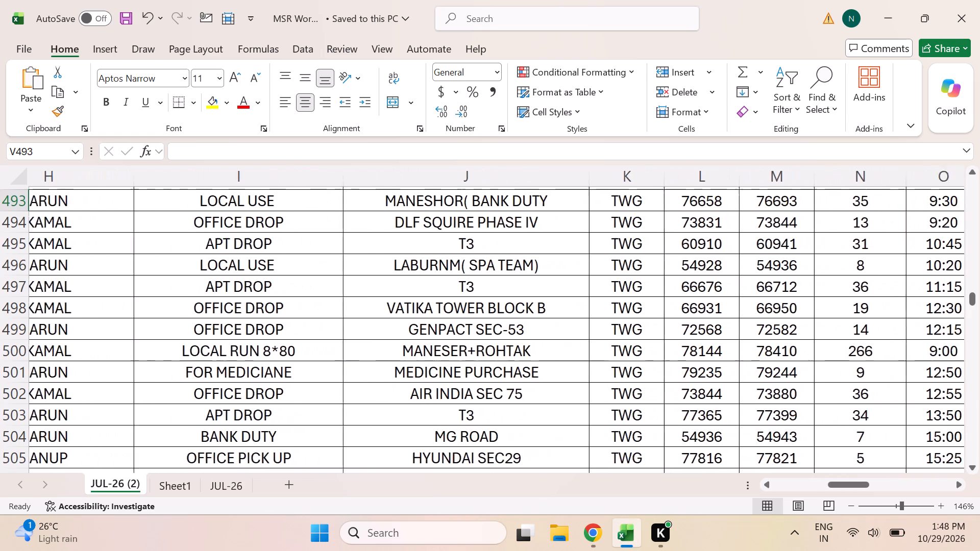
pyautogui.hscroll(-1, 531, 236)
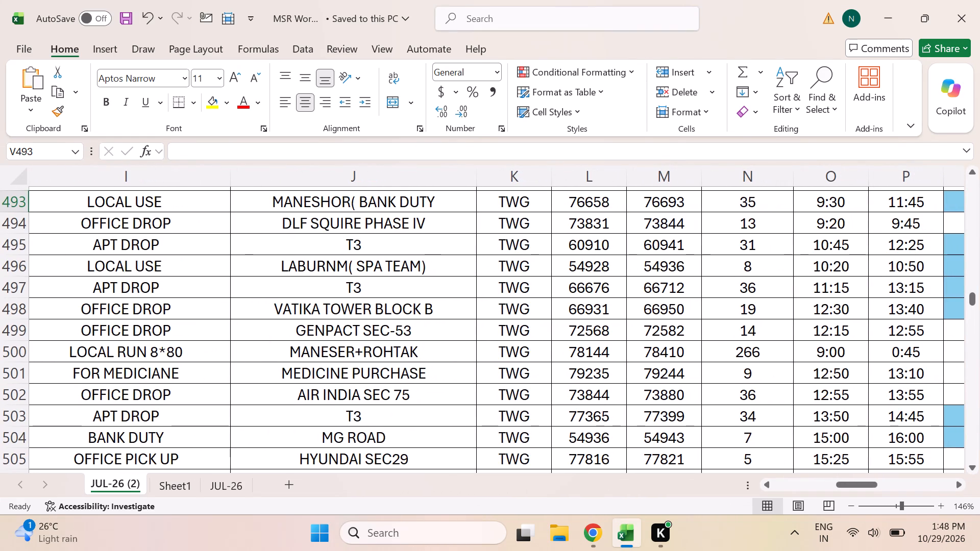
pyautogui.hscroll(-1, 531, 236)
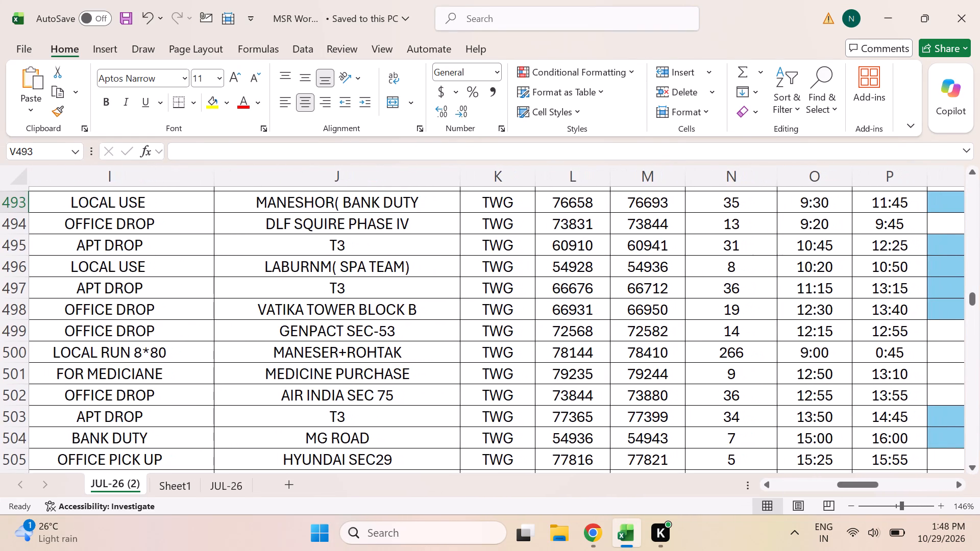
pyautogui.hscroll(-4, 531, 236)
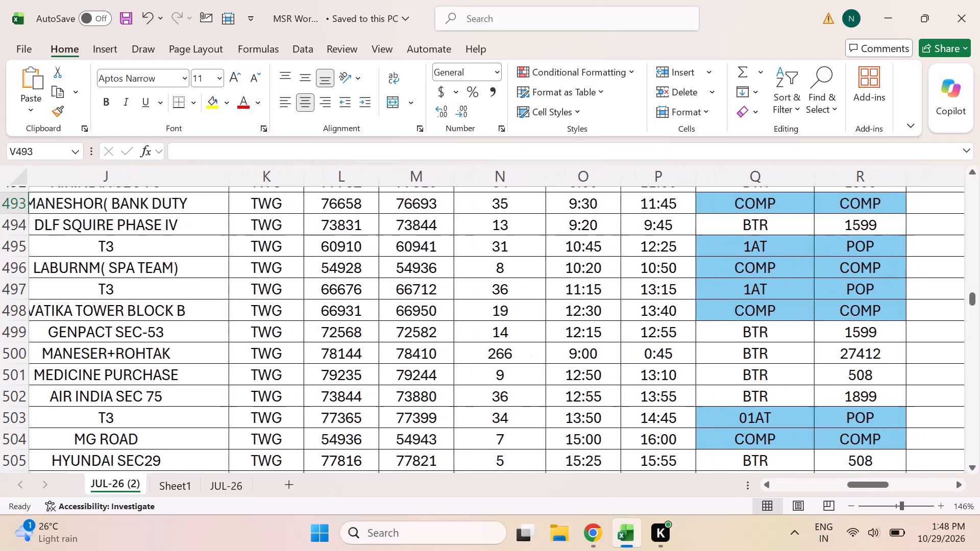
pyautogui.hscroll(-2, 531, 236)
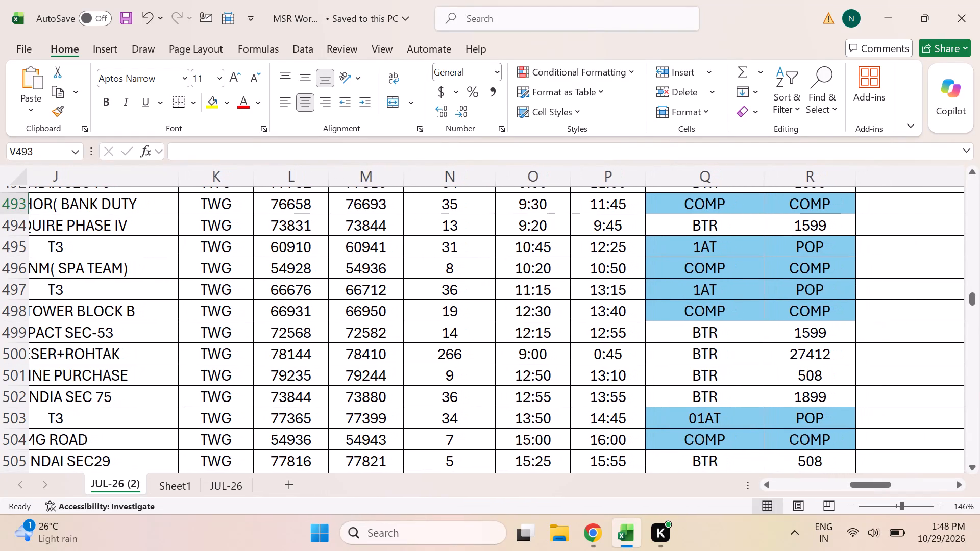
# Check row 493's billing code, amount, date and posting status in columns Q to T.
pyautogui.hscroll(-2, 531, 236)
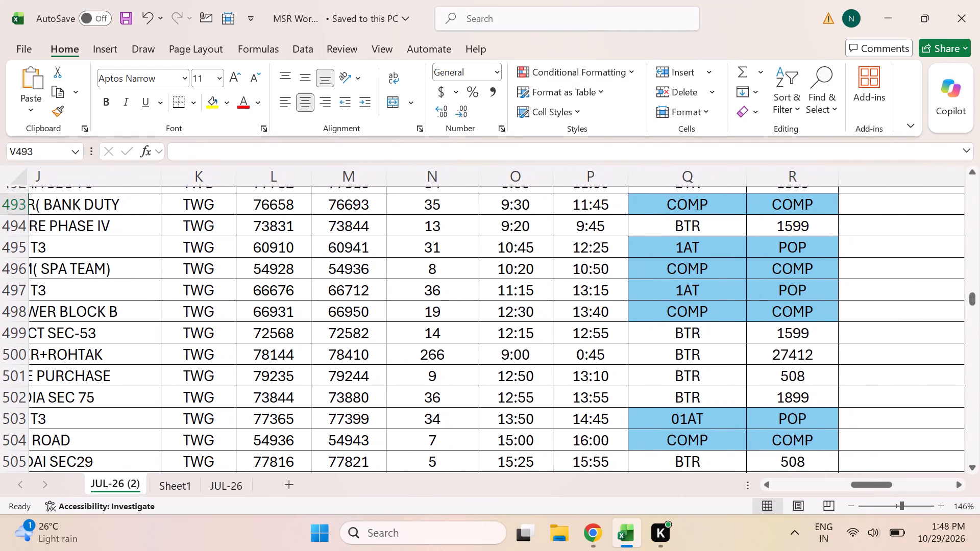
pyautogui.hscroll(-1, 531, 236)
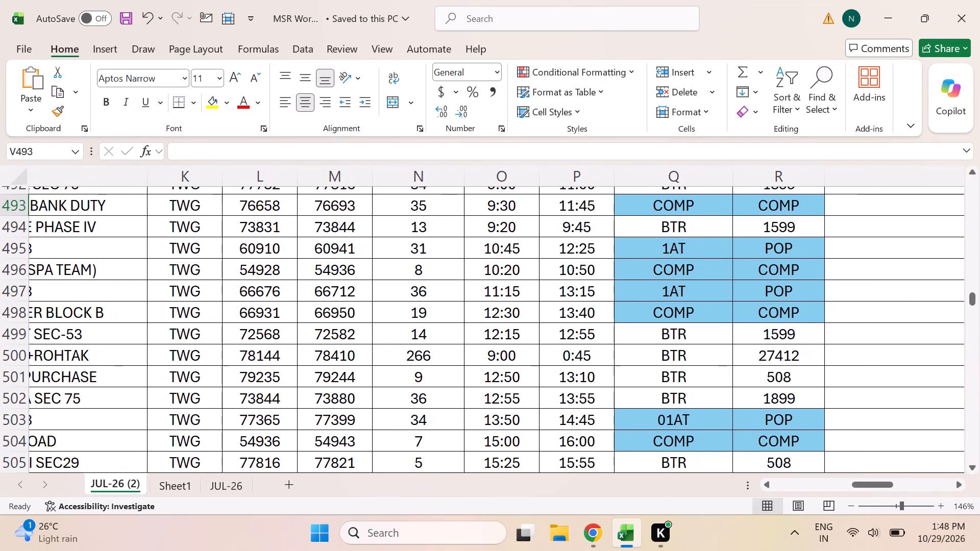
pyautogui.hscroll(-1, 531, 236)
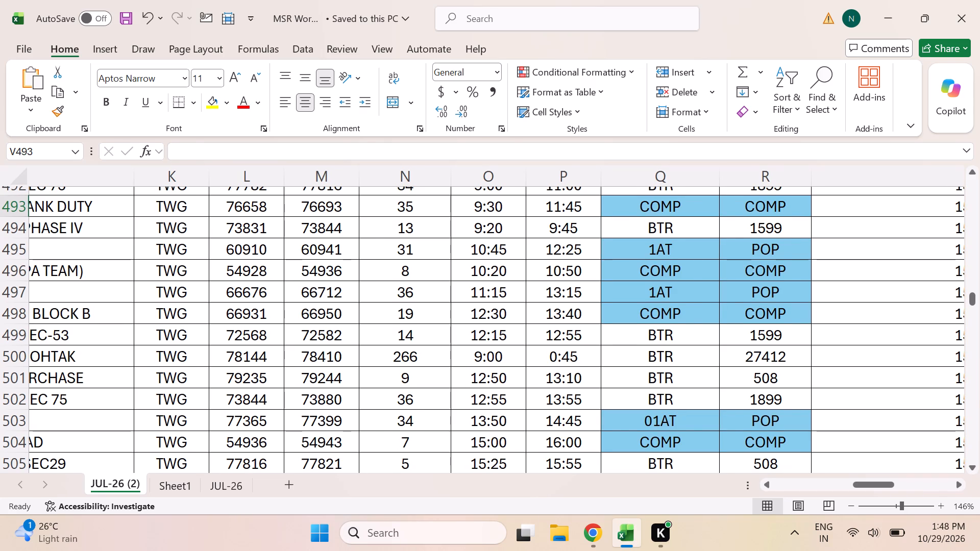
pyautogui.hscroll(-3, 608, 236)
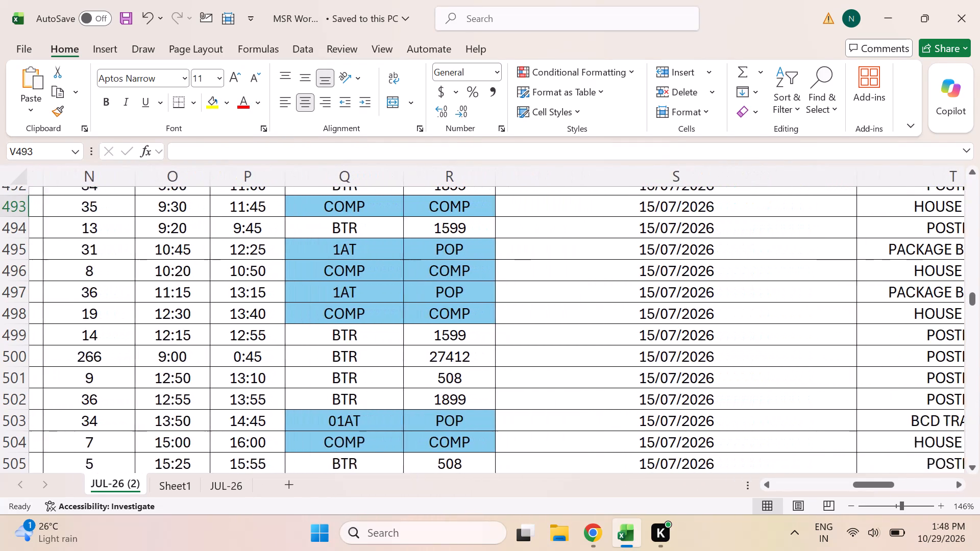
pyautogui.hscroll(-2, 608, 236)
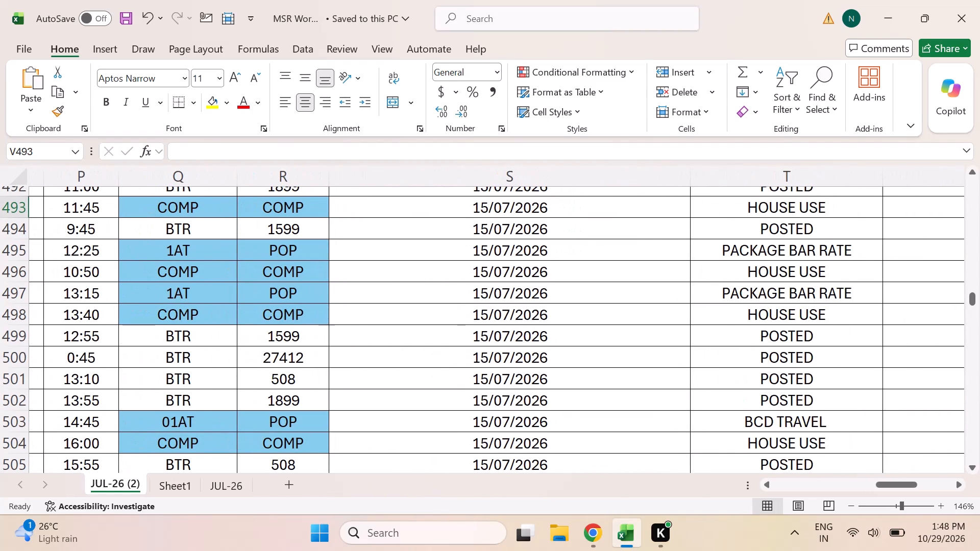
pyautogui.hscroll(-2, 608, 236)
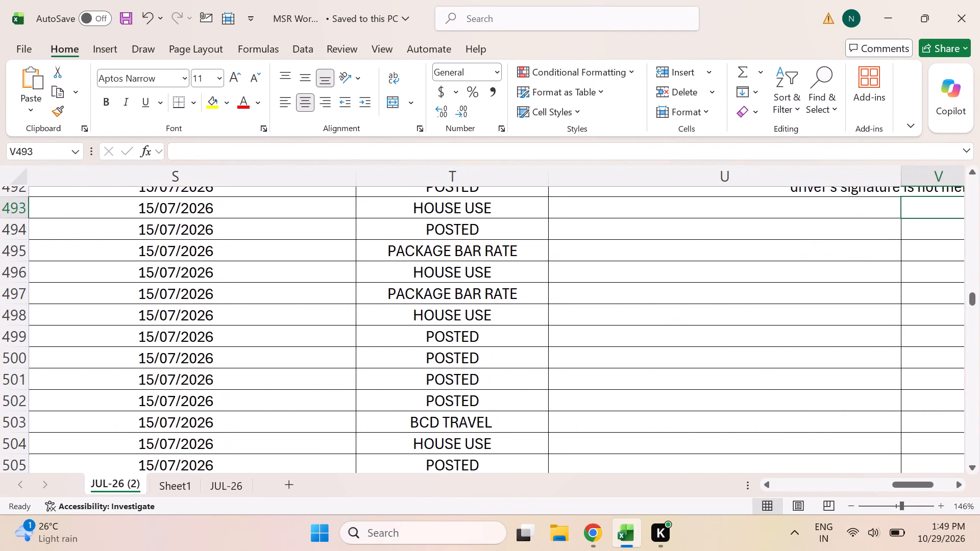
# Enter the remark "refrence and driver's signature is not mentioned on duty slip" in V493.
pyautogui.write('refre')
pyautogui.write('nce')
pyautogui.press('space')
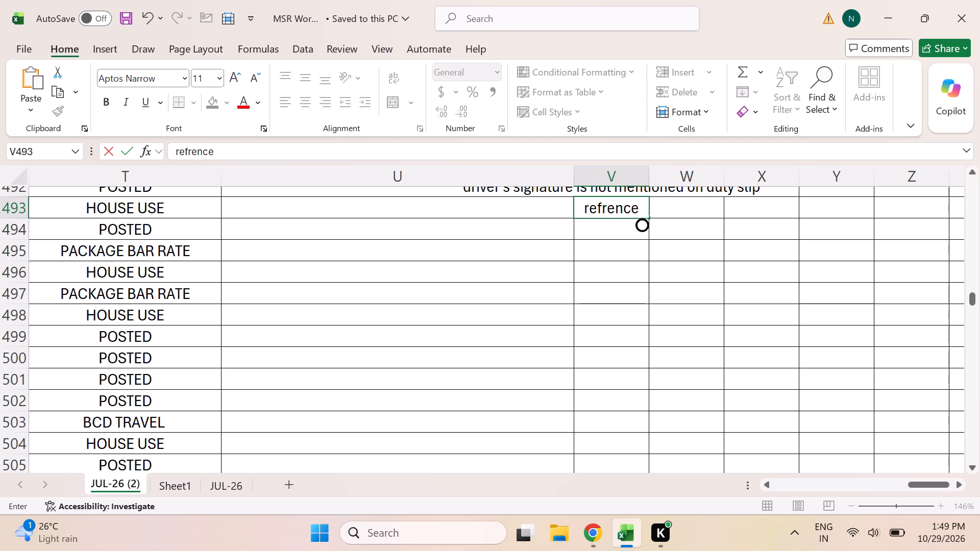
pyautogui.write('and dr')
pyautogui.write("iver'")
pyautogui.write('s signature is not')
pyautogui.press('space')
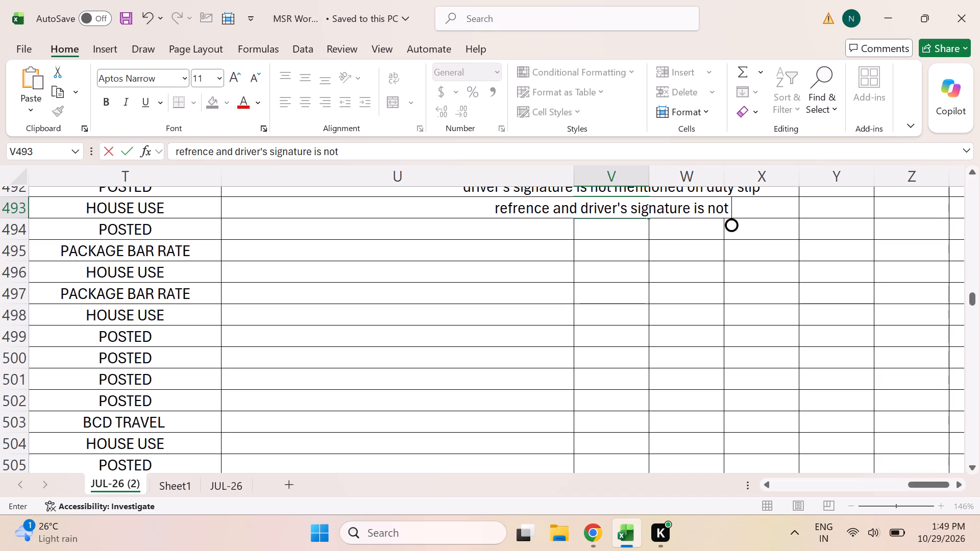
pyautogui.write('mentioned on duty')
pyautogui.press('space')
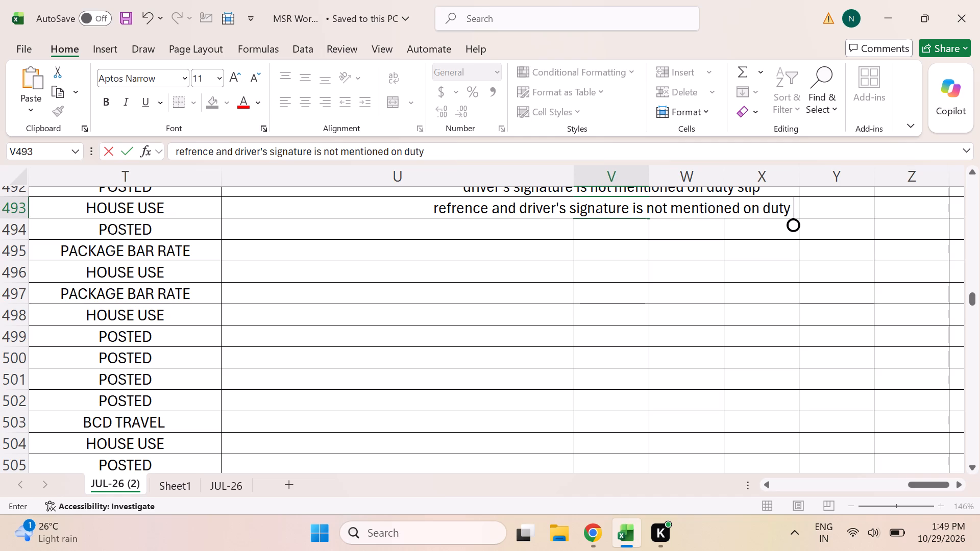
pyautogui.write('slip')
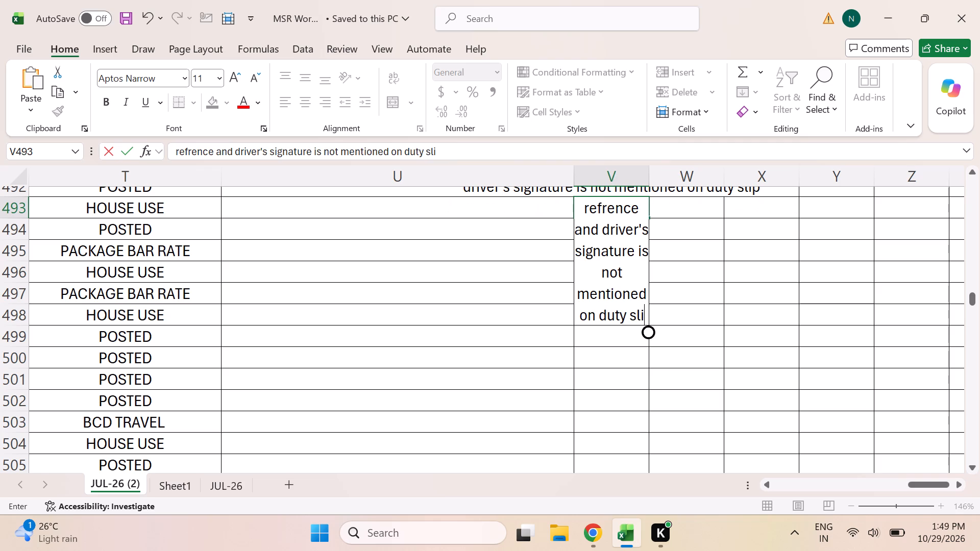
pyautogui.press('Return')
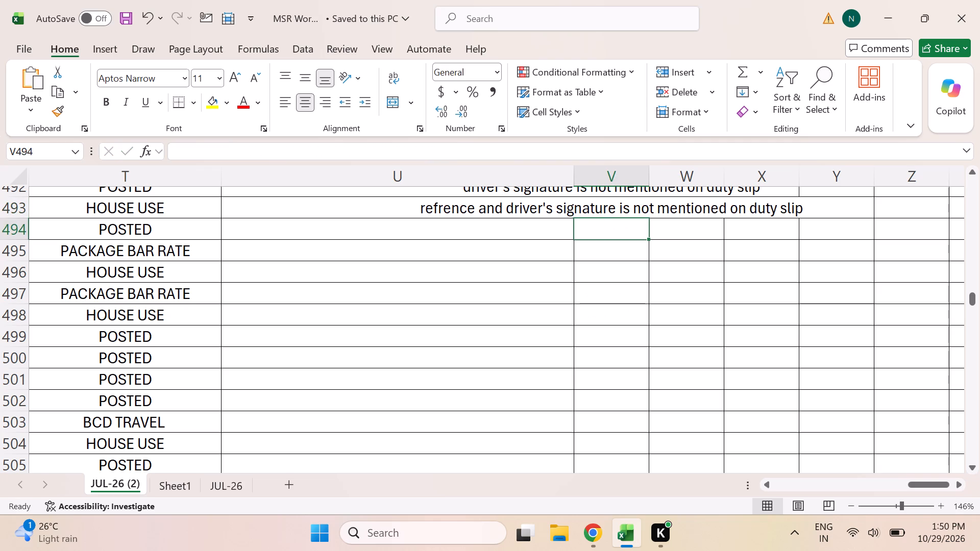
# Check row 494's duty slip number, car number, vehicle type, driver, room number and guest name against its duty slip.
pyautogui.scroll(-1, 685, 246)
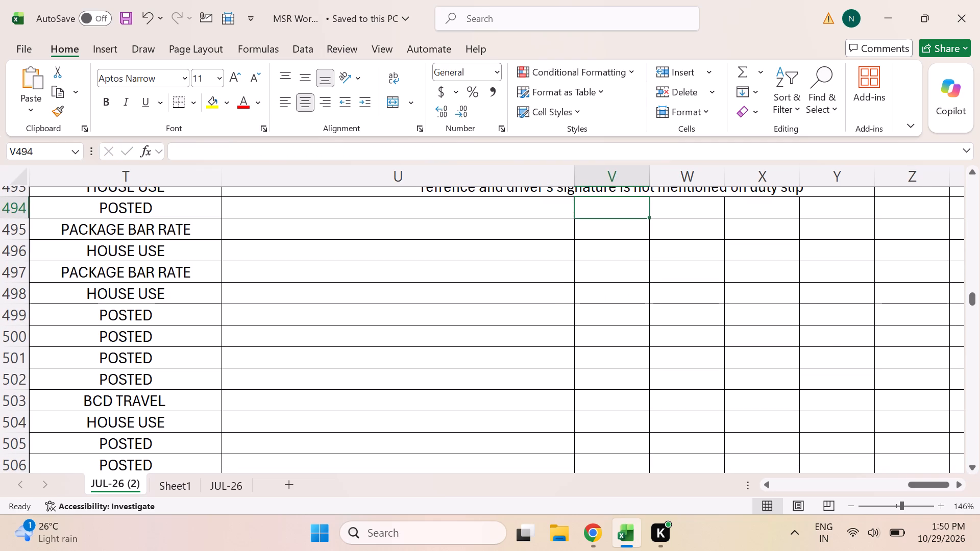
pyautogui.hscroll(14, 685, 246)
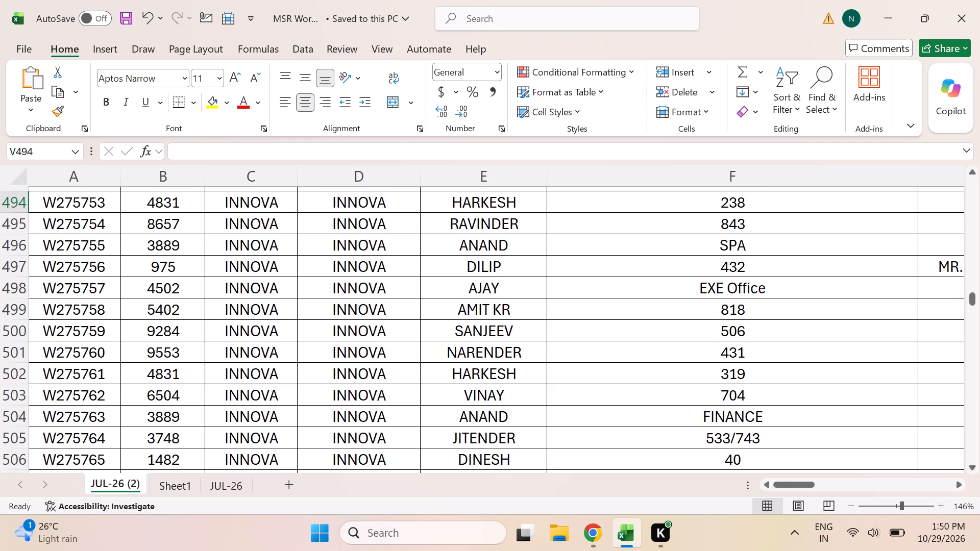
pyautogui.hscroll(-1, 345, 254)
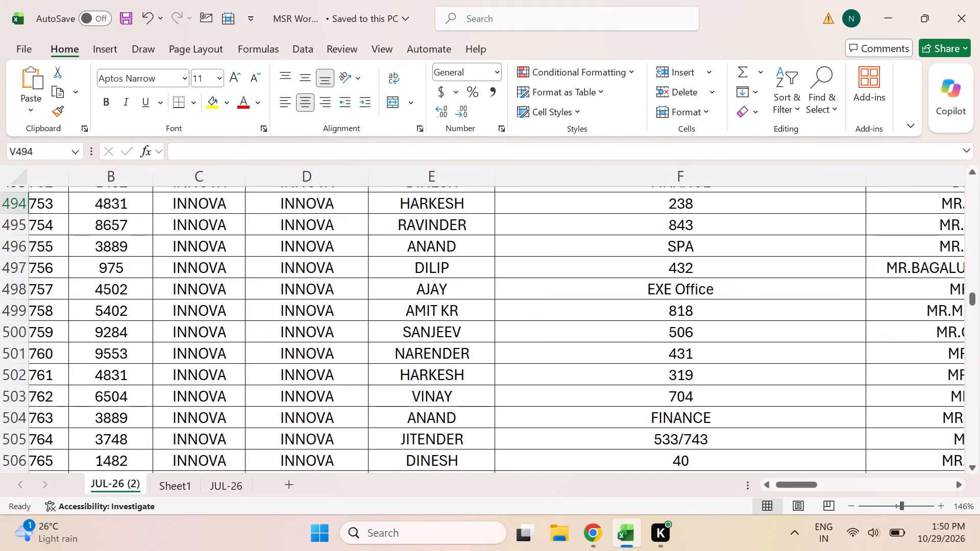
pyautogui.hscroll(1, 192, 264)
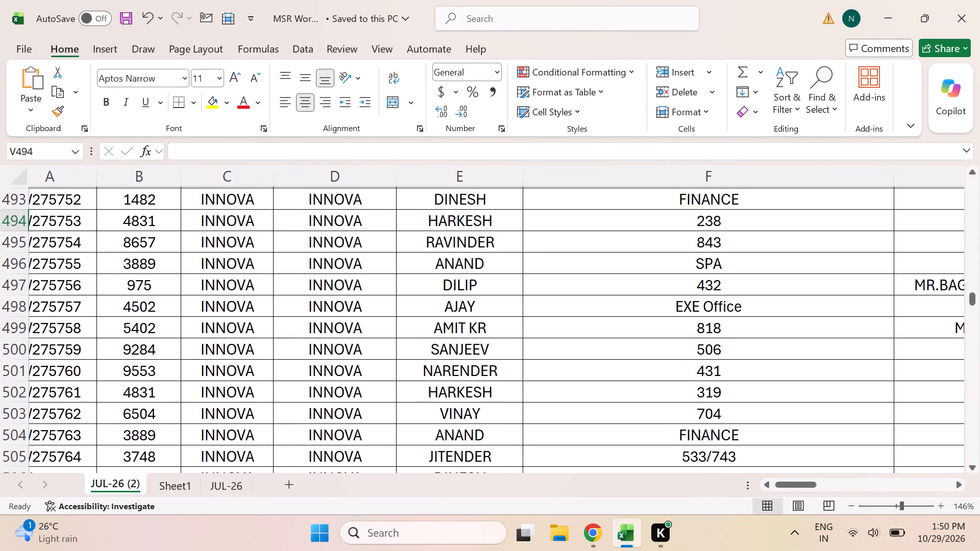
pyautogui.hscroll(-2, 192, 264)
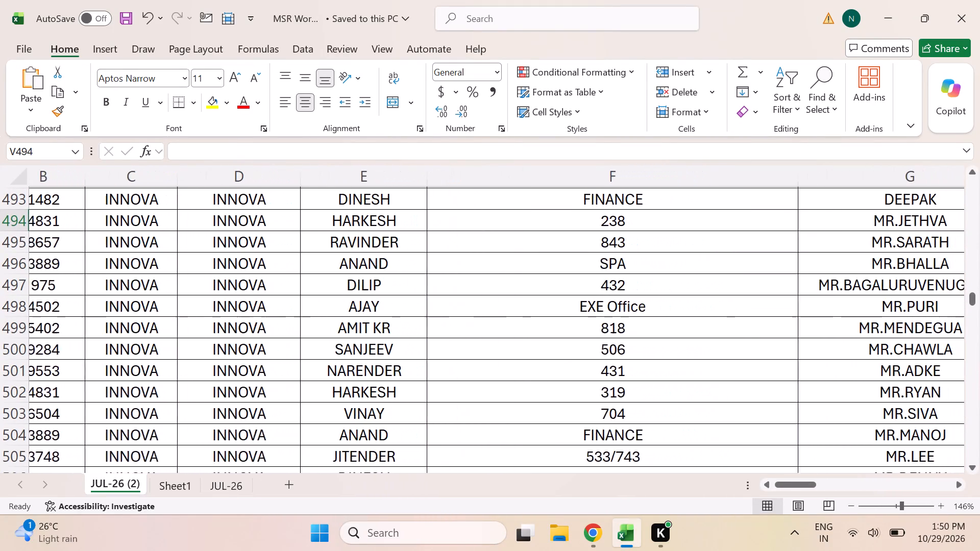
pyautogui.hscroll(-2, 192, 264)
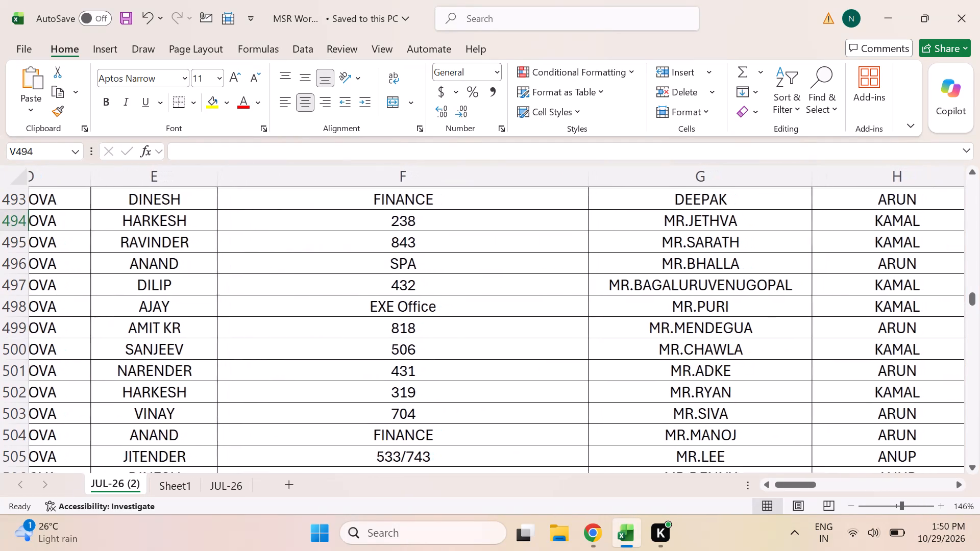
# Check row 494's duty type, destination, kilometre readings, times, billing code, amount, date and posting status in columns I to T.
pyautogui.hscroll(-3, 192, 264)
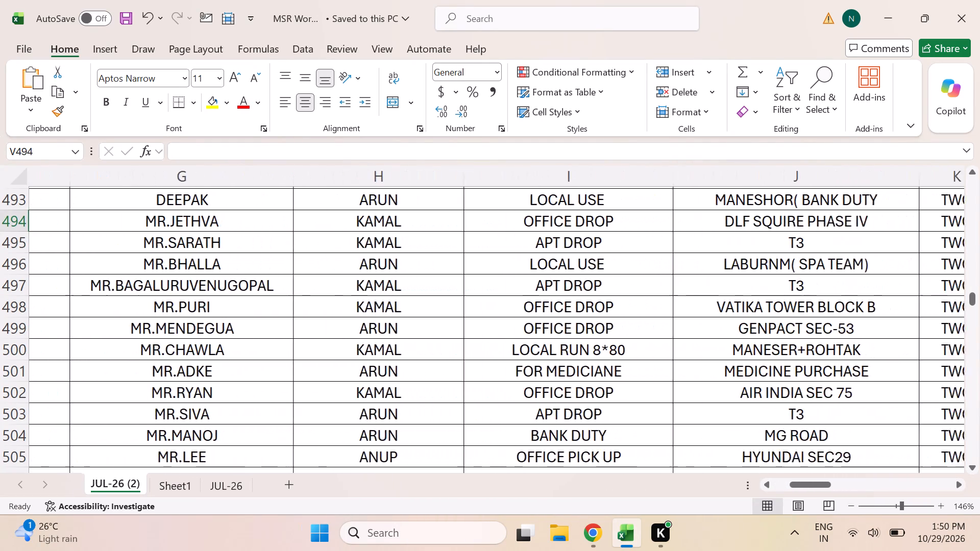
pyautogui.hscroll(-2, 192, 264)
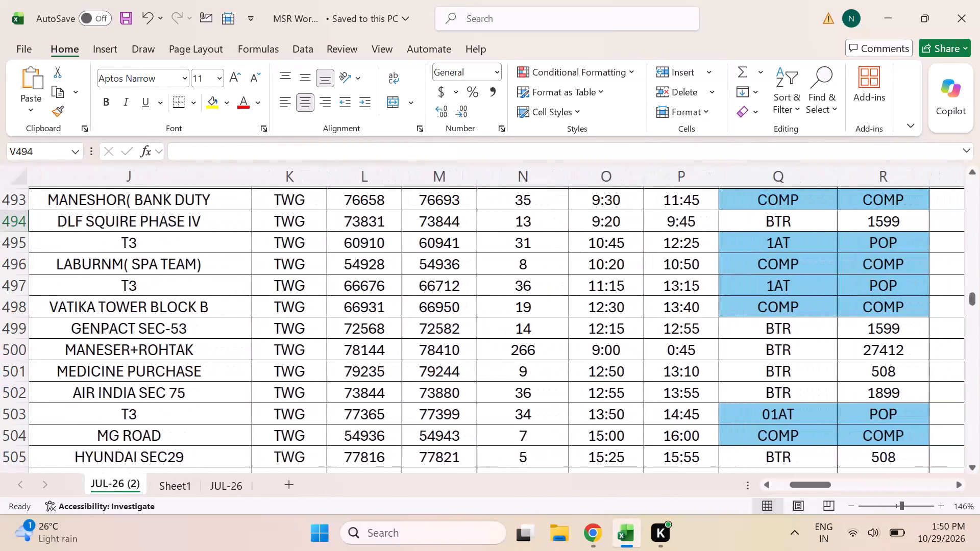
pyautogui.hscroll(-3, 192, 264)
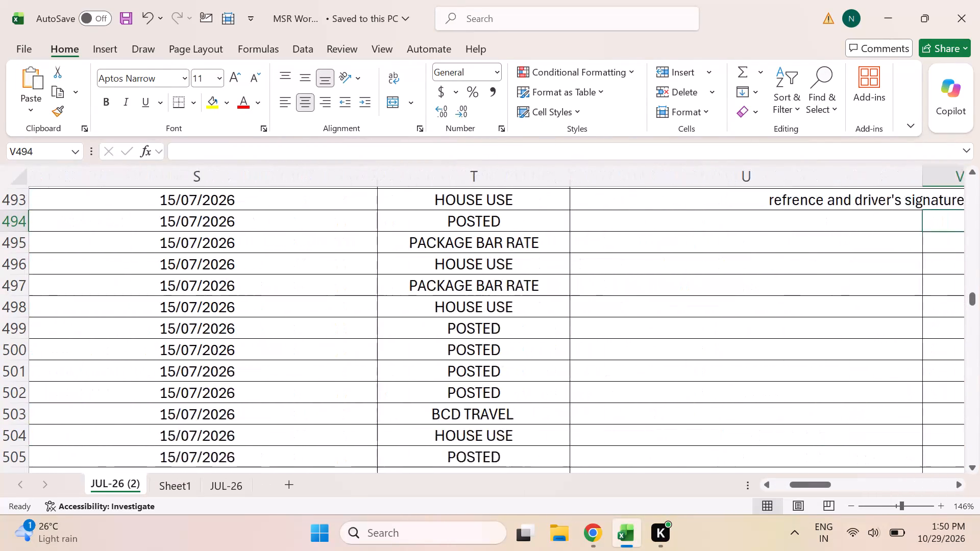
# Recheck row 494's duty slip number, car number, vehicle type, driver, room number and guest name in columns A to G against its duty slip.
pyautogui.scroll(-1, 192, 264)
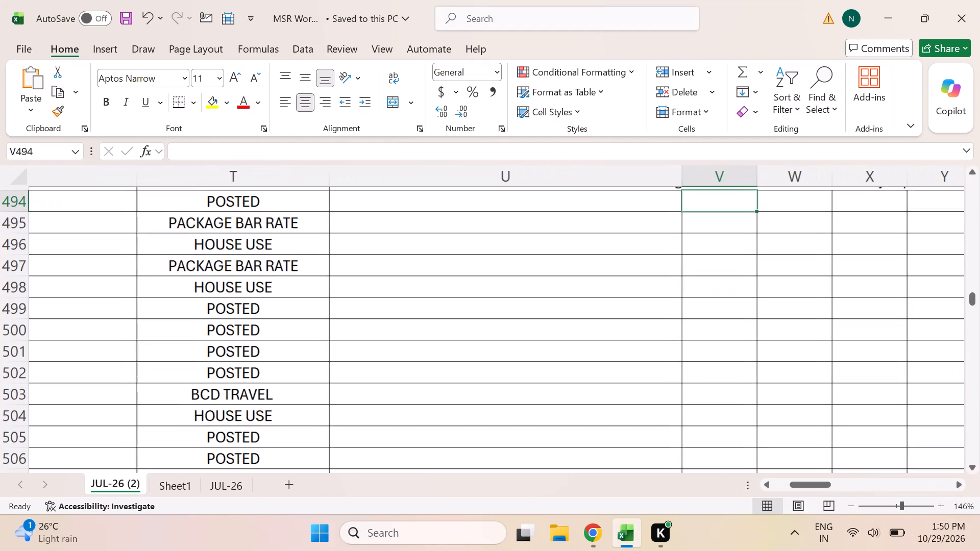
pyautogui.hscroll(19, 192, 264)
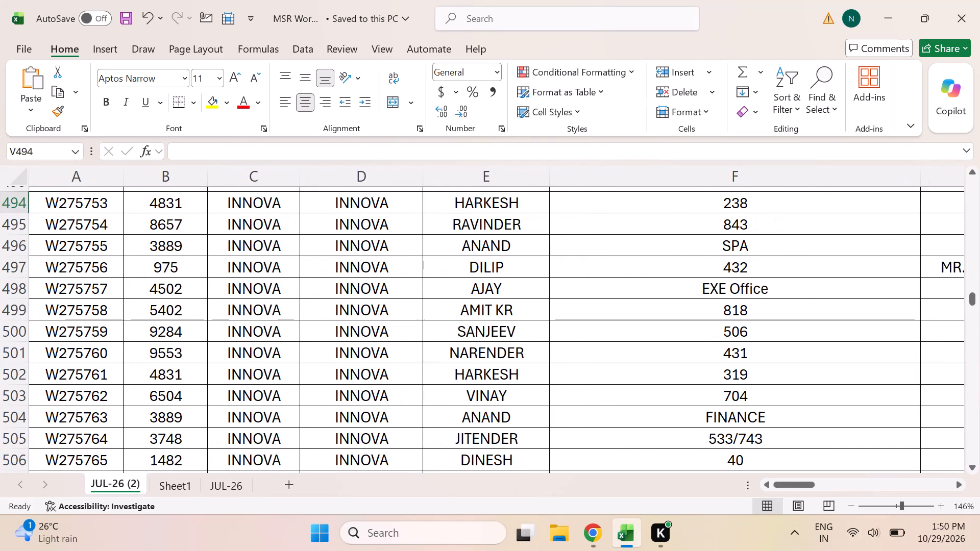
pyautogui.hscroll(-2, 254, 238)
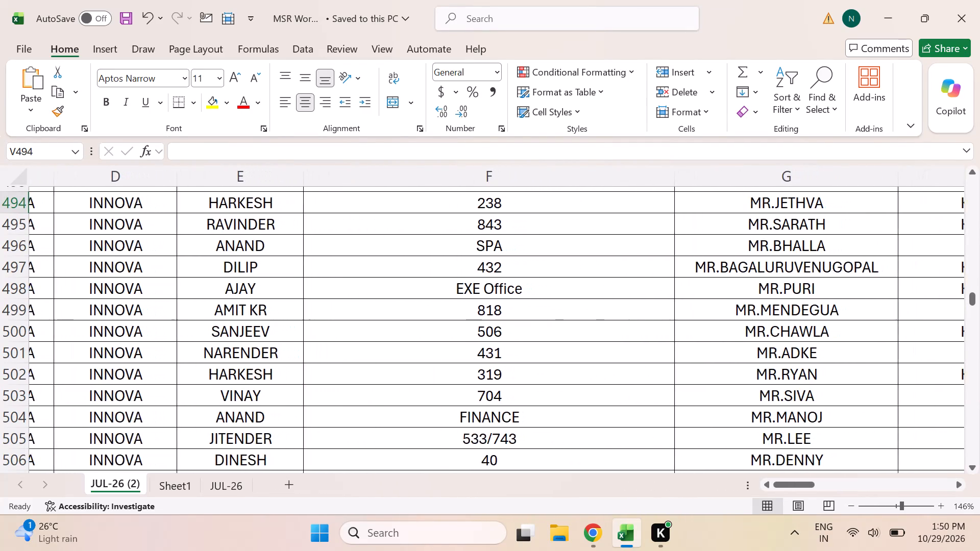
pyautogui.hscroll(-3, 254, 238)
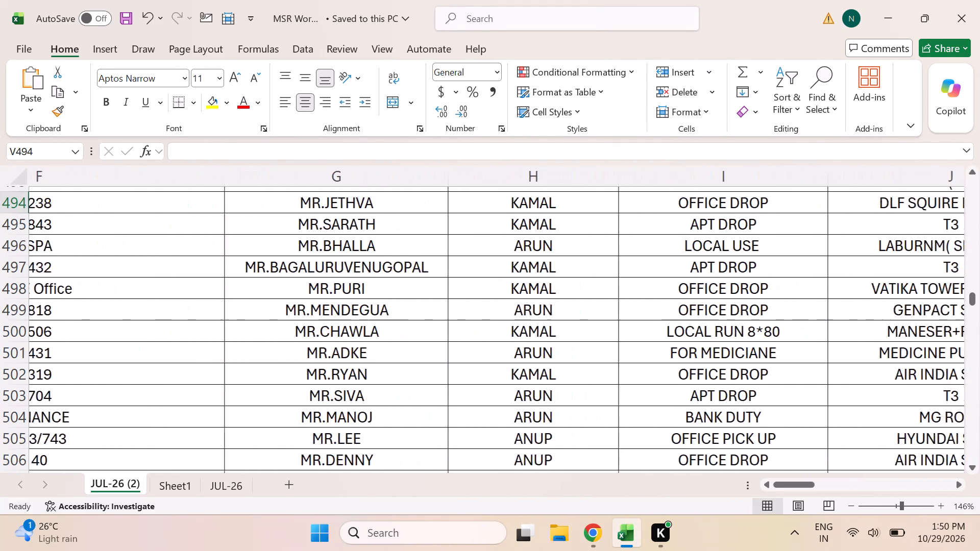
# Recheck row 494's duty type, destination, kilometre readings, times, billing code, amount, date and posting status in columns I to T.
pyautogui.hscroll(-2, 254, 238)
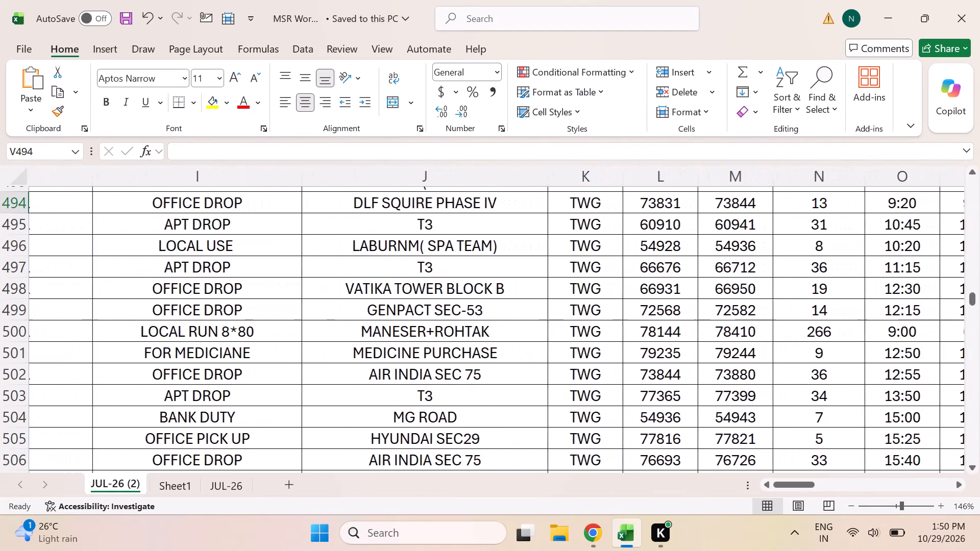
pyautogui.hscroll(-2, 254, 238)
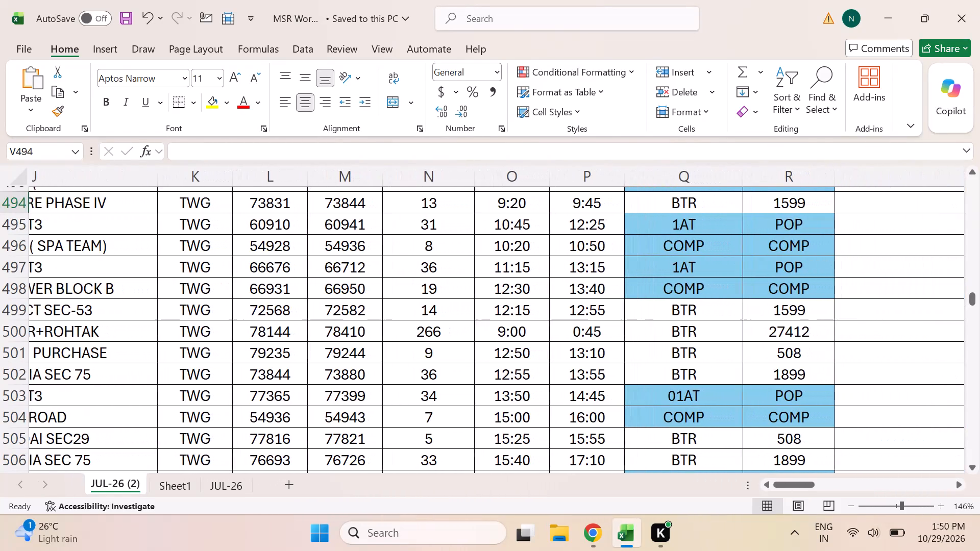
pyautogui.hscroll(-1, 385, 248)
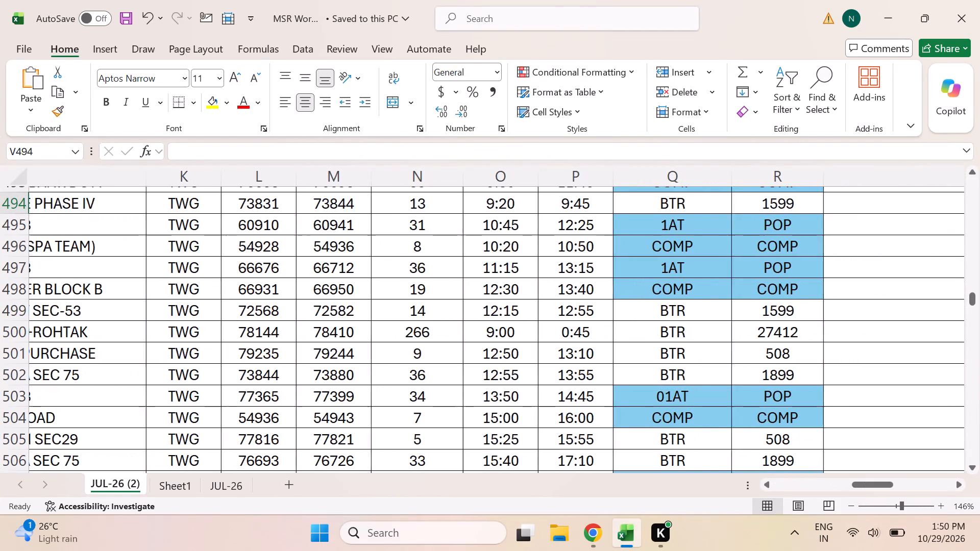
pyautogui.hscroll(-2, 385, 248)
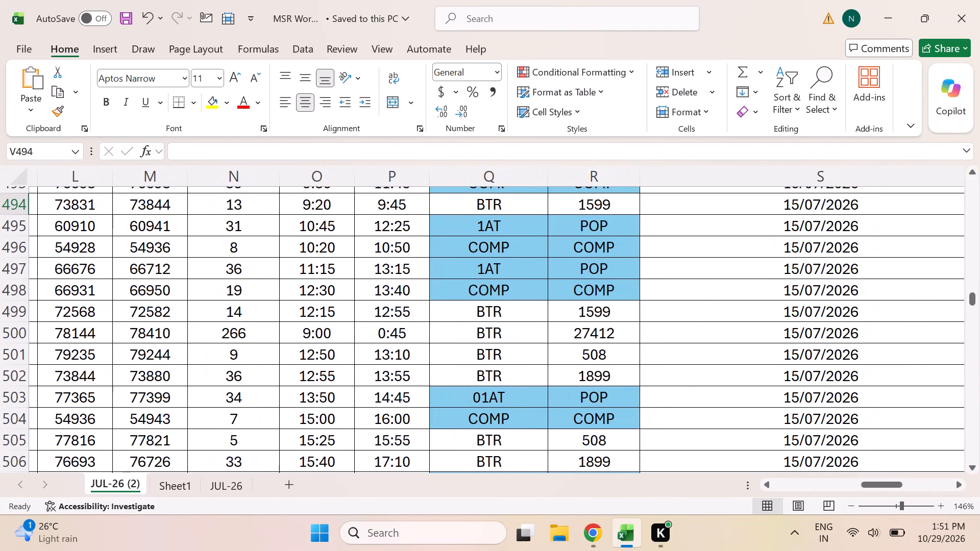
pyautogui.hscroll(-2, 385, 248)
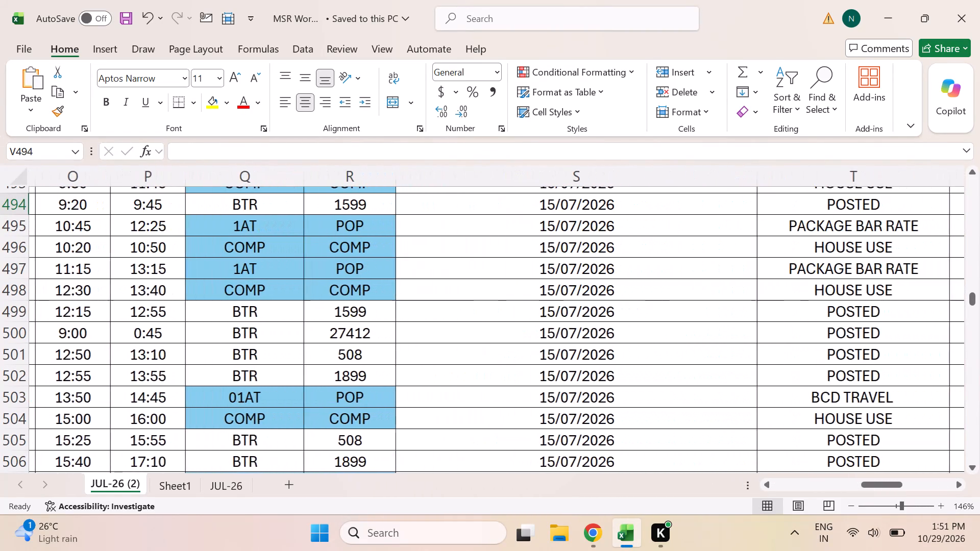
pyautogui.hscroll(-2, 385, 248)
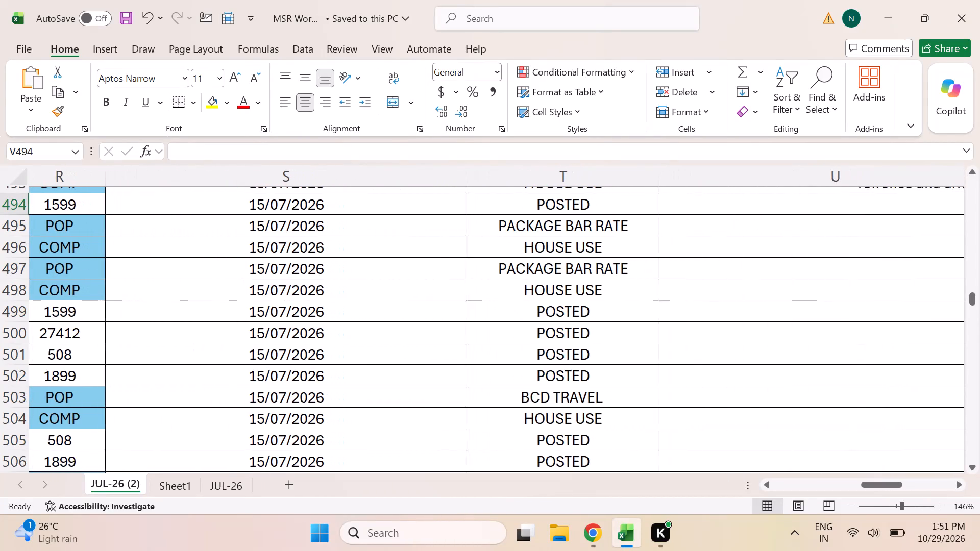
pyautogui.hscroll(-1, 385, 248)
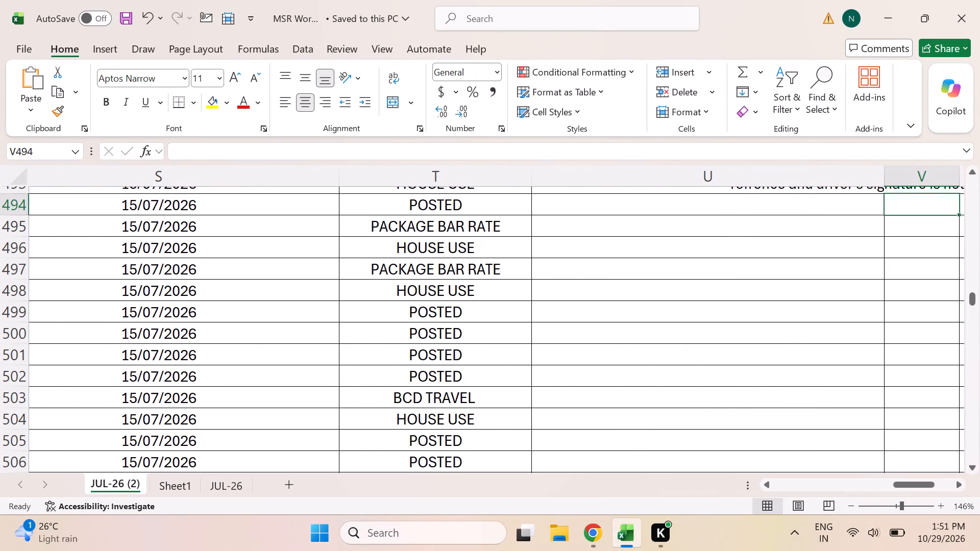
# Check row 495's duty slip number, car number, vehicle type, driver, room number and guest name in columns A to G against its duty slip.
pyautogui.press('Down')
pyautogui.scroll(-1, 385, 248)
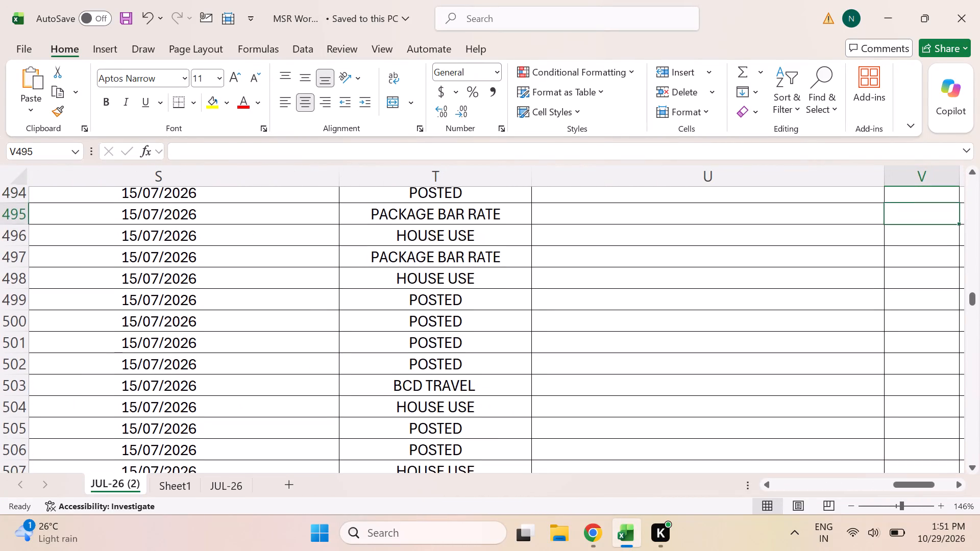
pyautogui.scroll(-2, 385, 248)
pyautogui.hscroll(11, 385, 248)
pyautogui.hscroll(10, 385, 248)
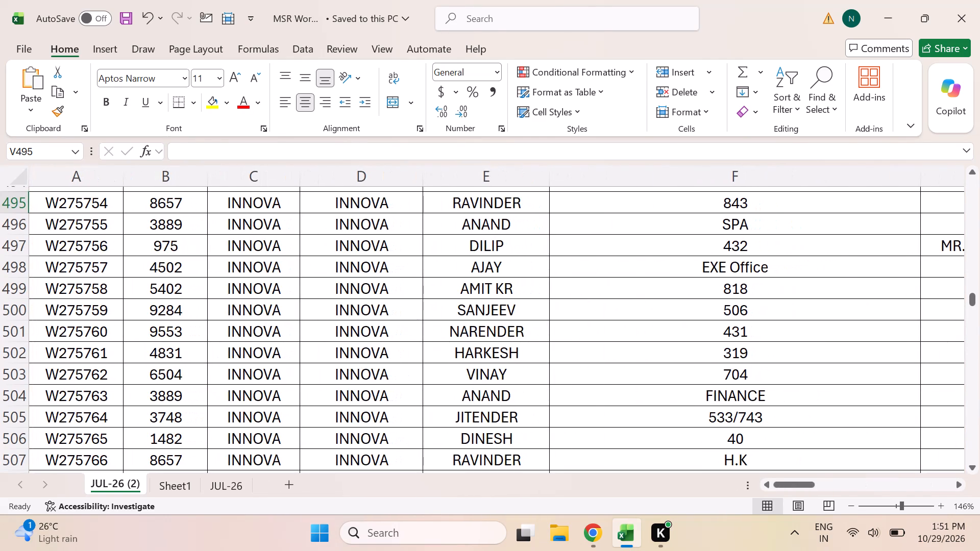
pyautogui.hscroll(-1, 361, 228)
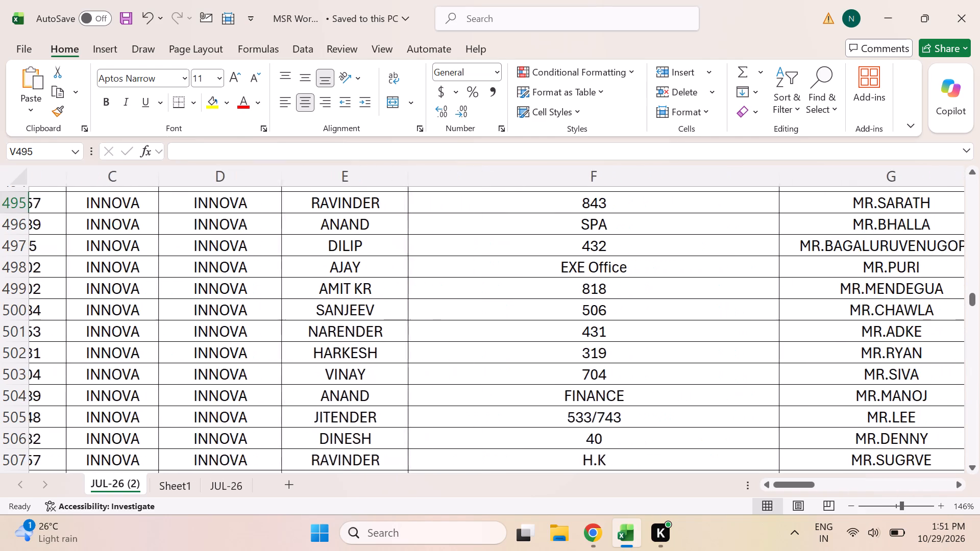
pyautogui.hscroll(-2, 361, 228)
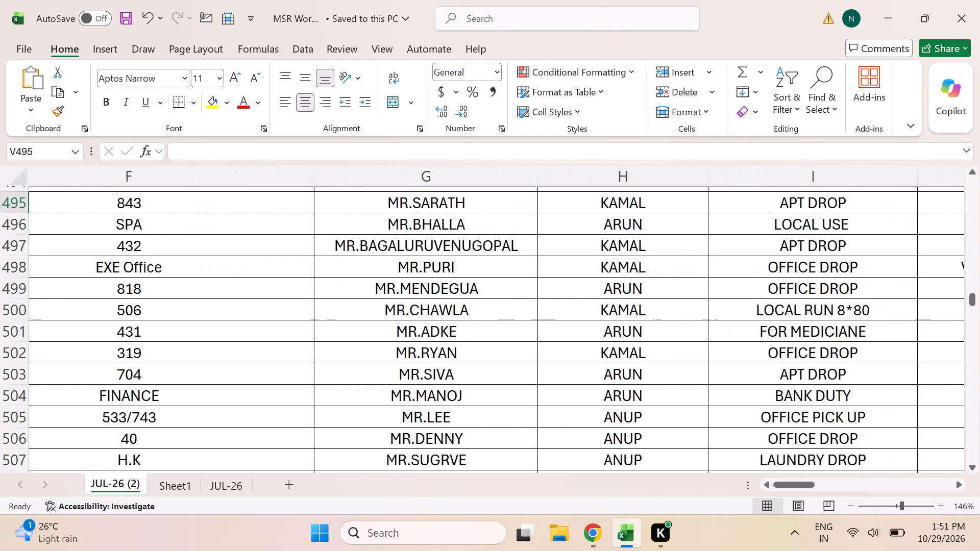
pyautogui.hscroll(-1, 361, 228)
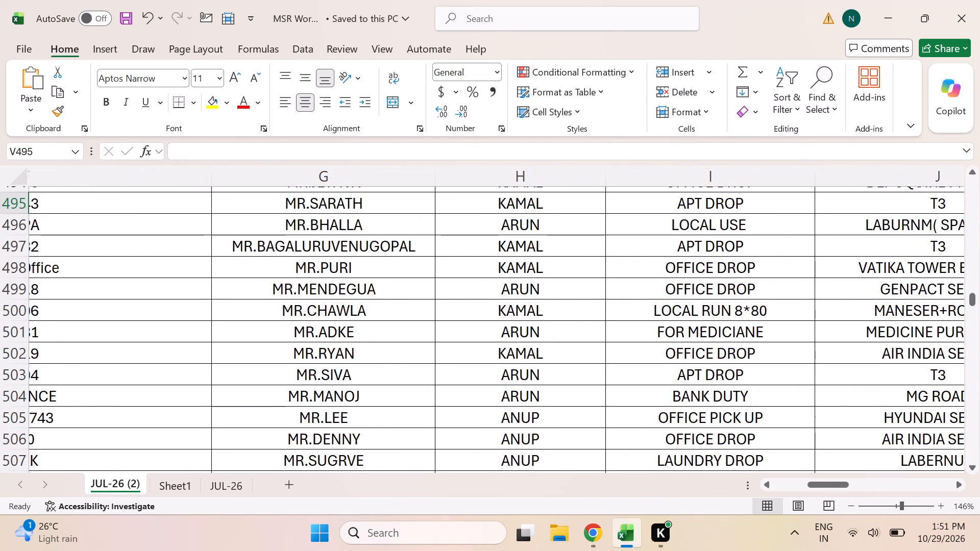
# Check row 495's duty type, destination, kilometre readings, times, billing code, amount, date and posting status in columns I to T.
pyautogui.hscroll(-2, 438, 232)
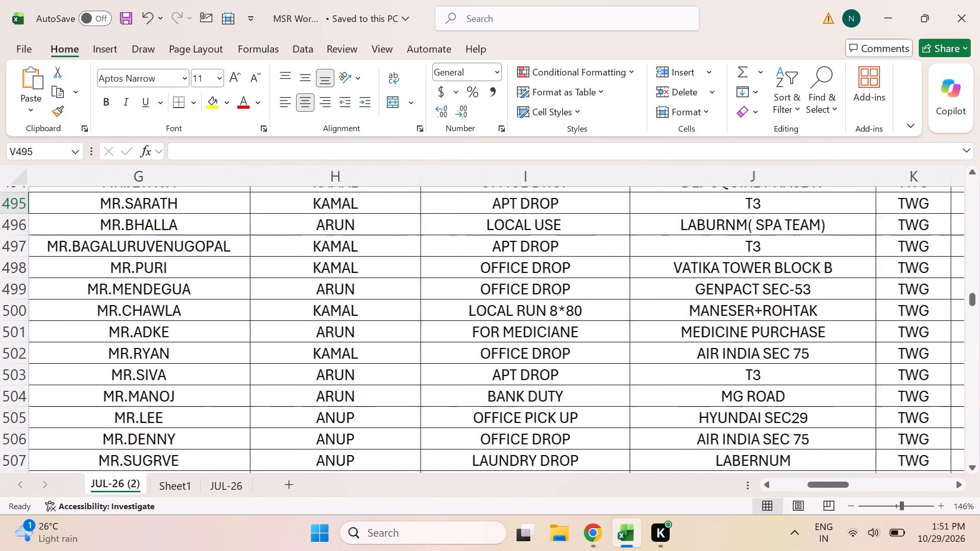
pyautogui.hscroll(-3, 438, 232)
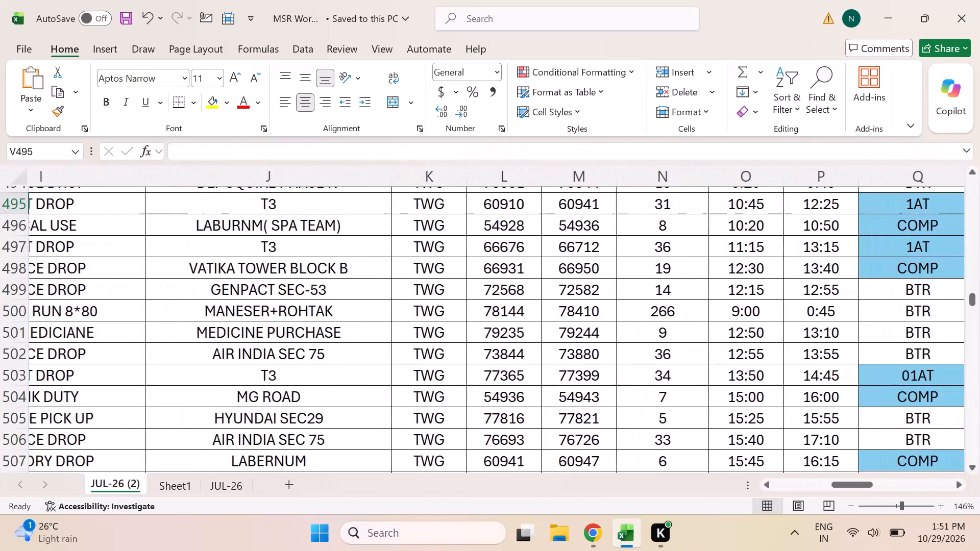
pyautogui.hscroll(-2, 438, 232)
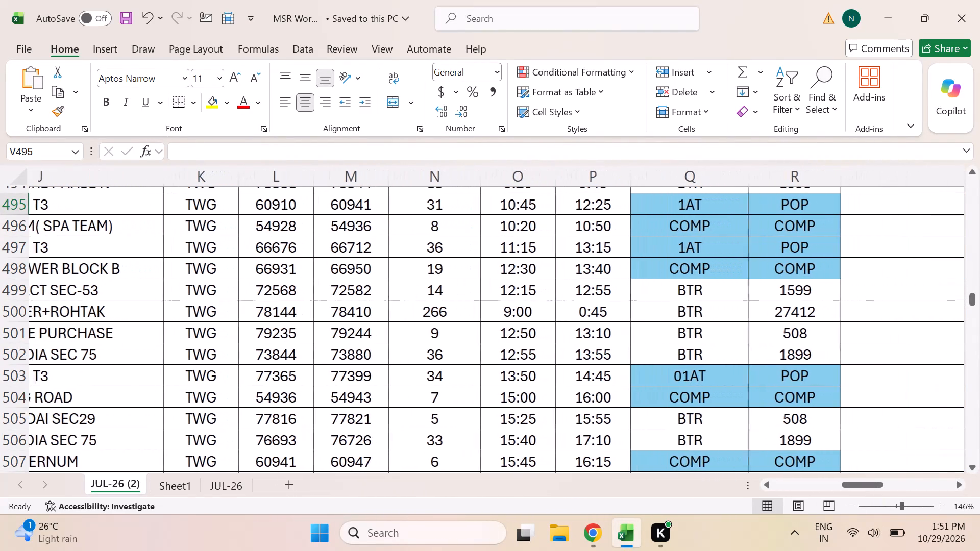
pyautogui.hscroll(-3, 438, 232)
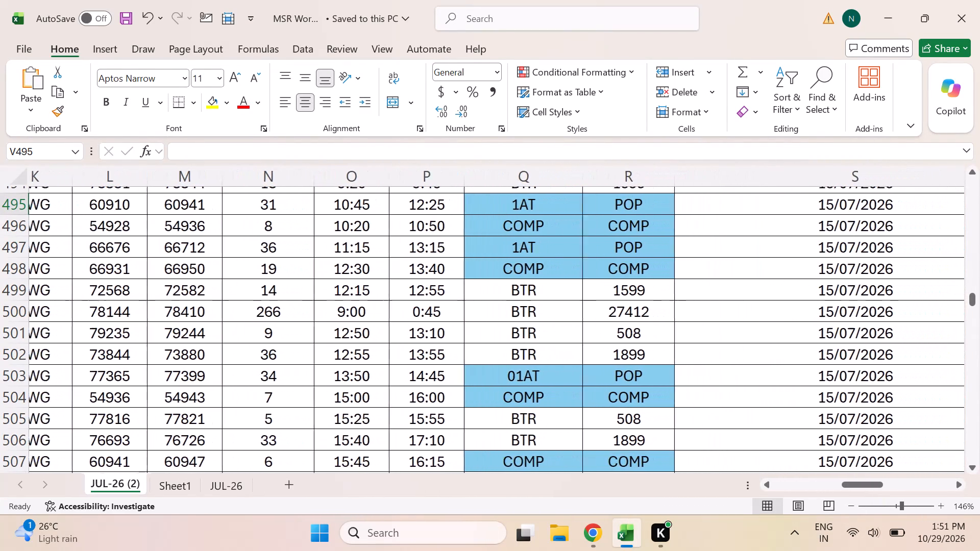
pyautogui.hscroll(-2, 438, 232)
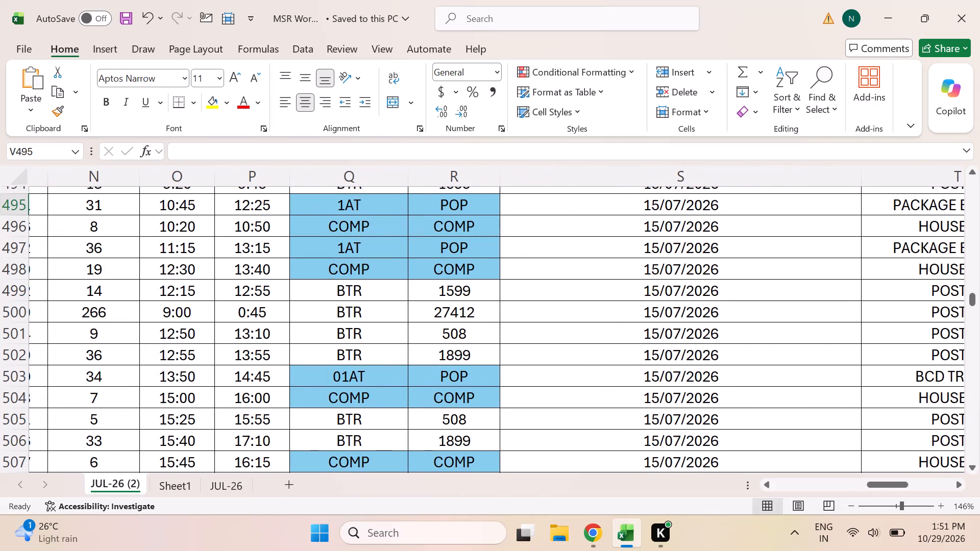
pyautogui.hscroll(-2, 438, 232)
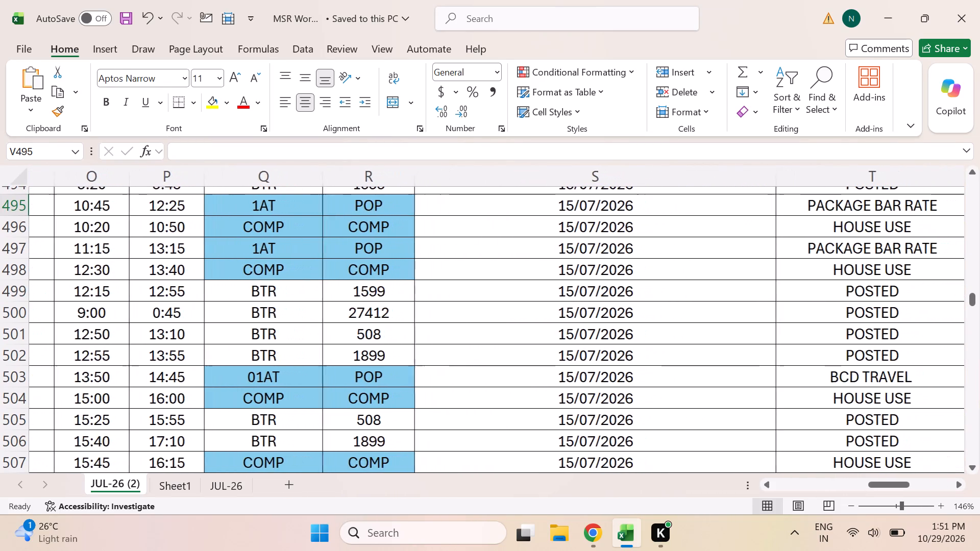
pyautogui.hscroll(-3, 438, 232)
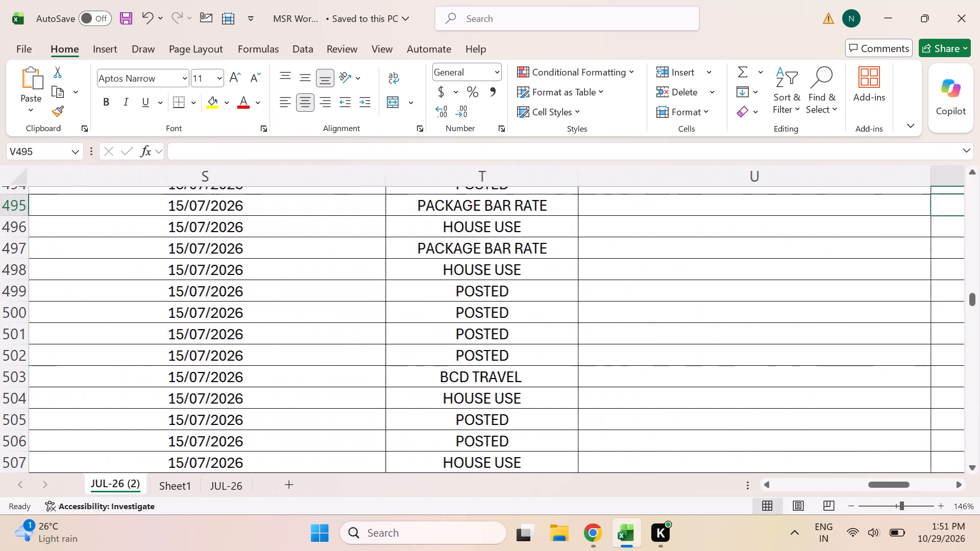
pyautogui.hscroll(-1, 438, 232)
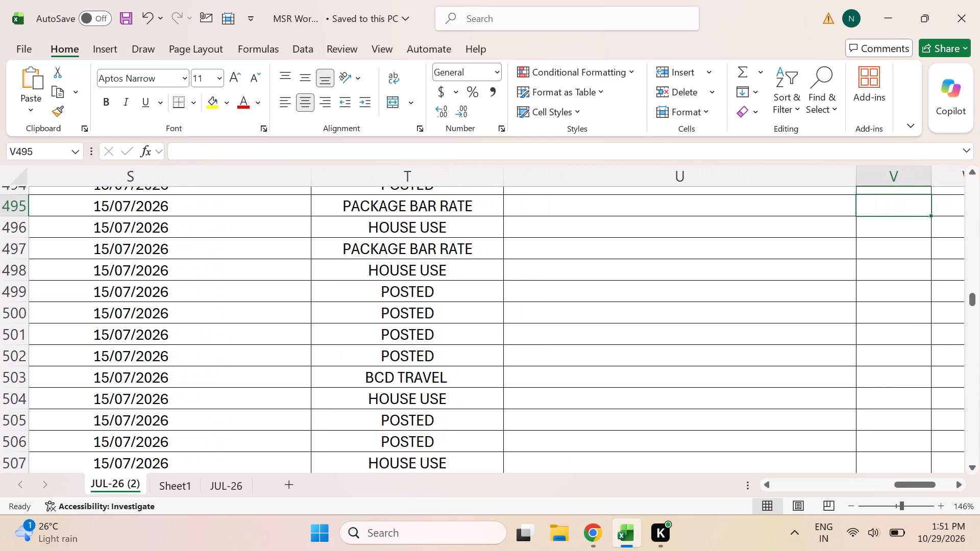
# Check row 496's duty slip number, car number, vehicle type, driver, department, guest name and duty type in columns A to I.
pyautogui.press('Return')
pyautogui.scroll(-1, 438, 232)
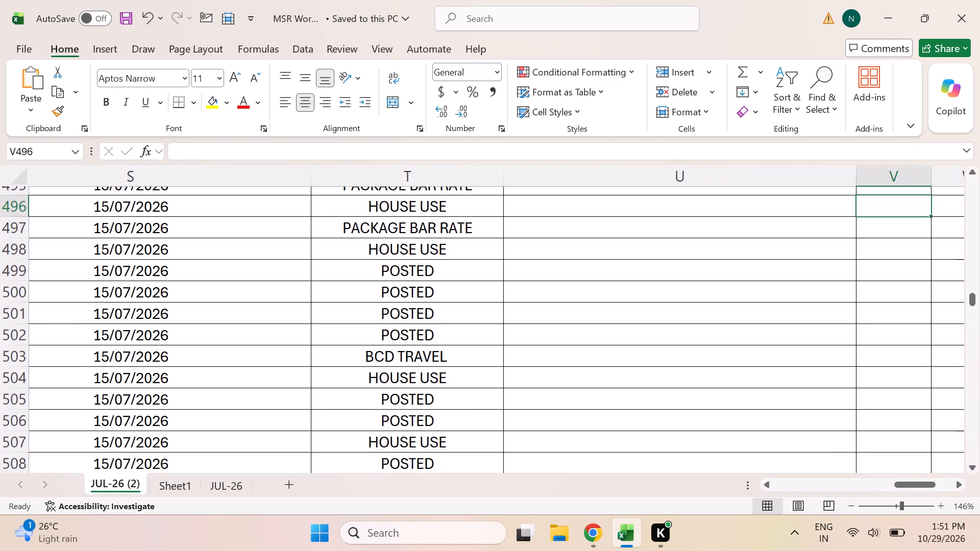
pyautogui.scroll(-1, 438, 232)
pyautogui.hscroll(19, 438, 232)
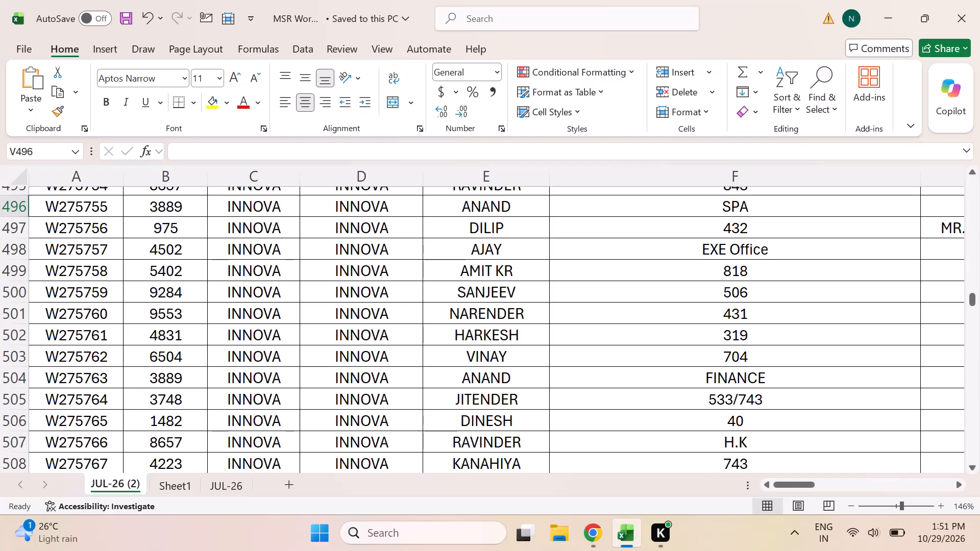
pyautogui.hscroll(-1, 438, 232)
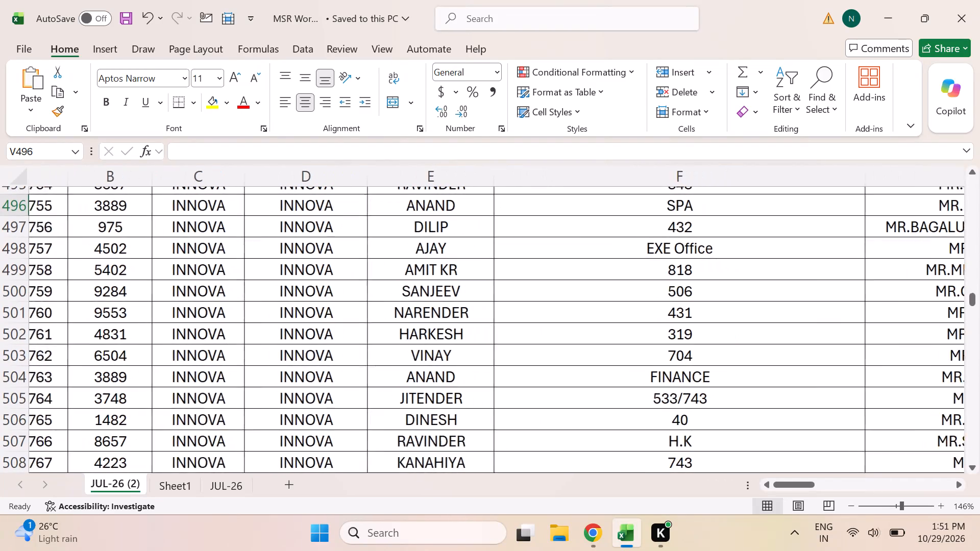
pyautogui.hscroll(-2, 438, 232)
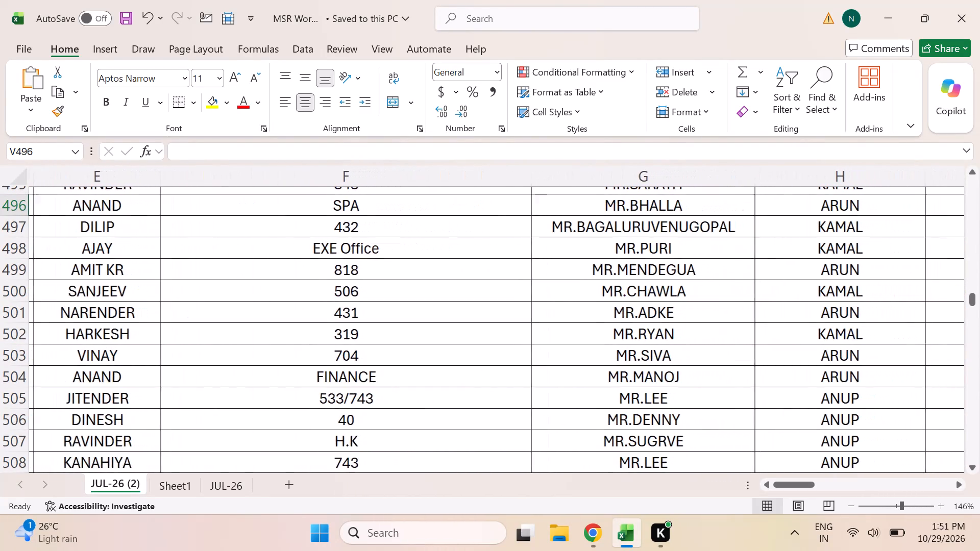
pyautogui.hscroll(-1, 438, 232)
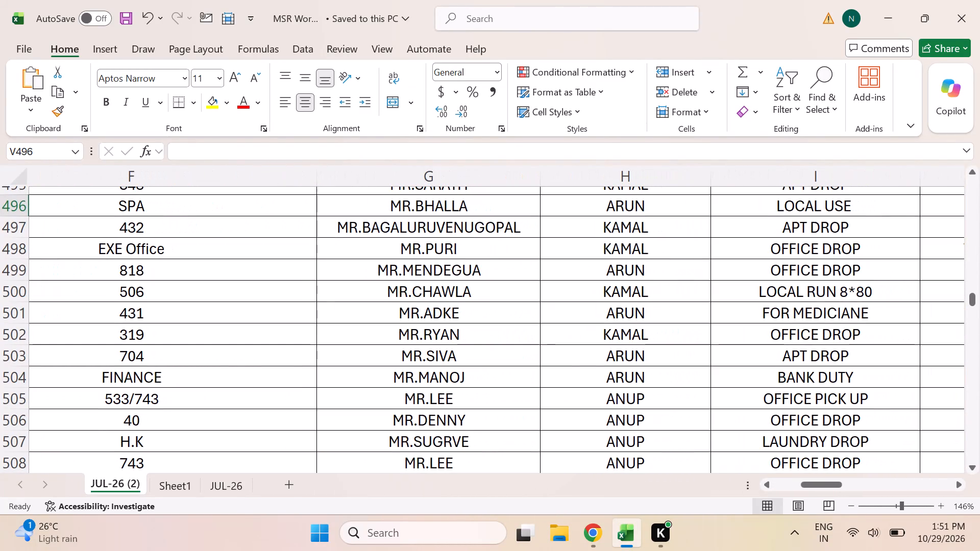
# Check row 497's duty slip number, car number, vehicle type, driver, room number, guest name and duty type in columns A to I.
pyautogui.scroll(-1, 420, 232)
pyautogui.hscroll(10, 420, 232)
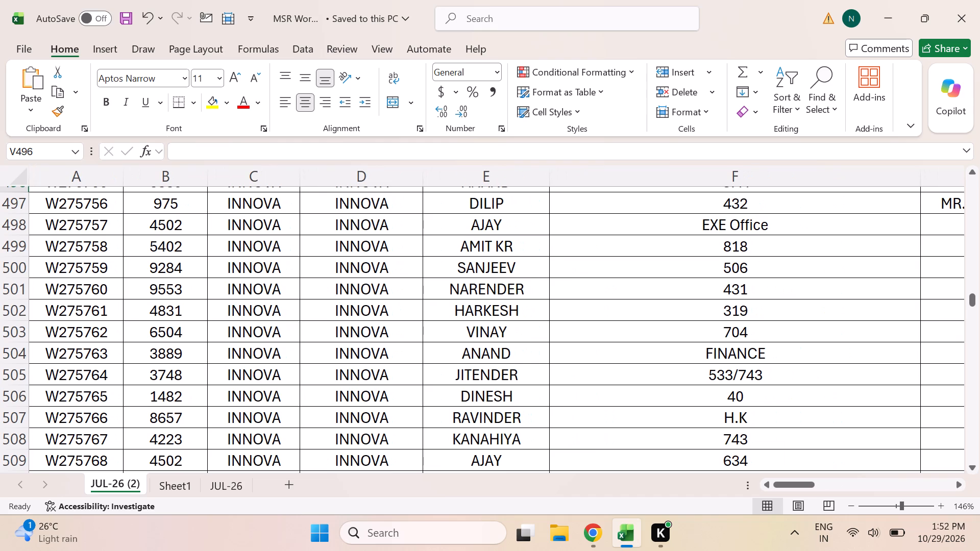
pyautogui.hscroll(-1, 420, 232)
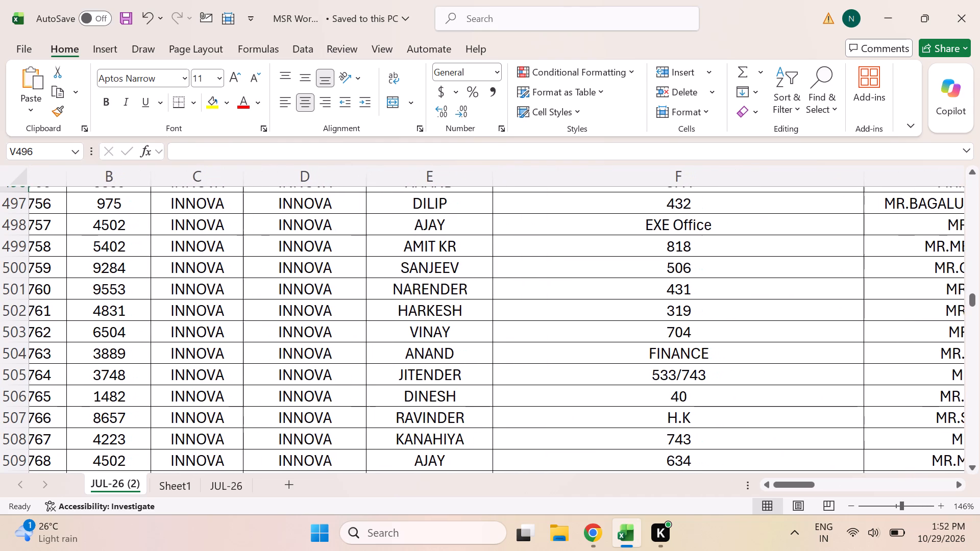
pyautogui.hscroll(-4, 420, 232)
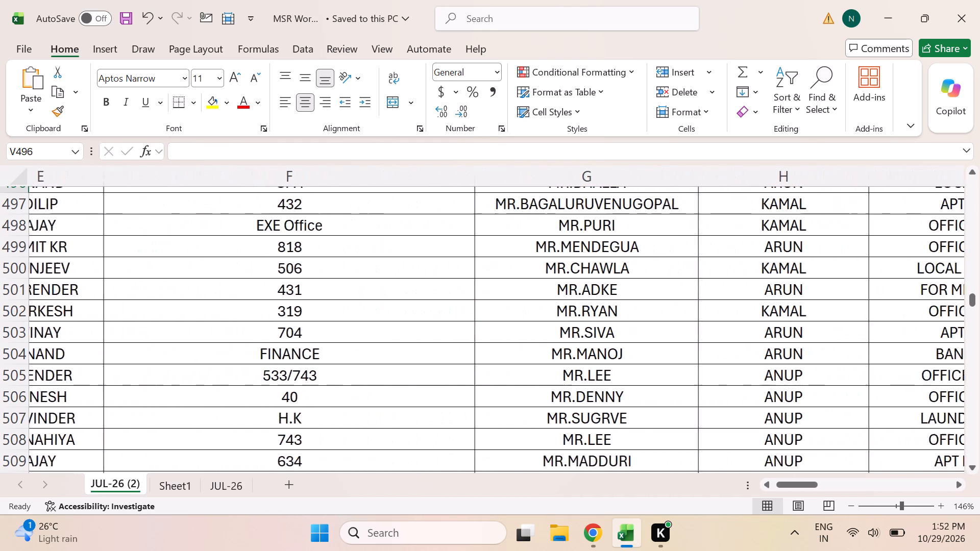
pyautogui.hscroll(-2, 420, 232)
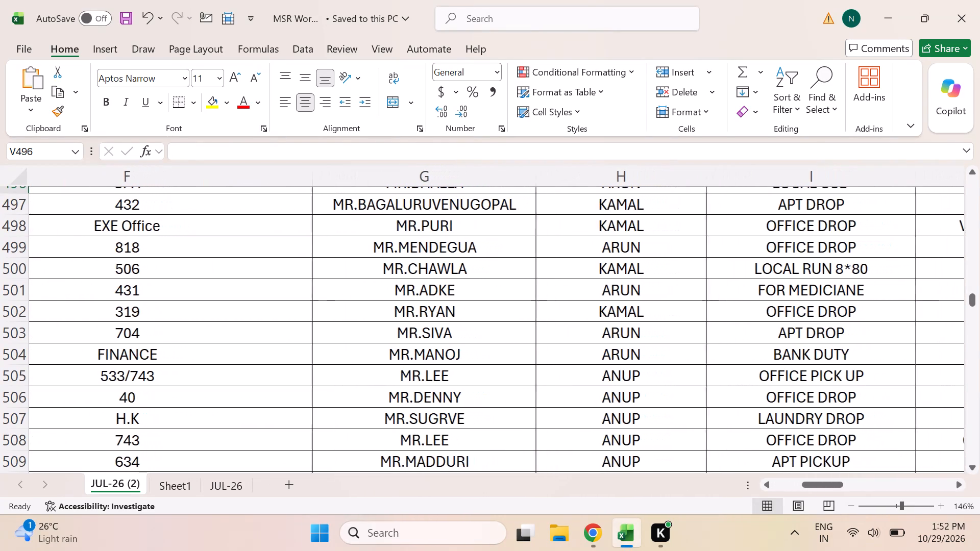
pyautogui.hscroll(-1, 420, 232)
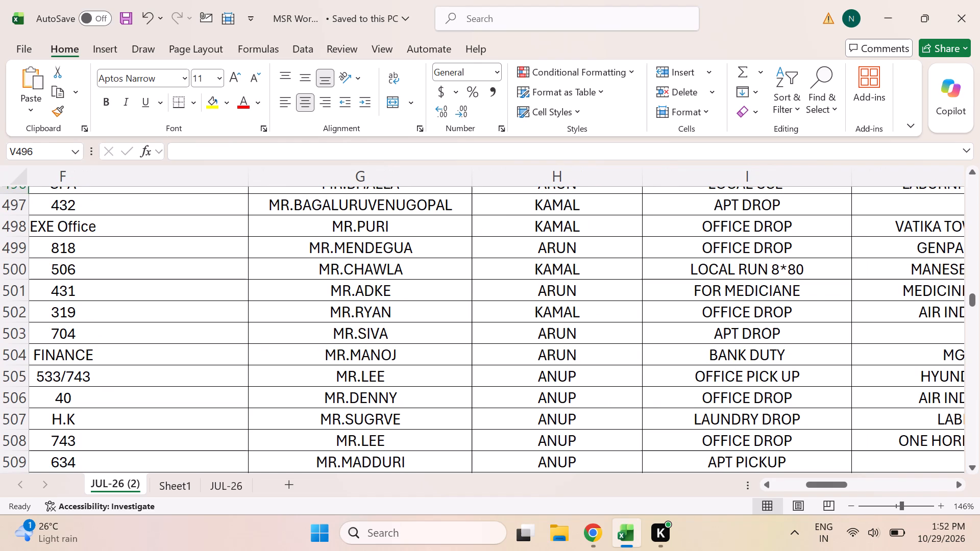
# Check row 497's destination, kilometre readings, times, billing code, amount, date and posting status in columns J to T.
pyautogui.hscroll(-4, 420, 232)
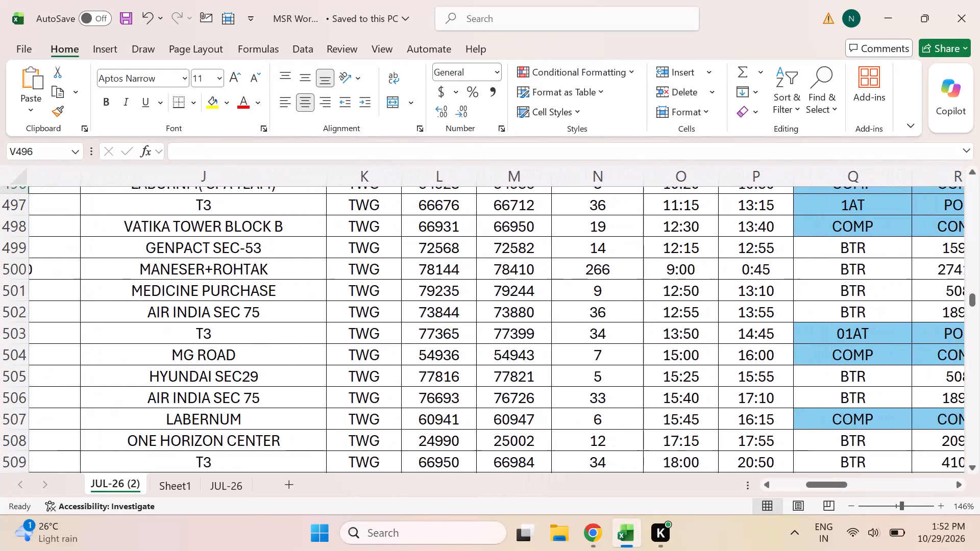
pyautogui.hscroll(-2, 420, 232)
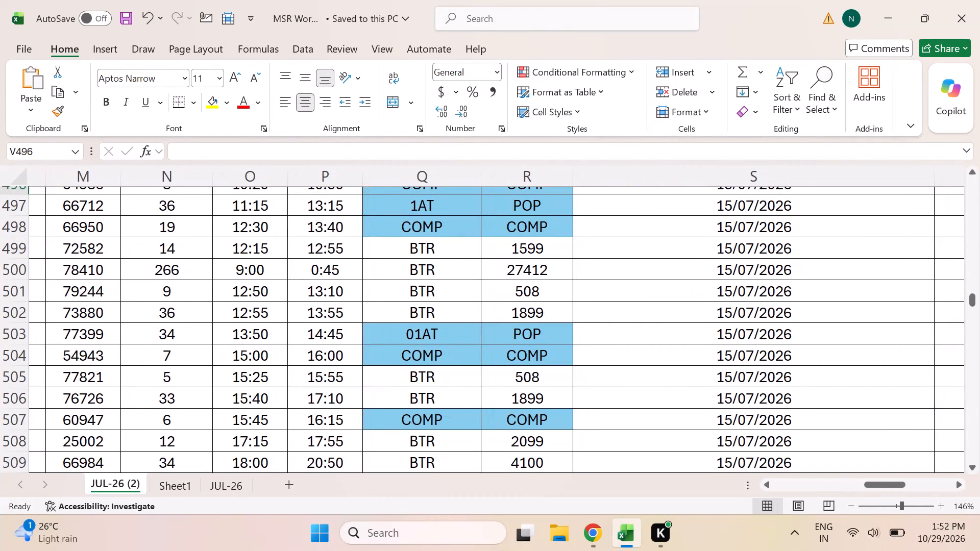
pyautogui.hscroll(-3, 420, 232)
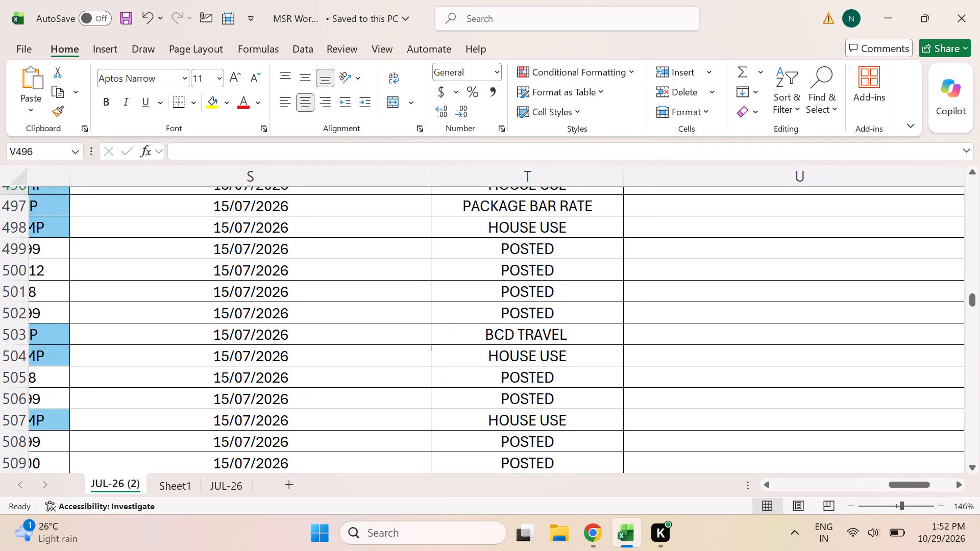
pyautogui.hscroll(-2, 420, 232)
pyautogui.press('Down')
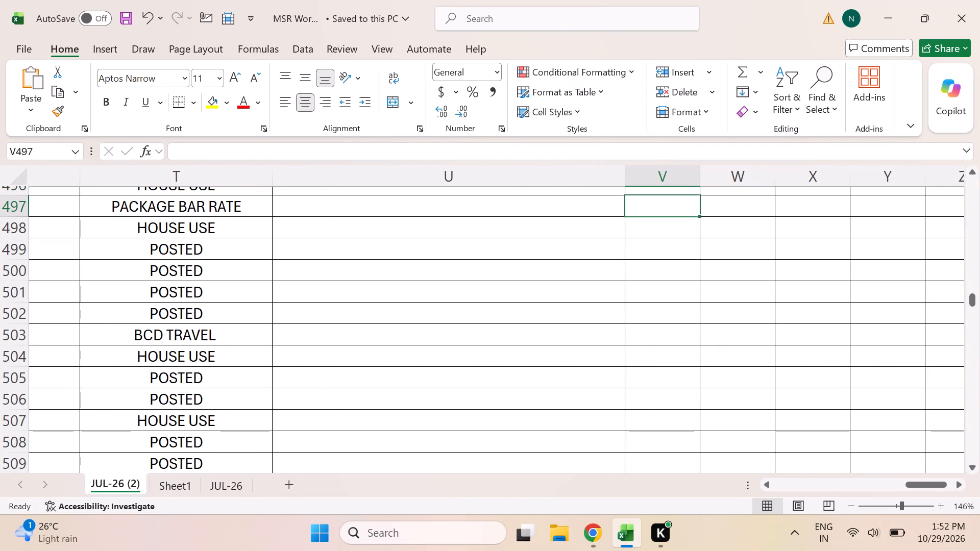
pyautogui.press('Down')
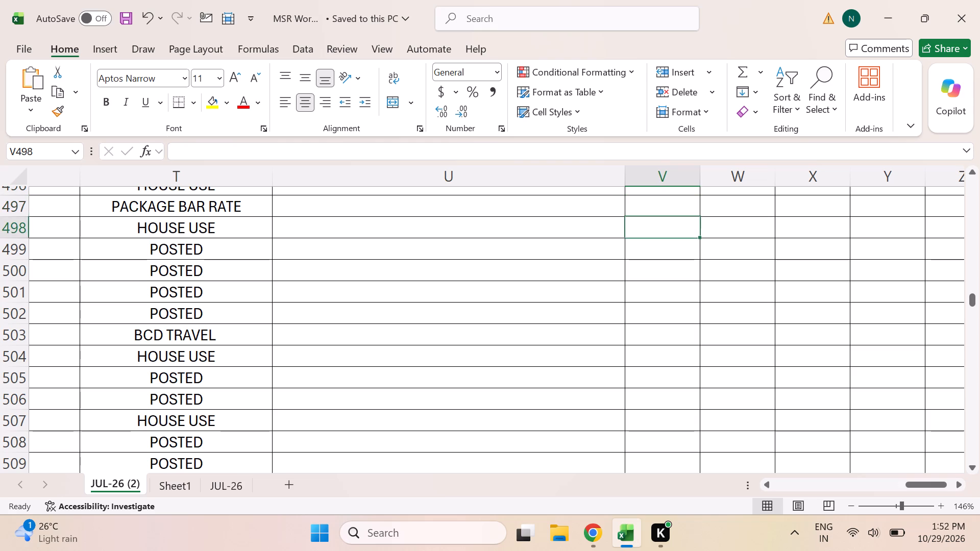
# Check row 498's duty slip number, car number, vehicle type, driver, department and guest name in columns A to G.
pyautogui.scroll(-1, 420, 232)
pyautogui.hscroll(5, 420, 232)
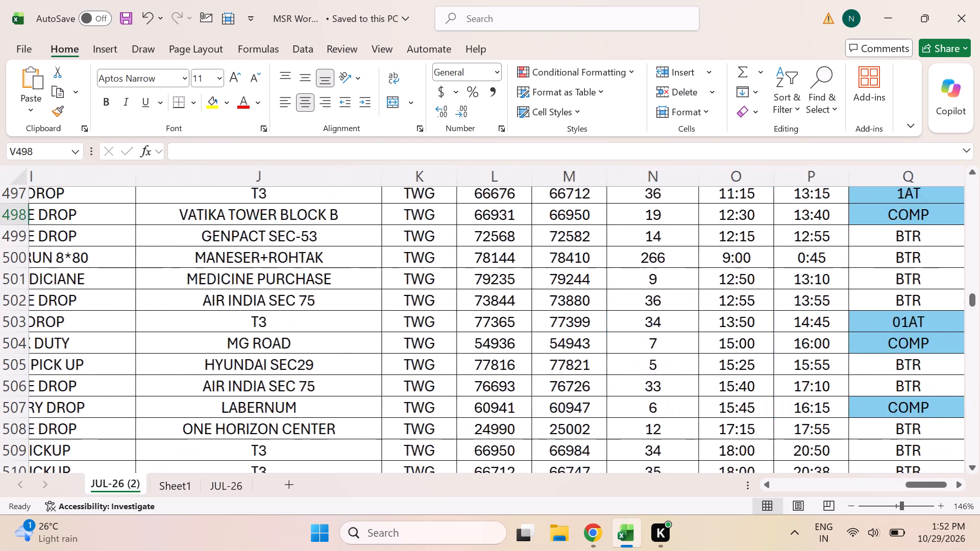
pyautogui.hscroll(7, 420, 232)
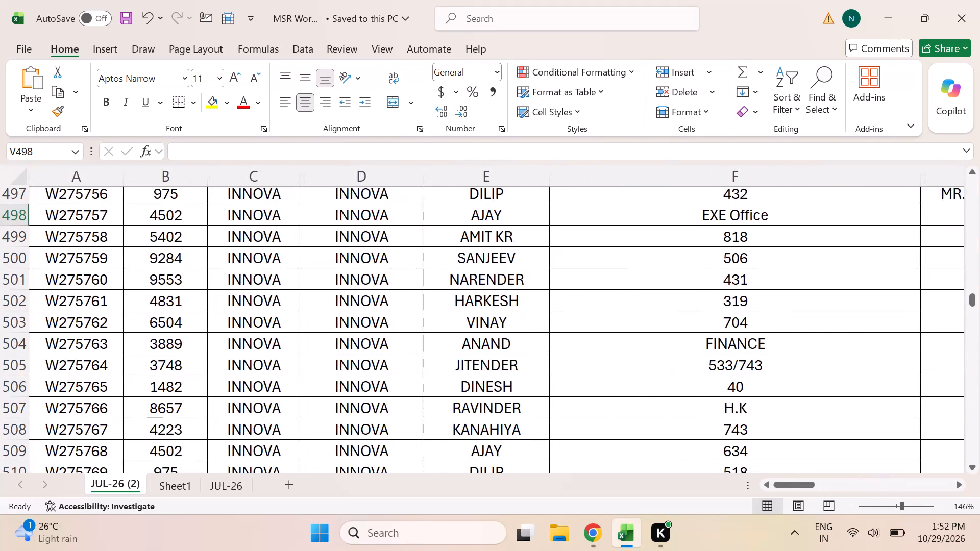
pyautogui.scroll(-2, 420, 232)
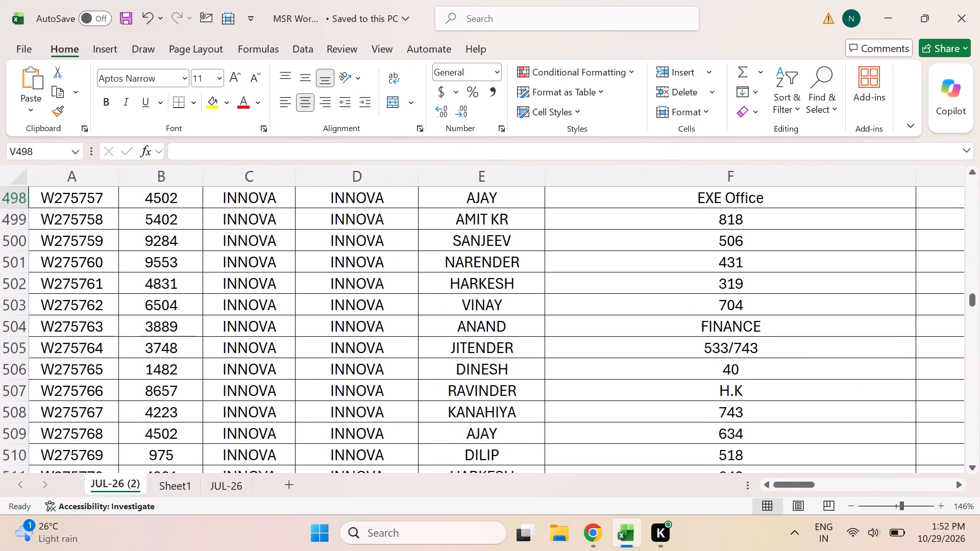
pyautogui.scroll(-1, 420, 232)
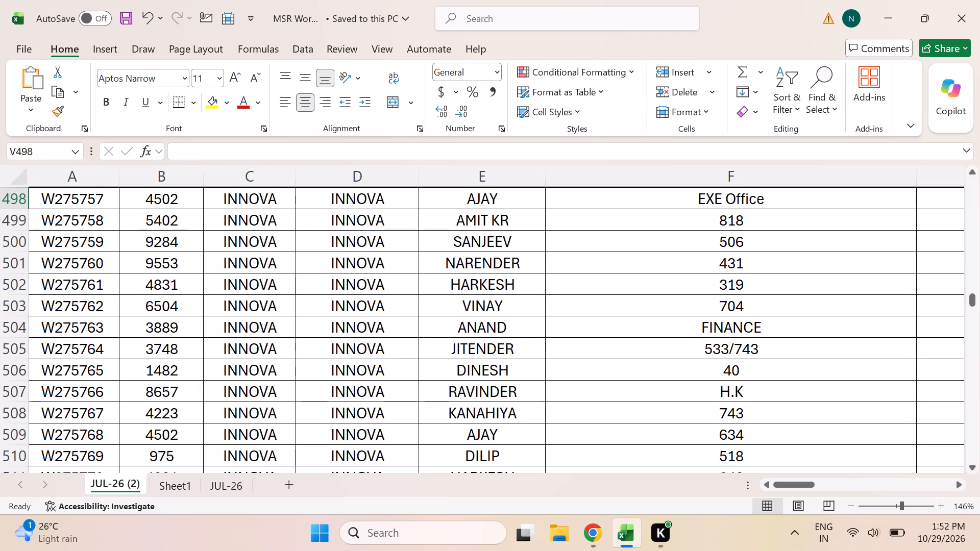
pyautogui.hscroll(-2, 545, 255)
pyautogui.scroll(-1, 545, 255)
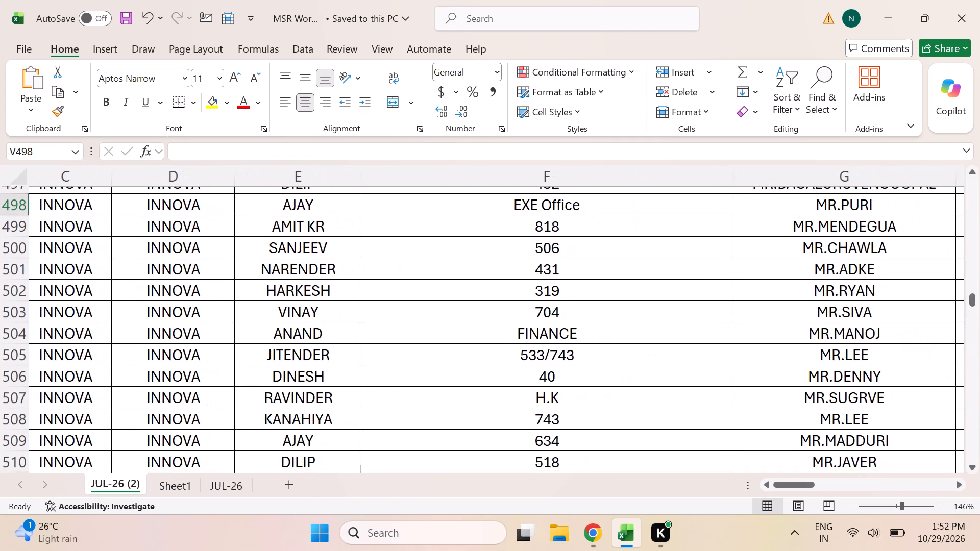
pyautogui.scroll(-2, 545, 255)
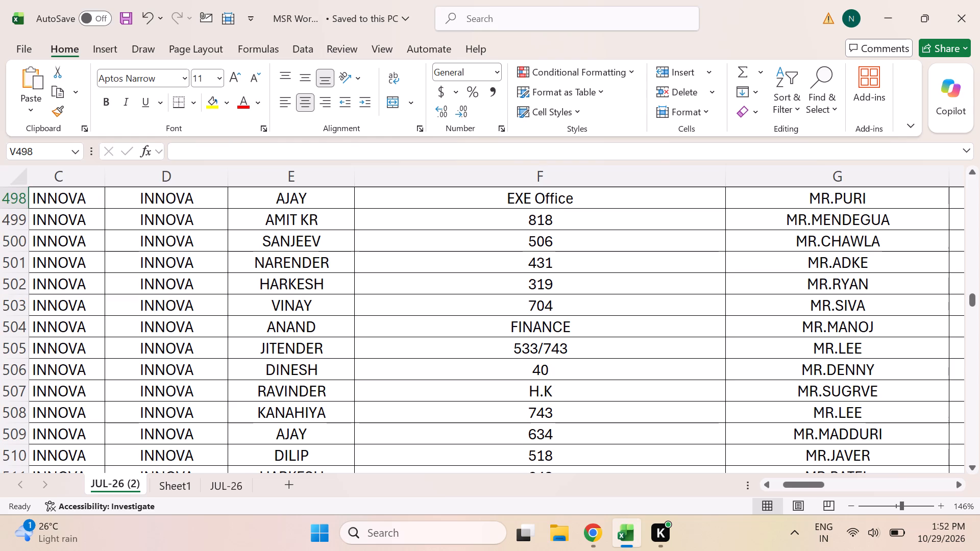
# Check row 499's duty slip number, car number, vehicle type, driver, room number, guest name, duty type and destination in columns A to J.
pyautogui.scroll(-1, 545, 255)
pyautogui.hscroll(3, 545, 255)
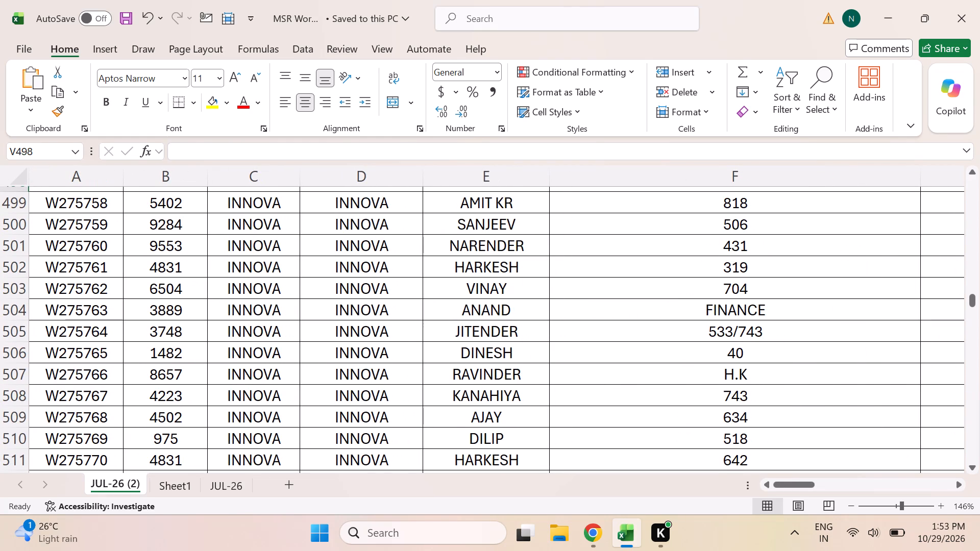
pyautogui.hscroll(-1, 545, 255)
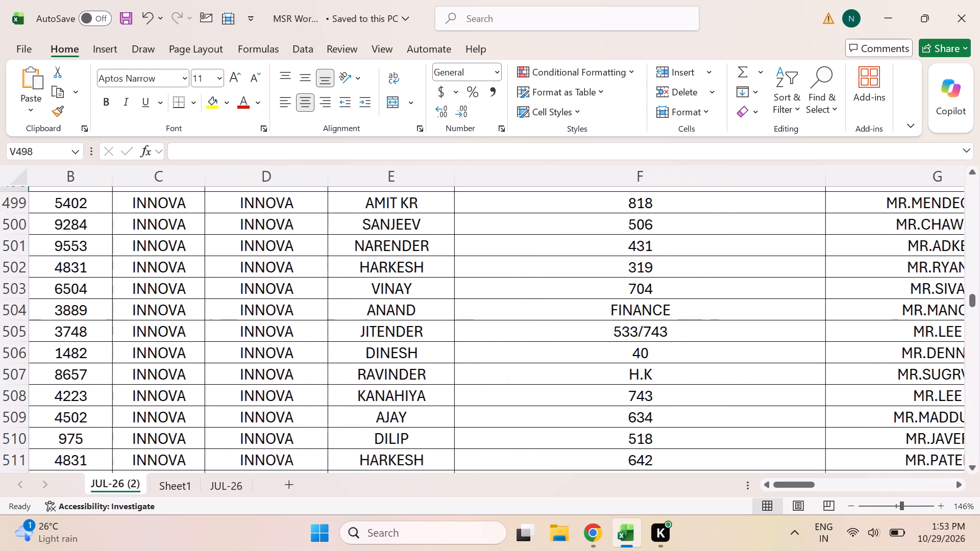
pyautogui.hscroll(-2, 545, 255)
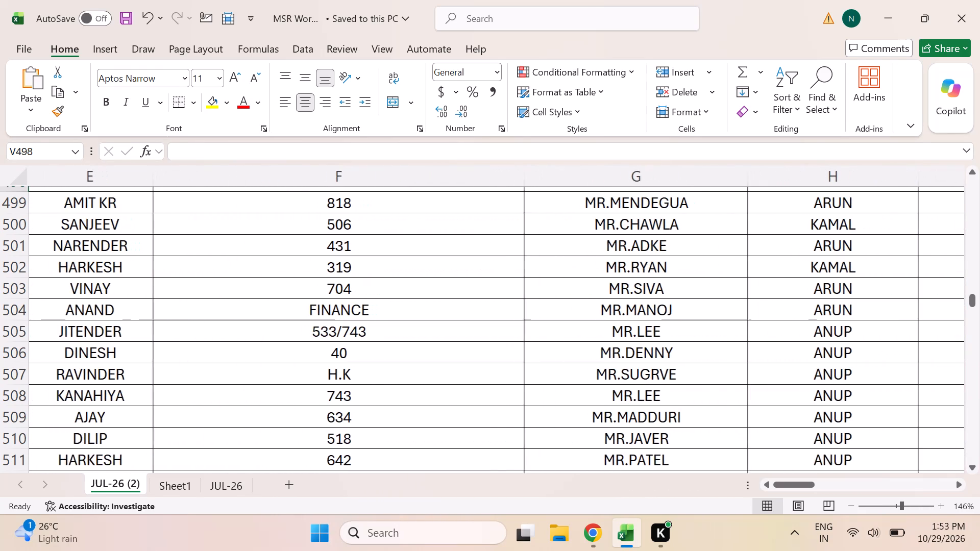
pyautogui.hscroll(-2, 590, 251)
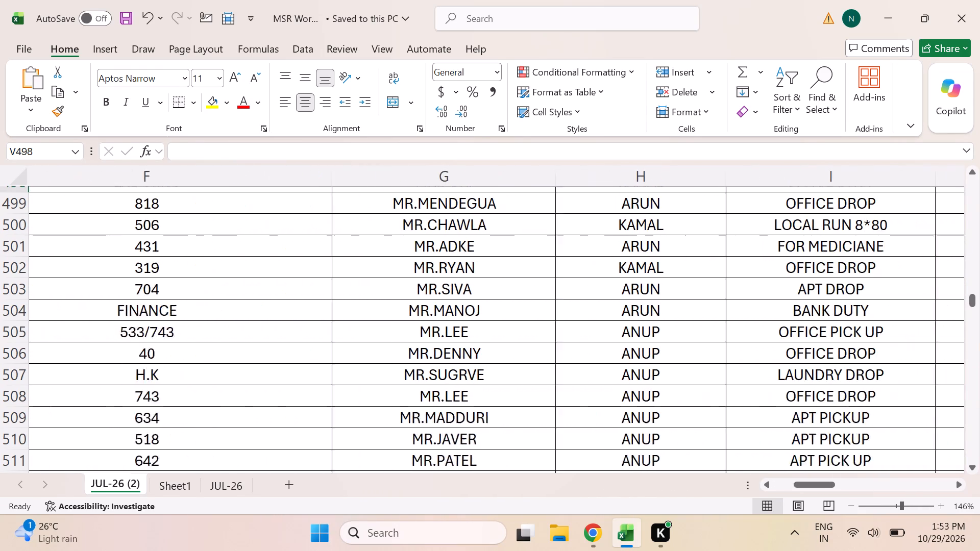
pyautogui.hscroll(-2, 590, 251)
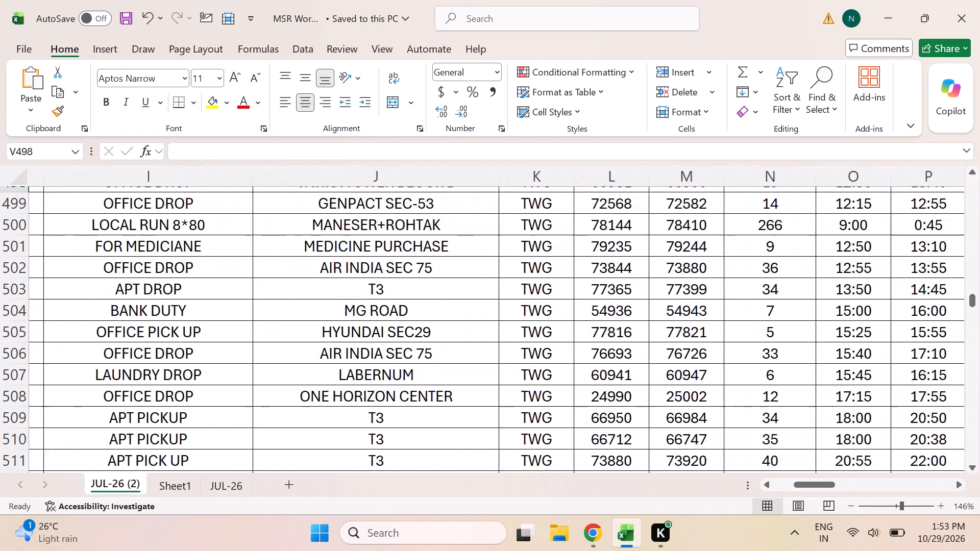
# Check row 499's kilometre readings, times, billing code, amount, date and posting status in columns L to T.
pyautogui.hscroll(-2, 590, 251)
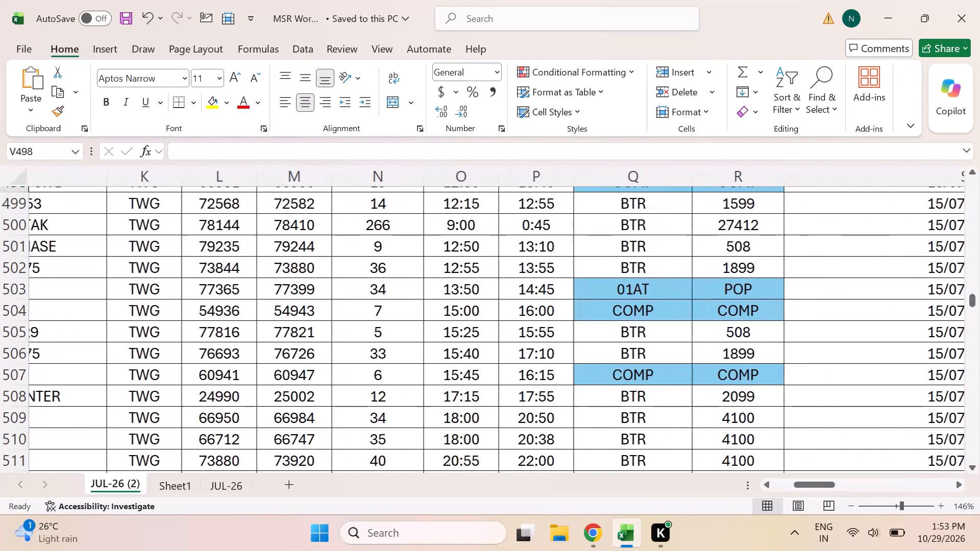
pyautogui.hscroll(-1, 590, 251)
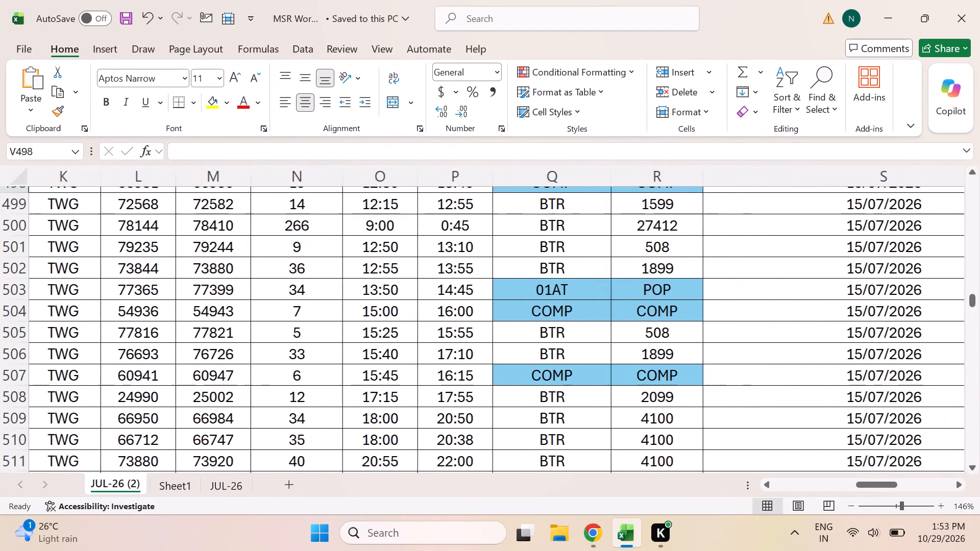
pyautogui.hscroll(-3, 590, 251)
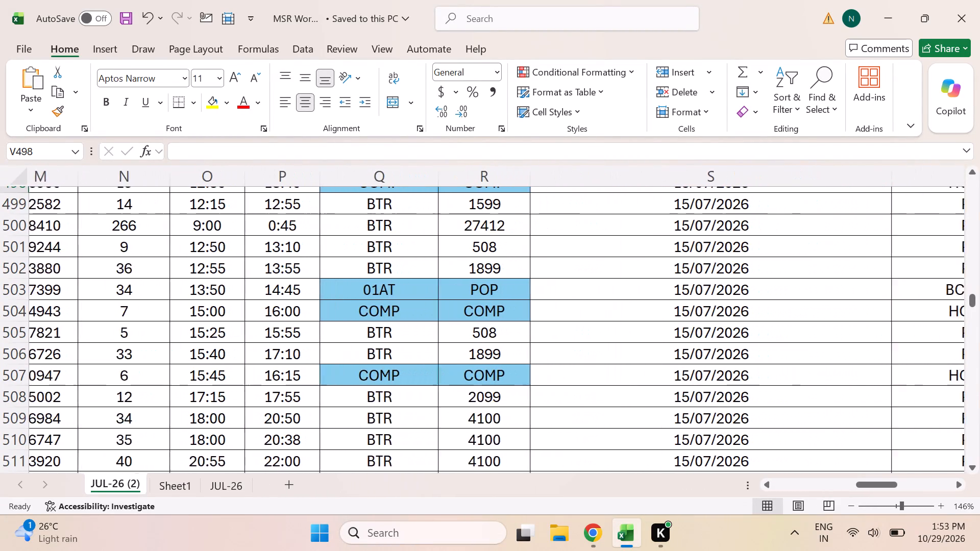
pyautogui.hscroll(-1, 590, 251)
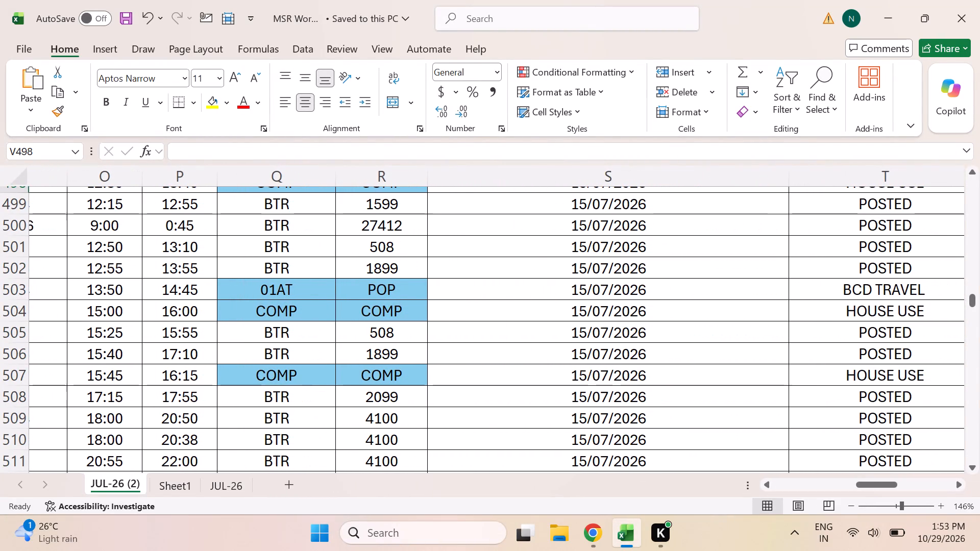
pyautogui.hscroll(-2, 590, 251)
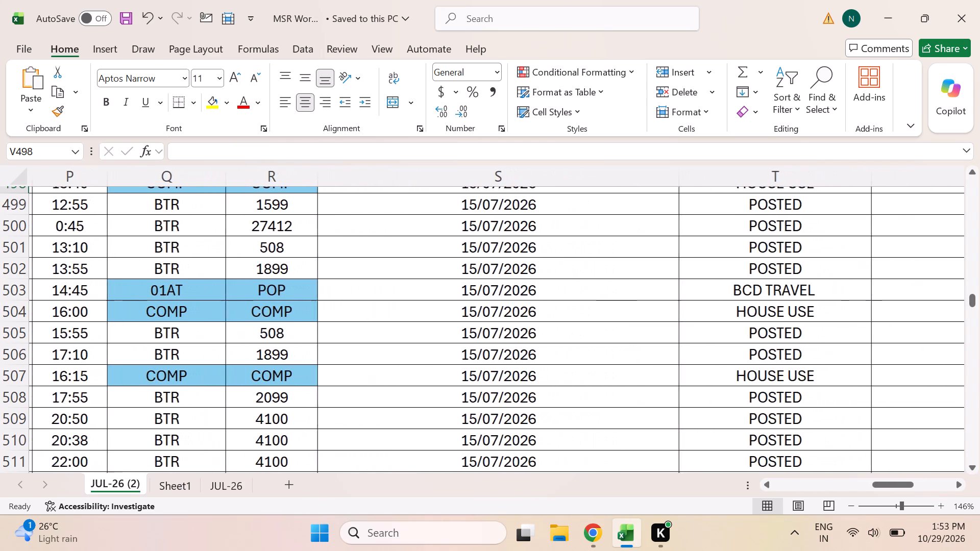
pyautogui.hscroll(-3, 590, 251)
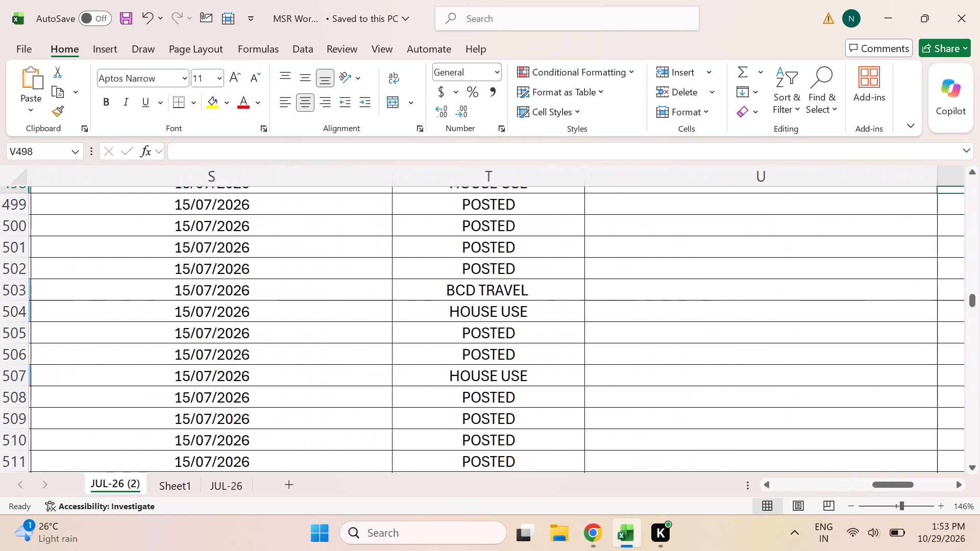
pyautogui.hscroll(-1, 590, 251)
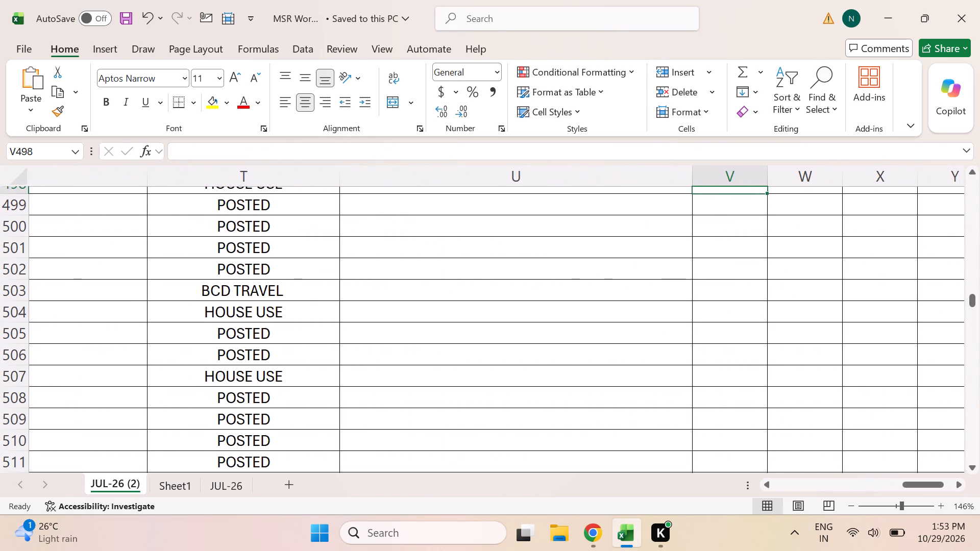
# Enter the remark "driver's signature is not mentioned on duty slip" in column V of row 499.
pyautogui.press('Down')
pyautogui.write('dr')
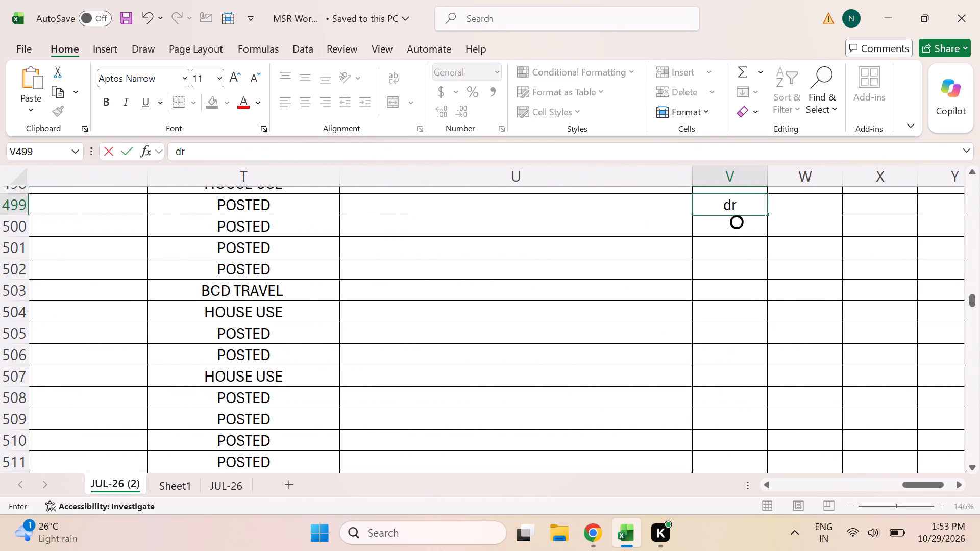
pyautogui.write('ib')
pyautogui.press('BackSpace')
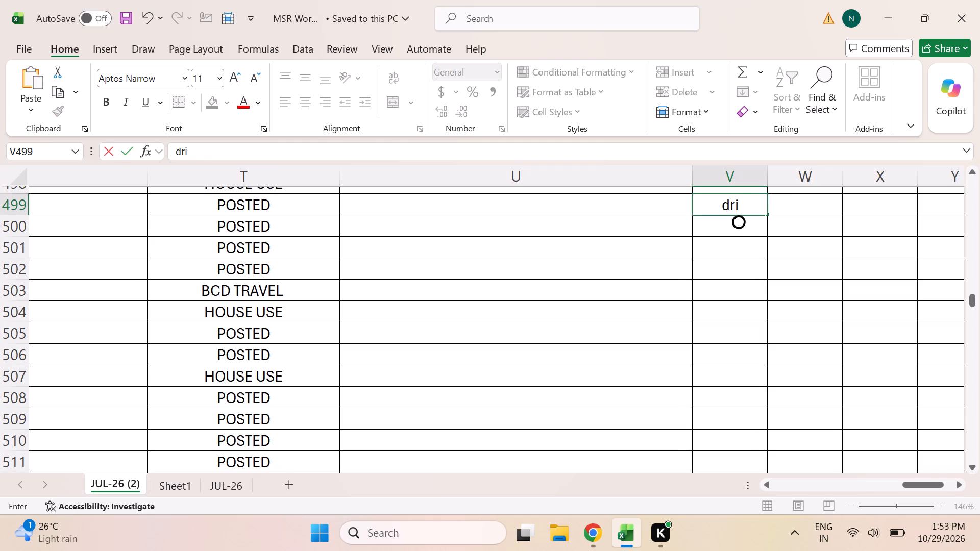
pyautogui.write('ver')
pyautogui.write("'s sif")
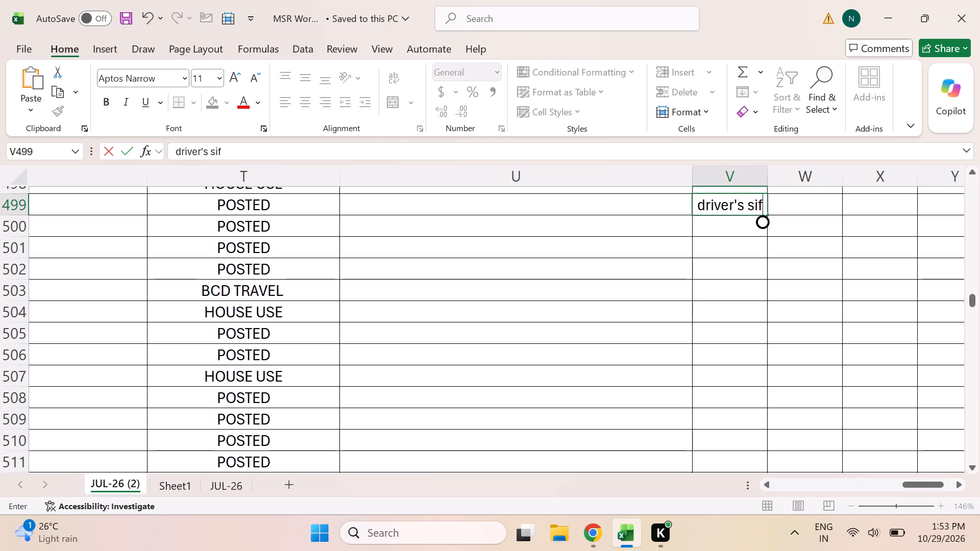
pyautogui.press('BackSpace')
pyautogui.write('gnature is not mentioned on duty slip')
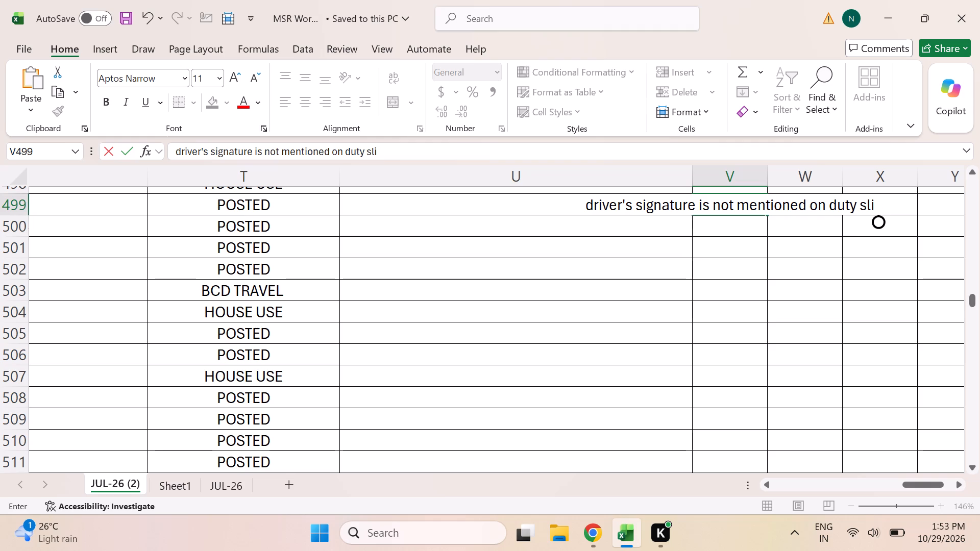
pyautogui.press('Return')
# Check row 500's duty slip number, car number, vehicle type, driver and room number in columns A to F.
pyautogui.scroll(-1, 590, 251)
pyautogui.hscroll(14, 590, 251)
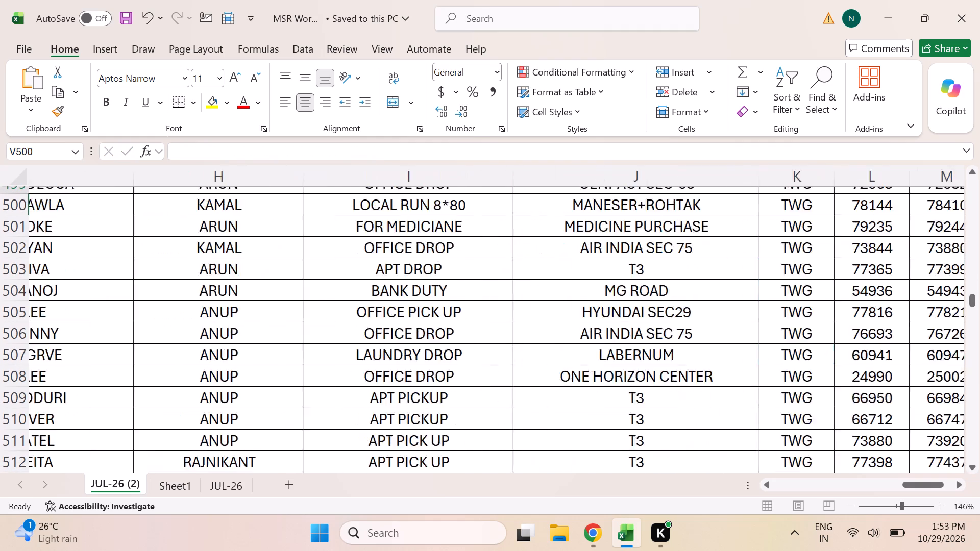
pyautogui.hscroll(12, 590, 251)
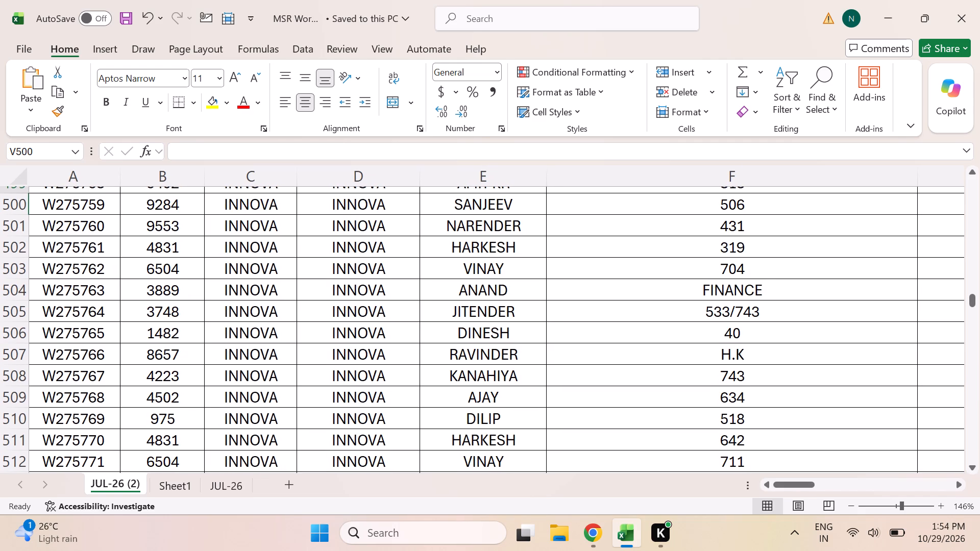
# Check row 501's duty slip number, vehicle, driver, duty type, destination, kilometre readings, times, billing code, amount, date and posting status in columns A to T.
pyautogui.scroll(-1, 426, 280)
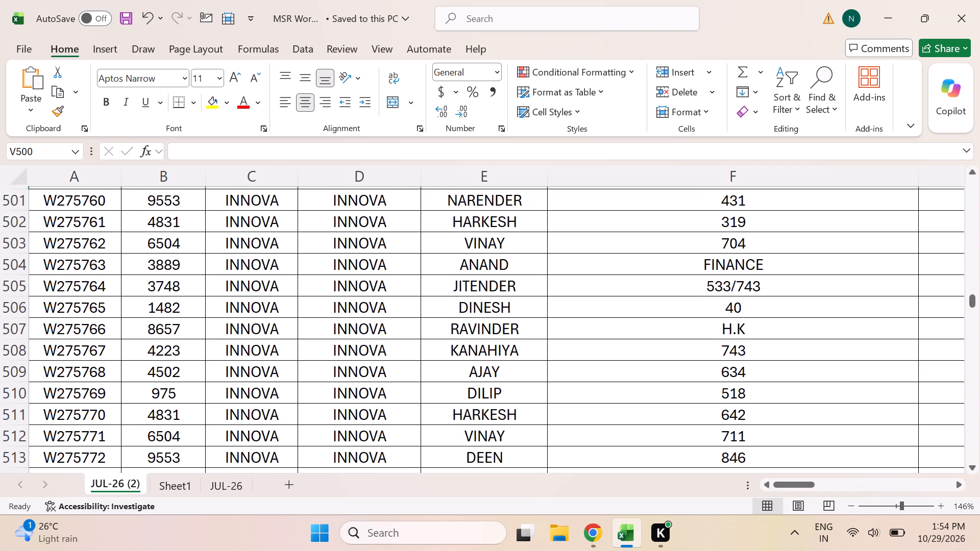
pyautogui.hscroll(-3, 426, 280)
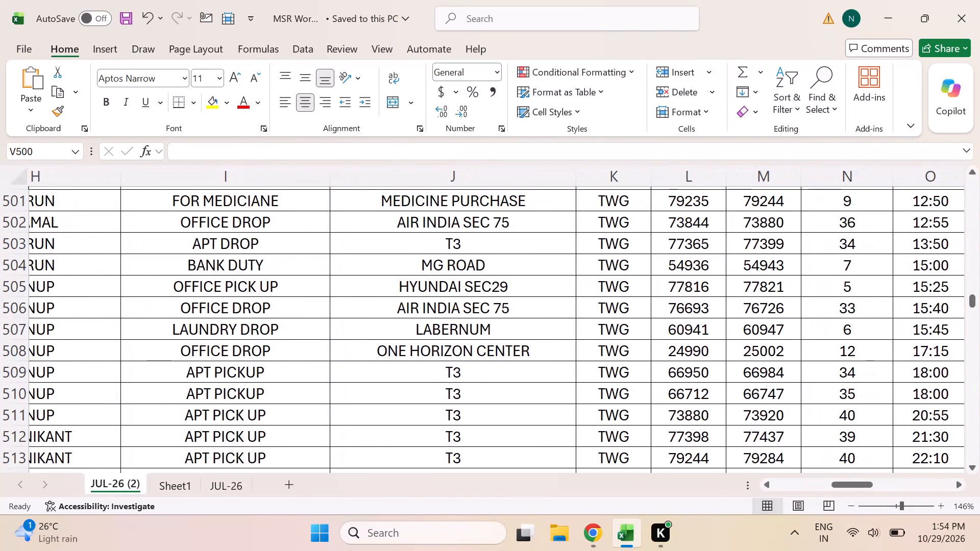
pyautogui.hscroll(-2, 426, 280)
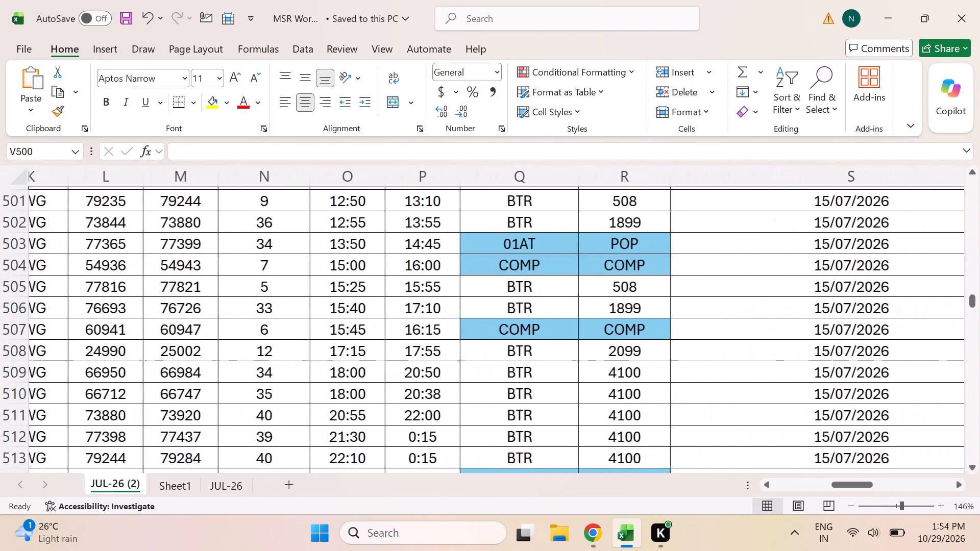
pyautogui.hscroll(-2, 426, 280)
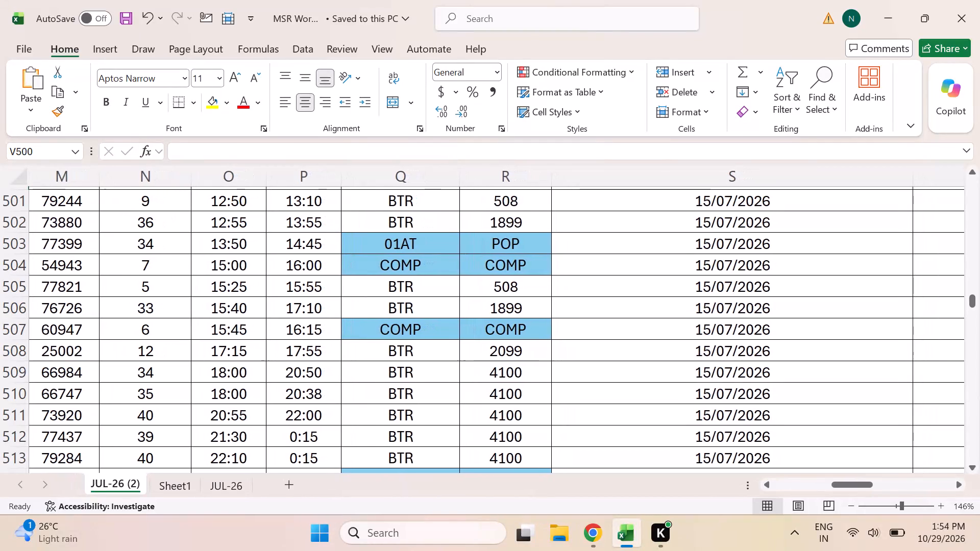
pyautogui.hscroll(-2, 426, 280)
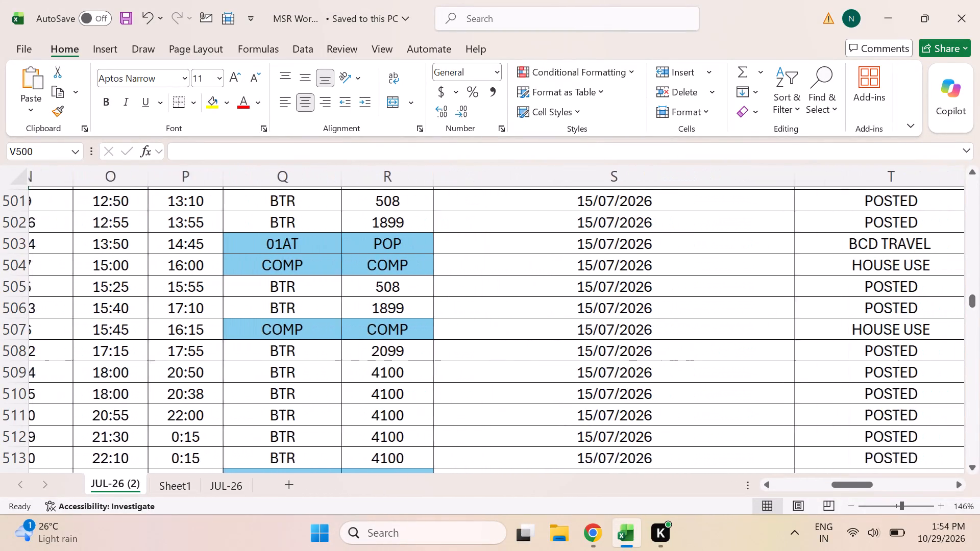
pyautogui.hscroll(-2, 426, 280)
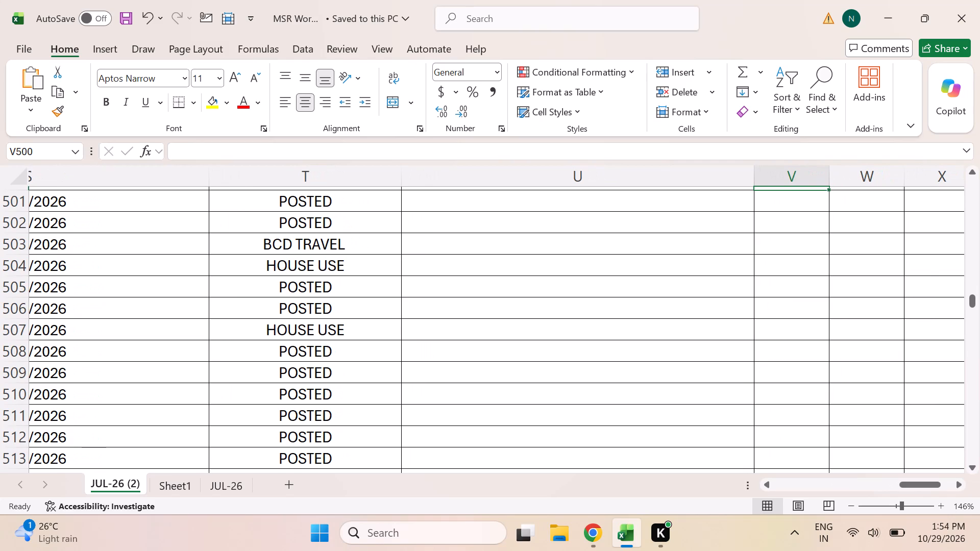
# Enter the remark "driver's signature is not mentioned on duty slip" in column V of row 501.
pyautogui.hscroll(-1, 426, 280)
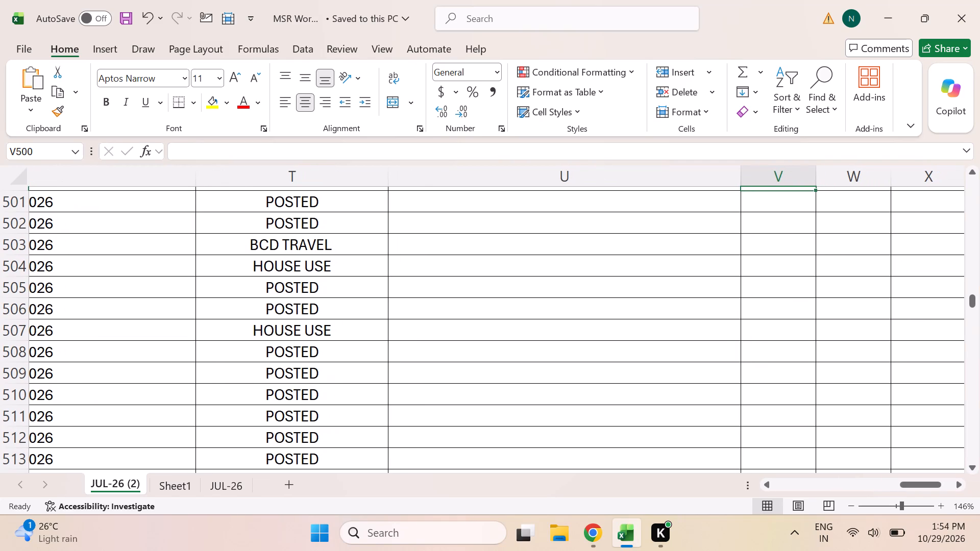
pyautogui.press('Down')
pyautogui.write('dr')
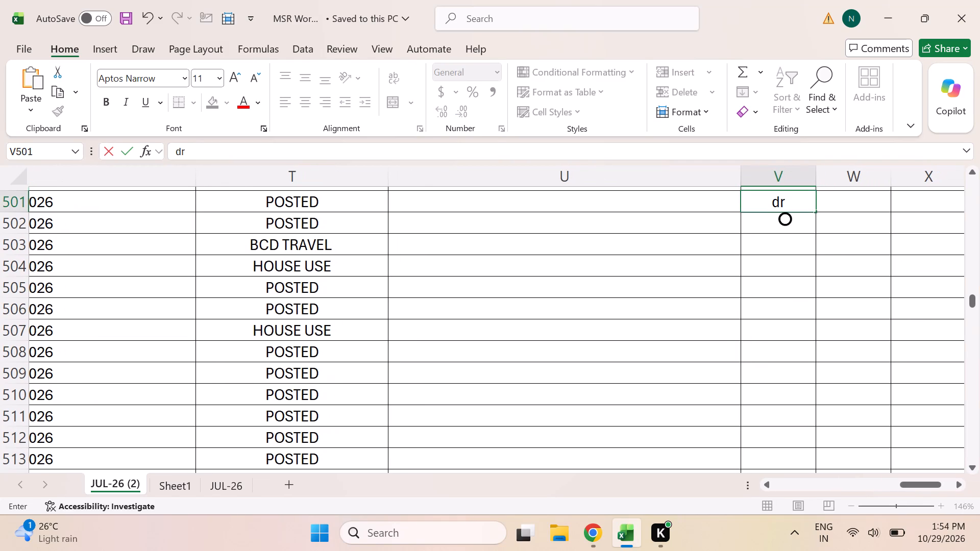
pyautogui.write('iv')
pyautogui.write("er's s")
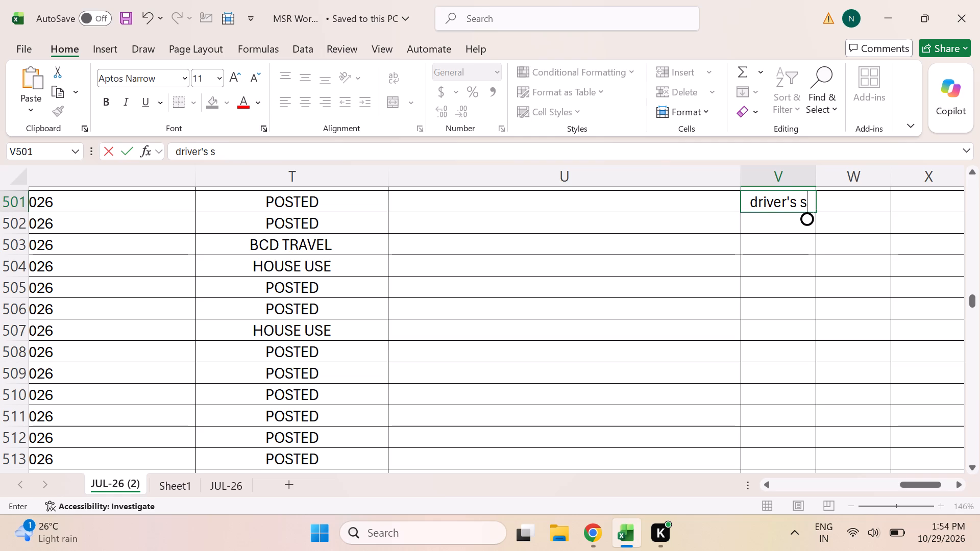
pyautogui.write('ignature is not mentioned on s')
pyautogui.press('BackSpace')
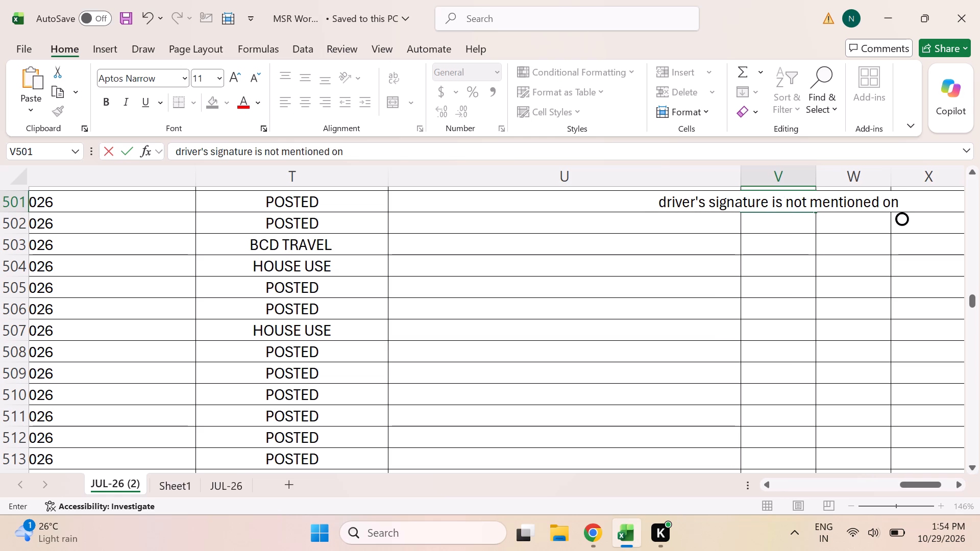
pyautogui.write('duty slip')
pyautogui.press('Return')
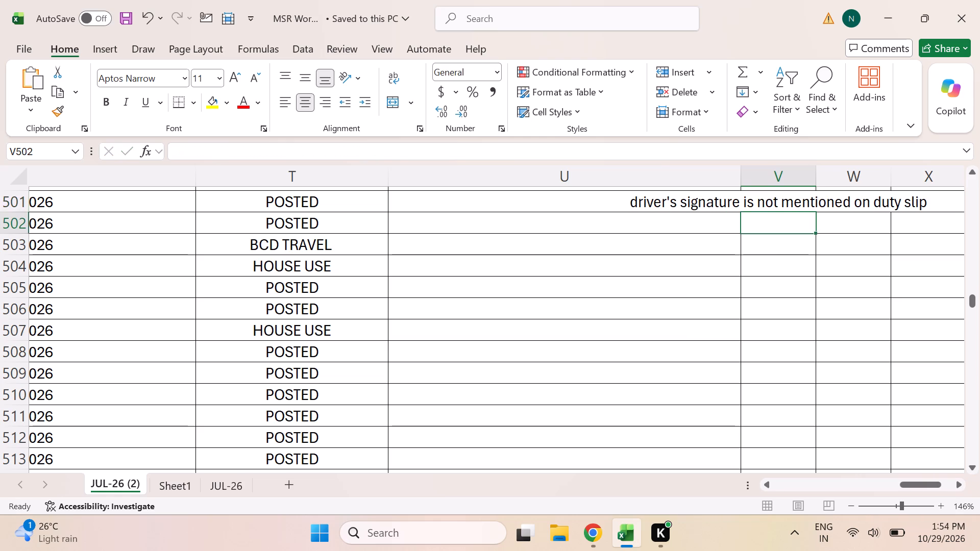
# Check row 502's duty slip number, vehicle, driver, guest, duty type, destination, kilometre readings, times, billing code, amount, date and posting status in columns A to T.
pyautogui.scroll(-1, 426, 280)
pyautogui.hscroll(17, 426, 280)
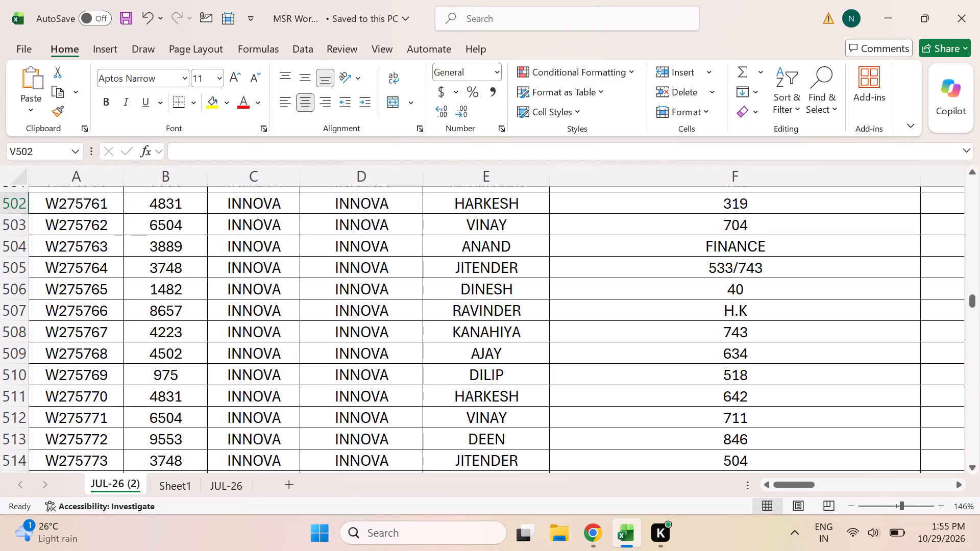
pyautogui.hscroll(-3, 426, 280)
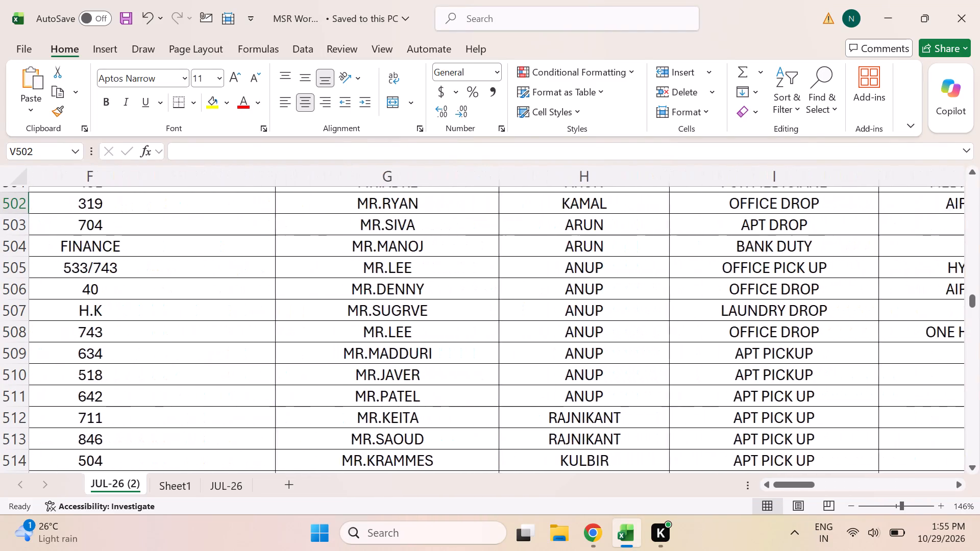
pyautogui.hscroll(-4, 426, 280)
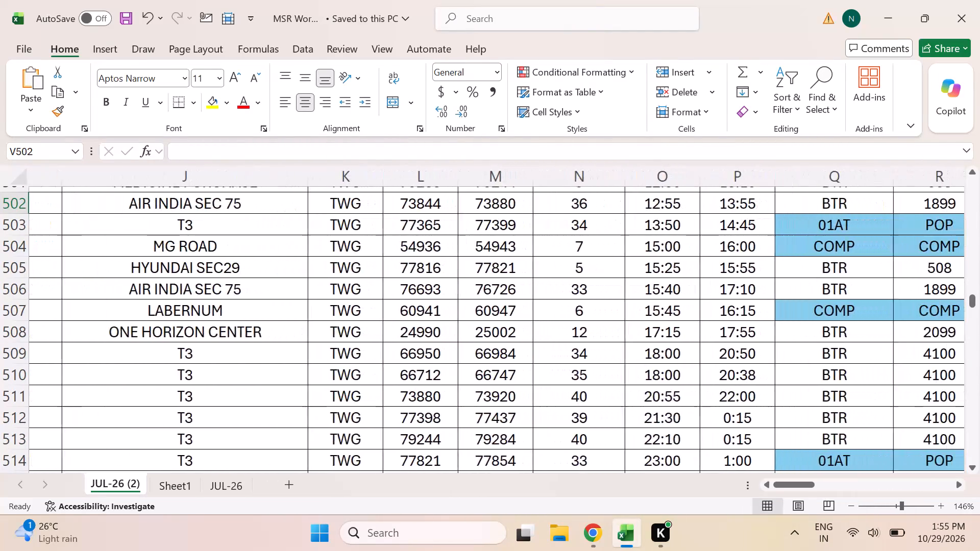
pyautogui.hscroll(-4, 426, 280)
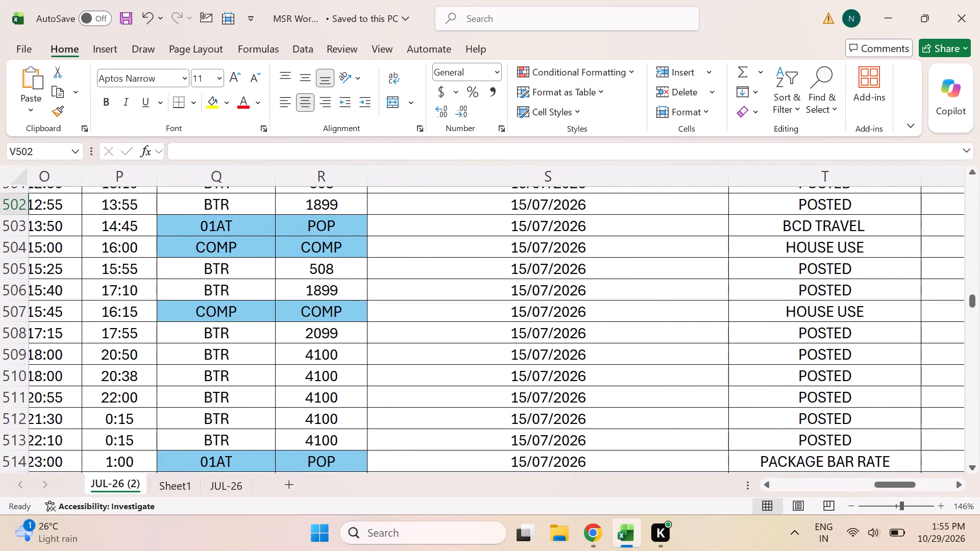
# Recheck row 502's closing kilometres, times, billing code, amount, date and posting status in columns M to T.
pyautogui.hscroll(5, 426, 280)
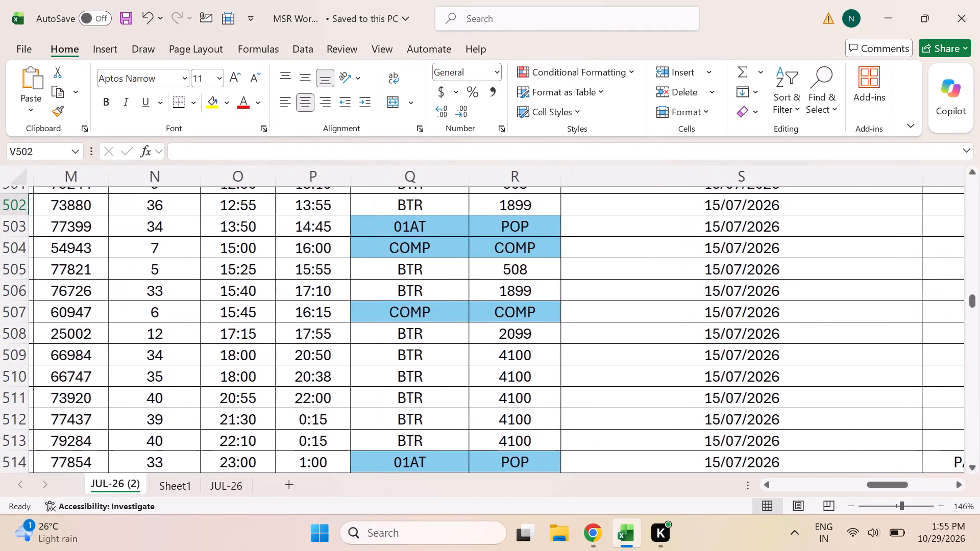
pyautogui.hscroll(1, 426, 280)
pyautogui.hscroll(-1, 426, 280)
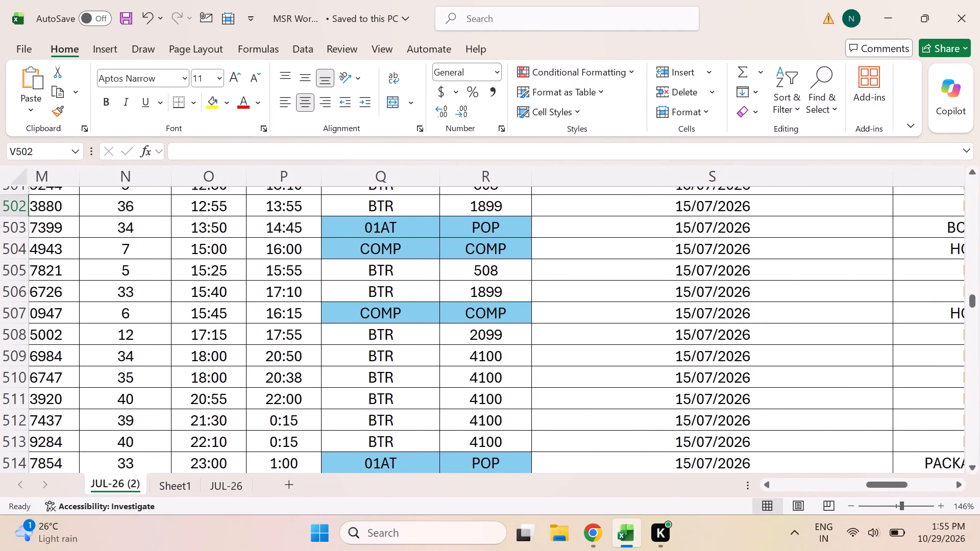
pyautogui.hscroll(-3, 426, 280)
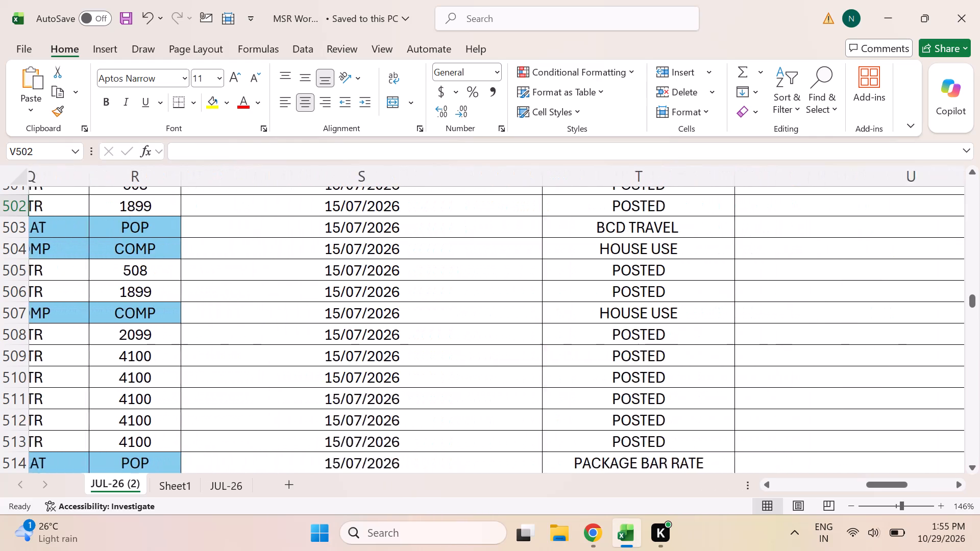
pyautogui.hscroll(-3, 426, 280)
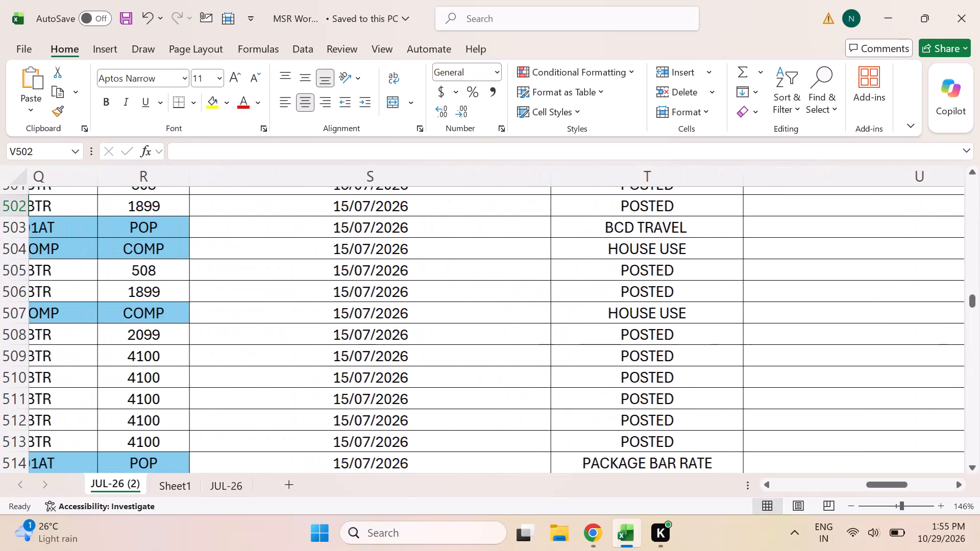
pyautogui.hscroll(-2, 426, 280)
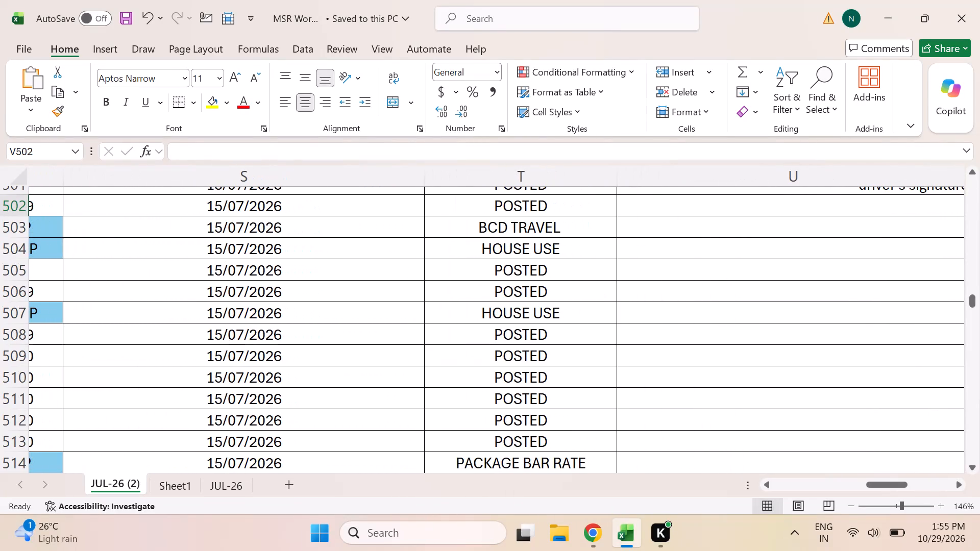
pyautogui.hscroll(-1, 426, 280)
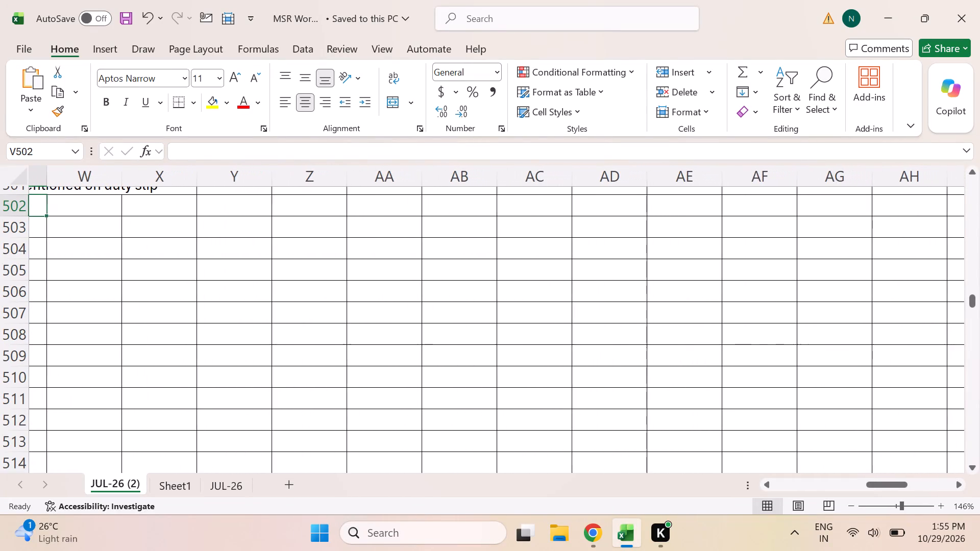
# Check row 503's duty slip number, vehicle, driver, guest, duty type, destination, kilometre readings, times, billing code, date and posting status in columns A to T.
pyautogui.press('Down')
pyautogui.scroll(-1, 426, 280)
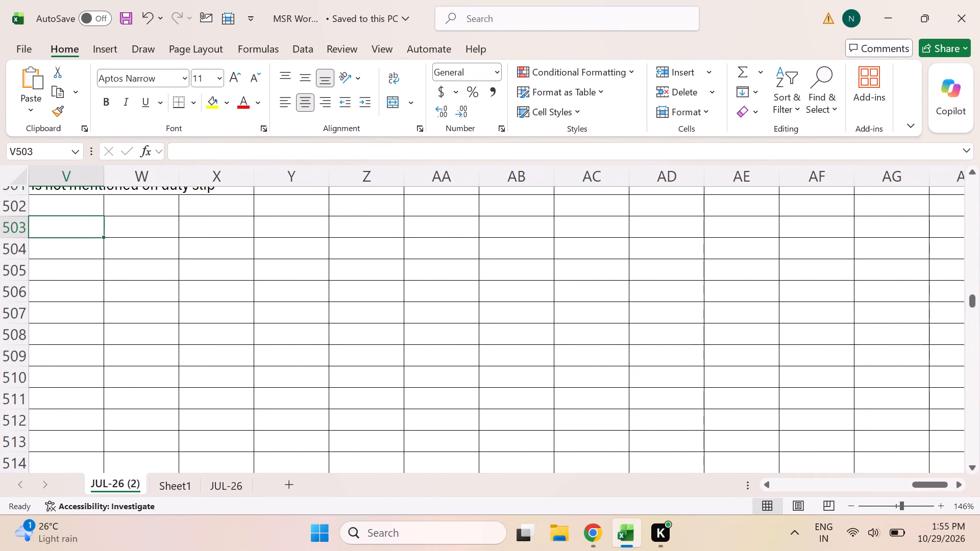
pyautogui.scroll(-1, 426, 280)
pyautogui.hscroll(17, 426, 280)
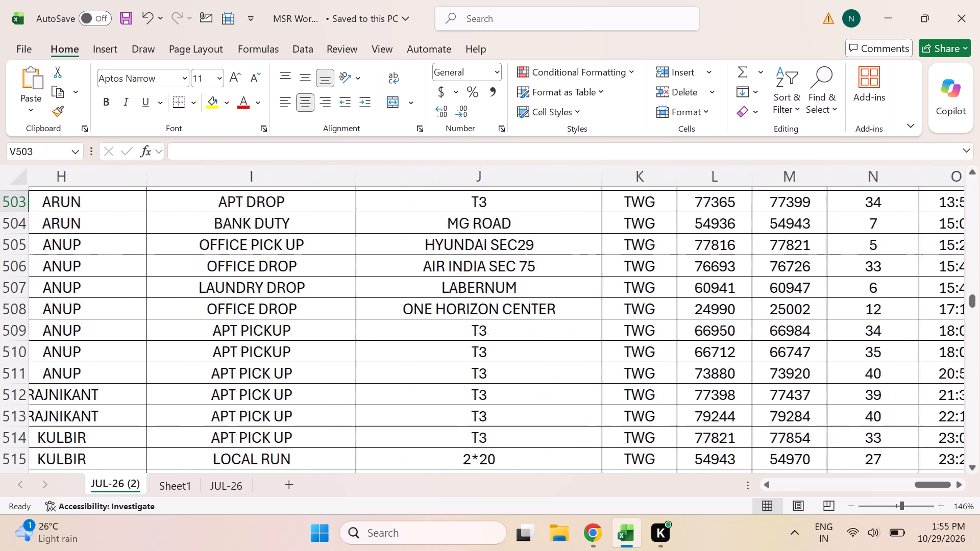
pyautogui.hscroll(13, 426, 280)
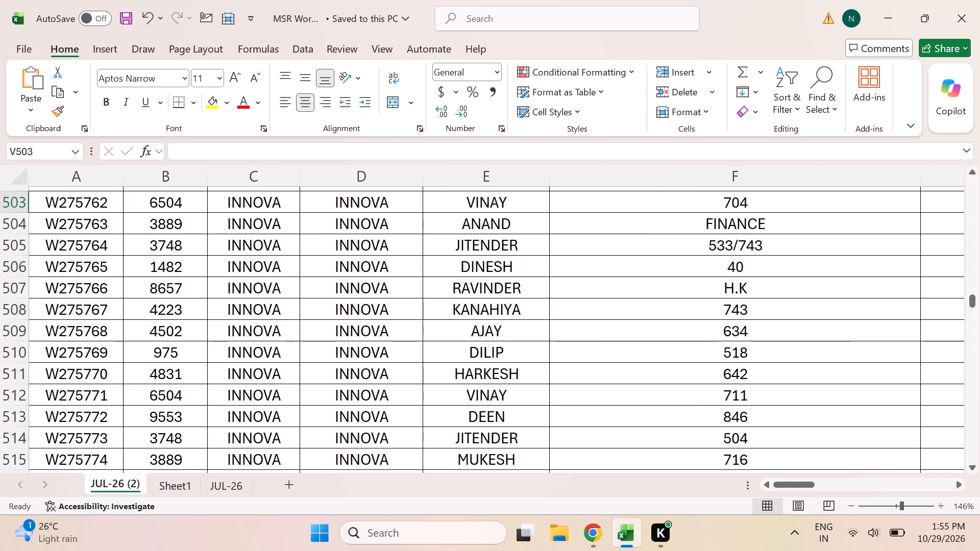
pyautogui.hscroll(-3, 491, 279)
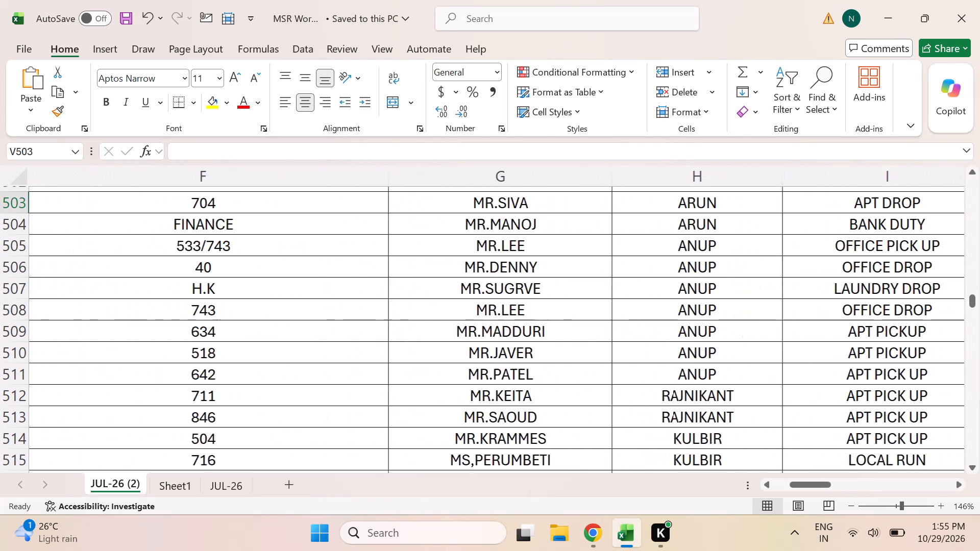
pyautogui.hscroll(-4, 491, 279)
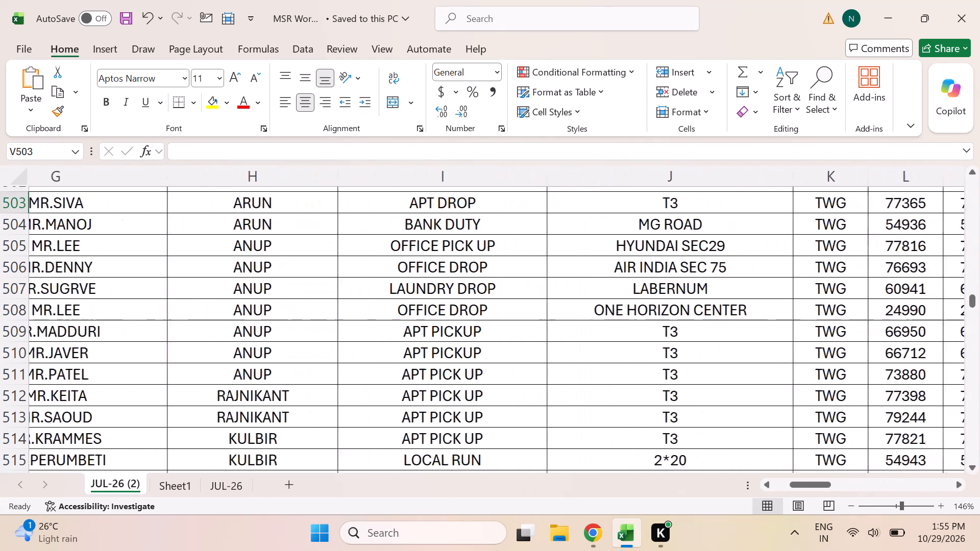
pyautogui.hscroll(-1, 491, 279)
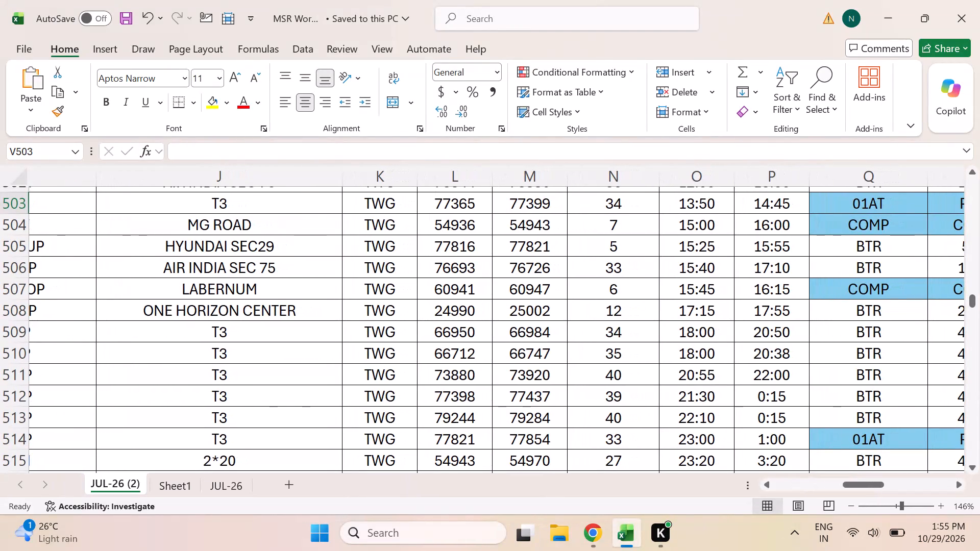
pyautogui.hscroll(-1, 491, 279)
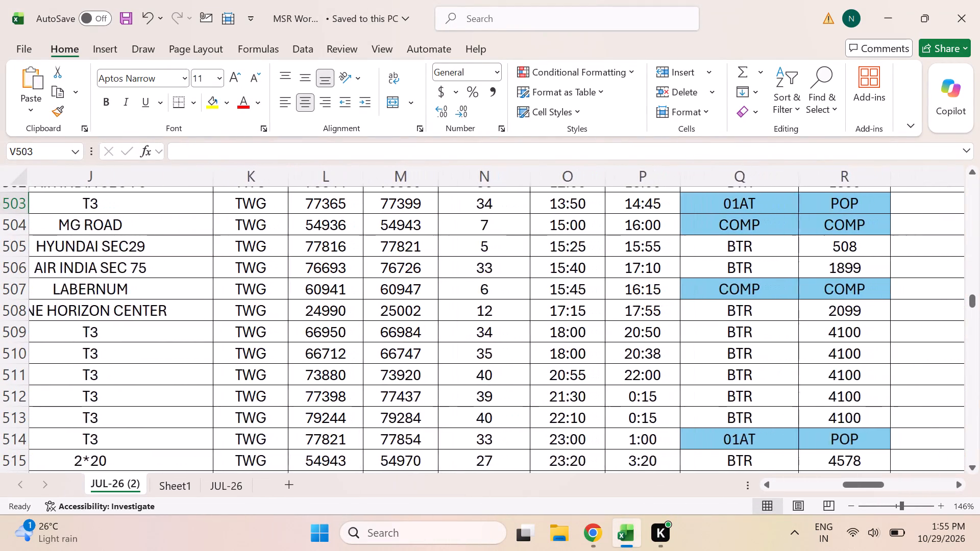
pyautogui.hscroll(-2, 491, 279)
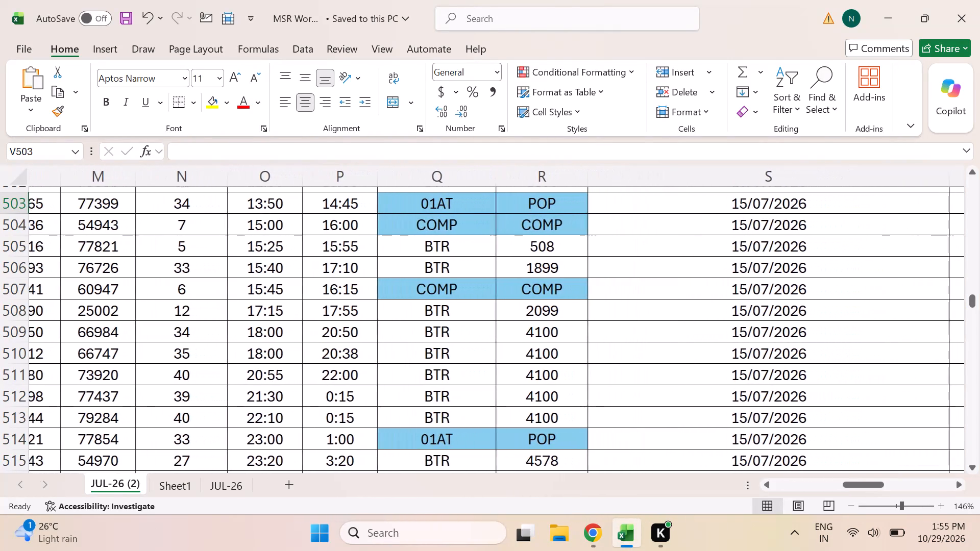
pyautogui.hscroll(-4, 491, 279)
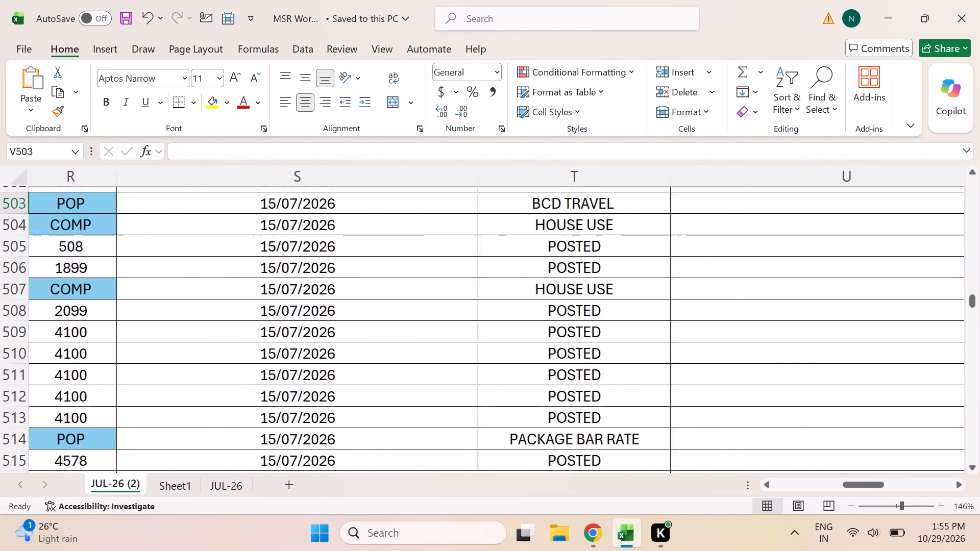
pyautogui.hscroll(-2, 491, 279)
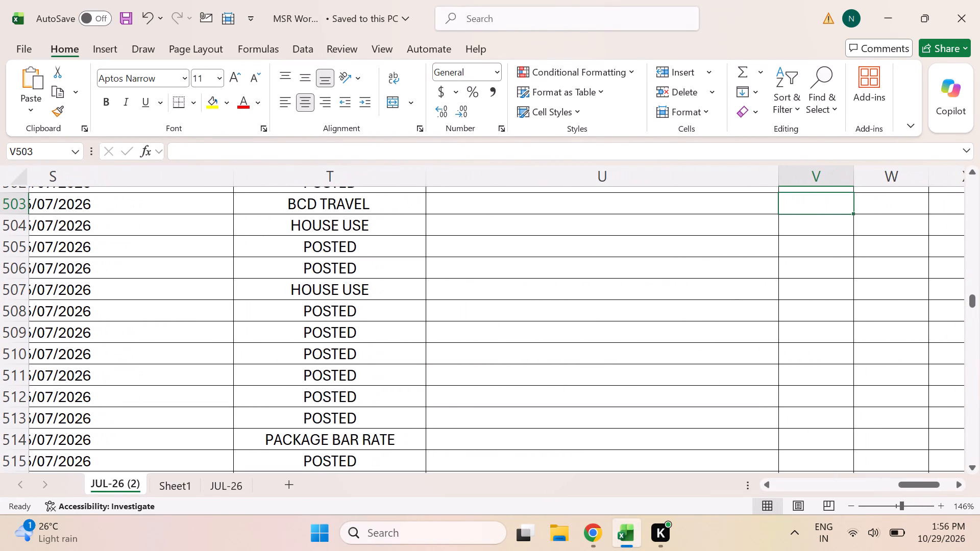
# Enter the remark "driver's signature is not mentioned on duty slip" in column V of row 503.
pyautogui.write('dr')
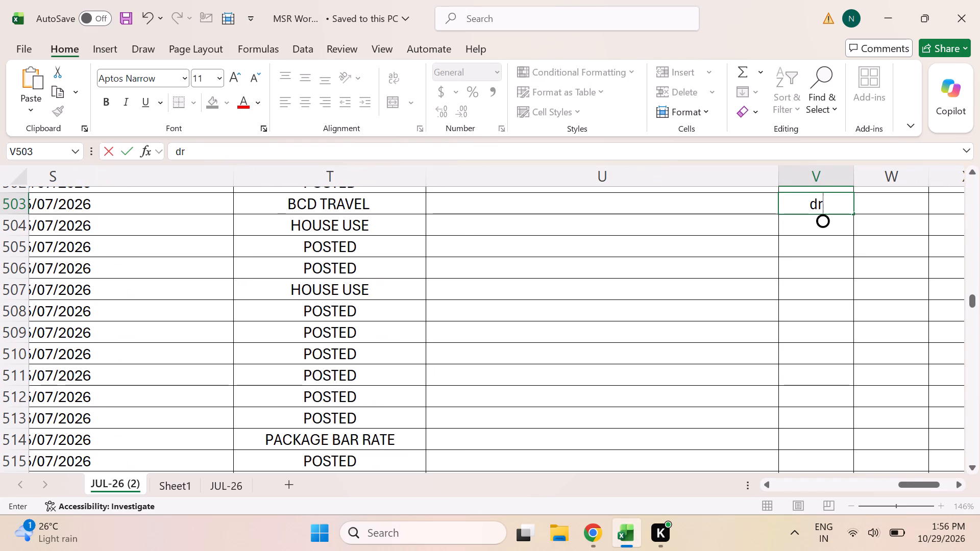
pyautogui.press('i')
pyautogui.write("ver's sign")
pyautogui.write('ature is not mentioned on duty slip')
pyautogui.press('Return')
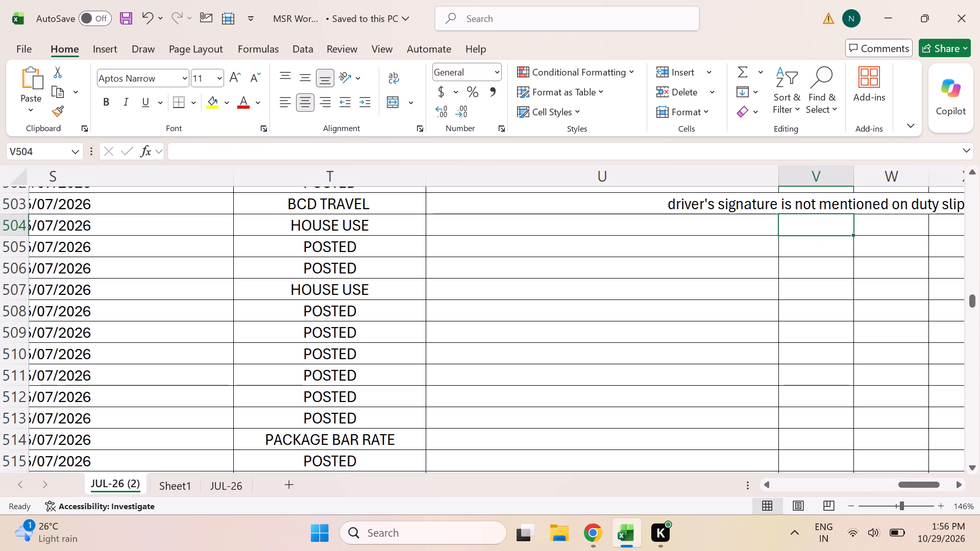
# Check row 504's duty slip number, vehicle, driver, department, duty type, destination, kilometre readings, times, billing code, date and posting status in columns A to T.
pyautogui.scroll(-1, 491, 279)
pyautogui.hscroll(10, 491, 279)
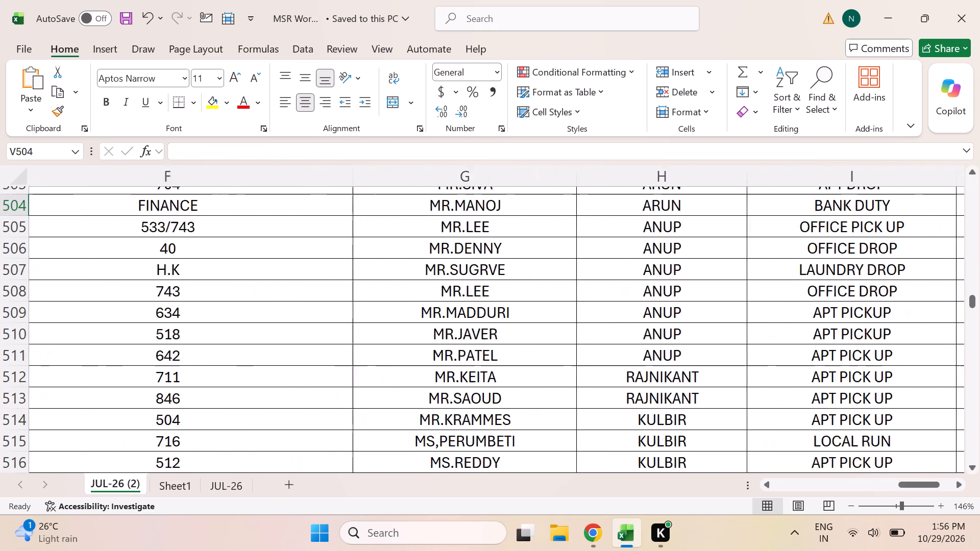
pyautogui.hscroll(10, 491, 279)
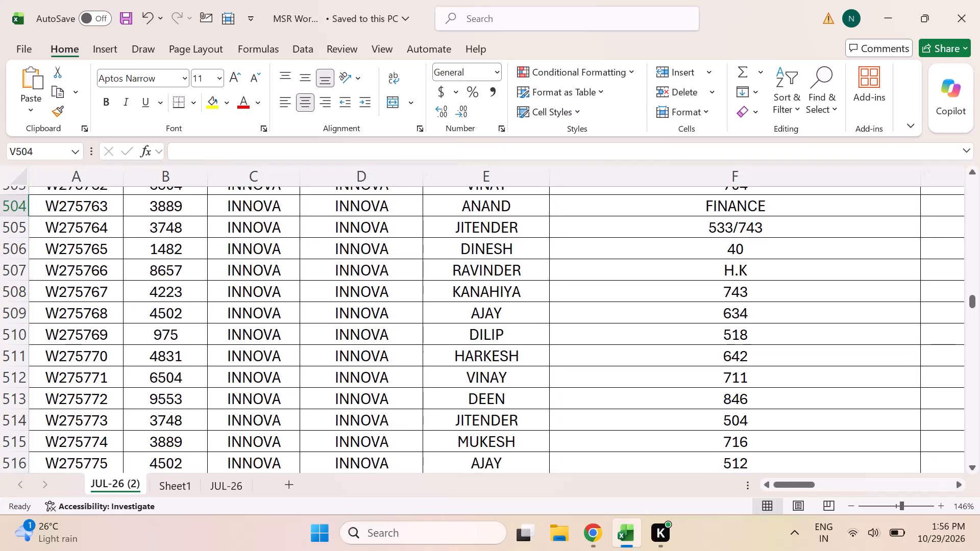
pyautogui.hscroll(-1, 491, 279)
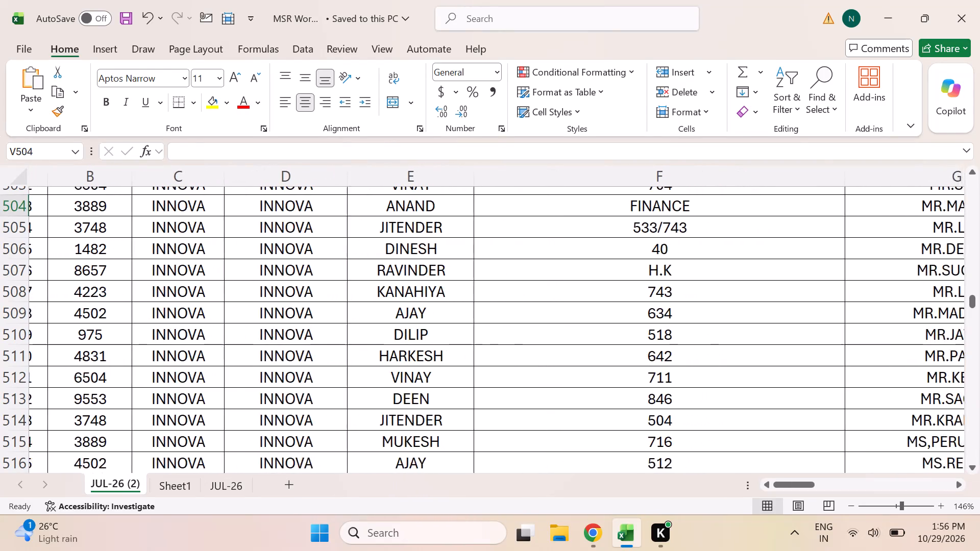
pyautogui.hscroll(-3, 491, 279)
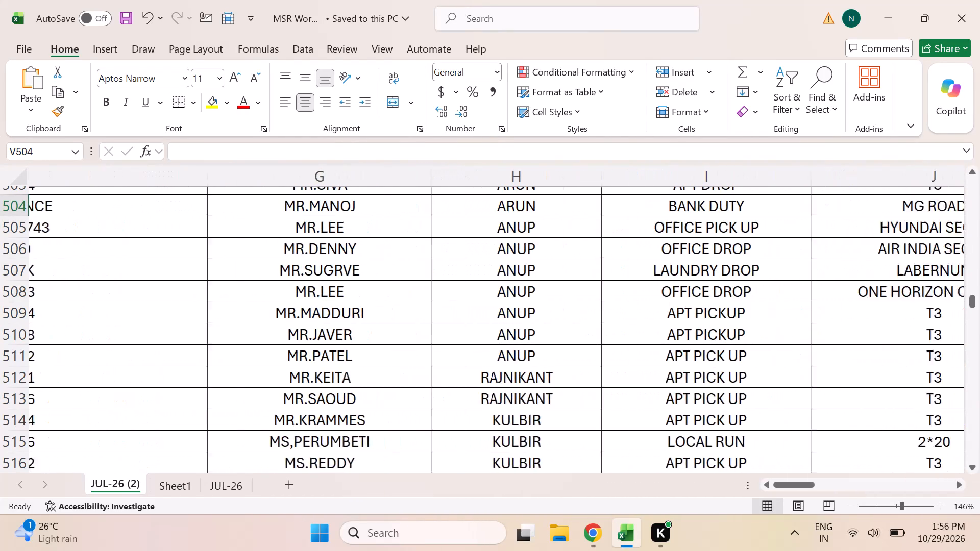
pyautogui.hscroll(-3, 491, 279)
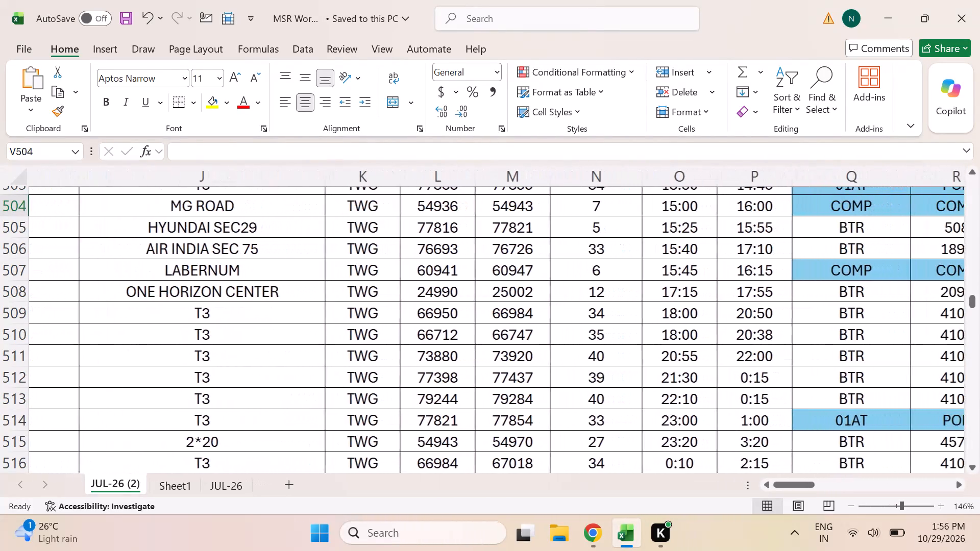
pyautogui.hscroll(-4, 491, 279)
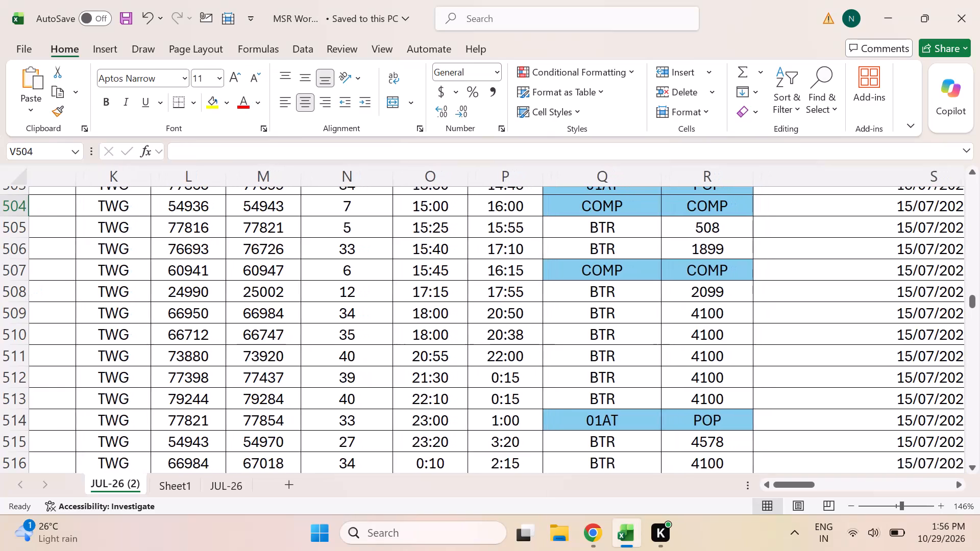
pyautogui.hscroll(-3, 491, 279)
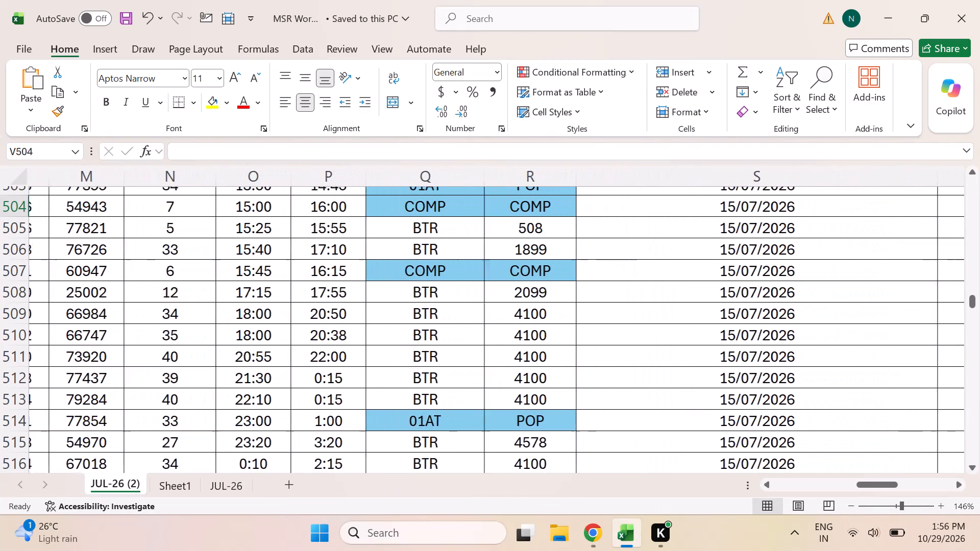
pyautogui.hscroll(-3, 491, 279)
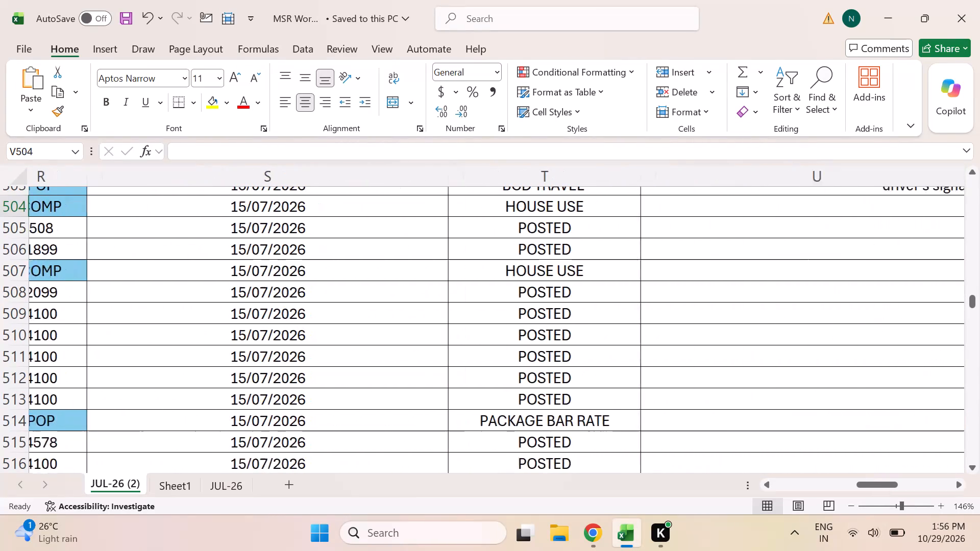
# Check row 505's duty slip number, vehicle, driver, guest, duty type, destination, kilometre readings, times, billing code, amount, date and posting status in columns A to T.
pyautogui.hscroll(-1, 491, 279)
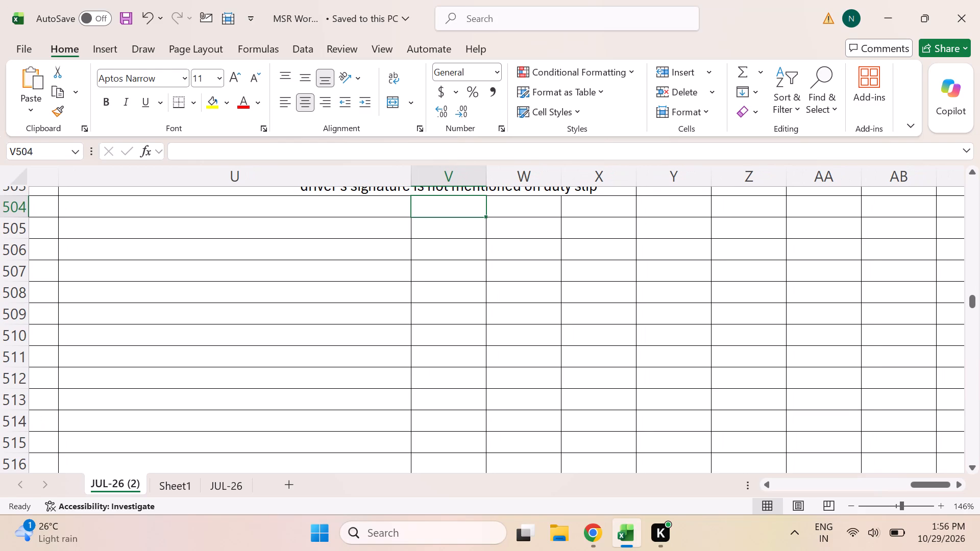
pyautogui.hscroll(1, 491, 279)
pyautogui.press('Down')
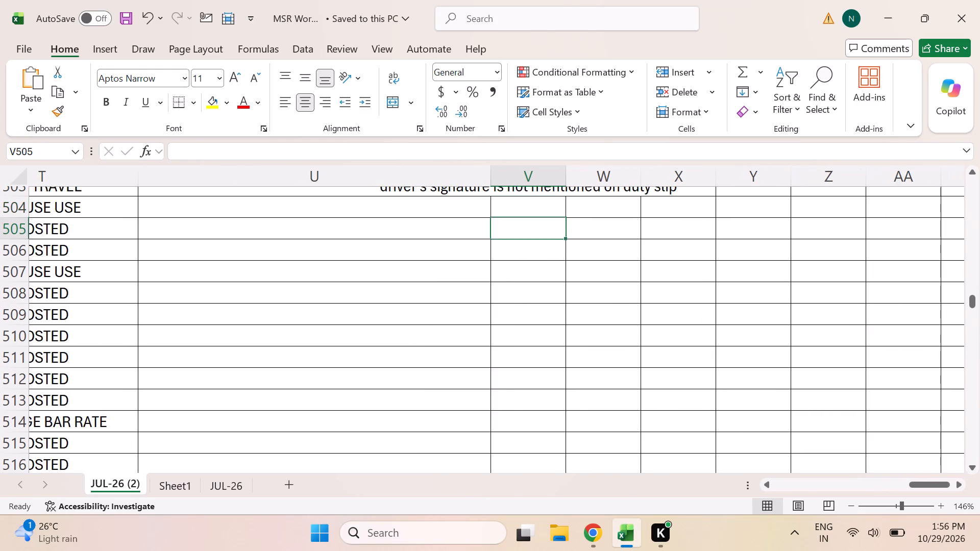
pyautogui.hscroll(10, 491, 279)
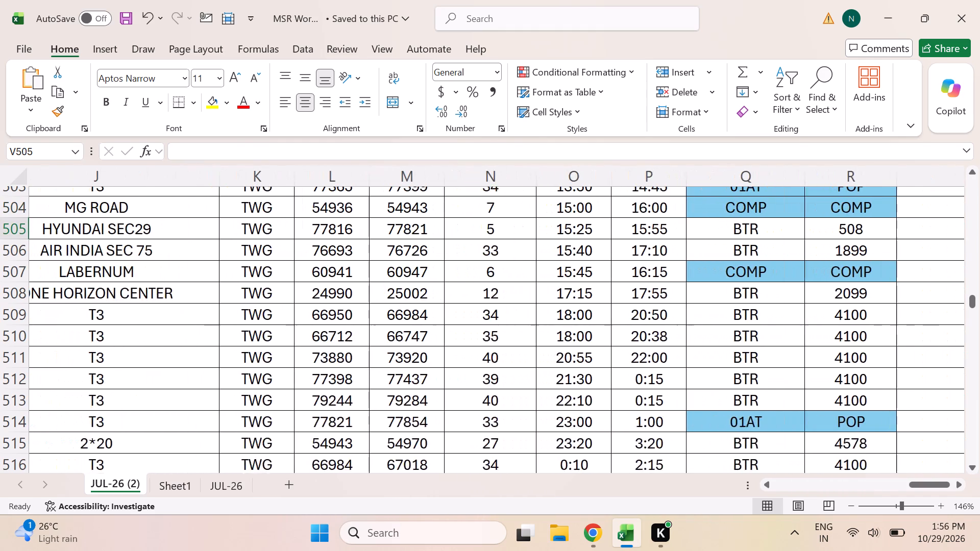
pyautogui.scroll(-1, 491, 279)
pyautogui.hscroll(8, 491, 279)
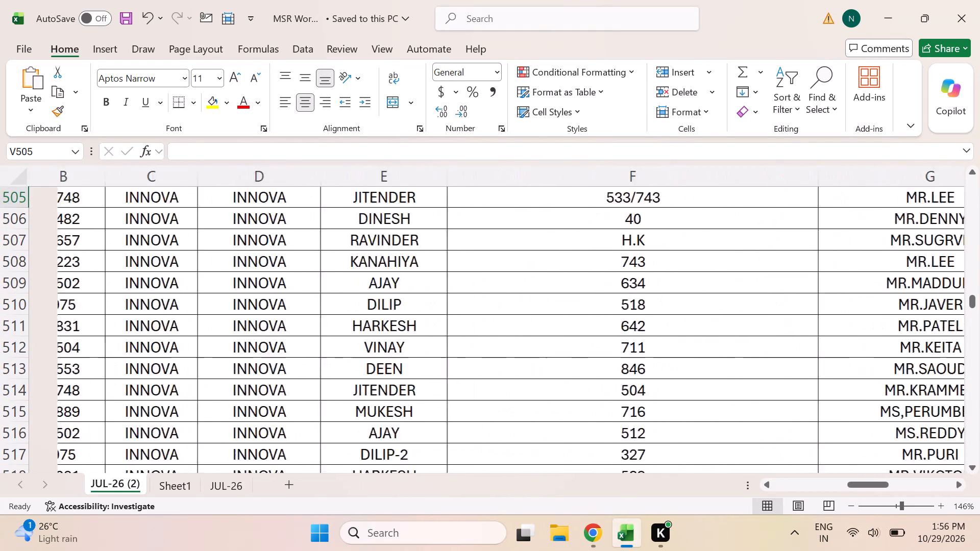
pyautogui.hscroll(8, 491, 279)
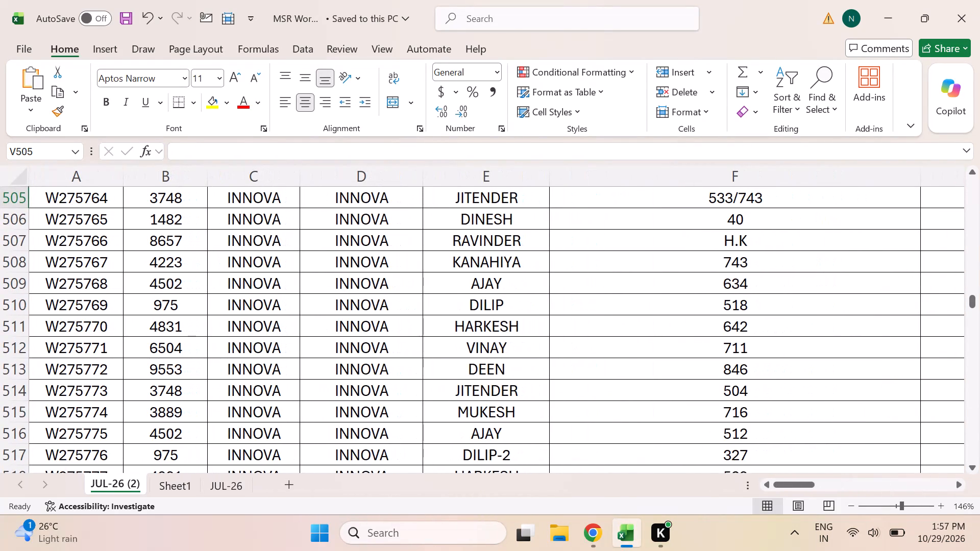
pyautogui.hscroll(-1, 491, 279)
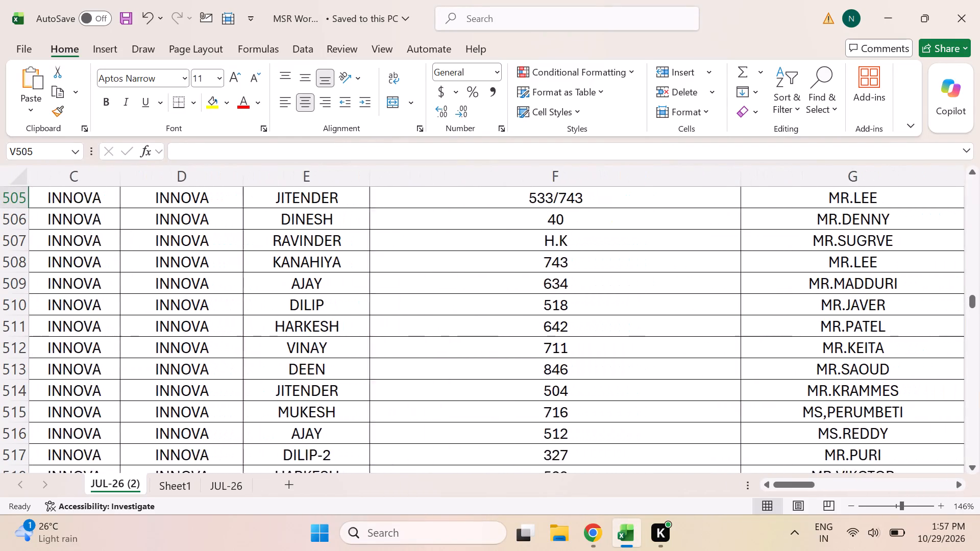
pyautogui.hscroll(-3, 491, 279)
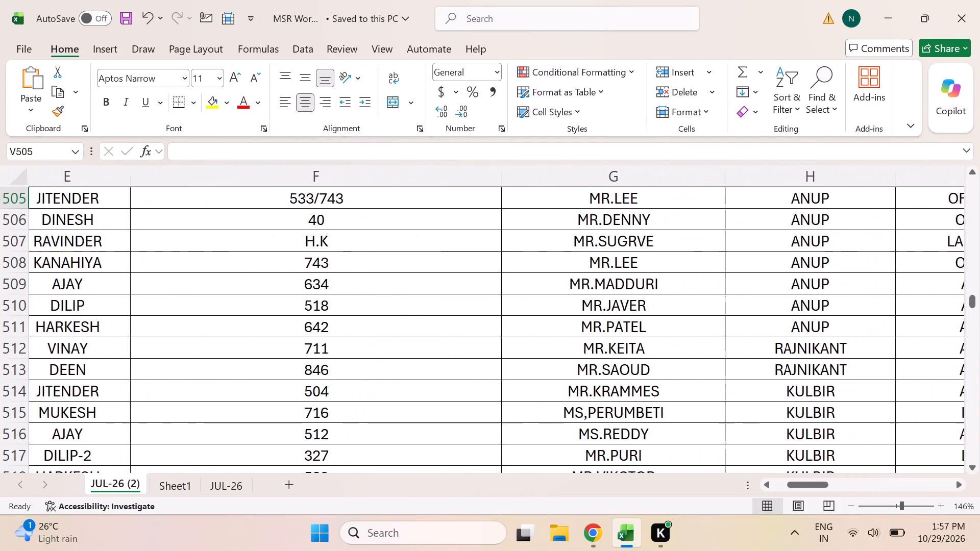
pyautogui.hscroll(-3, 491, 279)
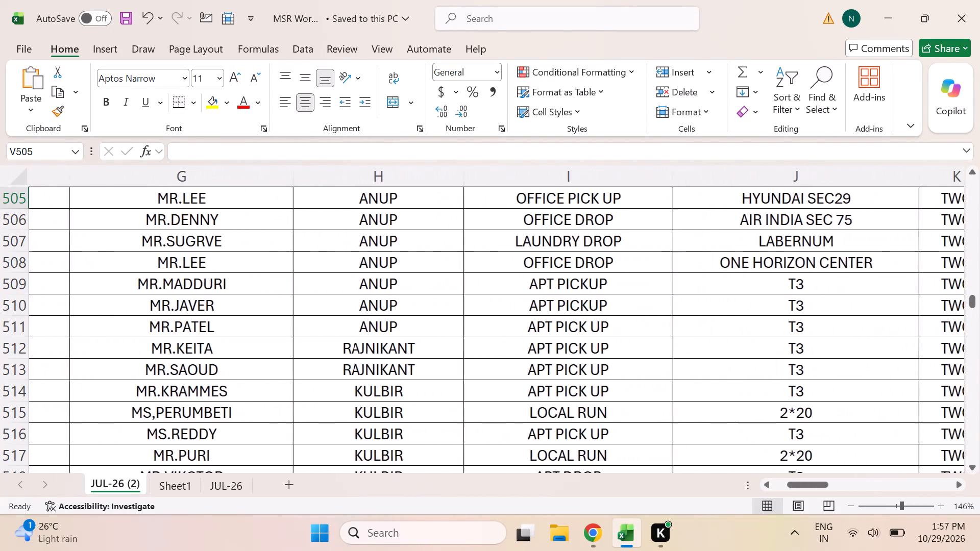
pyautogui.hscroll(-3, 491, 279)
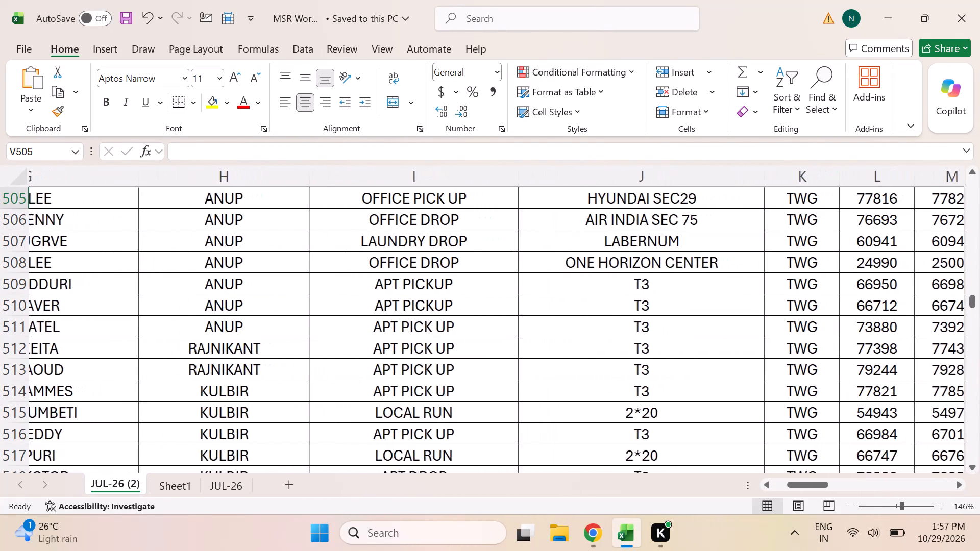
pyautogui.hscroll(-3, 491, 279)
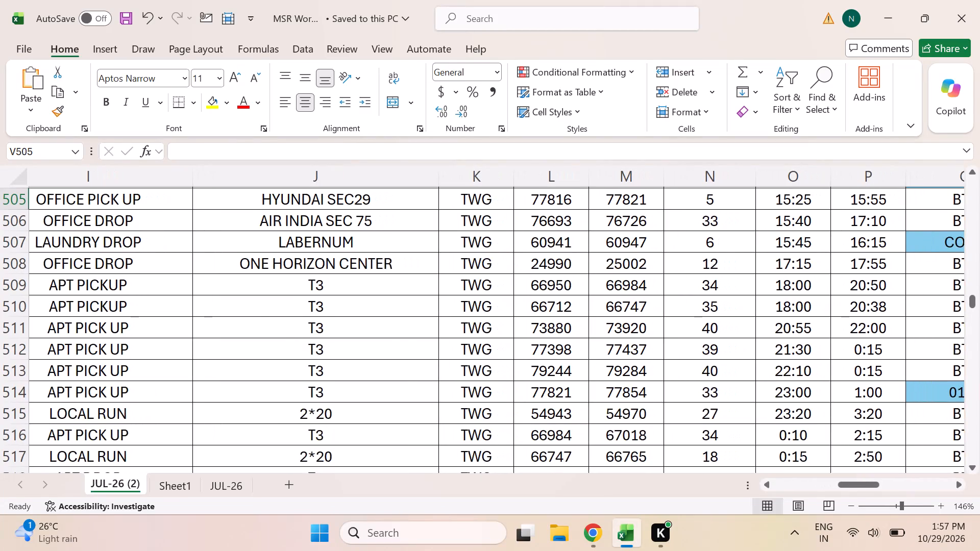
pyautogui.hscroll(-2, 491, 279)
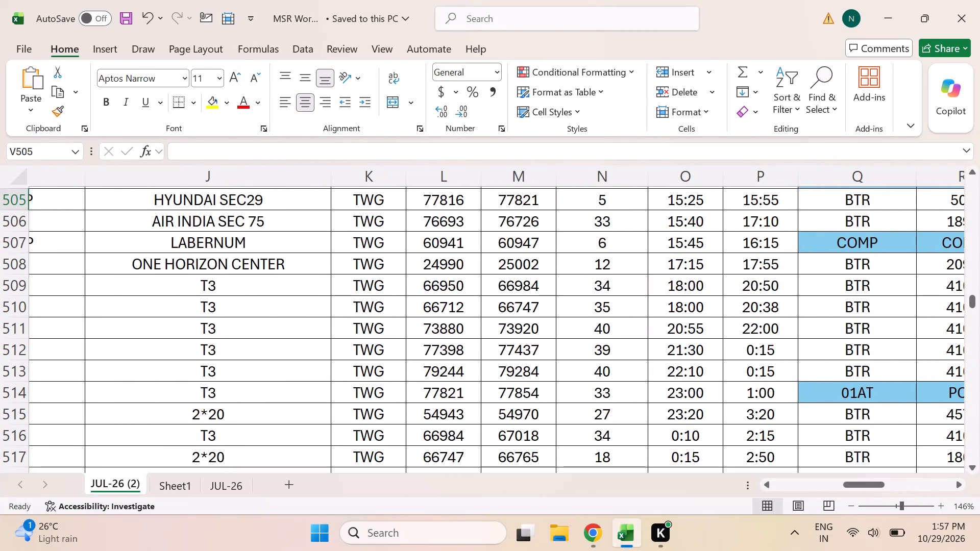
pyautogui.click(491, 279)
pyautogui.hscroll(-2, 491, 279)
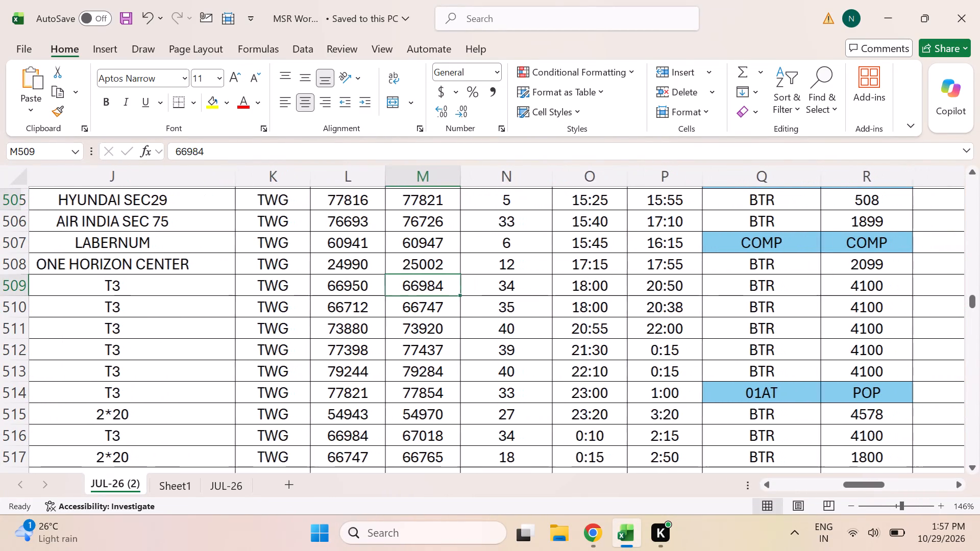
pyautogui.hscroll(-4, 491, 279)
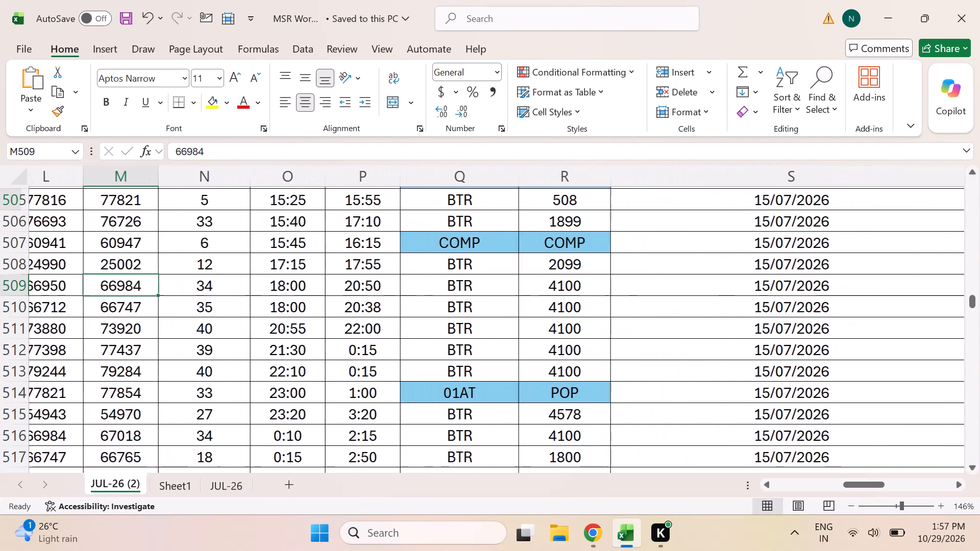
pyautogui.hscroll(-4, 491, 279)
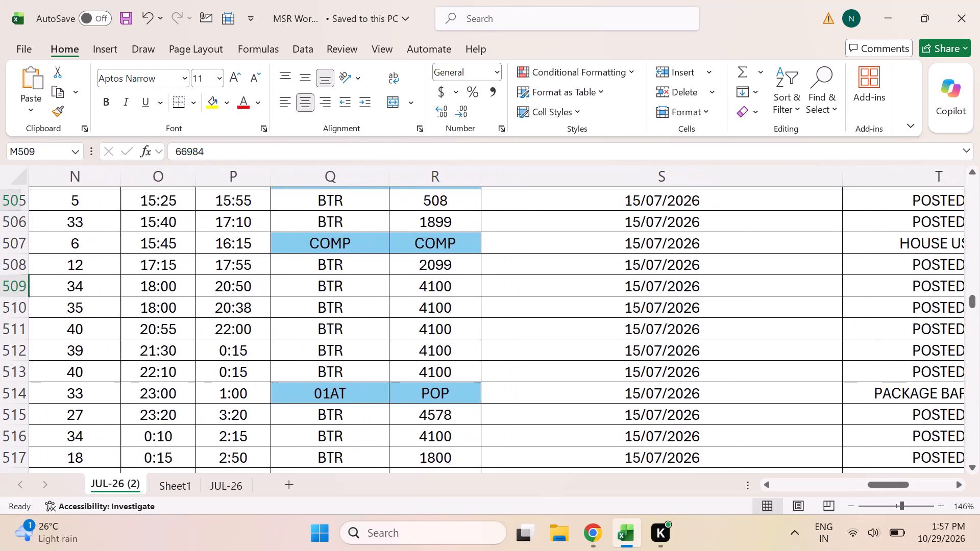
pyautogui.hscroll(-3, 491, 279)
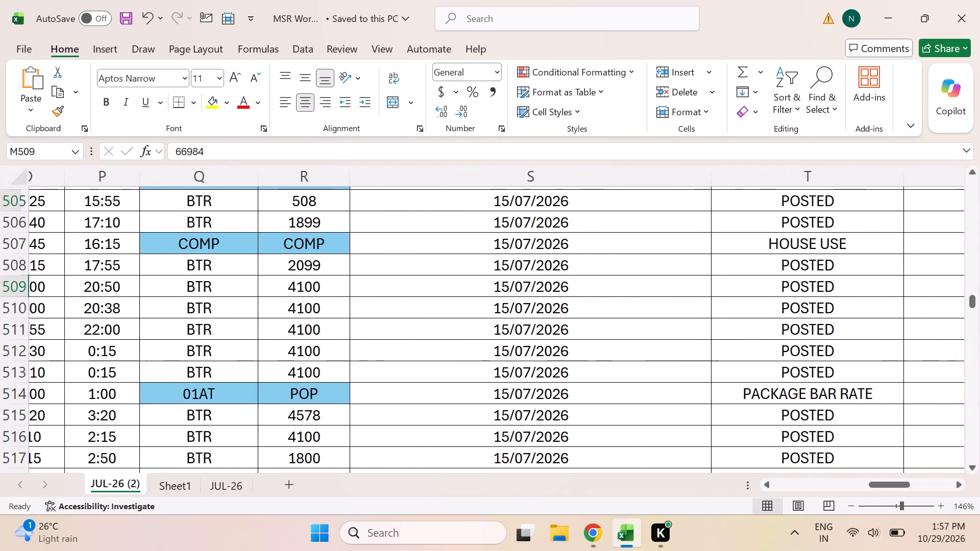
pyautogui.hscroll(-5, 491, 279)
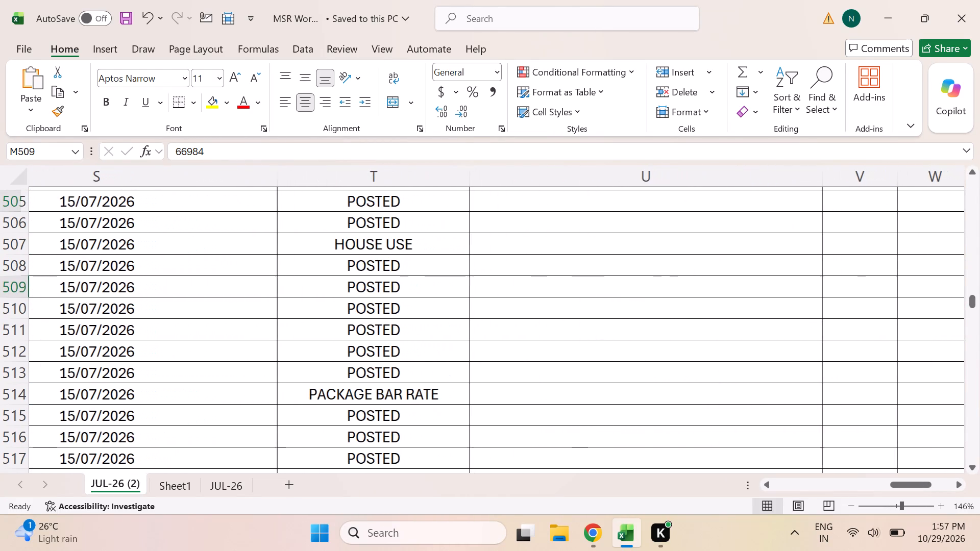
# Enter the remark "driver's signature is not mentioned on duty slip" in column V of row 505.
pyautogui.click(877, 208)
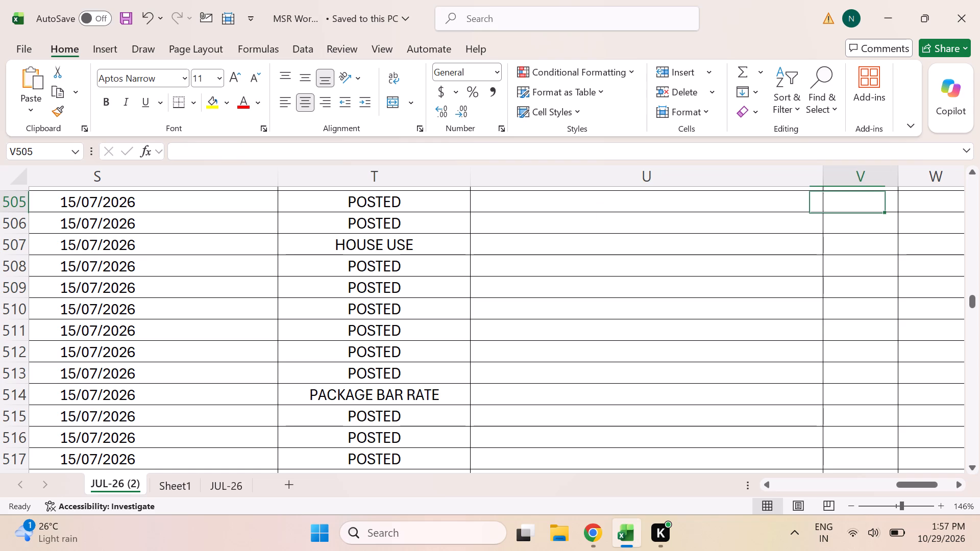
pyautogui.write('dr')
pyautogui.write('iver')
pyautogui.press("'")
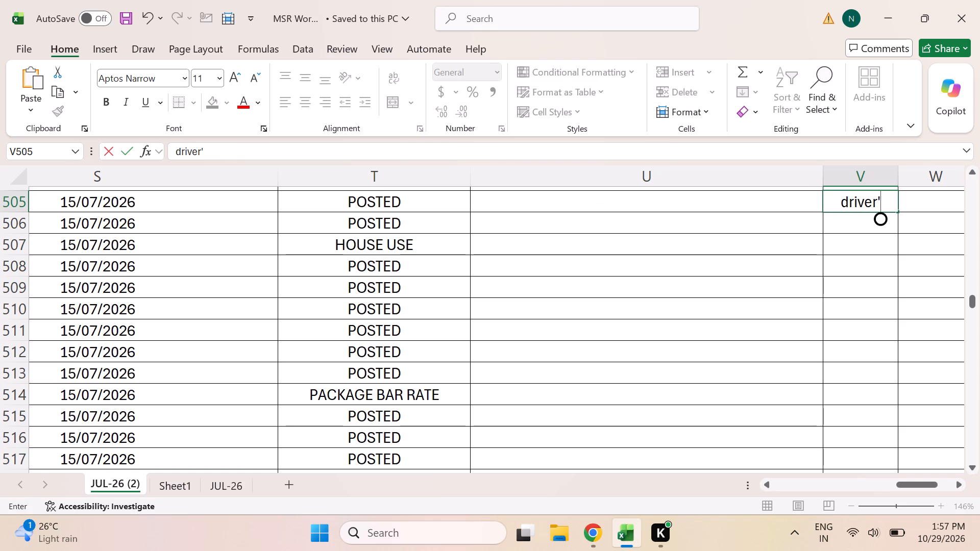
pyautogui.write('s sign')
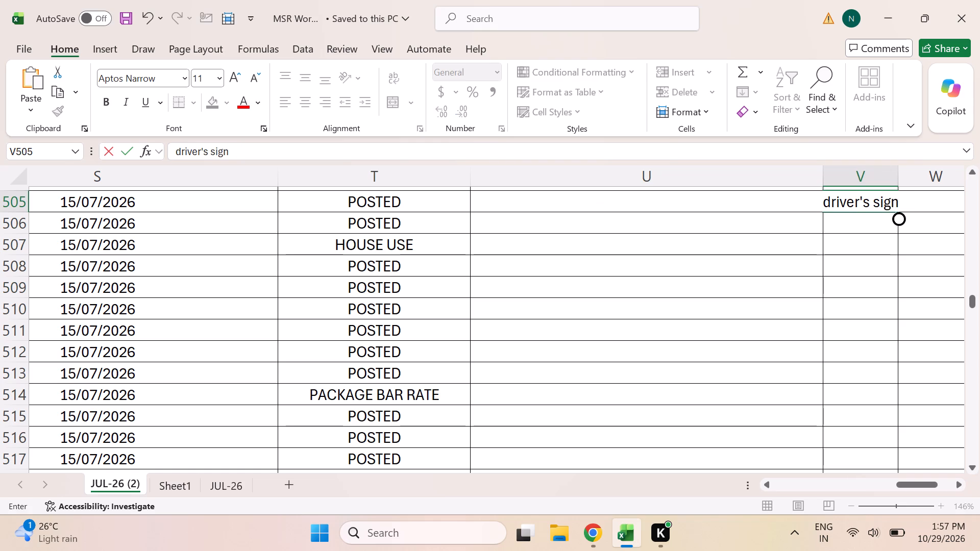
pyautogui.press('BackSpace')
pyautogui.press('BackSpace')
pyautogui.press('BackSpace')
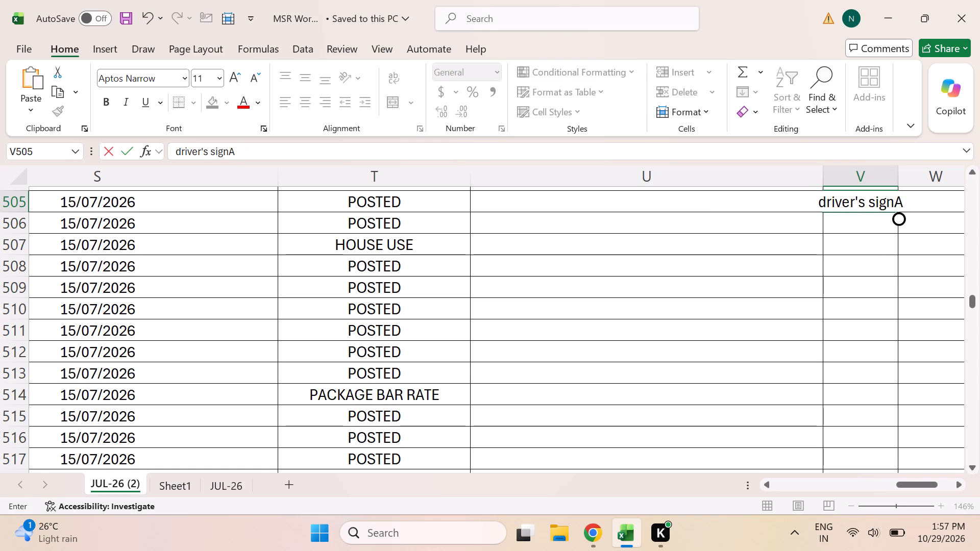
pyautogui.write('ar')
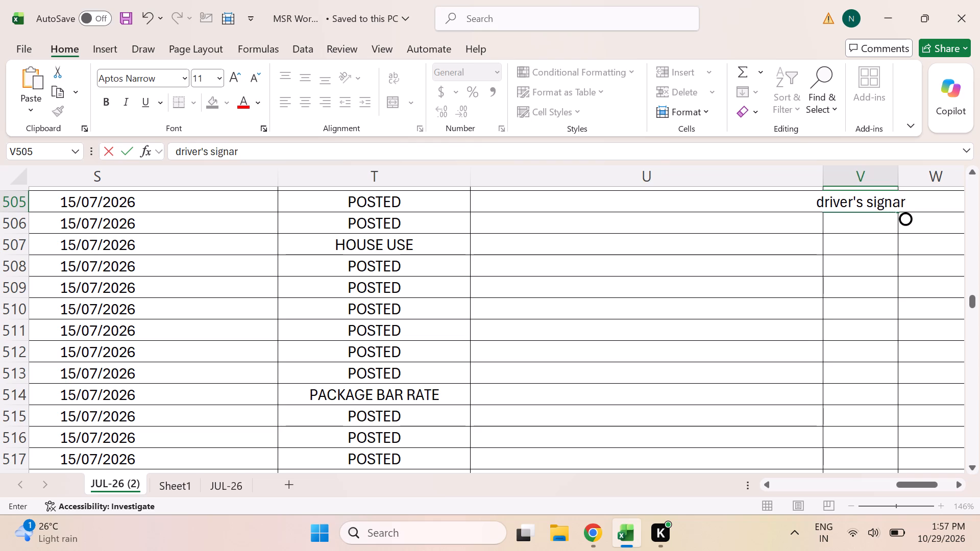
pyautogui.press('BackSpace')
pyautogui.press('y')
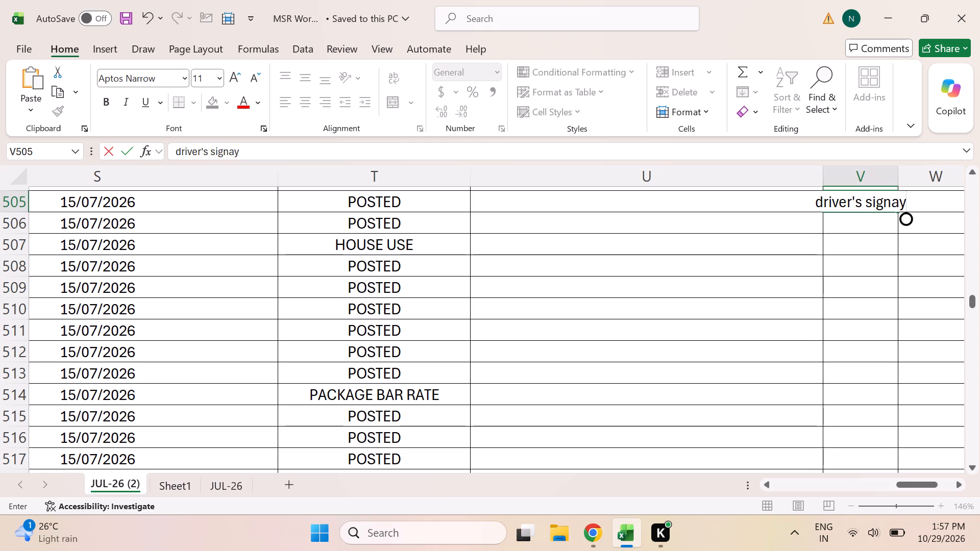
pyautogui.press('BackSpace')
pyautogui.write('ture')
pyautogui.press('space')
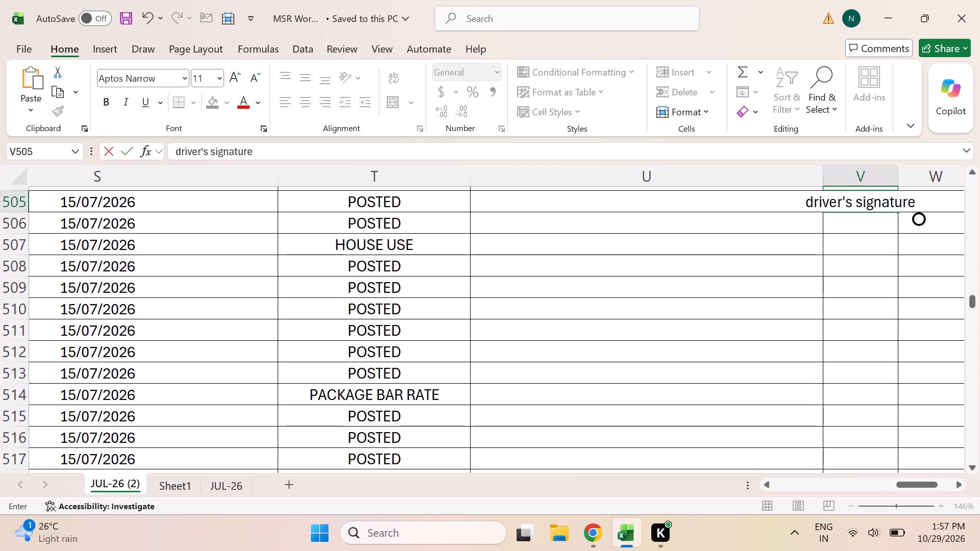
pyautogui.write('is not mentioned on sd')
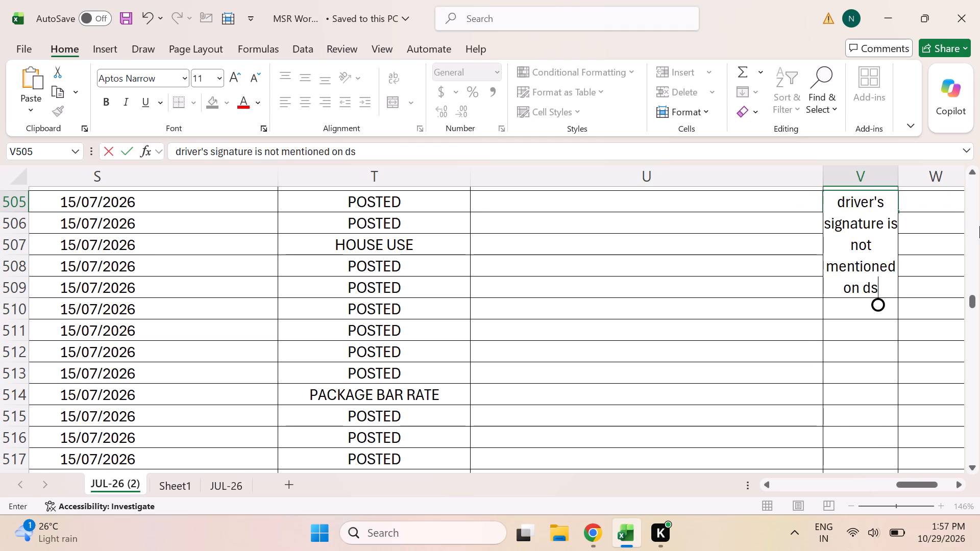
pyautogui.press('BackSpace')
pyautogui.write('uty slip')
pyautogui.press('Return')
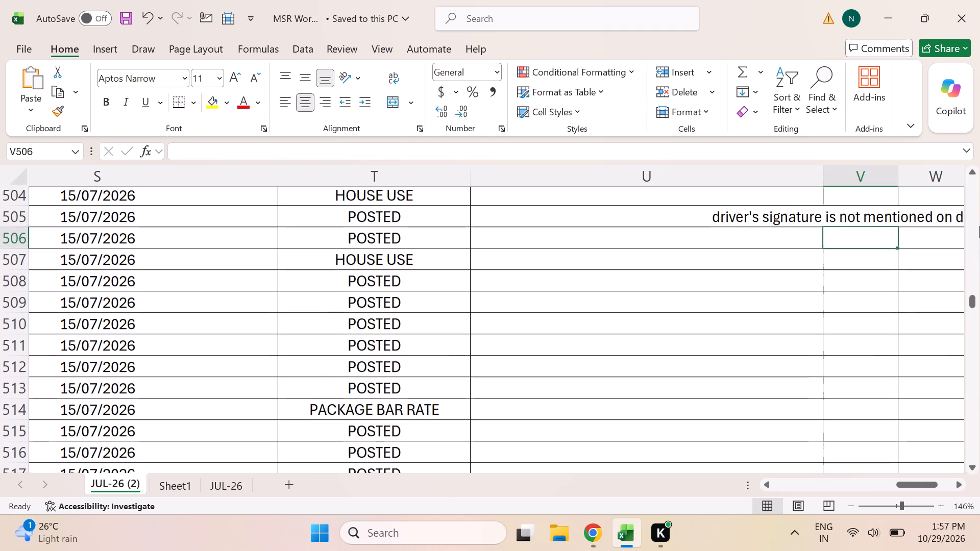
# Check row 506's duty slip number, vehicle, driver, guest, duty type, destination, kilometre readings, times, billing code, amount, date and posting status in columns A to T.
pyautogui.hscroll(20, 979, 226)
pyautogui.hscroll(1, 979, 226)
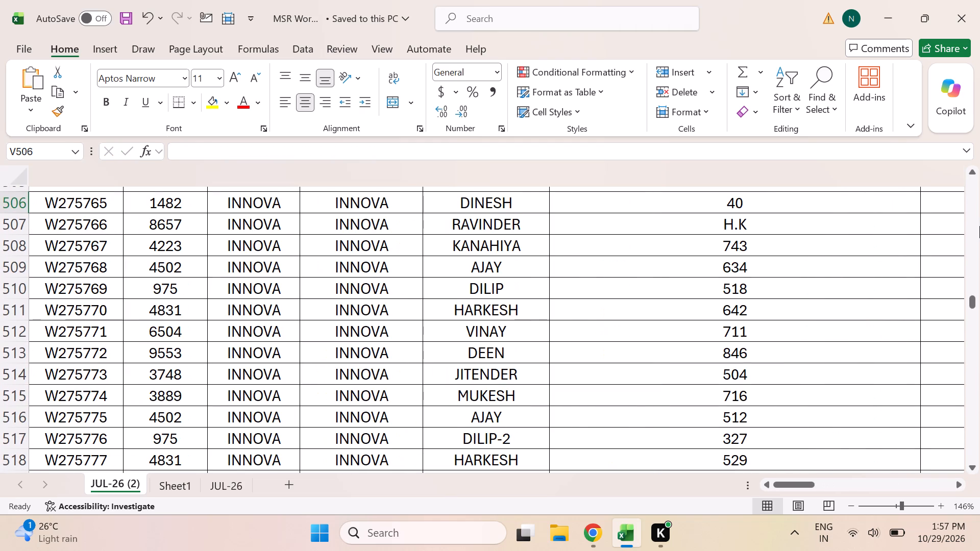
pyautogui.hscroll(11, 827, 302)
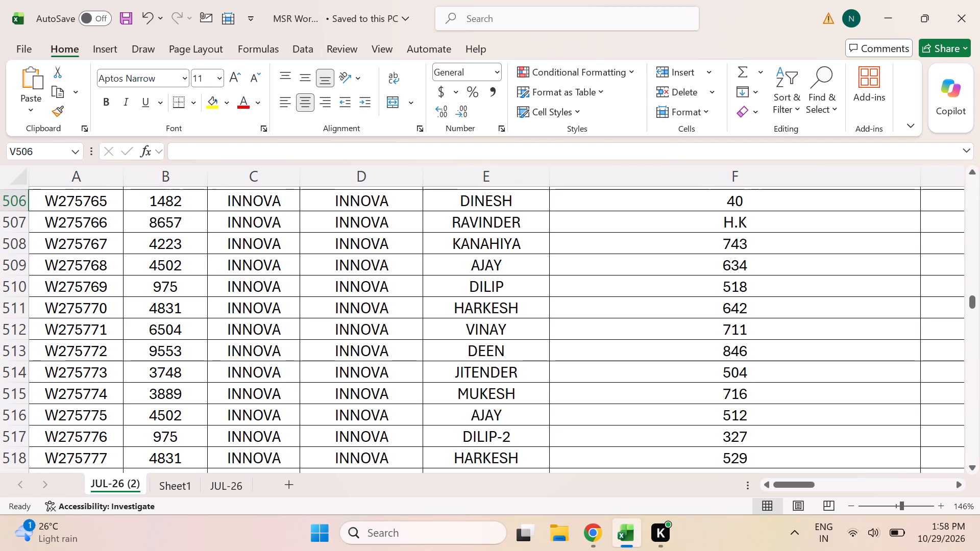
pyautogui.hscroll(-1, 827, 302)
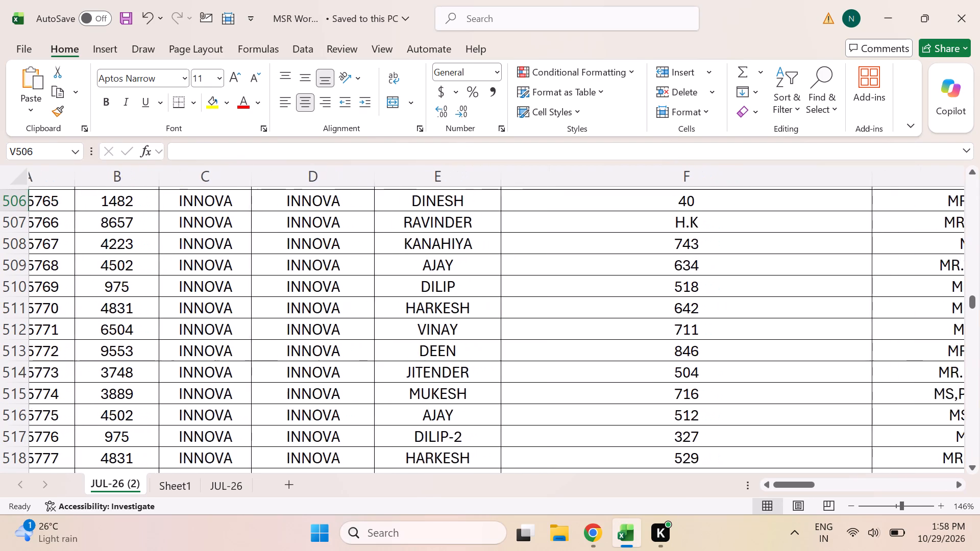
pyautogui.hscroll(-2, 827, 302)
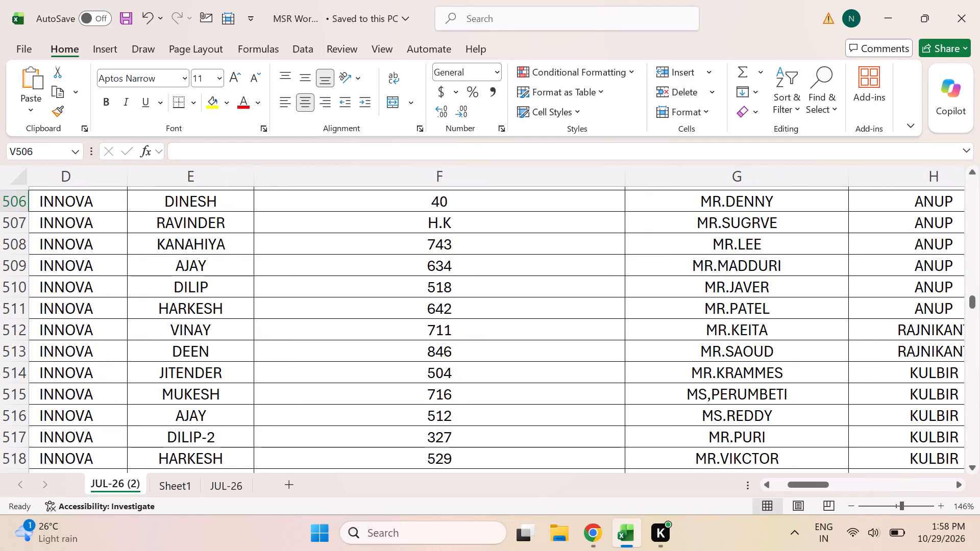
pyautogui.hscroll(-4, 734, 286)
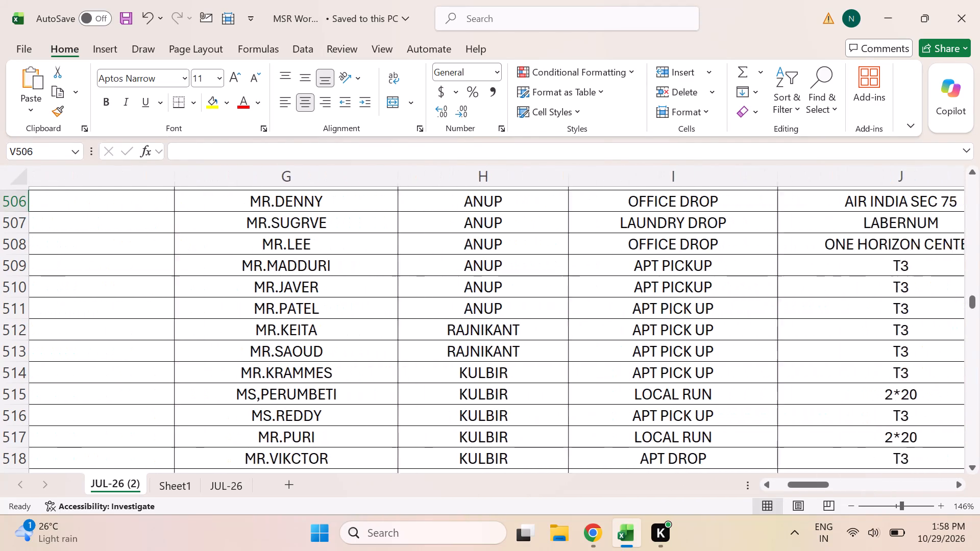
pyautogui.hscroll(-1, 734, 286)
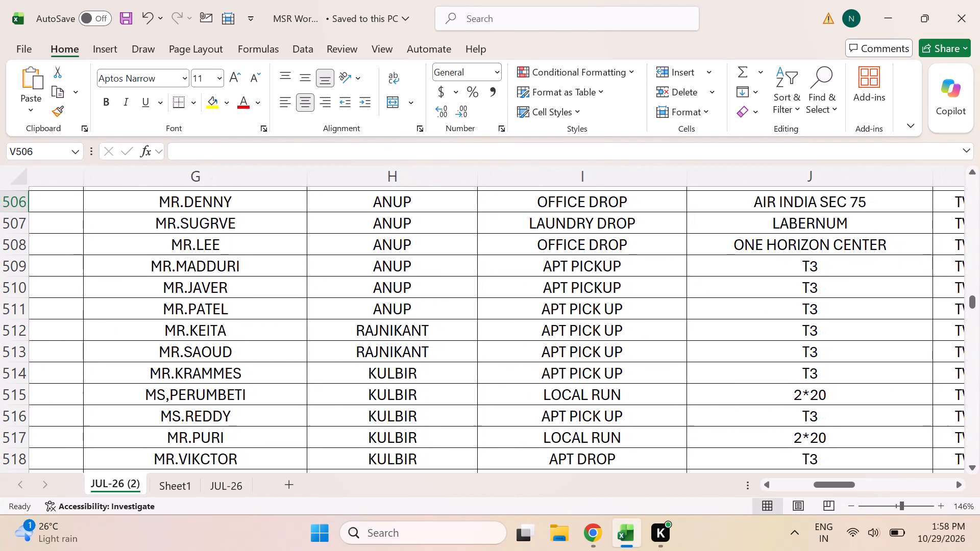
pyautogui.hscroll(-3, 734, 286)
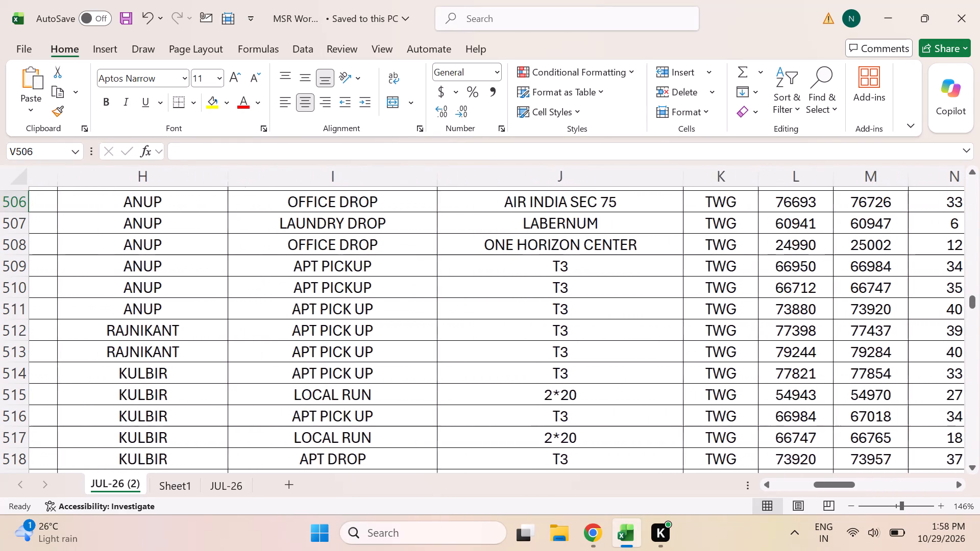
pyautogui.hscroll(-2, 734, 286)
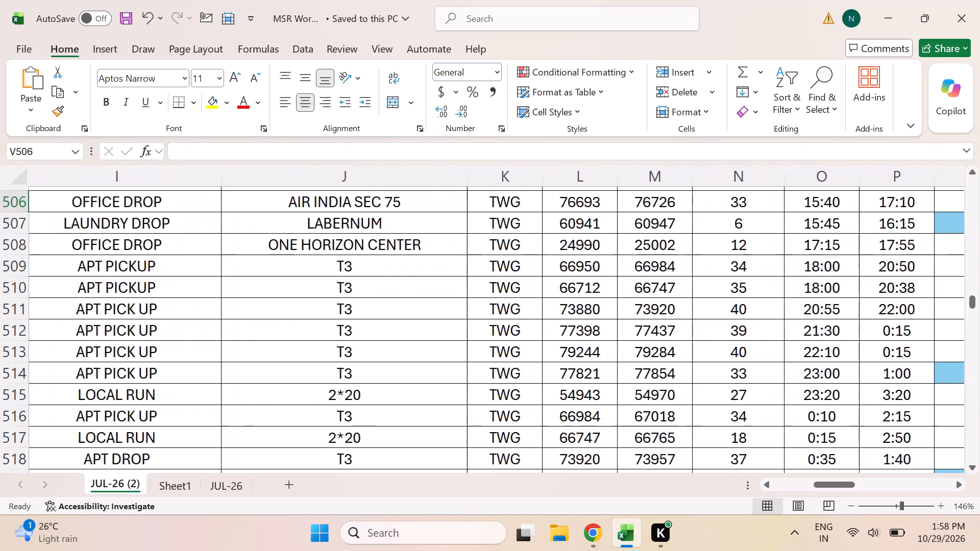
pyautogui.hscroll(-2, 734, 286)
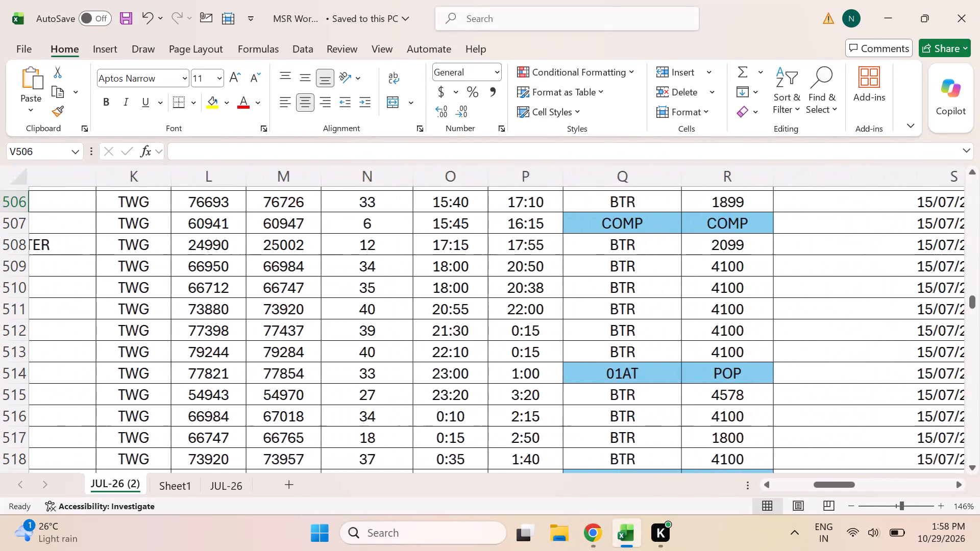
pyautogui.hscroll(-2, 734, 286)
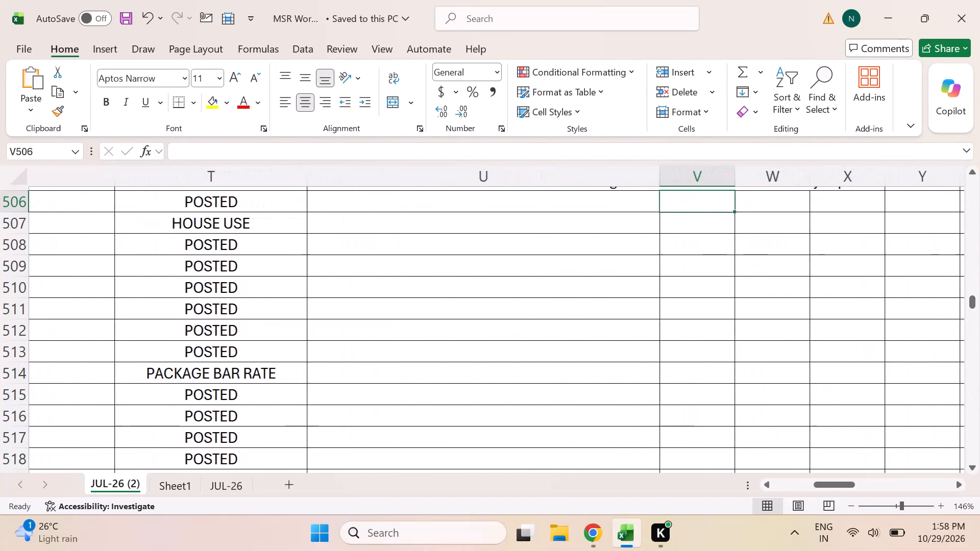
# Enter the remark "room number mismatched and driver's signature is not mentioned on duty slip" in column V of row 506.
pyautogui.write('room numbetr')
pyautogui.press('space')
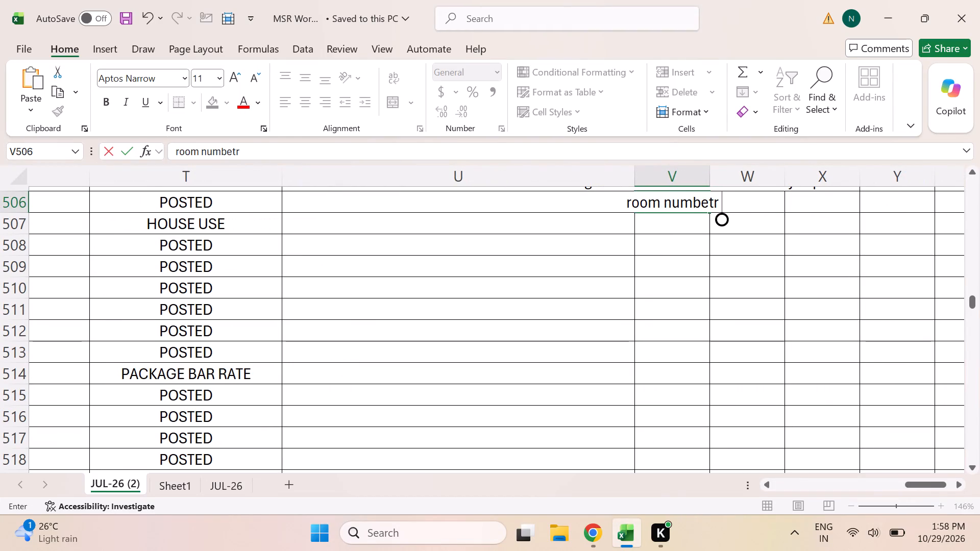
pyautogui.press('BackSpace')
pyautogui.press('BackSpace')
pyautogui.press('BackSpace')
pyautogui.write('r i')
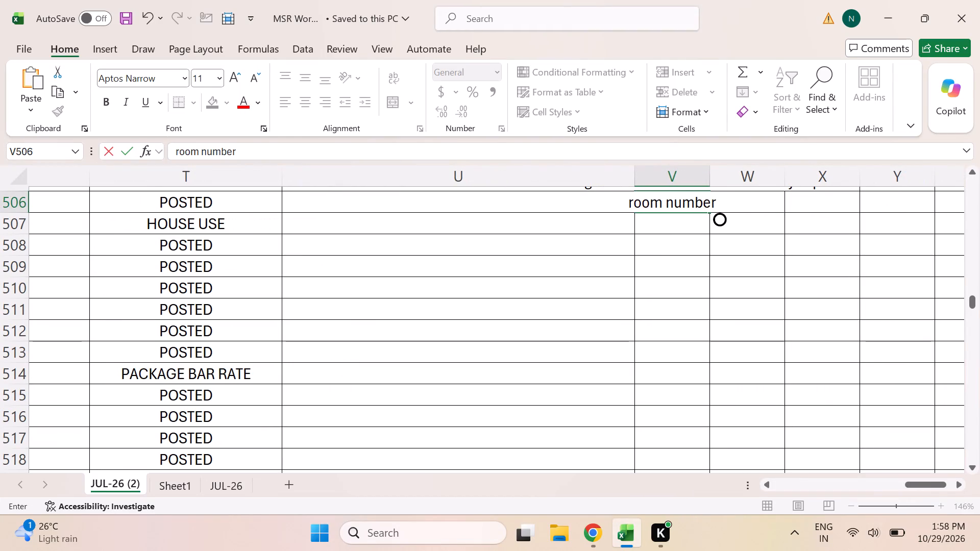
pyautogui.press('BackSpace')
pyautogui.write('mis')
pyautogui.write('matc')
pyautogui.write('hed a')
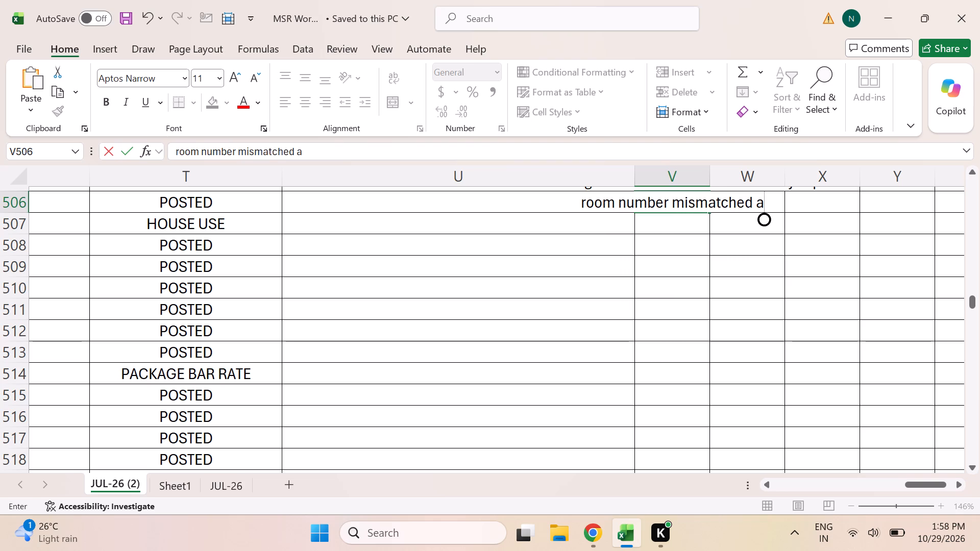
pyautogui.write('nd dr')
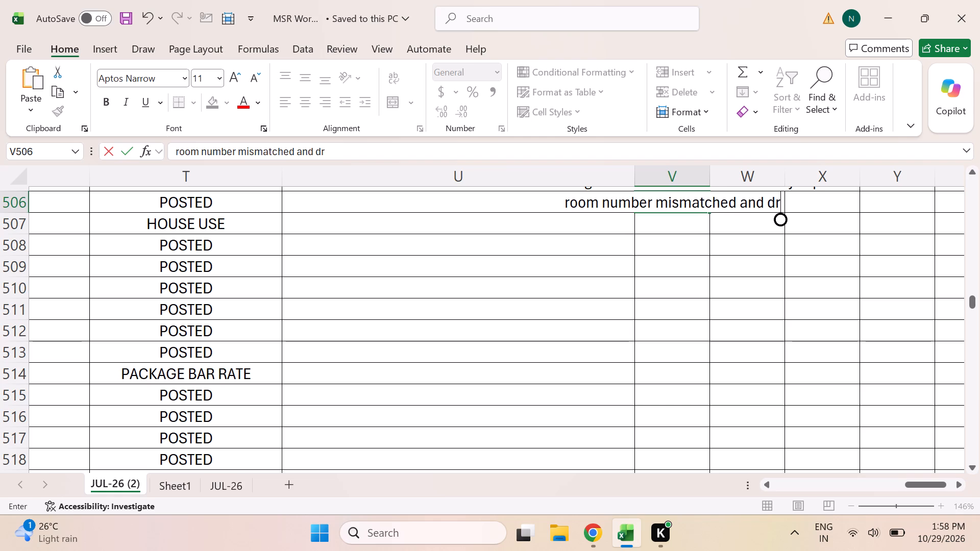
pyautogui.write("iver's signat")
pyautogui.write('ure is not mentioned on duty sl')
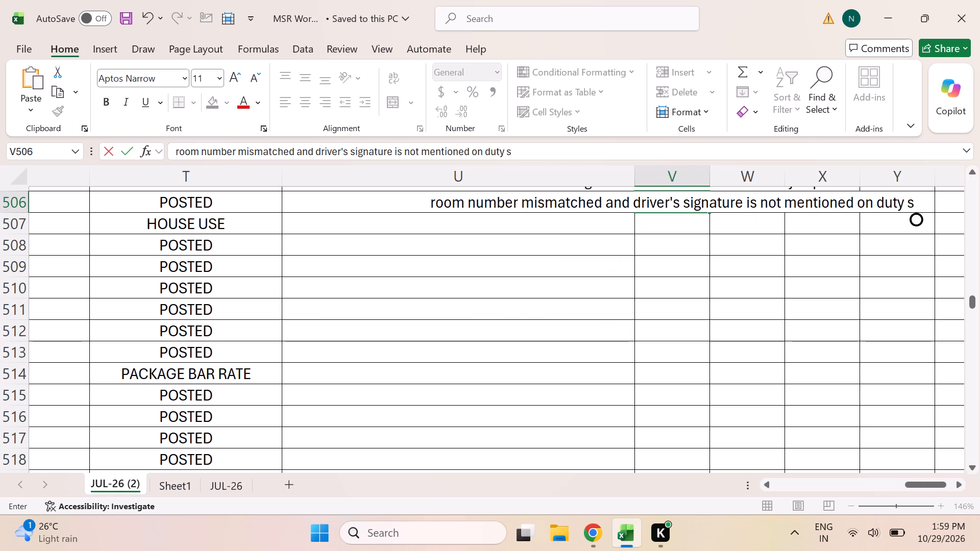
pyautogui.write('ip')
pyautogui.press('Return')
# Check row 507's duty slip number, vehicle, driver, department, duty type, destination, kilometre readings, times, billing code, date and posting status in columns A to T.
pyautogui.scroll(-1, 759, 264)
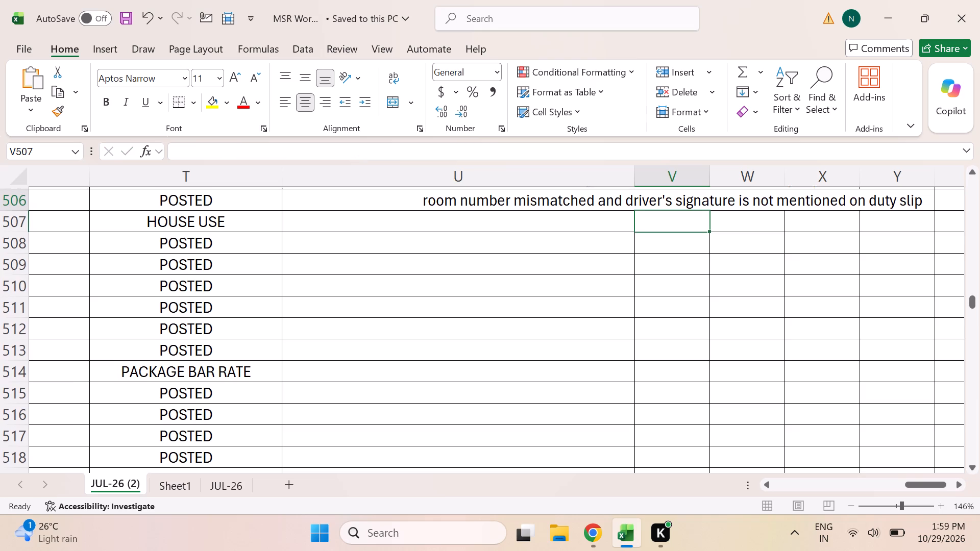
pyautogui.scroll(-1, 759, 264)
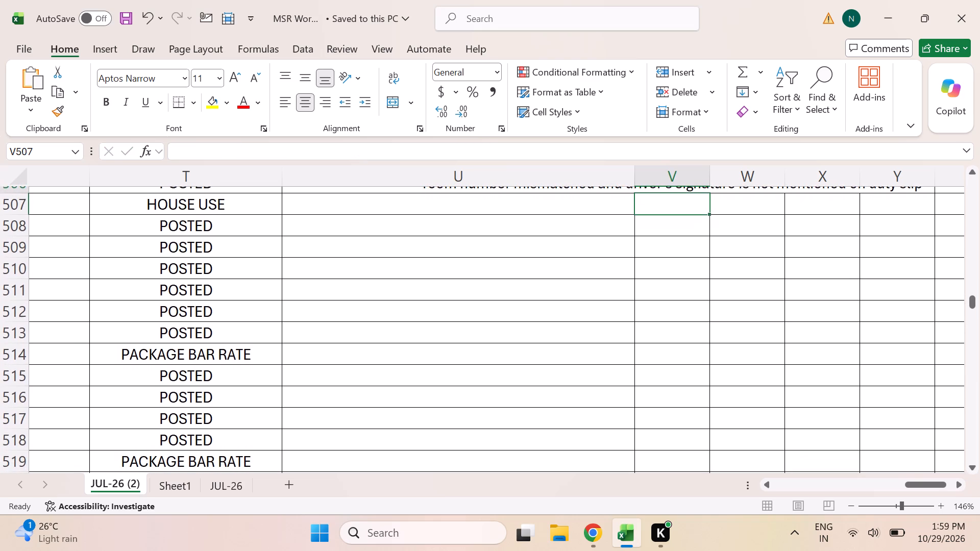
pyautogui.hscroll(9, 759, 264)
pyautogui.hscroll(12, 759, 264)
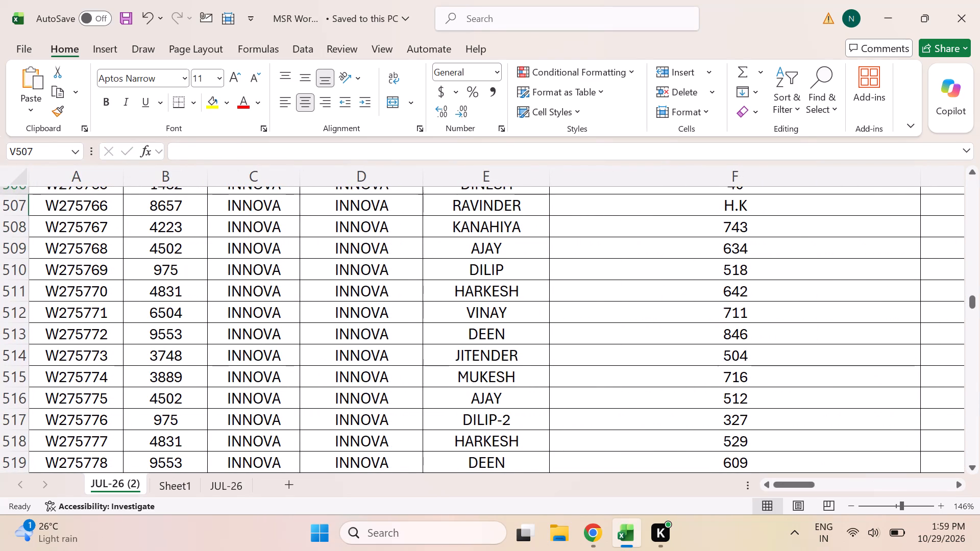
pyautogui.hscroll(-4, 759, 264)
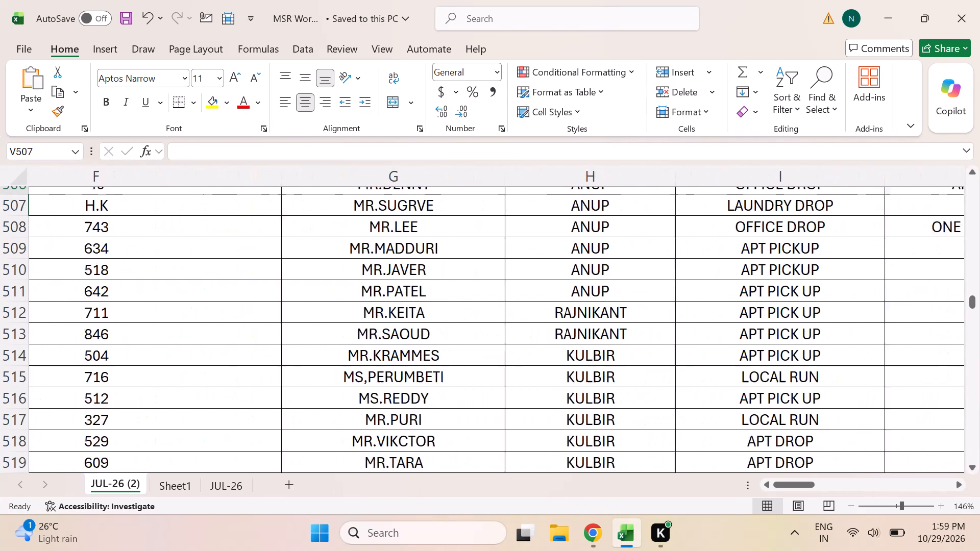
pyautogui.hscroll(-5, 759, 264)
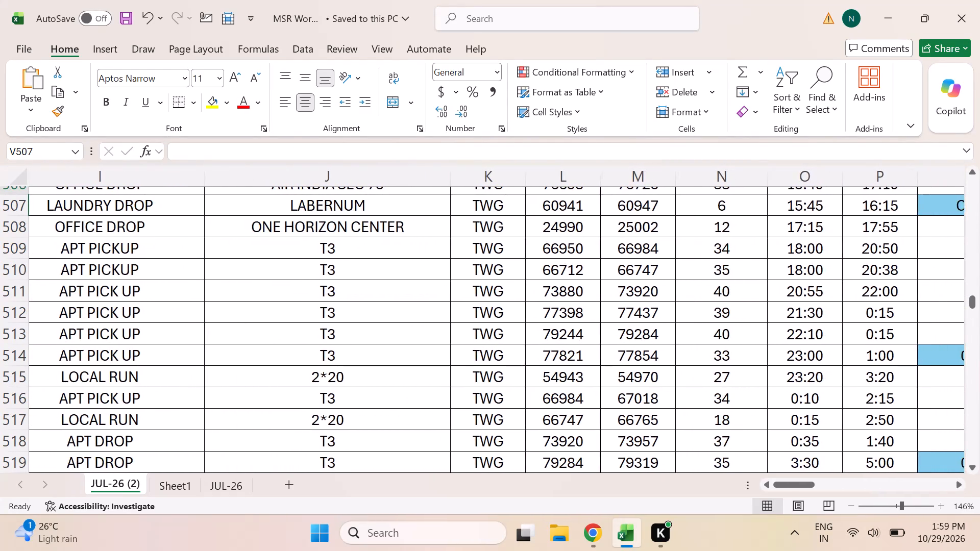
pyautogui.hscroll(-1, 759, 264)
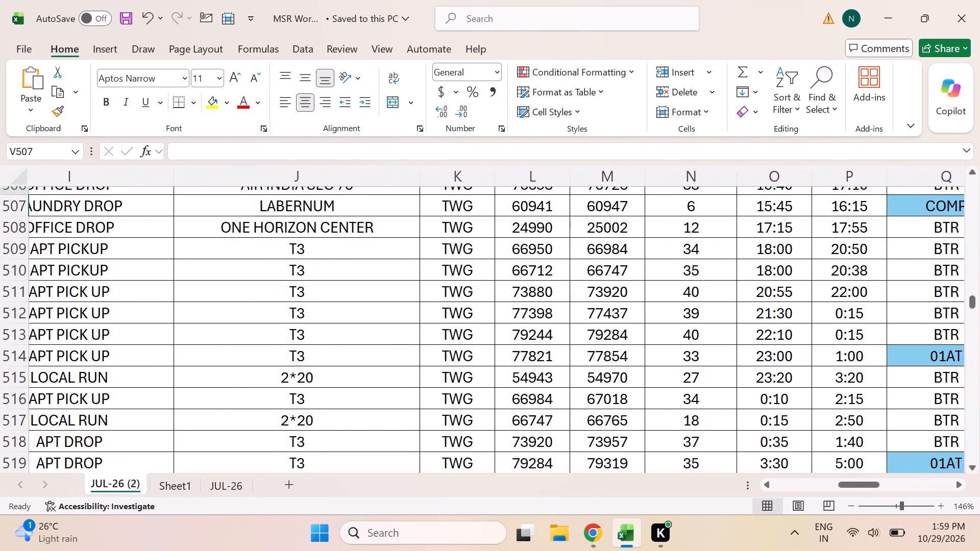
pyautogui.hscroll(-2, 759, 264)
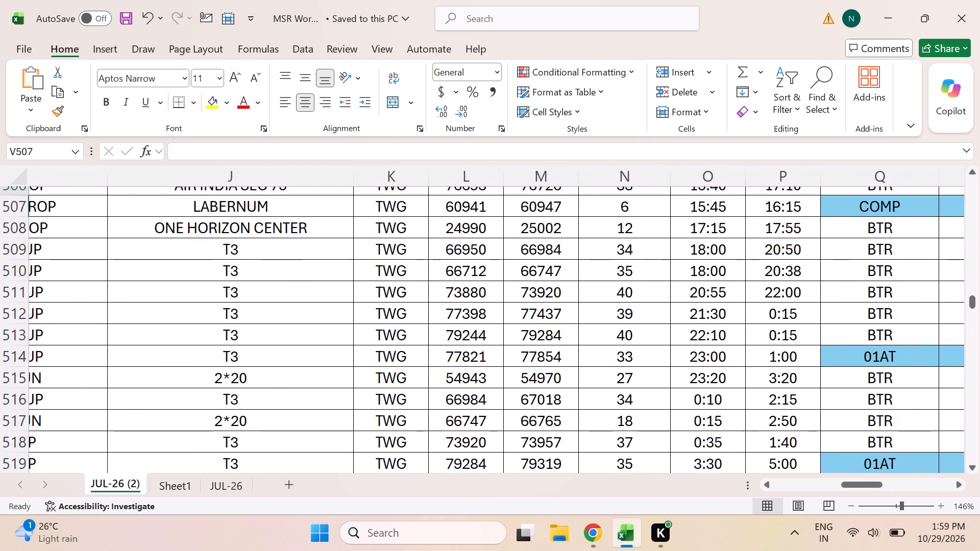
pyautogui.hscroll(-3, 759, 264)
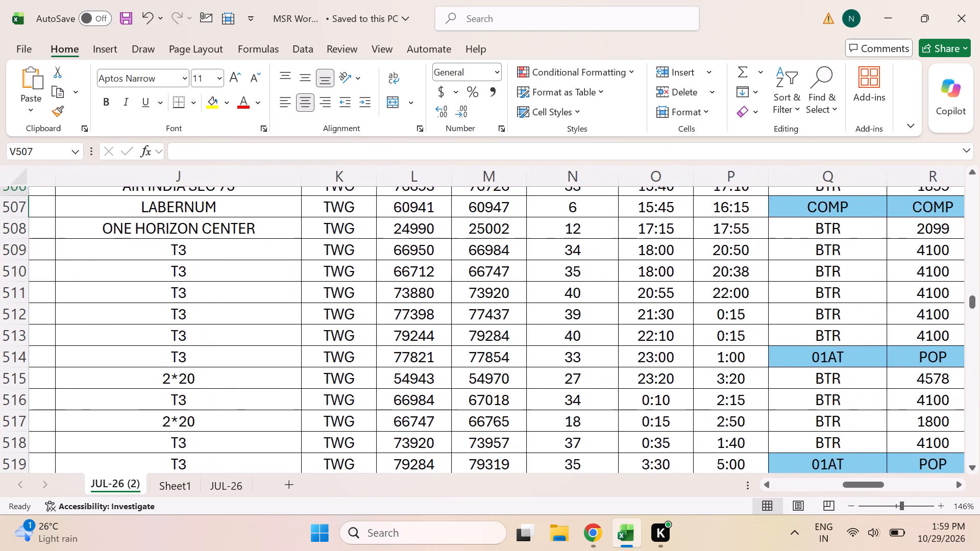
pyautogui.hscroll(-2, 759, 264)
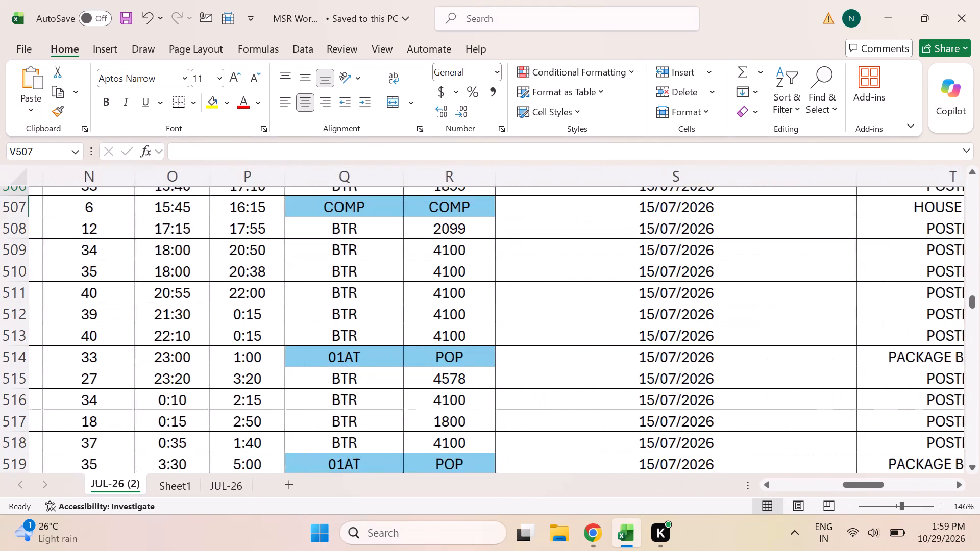
pyautogui.hscroll(-2, 759, 264)
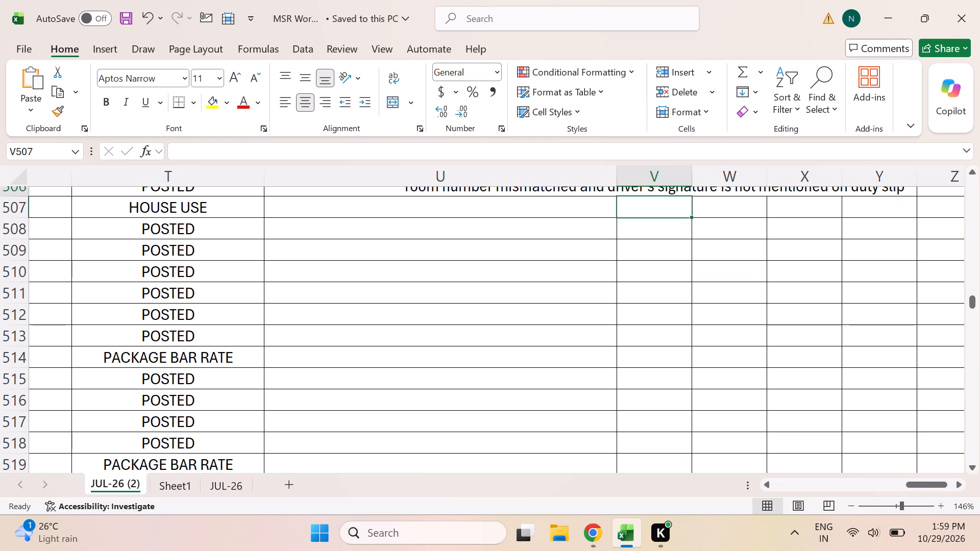
# Enter the remark "refrence is not mentioned on duty slip" in column V of row 507.
pyautogui.write('ref')
pyautogui.write('re')
pyautogui.write('nce')
pyautogui.press('space')
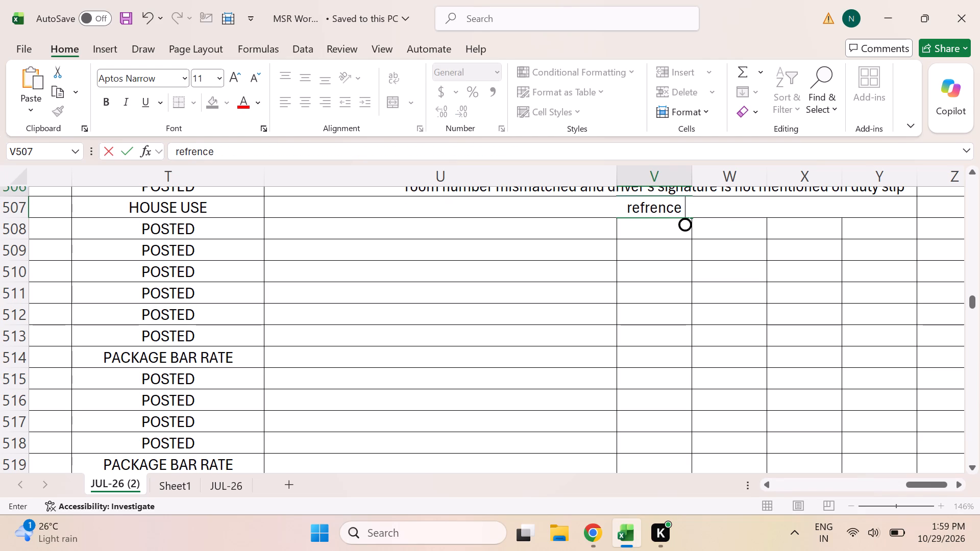
pyautogui.write('is not mentioned')
pyautogui.press('space')
pyautogui.write('on duty')
pyautogui.press('space')
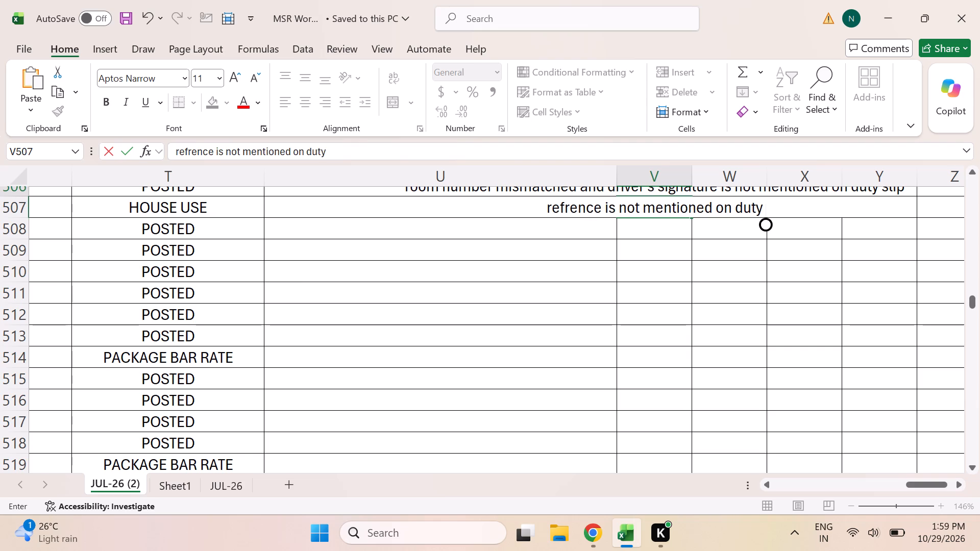
pyautogui.write('slip')
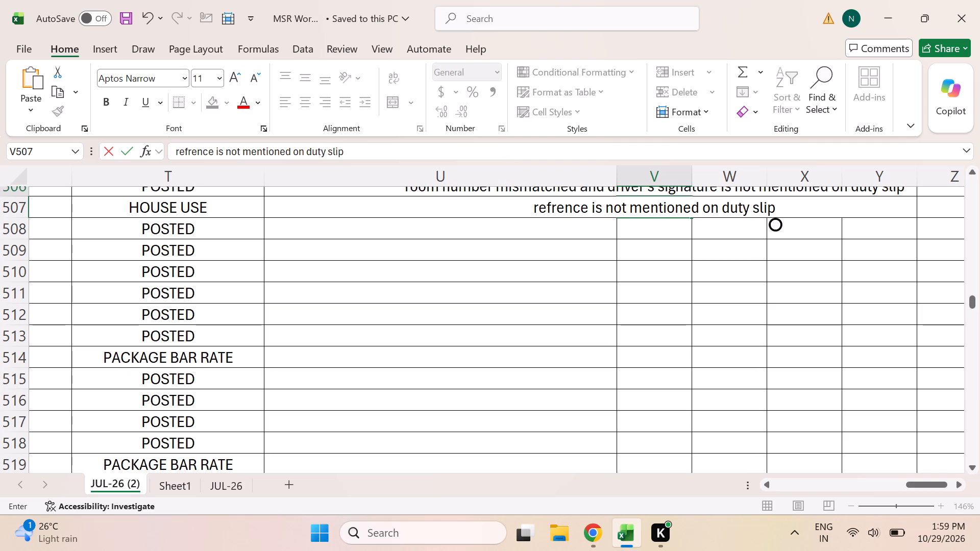
pyautogui.press('Return')
# Check row 508's duty slip number, vehicle, driver, guest, duty type, destination, kilometre readings, times, billing code, amount, date and posting status in columns A to T.
pyautogui.scroll(-1, 759, 264)
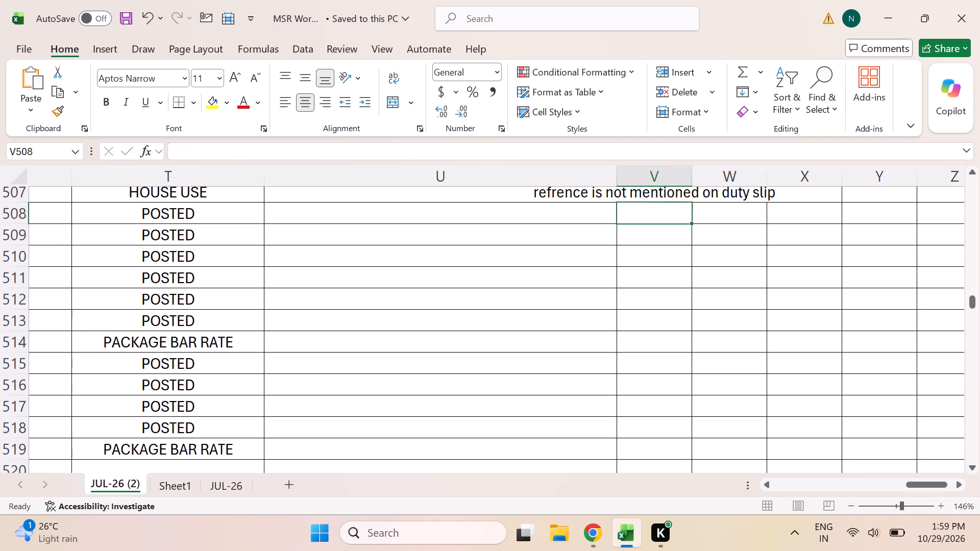
pyautogui.scroll(-1, 759, 264)
pyautogui.hscroll(12, 759, 264)
pyautogui.hscroll(13, 759, 264)
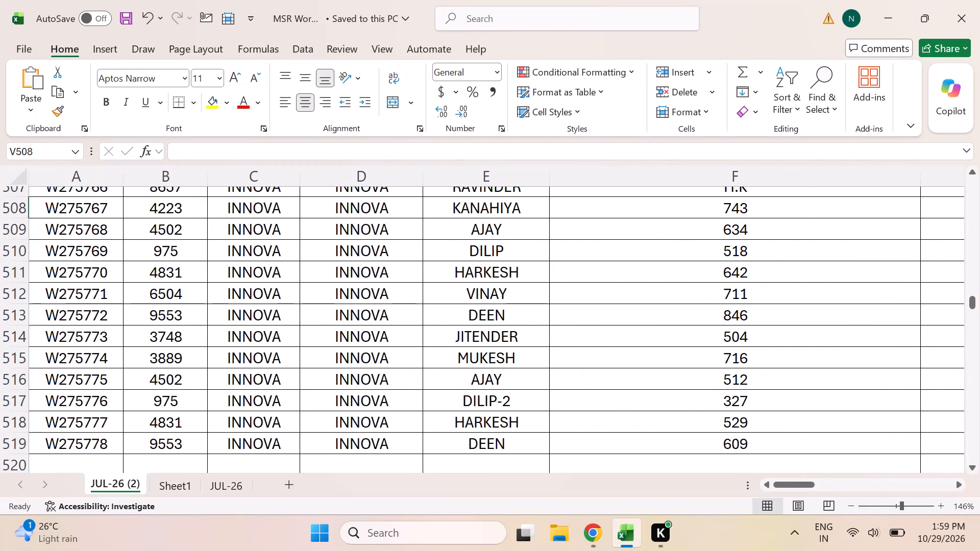
pyautogui.hscroll(-2, 759, 264)
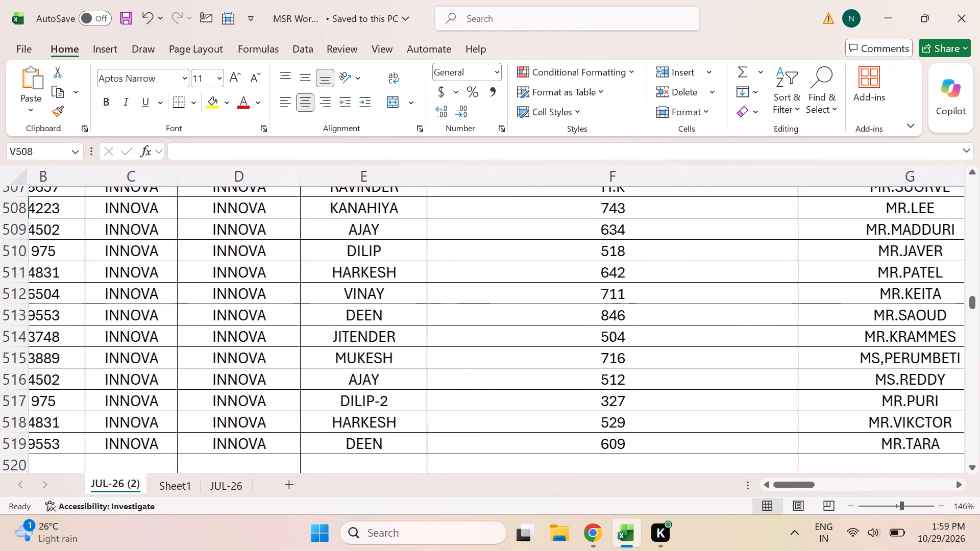
pyautogui.hscroll(-2, 759, 264)
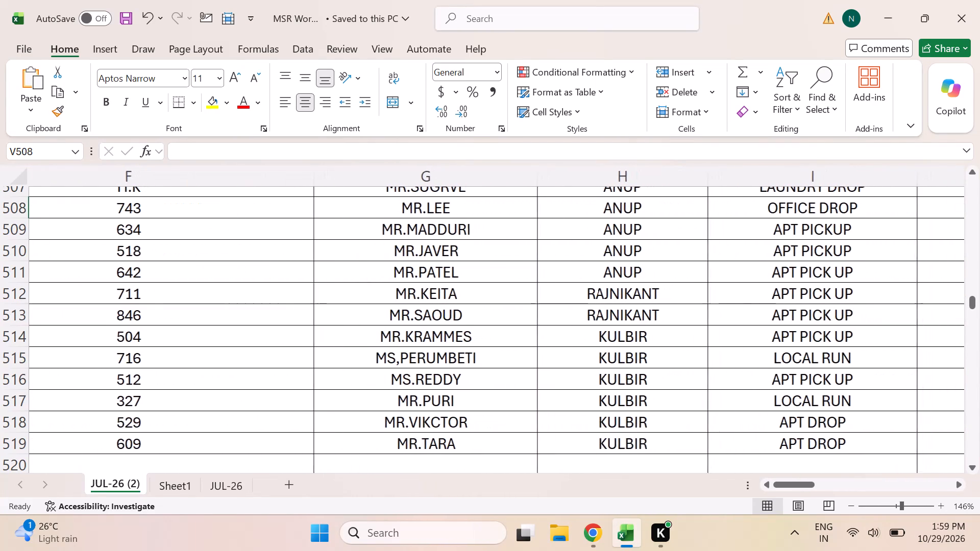
pyautogui.hscroll(-3, 759, 264)
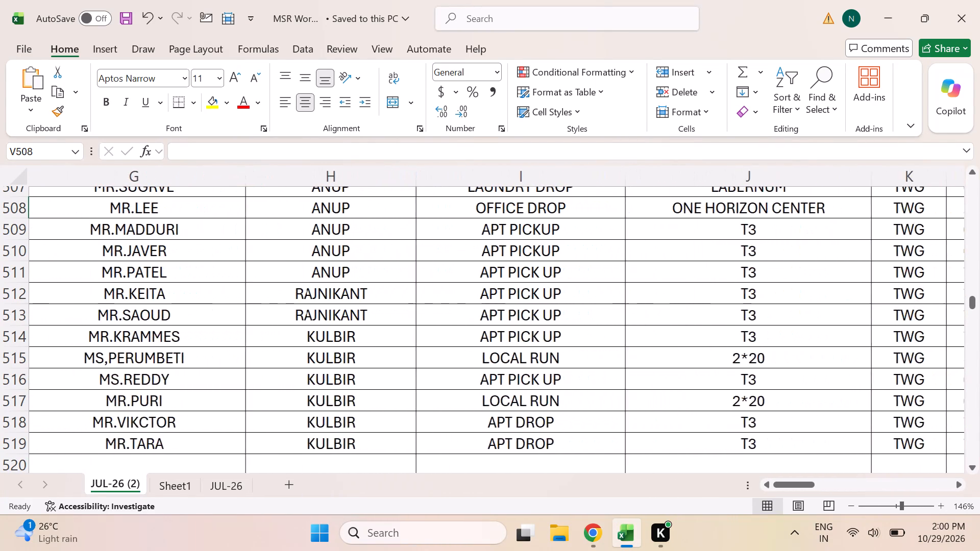
pyautogui.hscroll(-3, 759, 264)
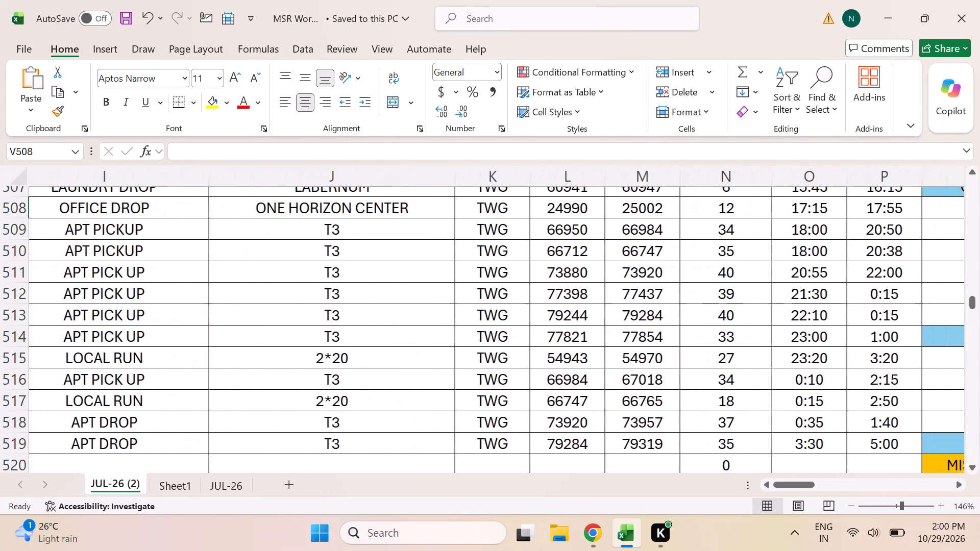
pyautogui.hscroll(-2, 759, 264)
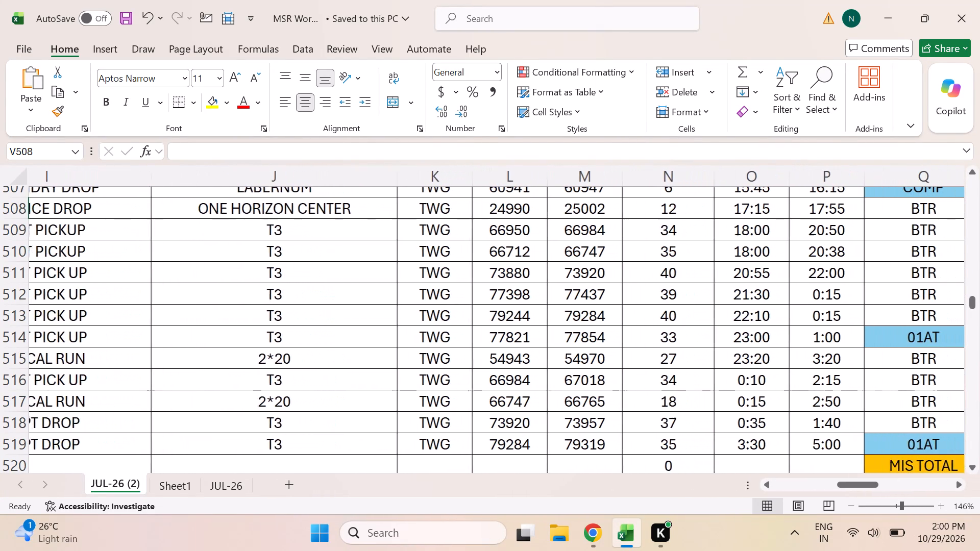
pyautogui.hscroll(-2, 759, 264)
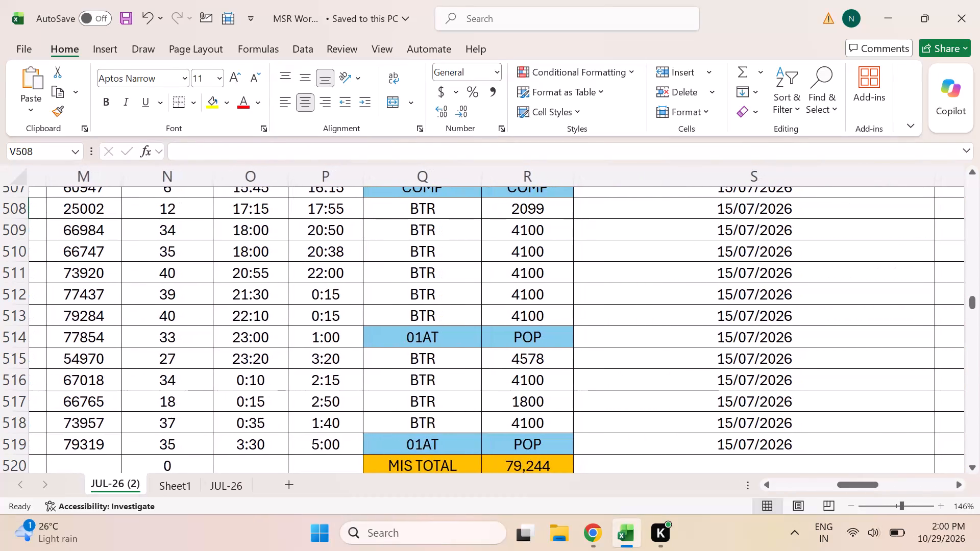
pyautogui.hscroll(-3, 759, 264)
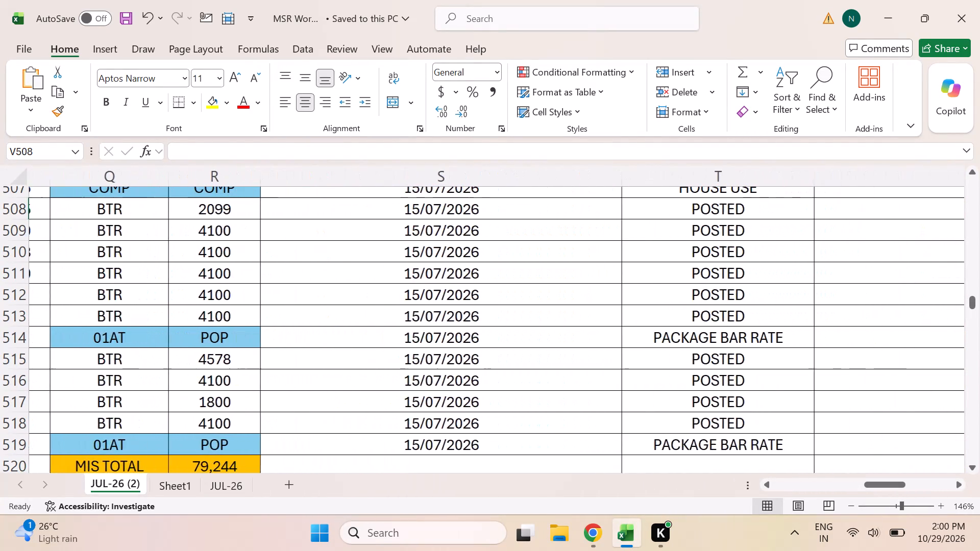
pyautogui.hscroll(-1, 759, 264)
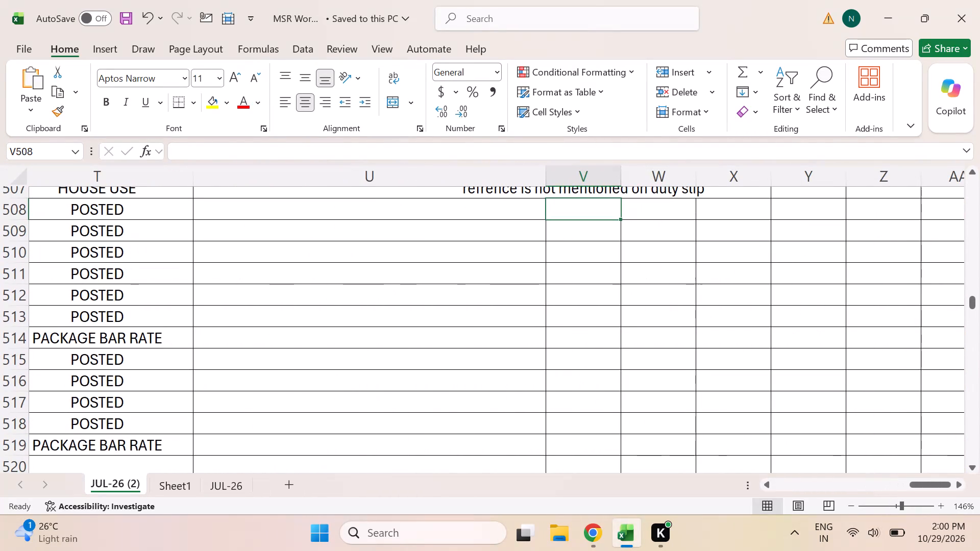
# Enter the remark "driver's signature is not mentioned on duty slip" in column V of row 508.
pyautogui.write('dr')
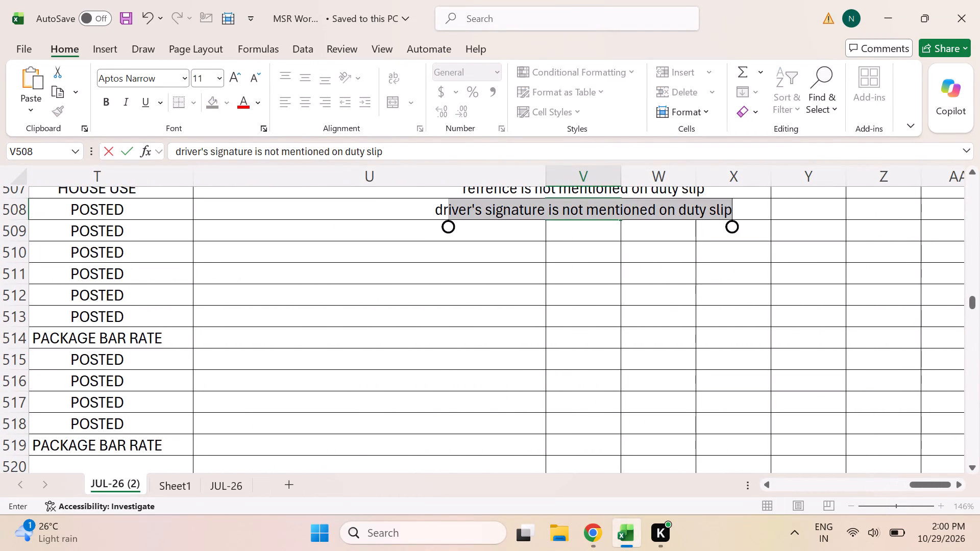
pyautogui.press('Return')
# Check row 509's duty slip number, vehicle, driver, guest, duty type, destination, kilometre readings, times, billing code, amount, date and posting status in columns A to T.
pyautogui.hscroll(12, 759, 264)
pyautogui.hscroll(15, 759, 264)
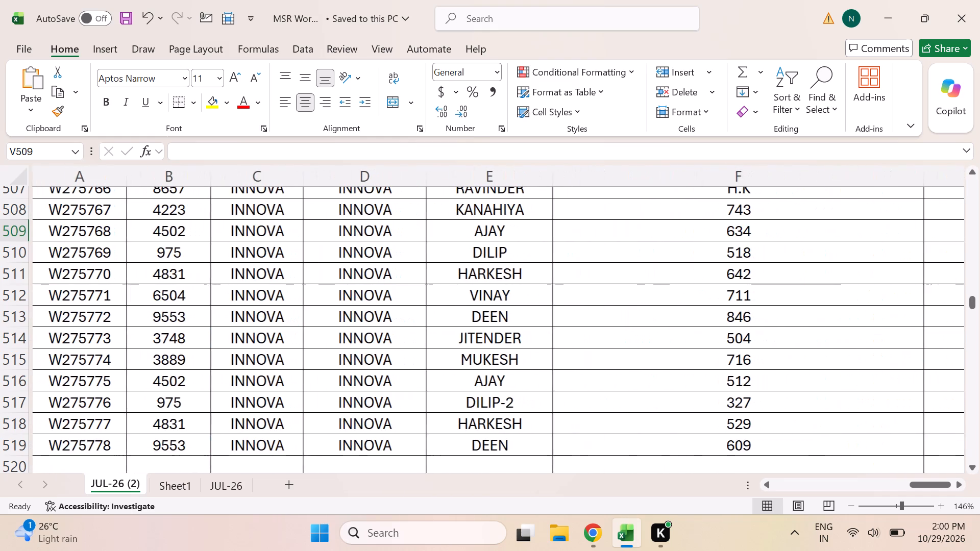
pyautogui.scroll(-1, 759, 264)
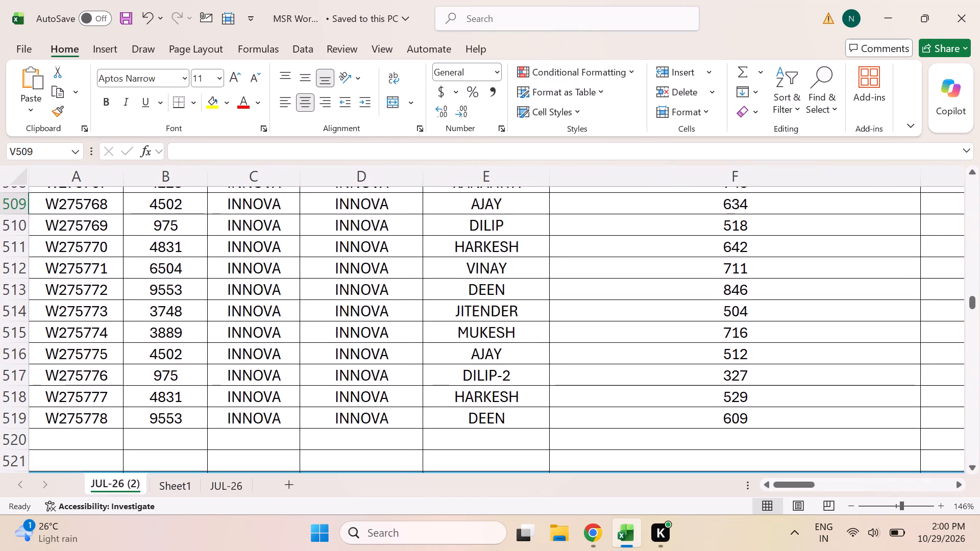
pyautogui.hscroll(-2, 759, 264)
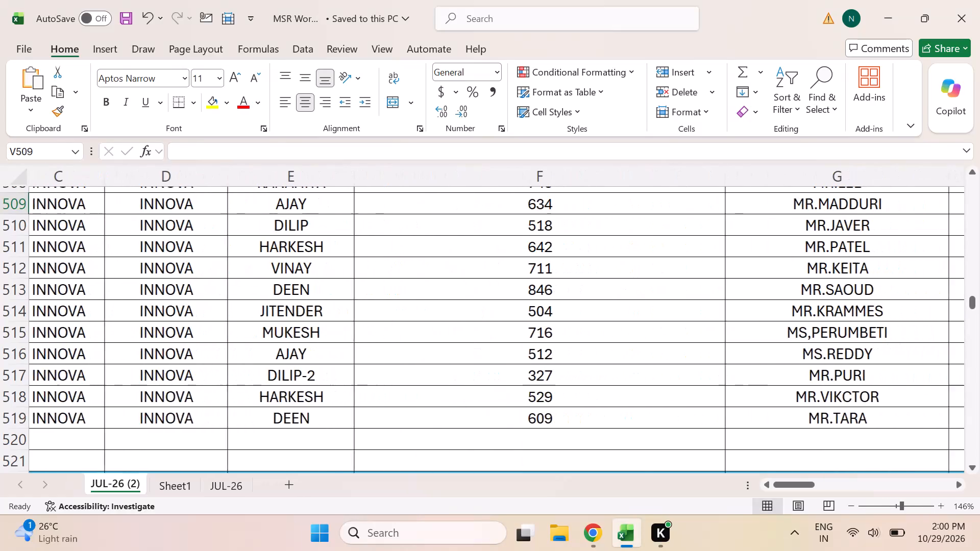
pyautogui.hscroll(-2, 759, 264)
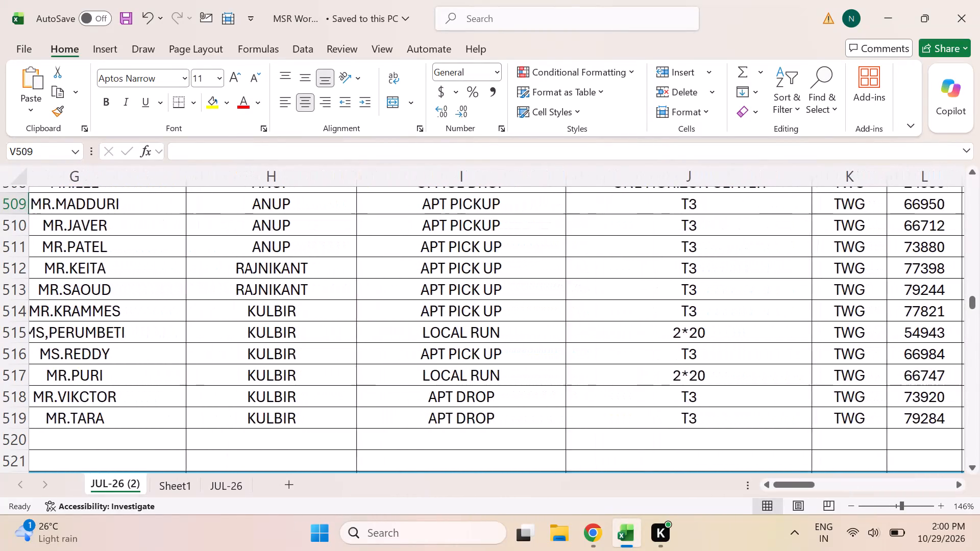
pyautogui.hscroll(-1, 759, 264)
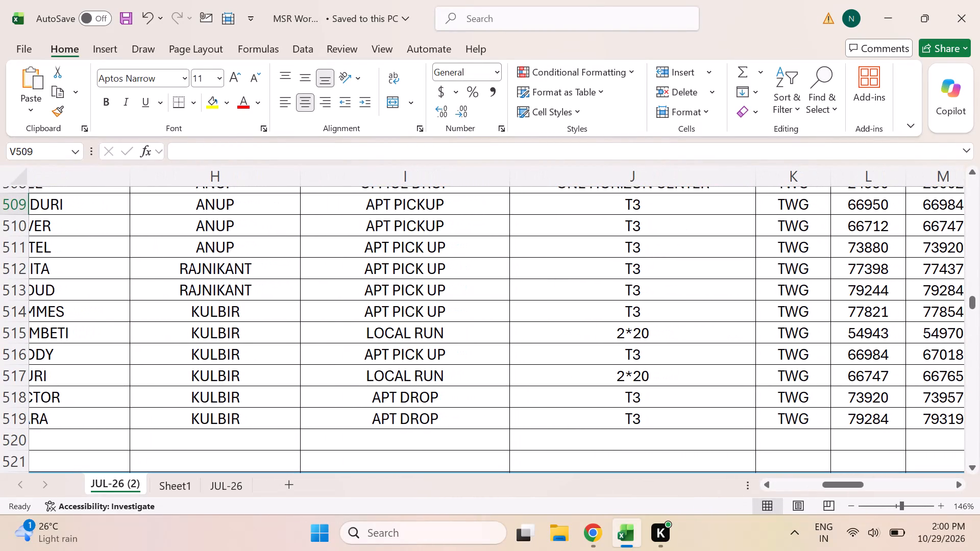
pyautogui.hscroll(-4, 759, 264)
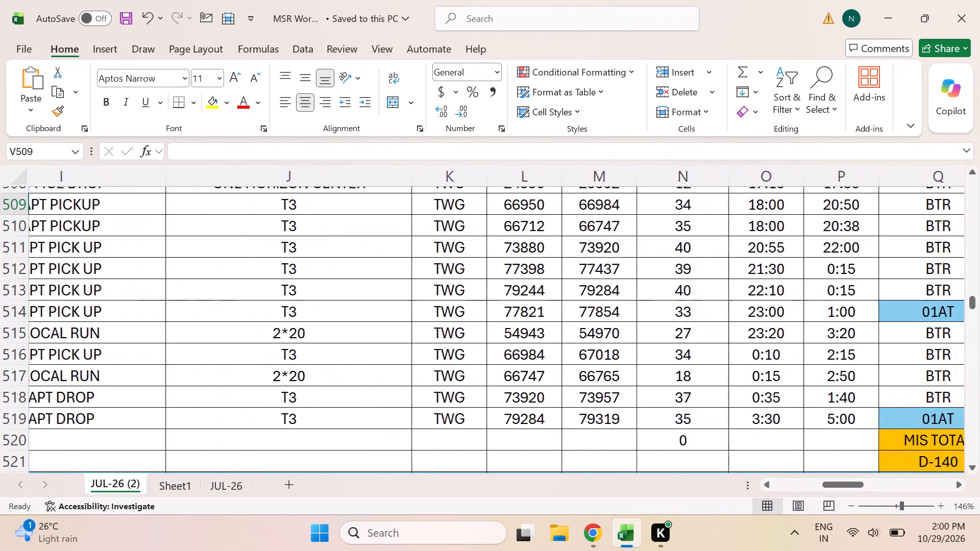
pyautogui.hscroll(-3, 759, 264)
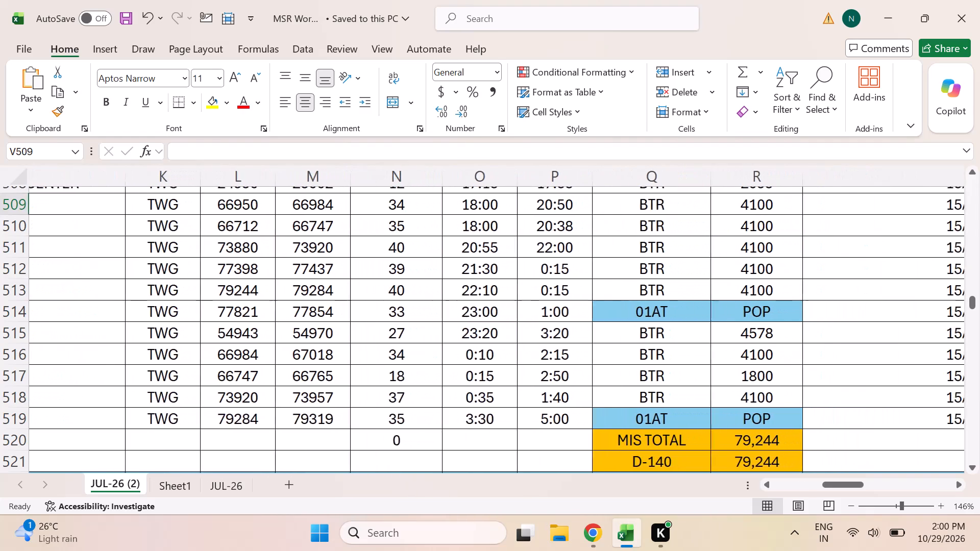
pyautogui.hscroll(-2, 759, 264)
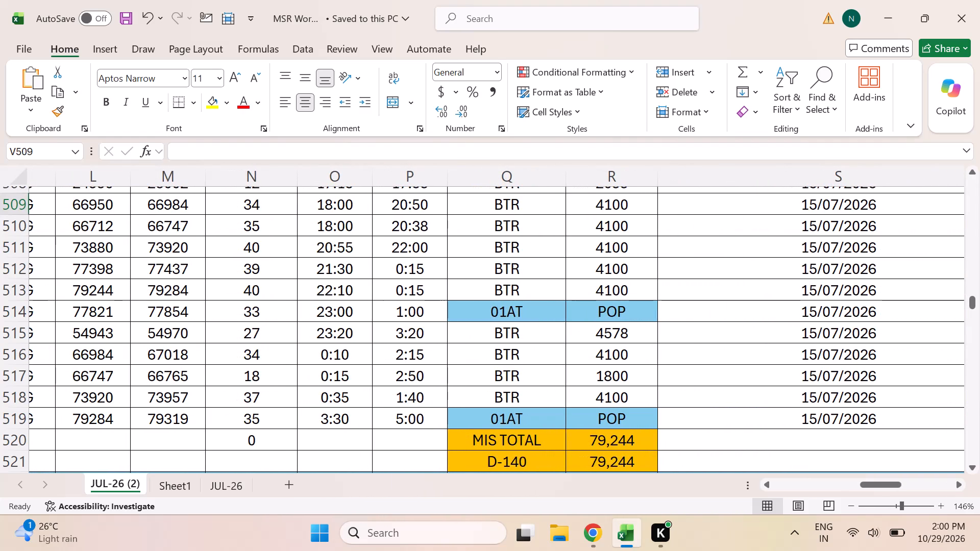
pyautogui.hscroll(-1, 661, 259)
pyautogui.hscroll(-1, 542, 252)
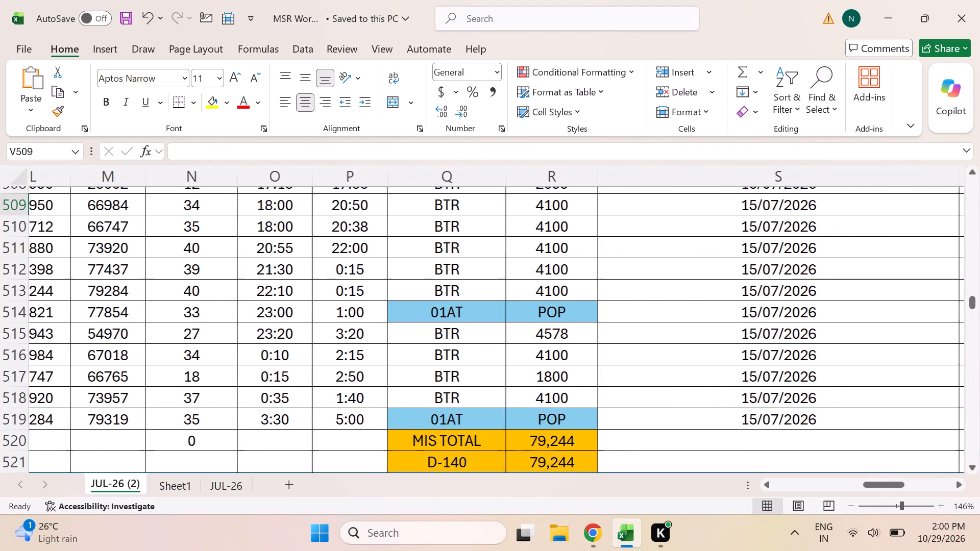
pyautogui.hscroll(-1, 542, 252)
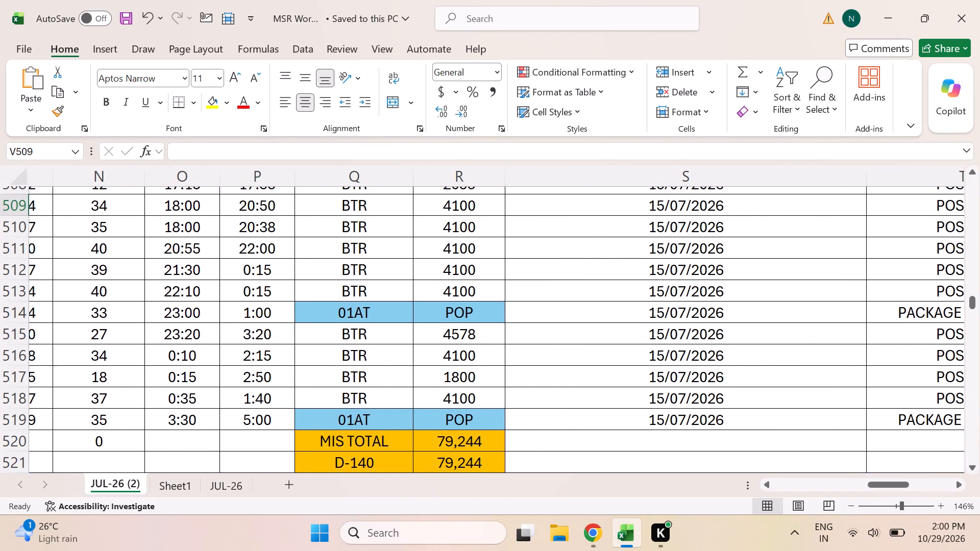
pyautogui.hscroll(-1, 386, 236)
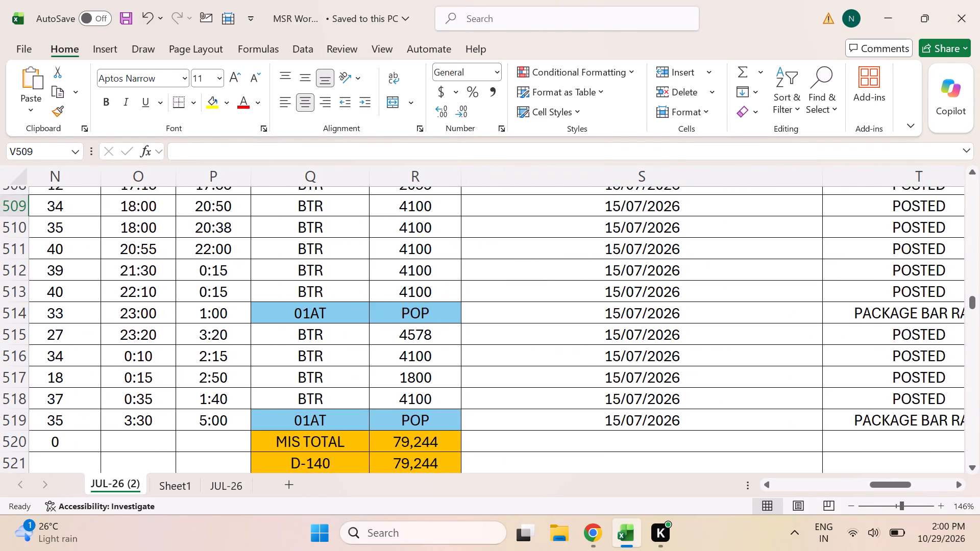
pyautogui.hscroll(-1, 464, 244)
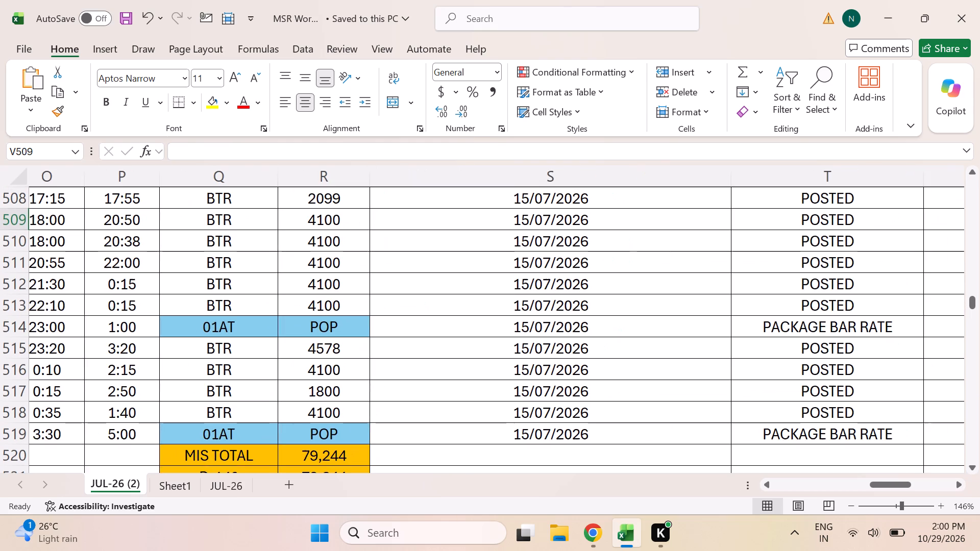
pyautogui.hscroll(-1, 464, 244)
pyautogui.scroll(-1, 464, 244)
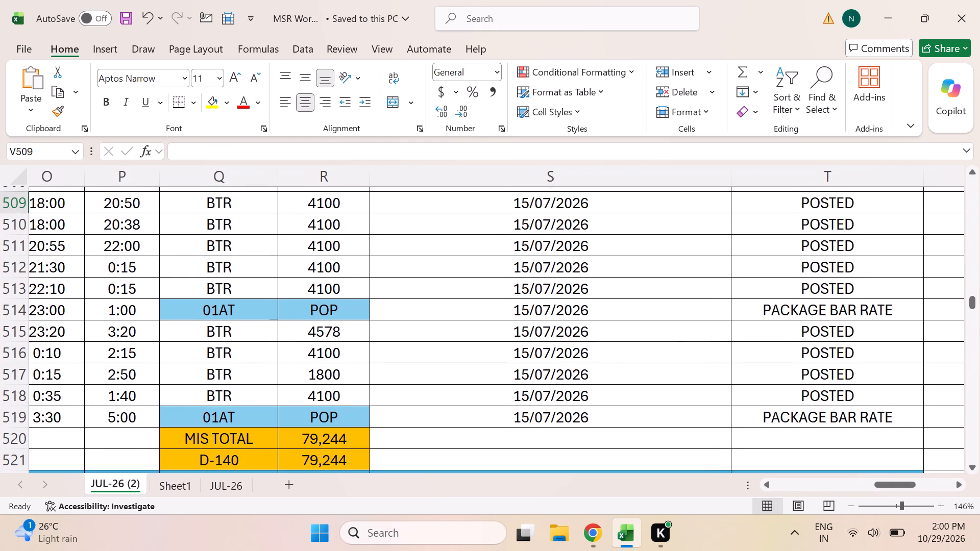
pyautogui.hscroll(-4, 464, 244)
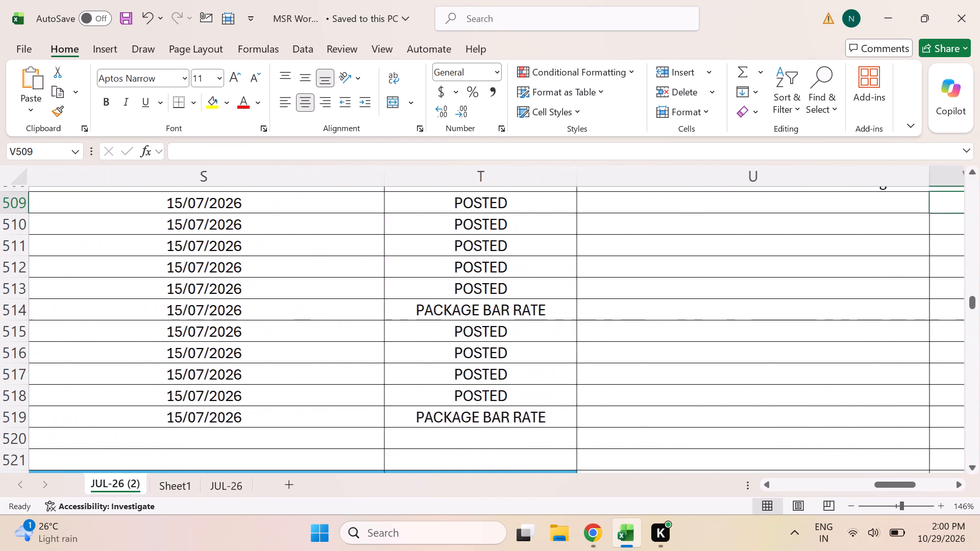
pyautogui.hscroll(-1, 464, 244)
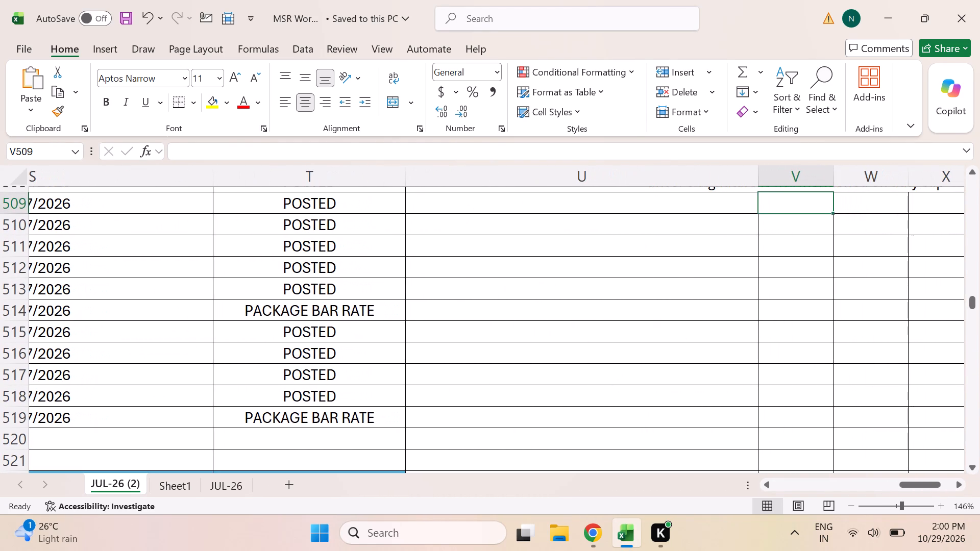
# Enter the remark "driver's signature is not mentioned on duty slip" in column V of row 509.
pyautogui.write('dr')
pyautogui.press('Return')
# Check row 510's duty slip number, vehicle, driver, guest, duty type, destination, kilometre readings, times, billing code, amount, date and posting status in columns A to T.
pyautogui.scroll(-1, 464, 244)
pyautogui.hscroll(17, 464, 244)
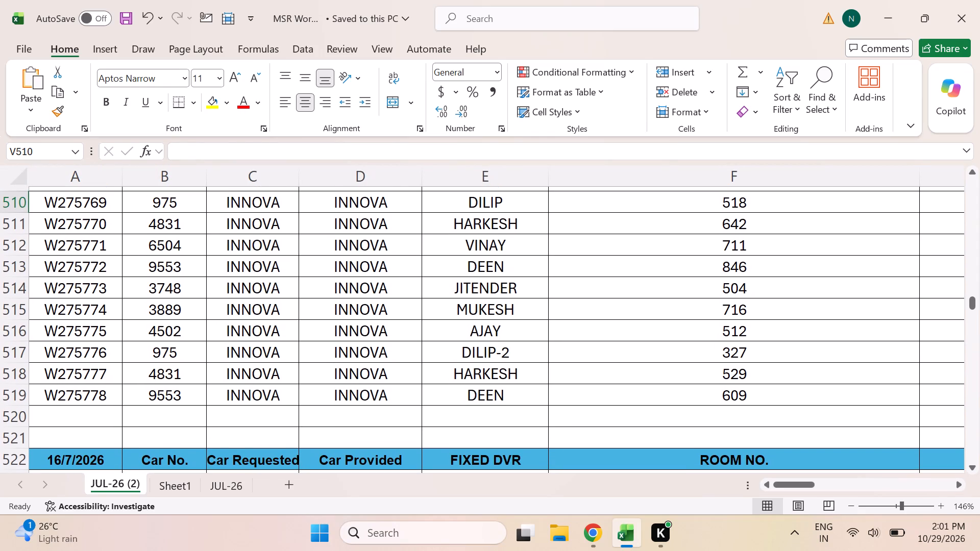
pyautogui.hscroll(-4, 509, 239)
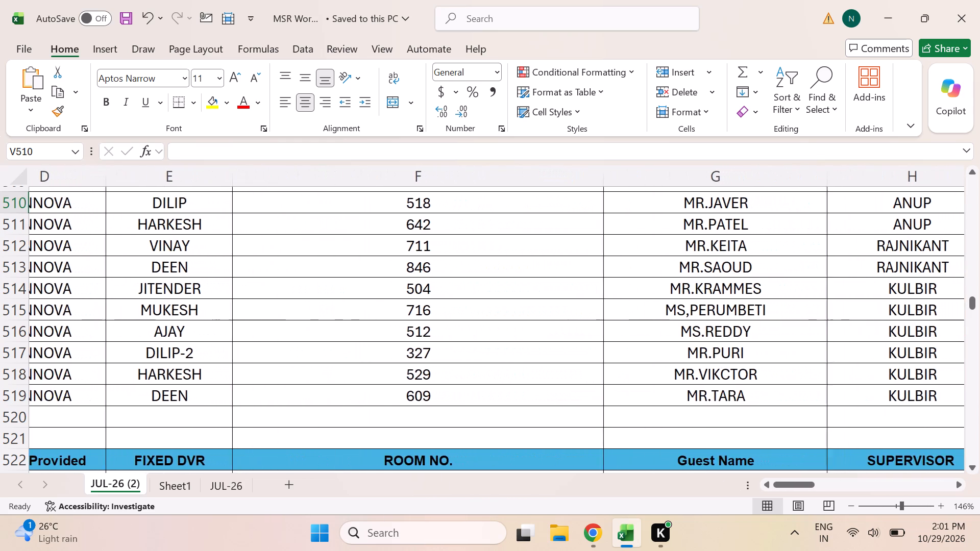
pyautogui.hscroll(-3, 509, 239)
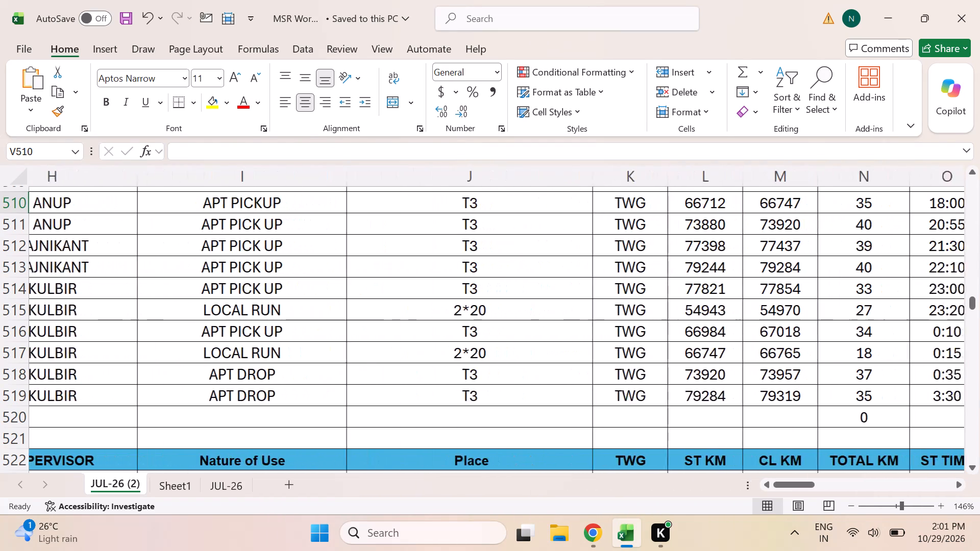
pyautogui.hscroll(-3, 509, 239)
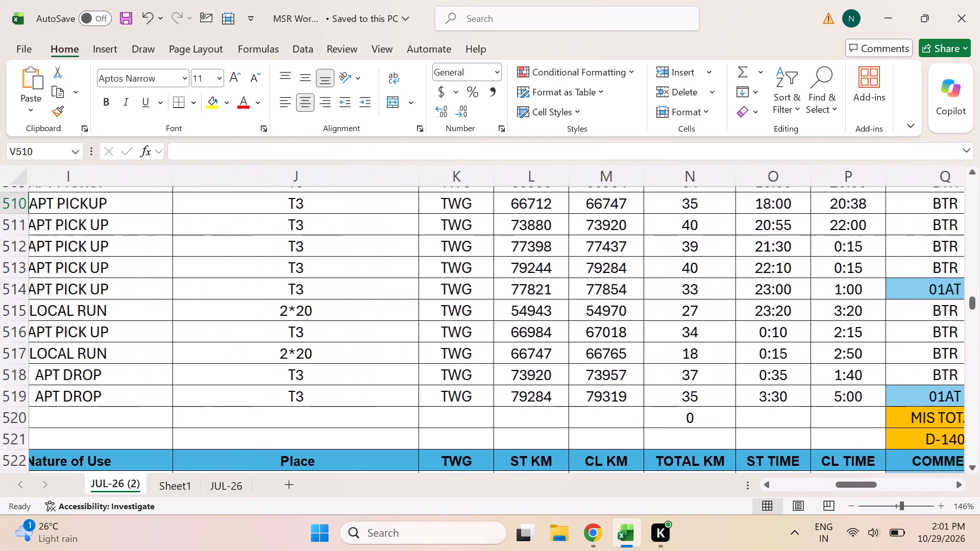
pyautogui.hscroll(-2, 509, 239)
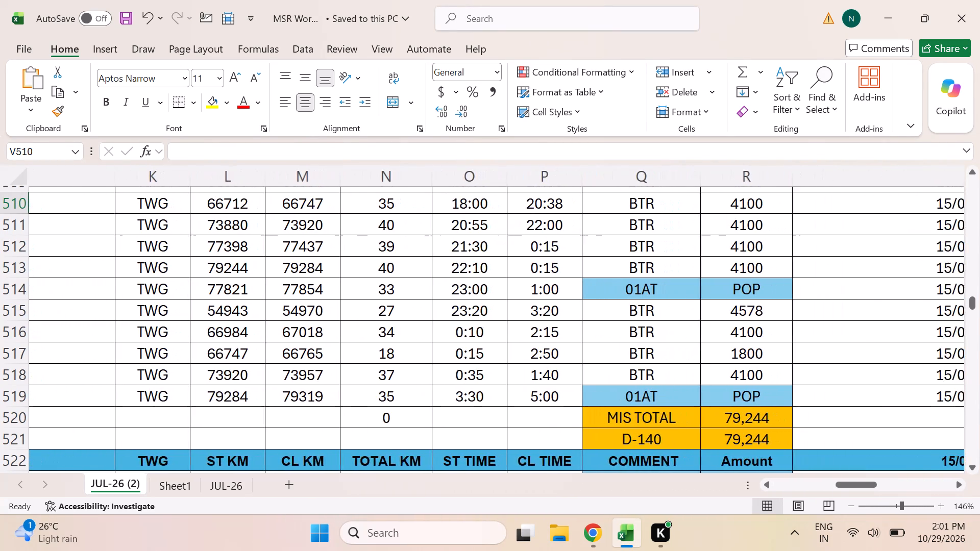
pyautogui.hscroll(-3, 509, 239)
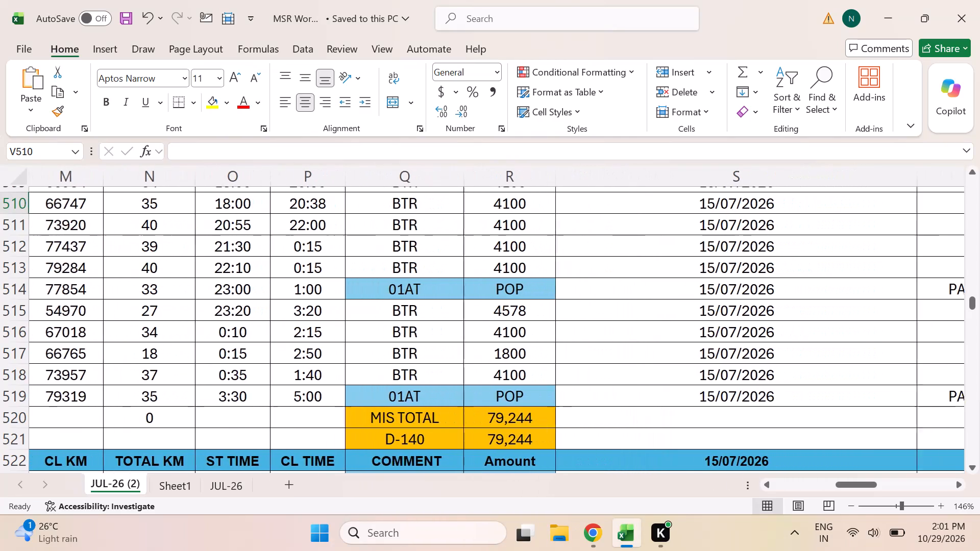
pyautogui.hscroll(-4, 509, 239)
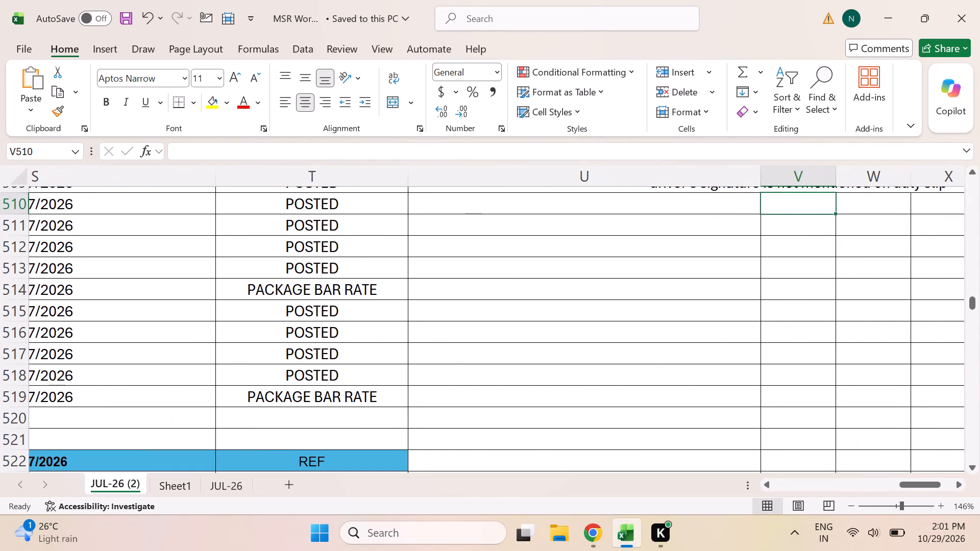
# Enter the remark "refrence is not mentioned on duty slip" in column V of row 510.
pyautogui.write('re')
pyautogui.press('Return')
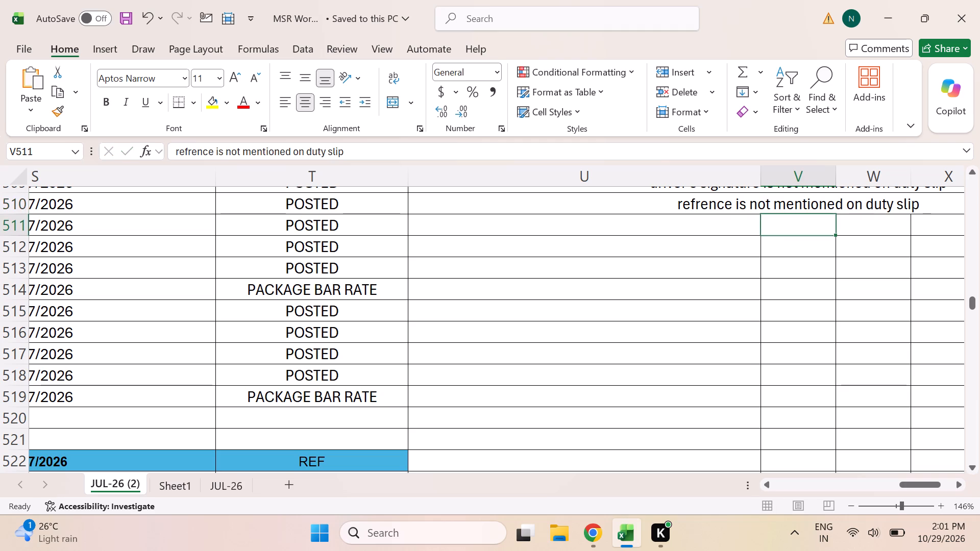
# Check row 511's duty slip number, vehicle, driver, guest, duty type, destination, kilometre readings, times, billing code, amount, date and posting status in columns A to T.
pyautogui.scroll(-1, 509, 239)
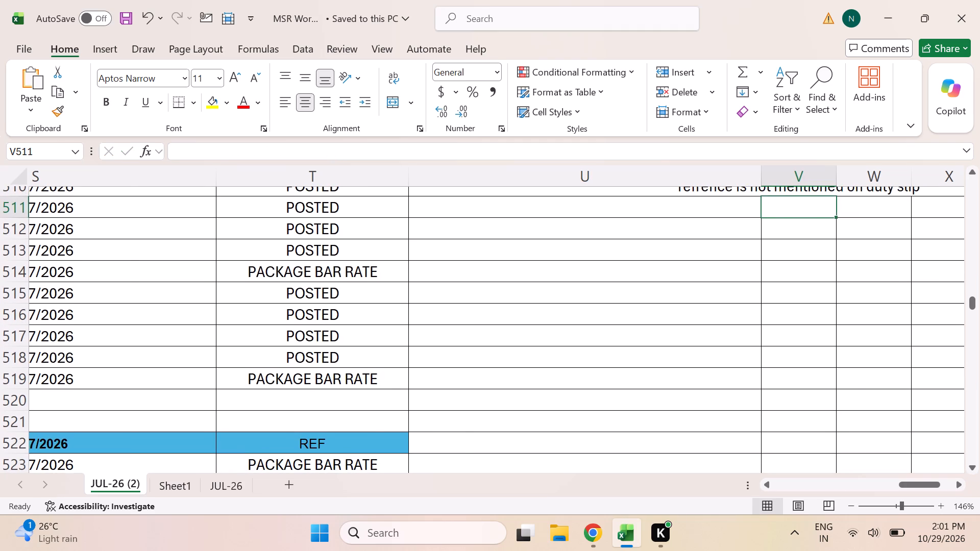
pyautogui.hscroll(20, 509, 239)
pyautogui.hscroll(9, 509, 239)
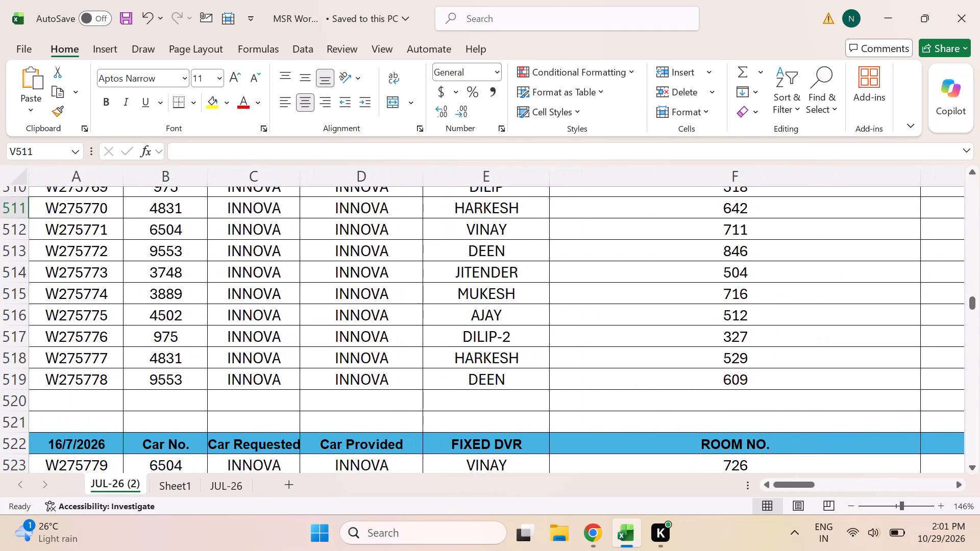
pyautogui.hscroll(-1, 509, 239)
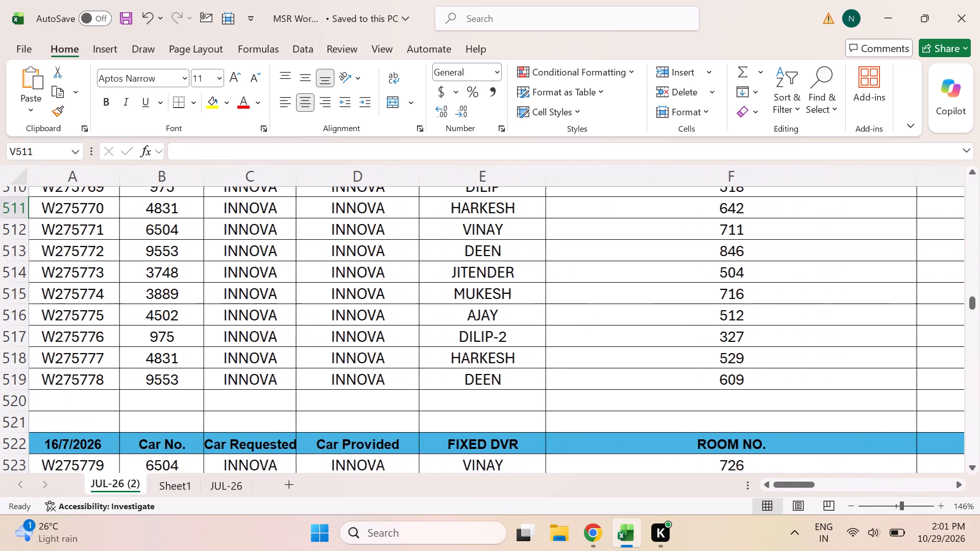
pyautogui.hscroll(-5, 509, 239)
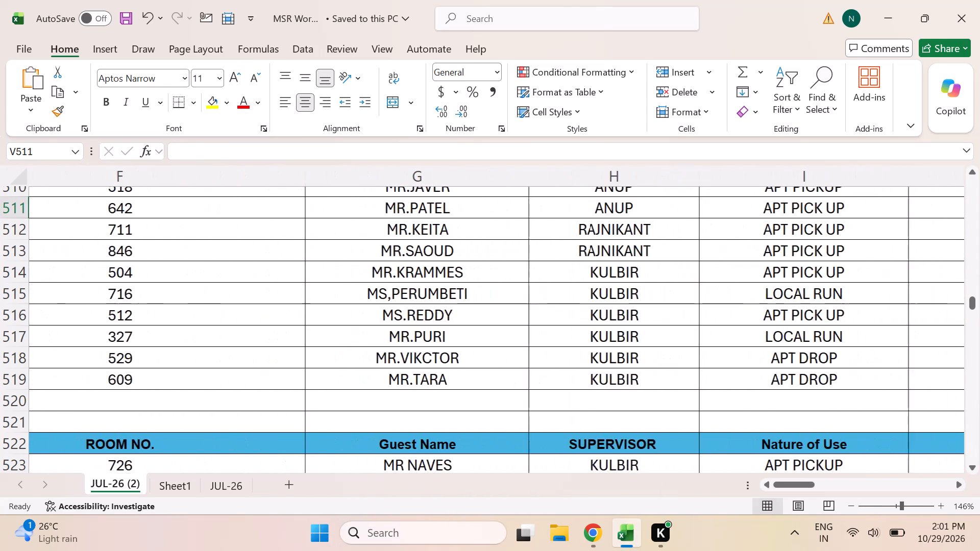
pyautogui.hscroll(-3, 509, 239)
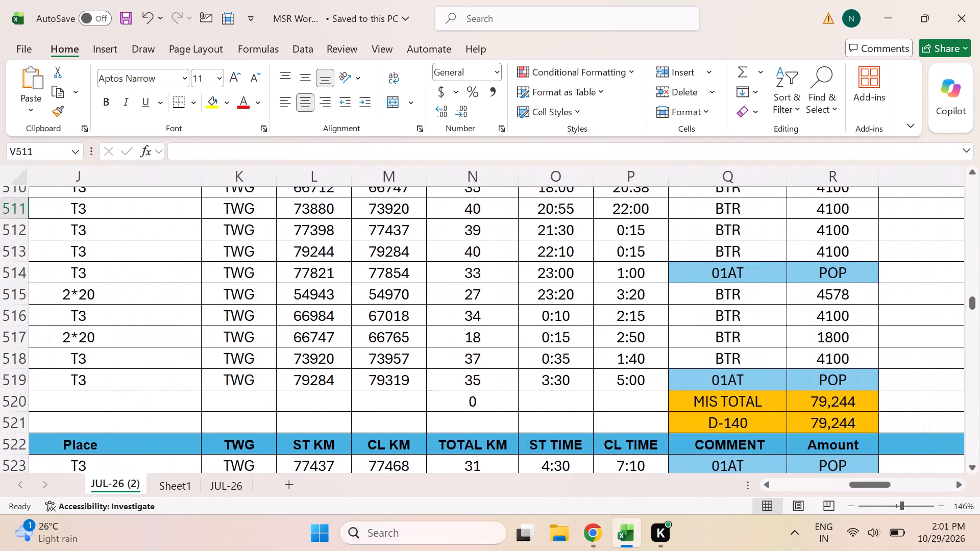
pyautogui.hscroll(-2, 509, 239)
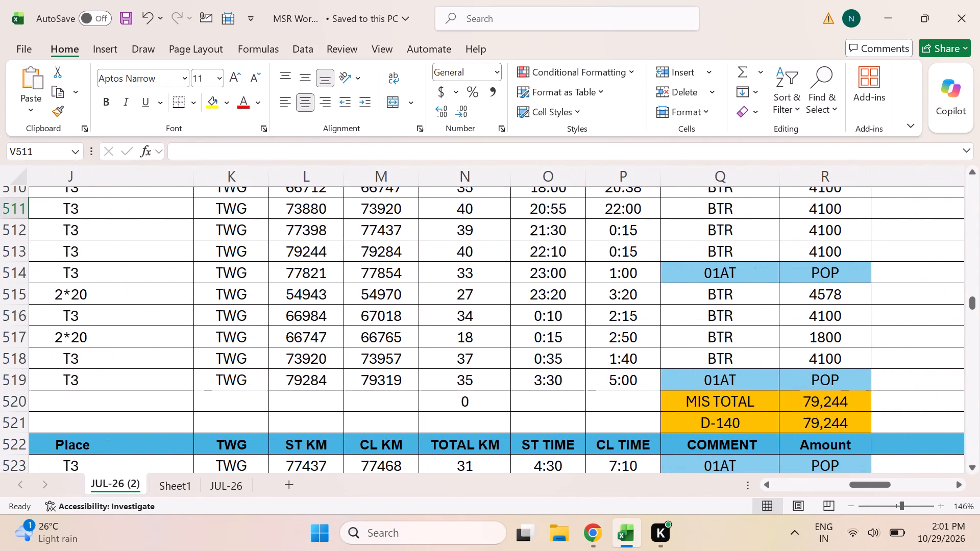
pyautogui.hscroll(-2, 509, 239)
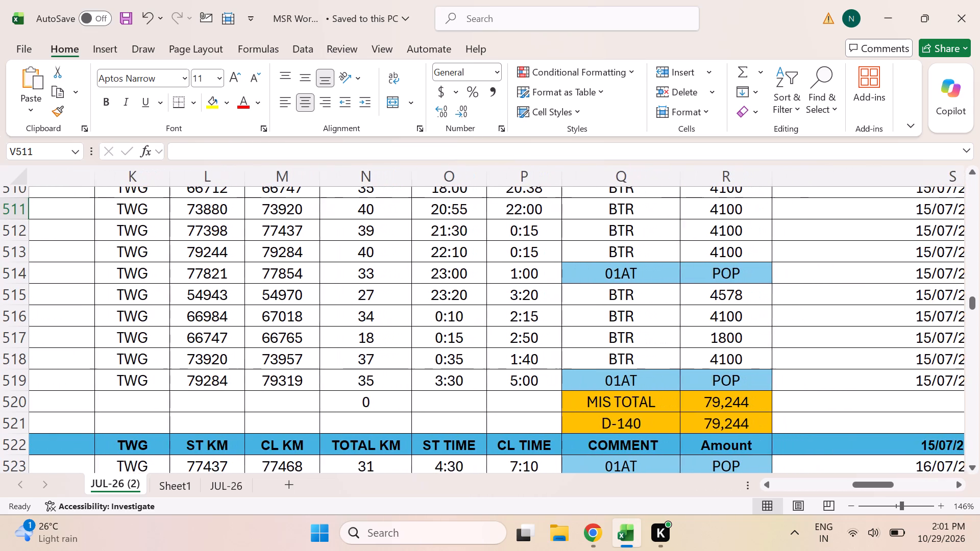
pyautogui.hscroll(-2, 509, 239)
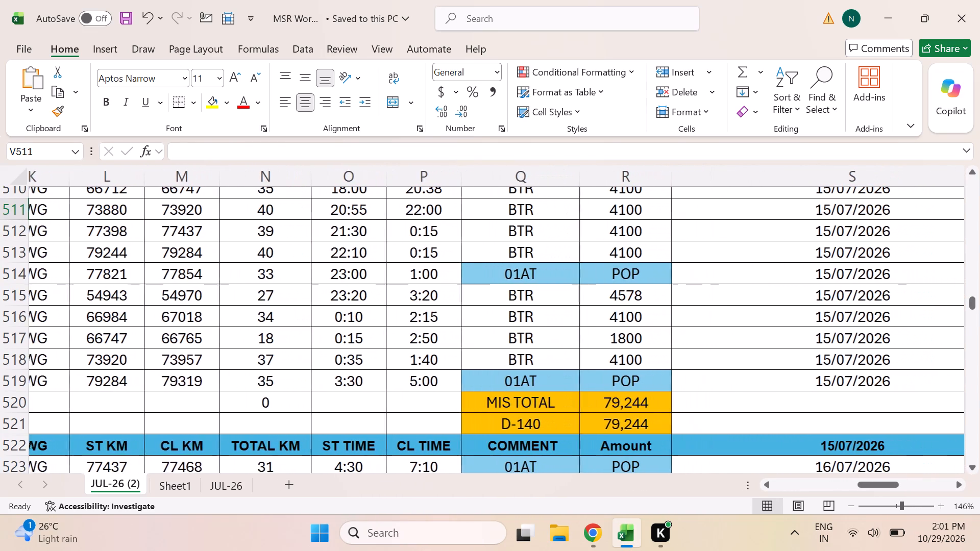
pyautogui.hscroll(-3, 509, 239)
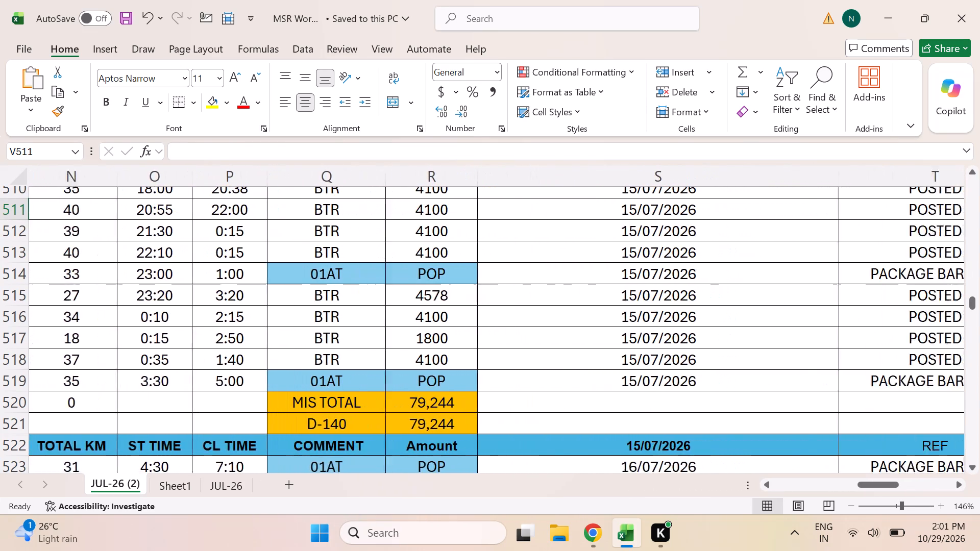
pyautogui.hscroll(-3, 509, 239)
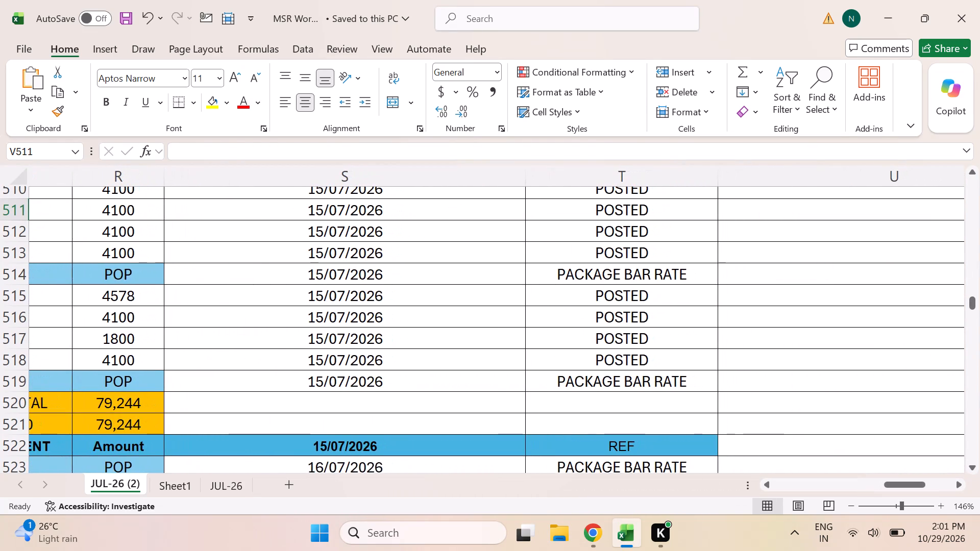
pyautogui.hscroll(-3, 509, 239)
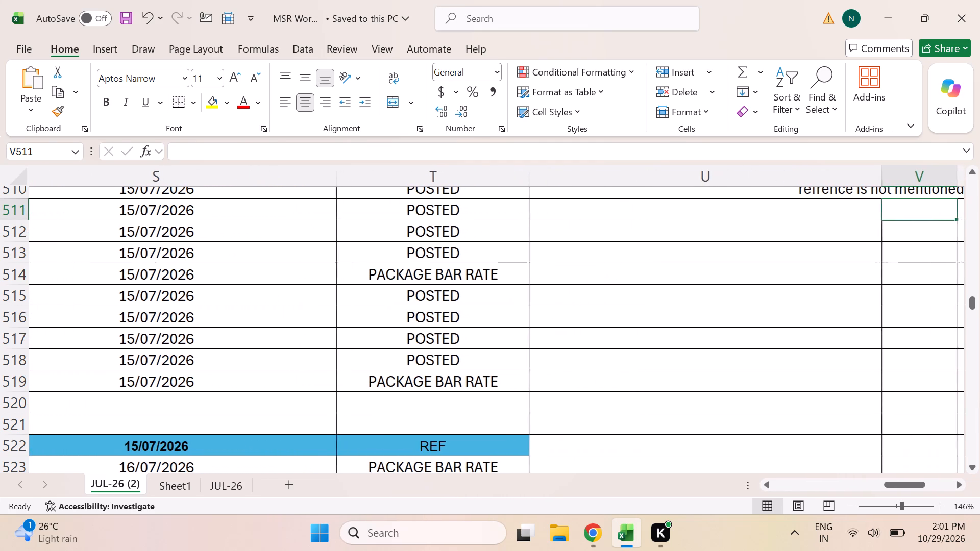
# Enter the remark "driver's signature is not mentioned on duty slip" in column V of row 511.
pyautogui.write('dr')
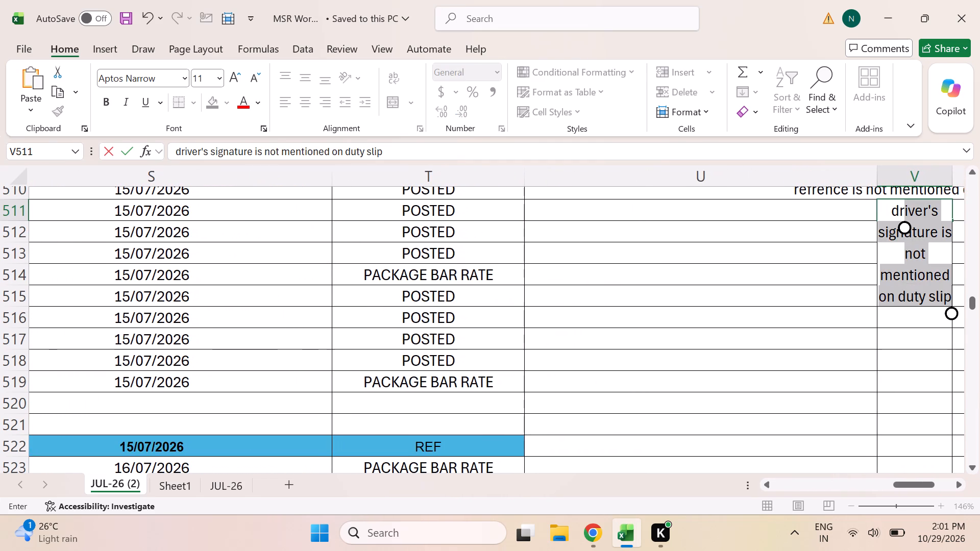
pyautogui.press('Return')
# Check row 512's duty slip number, vehicle, driver, guest, duty type, destination, kilometre readings, times, billing code, amount, date and posting status in columns A to T.
pyautogui.scroll(-1, 509, 239)
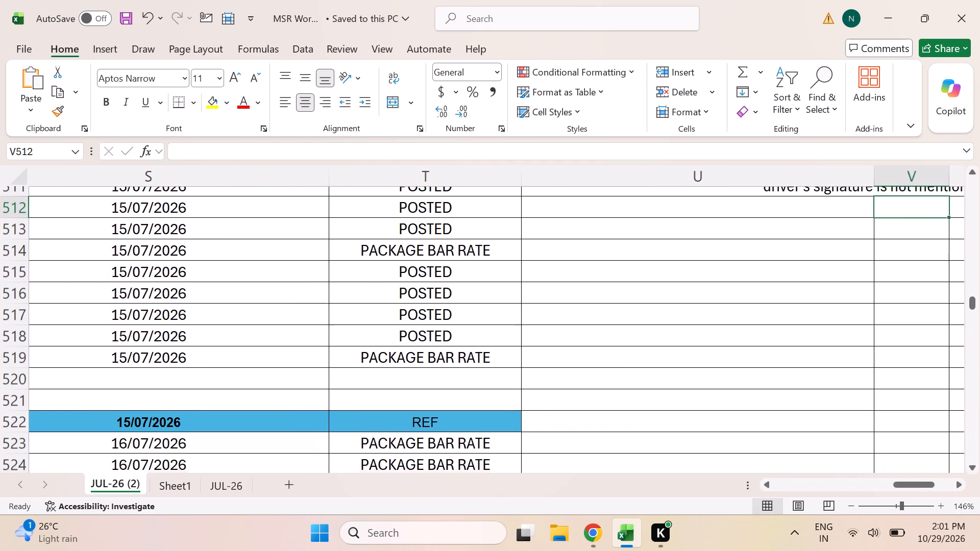
pyautogui.scroll(-1, 509, 239)
pyautogui.hscroll(13, 509, 239)
pyautogui.hscroll(8, 509, 239)
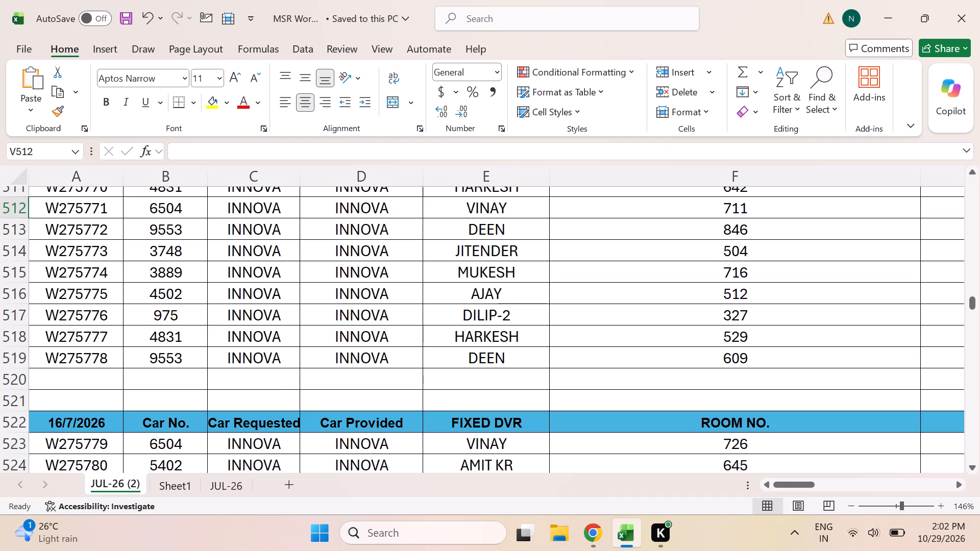
pyautogui.hscroll(-6, 509, 239)
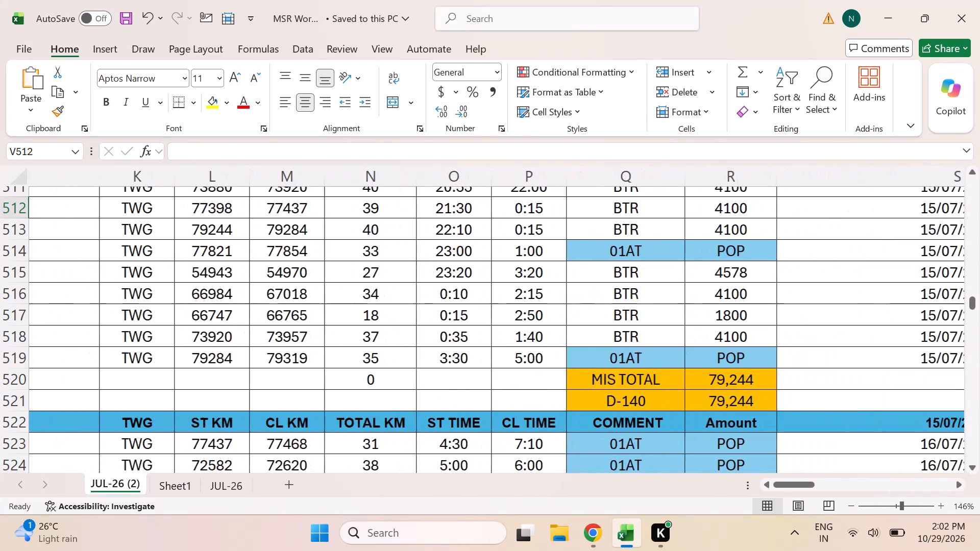
pyautogui.hscroll(1, 509, 239)
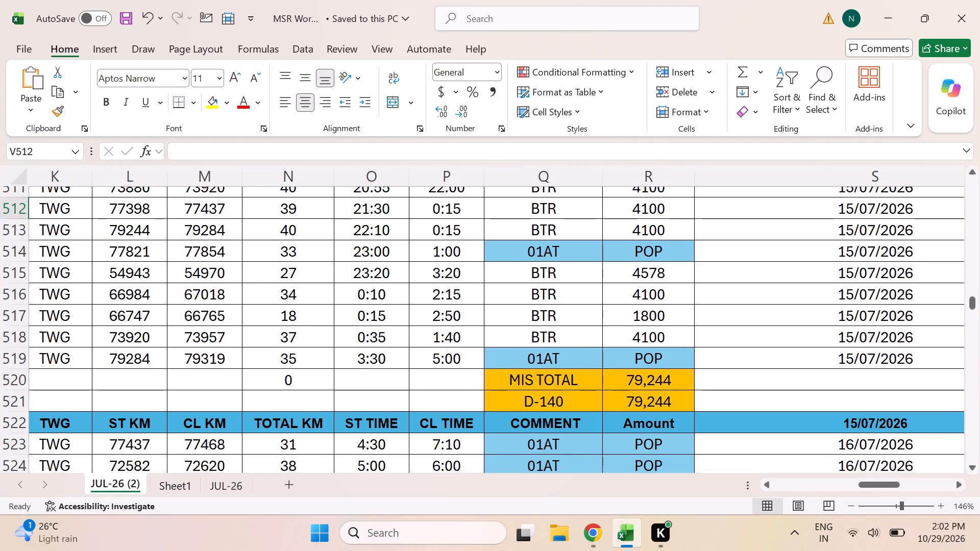
pyautogui.hscroll(-3, 352, 262)
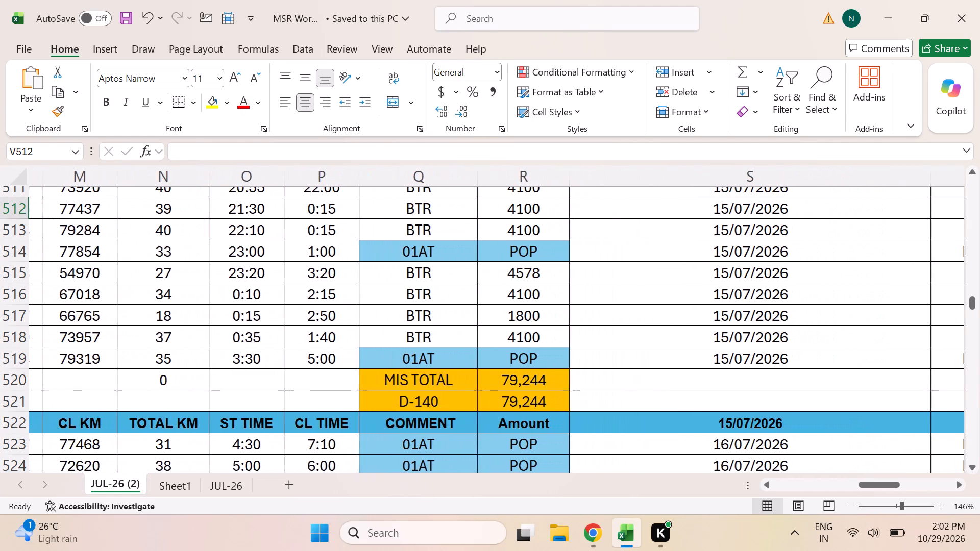
pyautogui.hscroll(-4, 352, 262)
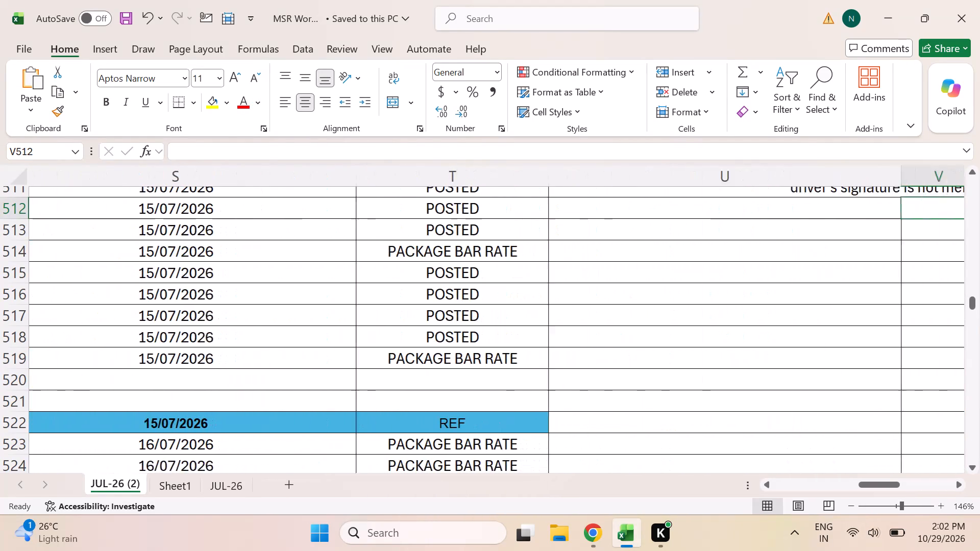
# Enter the remark "driver's signature is not mentioned on duty slip" in column V of row 512.
pyautogui.write('dr')
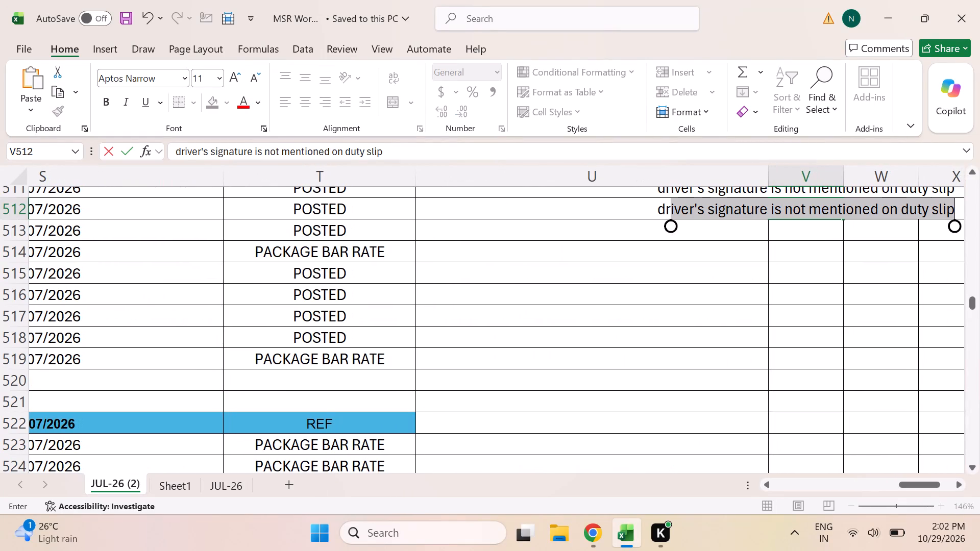
pyautogui.press('Return')
# Check row 513's duty slip number, vehicle, driver, guest, duty type, destination, kilometre readings, times, billing code, amount, date and posting status in columns A to T.
pyautogui.scroll(-1, 352, 262)
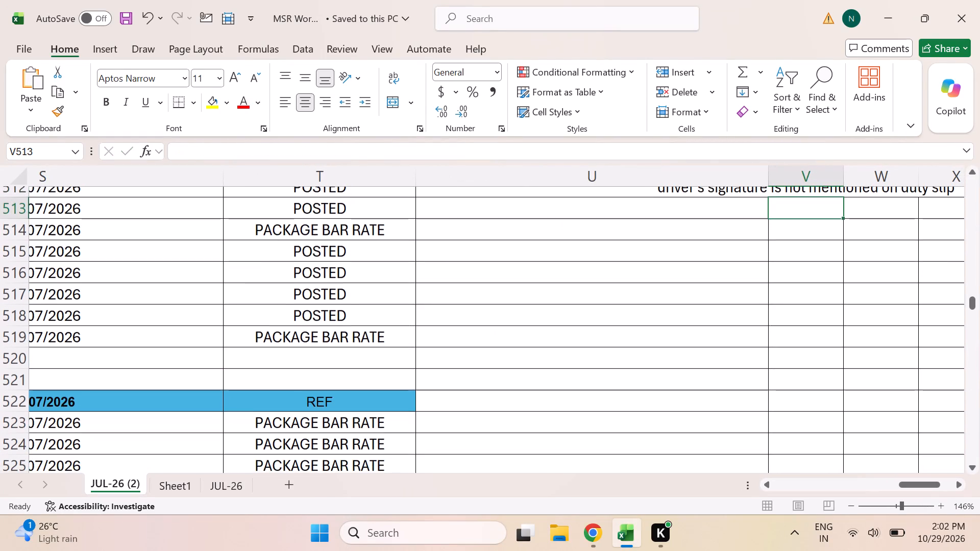
pyautogui.scroll(-1, 352, 262)
pyautogui.hscroll(10, 352, 262)
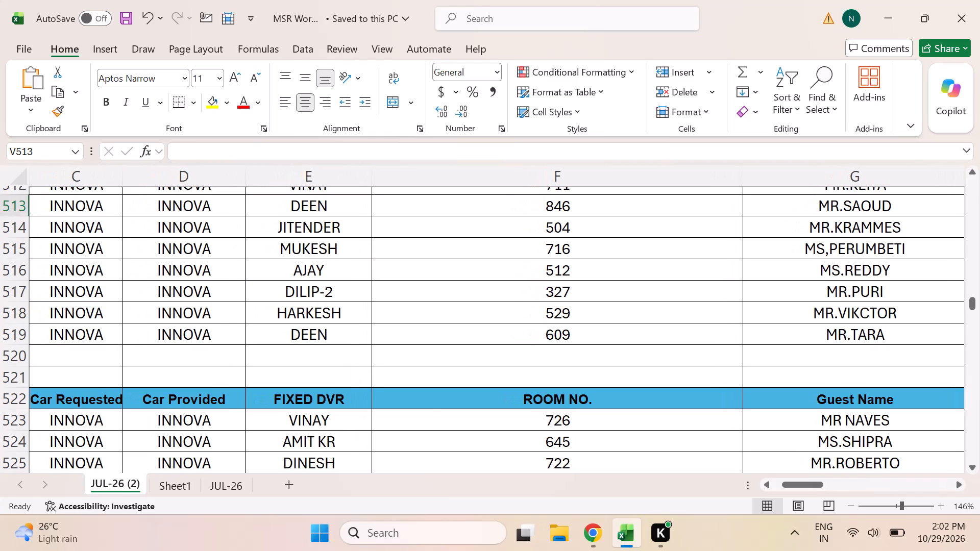
pyautogui.hscroll(3, 352, 262)
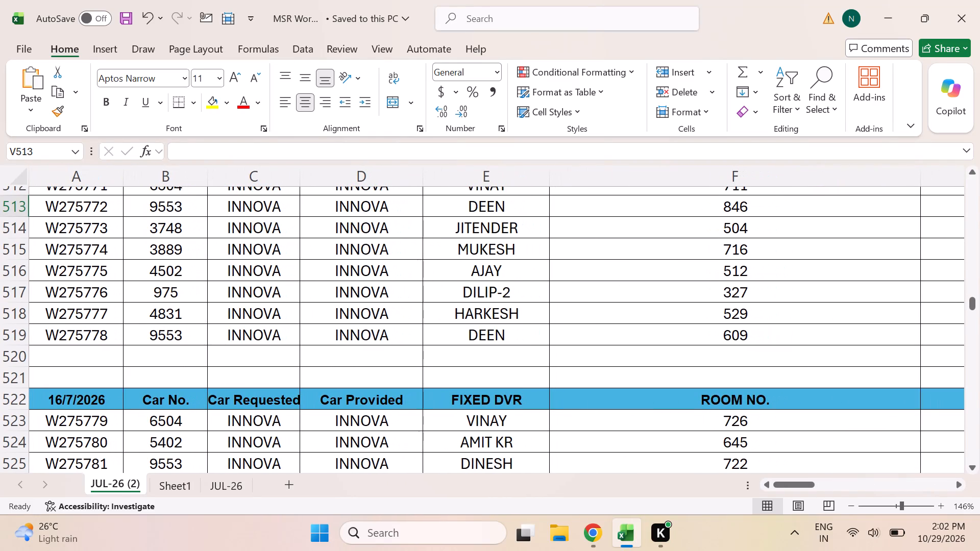
pyautogui.hscroll(-2, 352, 262)
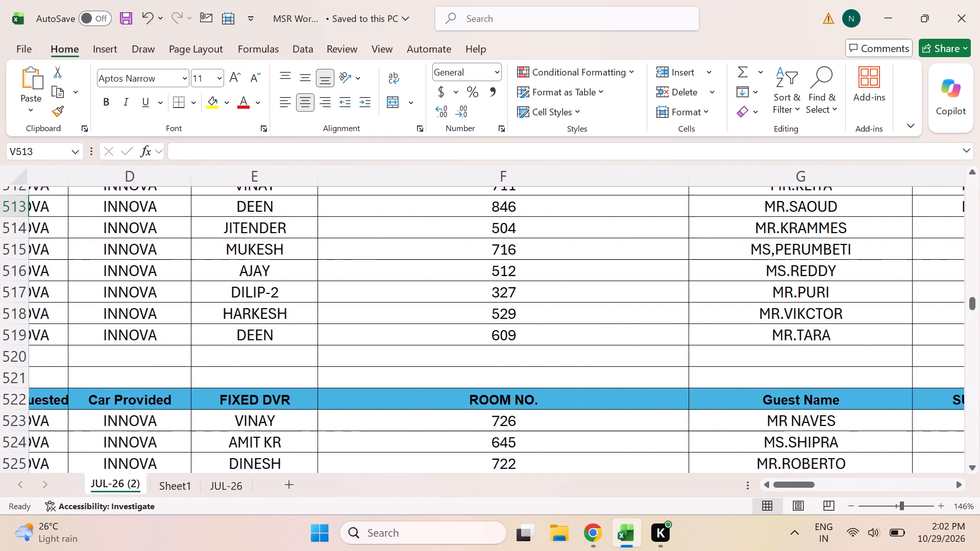
pyautogui.hscroll(-2, 352, 262)
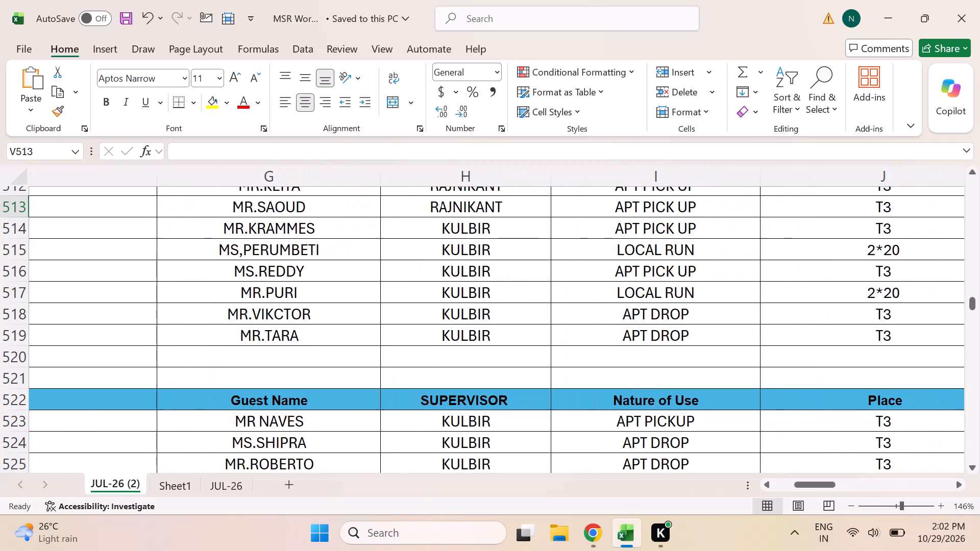
pyautogui.hscroll(-3, 352, 262)
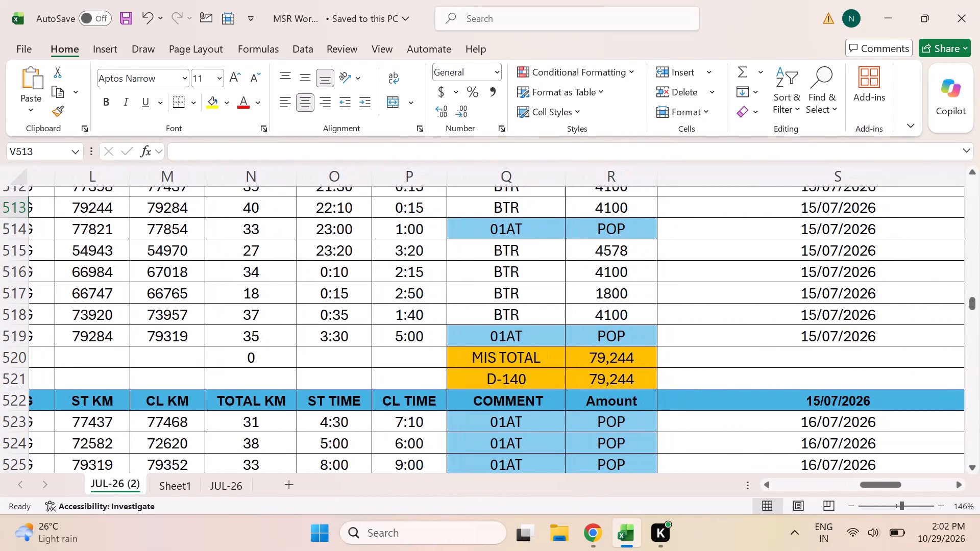
pyautogui.hscroll(-1, 352, 262)
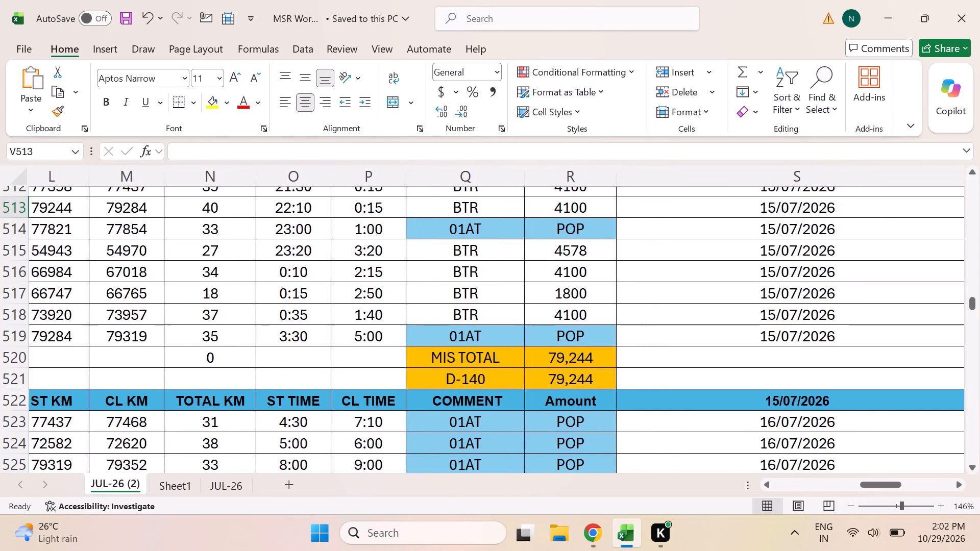
pyautogui.hscroll(-3, 352, 262)
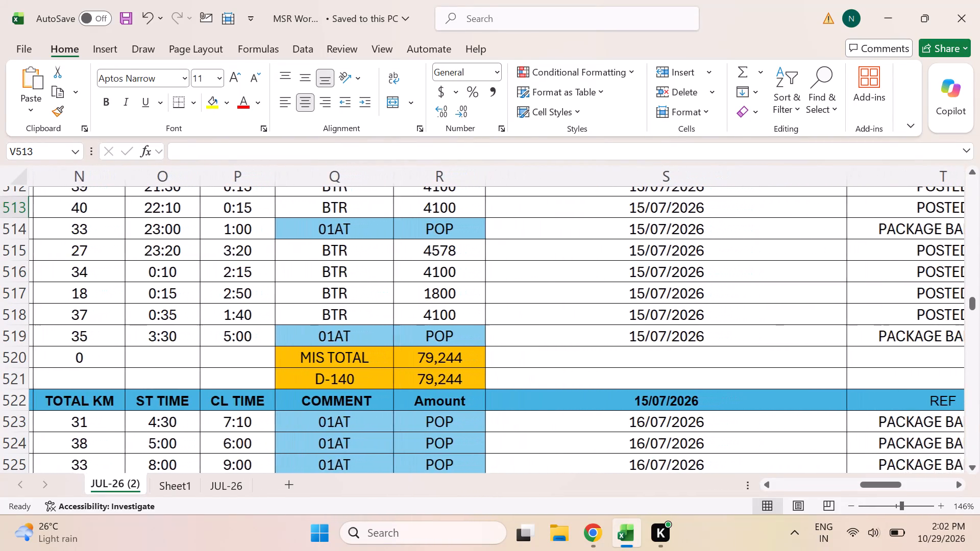
pyautogui.hscroll(-3, 352, 262)
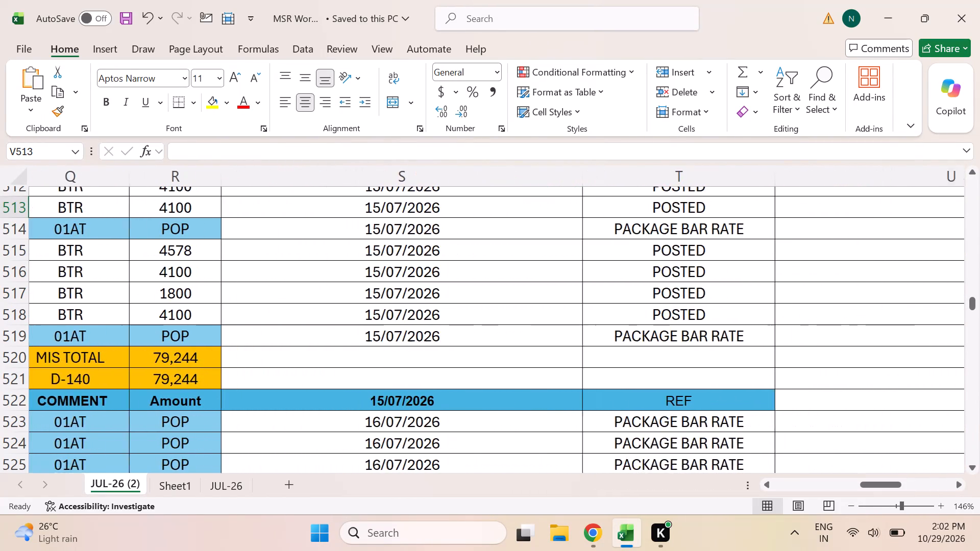
pyautogui.hscroll(-1, 352, 262)
# Enter the remark "driver's signature is not mentioned on duty slip" in column V of row 513.
pyautogui.write('dr')
pyautogui.press('Return')
# Check row 514's duty slip number, vehicle, driver, guest, duty type, destination, kilometre readings, times, billing code, amount, date and posting status in columns A to T.
pyautogui.scroll(-1, 352, 262)
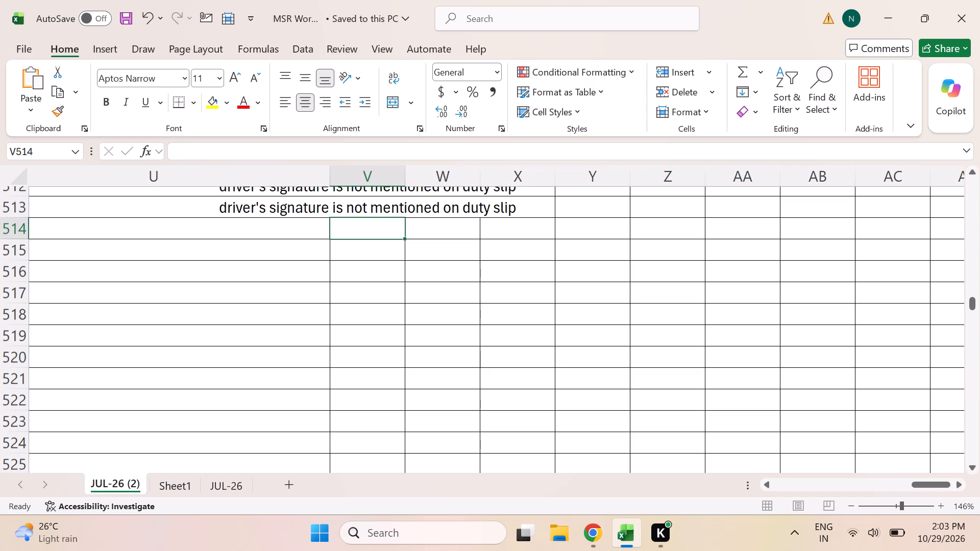
pyautogui.scroll(-1, 352, 262)
pyautogui.hscroll(9, 352, 262)
pyautogui.hscroll(13, 352, 262)
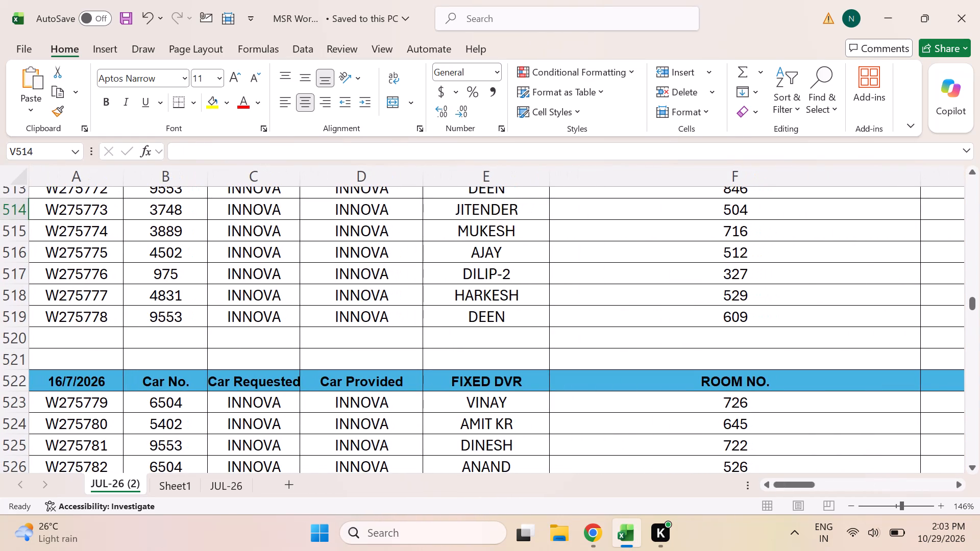
pyautogui.hscroll(-4, 352, 262)
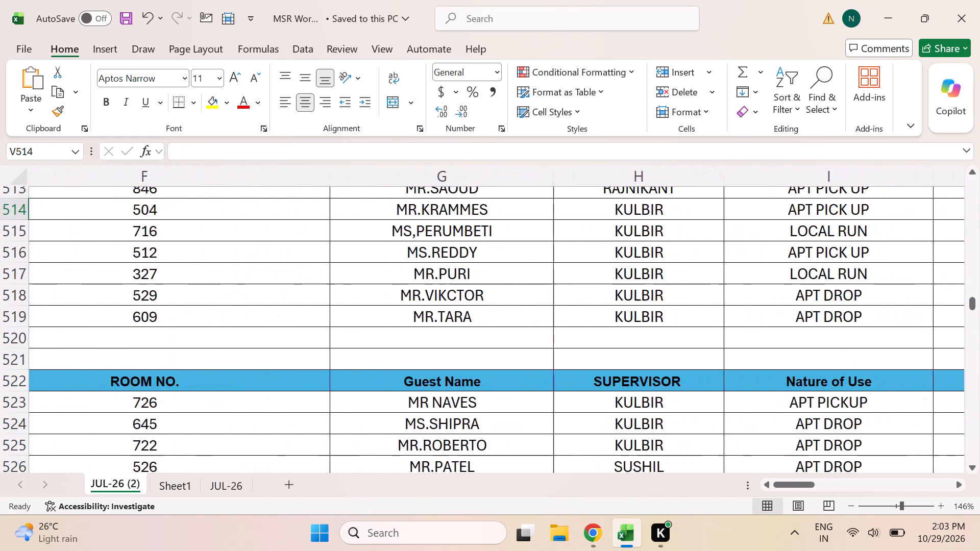
pyautogui.hscroll(-3, 352, 262)
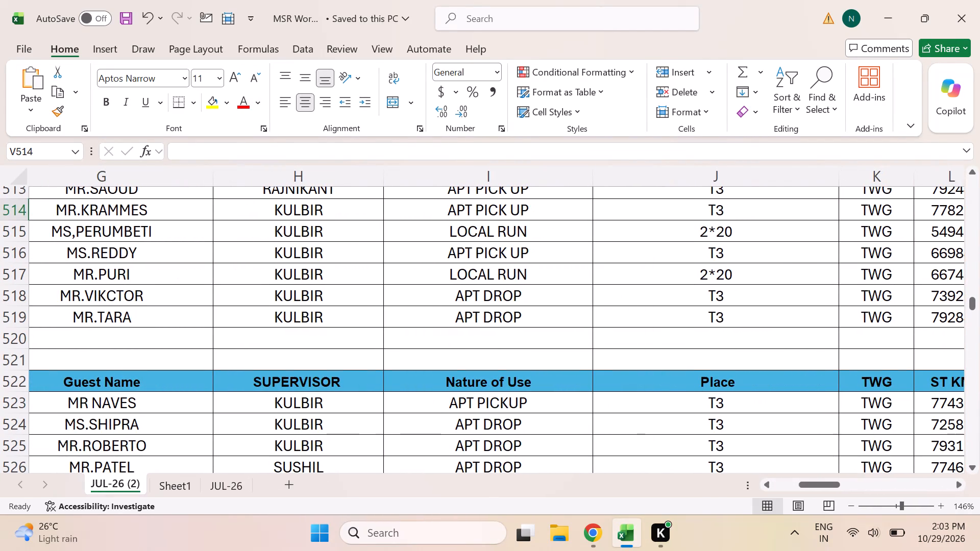
pyautogui.hscroll(-2, 352, 262)
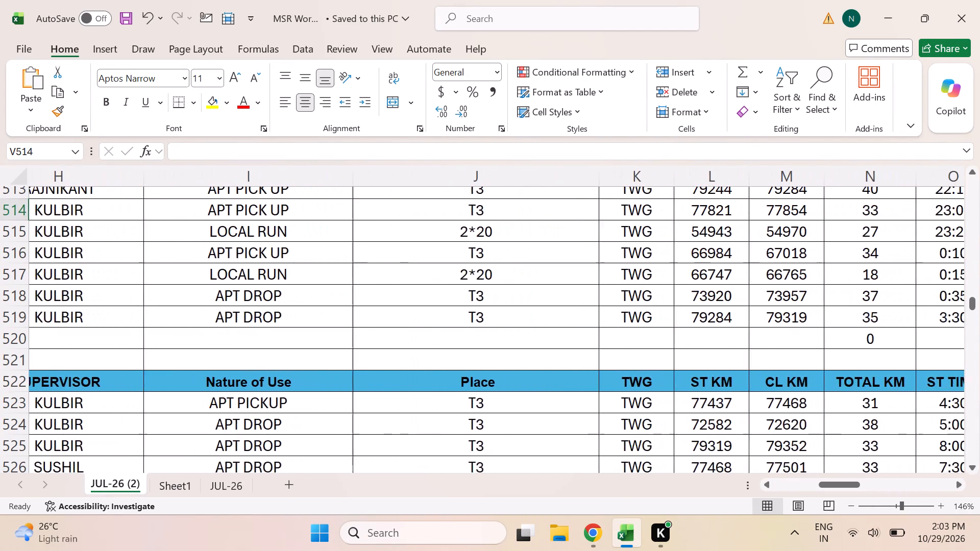
pyautogui.hscroll(-2, 352, 262)
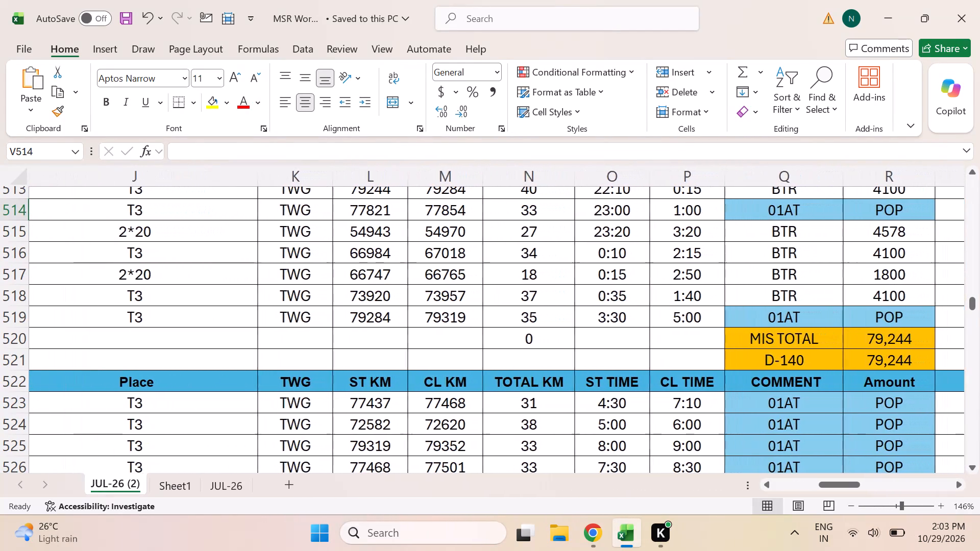
pyautogui.hscroll(-2, 352, 262)
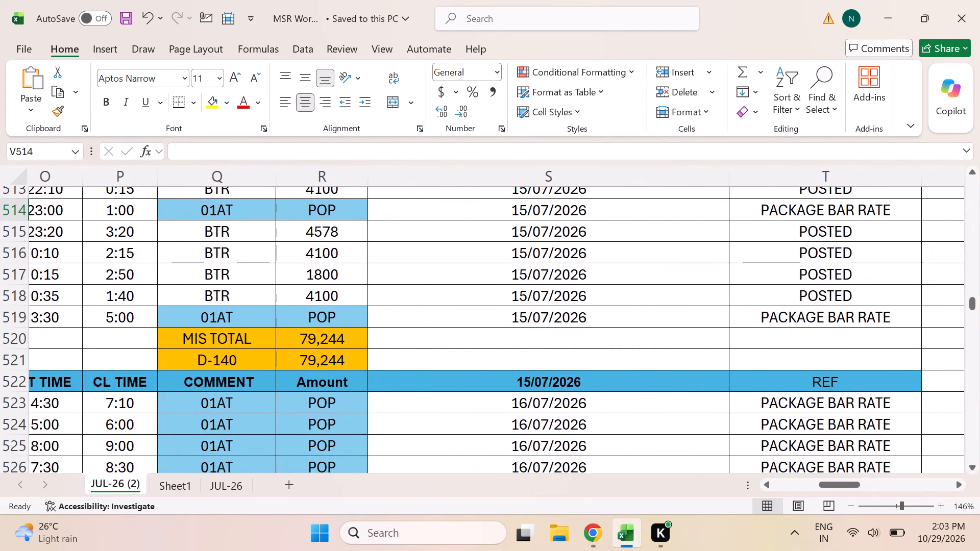
pyautogui.hscroll(-3, 352, 262)
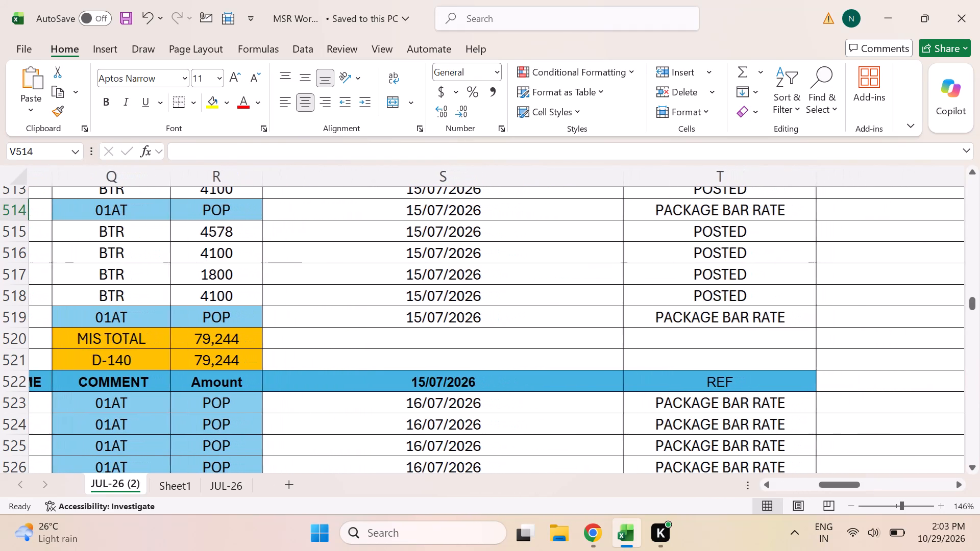
pyautogui.hscroll(-3, 352, 262)
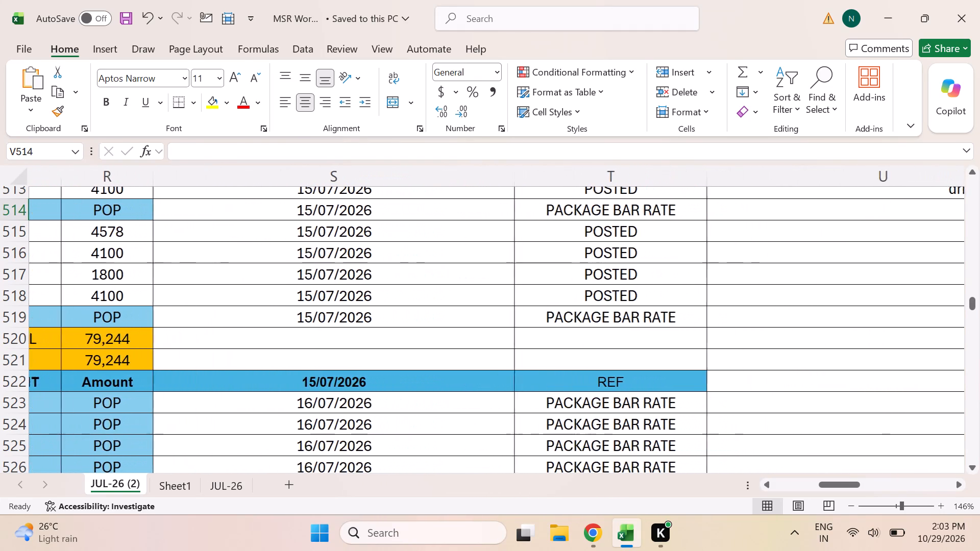
pyautogui.hscroll(-1, 352, 262)
# Enter the remark "driver's signature is not mentioned on duty slip" in column V of row 514.
pyautogui.write('dr')
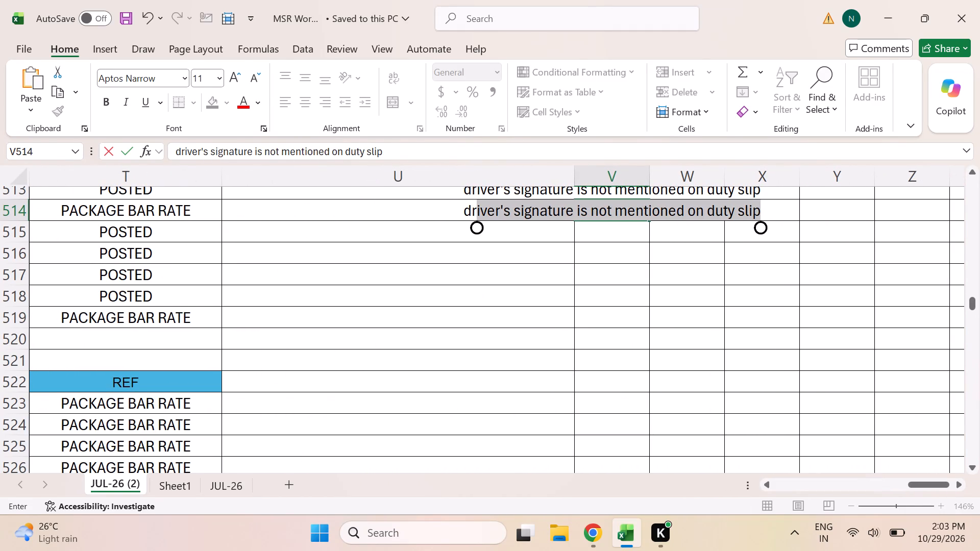
pyautogui.press('Return')
# Check row 515's duty slip number, vehicle, driver, guest, duty type, destination, kilometre readings, times, billing code, amount, date and posting status in columns A to T.
pyautogui.scroll(-1, 352, 262)
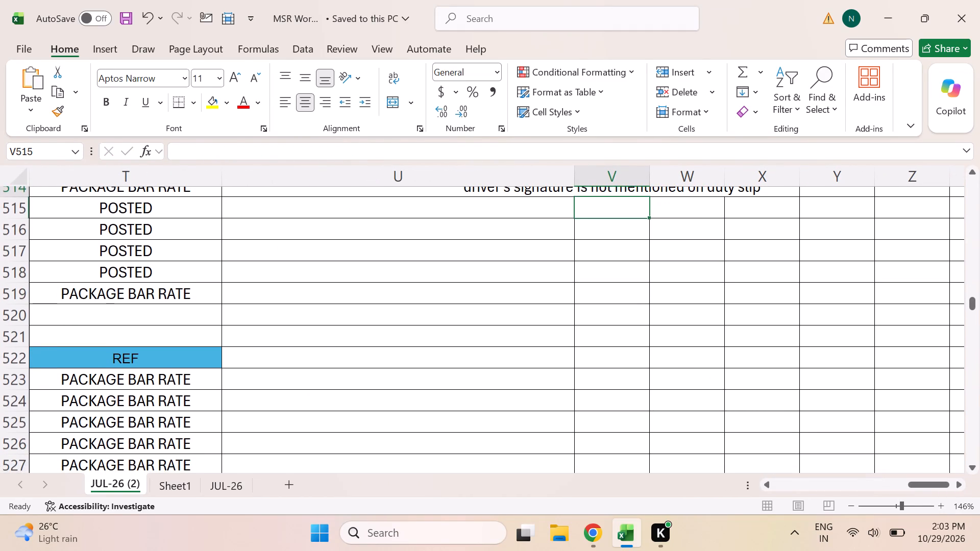
pyautogui.scroll(-1, 352, 262)
pyautogui.hscroll(19, 352, 262)
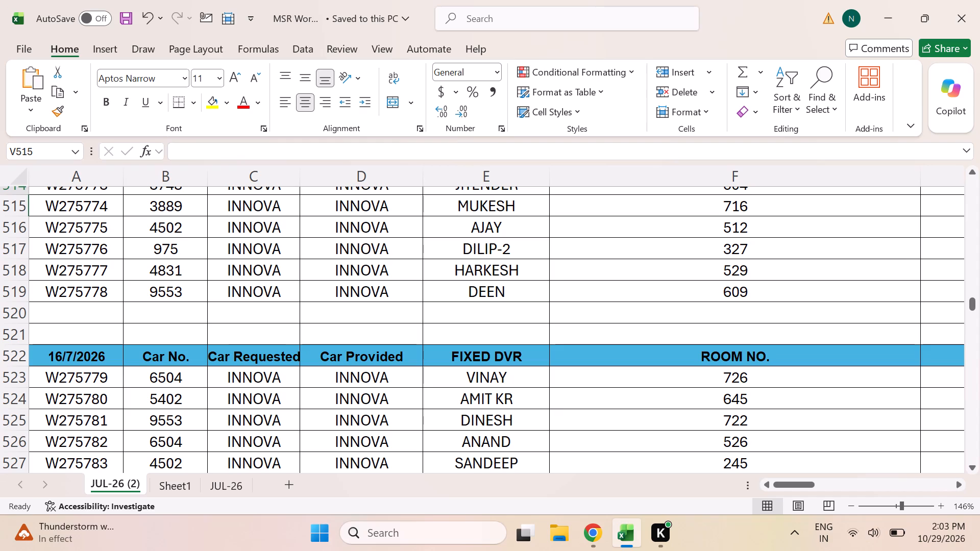
pyautogui.hscroll(-1, 350, 261)
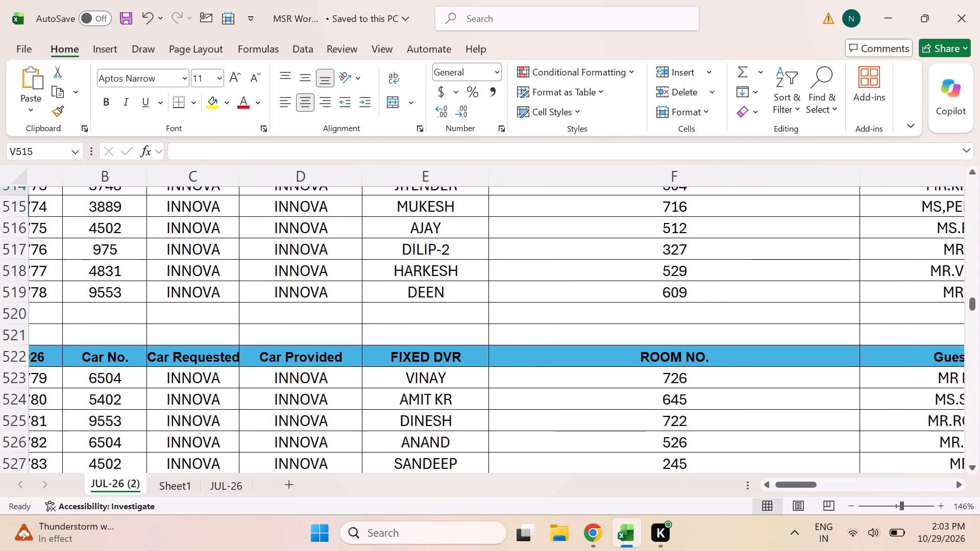
pyautogui.hscroll(2, 397, 265)
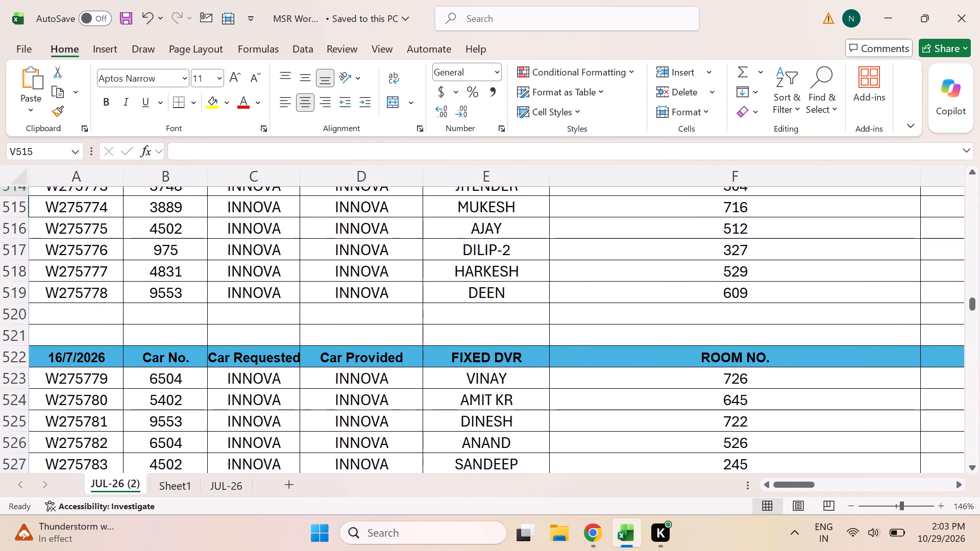
pyautogui.hscroll(-2, 339, 273)
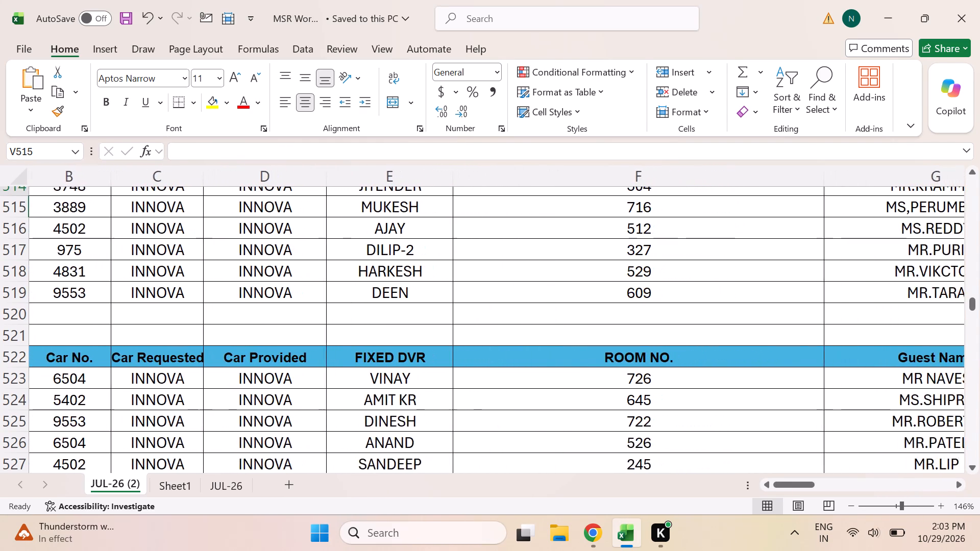
pyautogui.hscroll(-3, 339, 273)
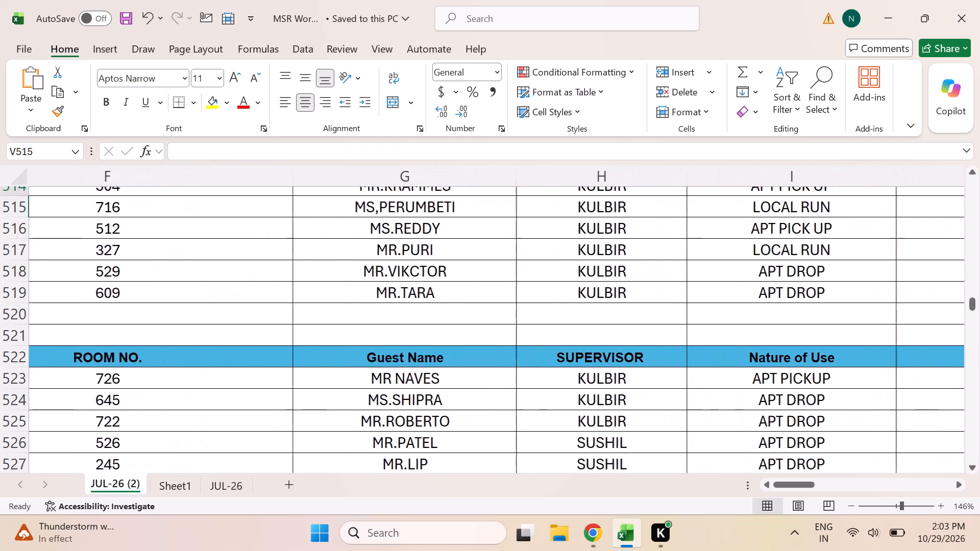
pyautogui.hscroll(-2, 339, 273)
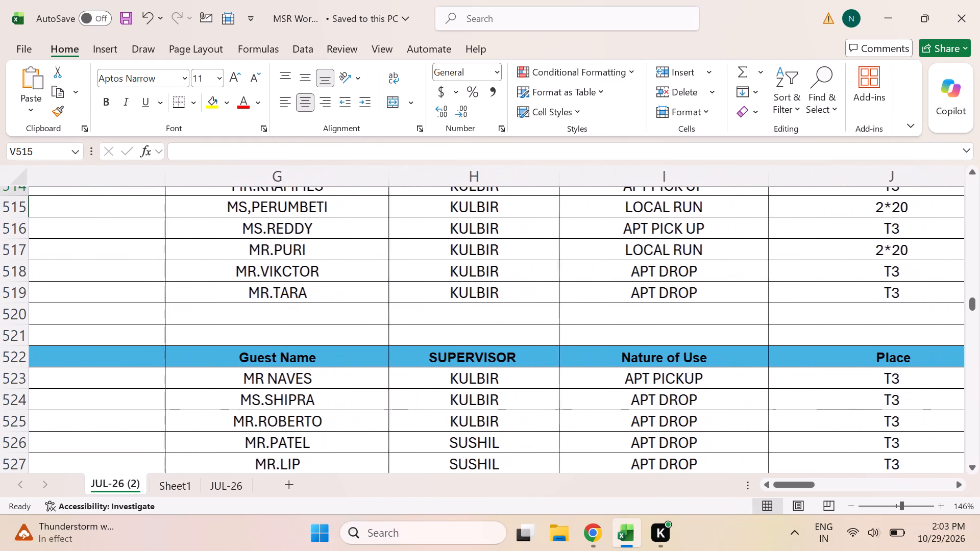
pyautogui.hscroll(-1, 339, 273)
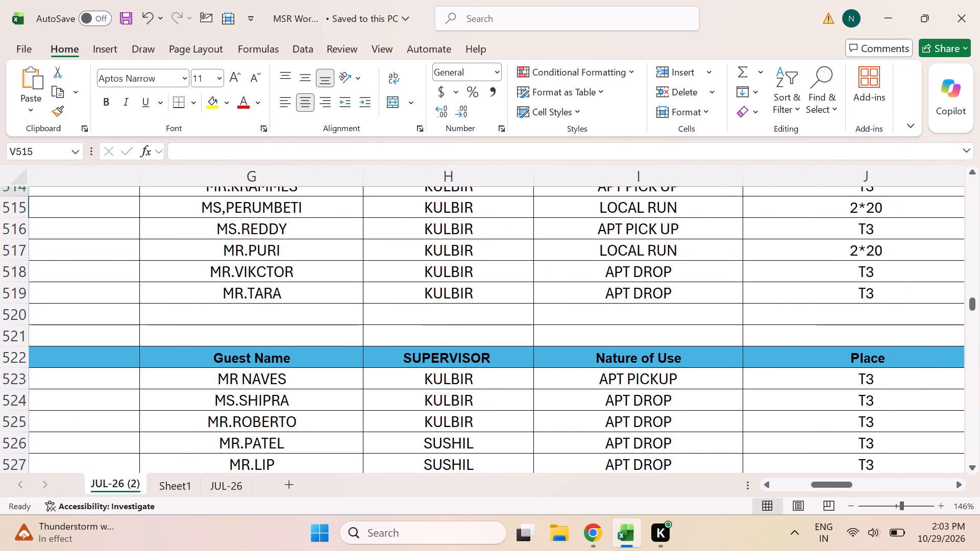
pyautogui.hscroll(-1, 339, 273)
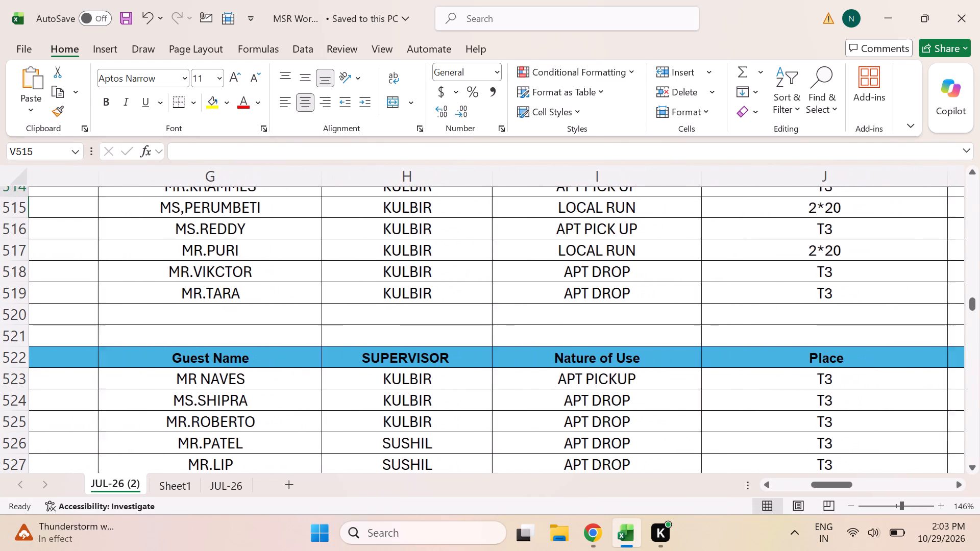
pyautogui.hscroll(-2, 339, 273)
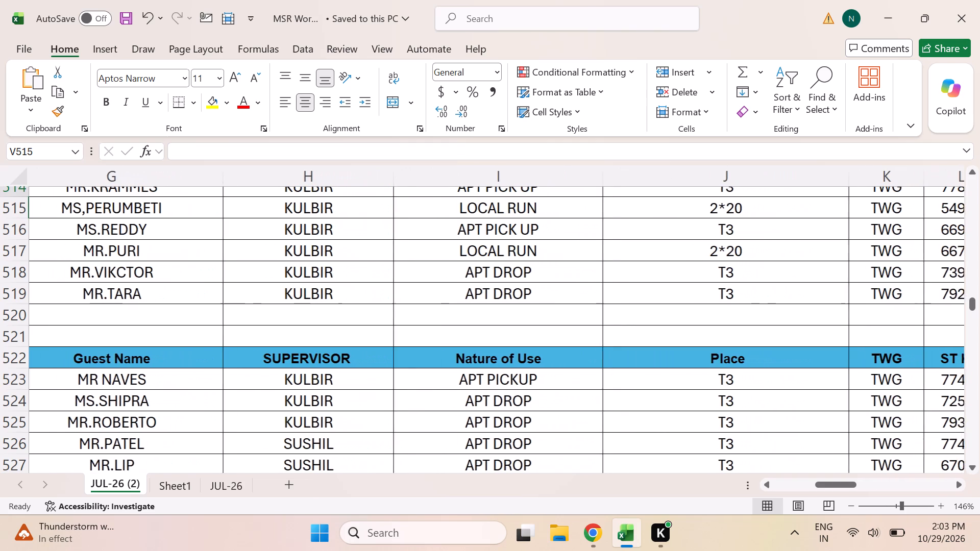
pyautogui.hscroll(-2, 339, 273)
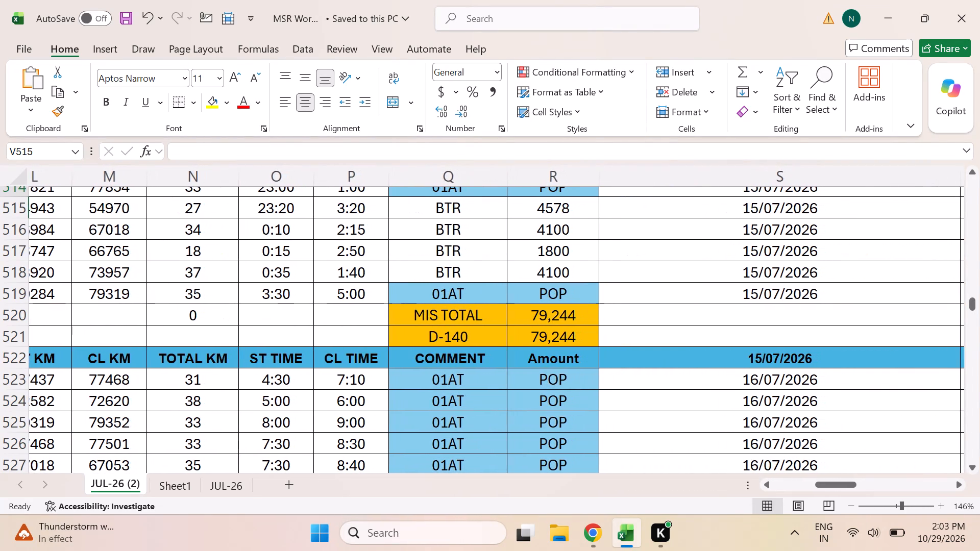
pyautogui.hscroll(-1, 339, 273)
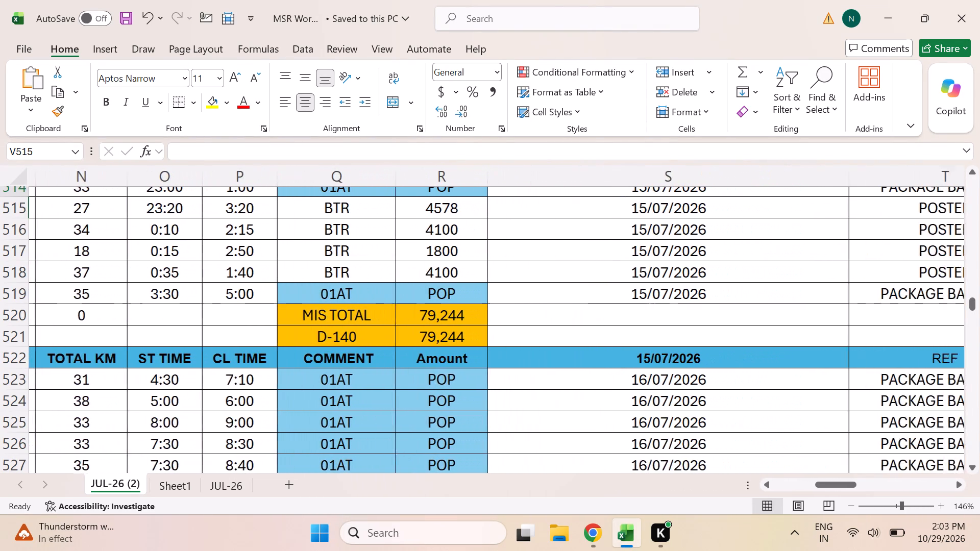
pyautogui.hscroll(-3, 339, 273)
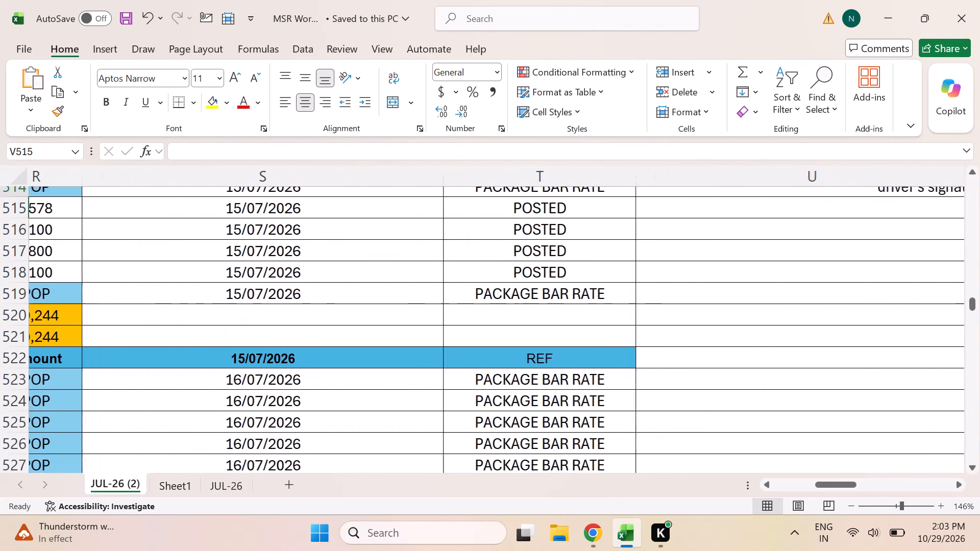
pyautogui.hscroll(-1, 339, 273)
# Enter the remark "driver's signature is not mentioned on duty slip" in column V of row 515.
pyautogui.write('dr')
pyautogui.press('Return')
# Check row 516's duty slip number, vehicle, driver, guest, duty type, destination, kilometre readings, times, billing code, amount, date and posting status in columns A to T.
pyautogui.hscroll(5, 339, 273)
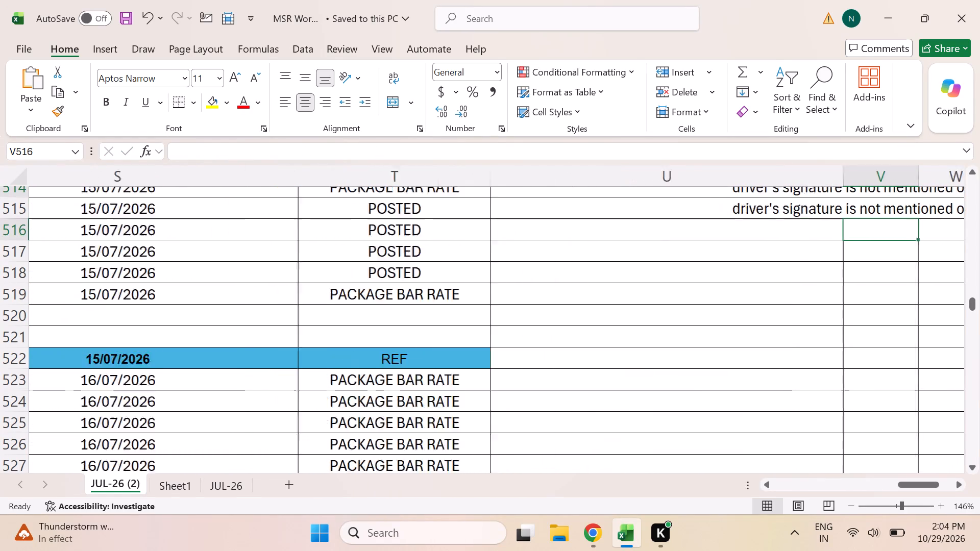
pyautogui.hscroll(8, 339, 273)
pyautogui.hscroll(14, 339, 273)
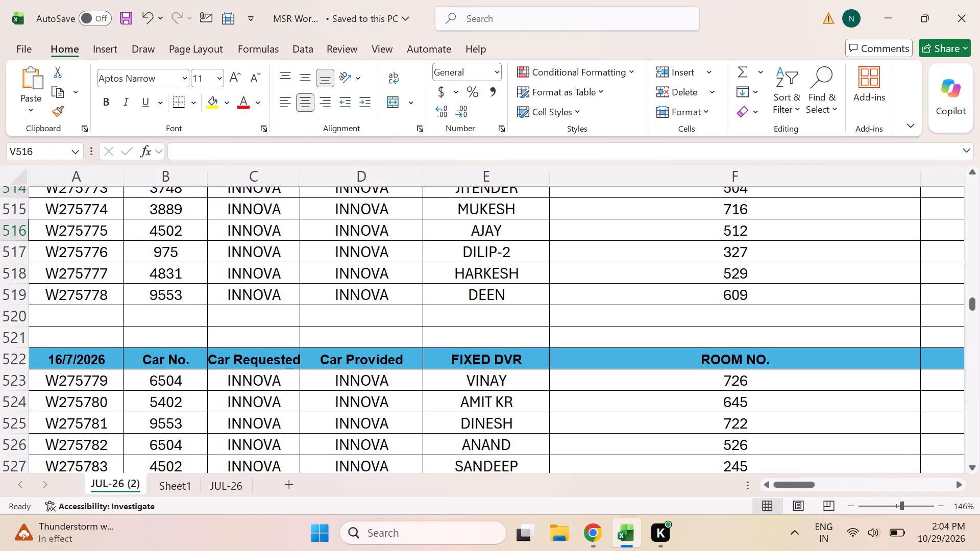
pyautogui.scroll(-1, 339, 273)
pyautogui.hscroll(-4, 339, 273)
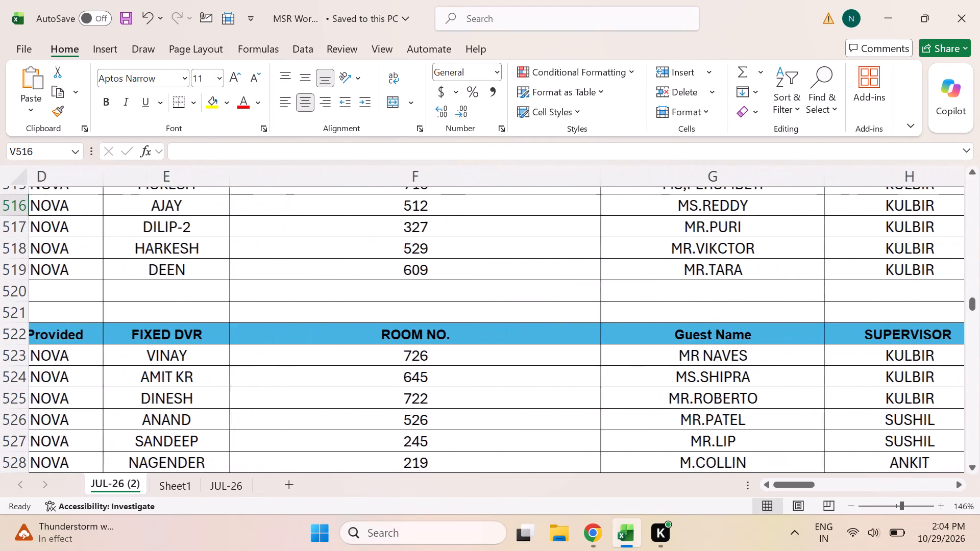
pyautogui.hscroll(-3, 339, 273)
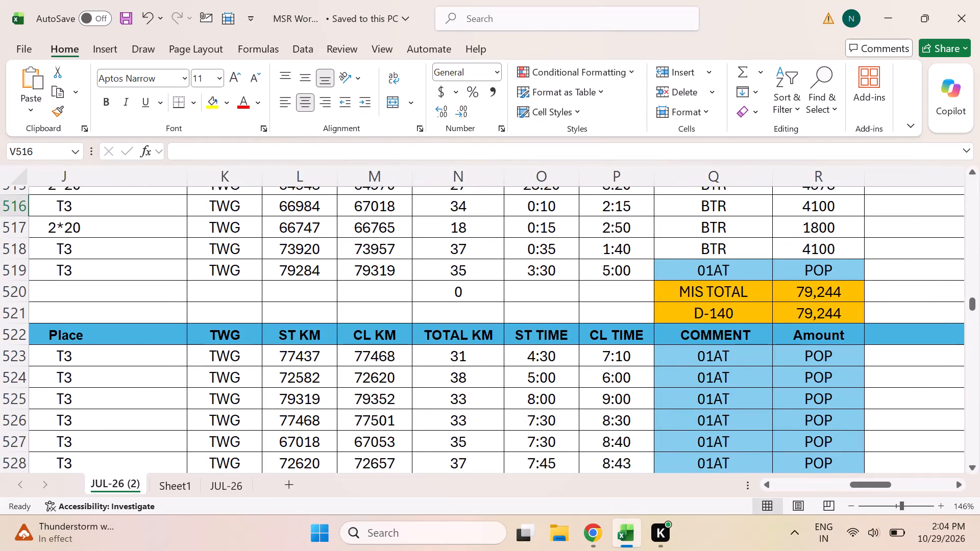
pyautogui.hscroll(-1, 339, 273)
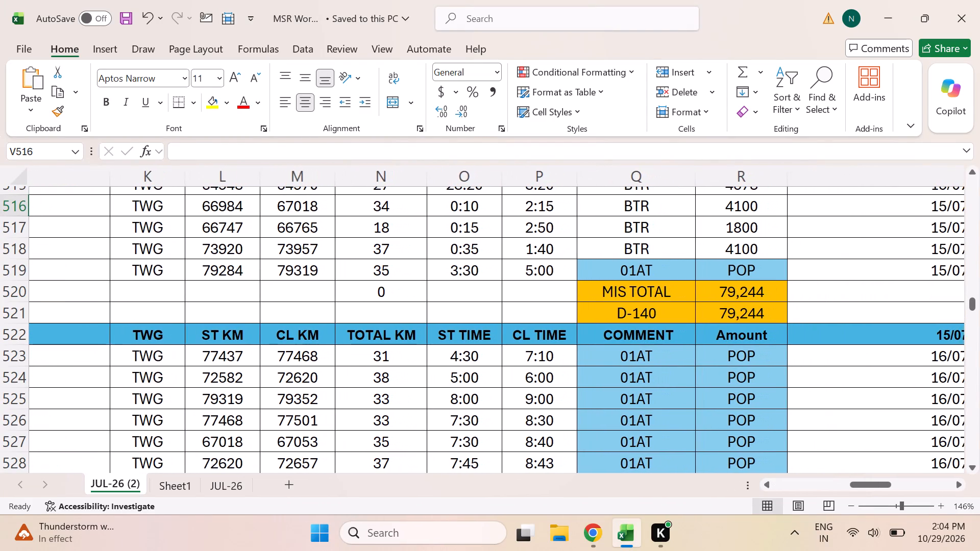
pyautogui.hscroll(-1, 339, 273)
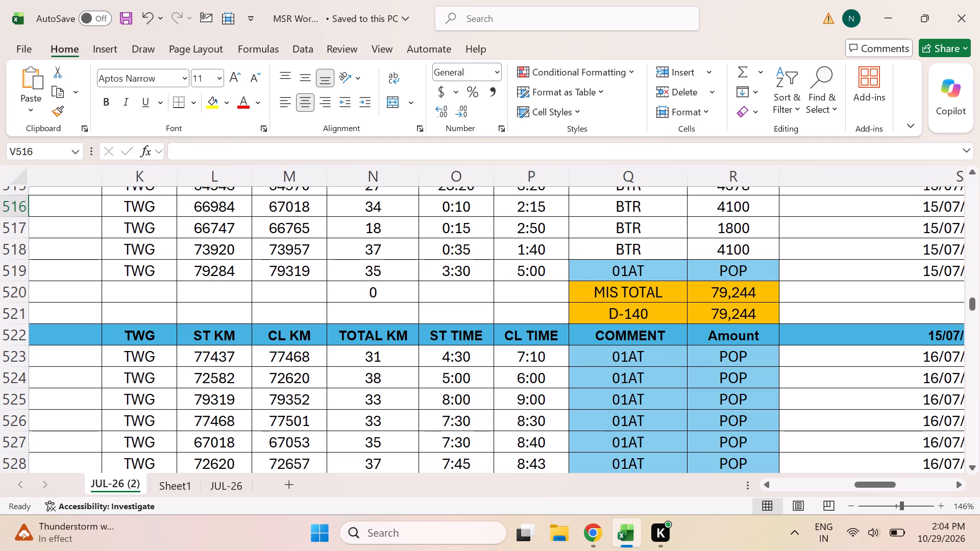
pyautogui.hscroll(-3, 339, 273)
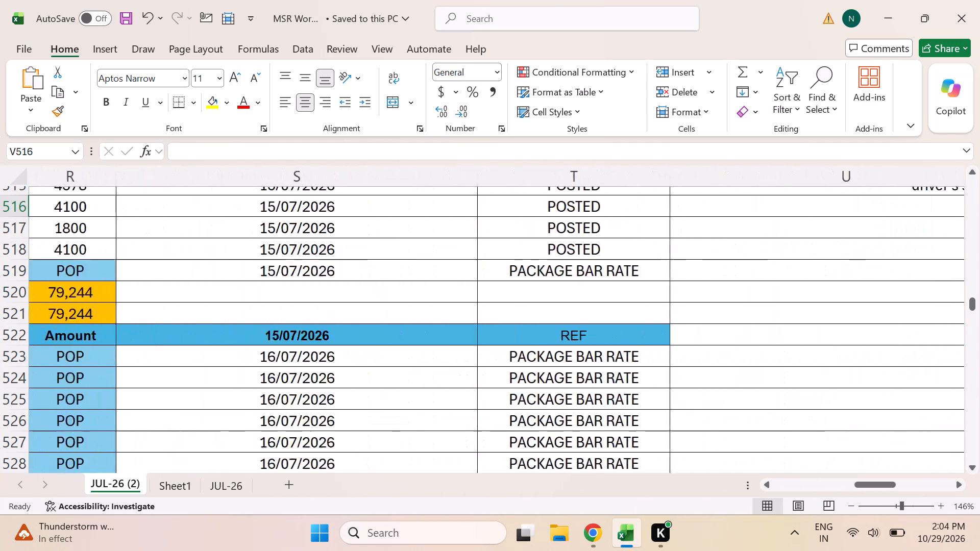
# Enter the remark "driver's signature is not mentioned on duty slip" in column V of row 516.
pyautogui.write('dr')
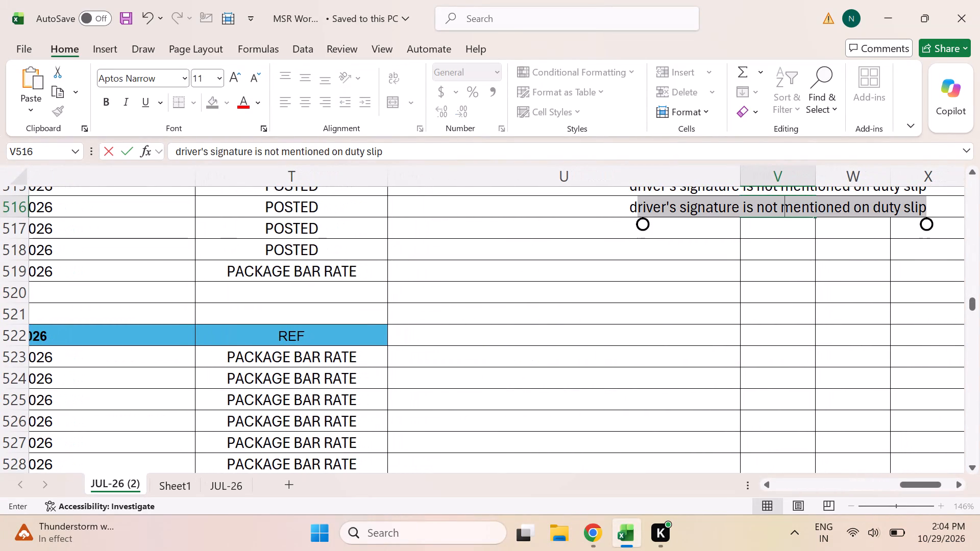
pyautogui.press('Return')
# Check row 517's duty slip number, vehicle, driver, guest, duty type, destination, kilometre readings, times, billing code, amount, date and posting status in columns A to T.
pyautogui.hscroll(17, 339, 273)
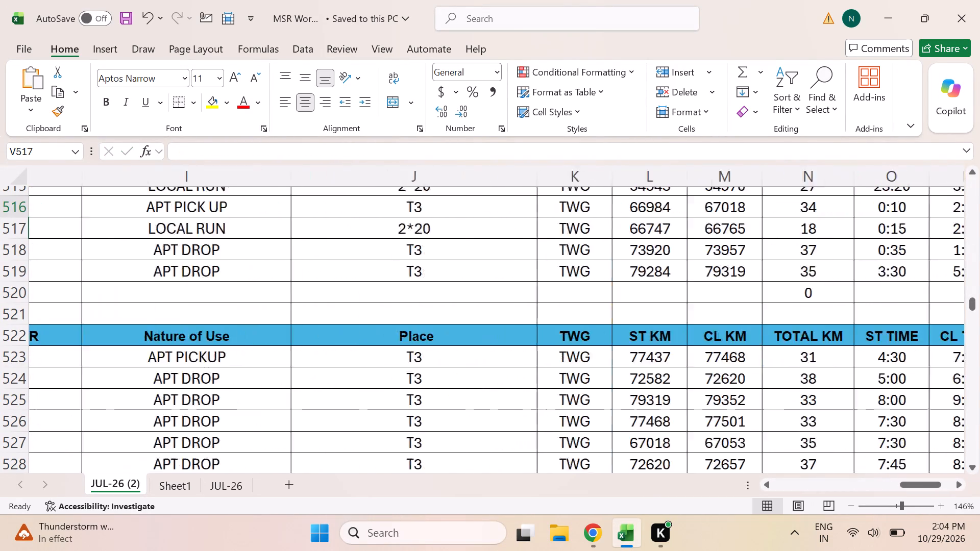
pyautogui.hscroll(6, 339, 273)
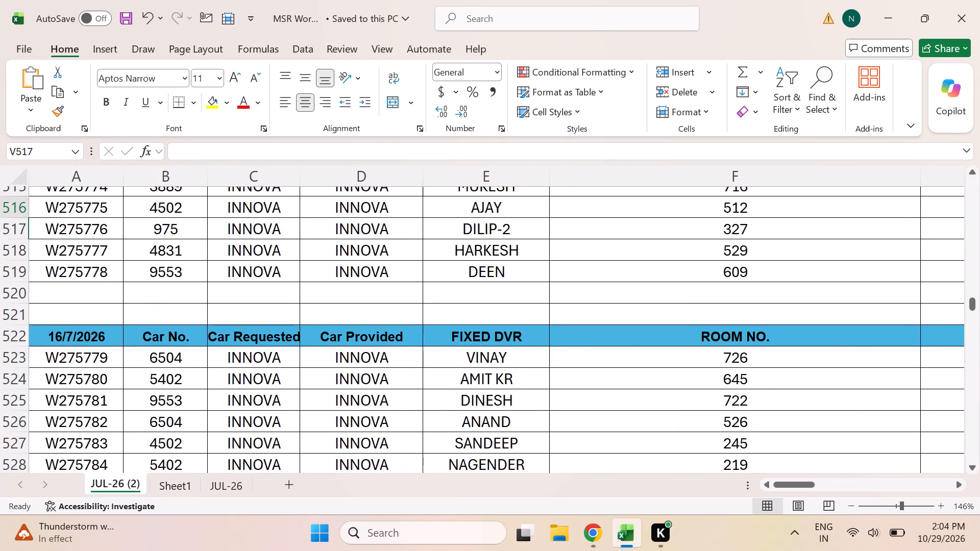
pyautogui.hscroll(-1, 339, 273)
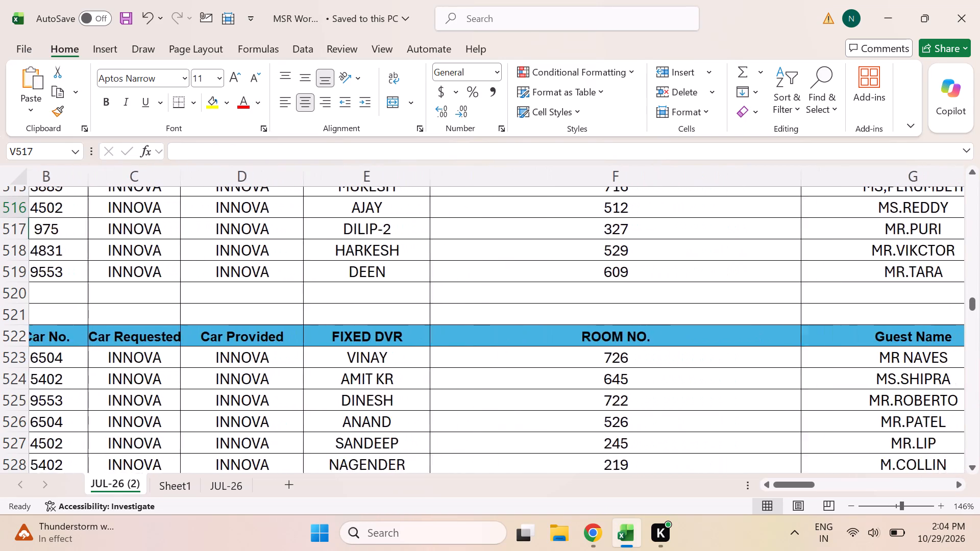
pyautogui.hscroll(-3, 339, 273)
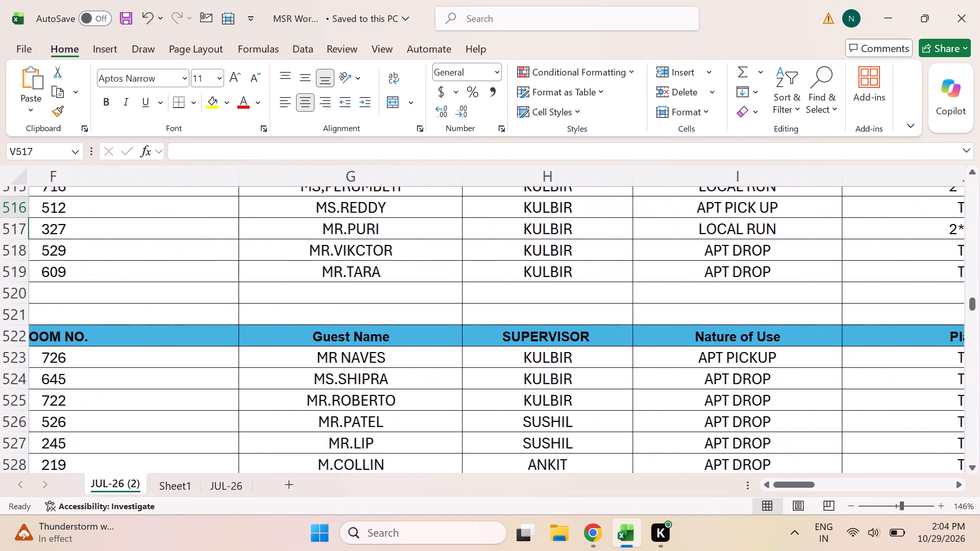
pyautogui.hscroll(-2, 339, 273)
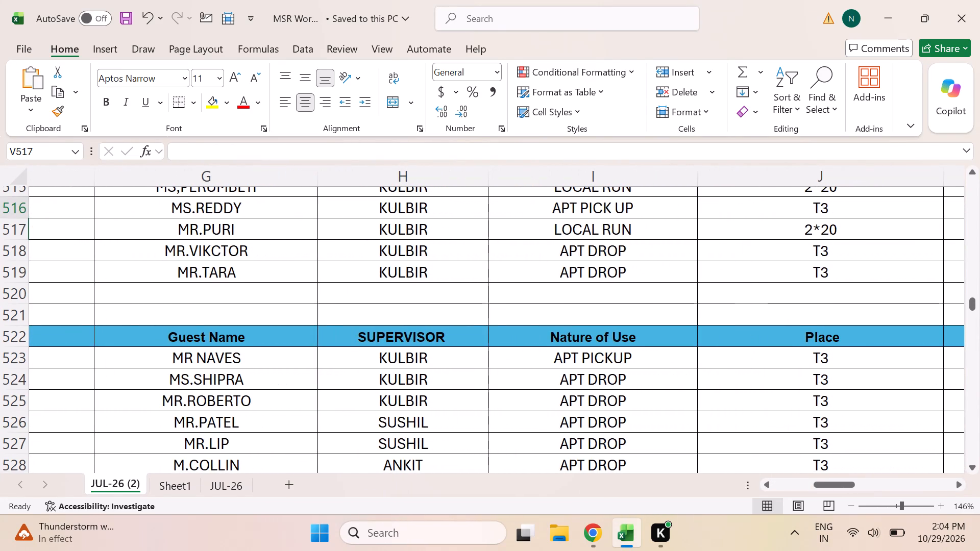
pyautogui.hscroll(3, 339, 273)
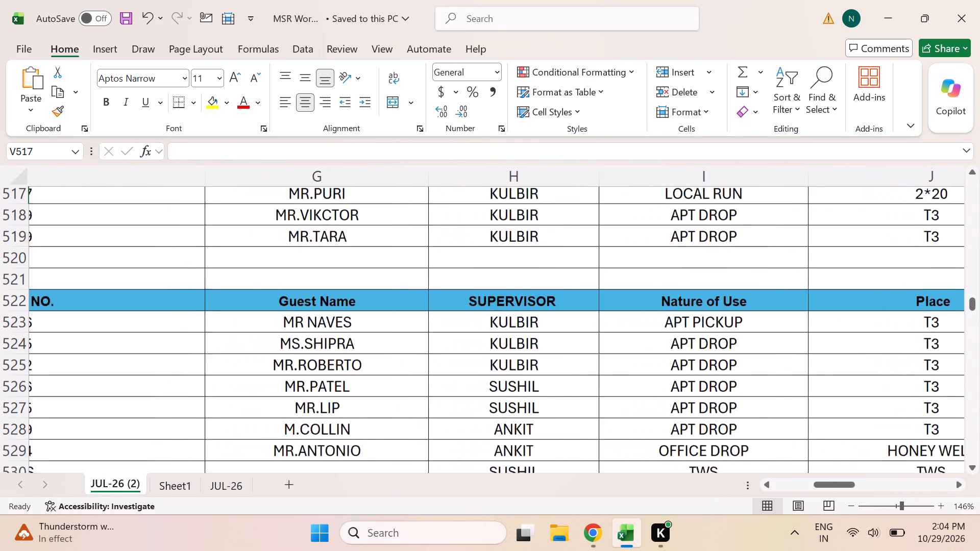
pyautogui.hscroll(9, 339, 273)
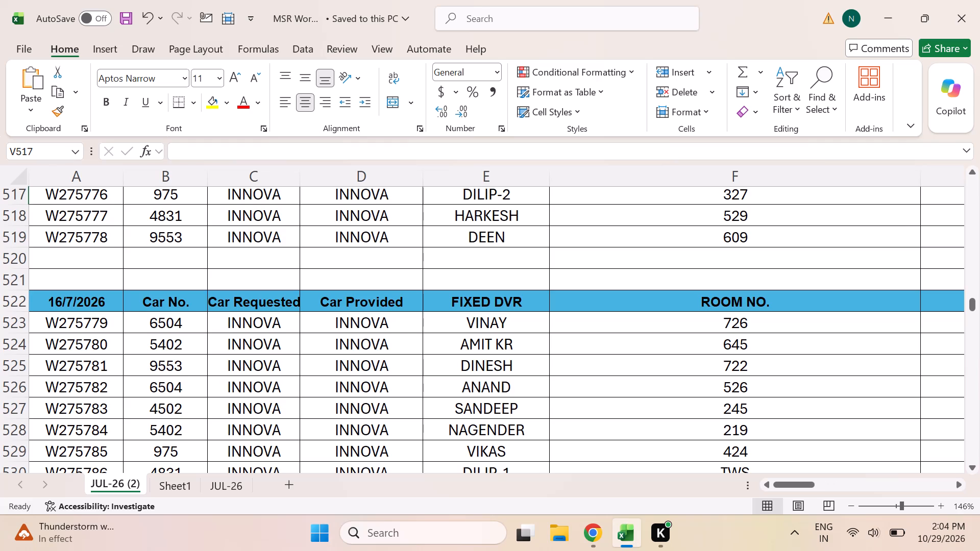
pyautogui.hscroll(-2, 339, 273)
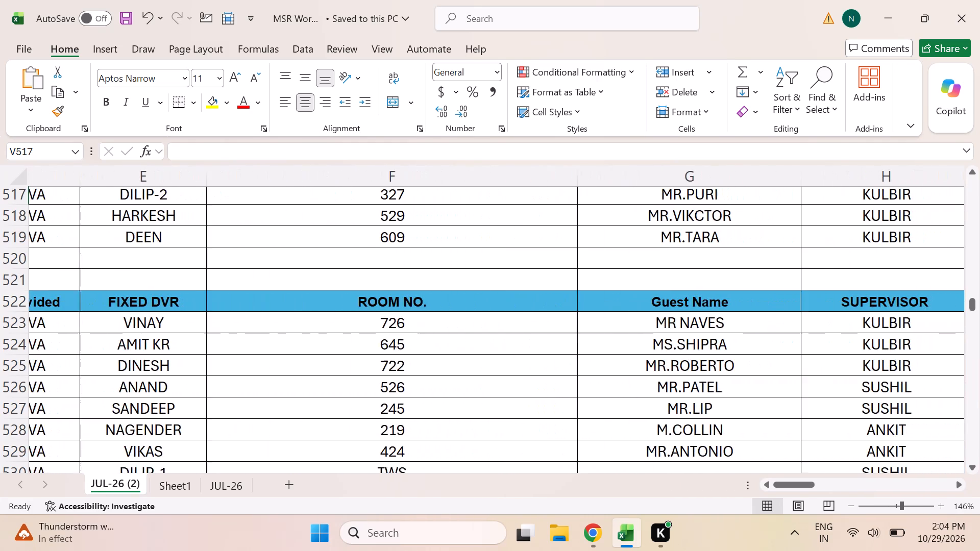
pyautogui.hscroll(-1, 339, 273)
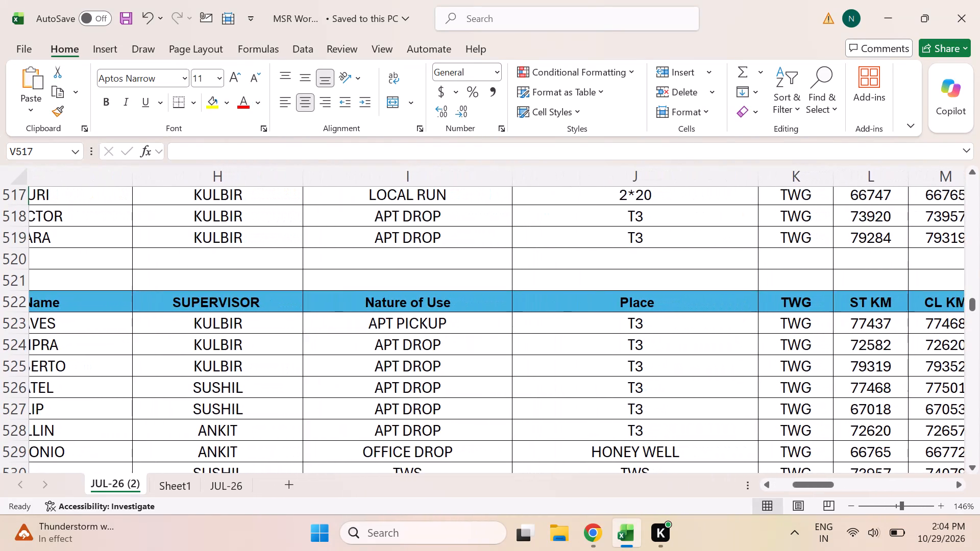
pyautogui.hscroll(-2, 339, 273)
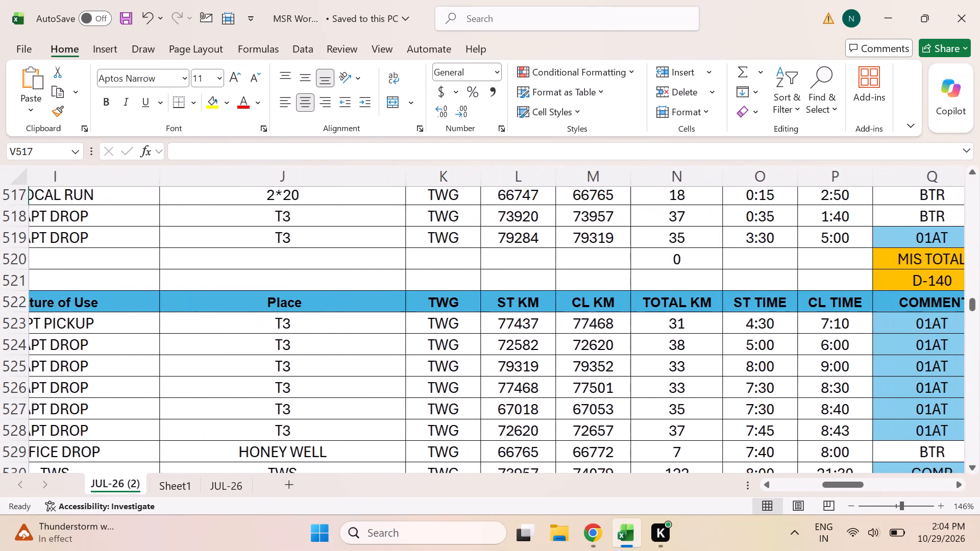
pyautogui.hscroll(-1, 339, 273)
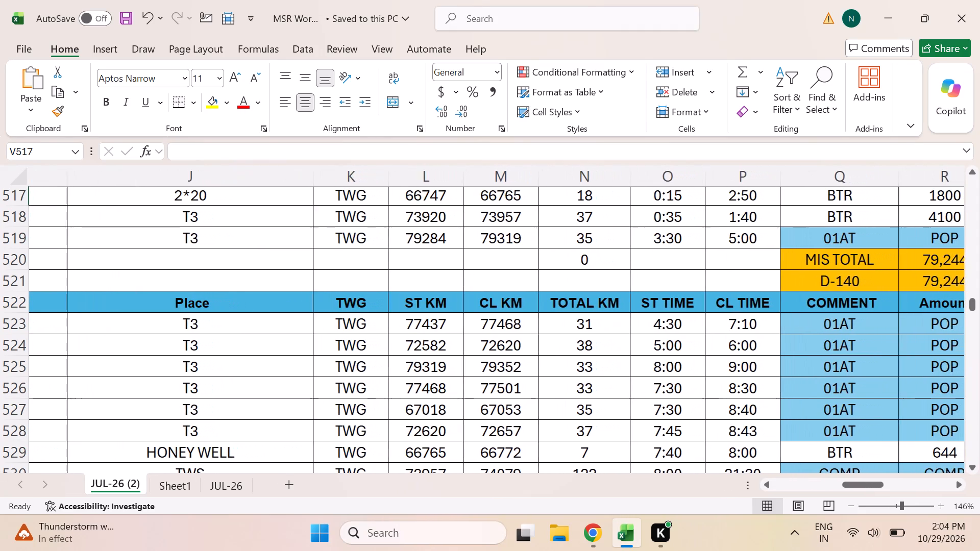
pyautogui.hscroll(-3, 339, 273)
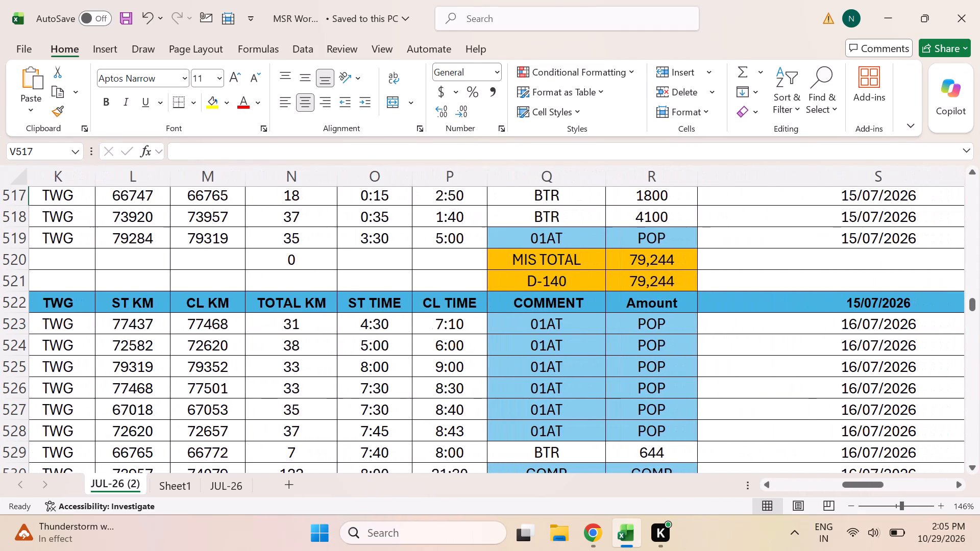
pyautogui.hscroll(-3, 339, 273)
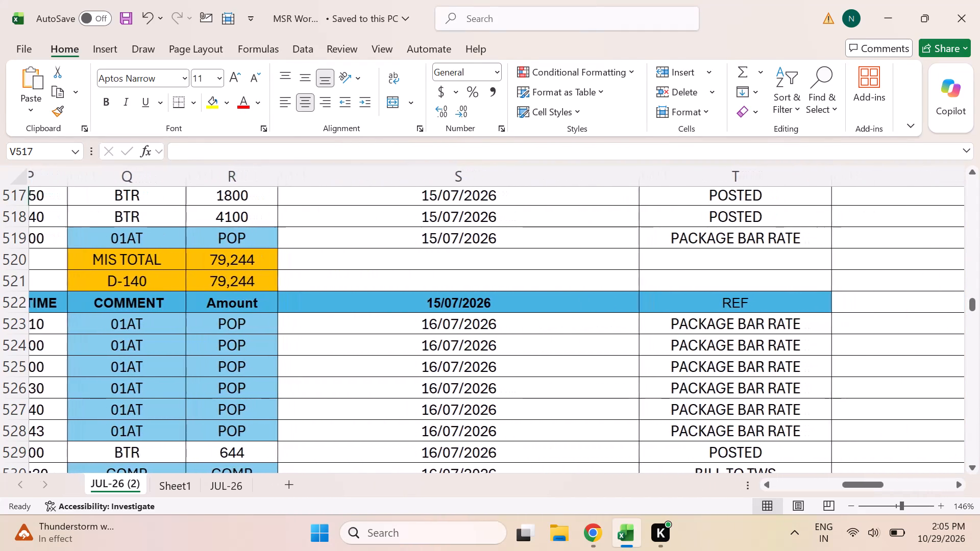
pyautogui.hscroll(-3, 339, 273)
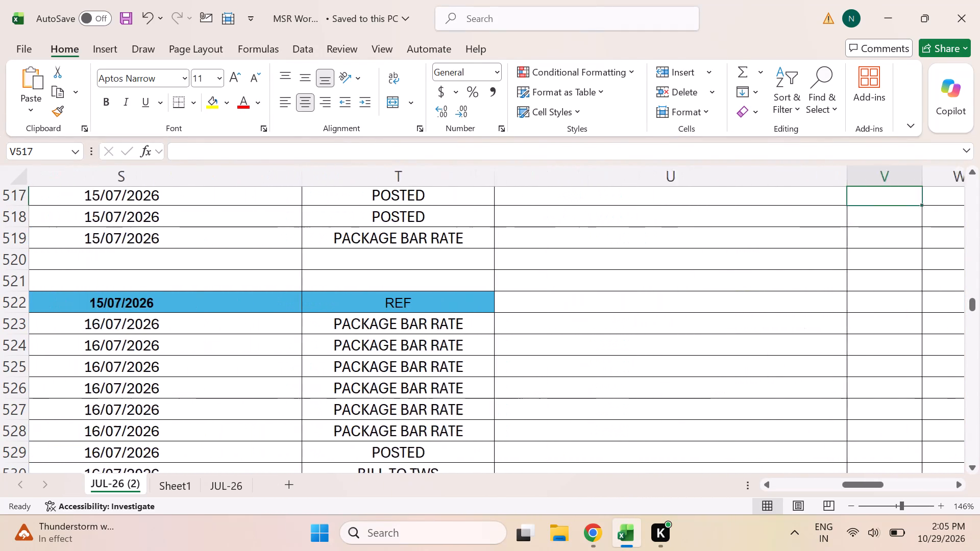
# Enter the remark "driver's signature is not mentioned on duty slip" in column V of row 518.
pyautogui.press('Down')
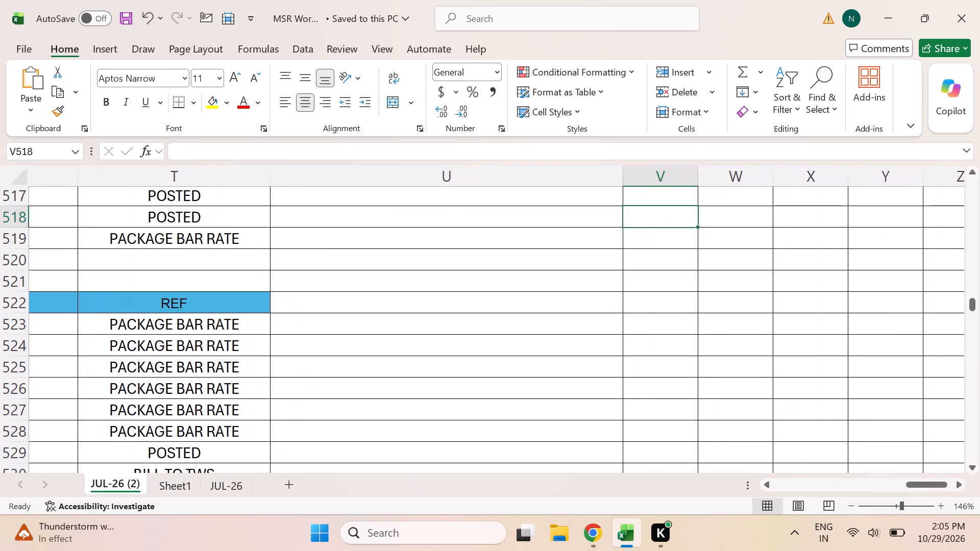
pyautogui.write('dr')
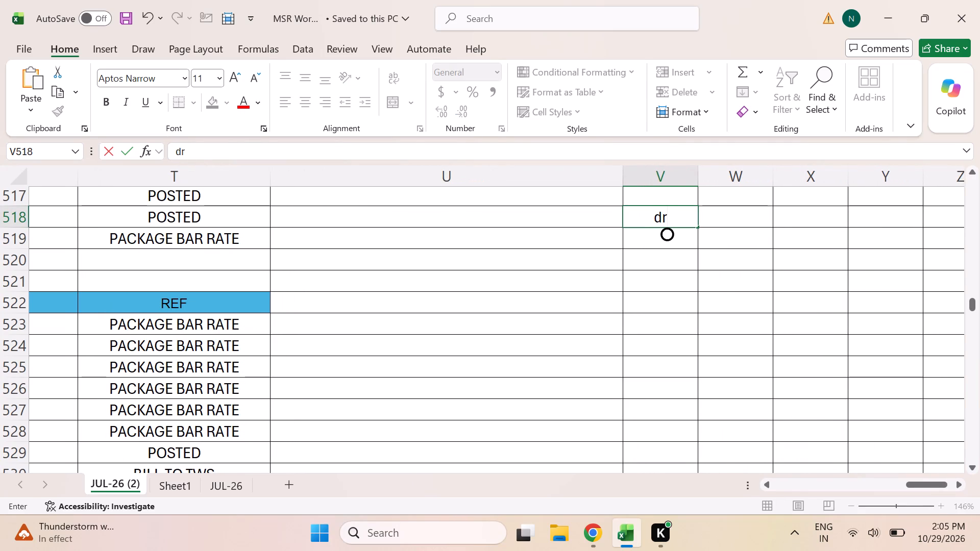
pyautogui.write('iver')
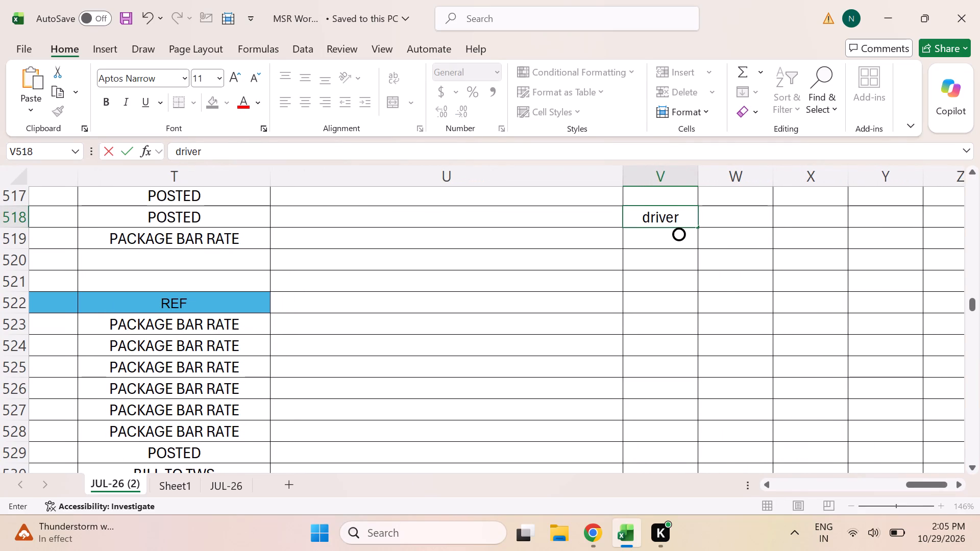
pyautogui.write("'s")
pyautogui.press('space')
pyautogui.write('signature is not mentioned on d')
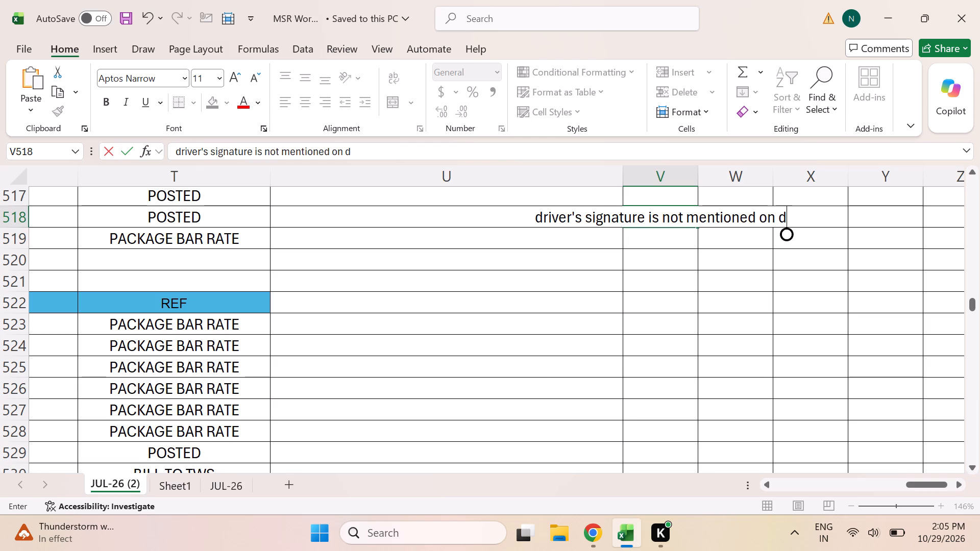
pyautogui.write('uty slip')
pyautogui.press('Return')
# Check row 519's duty slip number, vehicle, driver, guest, duty type, destination, kilometre readings, times, billing code, amount, date and posting status in columns A to T.
pyautogui.hscroll(14, 339, 273)
pyautogui.hscroll(17, 339, 273)
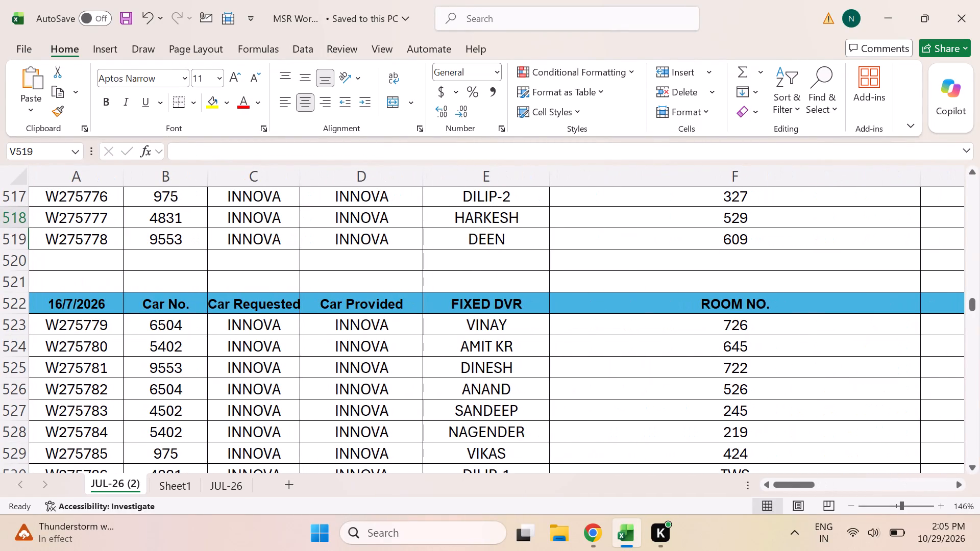
pyautogui.hscroll(-2, 339, 273)
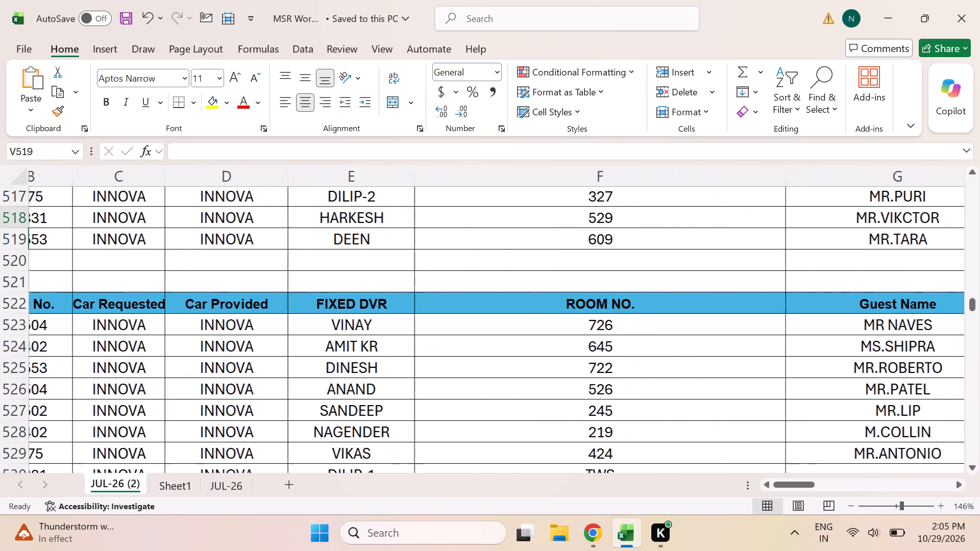
pyautogui.hscroll(-5, 339, 273)
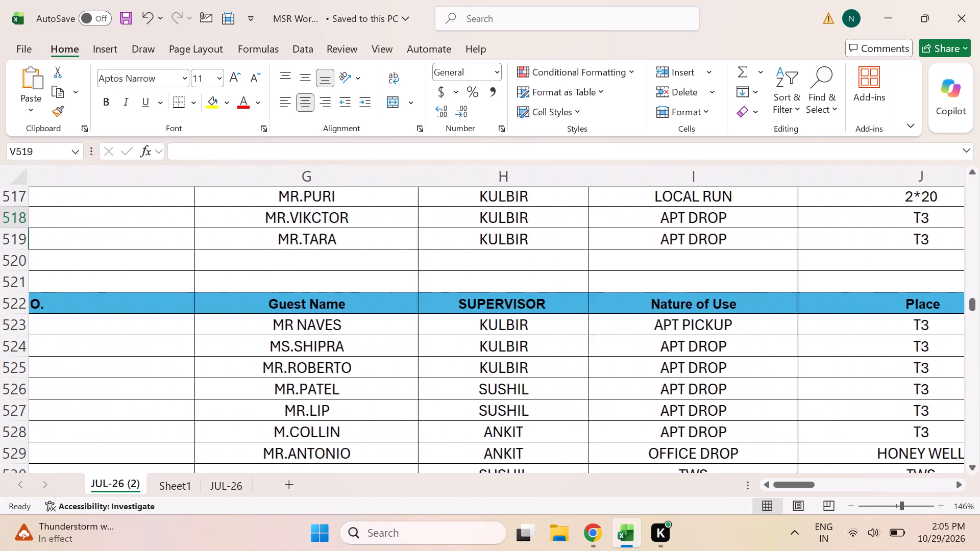
pyautogui.hscroll(-3, 339, 273)
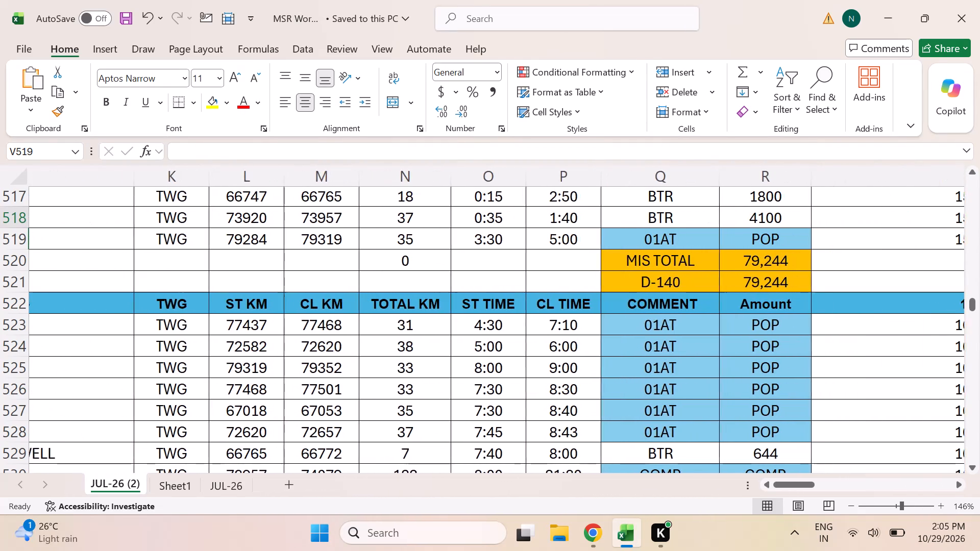
pyautogui.hscroll(-3, 339, 273)
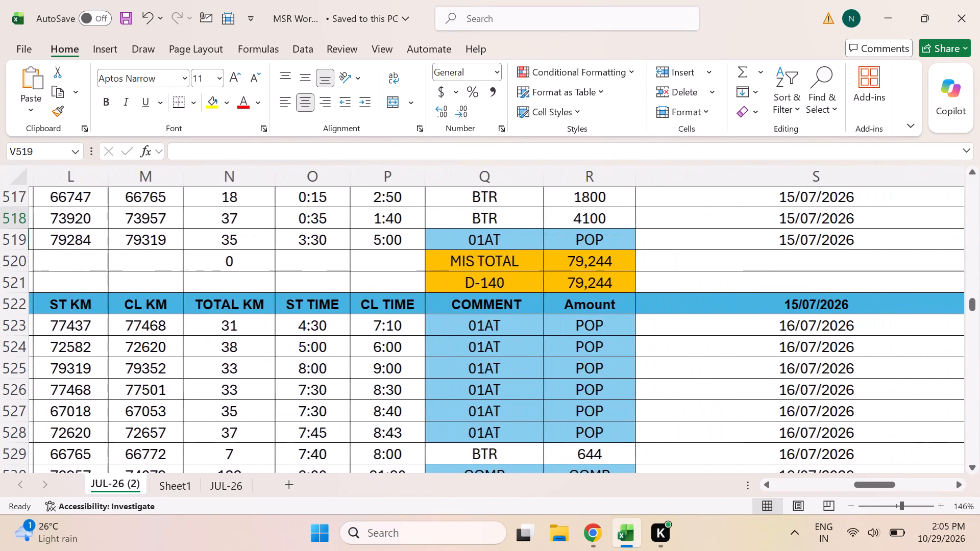
pyautogui.hscroll(-2, 339, 273)
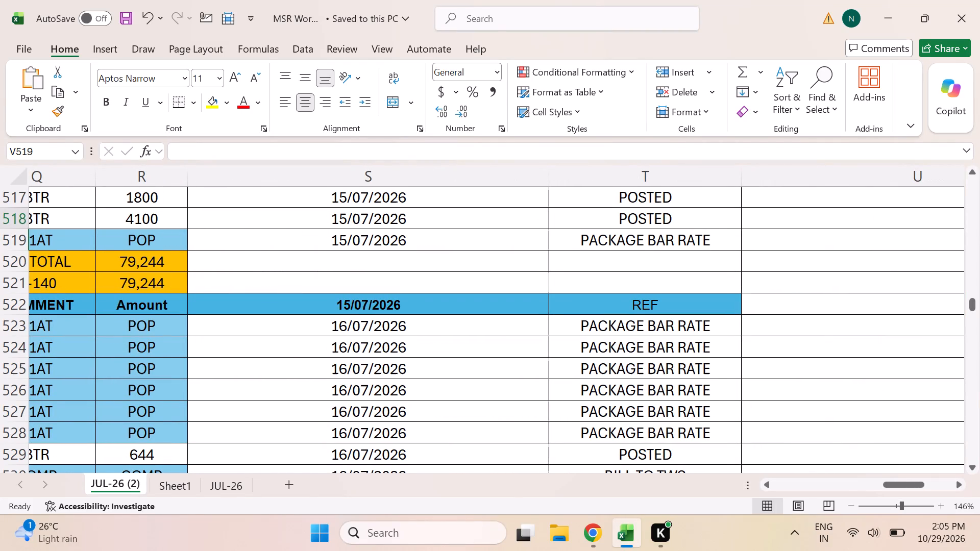
pyautogui.hscroll(-2, 369, 280)
# Enter the remark "driver's signature is not mentioned on duty slip" in column V of row 519.
pyautogui.write('dr')
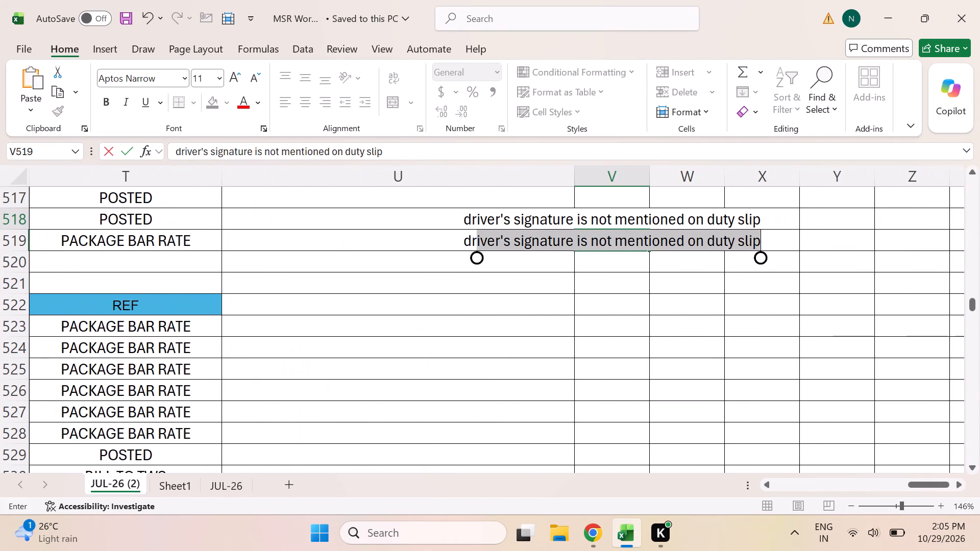
pyautogui.press('Return')
# Save the trip log workbook with the new duty slip remarks.
pyautogui.hotkey('ctrl', 's')
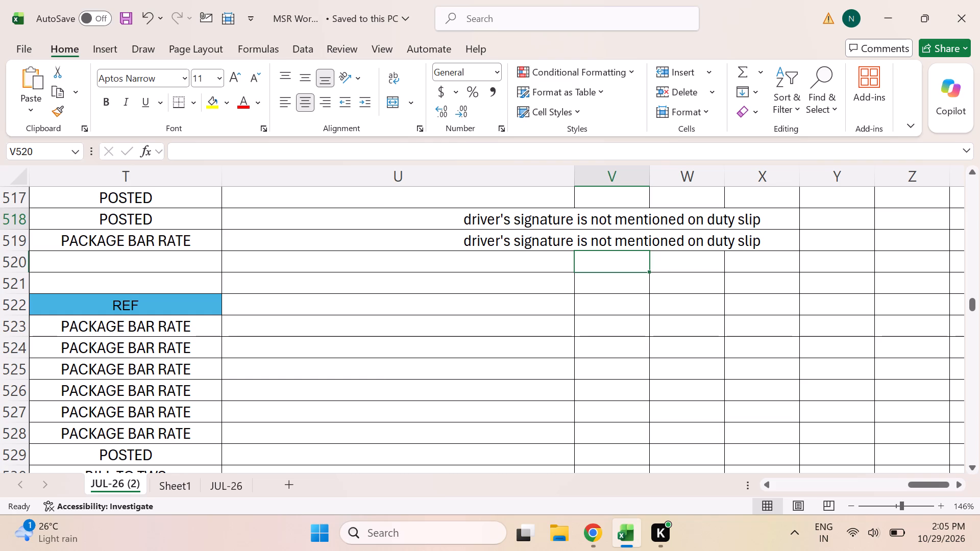
pyautogui.hotkey('ctrl', 's')
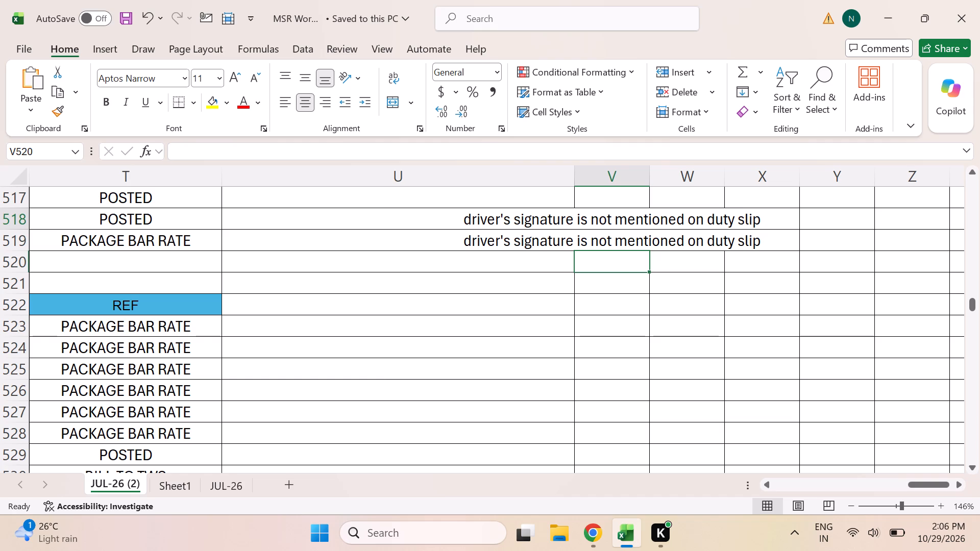
pyautogui.hotkey('ctrl', 's')
pyautogui.hotkey('ctrl', 's')
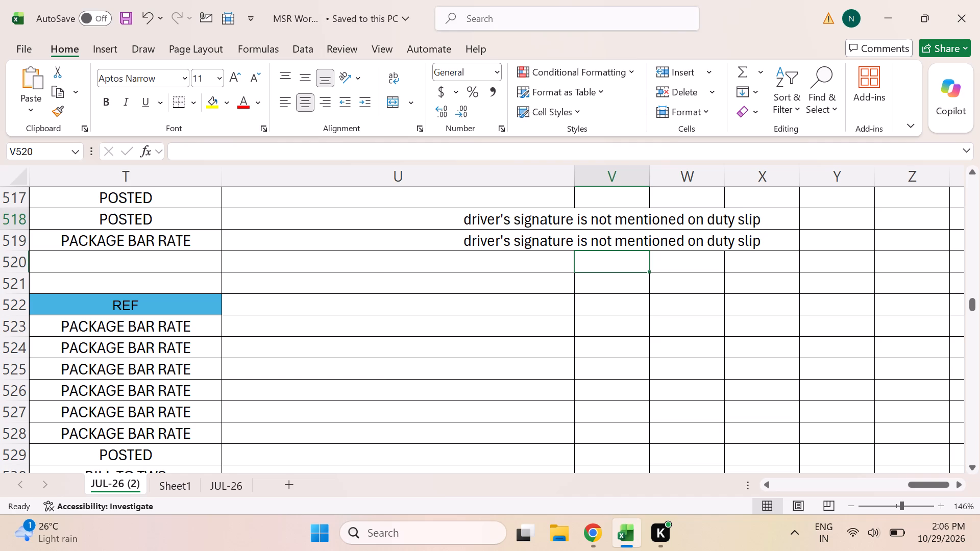